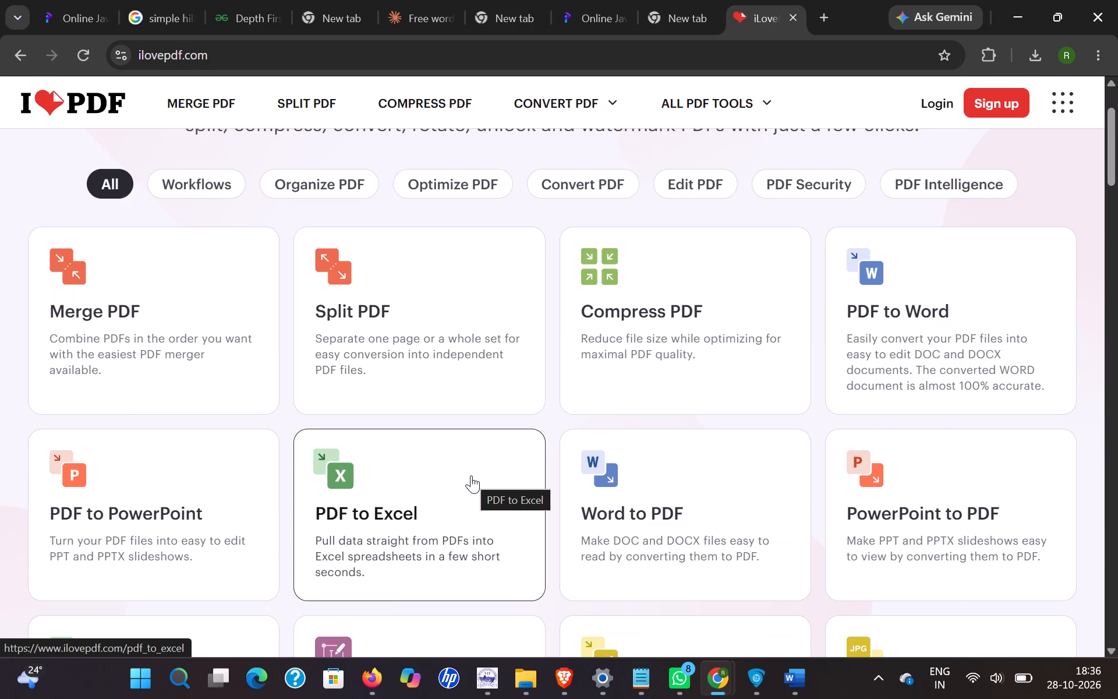
pyautogui.scroll(-1, 676, 524)
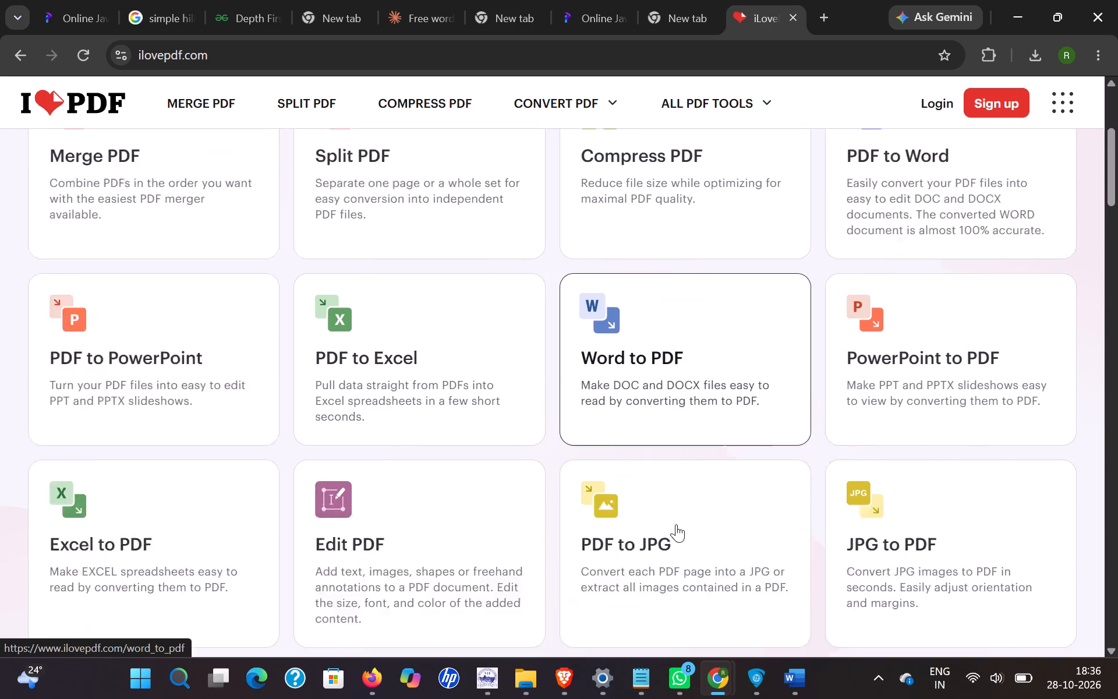
pyautogui.scroll(-4, 676, 524)
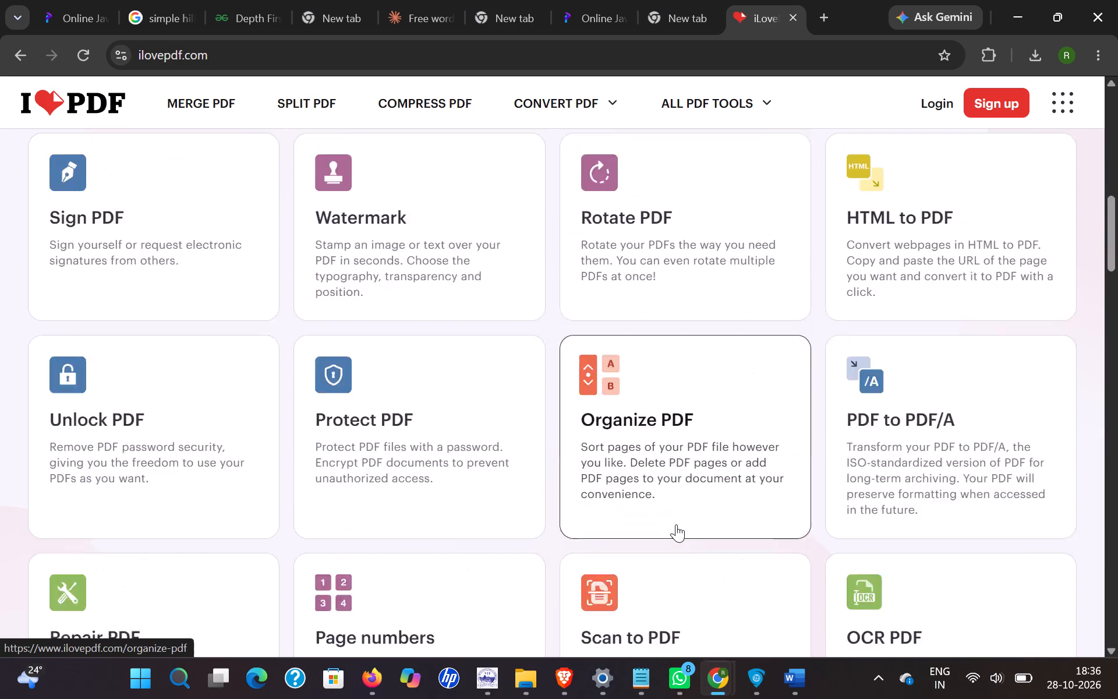
pyautogui.scroll(-5, 676, 524)
pyautogui.scroll(10, 676, 524)
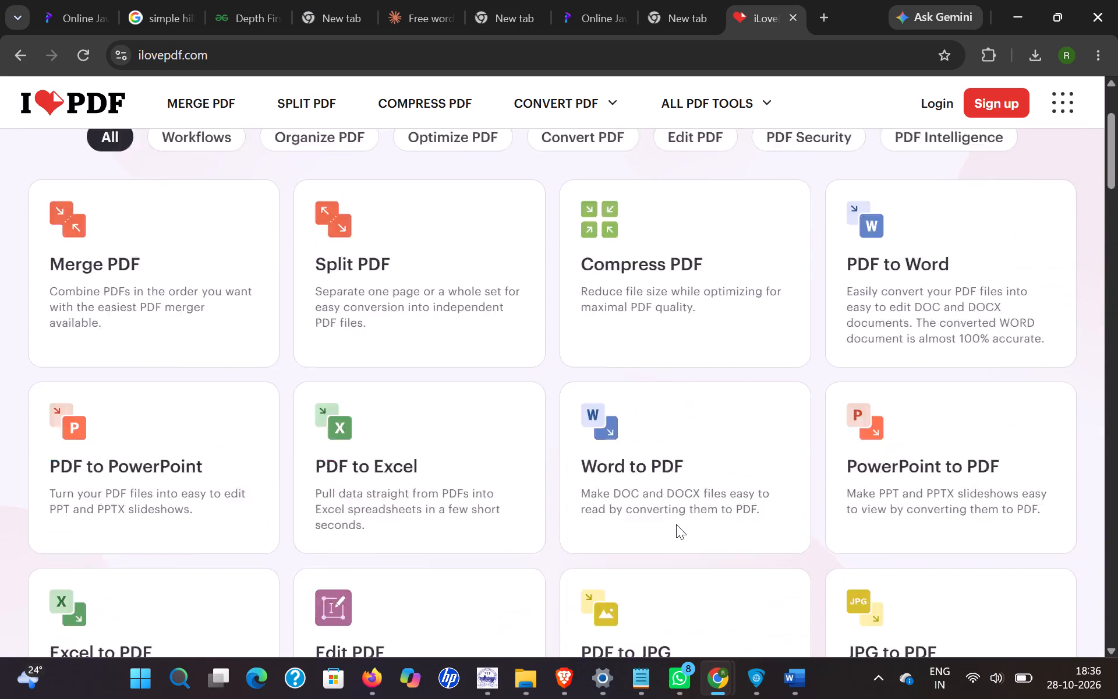
pyautogui.scroll(1, 676, 524)
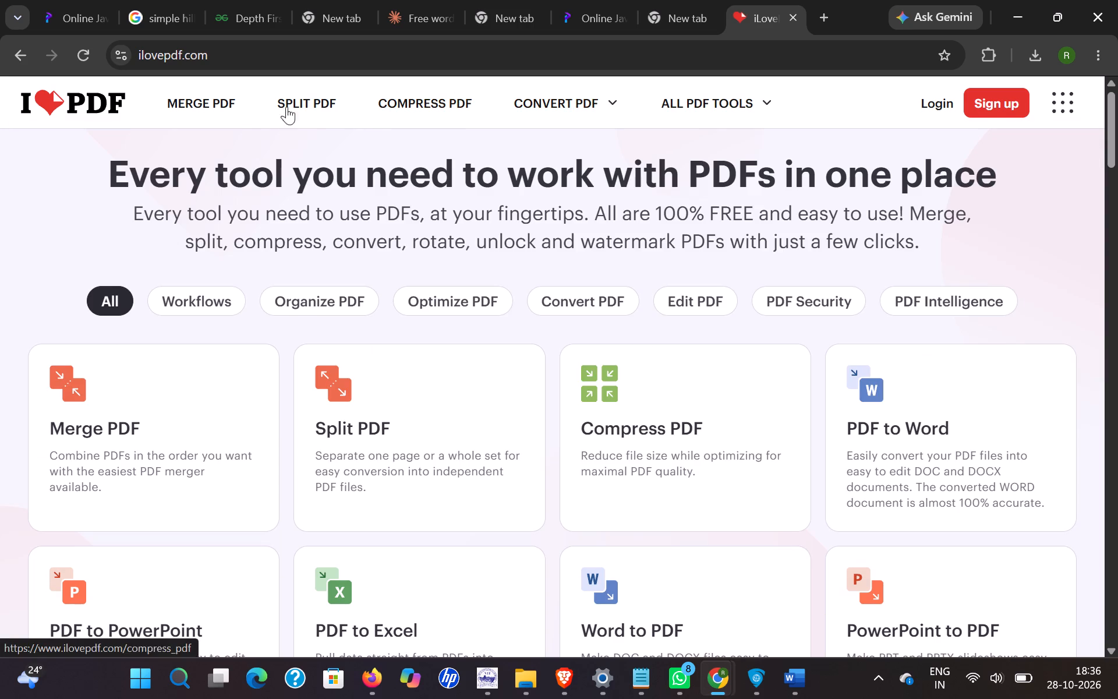
pyautogui.scroll(-3, 304, 332)
pyautogui.scroll(6, 304, 332)
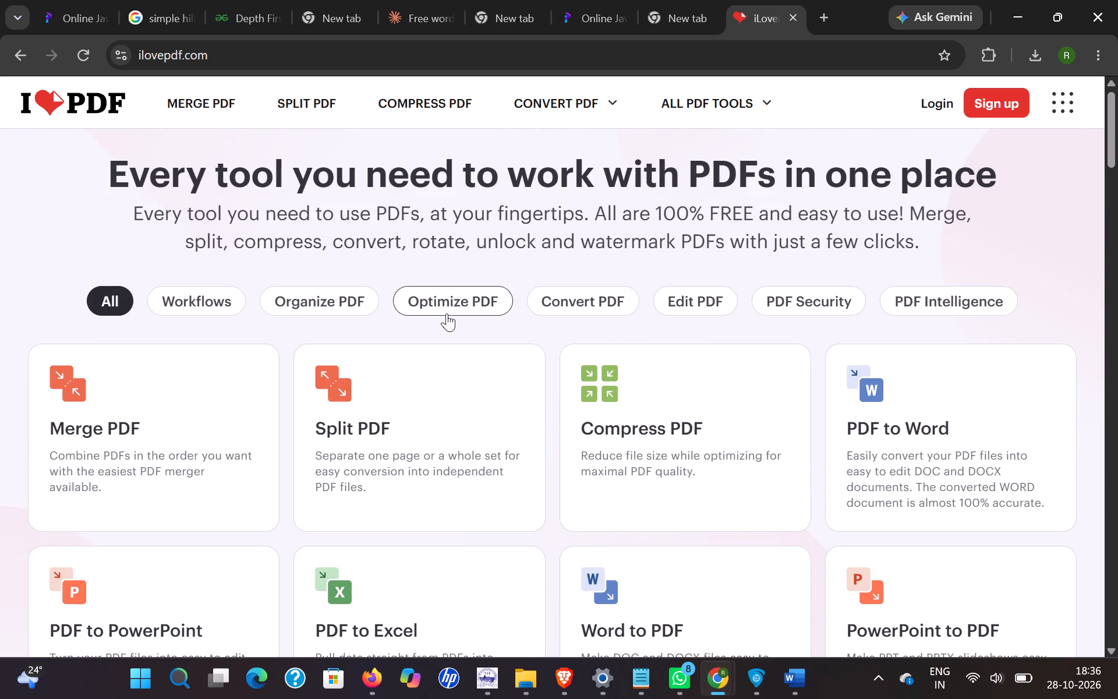
# Filter the iLovePDF tools to Edit PDF, open the PDF Editor and bring up its PDF file selection.
pyautogui.click(691, 310)
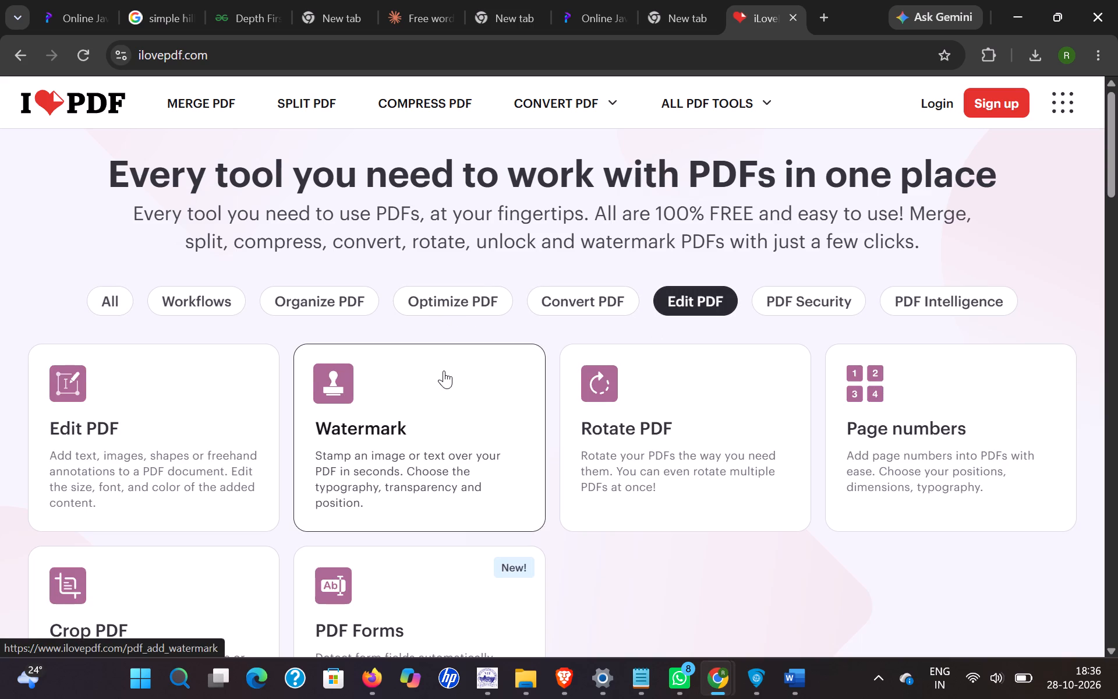
pyautogui.click(163, 448)
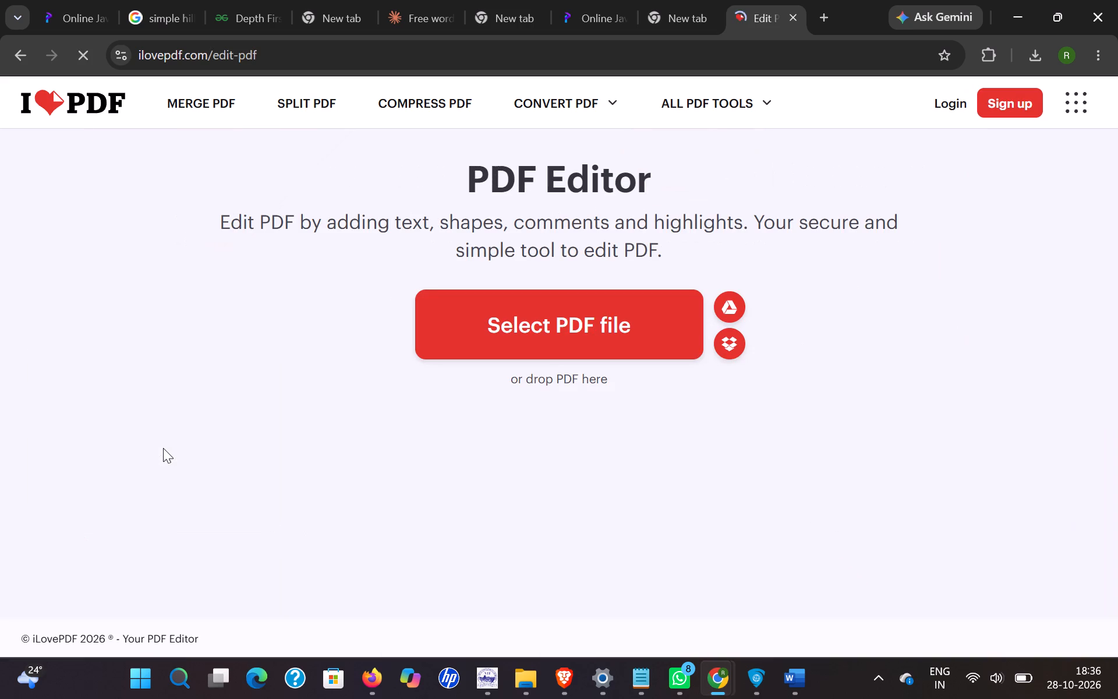
pyautogui.click(543, 337)
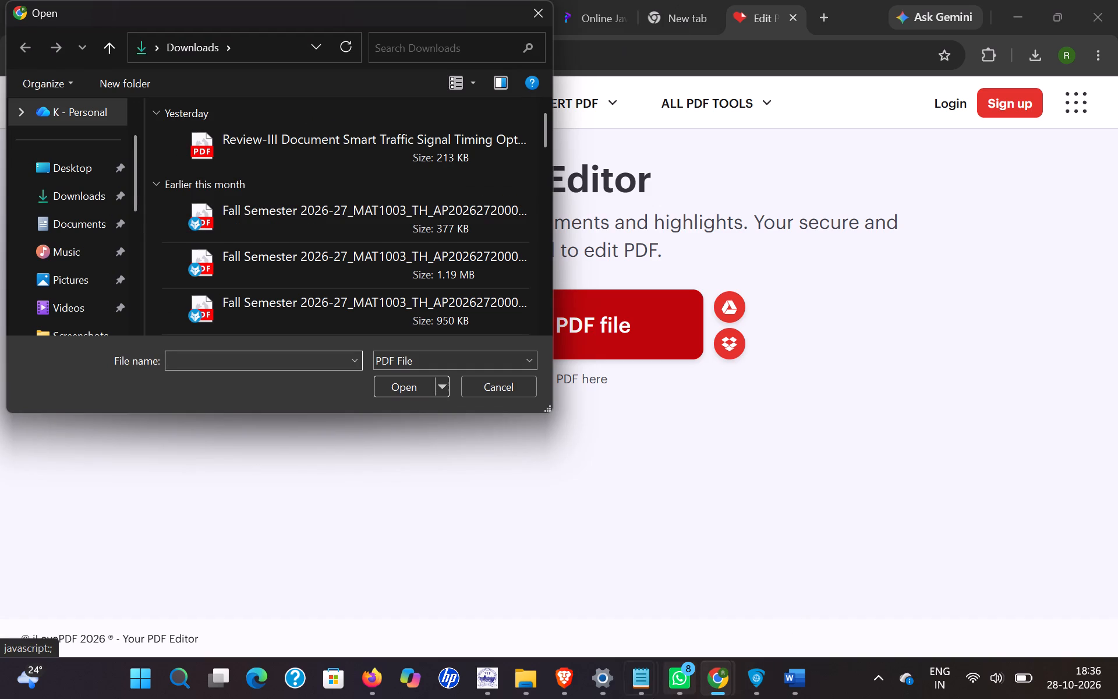
# Switch to File Explorer and copy the PDF "Copy of Copy of Untitled document2 (2)" in the Downloads folder.
pyautogui.click(514, 681)
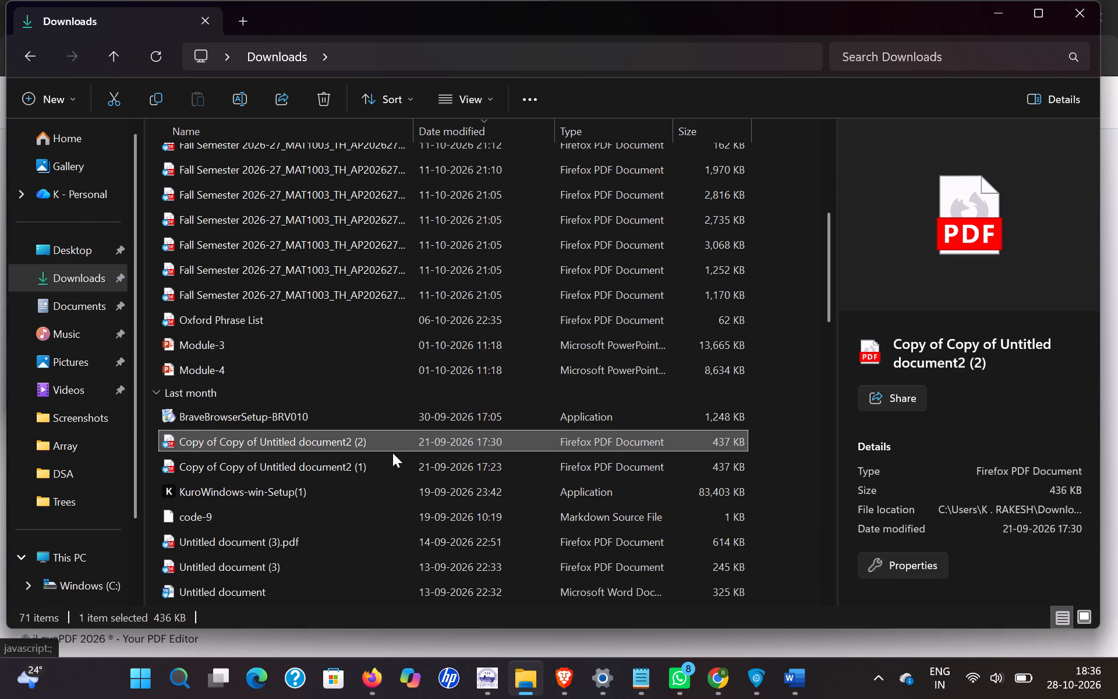
pyautogui.rightClick(392, 444)
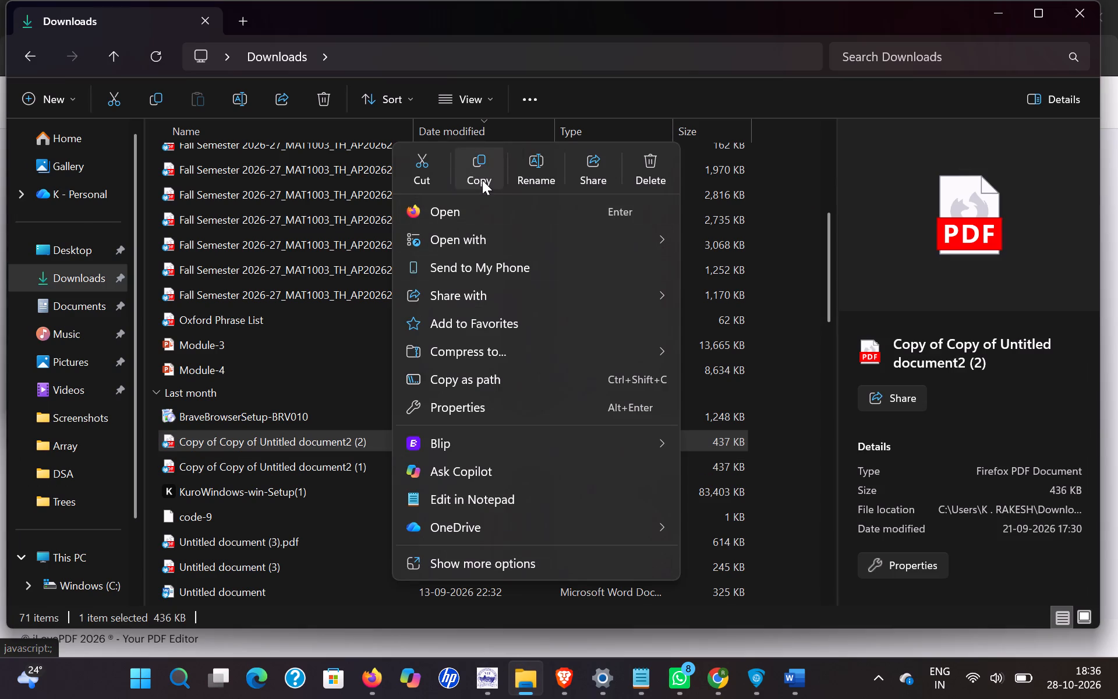
pyautogui.click(482, 180)
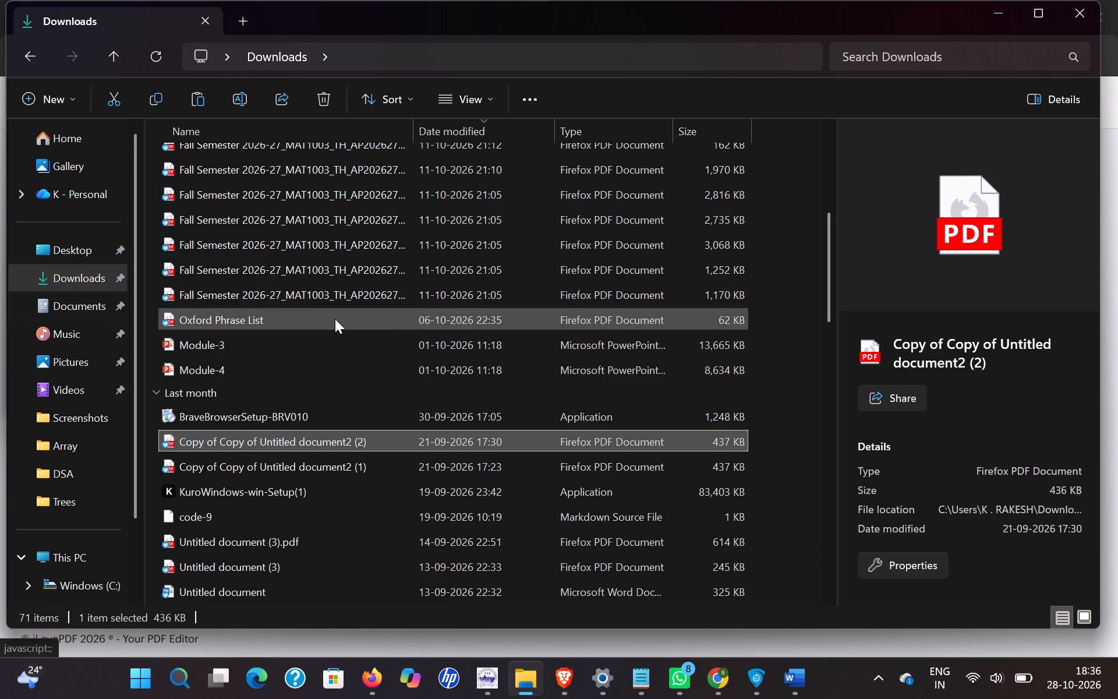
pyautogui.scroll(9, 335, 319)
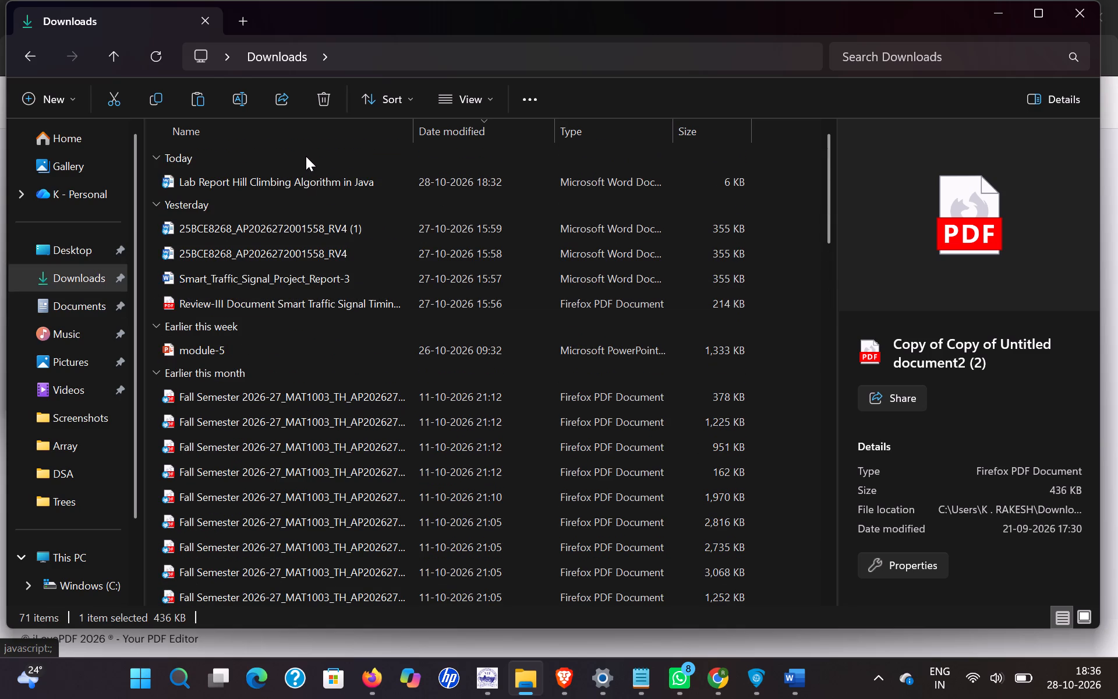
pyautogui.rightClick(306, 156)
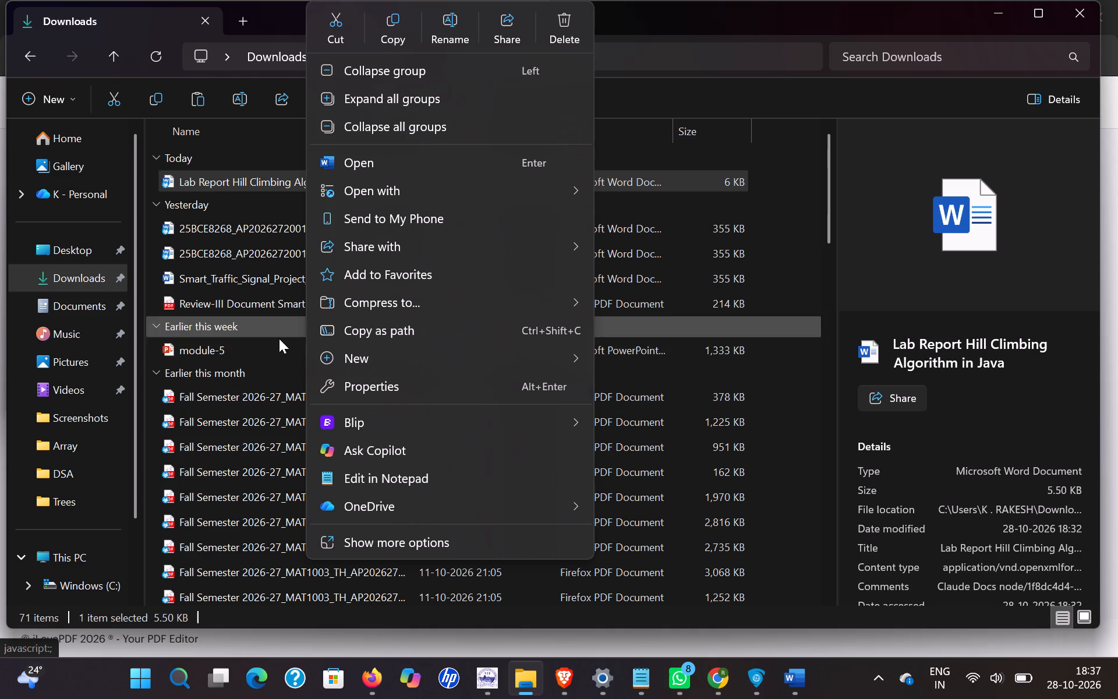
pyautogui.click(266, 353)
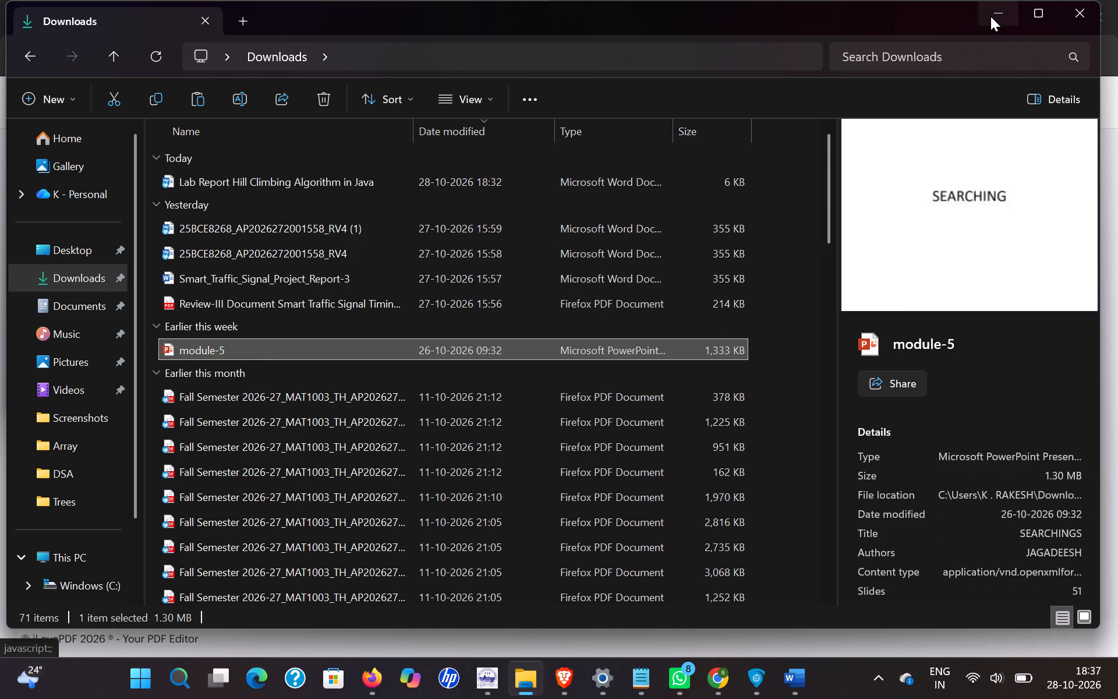
# Return to the iLovePDF file selection and load "Copy of Copy of Untitled document2 (2)" into the PDF Editor.
pyautogui.click(990, 16)
pyautogui.scroll(-1, 451, 251)
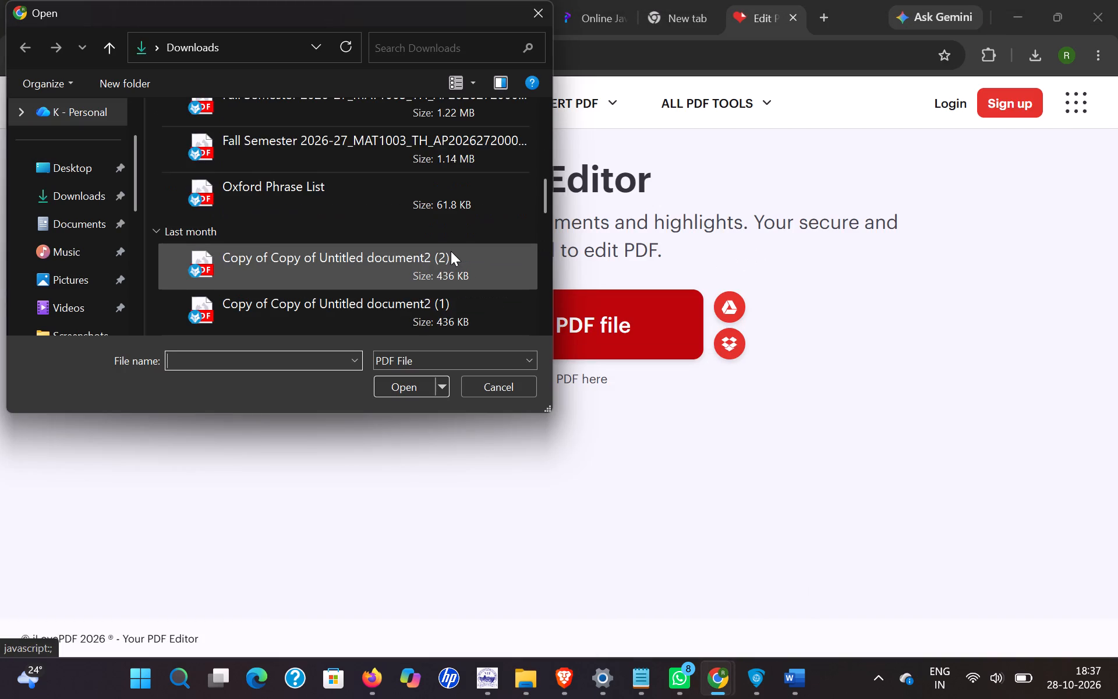
pyautogui.scroll(-1, 451, 251)
pyautogui.scroll(1, 451, 251)
pyautogui.scroll(-1, 451, 251)
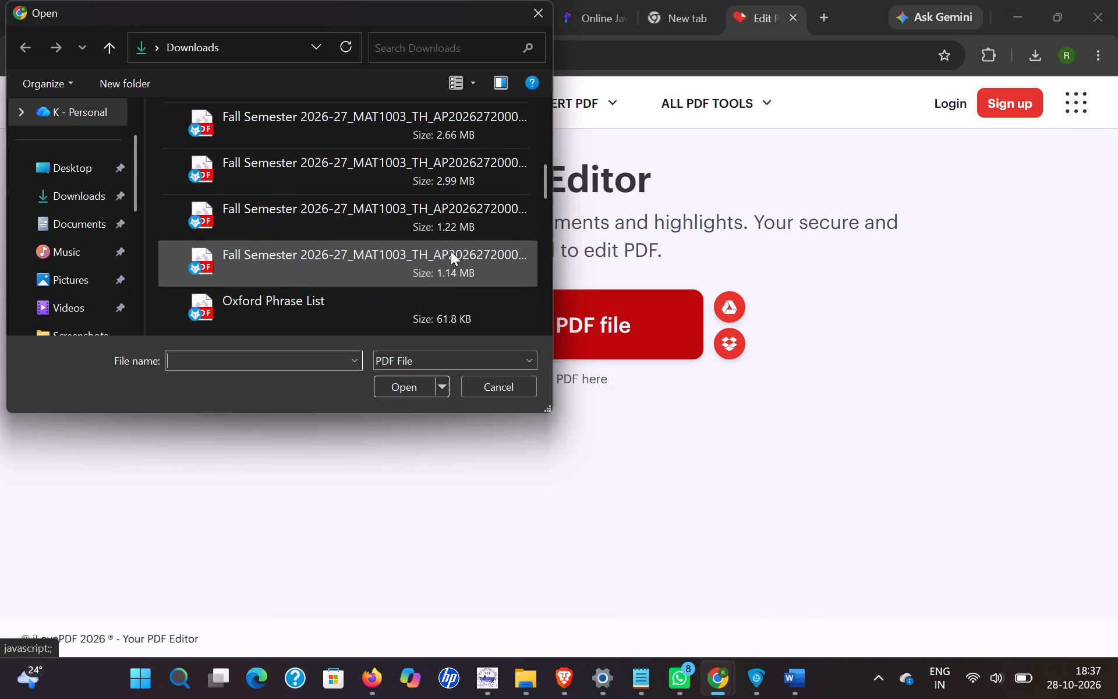
pyautogui.scroll(-1, 451, 251)
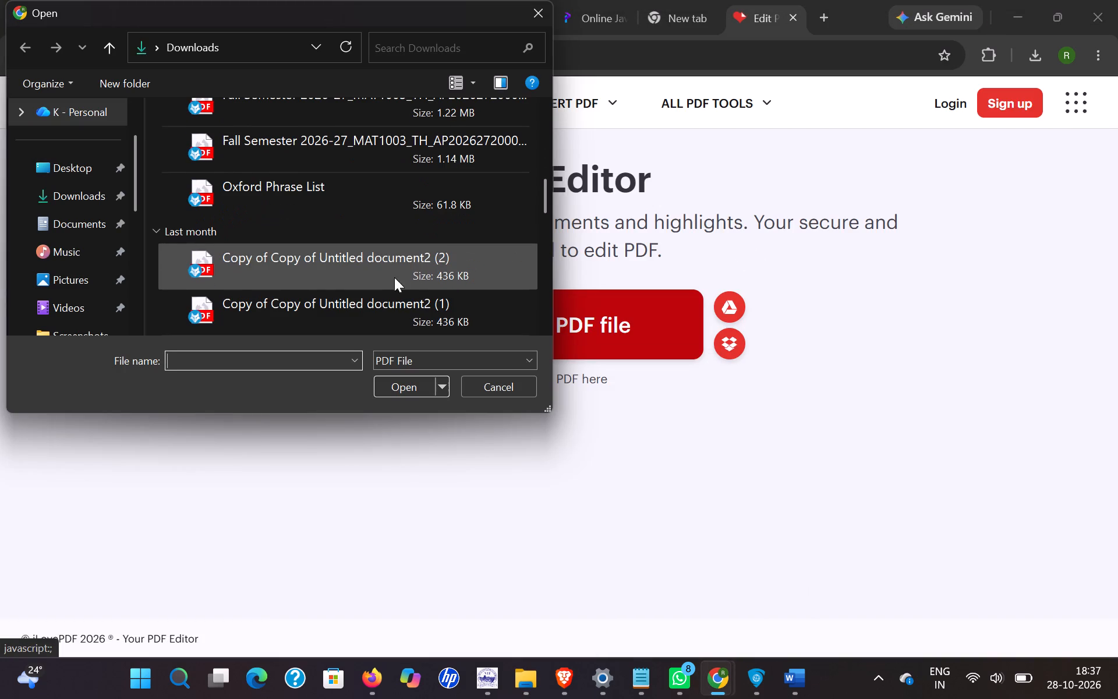
pyautogui.doubleClick(384, 283)
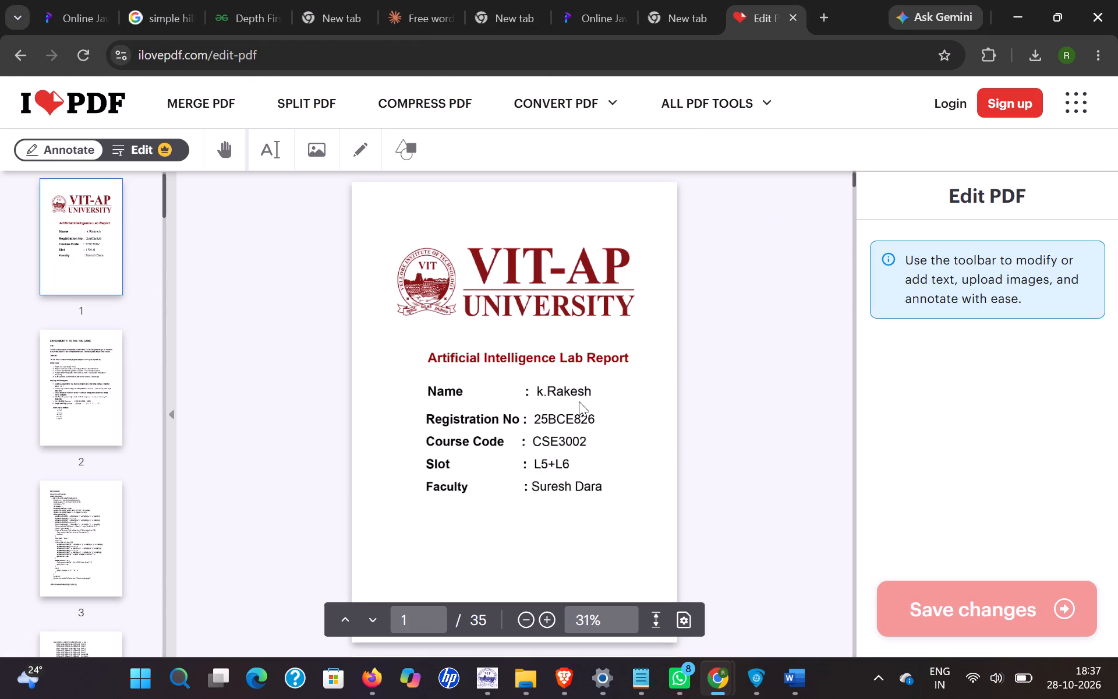
# Try to select the name on the cover page and switch the PDF editor from Annotate to Edit mode.
pyautogui.click(579, 401)
pyautogui.doubleClick(559, 383)
pyautogui.click(139, 147)
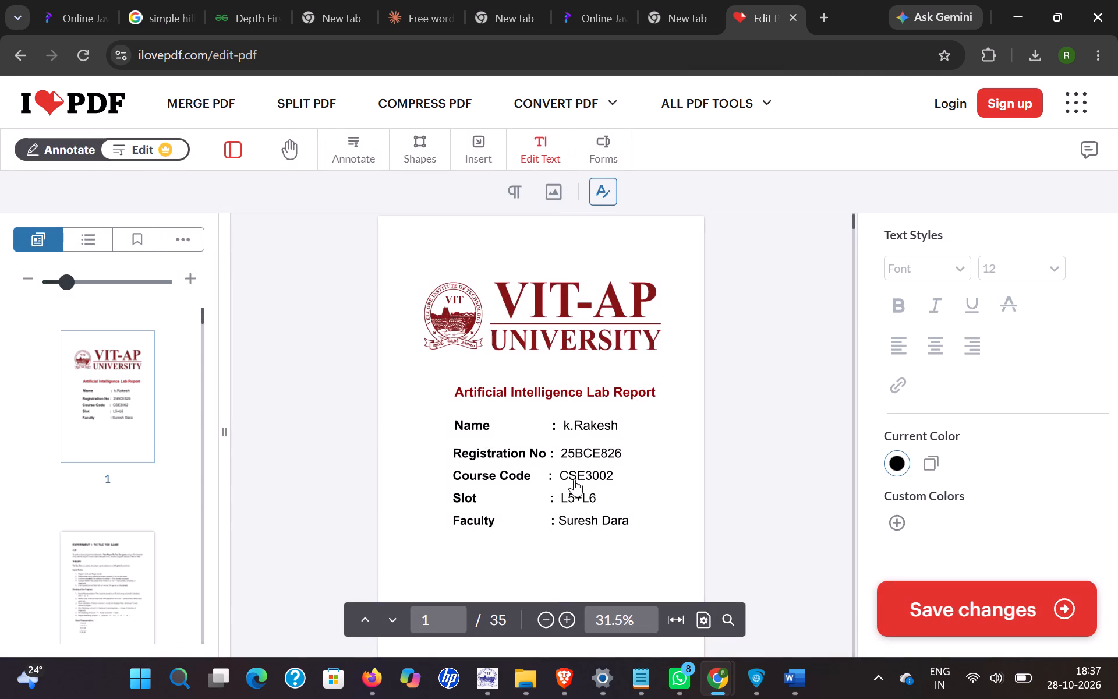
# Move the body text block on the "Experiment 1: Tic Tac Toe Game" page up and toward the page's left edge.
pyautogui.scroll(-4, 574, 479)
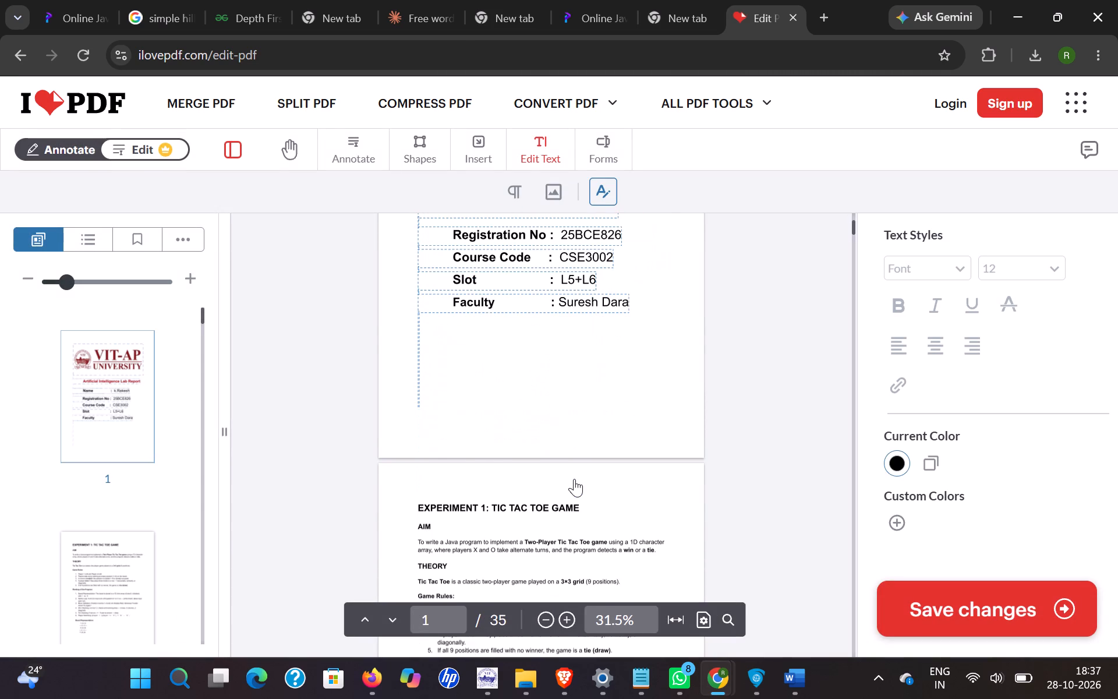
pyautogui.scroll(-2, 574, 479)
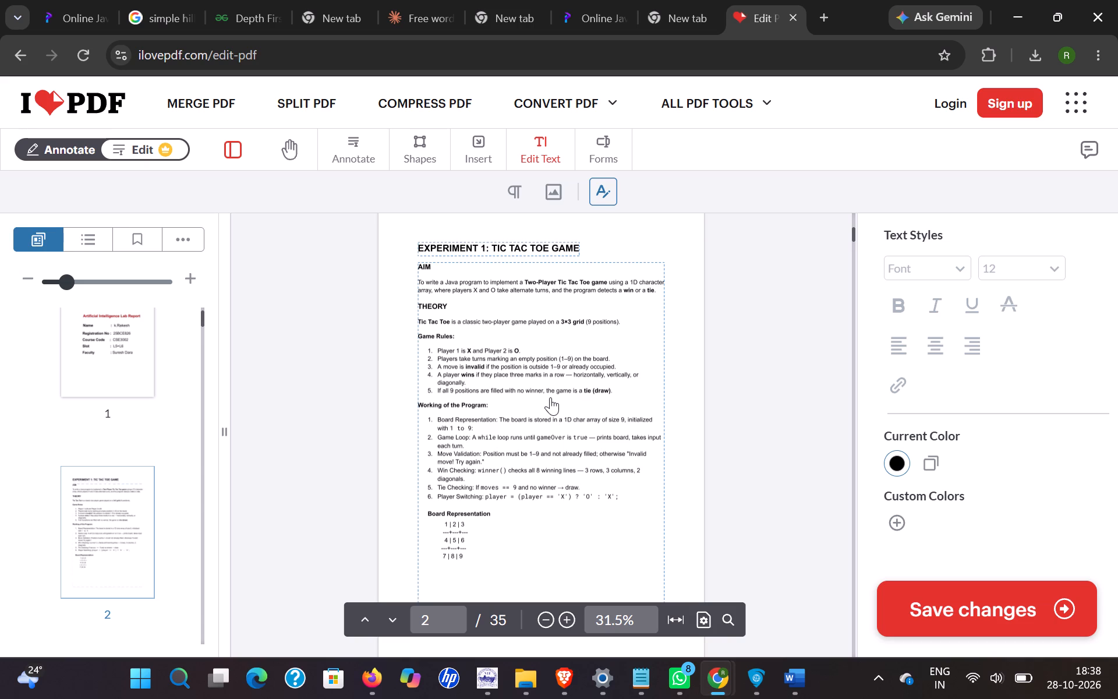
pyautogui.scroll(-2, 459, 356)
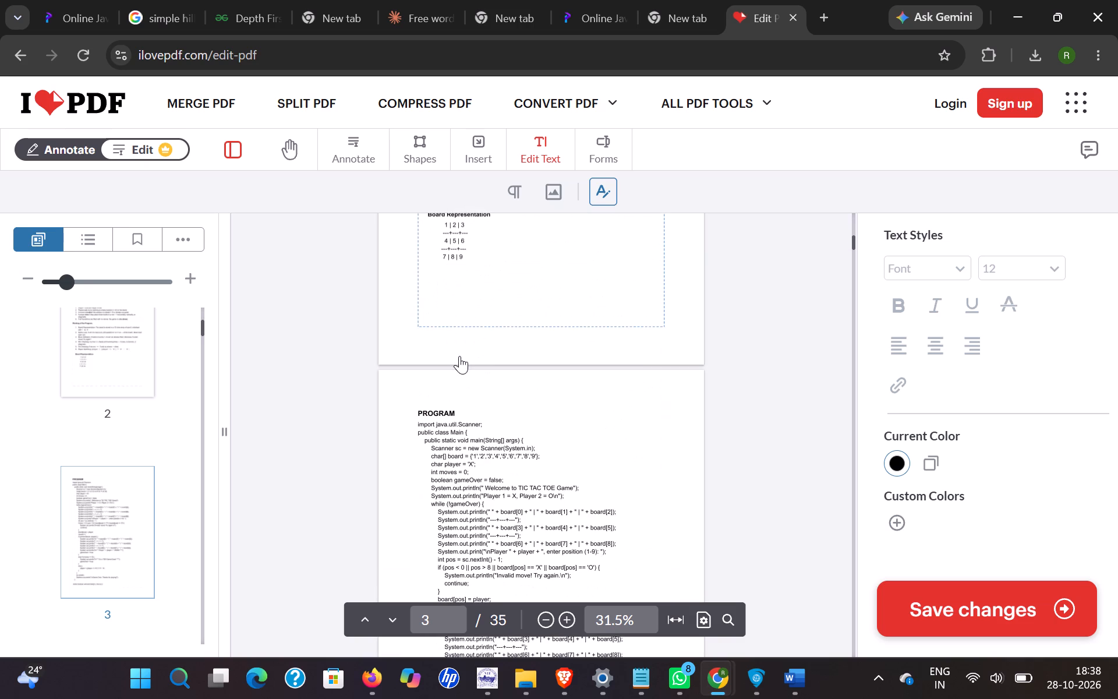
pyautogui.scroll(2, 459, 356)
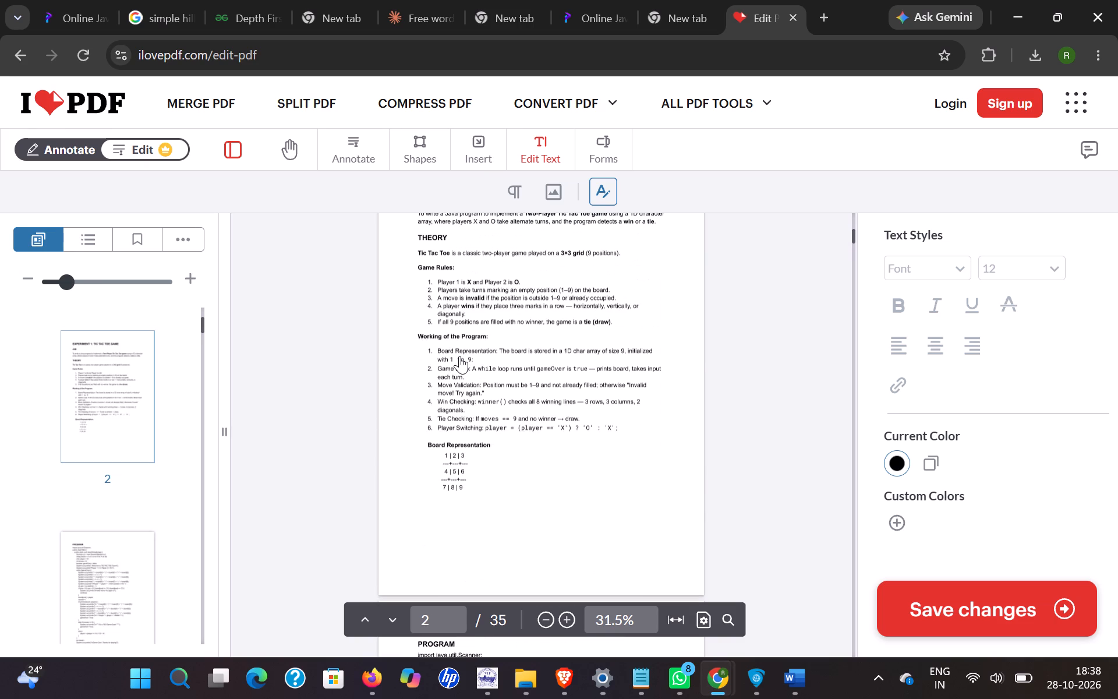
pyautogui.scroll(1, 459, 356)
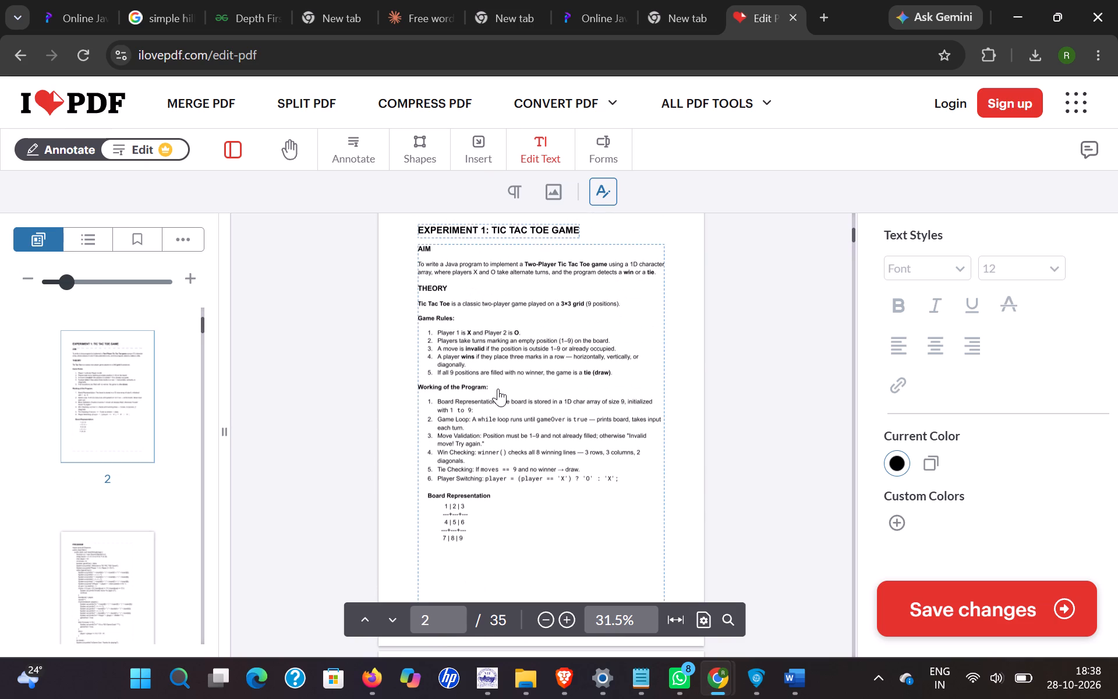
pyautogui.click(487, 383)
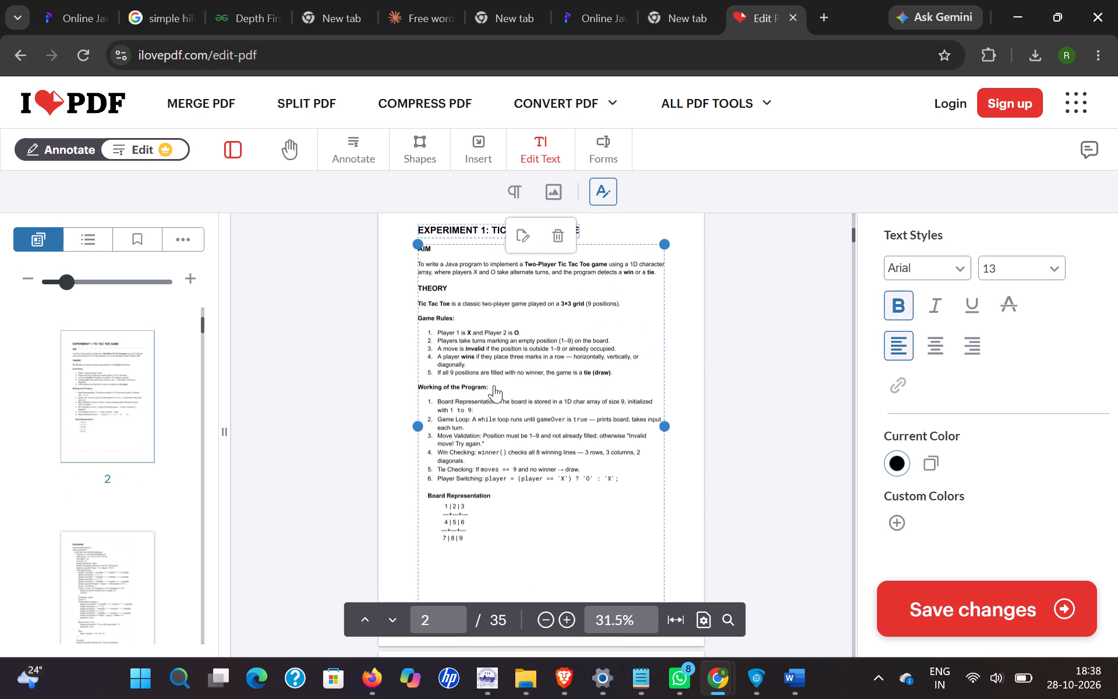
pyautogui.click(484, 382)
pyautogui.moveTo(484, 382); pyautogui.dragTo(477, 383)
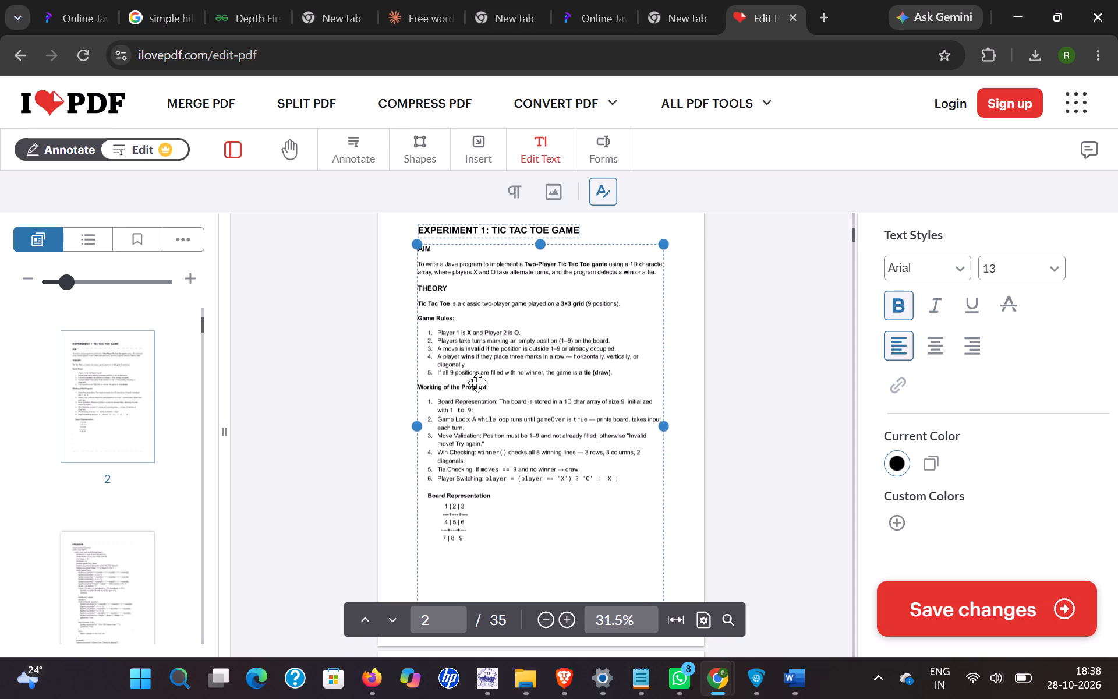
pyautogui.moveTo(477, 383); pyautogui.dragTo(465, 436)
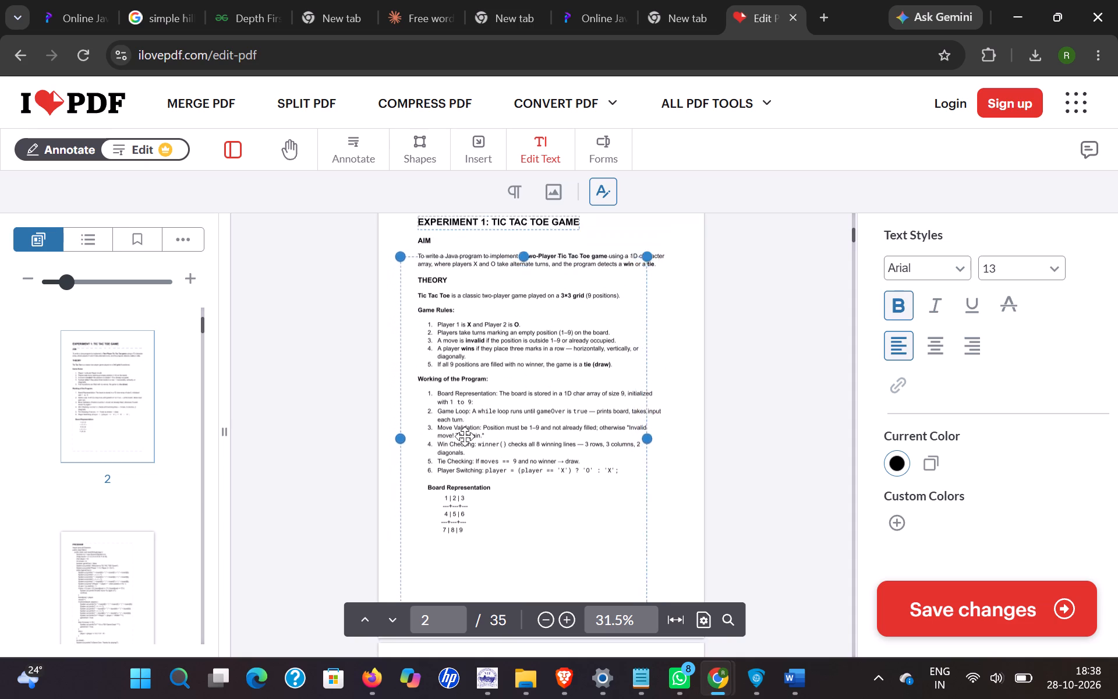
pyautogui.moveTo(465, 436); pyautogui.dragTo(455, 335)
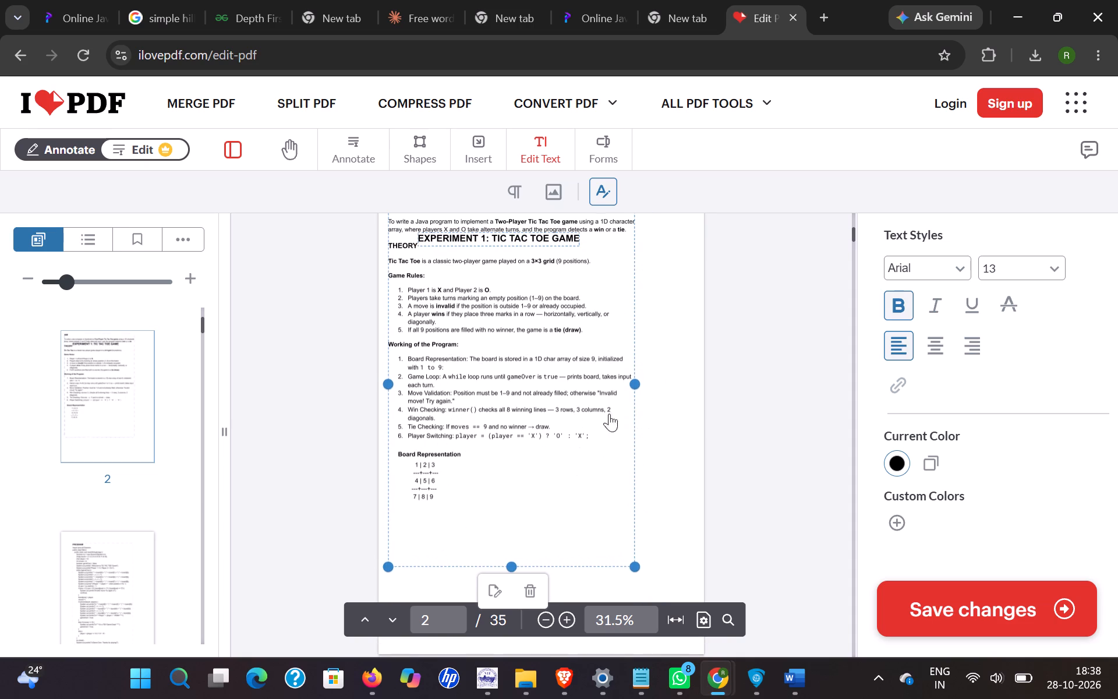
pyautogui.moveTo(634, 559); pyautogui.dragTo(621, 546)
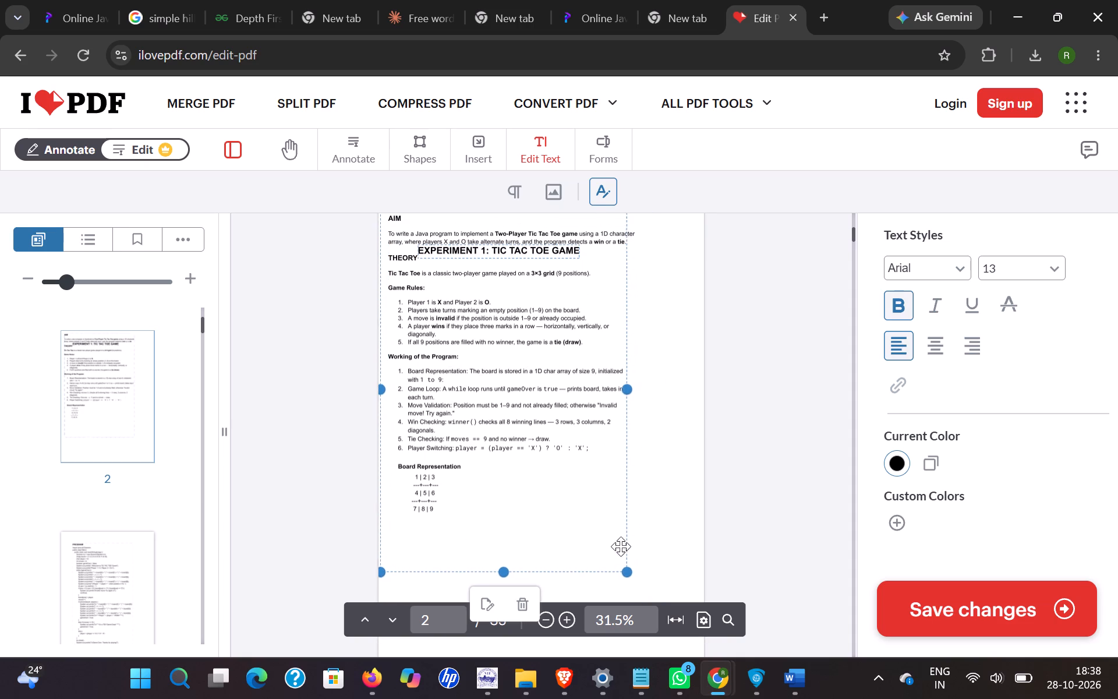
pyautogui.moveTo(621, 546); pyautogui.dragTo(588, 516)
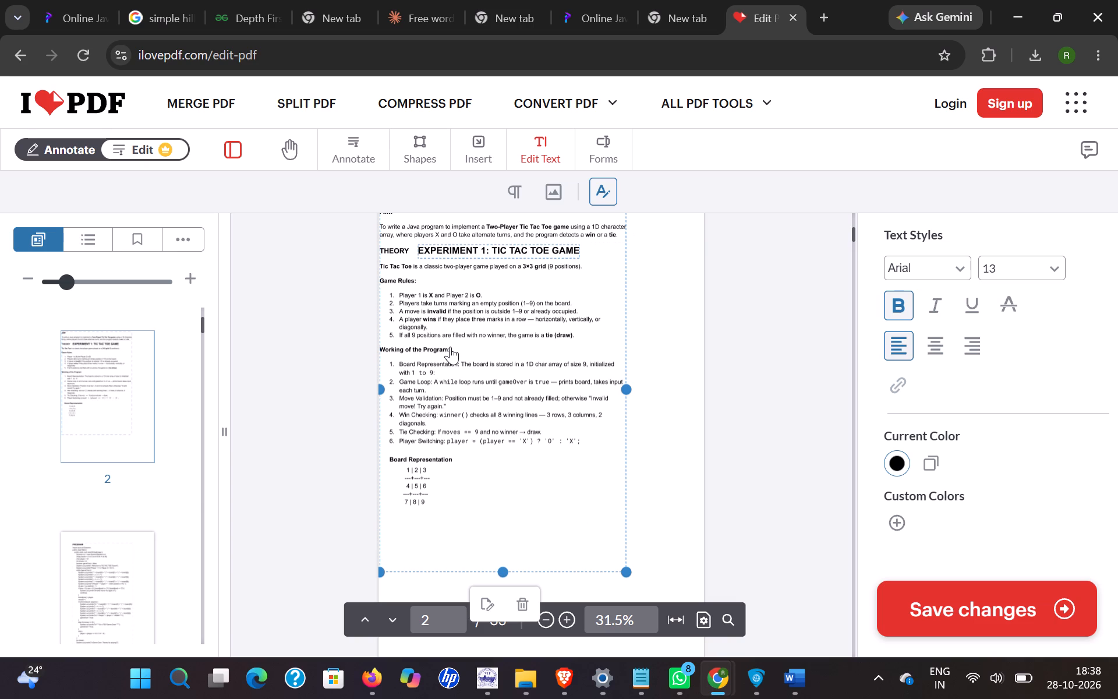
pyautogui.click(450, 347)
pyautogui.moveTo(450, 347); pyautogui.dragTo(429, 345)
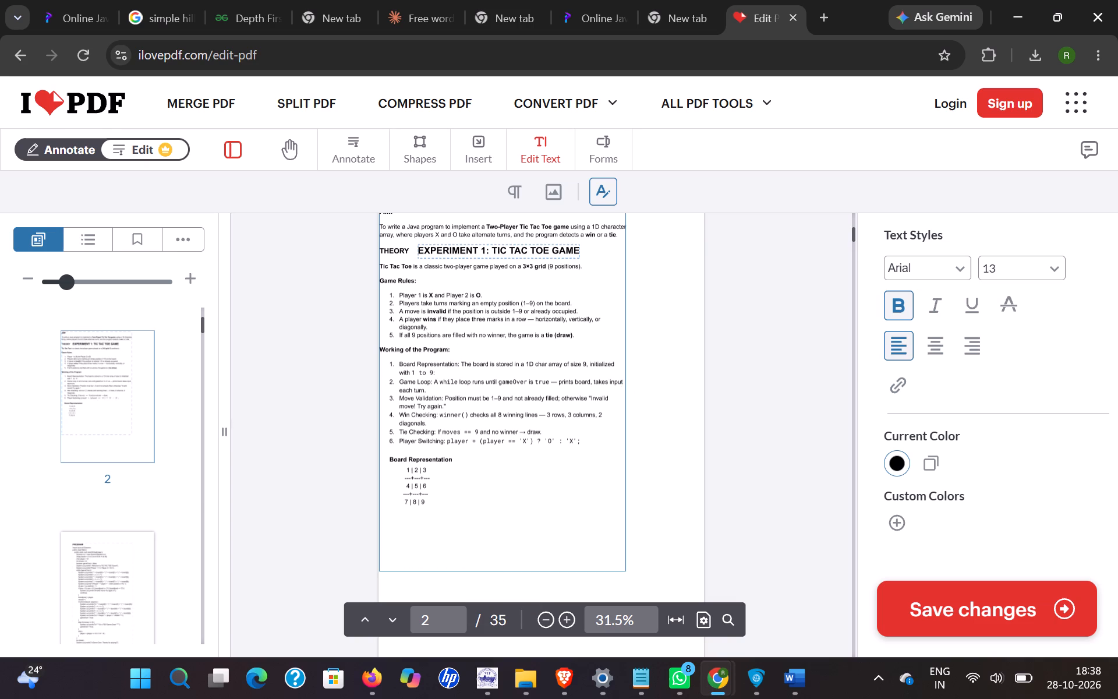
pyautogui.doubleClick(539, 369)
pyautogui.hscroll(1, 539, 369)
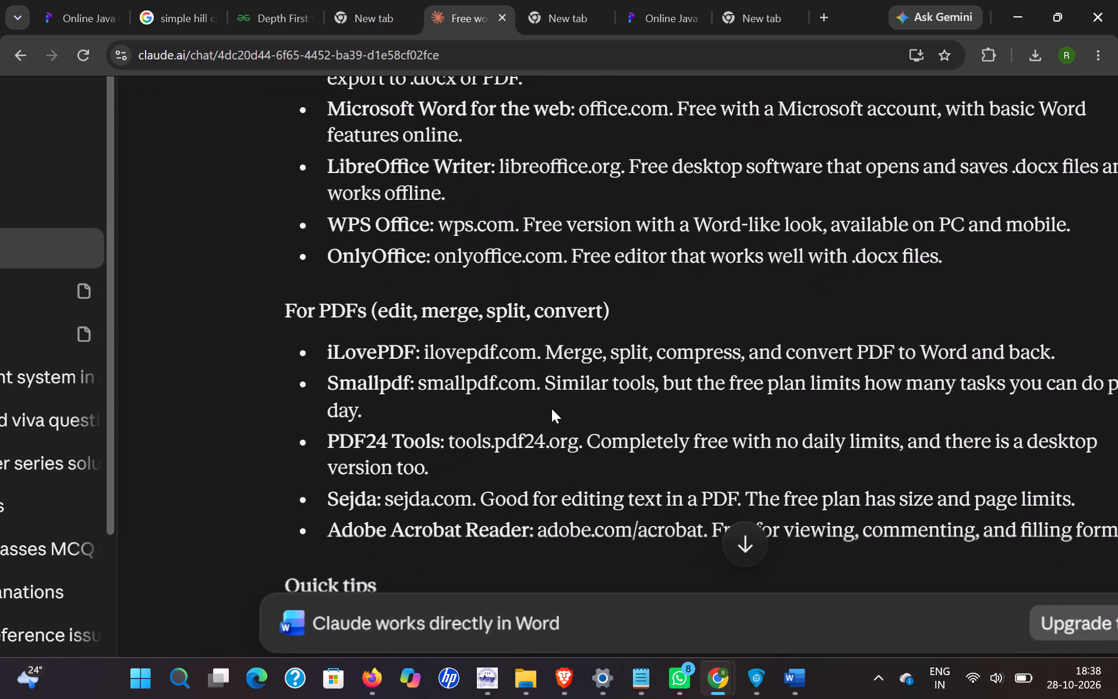
# Search Google for pdf24 tools in the empty tab and open Adobe's sponsored Free PDF Tools result.
pyautogui.click(759, 16)
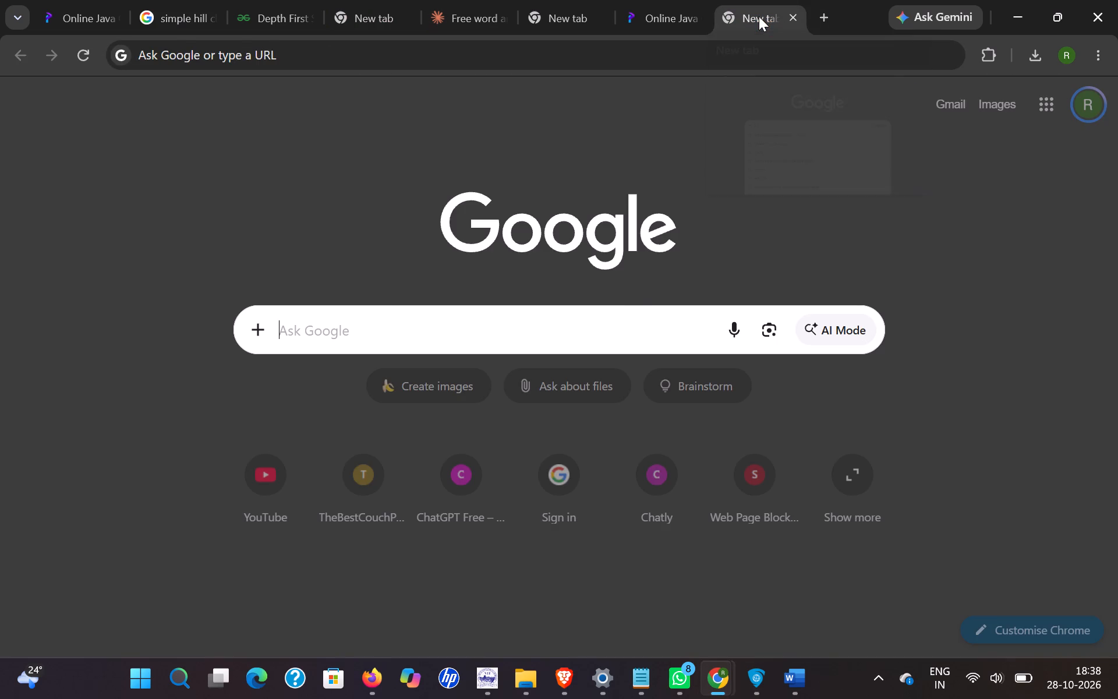
pyautogui.click(588, 329)
pyautogui.write('pdf')
pyautogui.write('24')
pyautogui.click(546, 412)
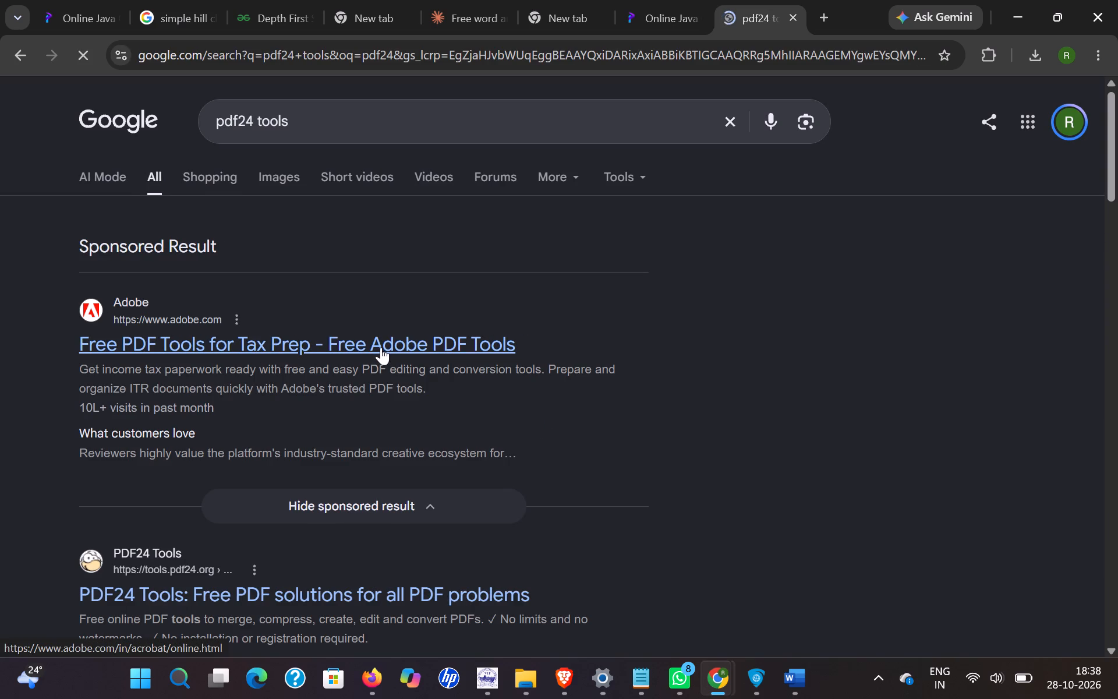
pyautogui.click(381, 347)
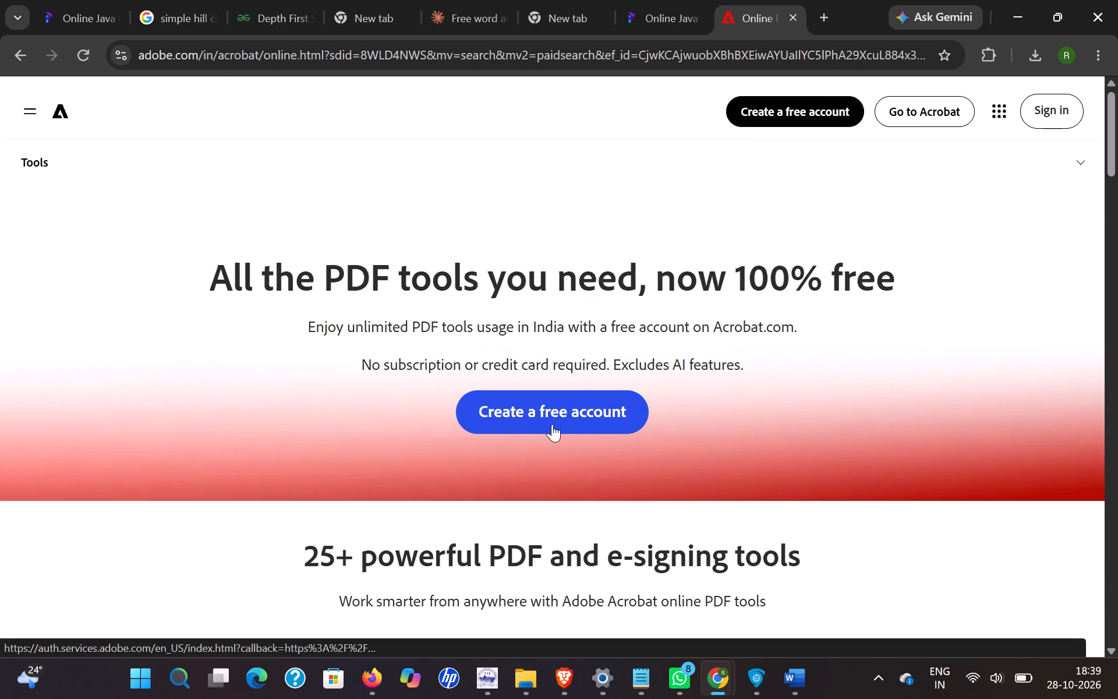
# Look through the free PDF conversion tools offered on the Adobe Acrobat online page.
pyautogui.scroll(-3, 552, 424)
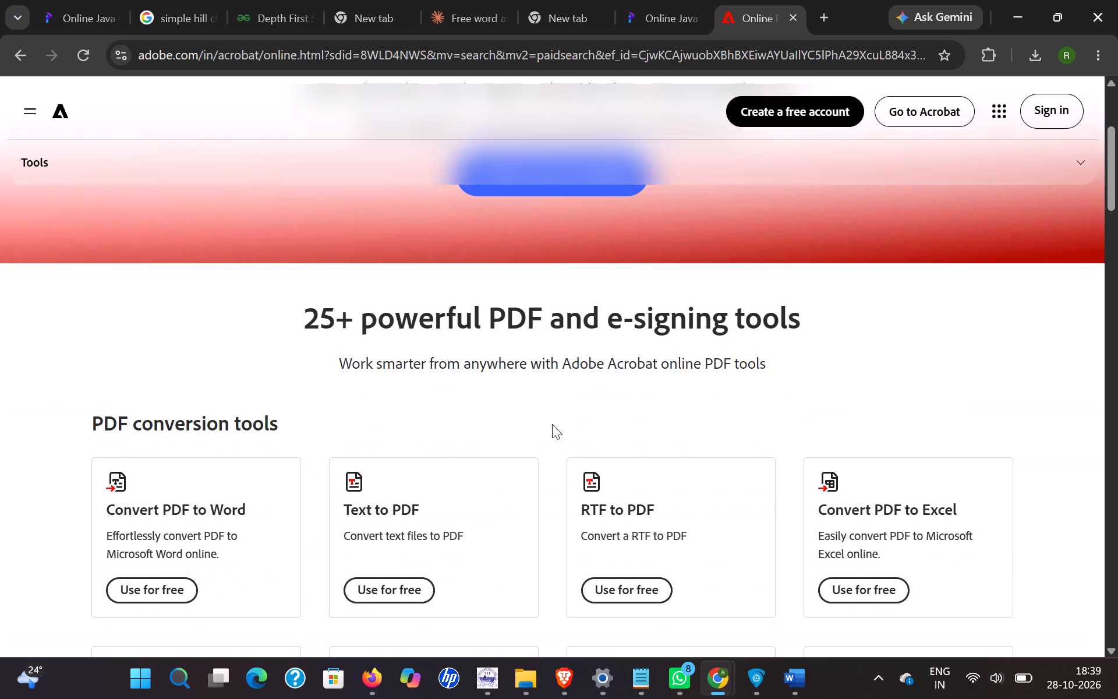
pyautogui.scroll(1, 552, 424)
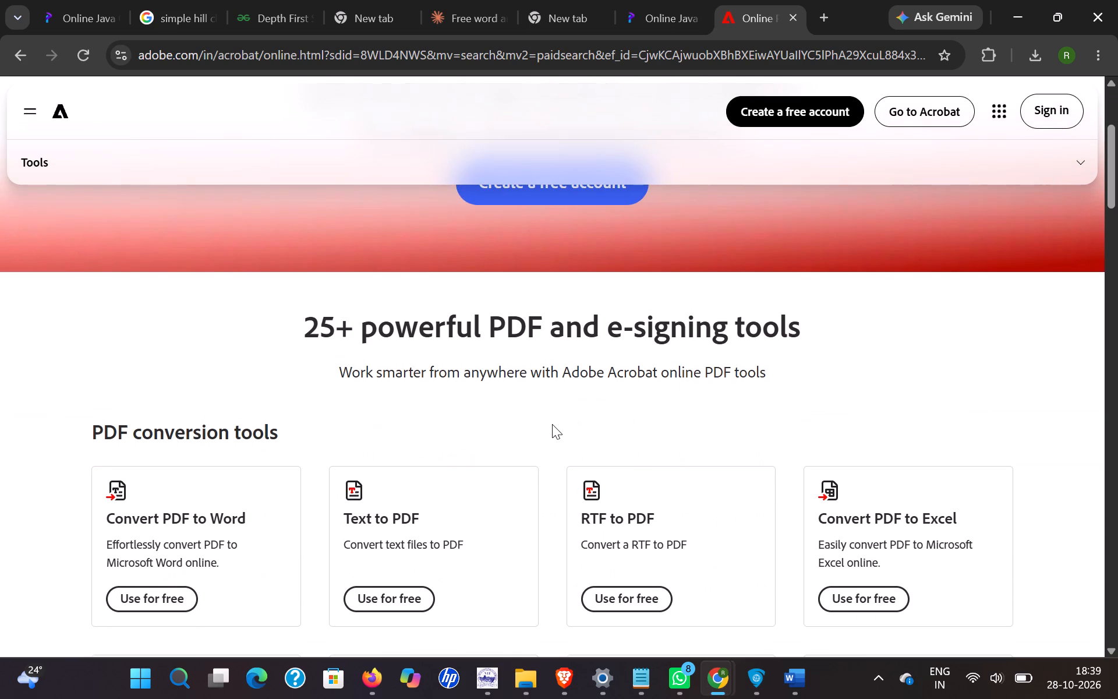
pyautogui.scroll(3, 552, 424)
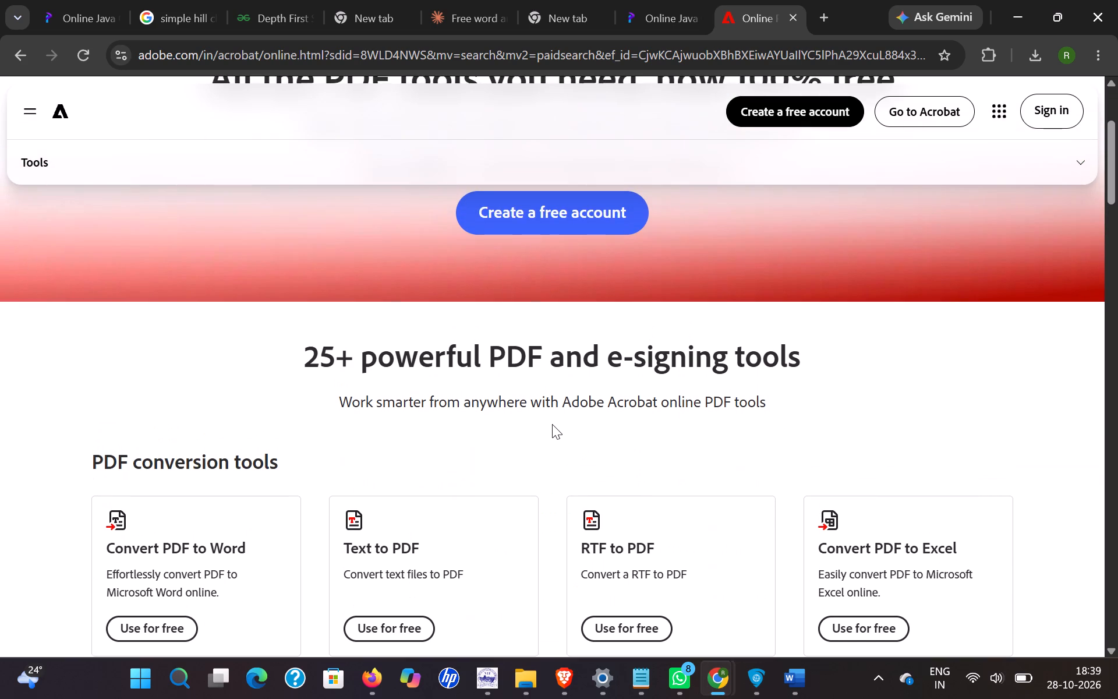
pyautogui.scroll(2, 552, 424)
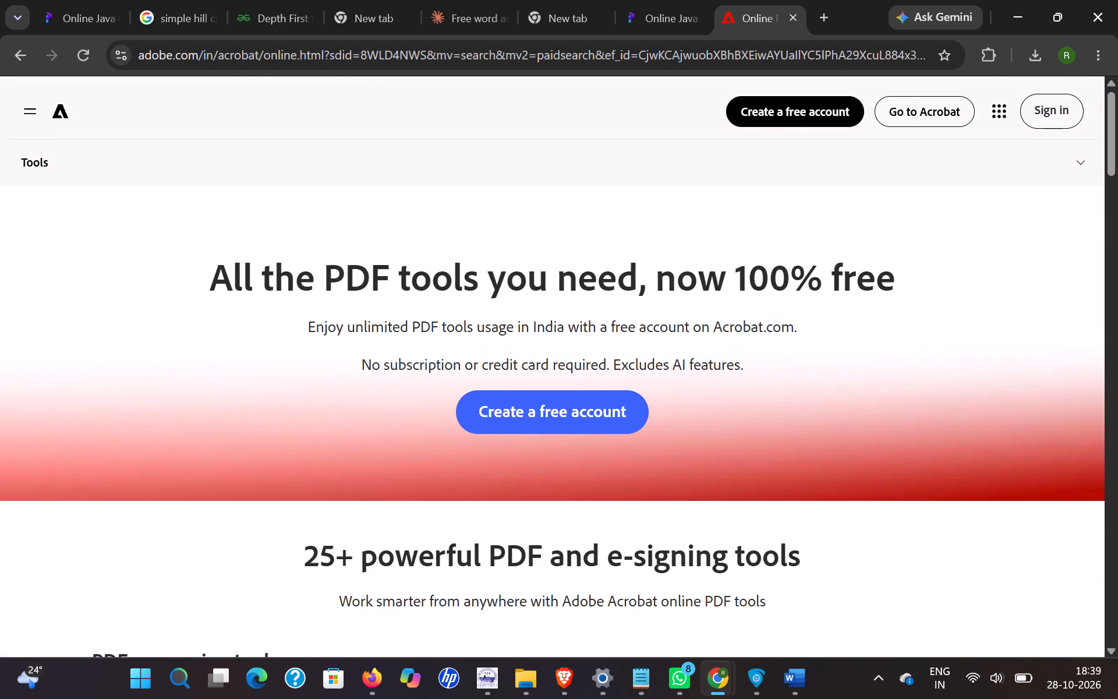
pyautogui.scroll(-3, 610, 416)
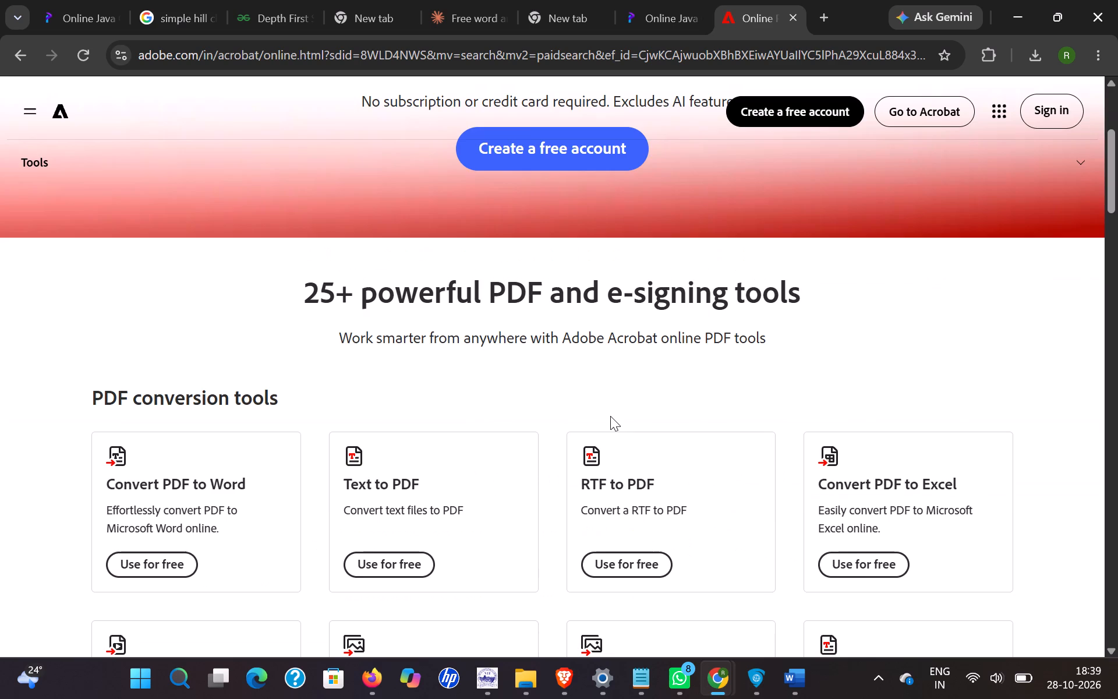
pyautogui.scroll(-2, 610, 416)
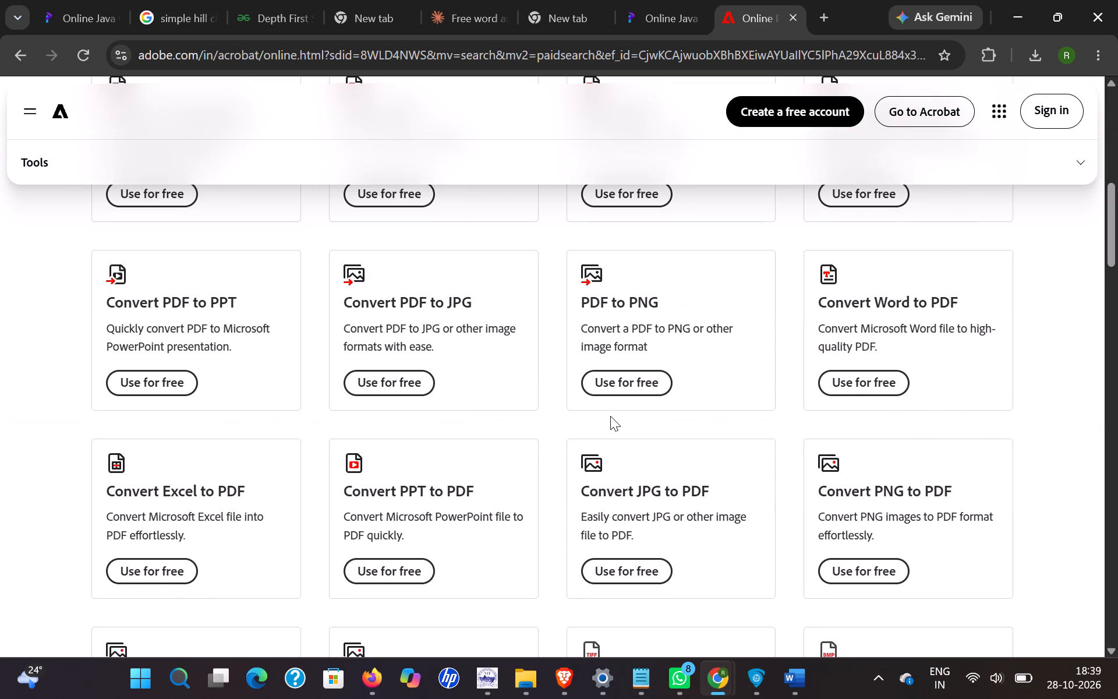
pyautogui.scroll(4, 610, 416)
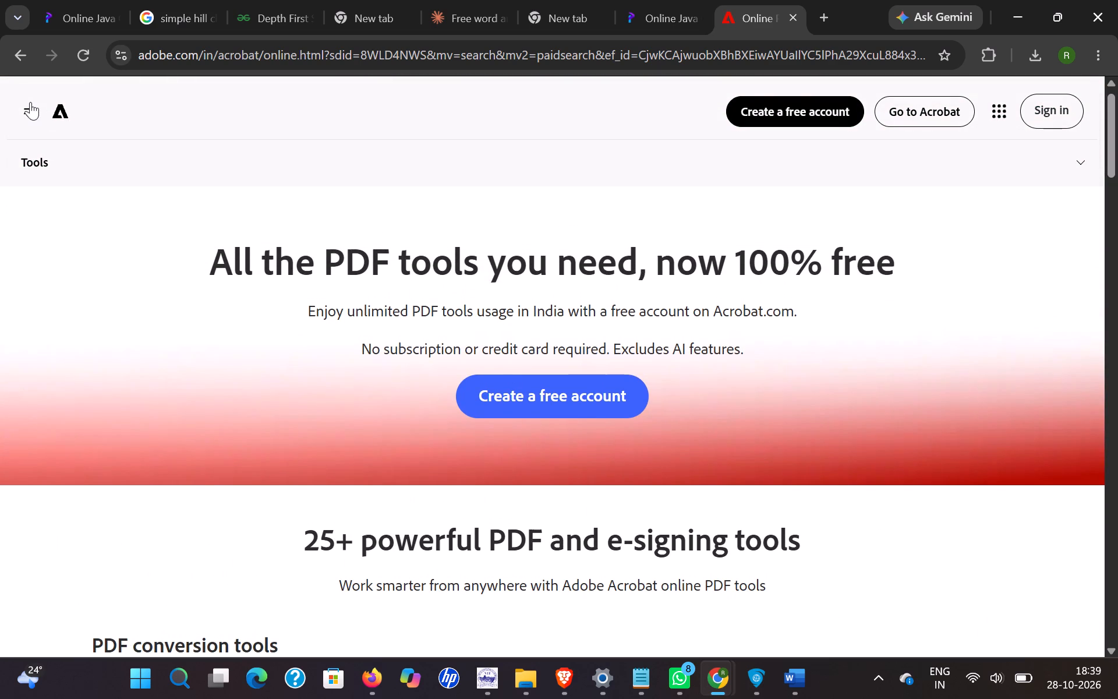
# Go from the Acrobat online tools page to the Adobe home page and look it over.
pyautogui.click(30, 102)
pyautogui.click(41, 156)
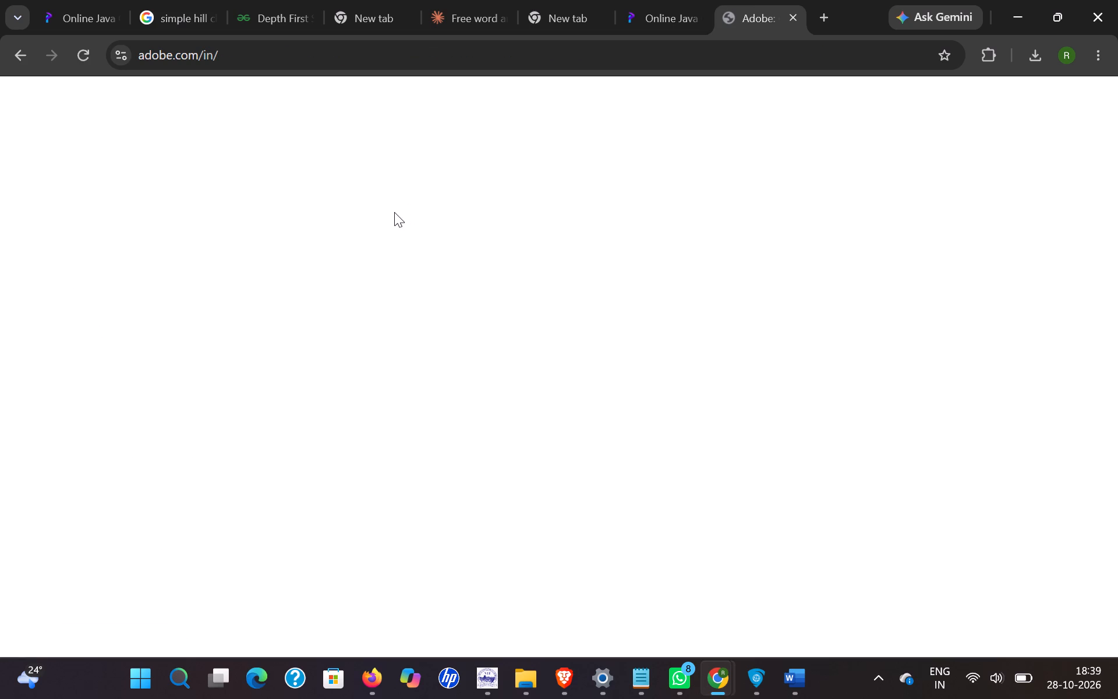
pyautogui.scroll(-2, 394, 212)
pyautogui.scroll(1, 394, 212)
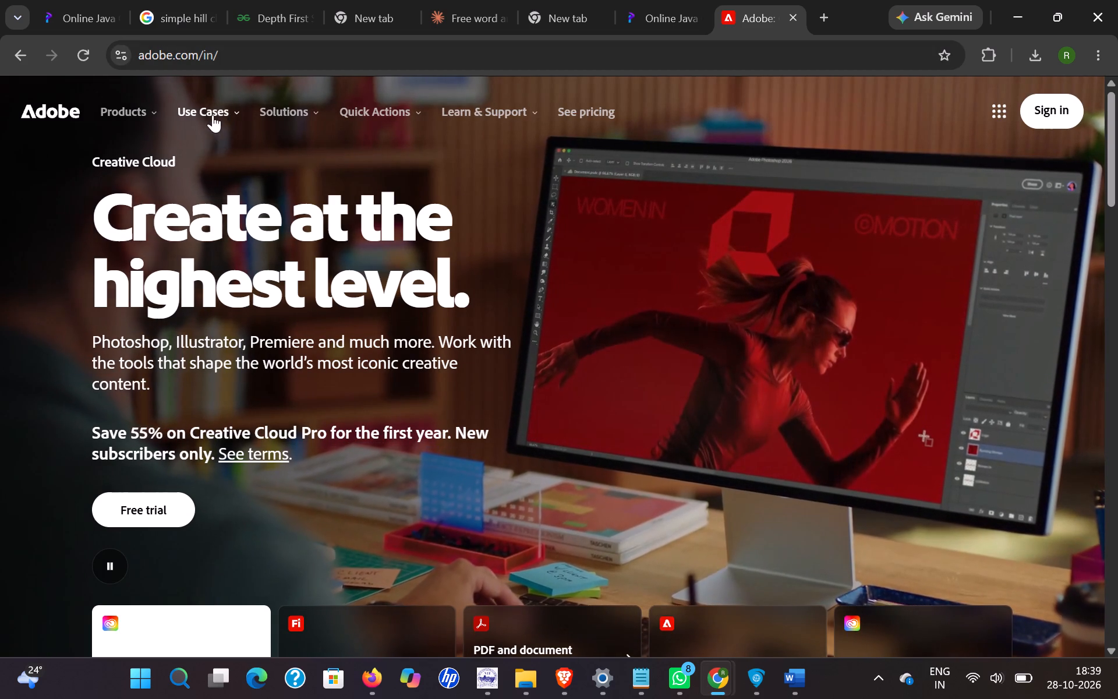
# Return from the Adobe site to the Google results for pdf24 tools and open the PDF24 Tools website.
pyautogui.click(9, 63)
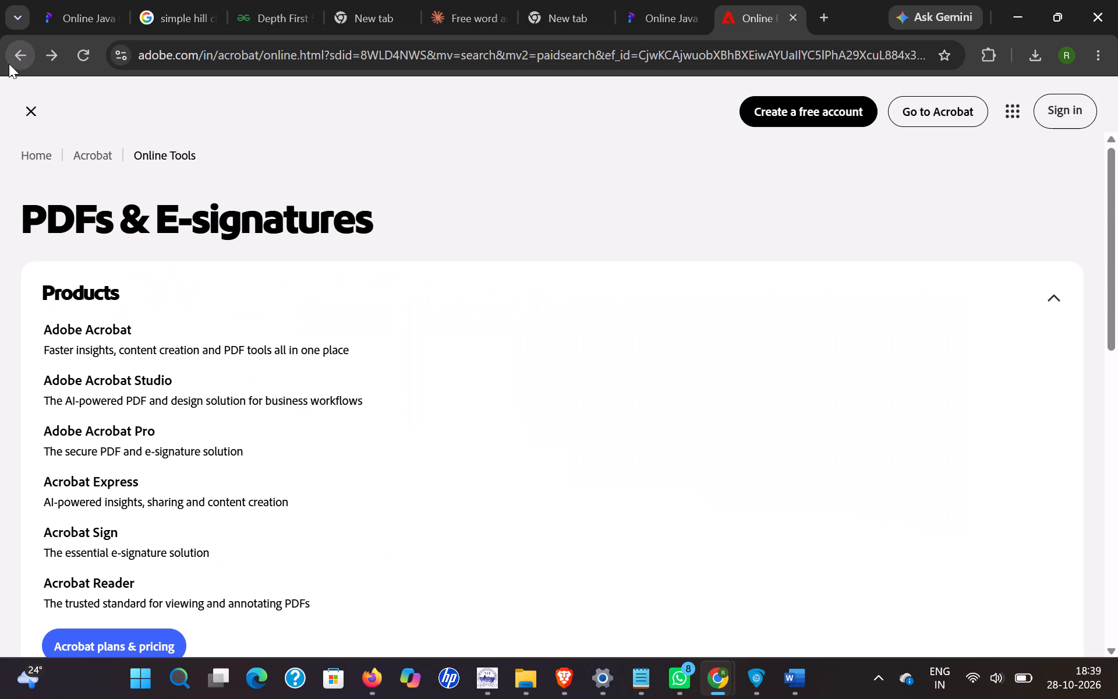
pyautogui.click(19, 55)
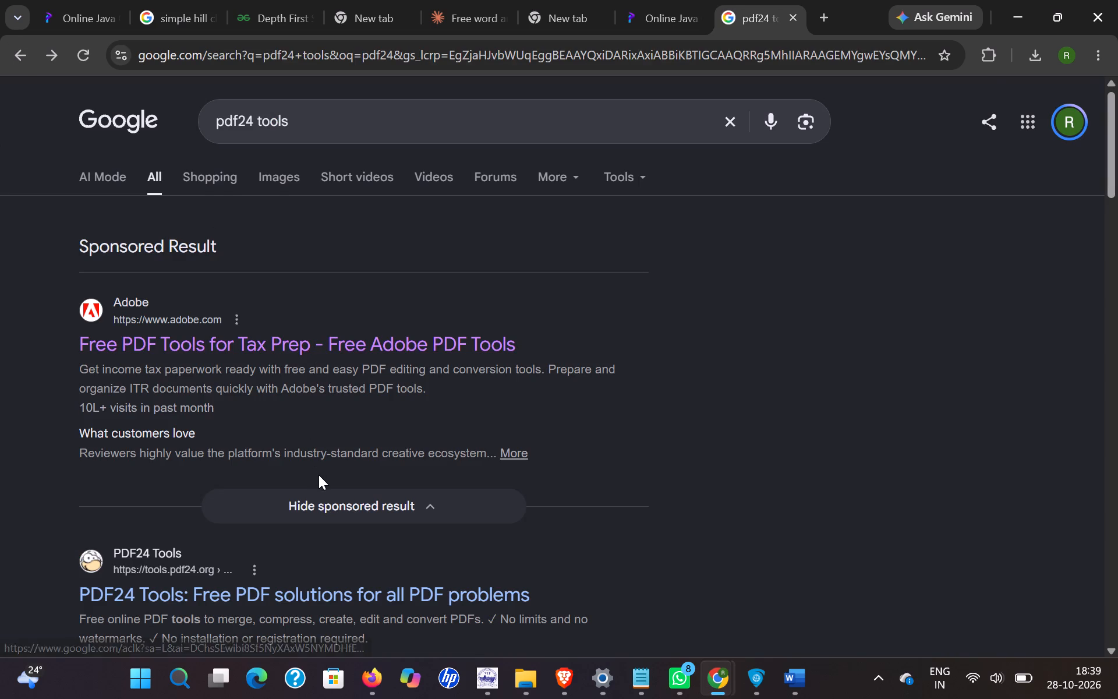
pyautogui.scroll(-1, 319, 475)
pyautogui.click(307, 499)
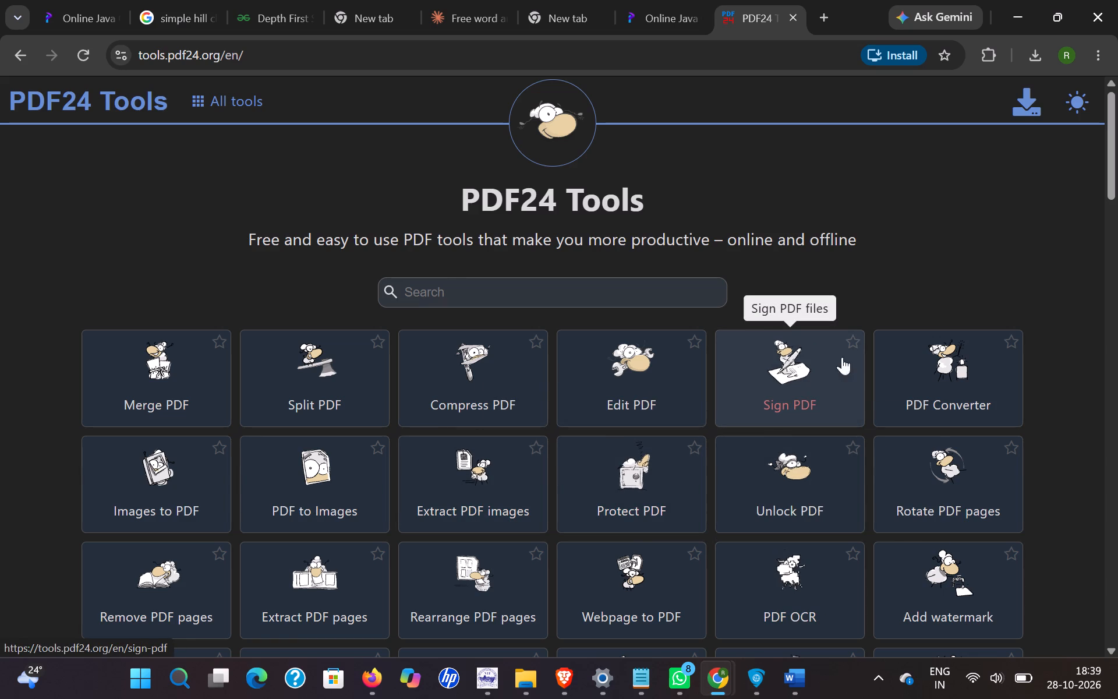
# Search the PDF24 tools for "pdf edit" and open the Edit PDF tool.
pyautogui.click(527, 285)
pyautogui.write('pdf edit')
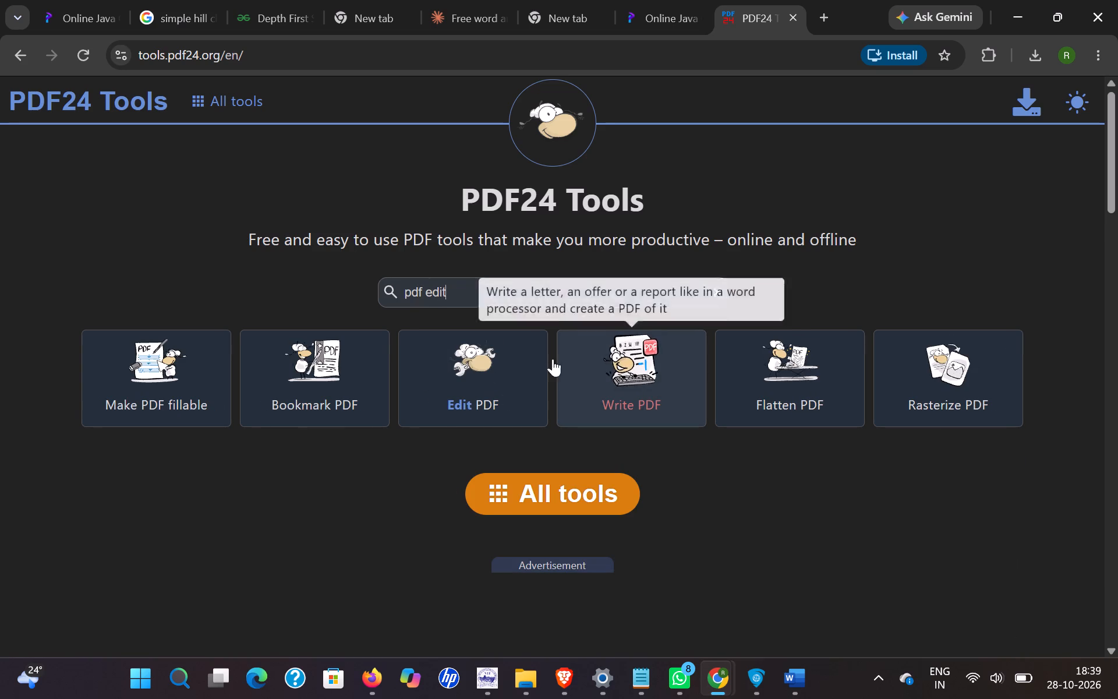
pyautogui.click(496, 380)
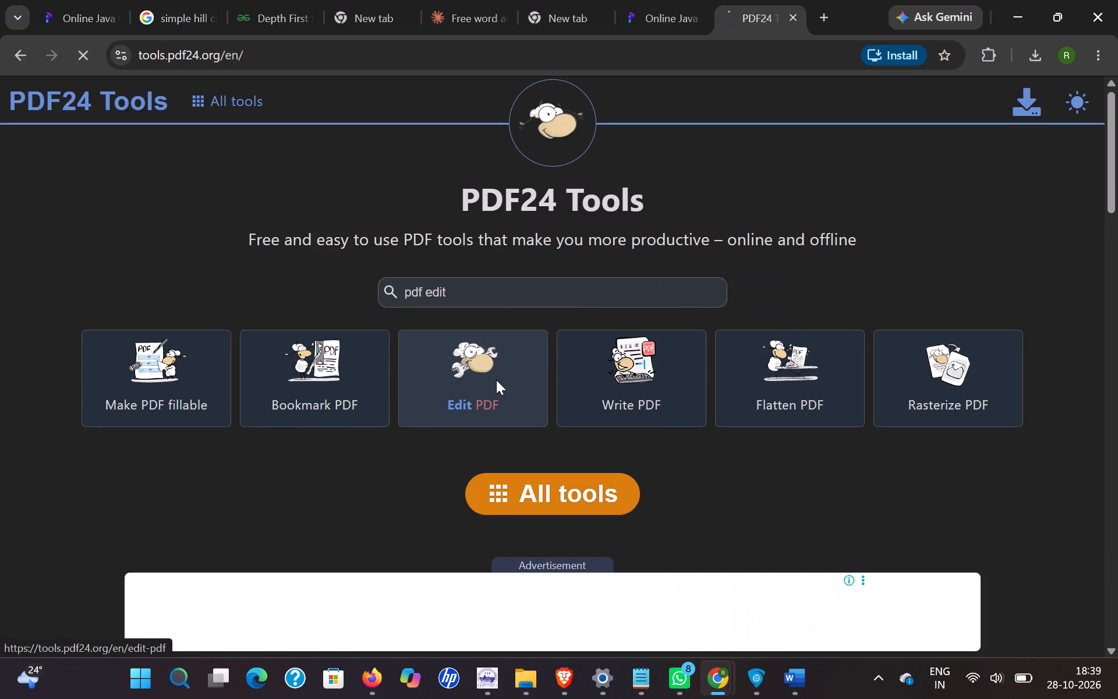
# Load the file "Copy of Copy of Untitled document2 (2)" from Downloads into the PDF24 editor.
pyautogui.click(550, 414)
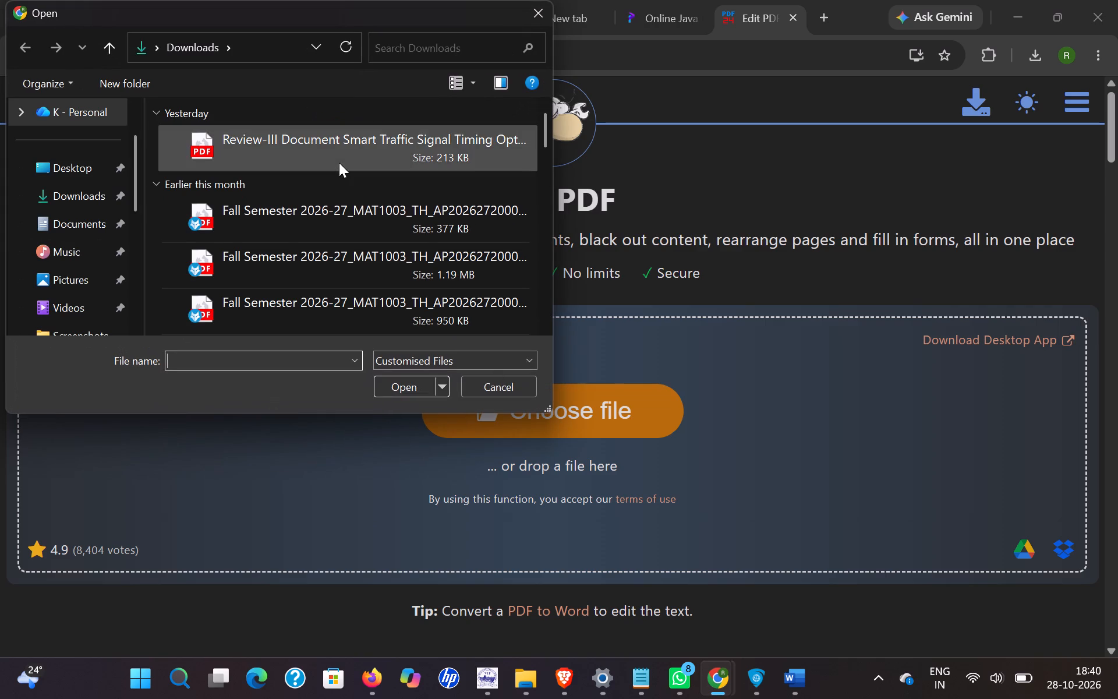
pyautogui.scroll(-2, 346, 227)
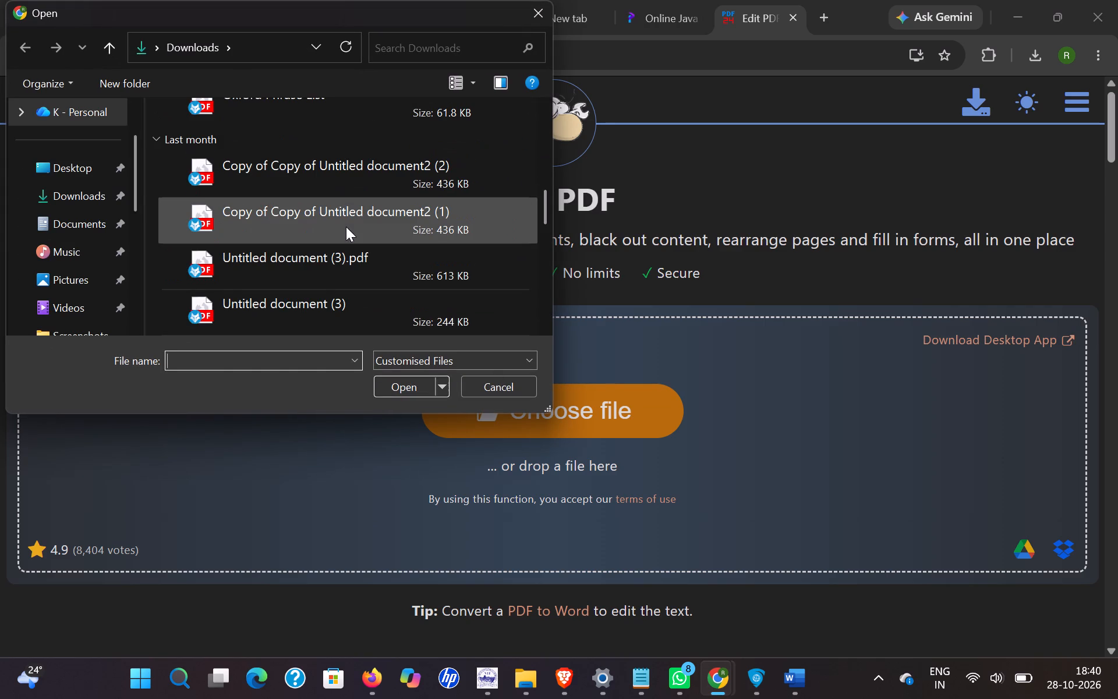
pyautogui.click(346, 227)
pyautogui.click(332, 175)
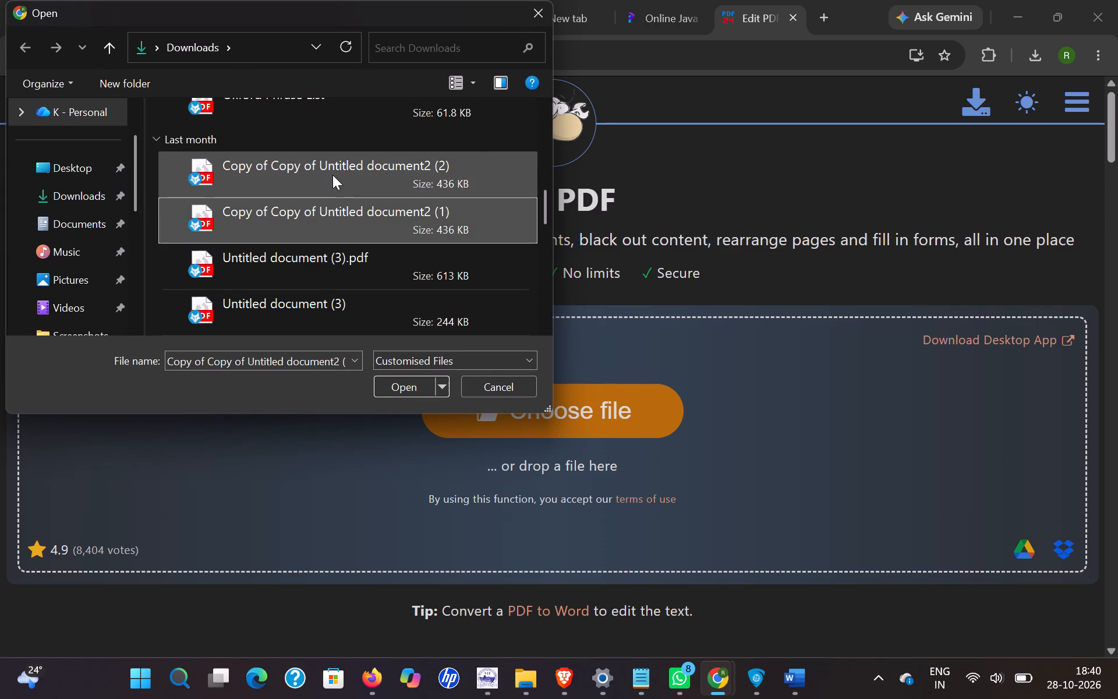
pyautogui.click(396, 383)
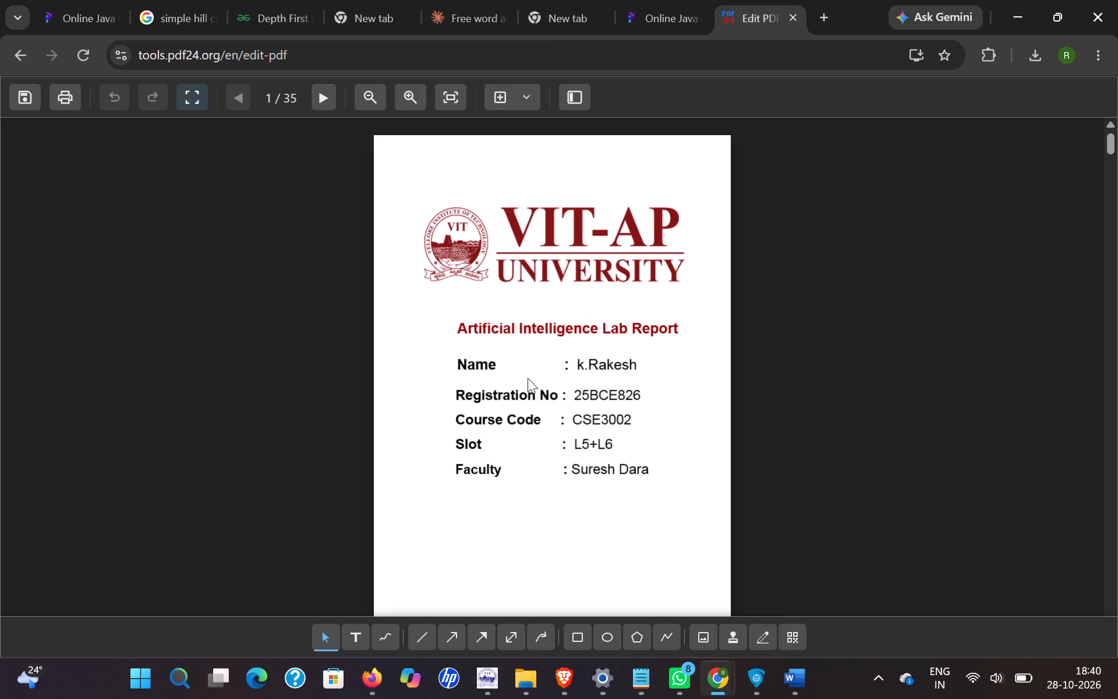
# Look through the cover page and the Experiment 1 page of the lab report in the PDF24 editor.
pyautogui.scroll(-5, 549, 383)
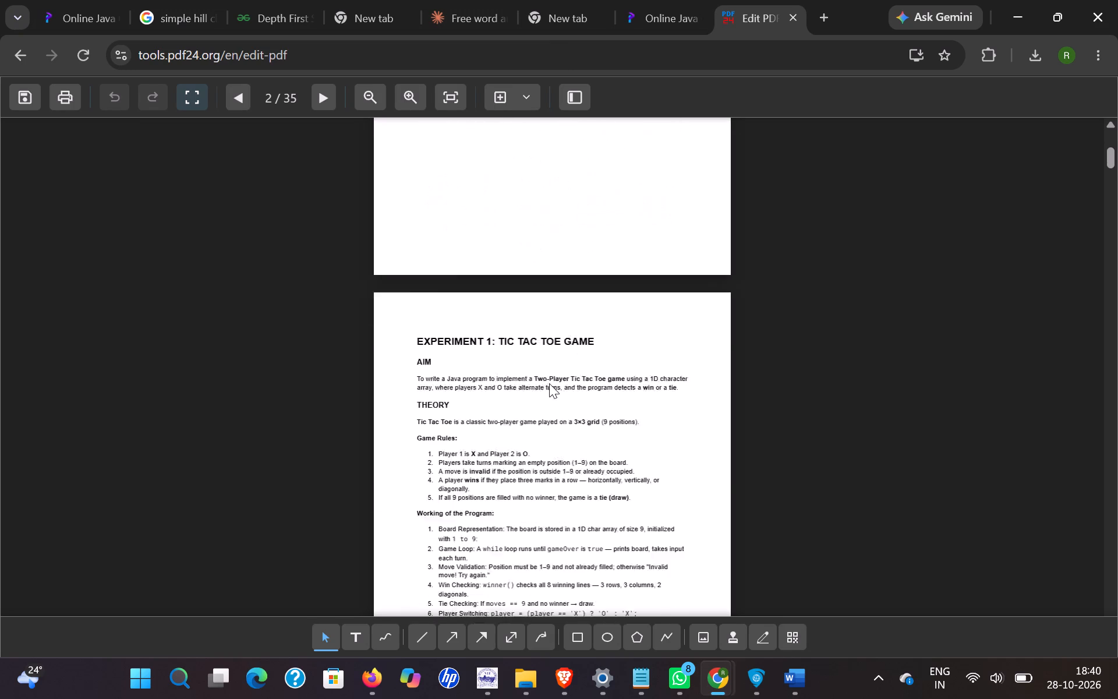
pyautogui.scroll(-3, 549, 383)
pyautogui.scroll(7, 549, 383)
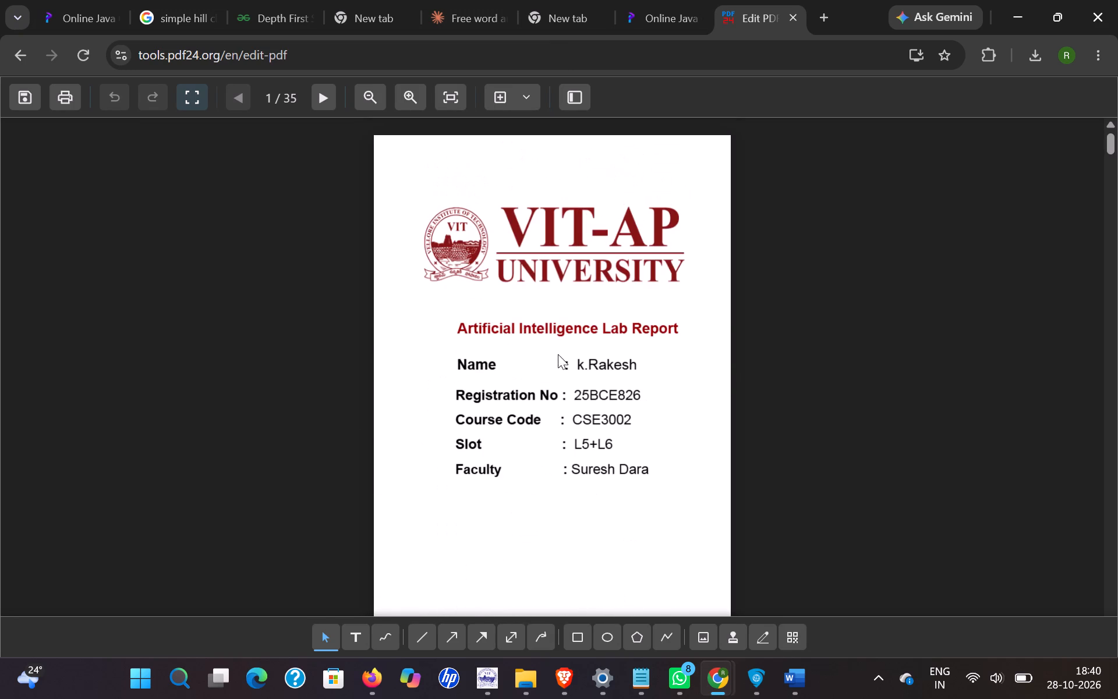
pyautogui.scroll(-1, 564, 351)
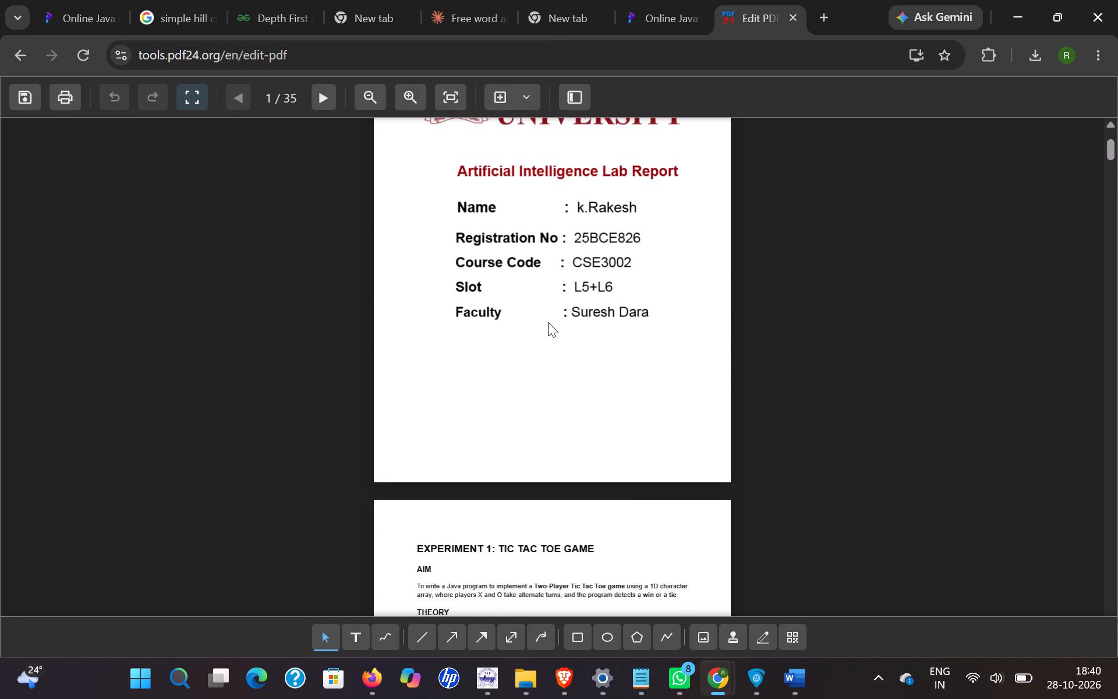
pyautogui.scroll(-3, 544, 320)
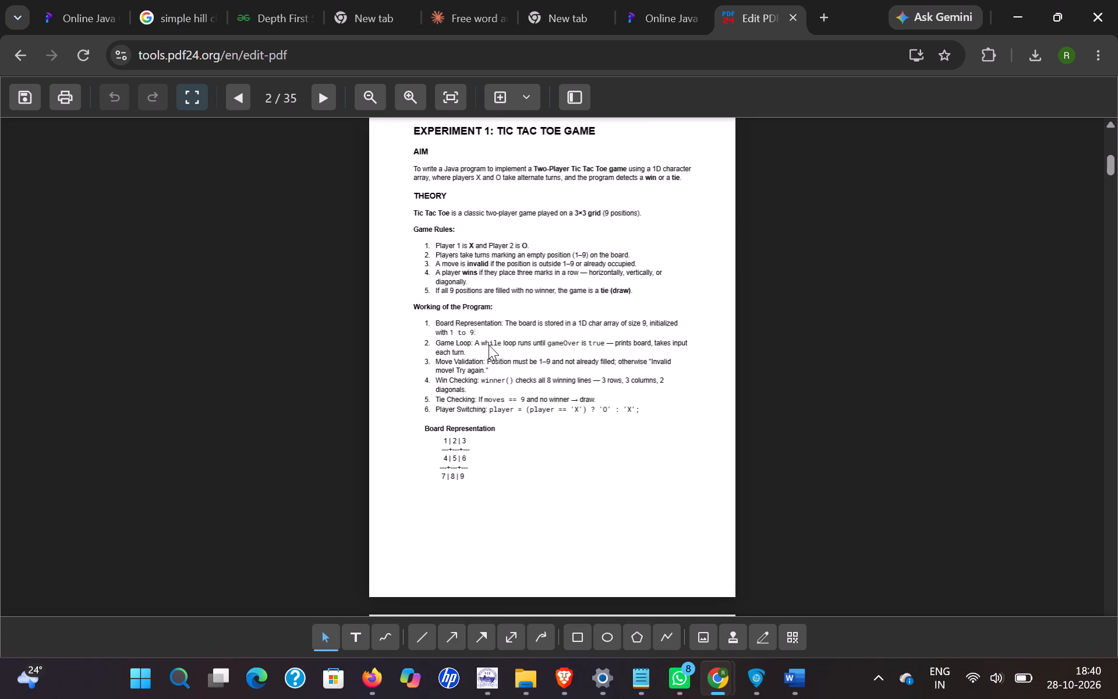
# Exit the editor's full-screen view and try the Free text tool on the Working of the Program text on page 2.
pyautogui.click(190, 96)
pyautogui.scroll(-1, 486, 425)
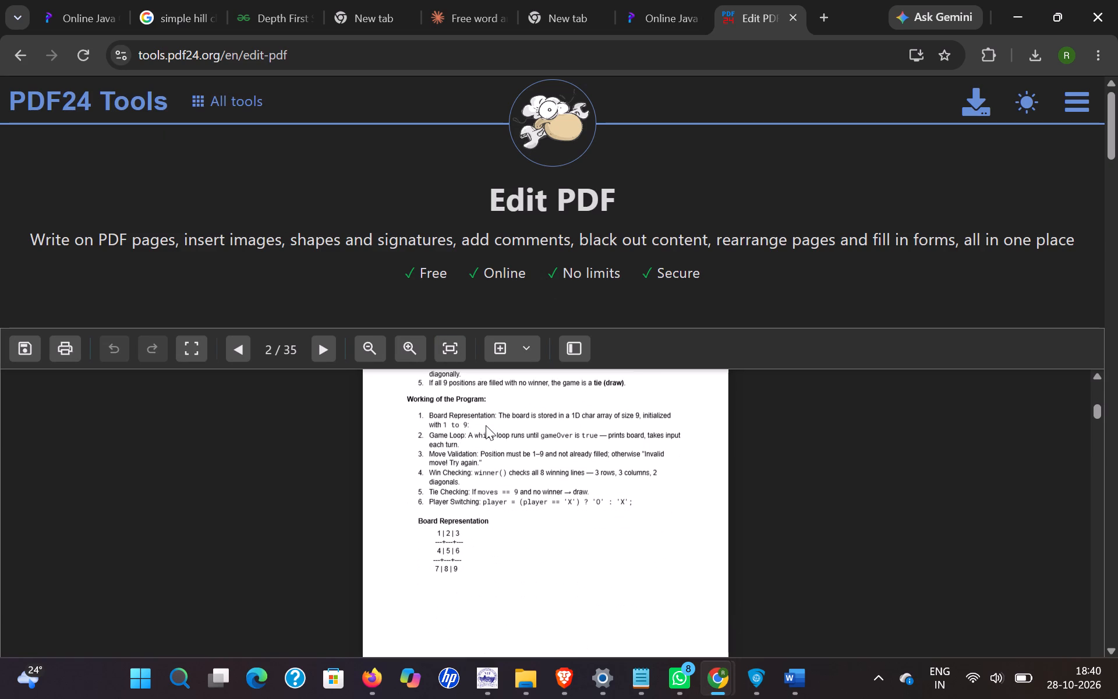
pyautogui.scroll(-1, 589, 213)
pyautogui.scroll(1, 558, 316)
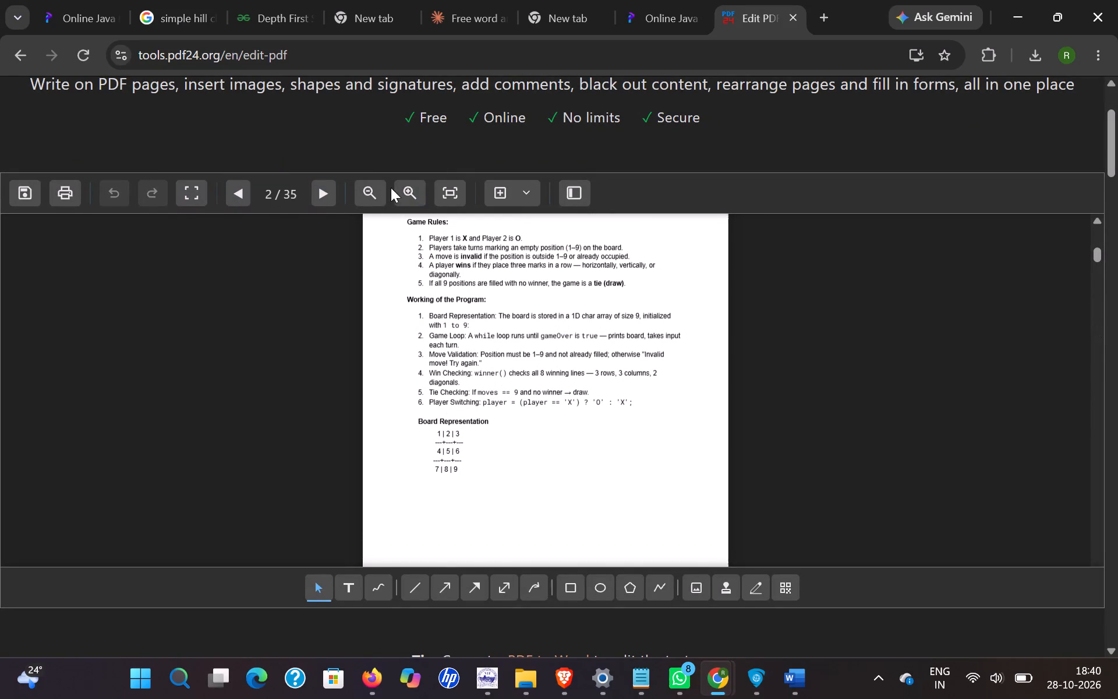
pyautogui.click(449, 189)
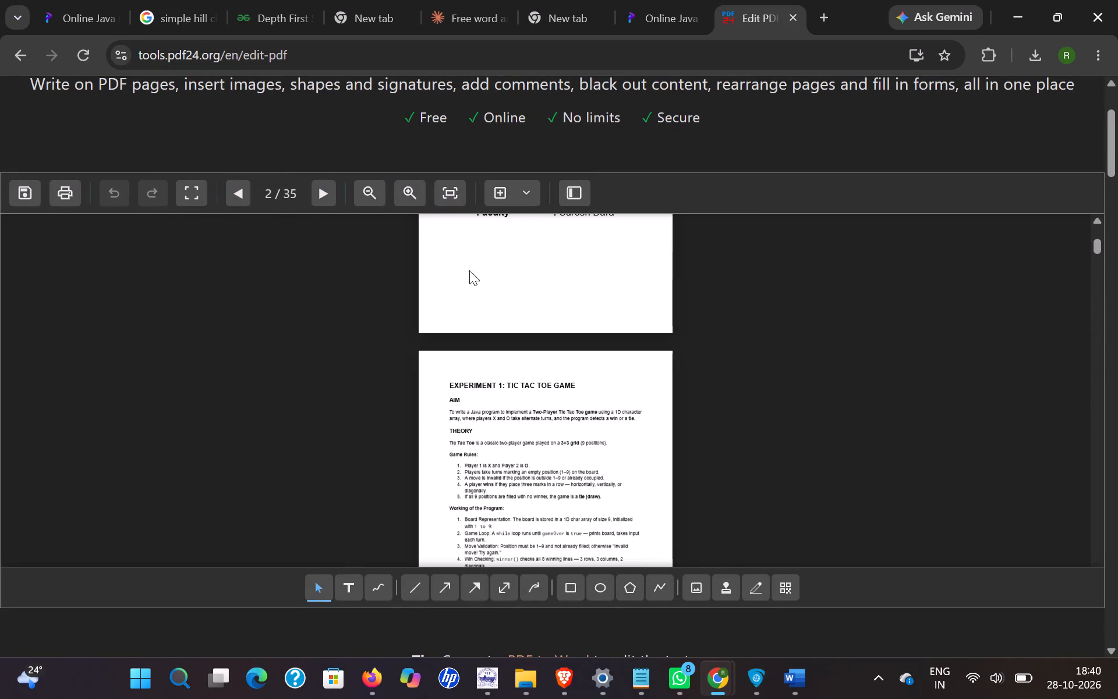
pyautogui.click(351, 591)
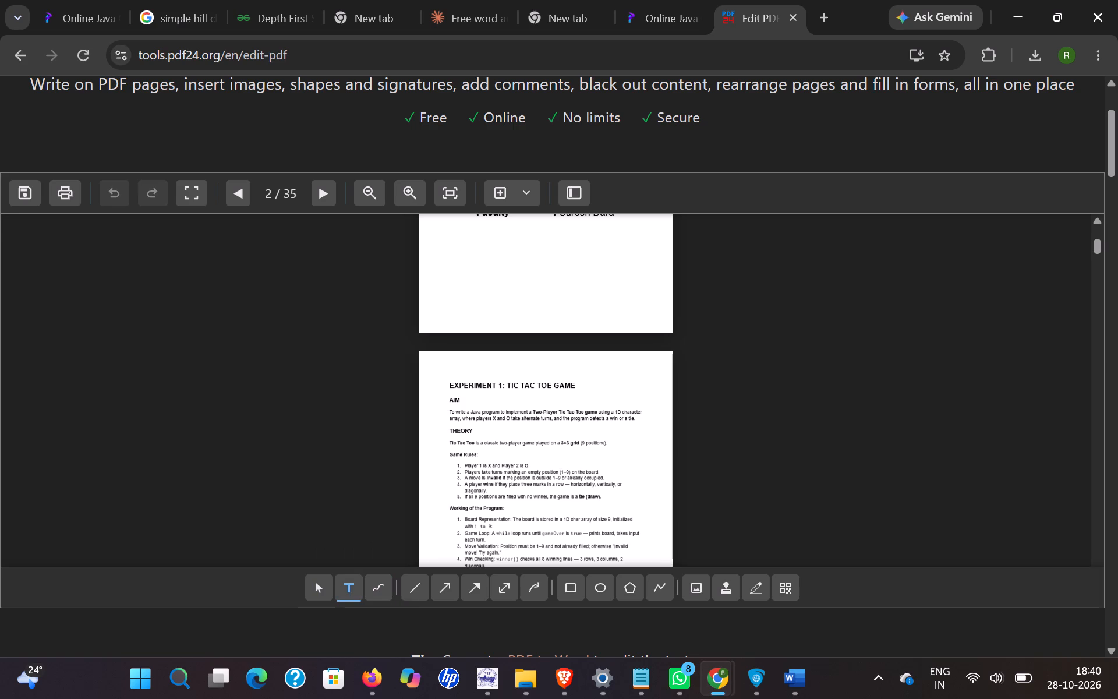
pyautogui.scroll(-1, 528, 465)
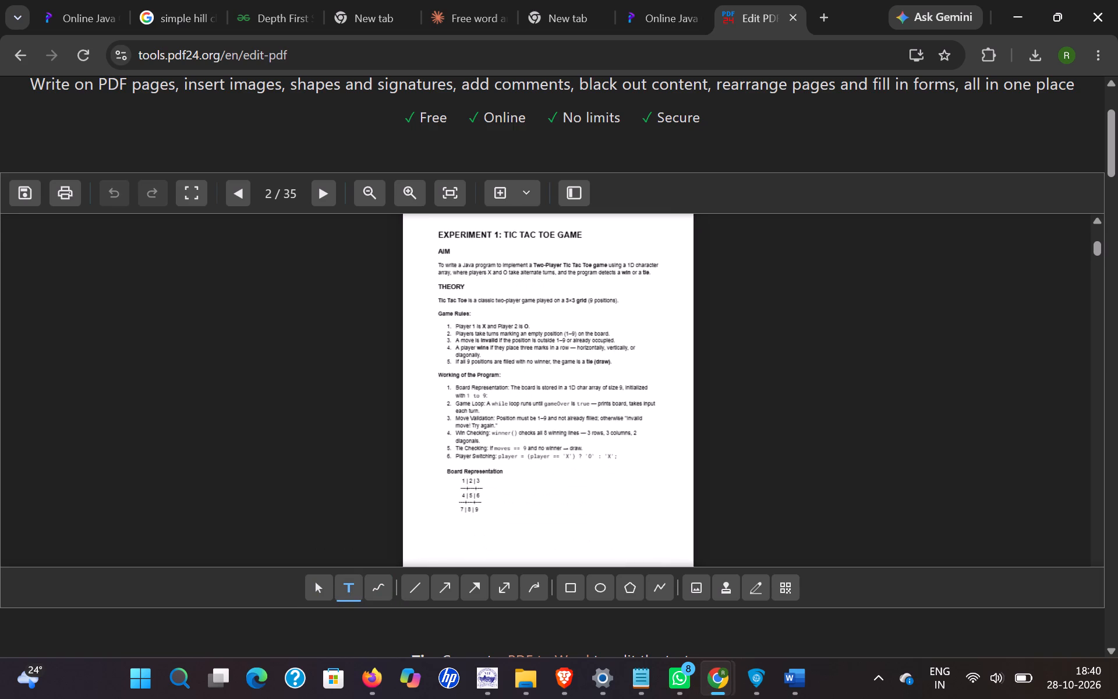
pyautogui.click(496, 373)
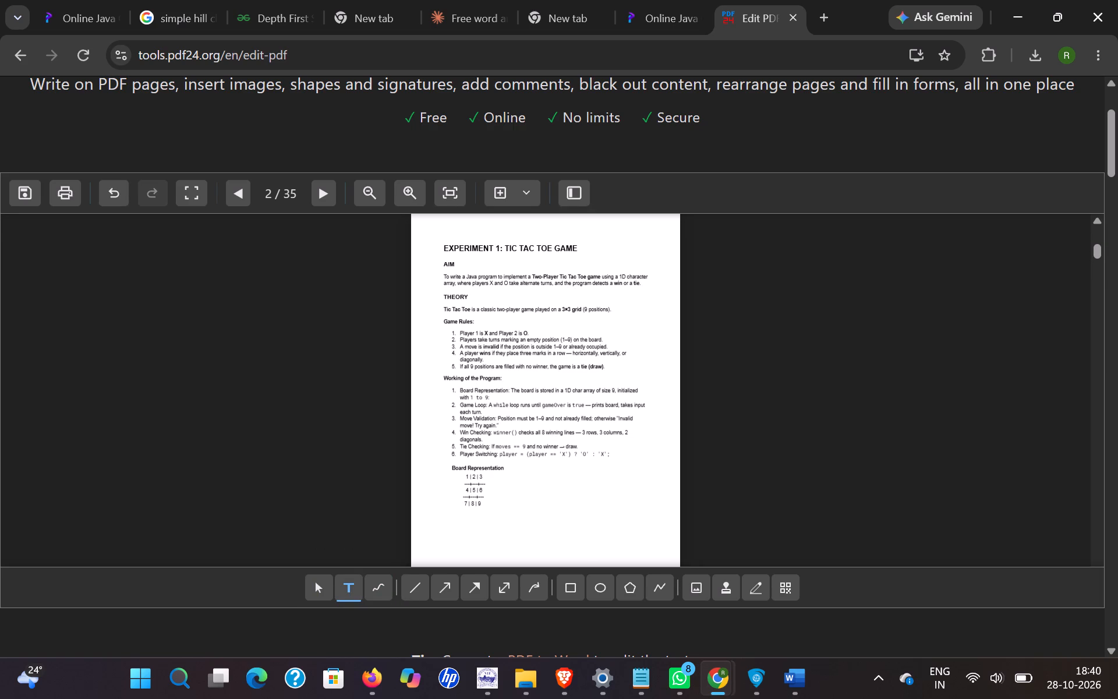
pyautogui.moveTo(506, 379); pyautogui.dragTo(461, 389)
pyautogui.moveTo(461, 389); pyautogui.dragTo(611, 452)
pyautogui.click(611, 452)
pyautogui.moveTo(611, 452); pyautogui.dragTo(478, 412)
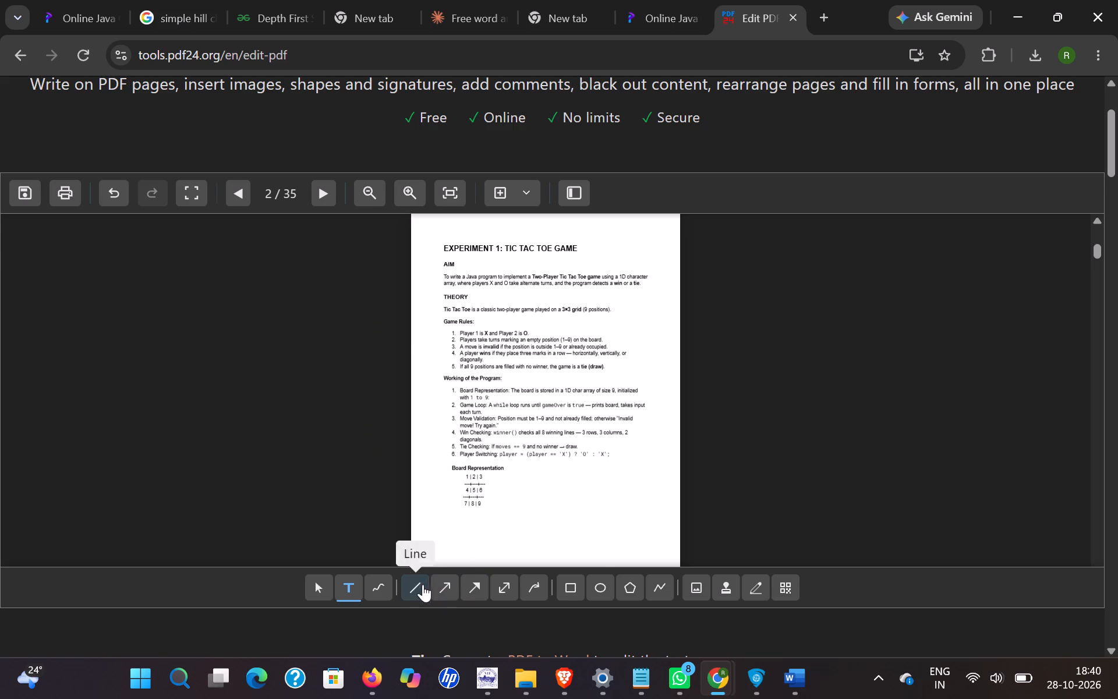
# Page through the Tic Tac Toe program and sample output up to page 5, and return to page 2.
pyautogui.scroll(-2, 593, 476)
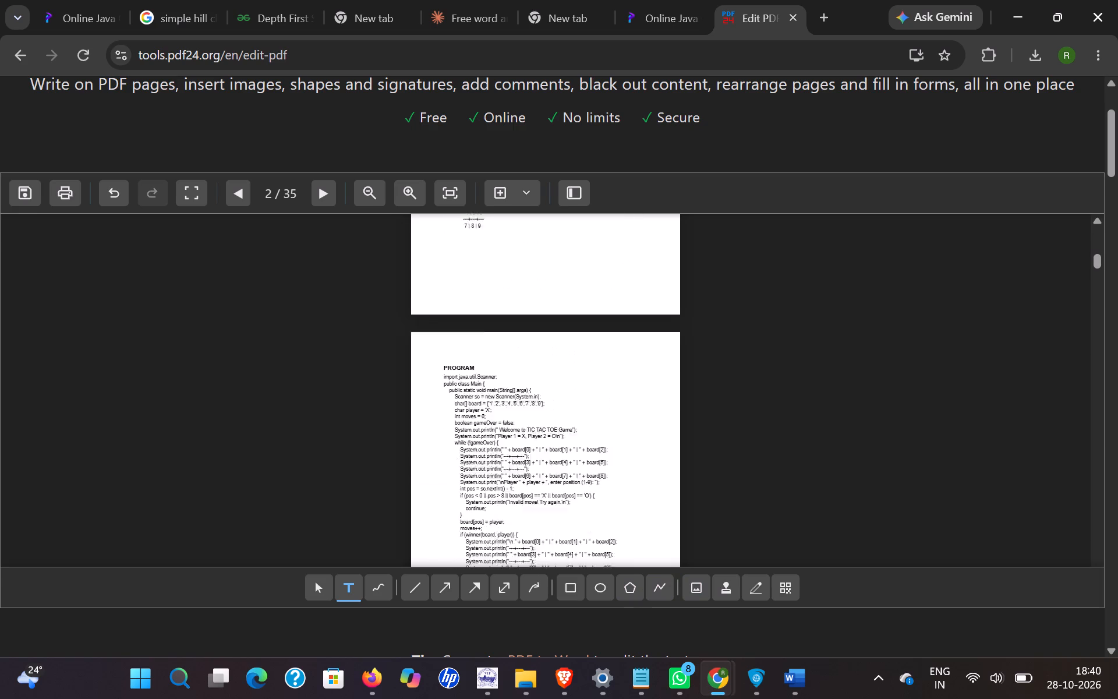
pyautogui.scroll(-1, 593, 476)
pyautogui.scroll(1, 593, 476)
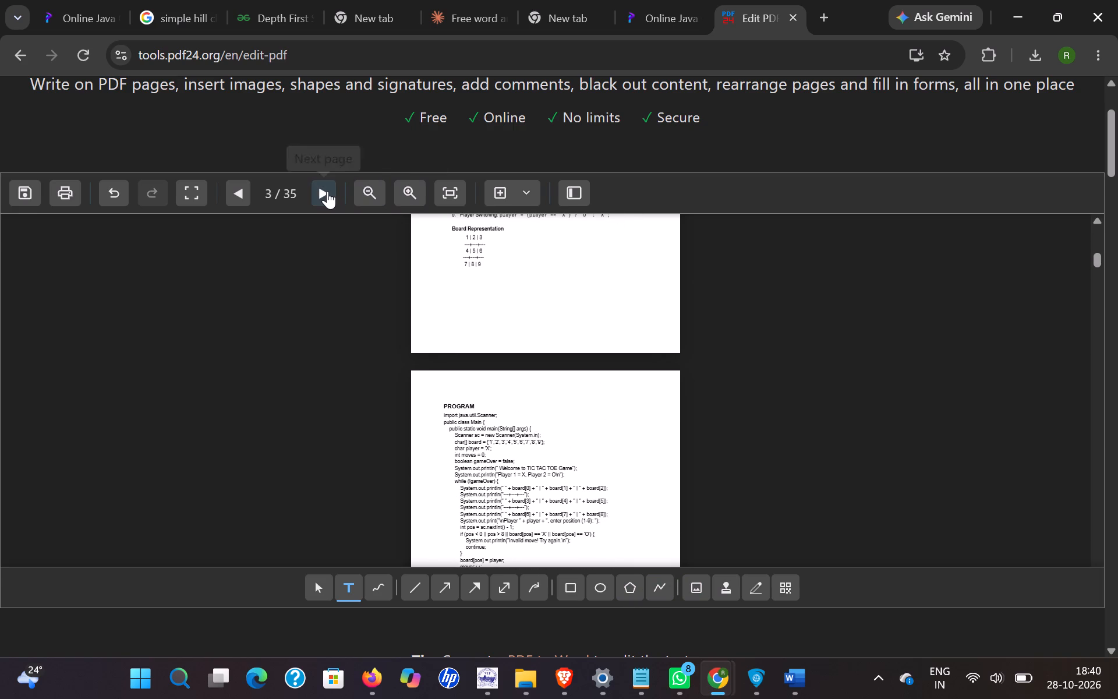
pyautogui.click(327, 191)
pyautogui.click(327, 191)
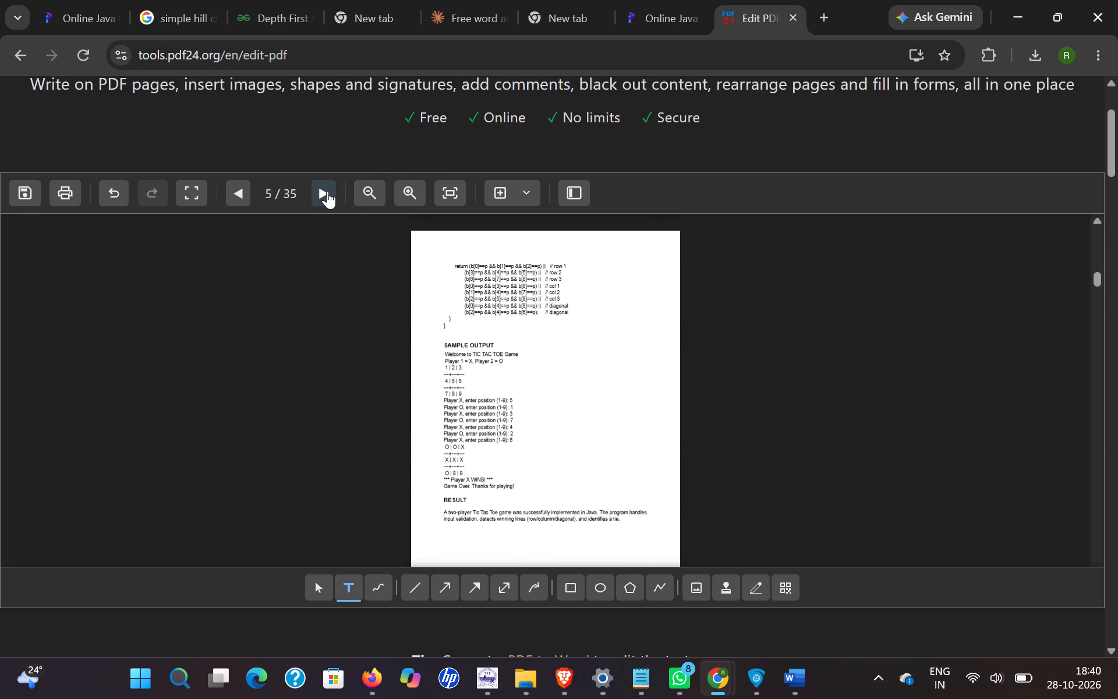
pyautogui.click(241, 195)
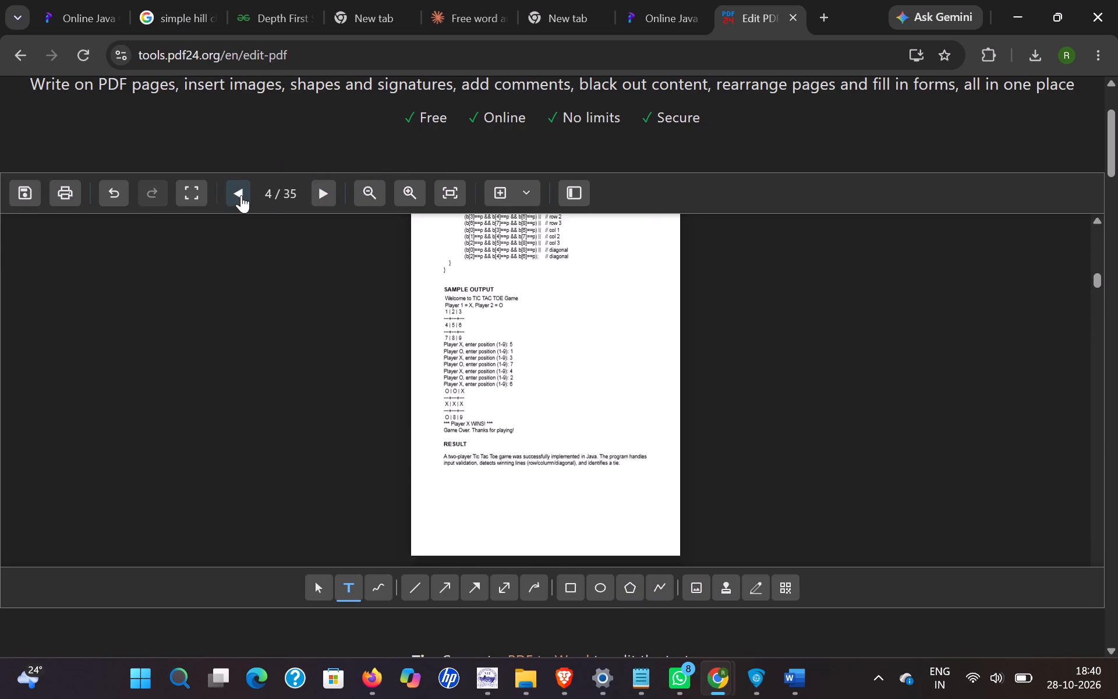
pyautogui.click(241, 195)
pyautogui.click(241, 195)
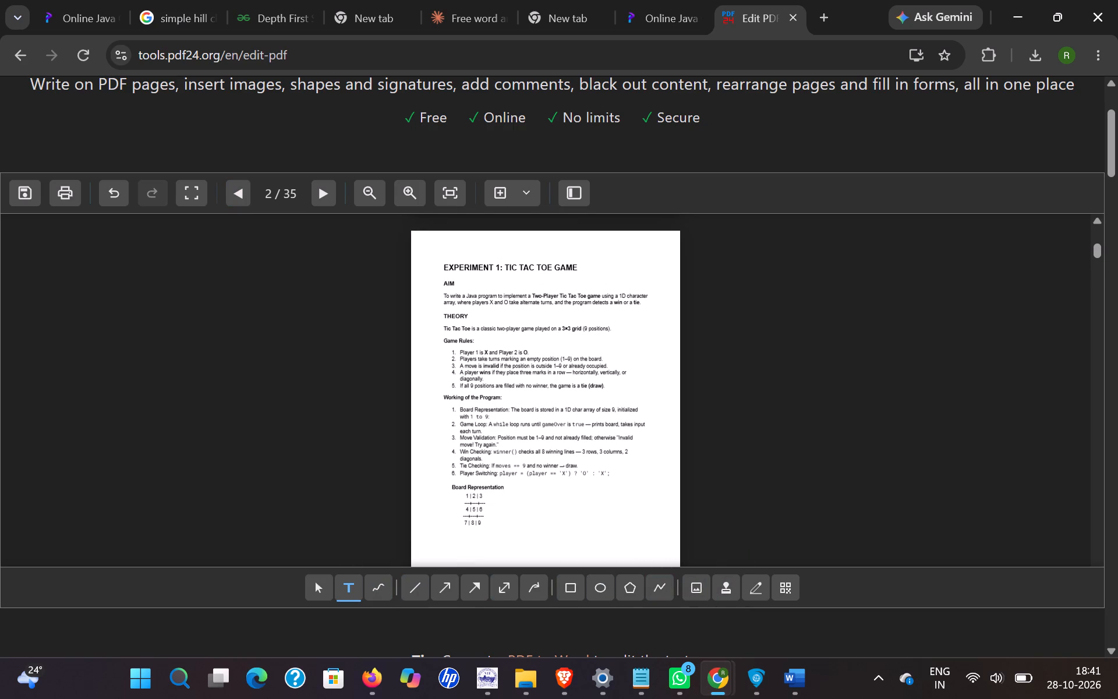
# Check the PDF24 editor's list of editing modes and close its tab without saving.
pyautogui.click(521, 197)
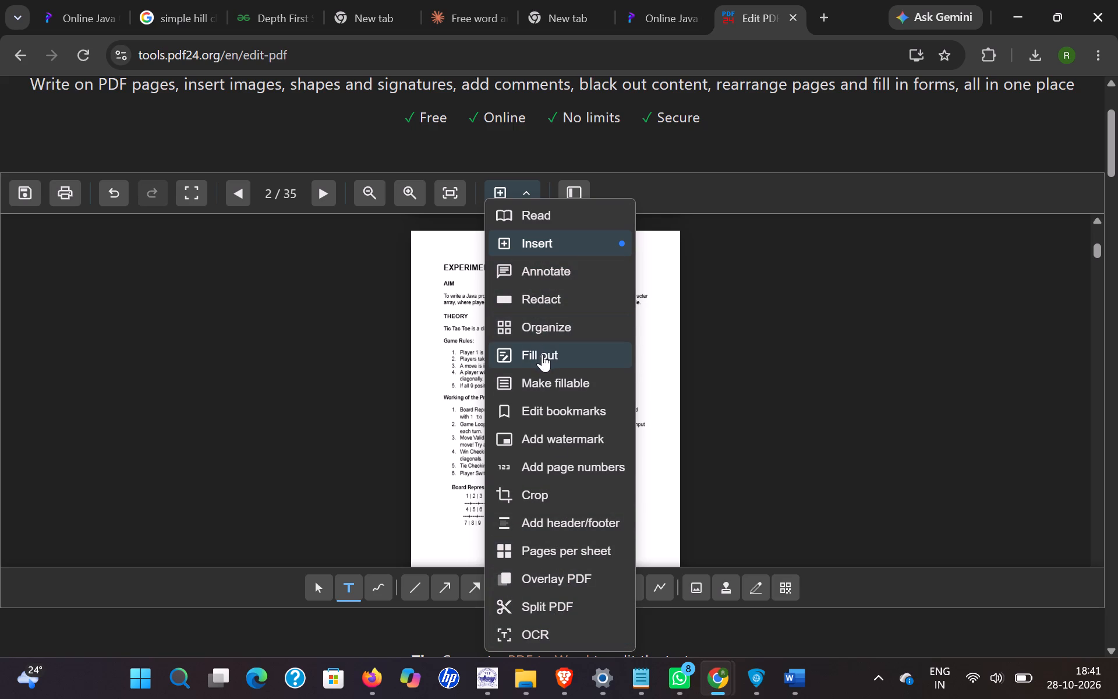
pyautogui.click(444, 108)
pyautogui.click(794, 12)
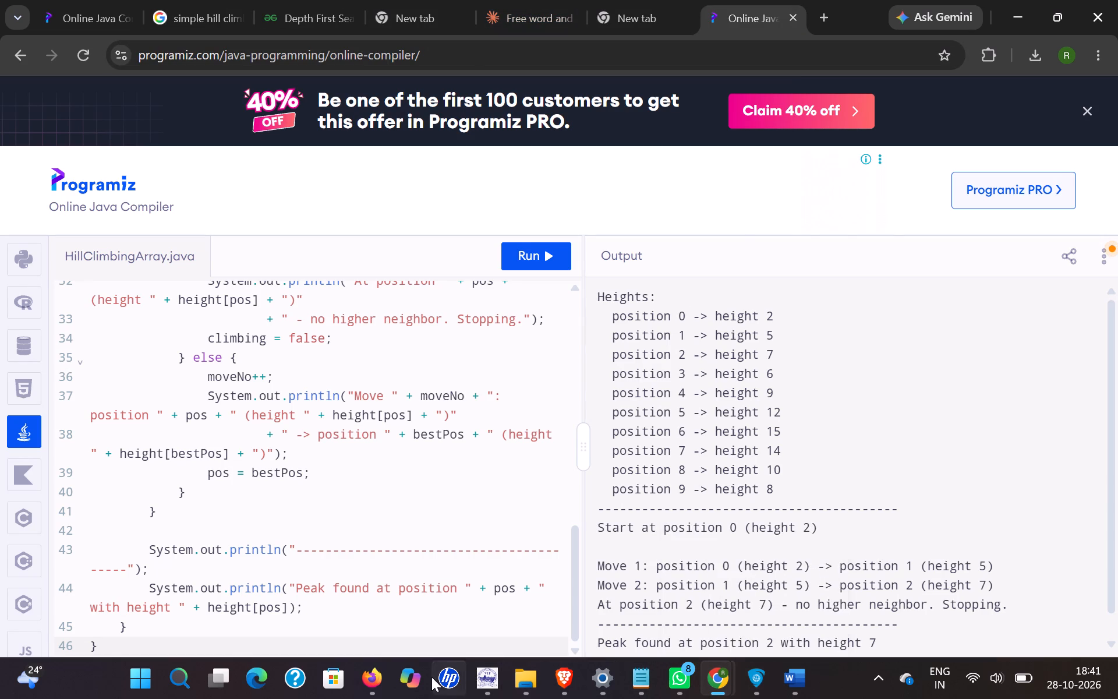
# Switch to the HP Sure Click browser and look back through the lab report PDF from the last page to the cover.
pyautogui.click(739, 604)
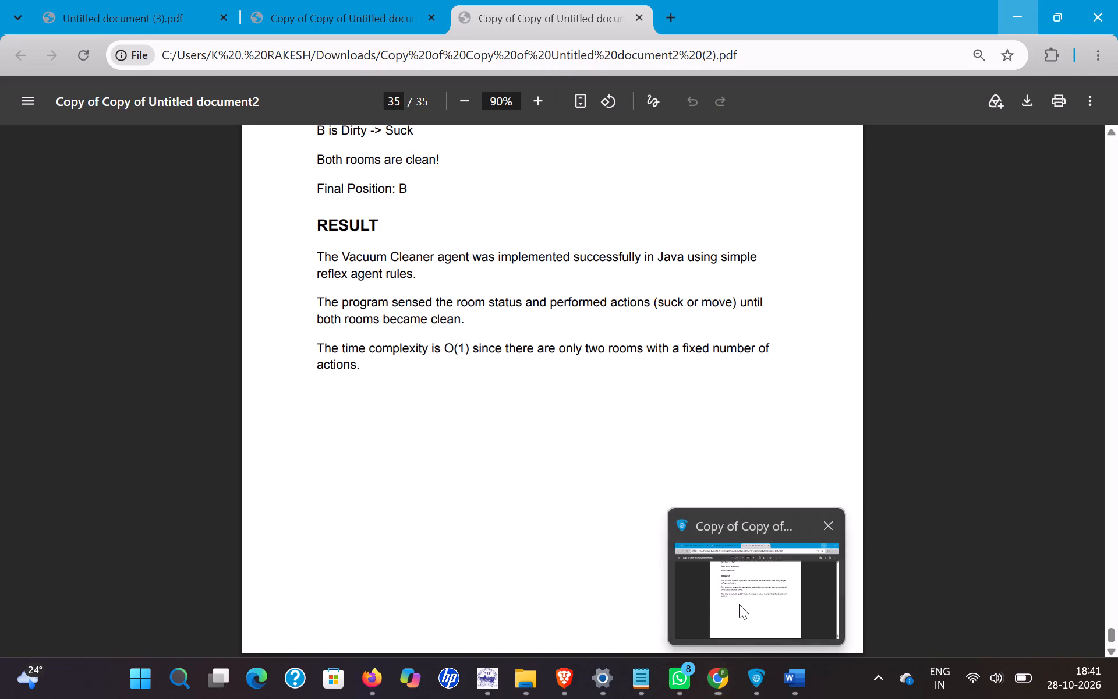
pyautogui.scroll(17, 561, 326)
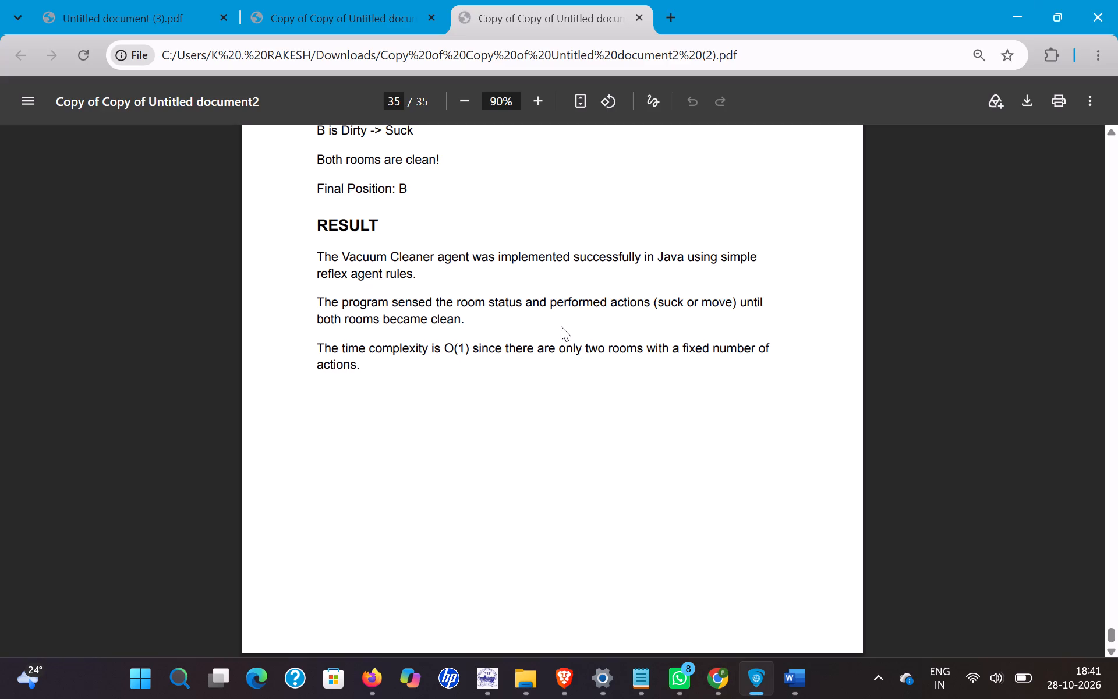
pyautogui.scroll(16, 548, 315)
pyautogui.scroll(8, 548, 315)
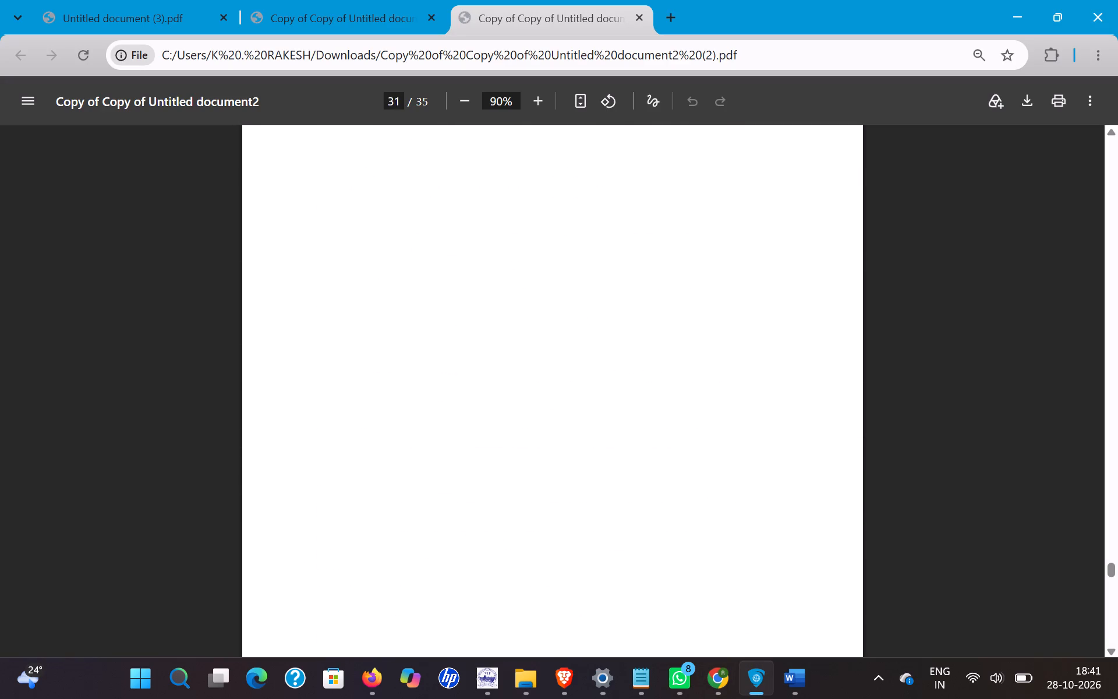
pyautogui.scroll(16, 548, 315)
pyautogui.scroll(12, 548, 315)
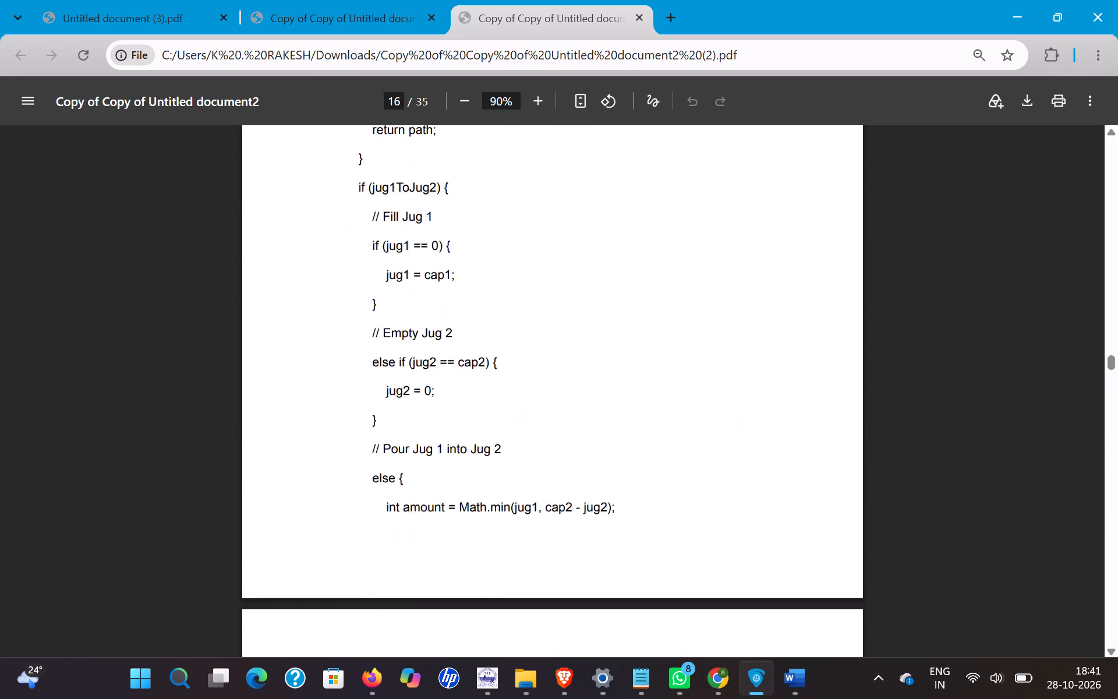
pyautogui.scroll(18, 548, 315)
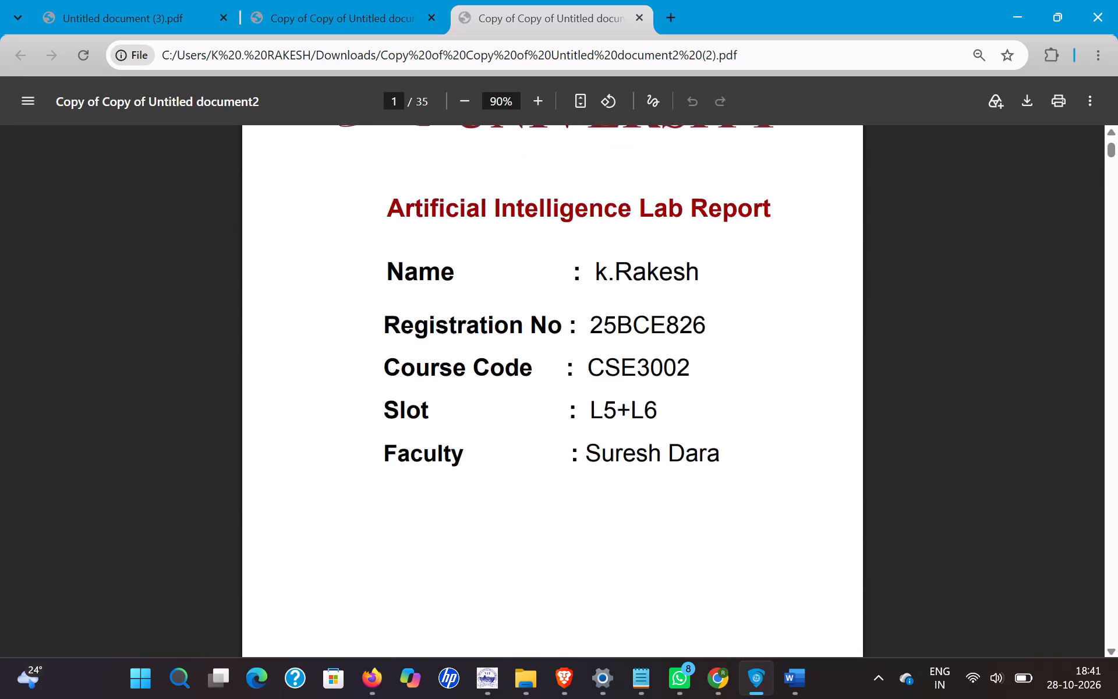
pyautogui.scroll(4, 548, 315)
pyautogui.scroll(-6, 548, 315)
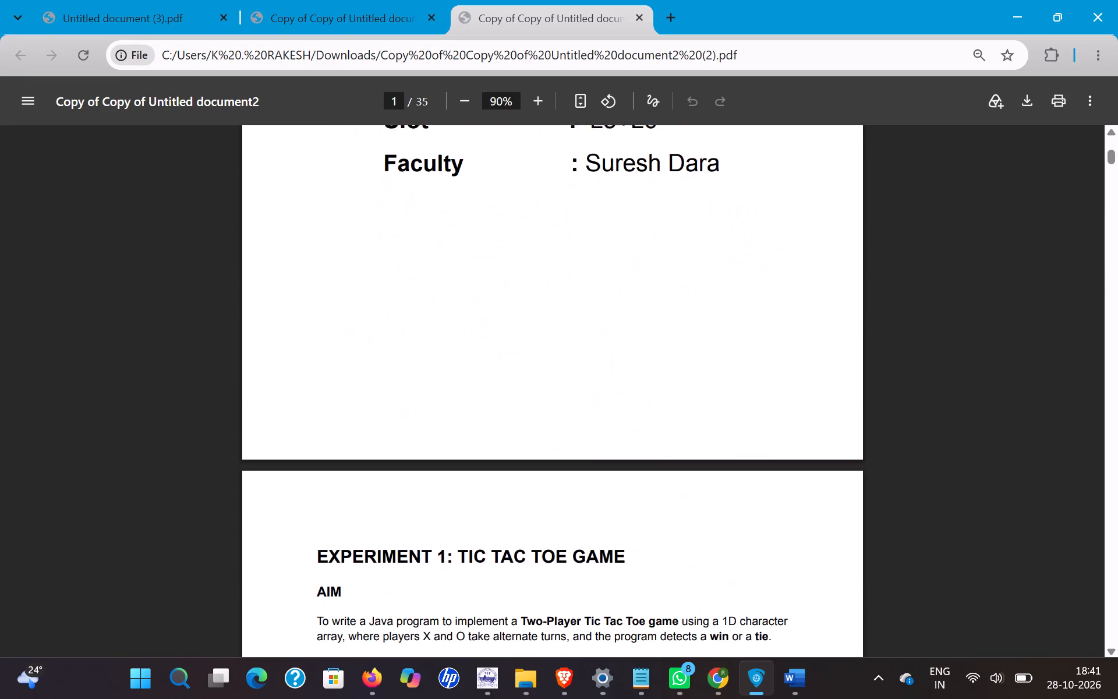
# Read through the 35-page lab report PDF from the Tic Tac Toe experiment to the vacuum cleaner program on the closing pages.
pyautogui.scroll(-10, 548, 315)
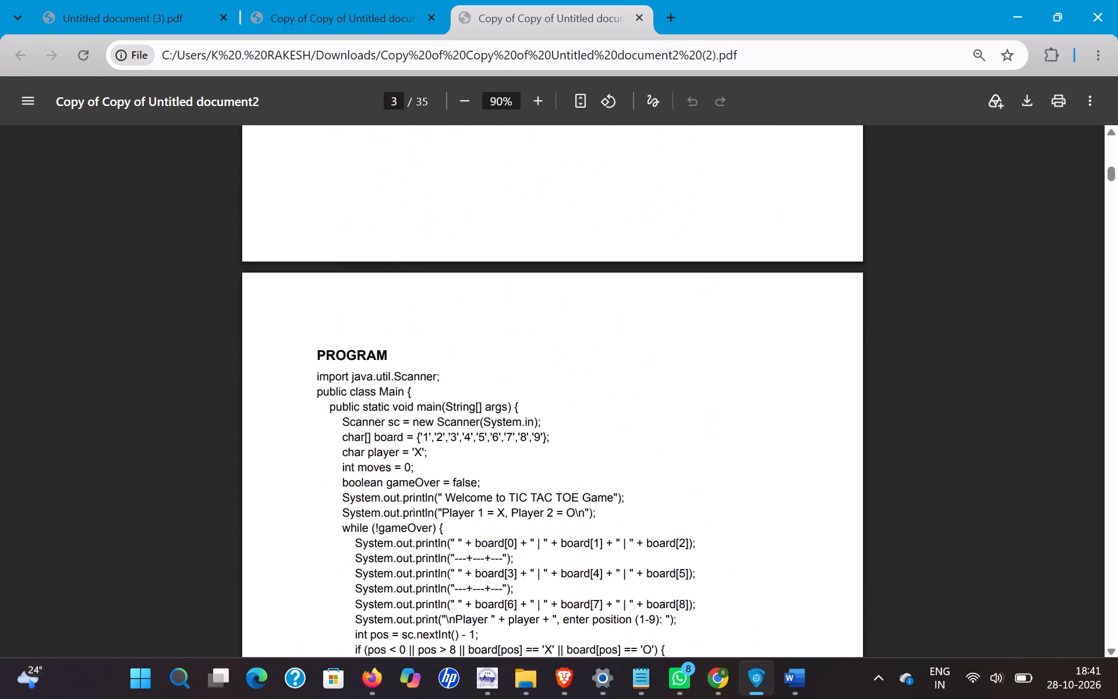
pyautogui.scroll(-8, 548, 315)
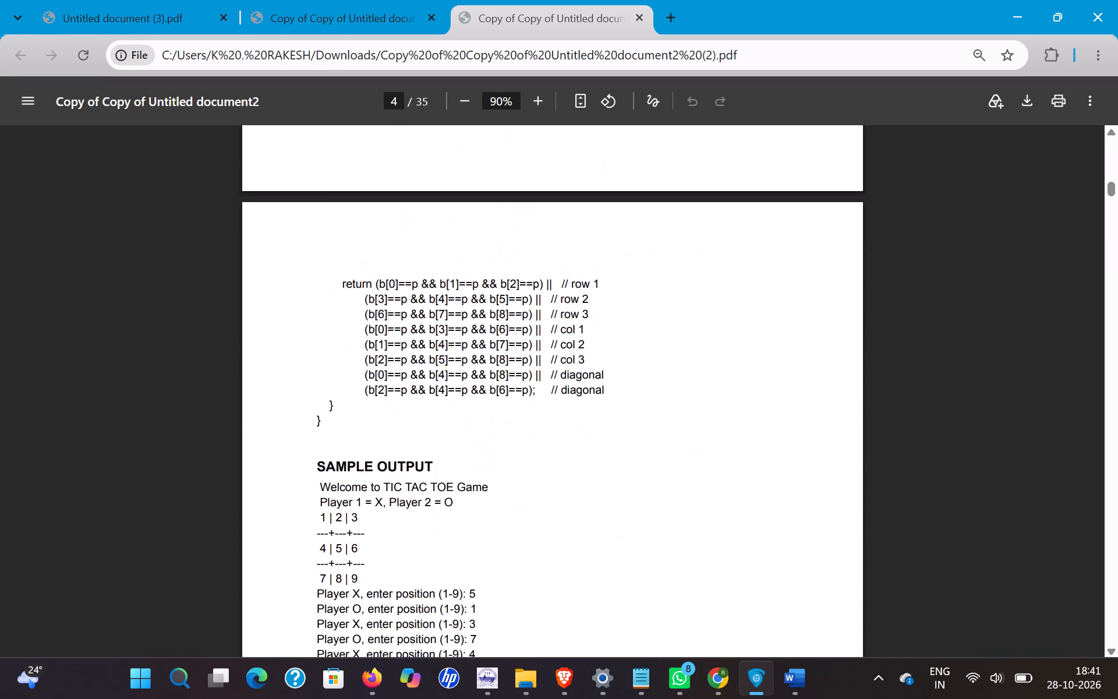
pyautogui.scroll(-8, 548, 315)
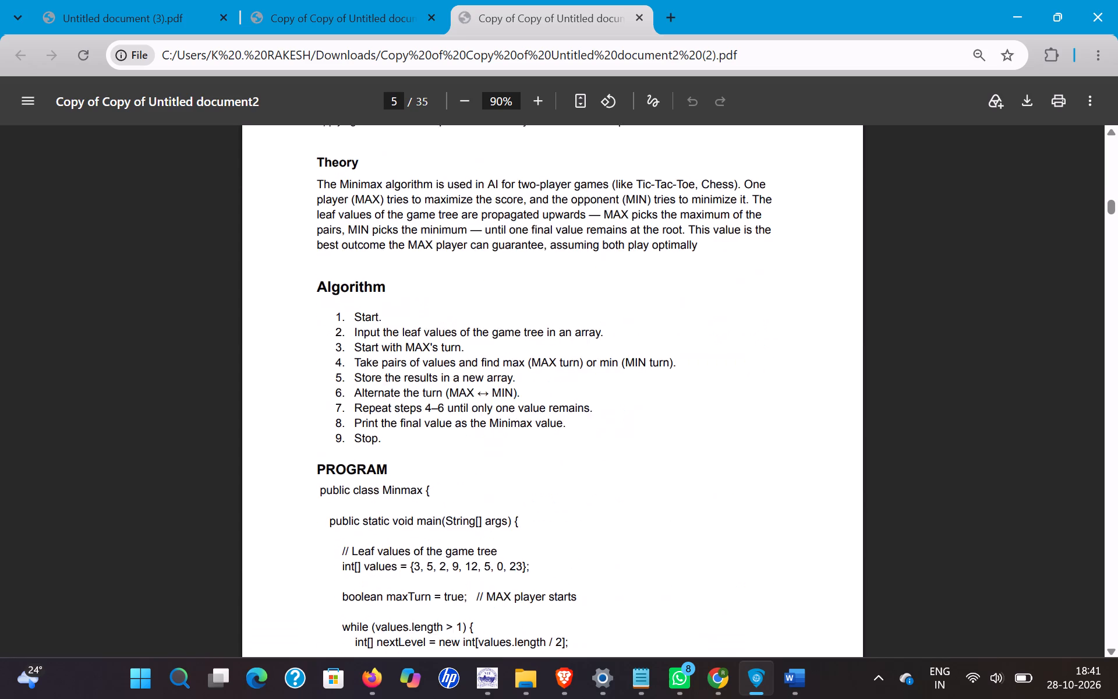
pyautogui.scroll(-9, 548, 315)
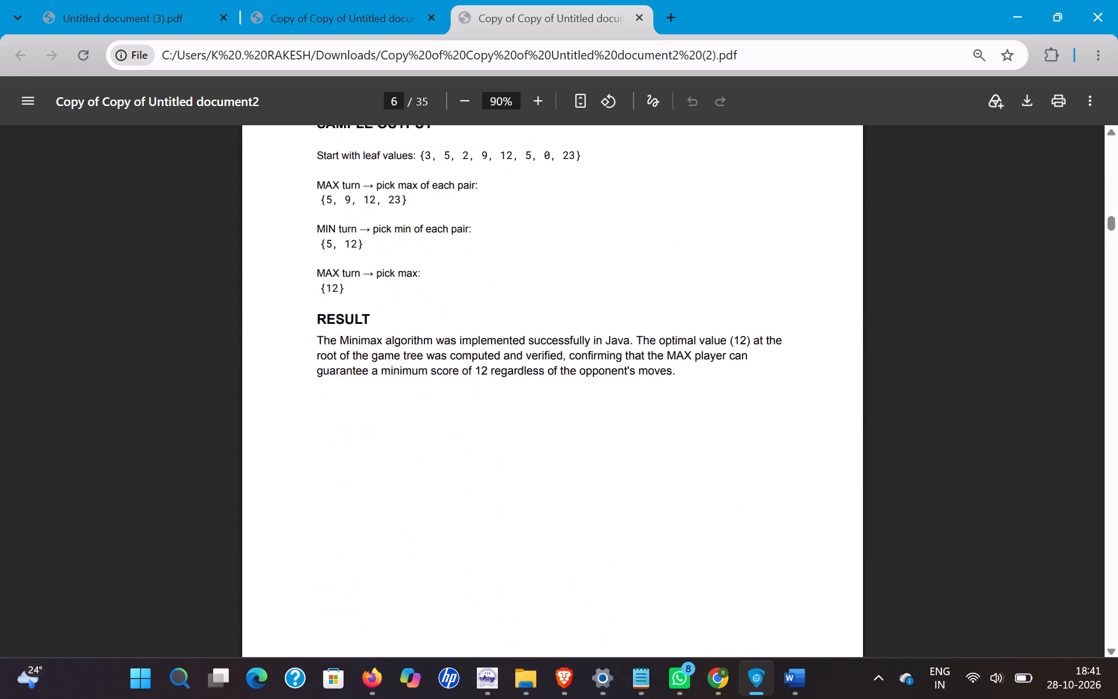
pyautogui.scroll(-11, 548, 315)
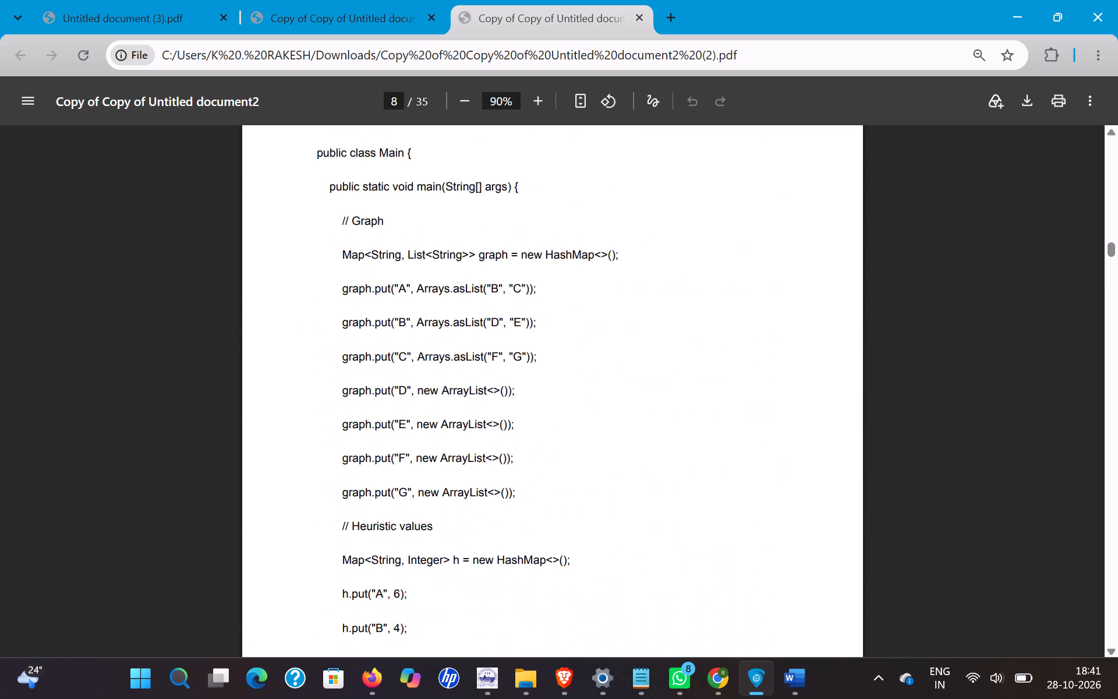
pyautogui.scroll(-12, 548, 315)
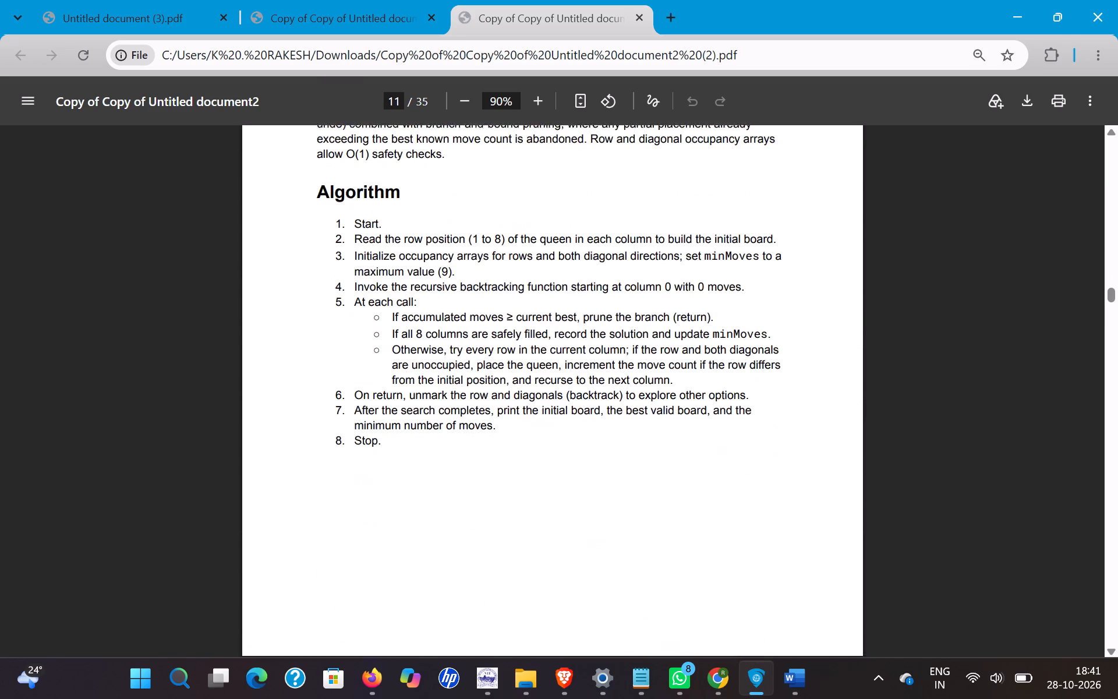
pyautogui.scroll(-6, 548, 315)
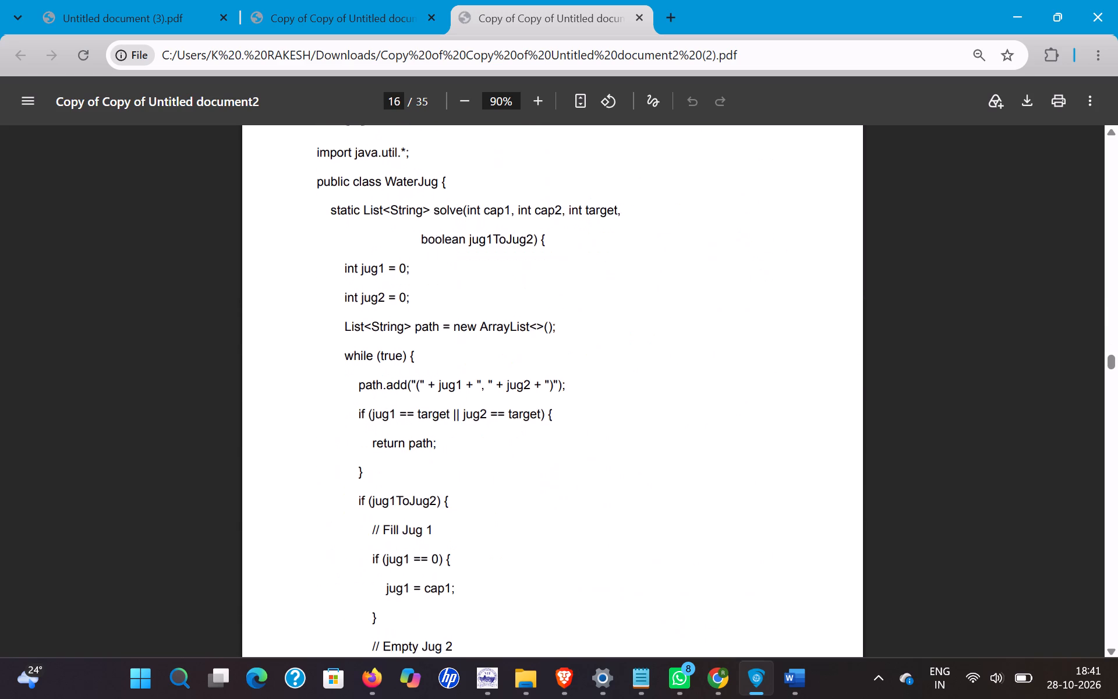
pyautogui.scroll(-8, 548, 315)
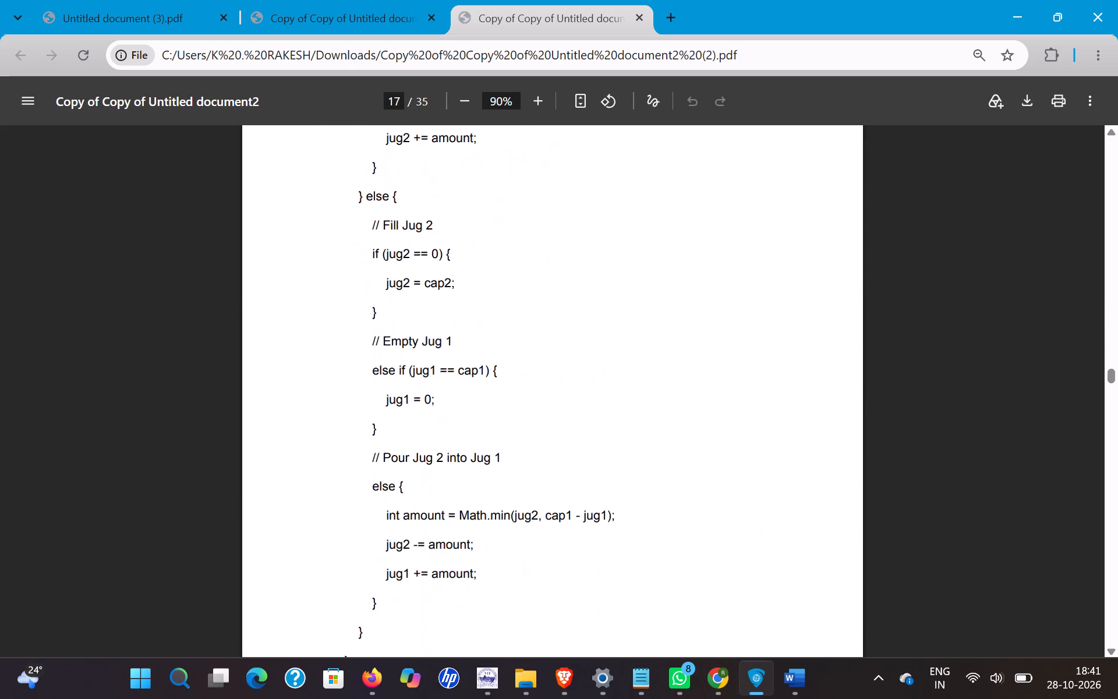
pyautogui.scroll(-13, 548, 315)
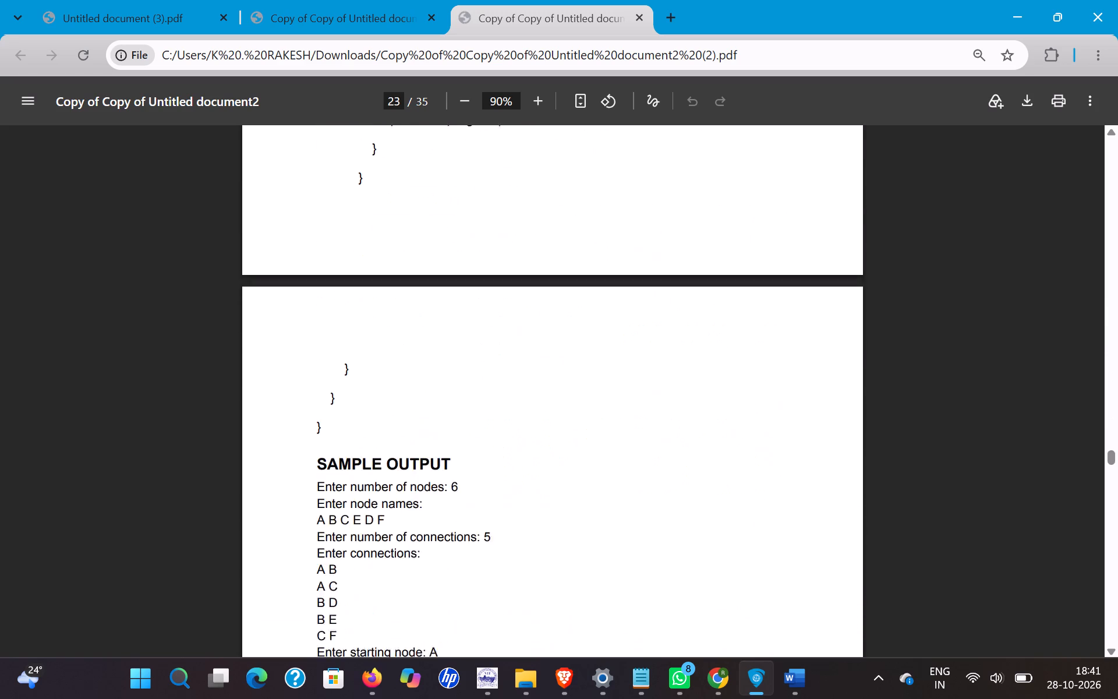
pyautogui.scroll(-18, 548, 315)
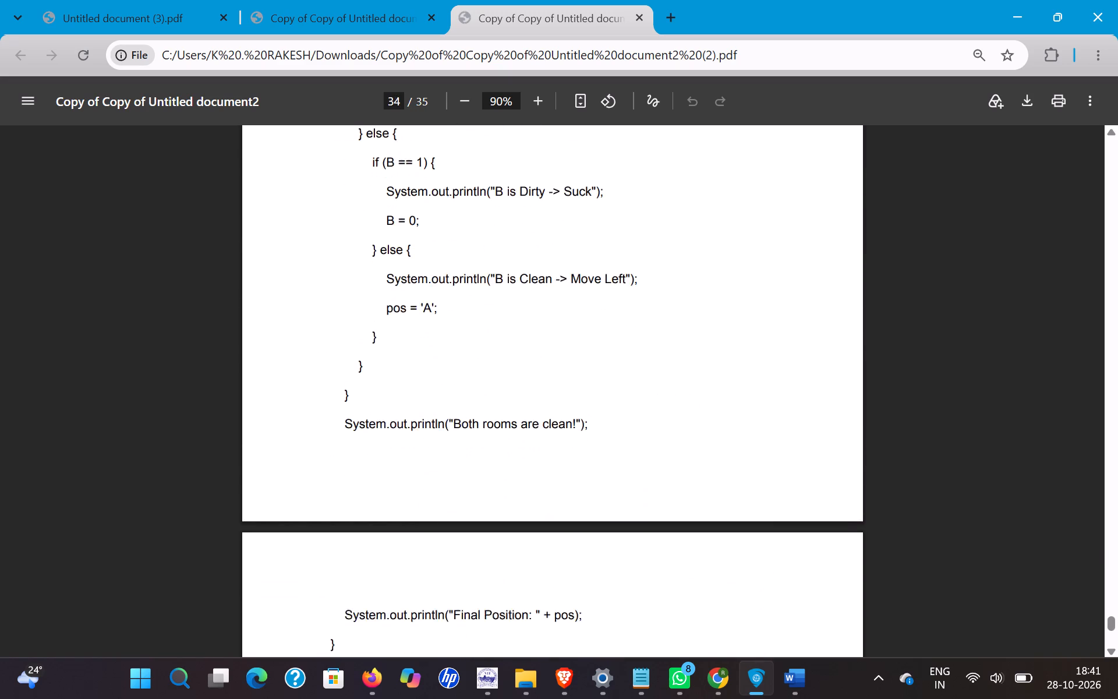
pyautogui.scroll(-3, 548, 315)
# Leave the HP Sure Click browser, switch to Chrome and open a new tab.
pyautogui.click(677, 23)
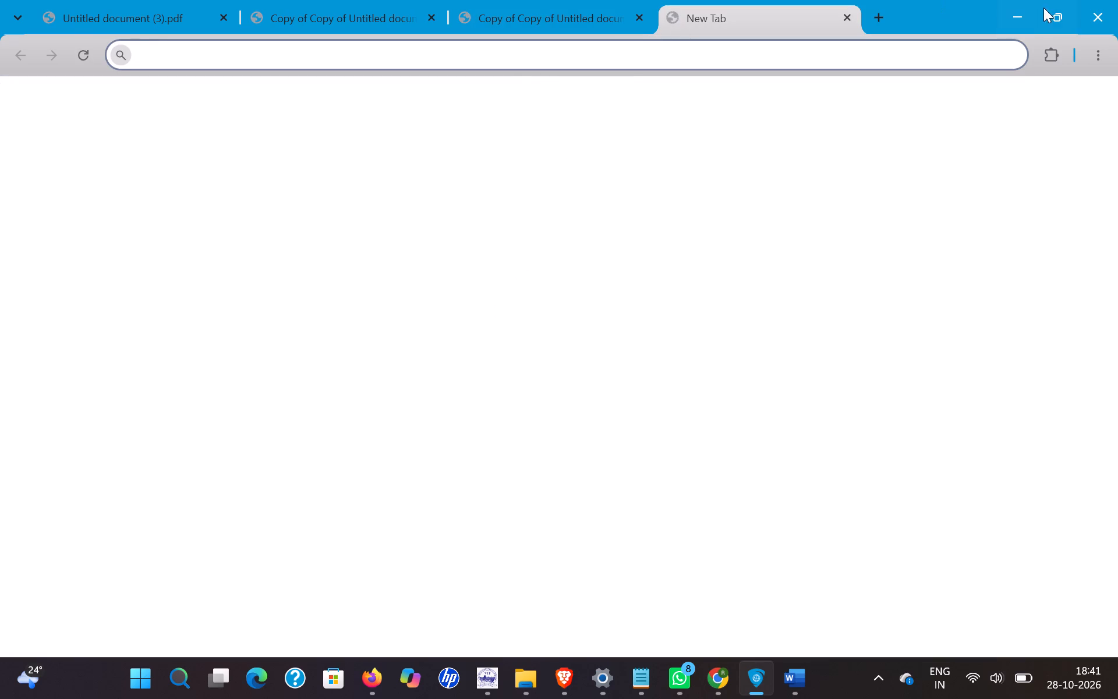
pyautogui.click(1022, 13)
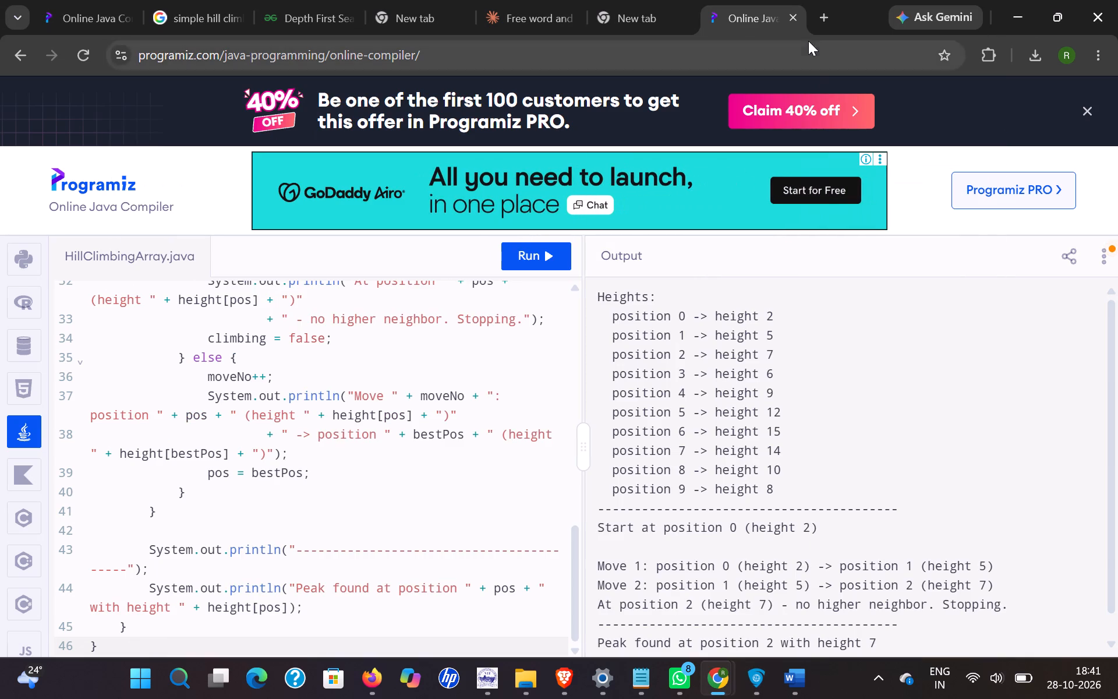
pyautogui.click(825, 11)
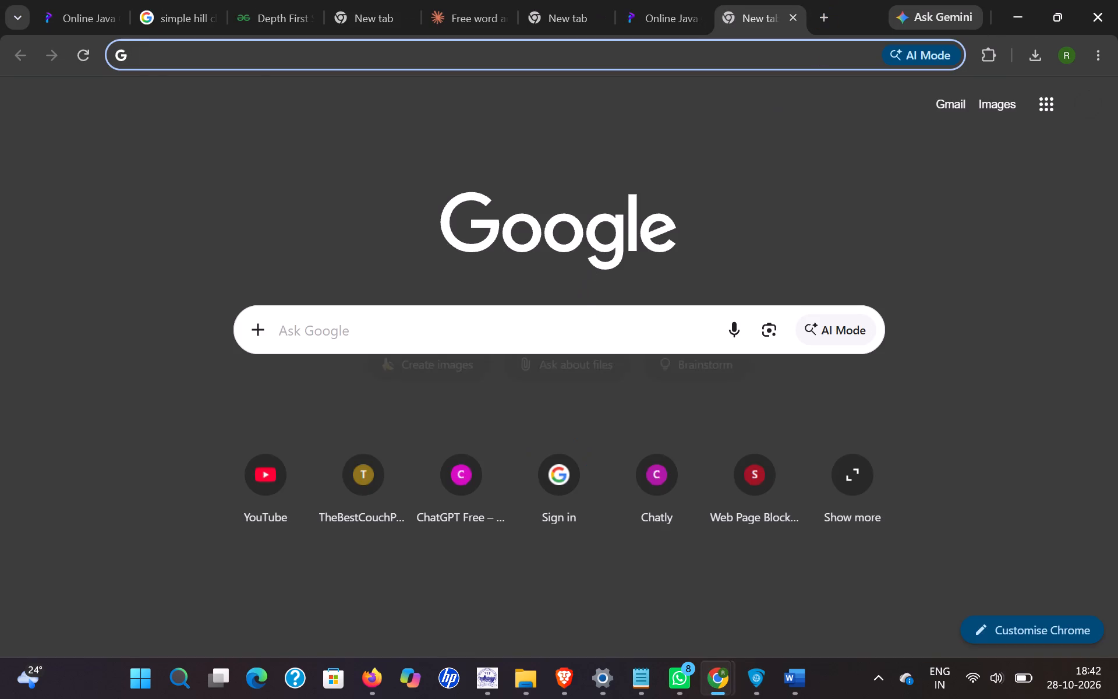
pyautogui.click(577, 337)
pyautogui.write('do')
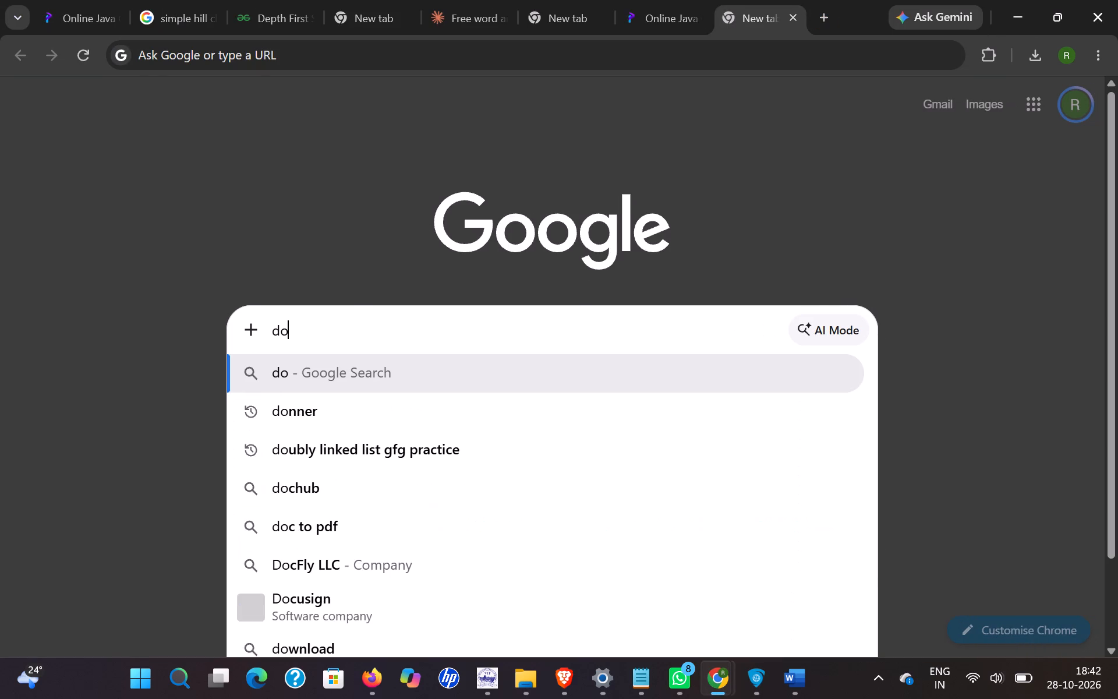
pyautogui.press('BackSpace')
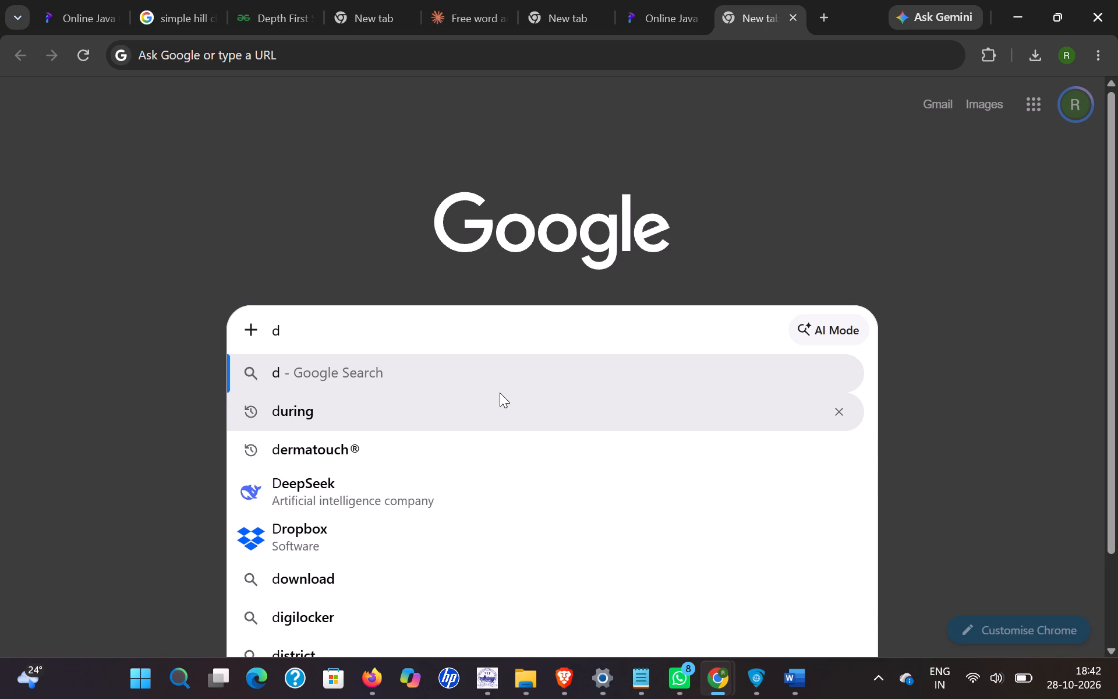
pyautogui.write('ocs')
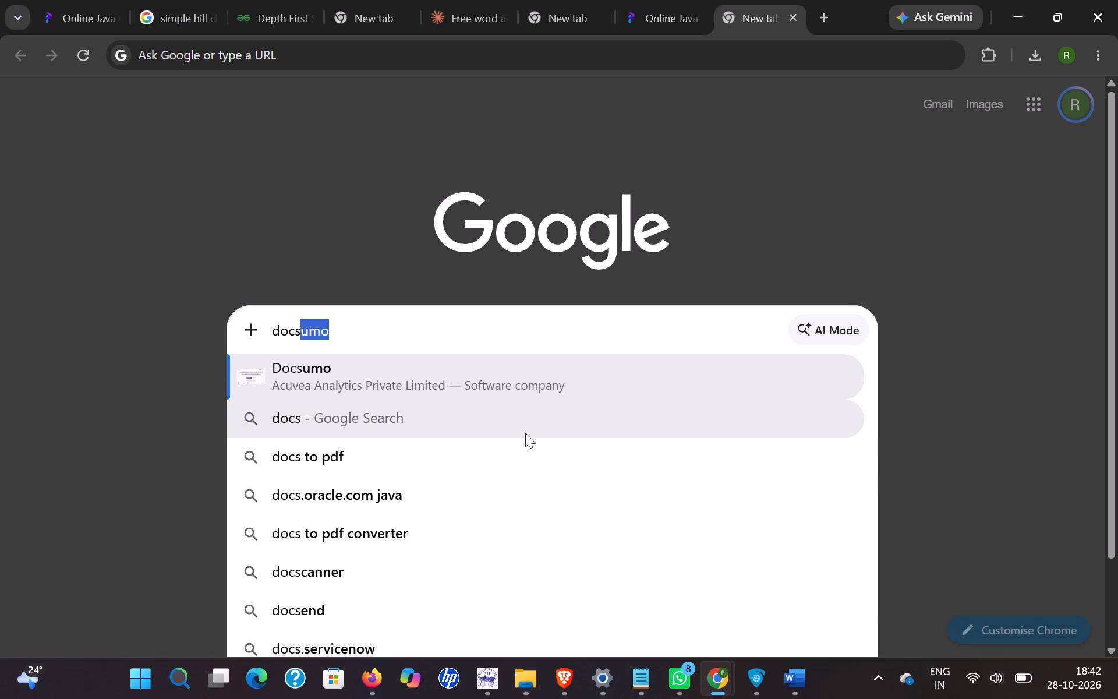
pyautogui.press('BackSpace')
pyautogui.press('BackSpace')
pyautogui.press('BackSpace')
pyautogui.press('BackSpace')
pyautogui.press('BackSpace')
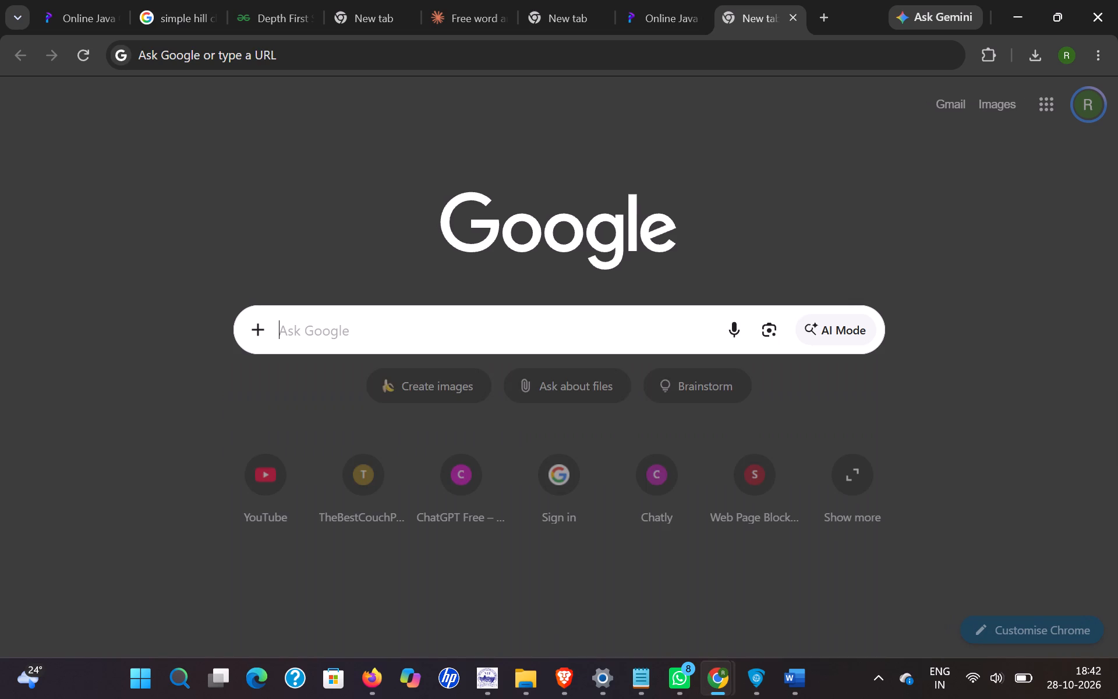
# Search Google for google docs and open a blank Google Docs document from the Google Docs: Sign-in result.
pyautogui.write('go')
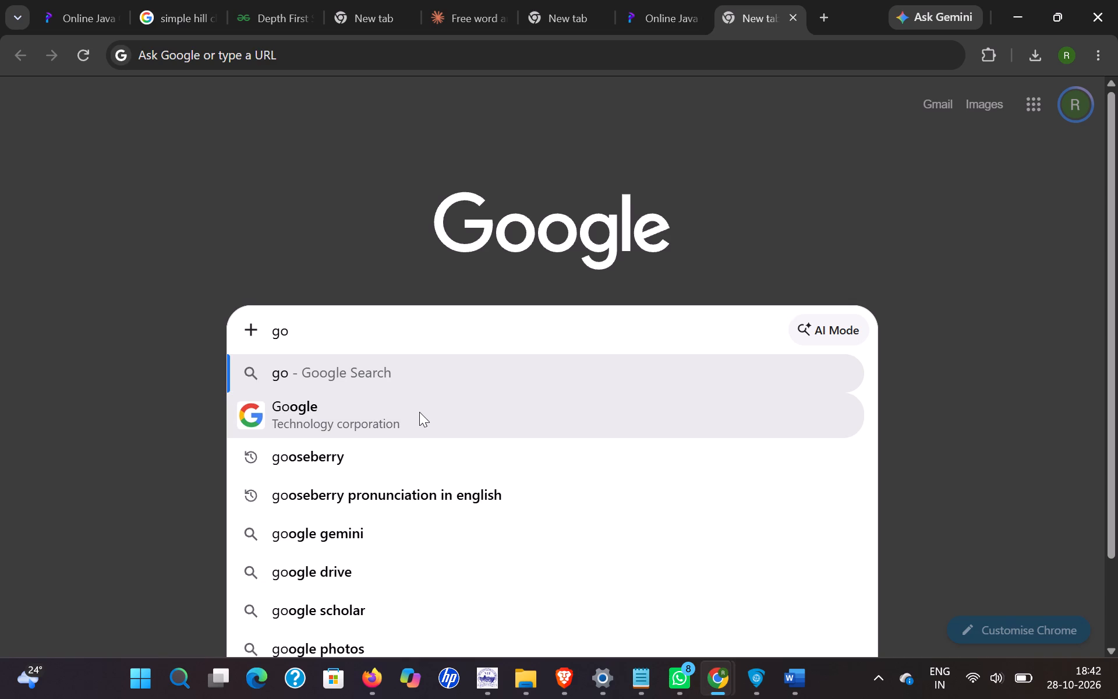
pyautogui.press('o')
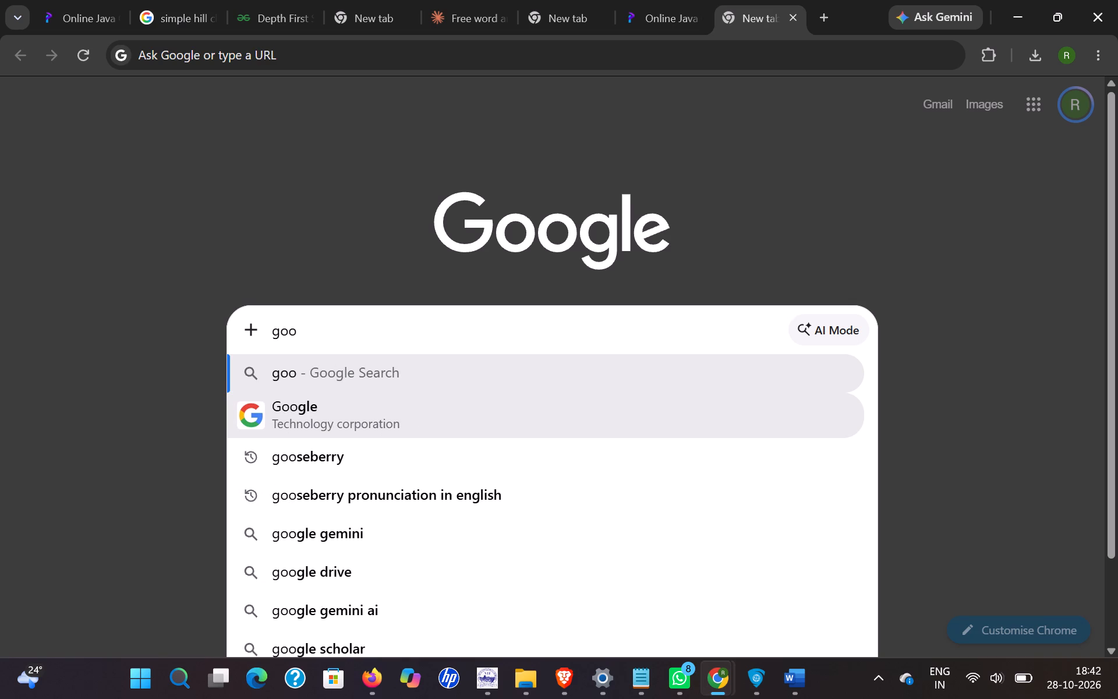
pyautogui.write('gle')
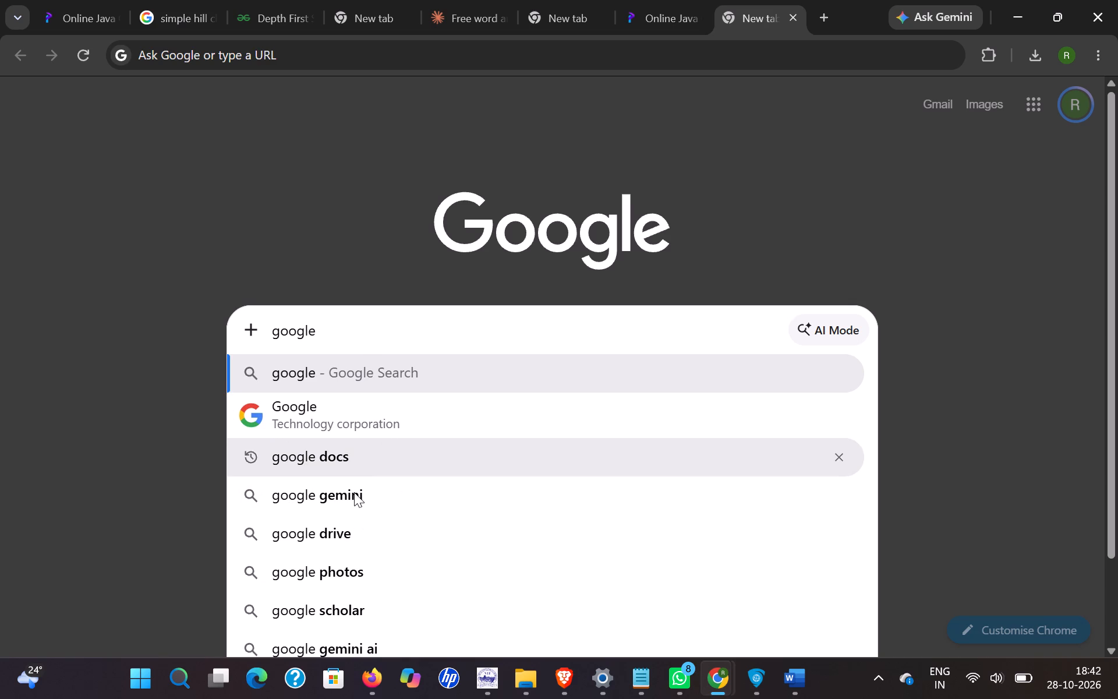
pyautogui.click(346, 461)
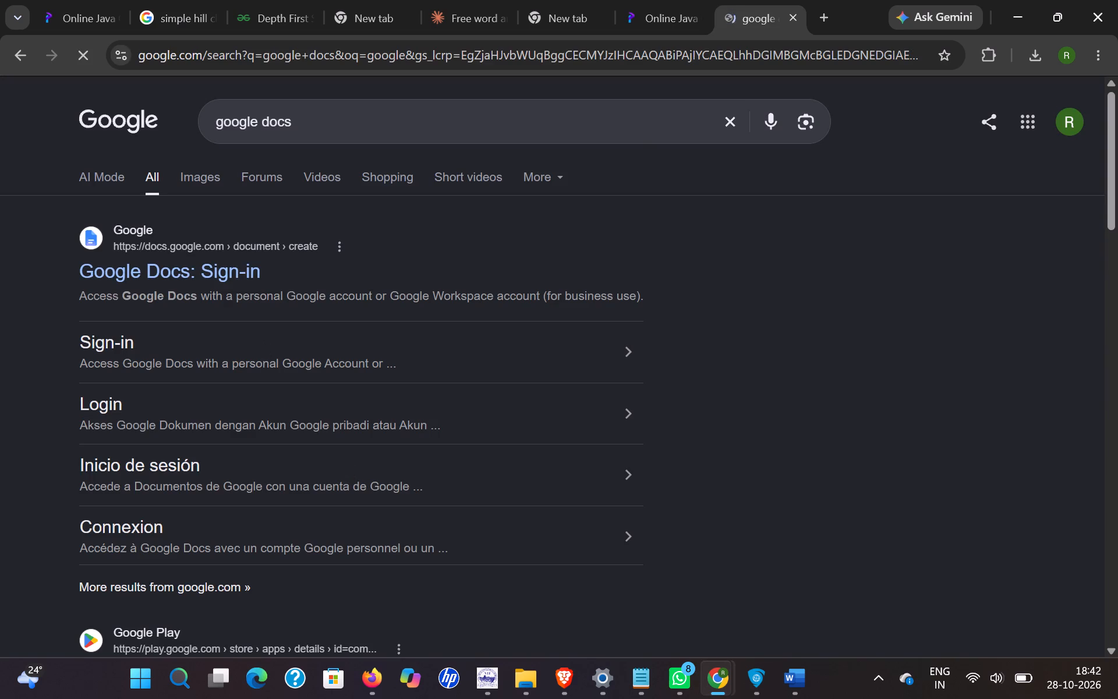
pyautogui.click(220, 276)
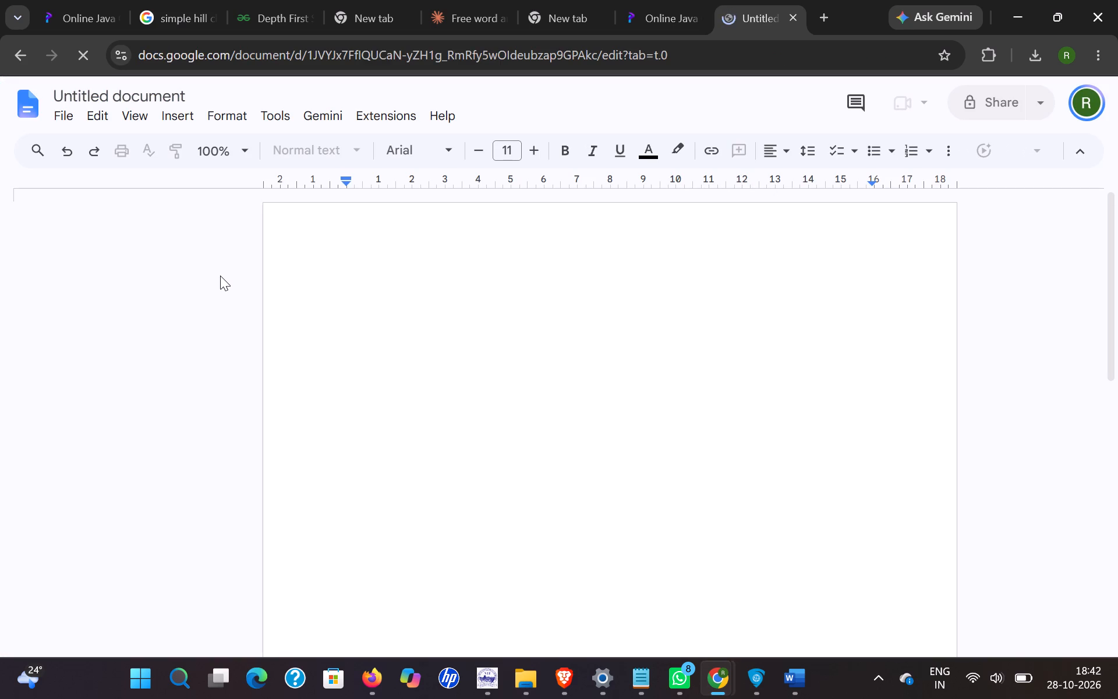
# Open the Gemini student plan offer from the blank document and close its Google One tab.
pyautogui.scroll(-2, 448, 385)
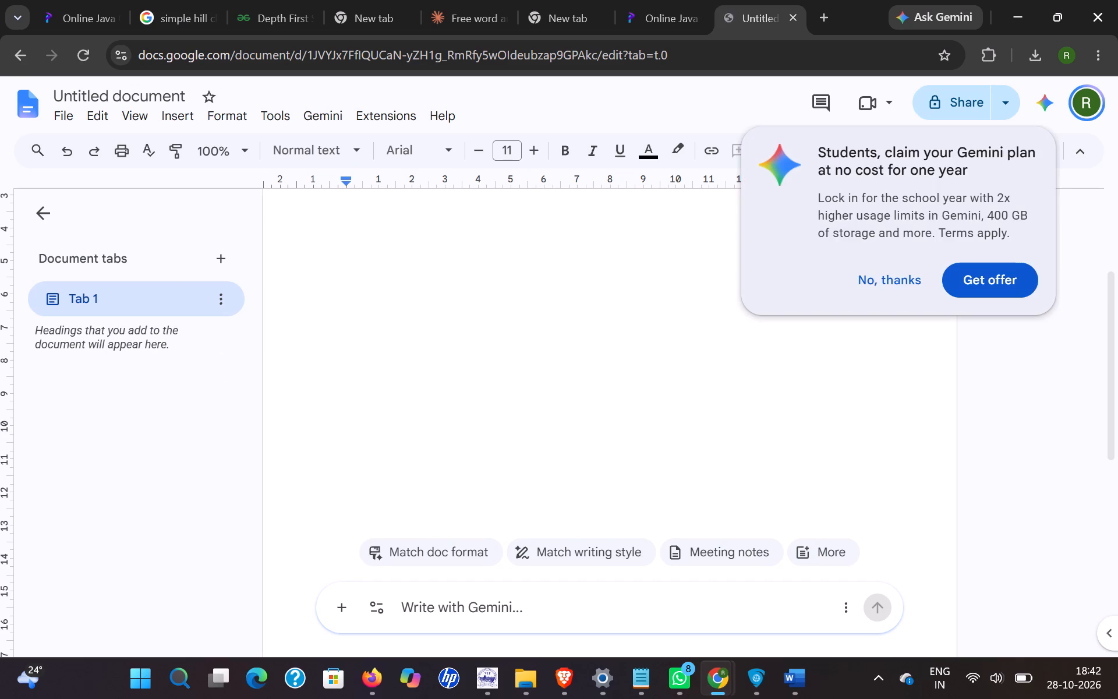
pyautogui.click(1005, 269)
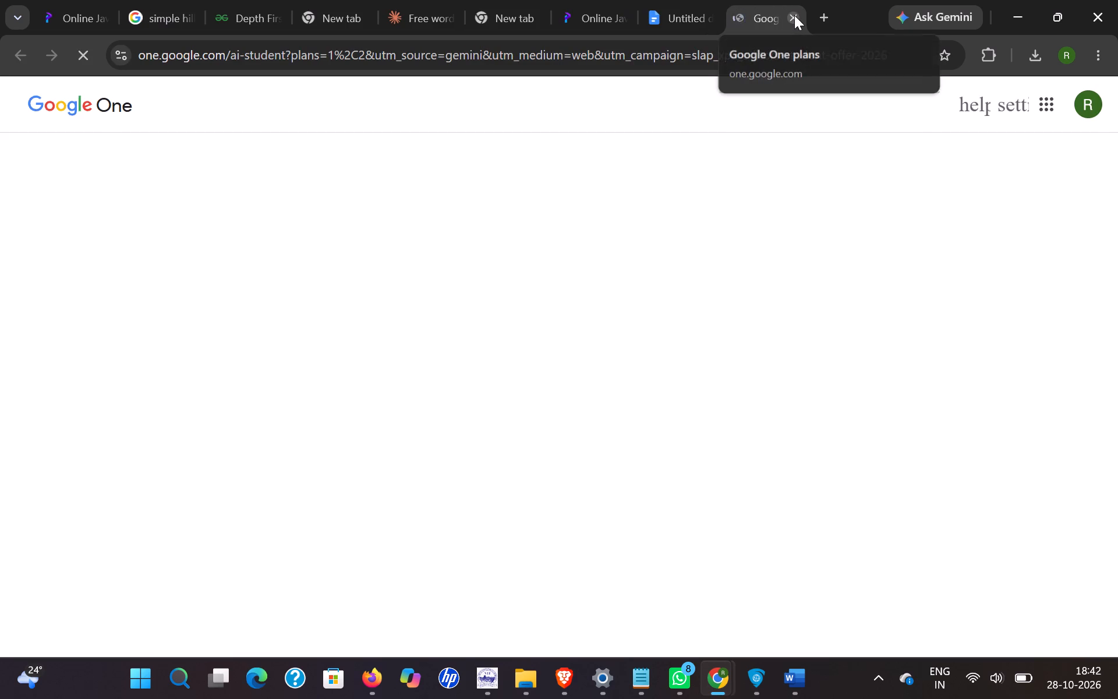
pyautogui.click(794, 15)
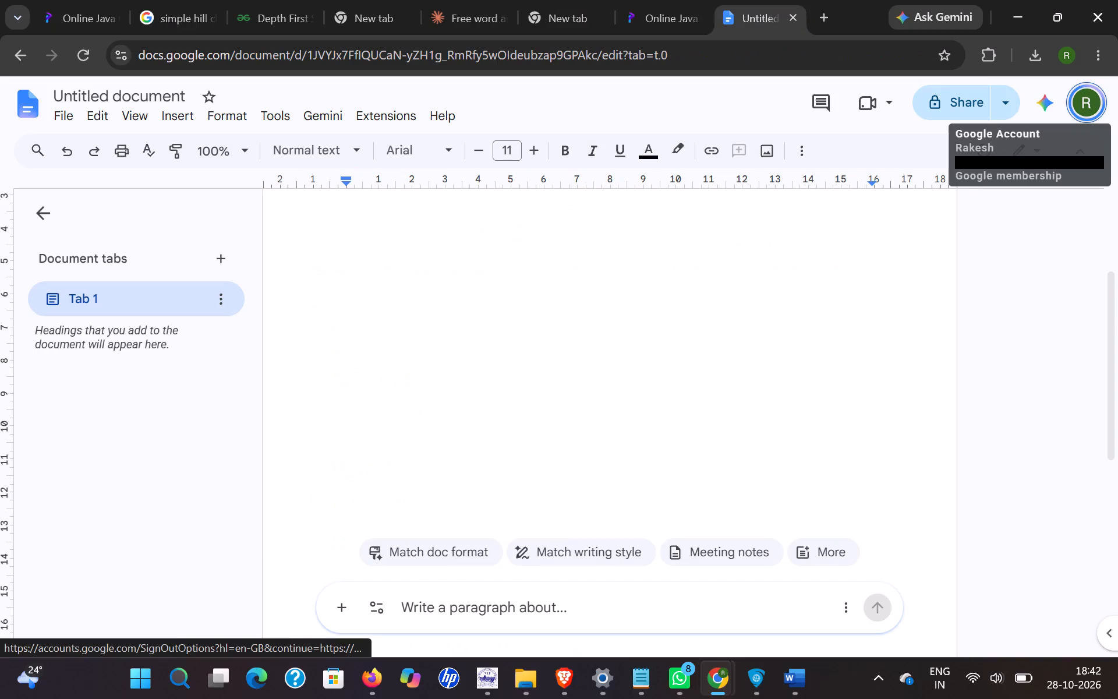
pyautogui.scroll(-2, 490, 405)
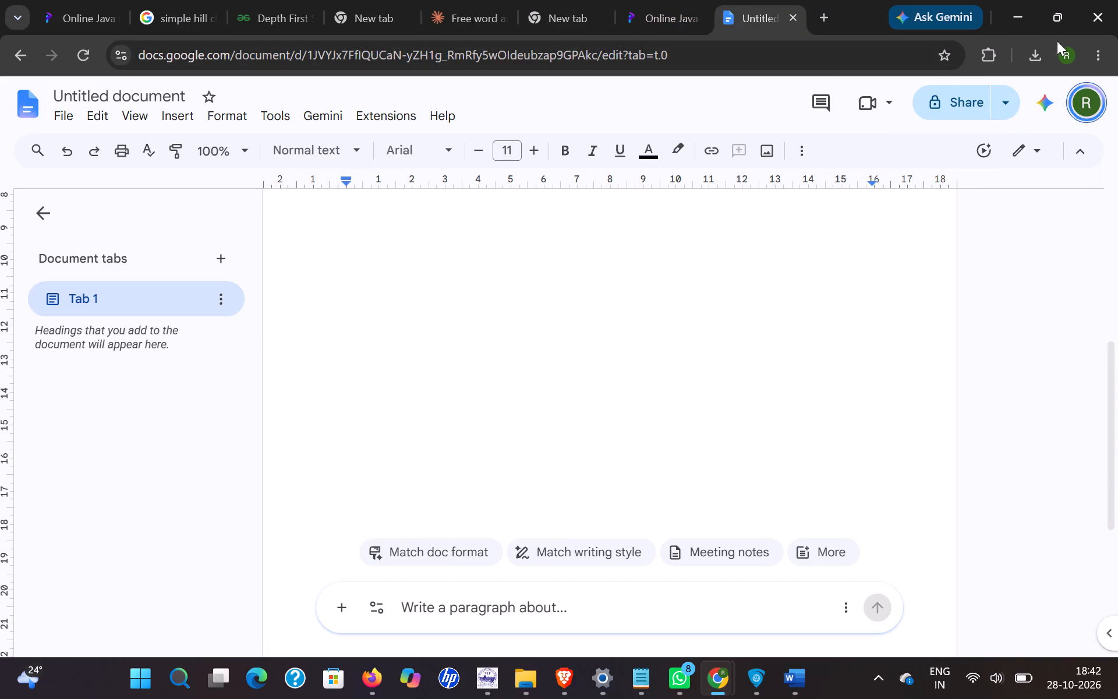
# Open the browser's full history page.
pyautogui.click(1107, 57)
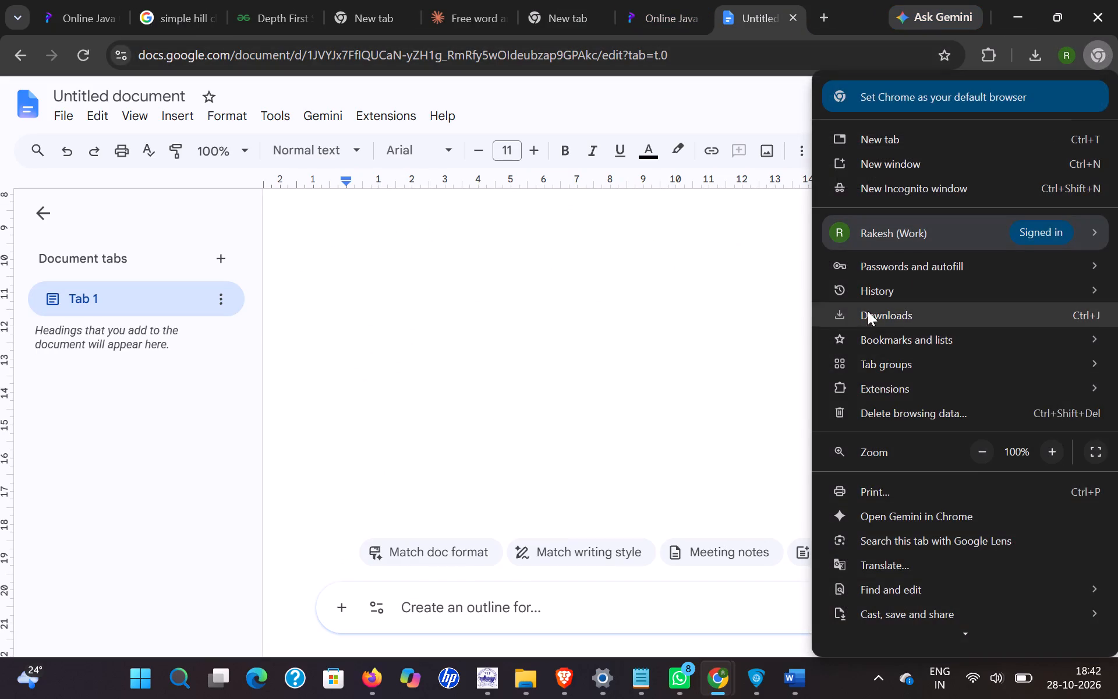
pyautogui.click(887, 293)
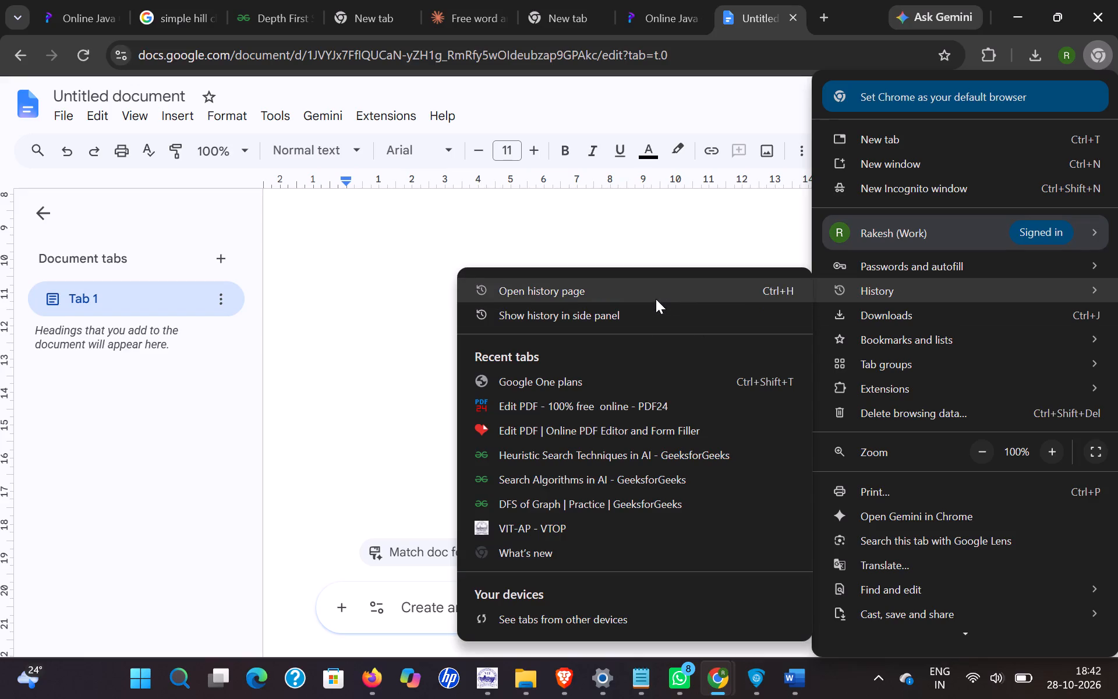
pyautogui.click(654, 298)
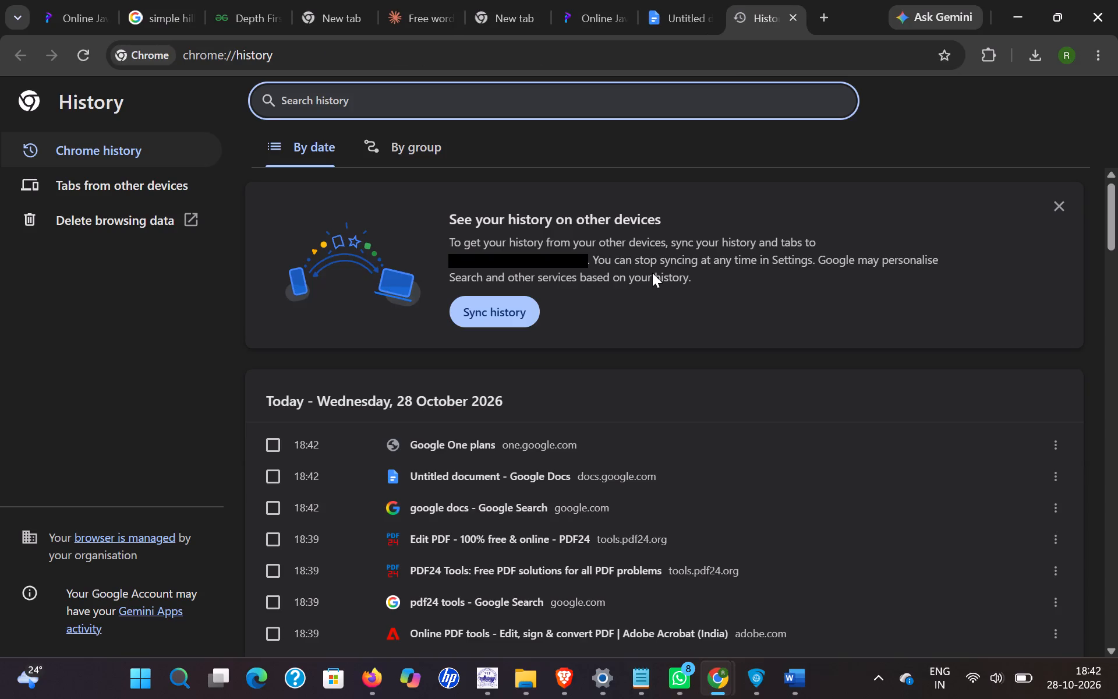
pyautogui.scroll(-3, 652, 273)
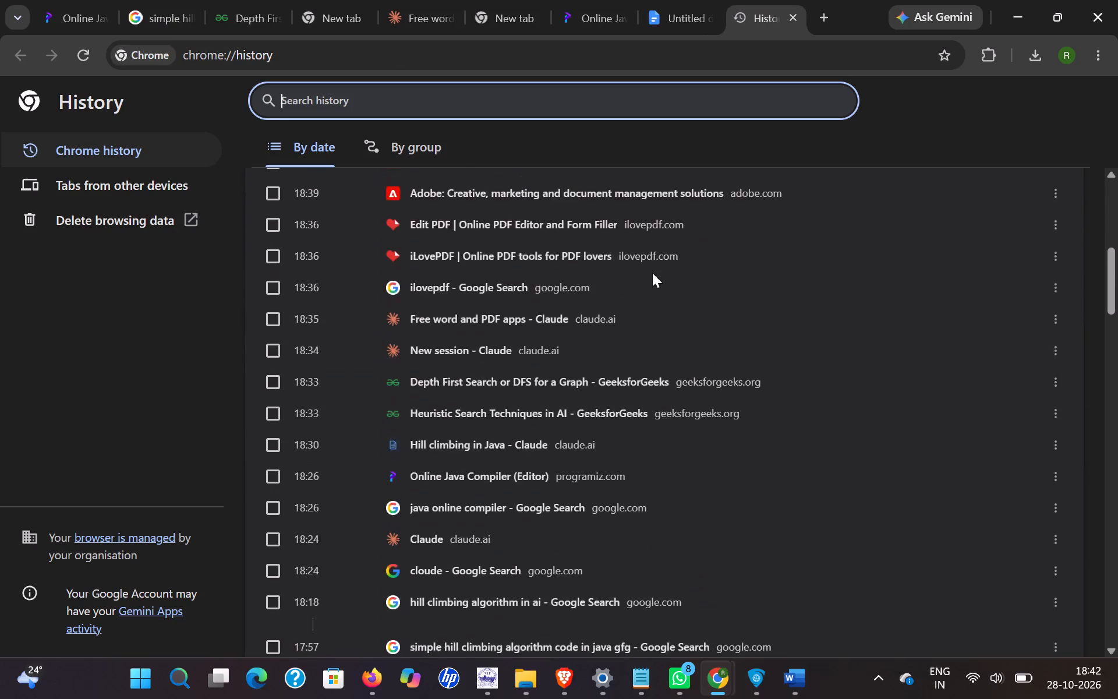
pyautogui.scroll(-5, 652, 273)
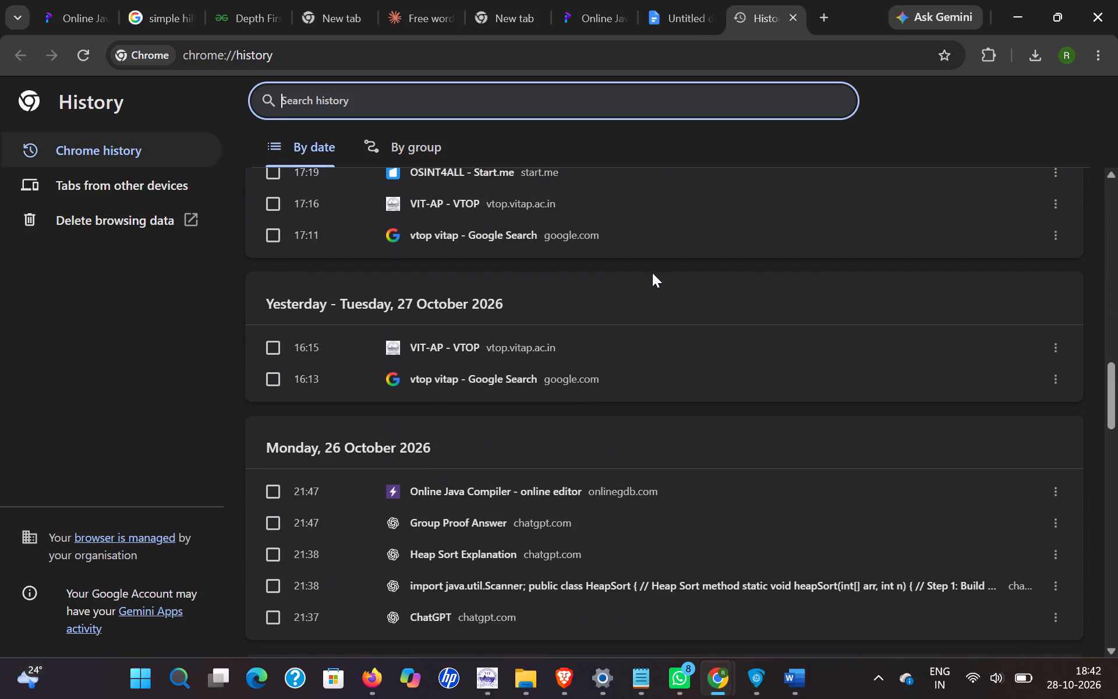
pyautogui.scroll(-5, 652, 273)
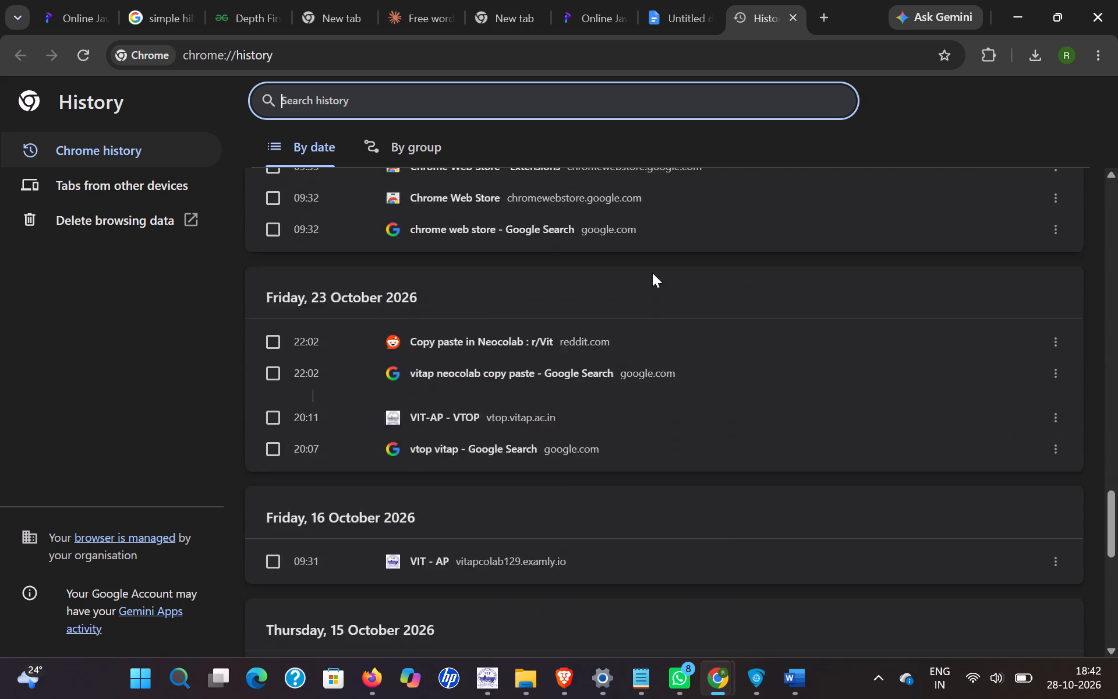
pyautogui.scroll(-4, 652, 273)
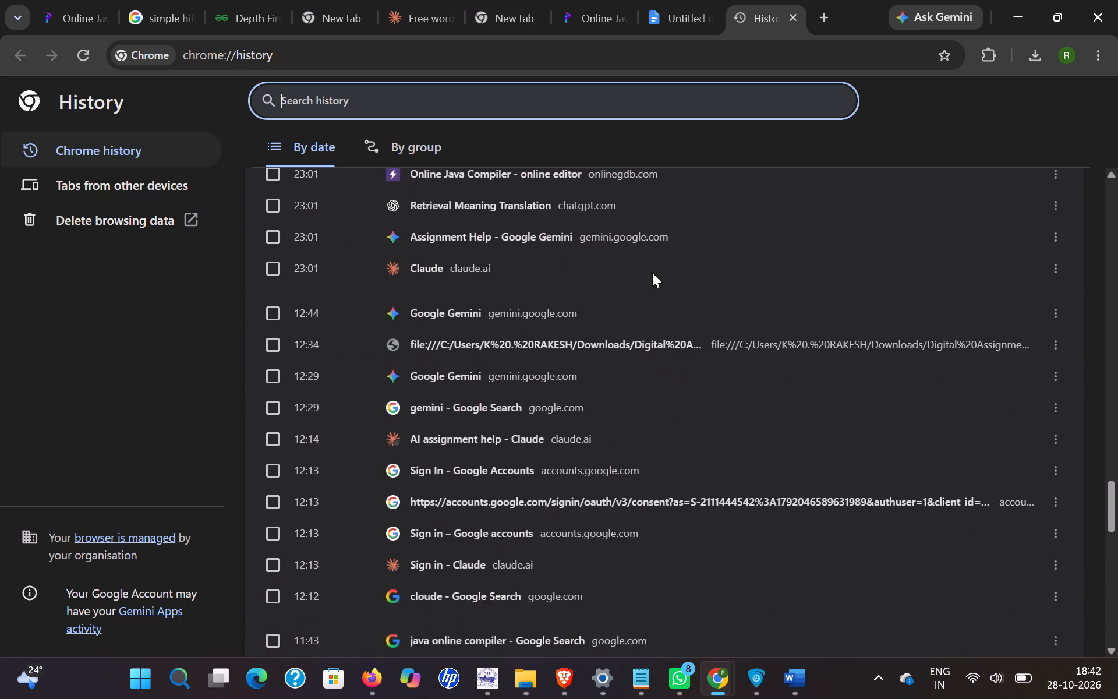
pyautogui.scroll(-6, 652, 273)
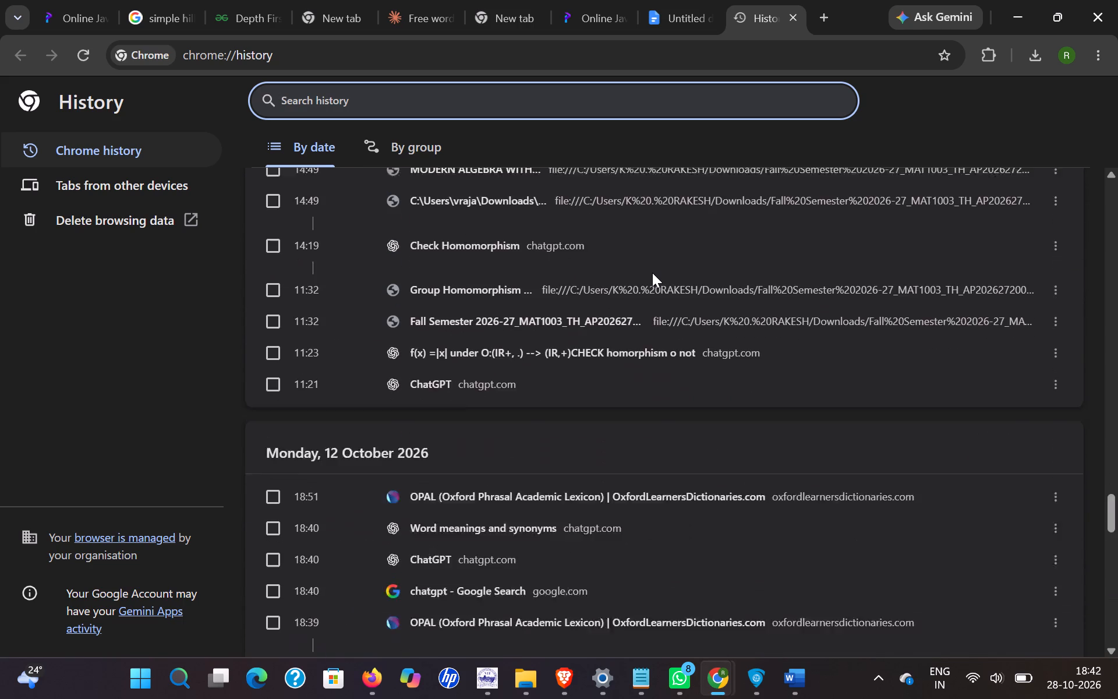
pyautogui.scroll(-5, 652, 273)
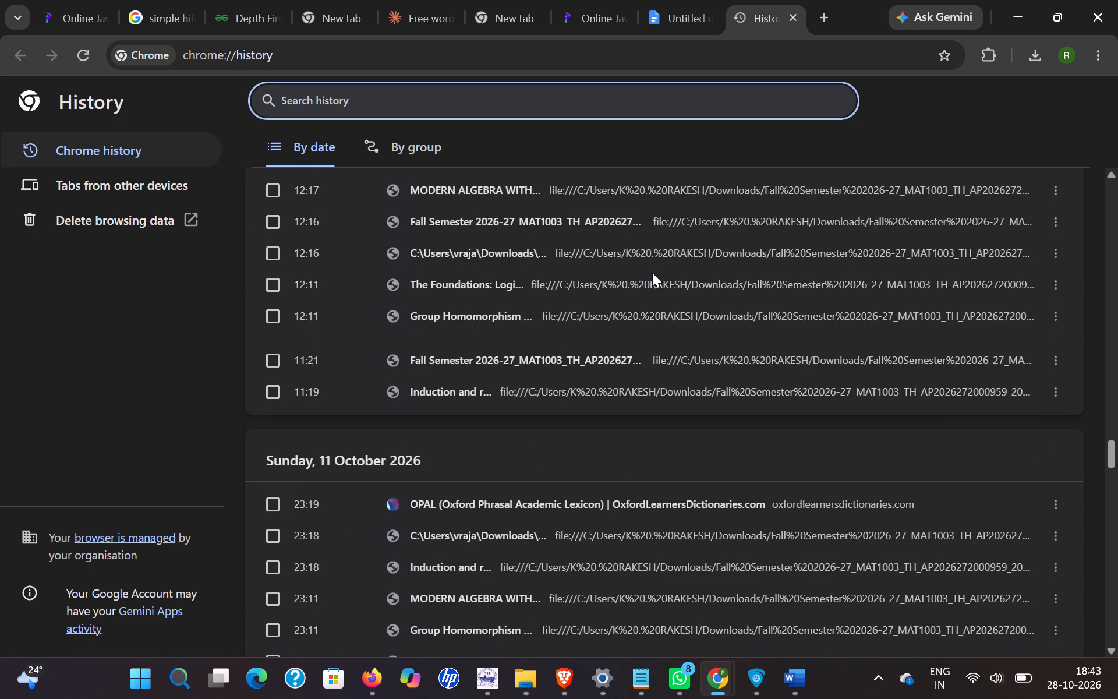
pyautogui.scroll(-5, 652, 273)
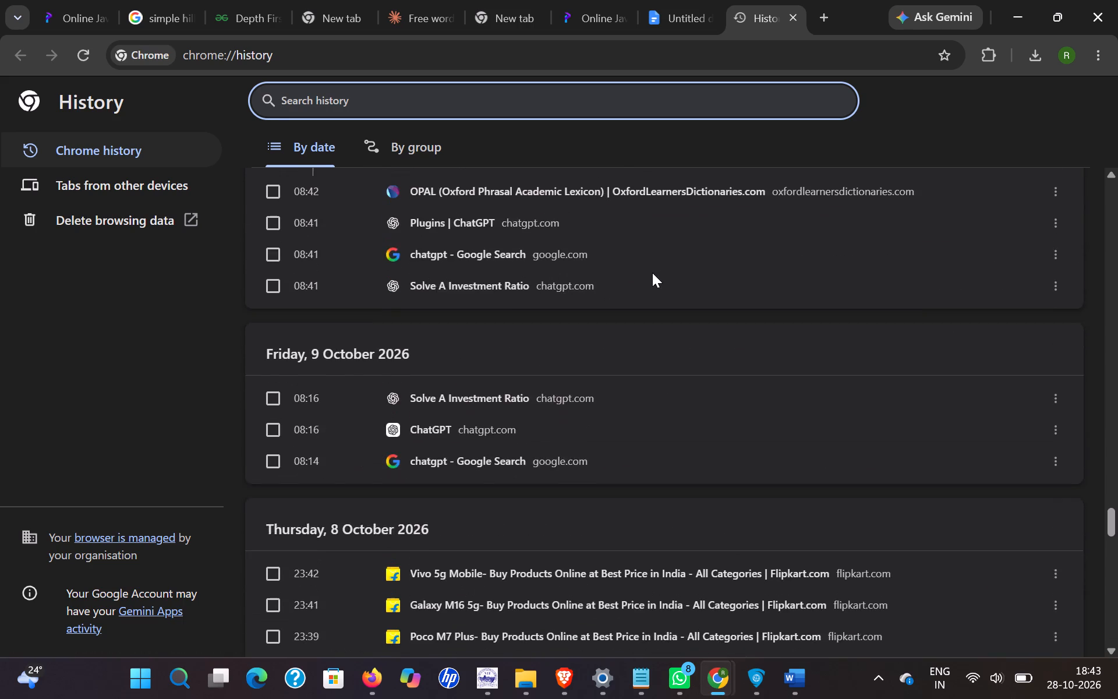
pyautogui.scroll(-5, 652, 273)
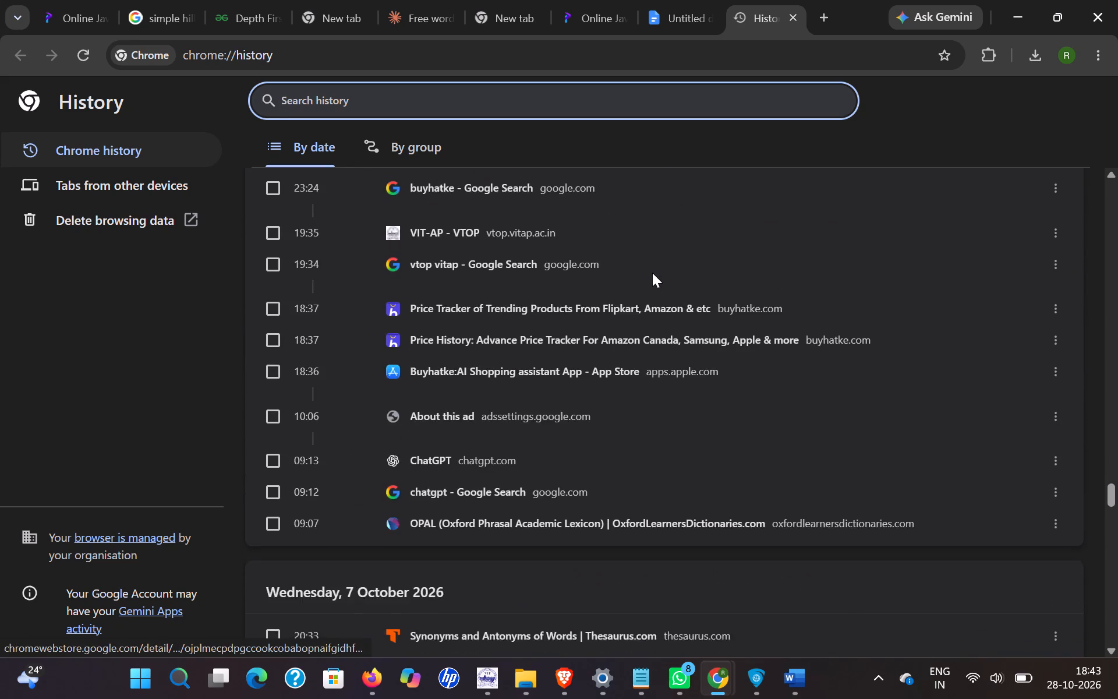
pyautogui.scroll(-7, 652, 273)
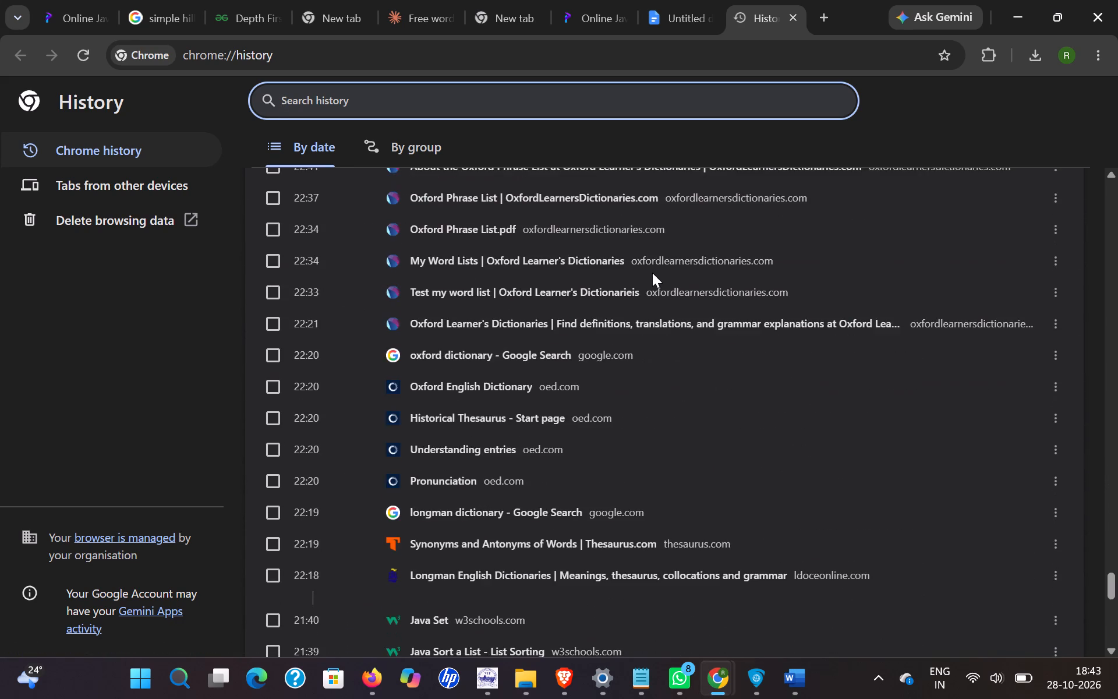
pyautogui.scroll(-7, 652, 273)
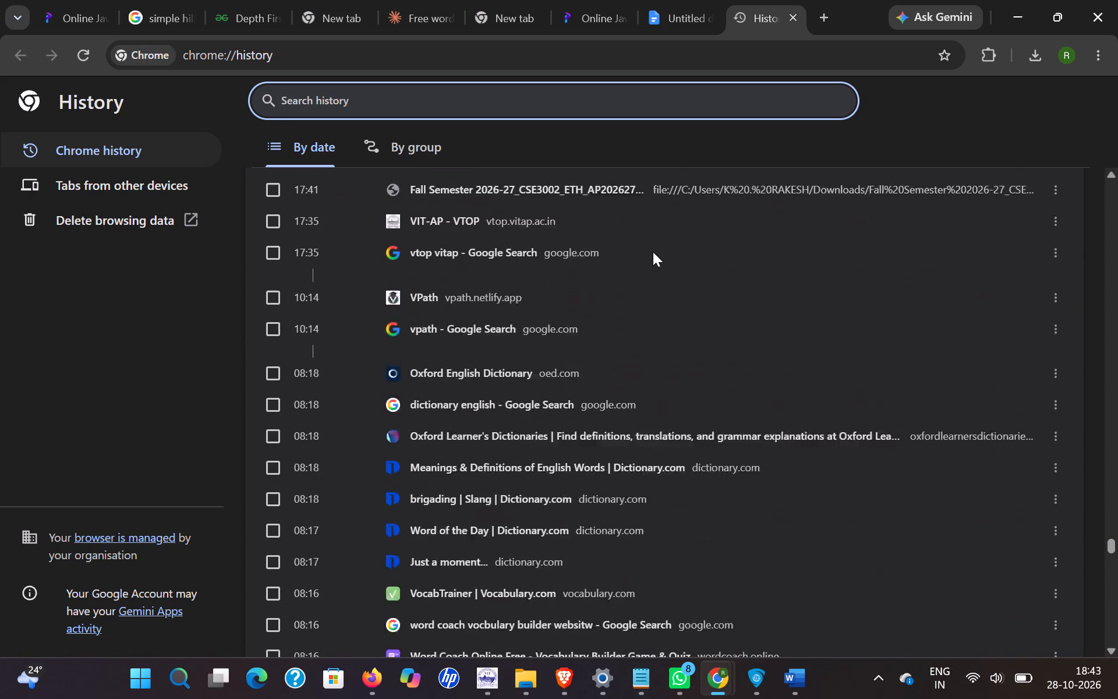
pyautogui.scroll(-5, 653, 252)
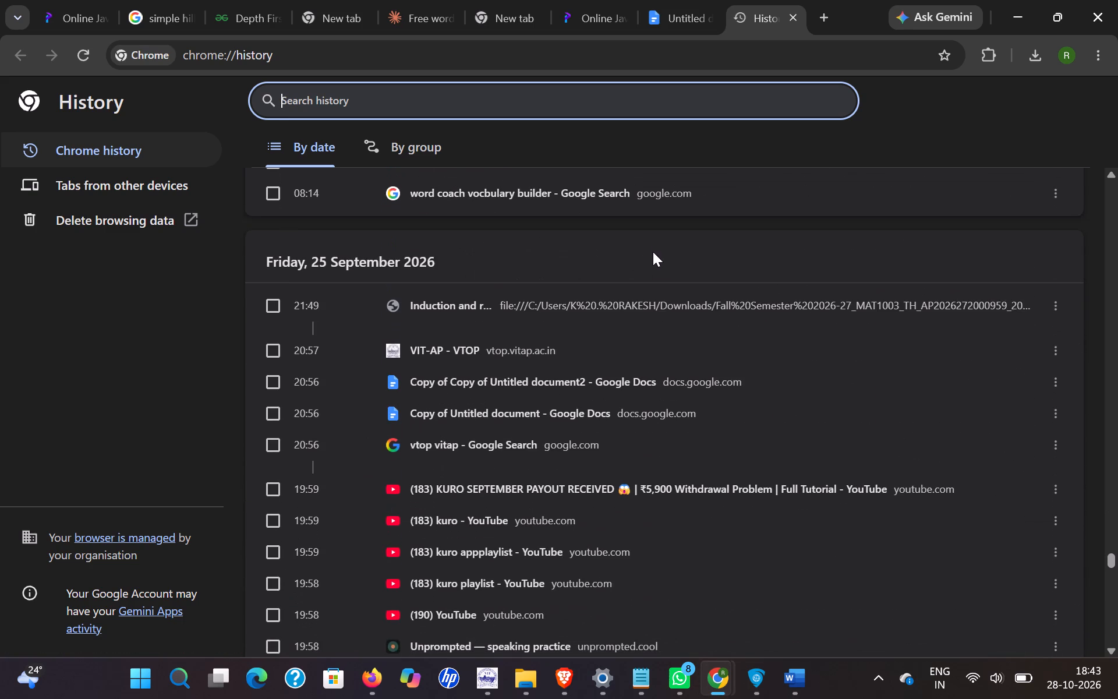
pyautogui.click(549, 380)
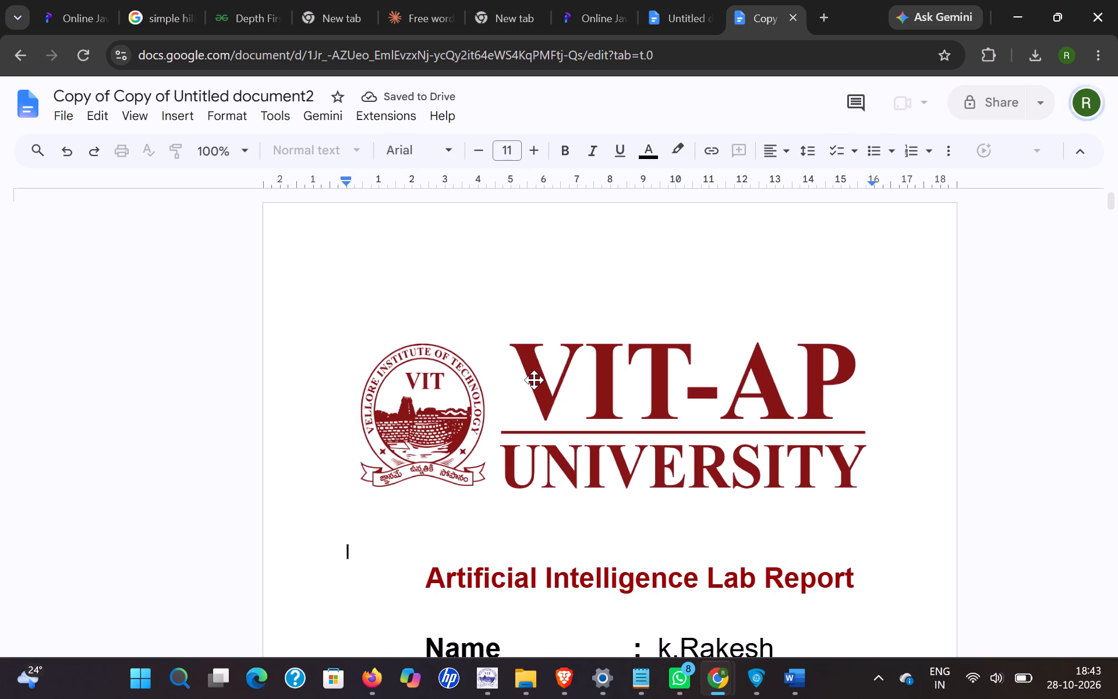
# Skim the AI lab report document from its cover page to Experiment 4: 8-Queens Minimum Moves.
pyautogui.scroll(-10, 534, 380)
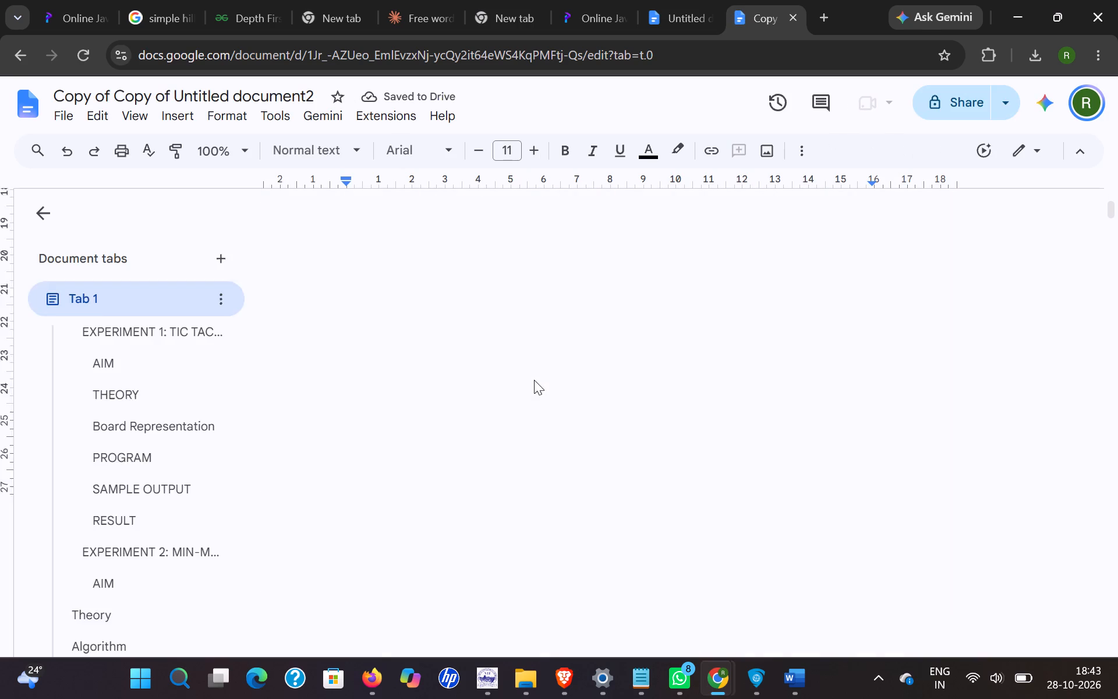
pyautogui.scroll(-11, 534, 380)
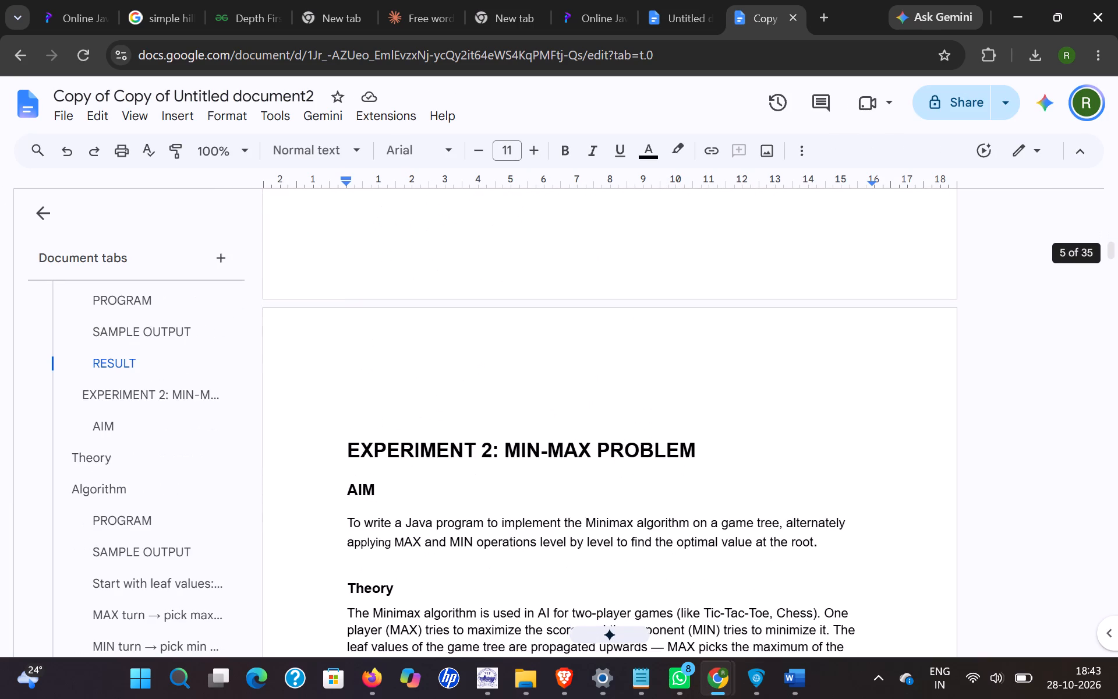
pyautogui.scroll(-9, 534, 380)
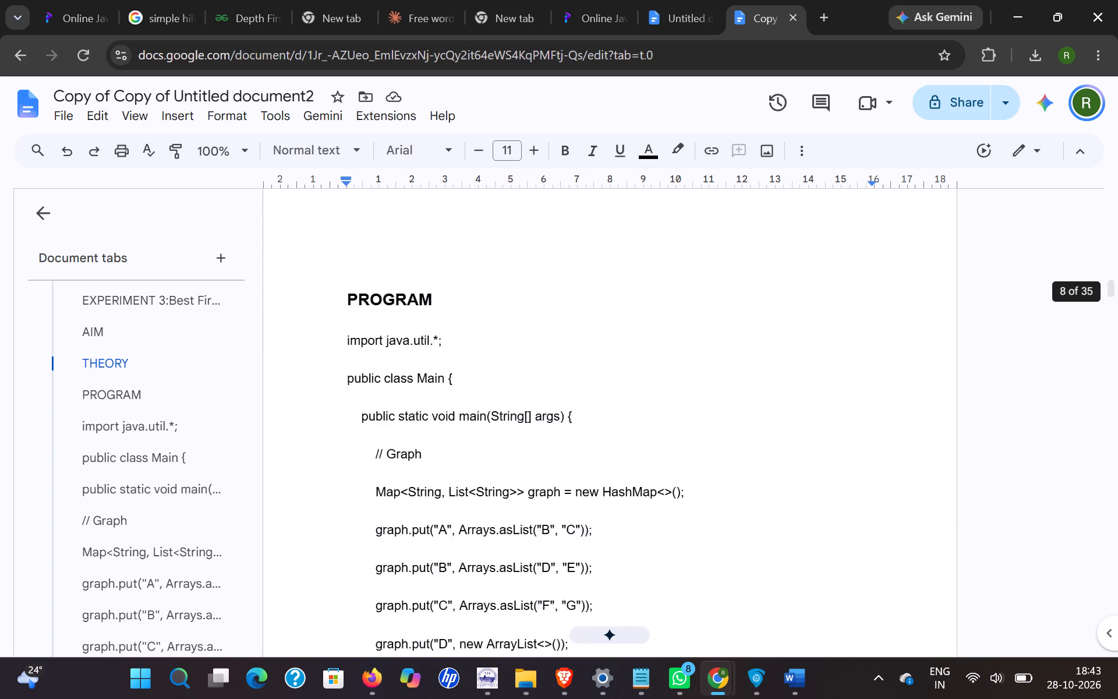
pyautogui.scroll(-8, 534, 380)
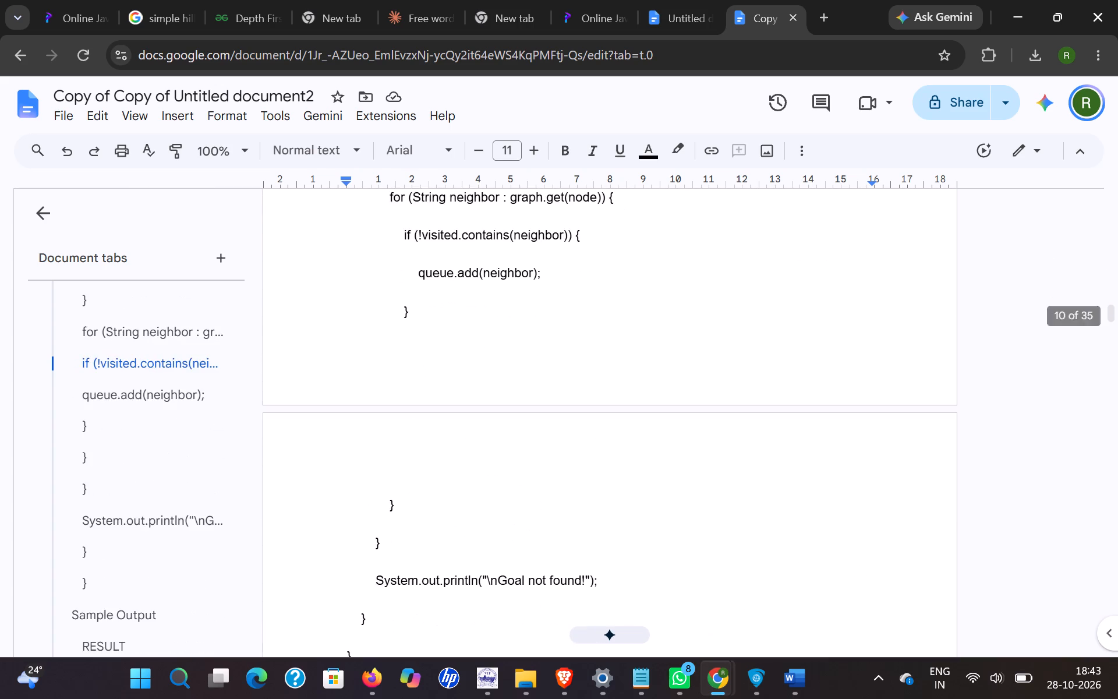
pyautogui.scroll(-8, 534, 380)
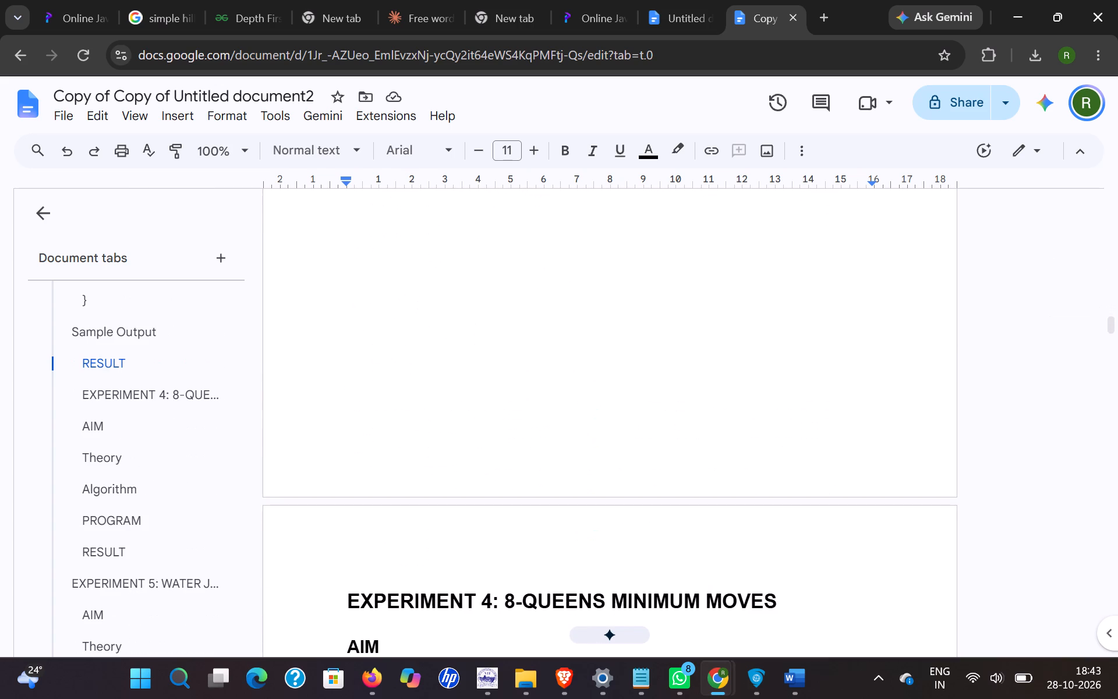
pyautogui.scroll(-2, 534, 380)
# Go back through the earlier experiments to the cover page and review its title, student and course details.
pyautogui.scroll(13, 534, 380)
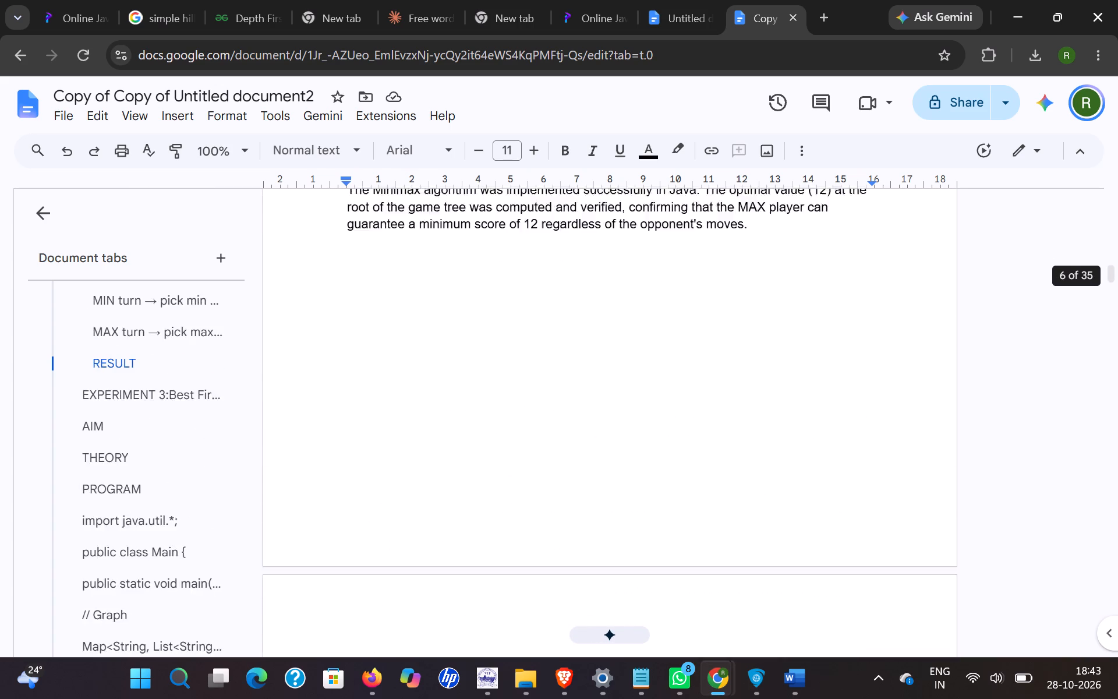
pyautogui.scroll(4, 639, 342)
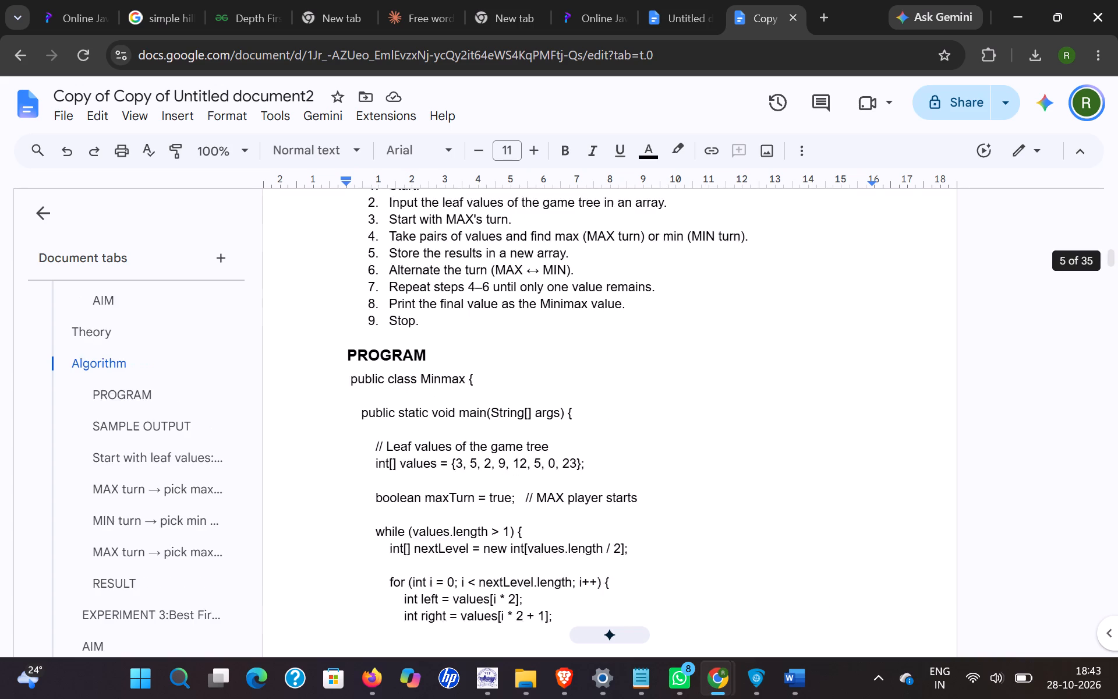
pyautogui.scroll(10, 639, 342)
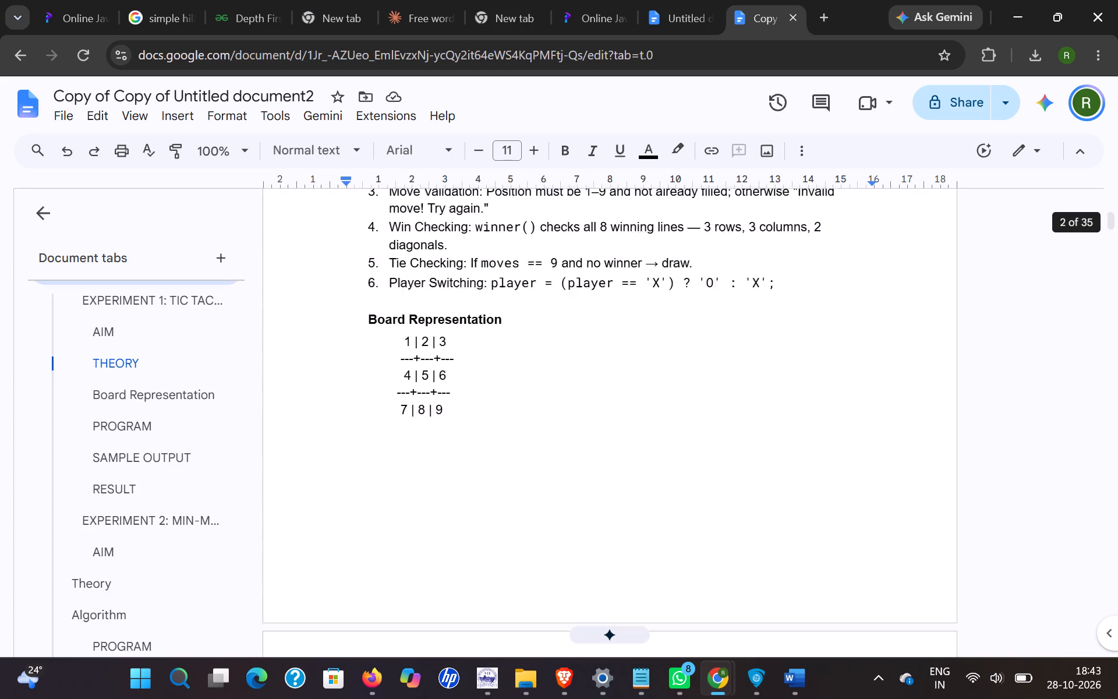
pyautogui.scroll(3, 639, 342)
pyautogui.scroll(-2, 639, 342)
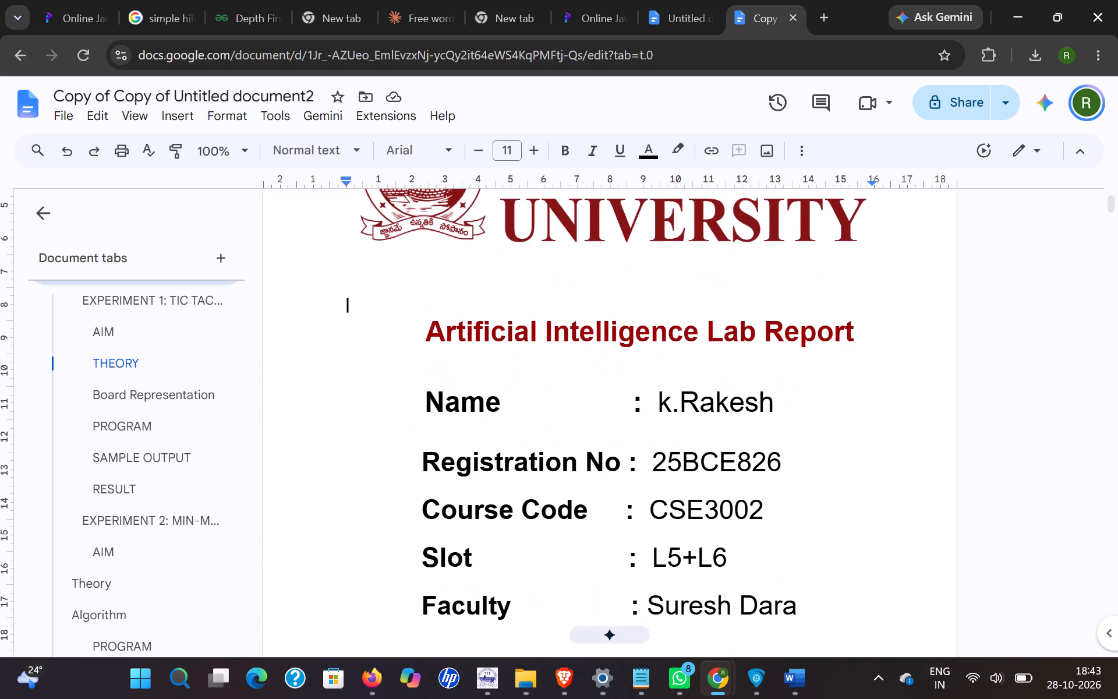
pyautogui.scroll(2, 639, 342)
pyautogui.scroll(-2, 639, 342)
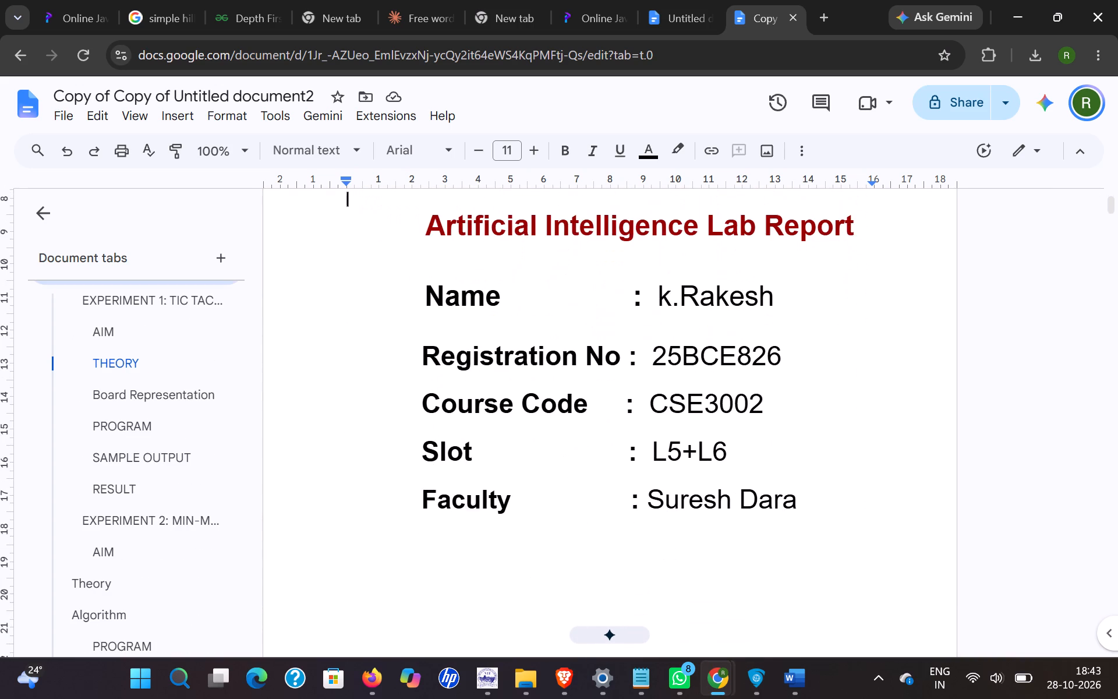
pyautogui.scroll(-1, 639, 342)
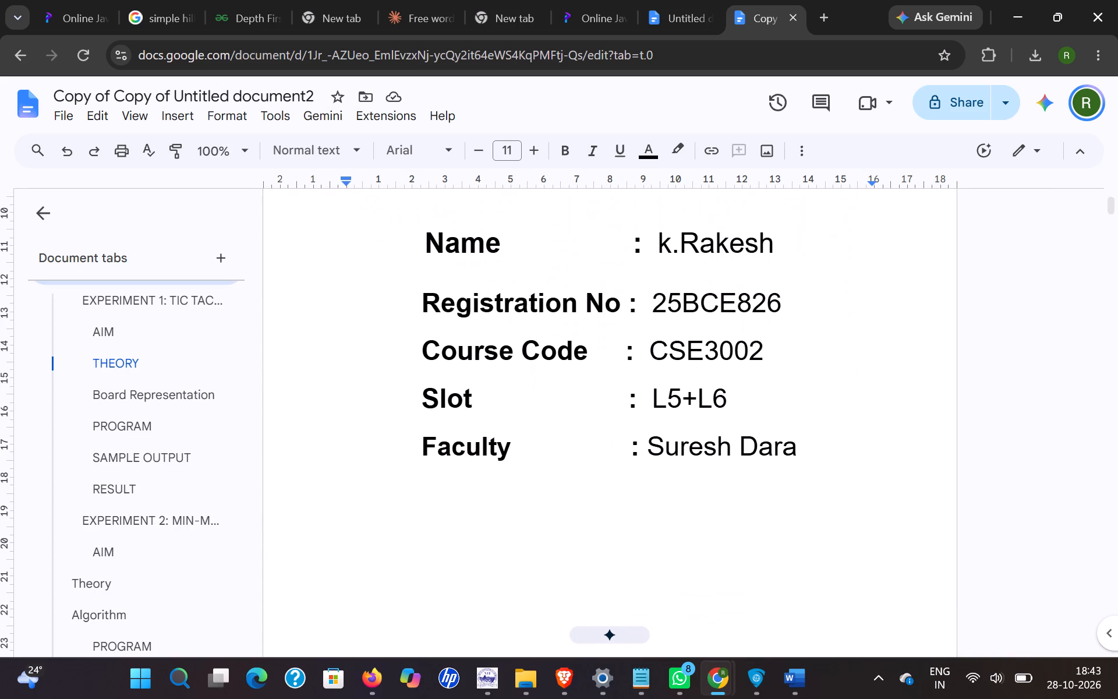
pyautogui.scroll(5, 639, 342)
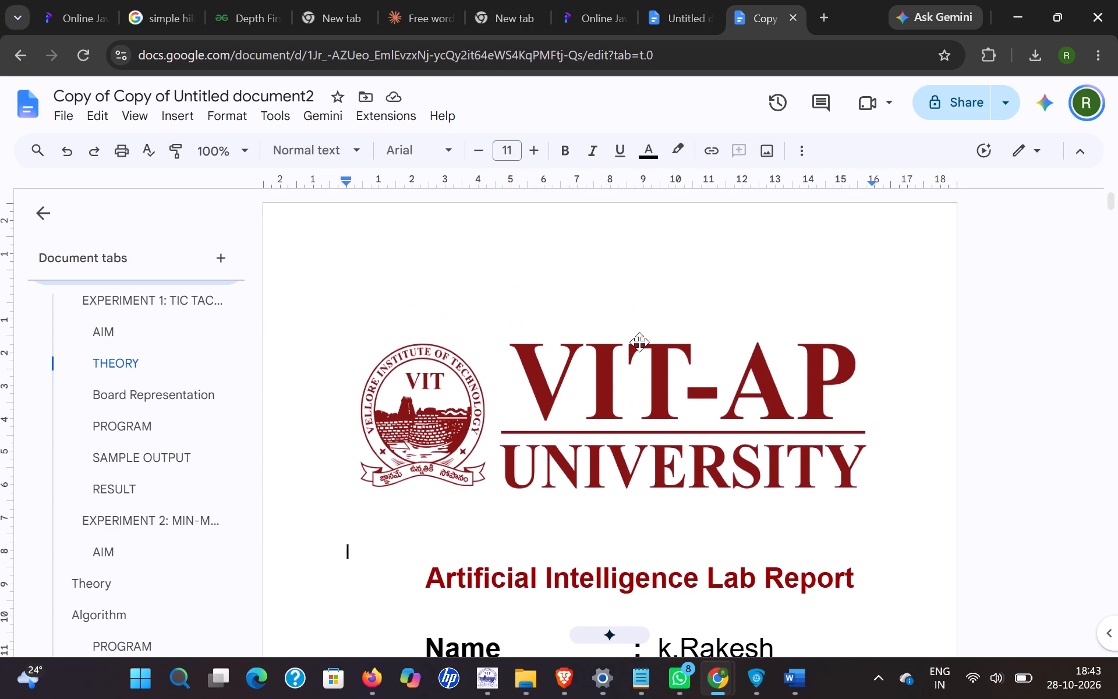
pyautogui.scroll(-2, 639, 342)
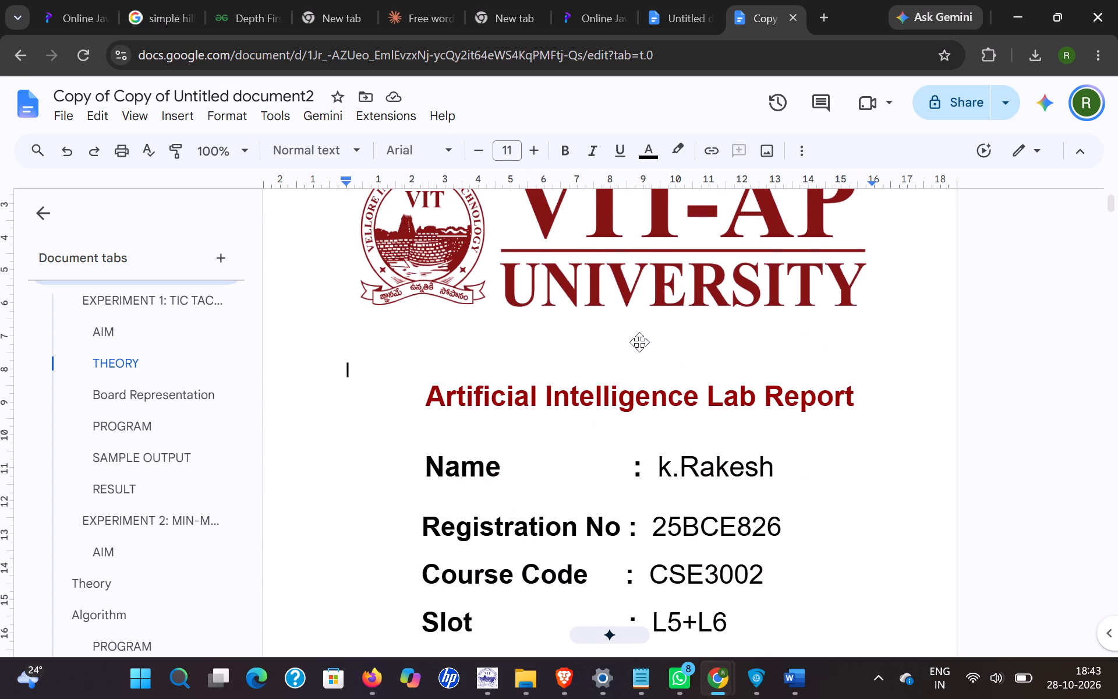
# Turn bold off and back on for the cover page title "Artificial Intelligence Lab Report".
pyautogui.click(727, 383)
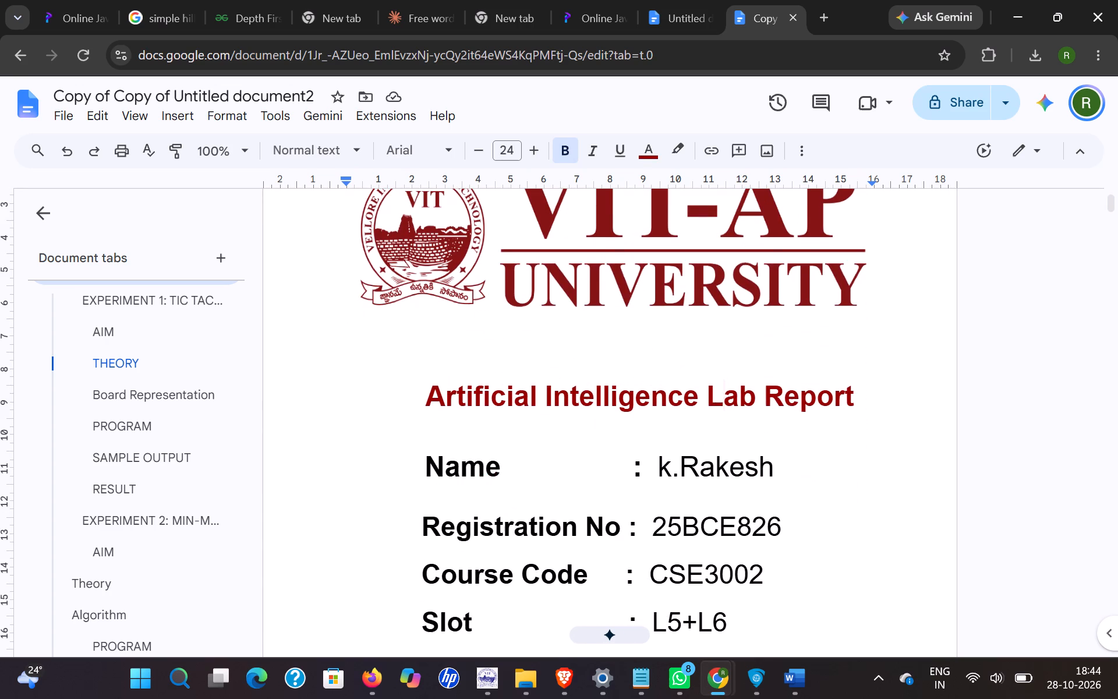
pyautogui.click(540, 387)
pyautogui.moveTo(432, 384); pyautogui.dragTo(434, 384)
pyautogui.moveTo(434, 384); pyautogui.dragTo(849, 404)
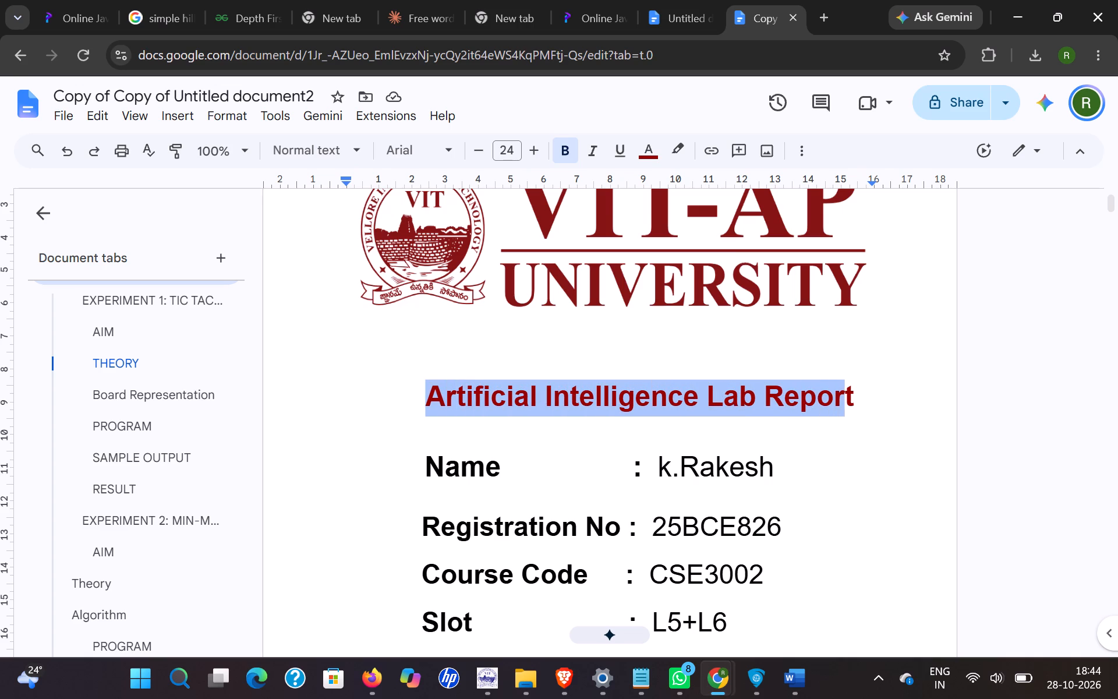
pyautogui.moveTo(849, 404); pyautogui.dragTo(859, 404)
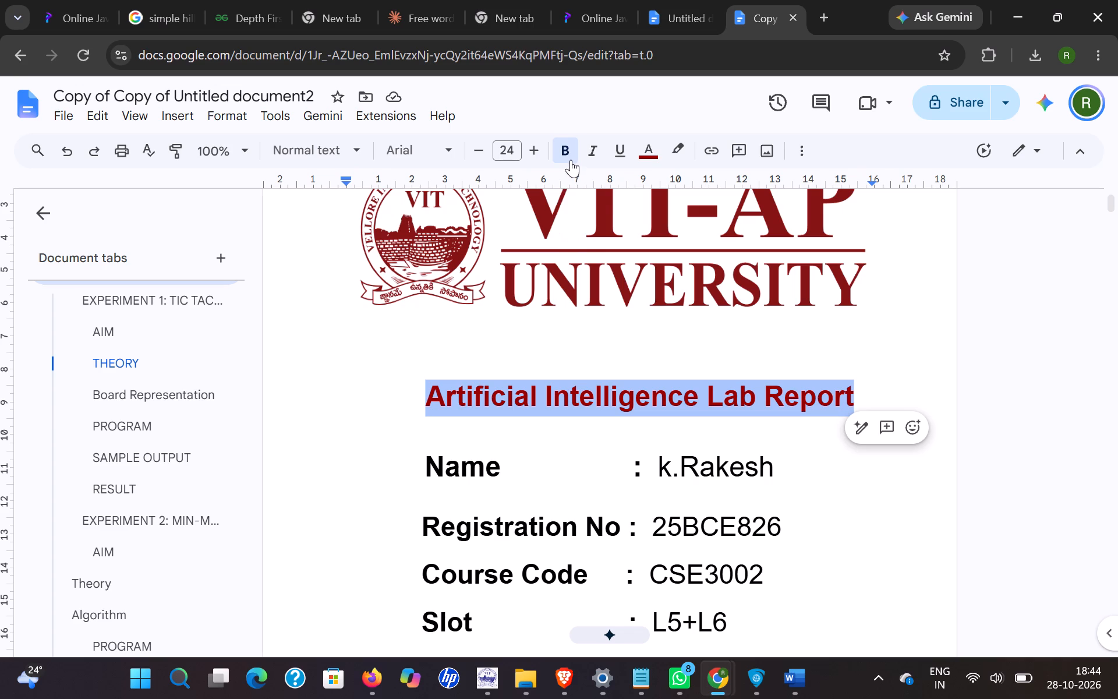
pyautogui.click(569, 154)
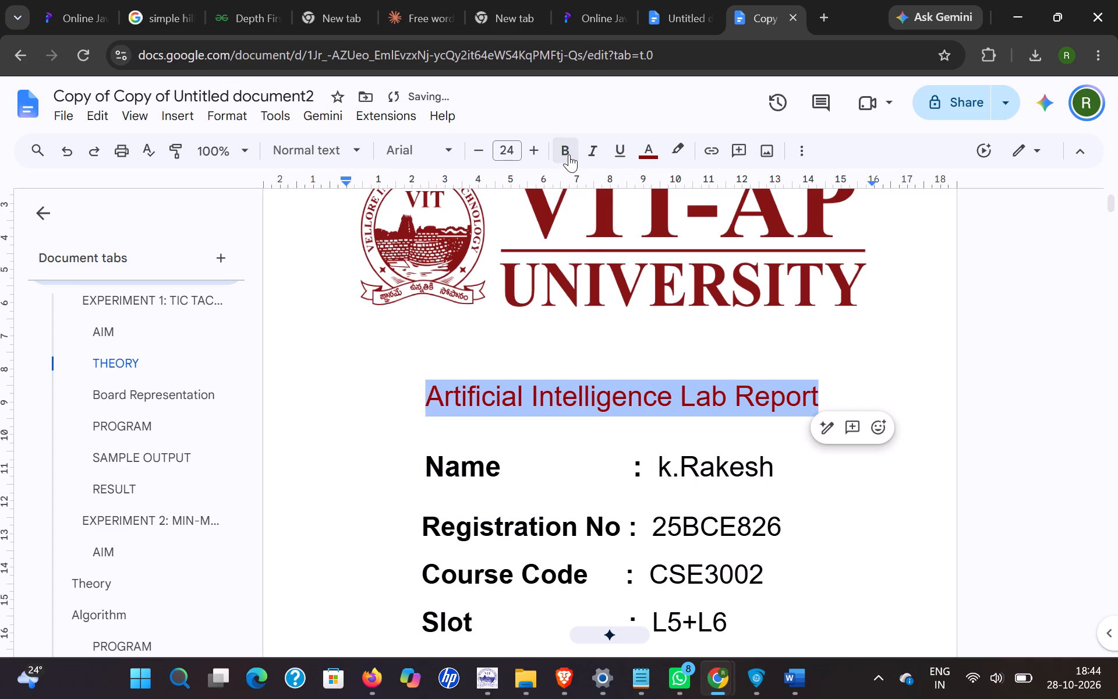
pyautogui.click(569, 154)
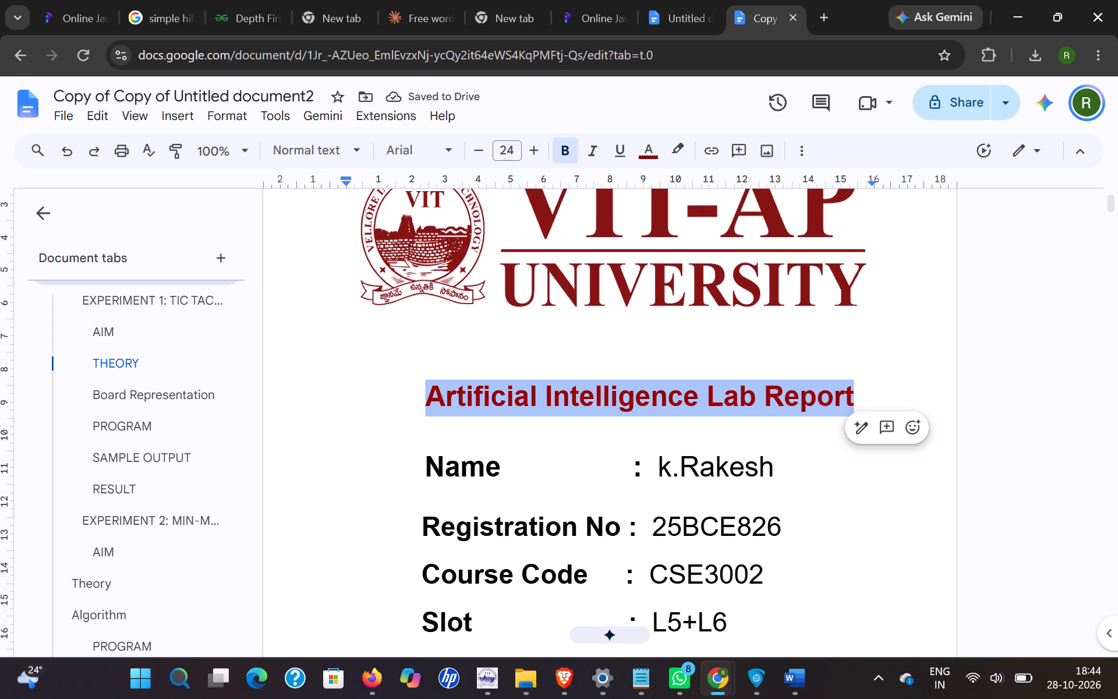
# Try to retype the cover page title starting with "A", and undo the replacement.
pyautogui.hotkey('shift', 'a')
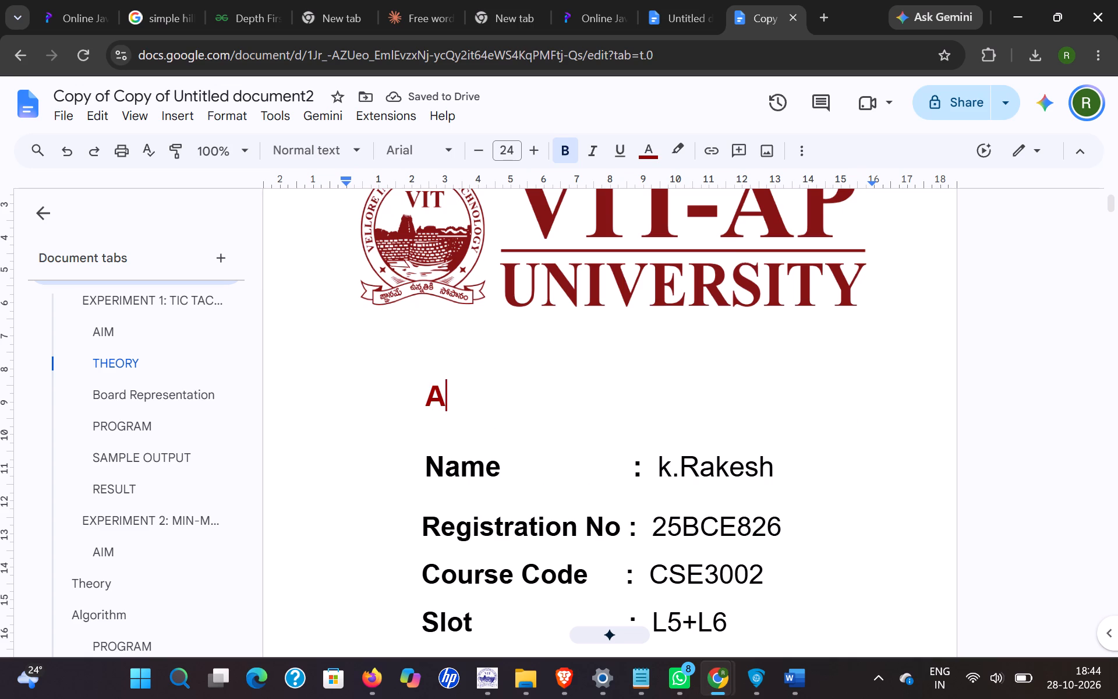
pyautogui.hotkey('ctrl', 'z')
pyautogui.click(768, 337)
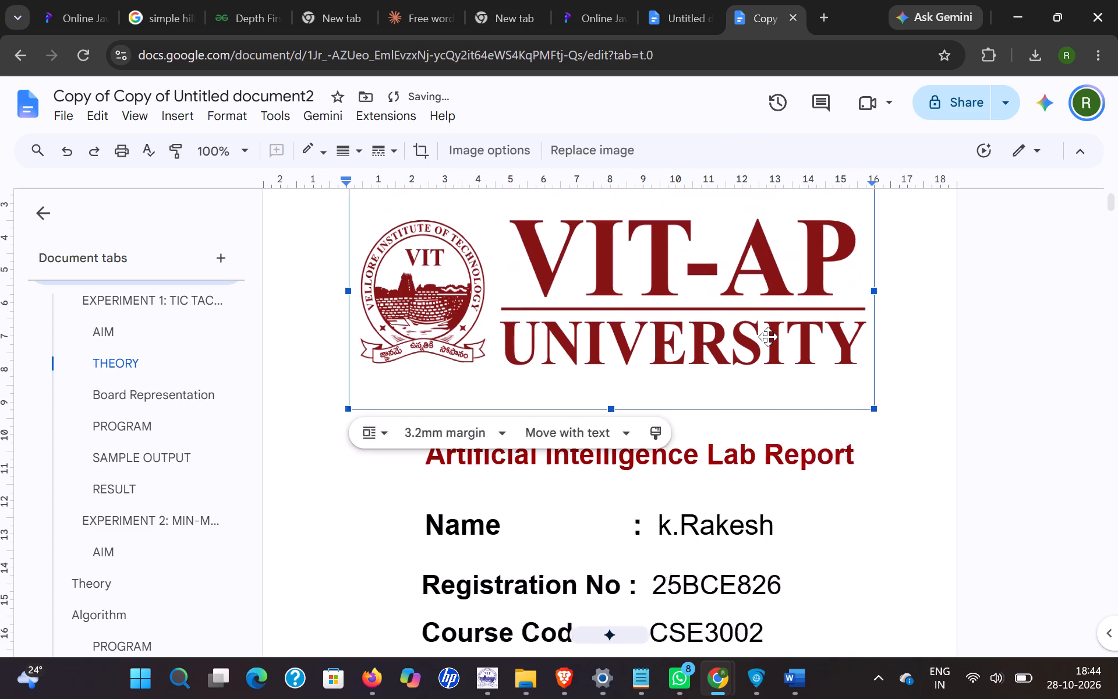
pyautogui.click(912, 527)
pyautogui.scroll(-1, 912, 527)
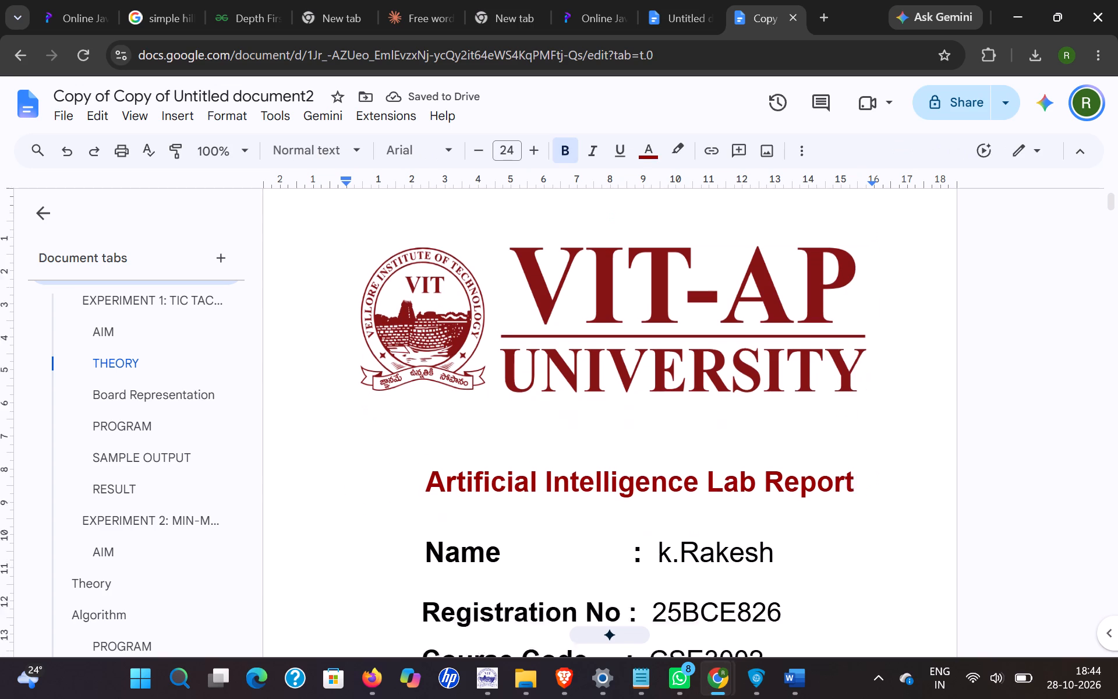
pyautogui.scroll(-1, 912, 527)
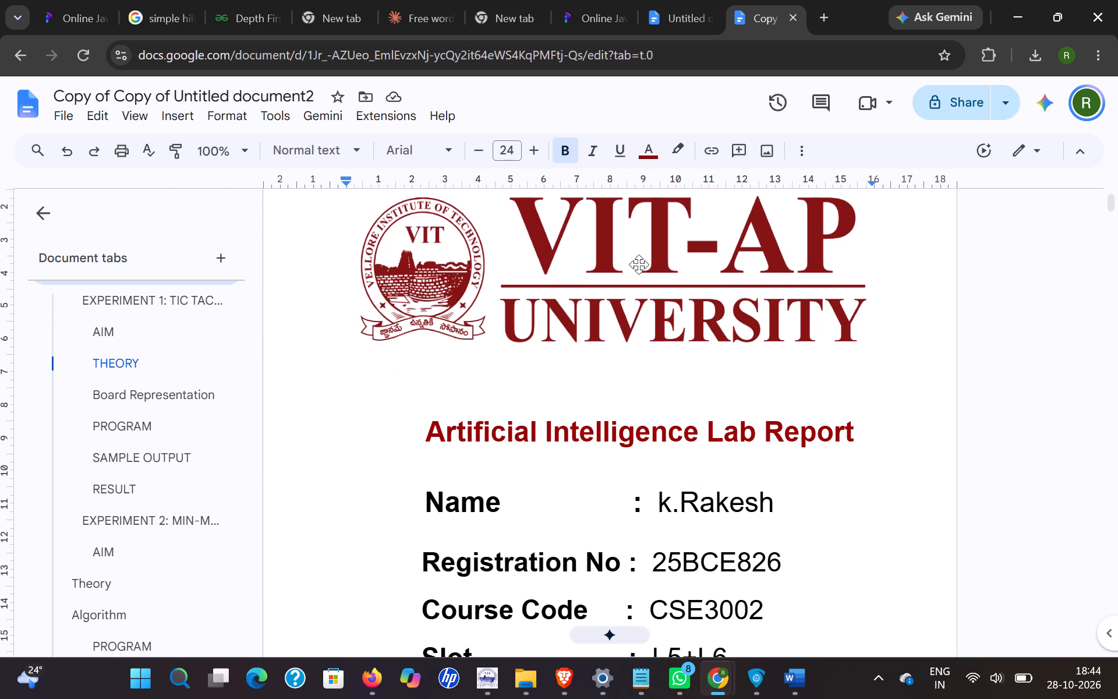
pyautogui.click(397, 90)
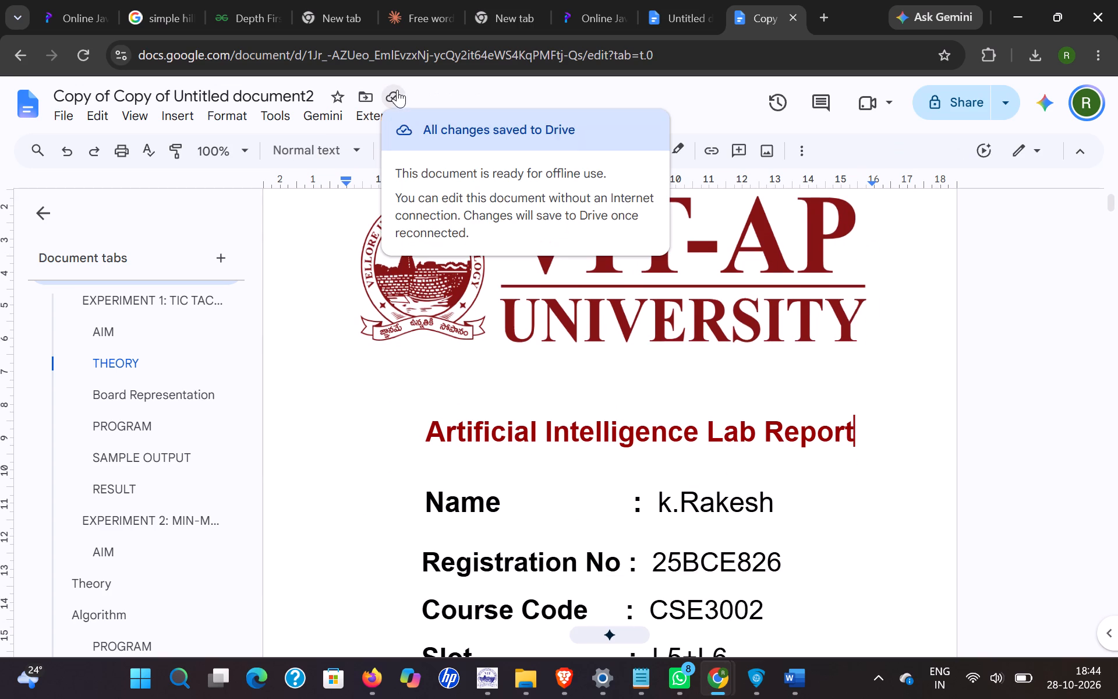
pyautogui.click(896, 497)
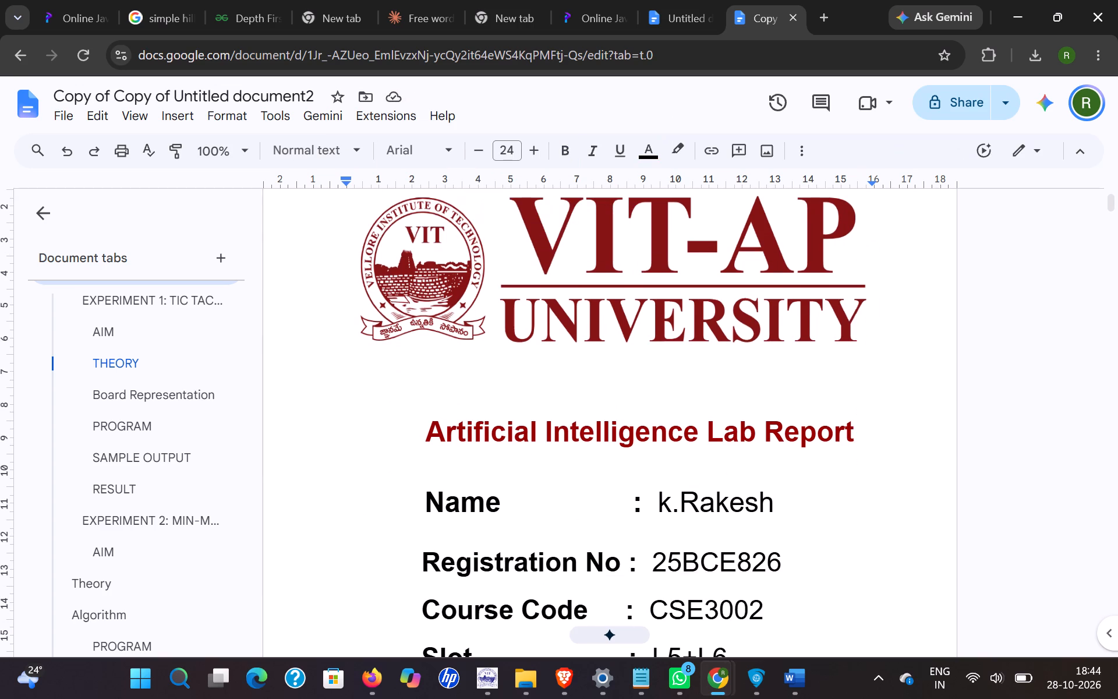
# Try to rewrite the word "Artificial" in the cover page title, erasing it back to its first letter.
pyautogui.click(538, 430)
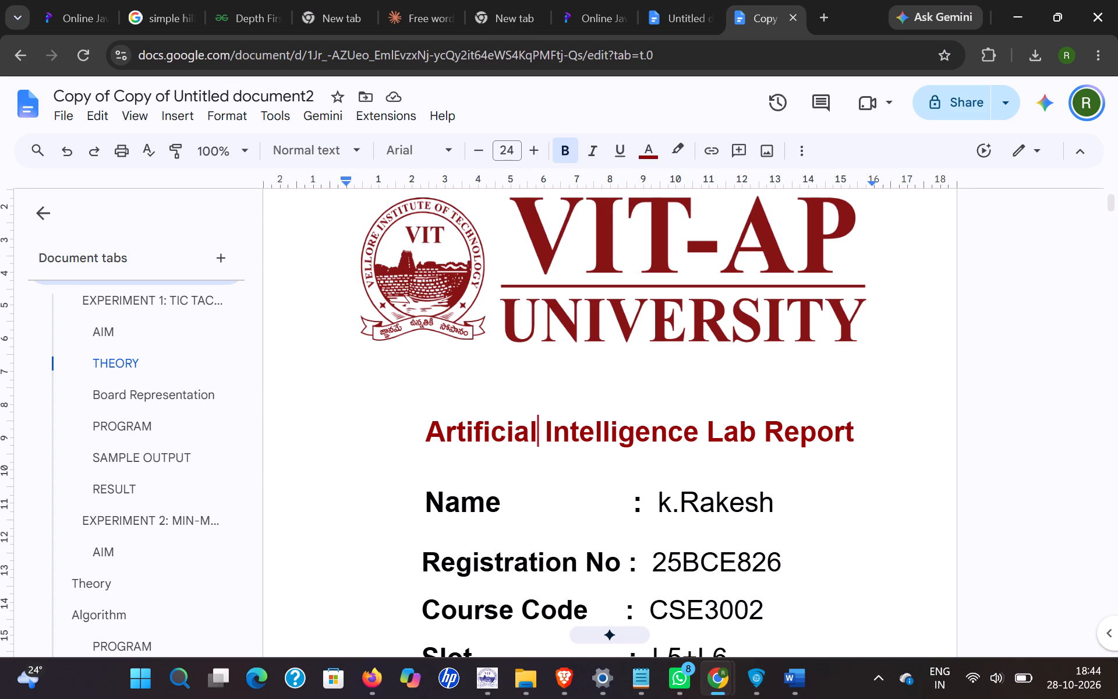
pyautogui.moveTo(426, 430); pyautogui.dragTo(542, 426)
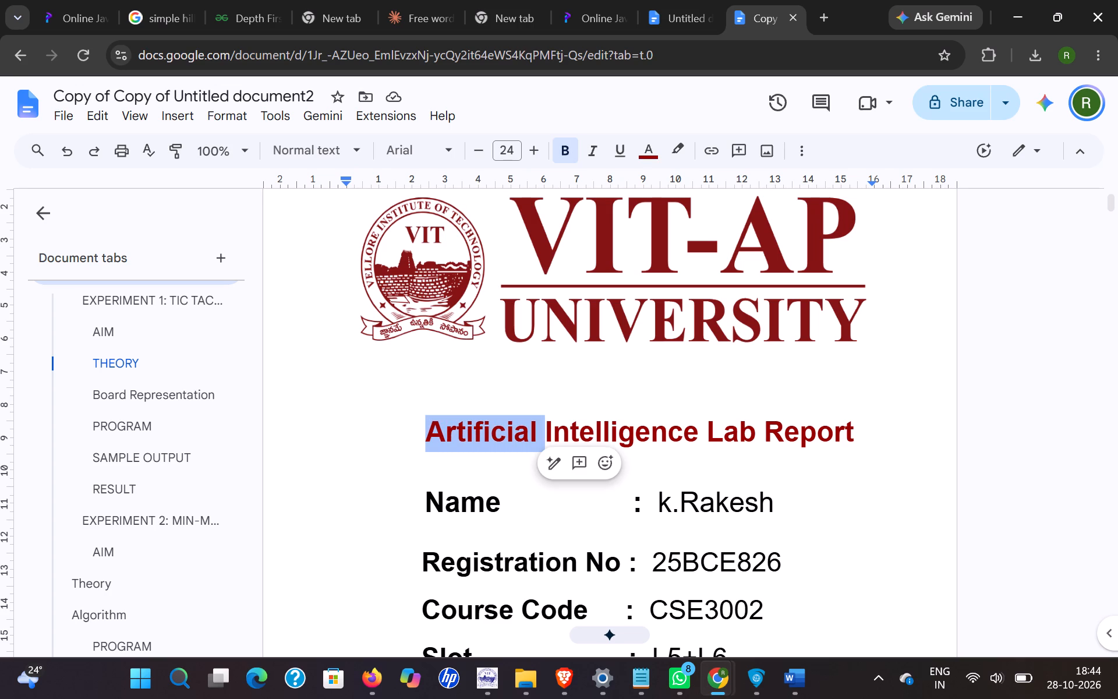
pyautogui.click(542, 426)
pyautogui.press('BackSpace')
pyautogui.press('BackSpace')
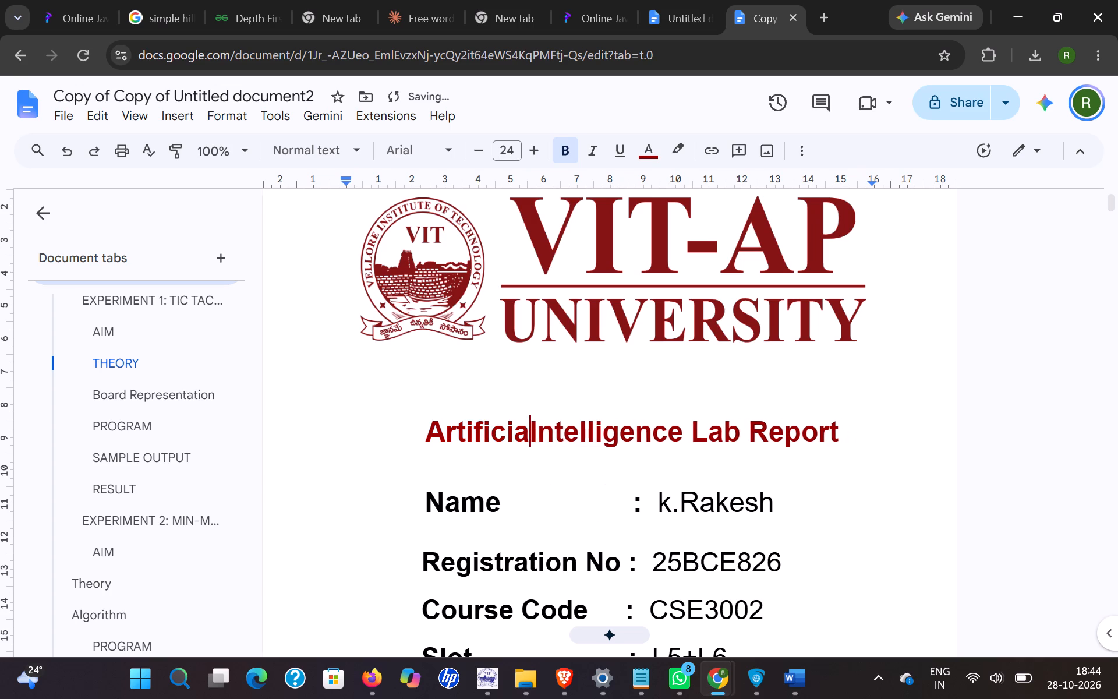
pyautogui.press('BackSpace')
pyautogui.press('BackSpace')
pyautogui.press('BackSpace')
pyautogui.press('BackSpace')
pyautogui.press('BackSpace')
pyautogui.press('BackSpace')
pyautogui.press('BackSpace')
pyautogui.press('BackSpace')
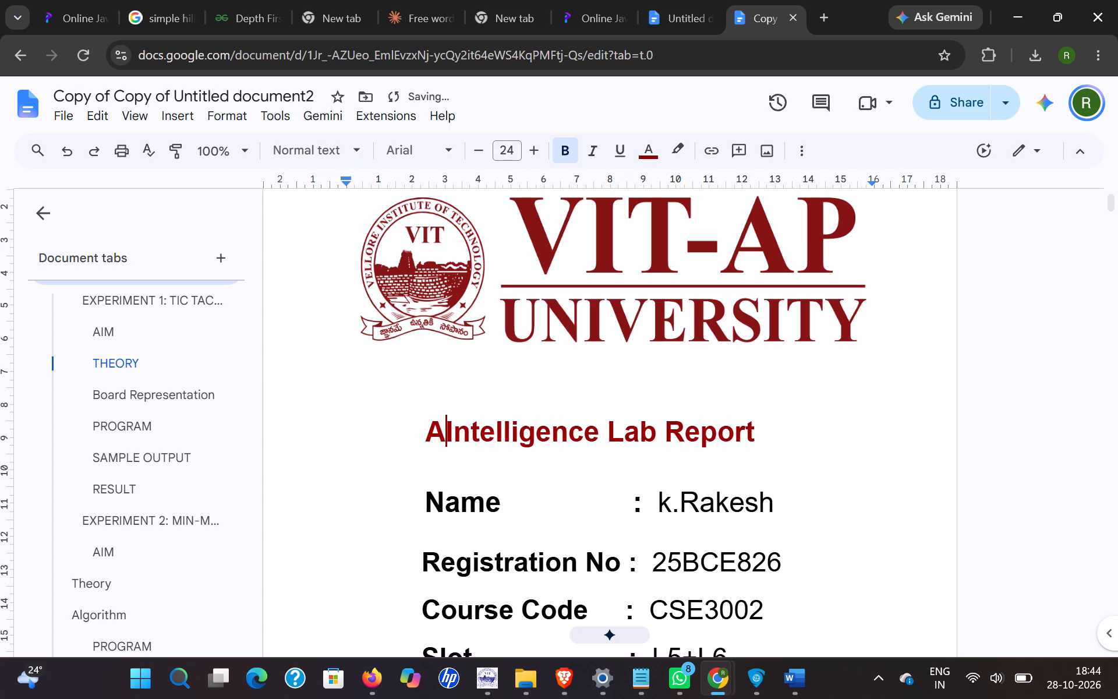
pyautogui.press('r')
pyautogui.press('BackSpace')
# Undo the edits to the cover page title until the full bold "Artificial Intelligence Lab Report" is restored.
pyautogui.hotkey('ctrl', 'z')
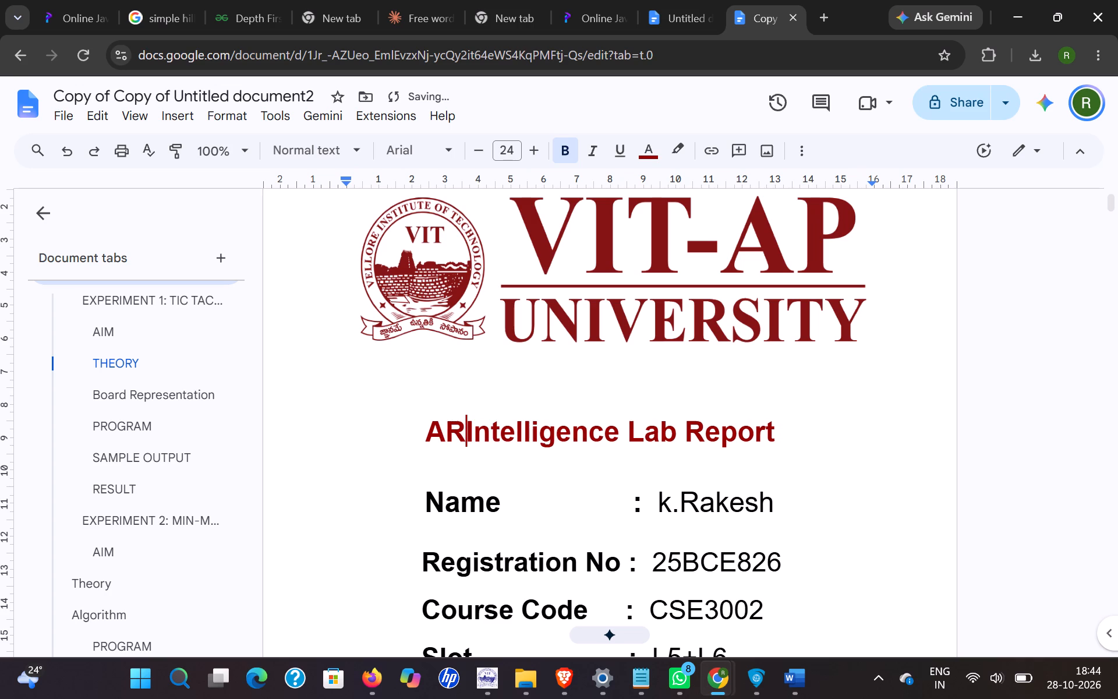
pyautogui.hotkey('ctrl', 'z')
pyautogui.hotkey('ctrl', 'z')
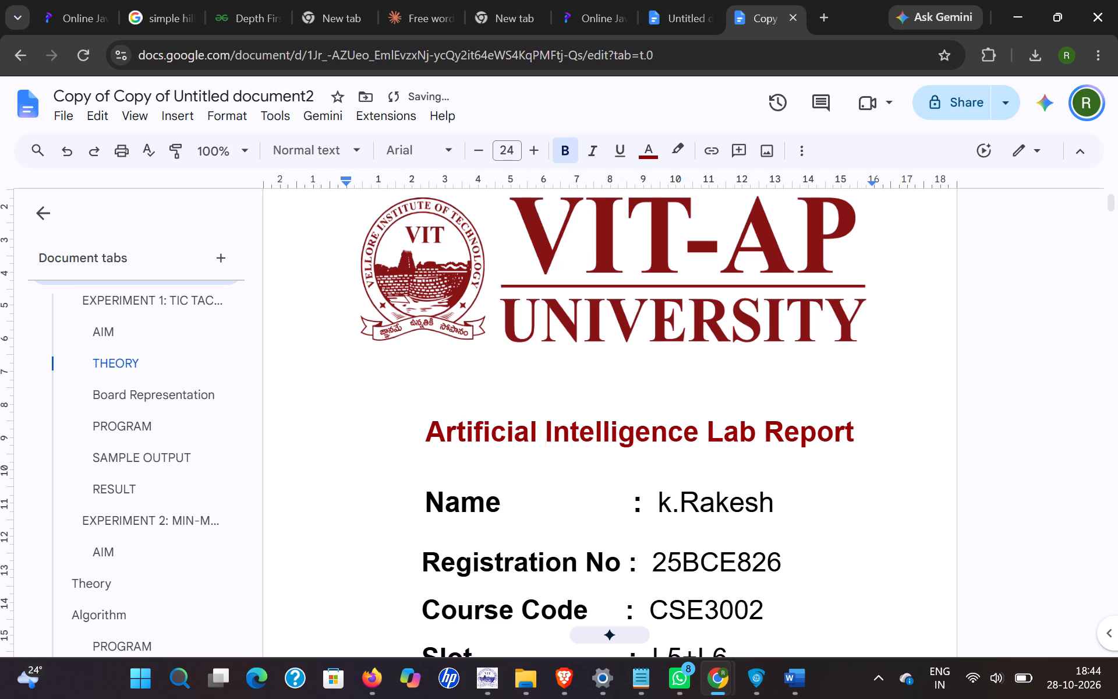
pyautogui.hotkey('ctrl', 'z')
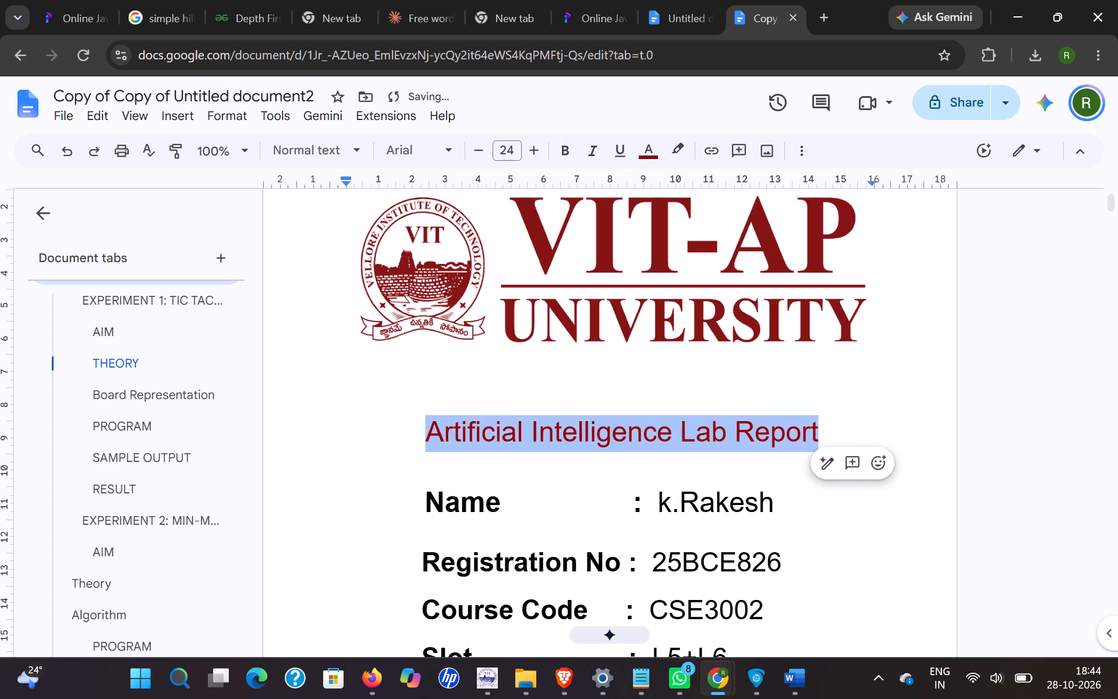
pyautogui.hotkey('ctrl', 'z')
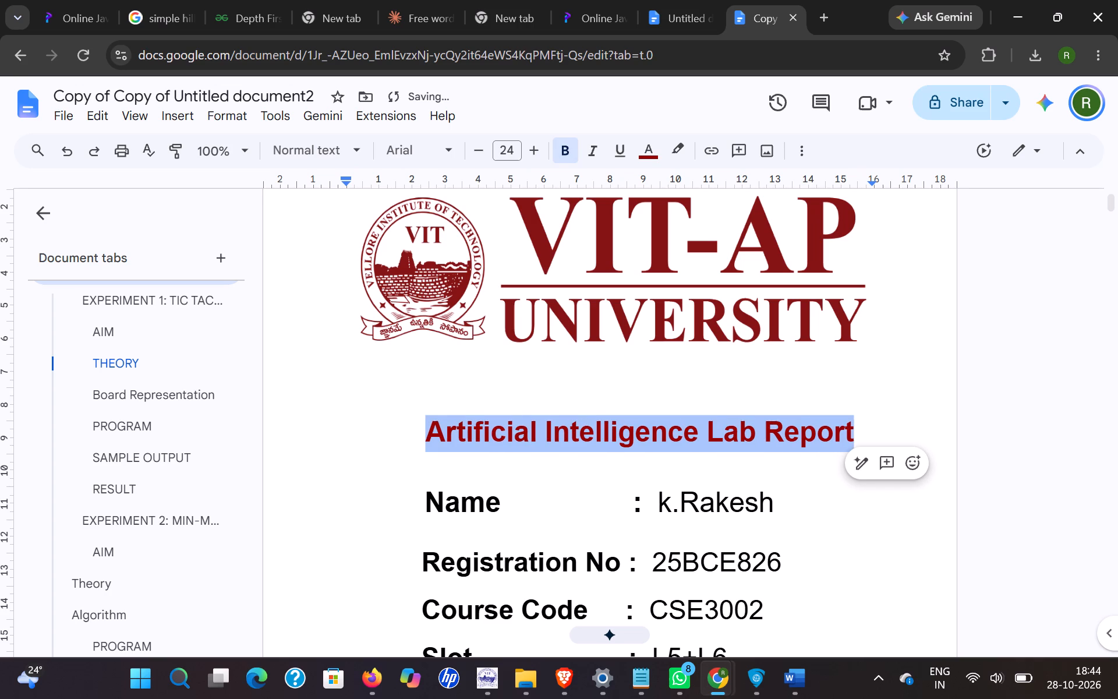
# Delete the "Game Rules:" subheading and its empty line from the Theory section of Experiment 1: Tic Tac Toe Game.
pyautogui.click(694, 475)
pyautogui.scroll(-2, 694, 475)
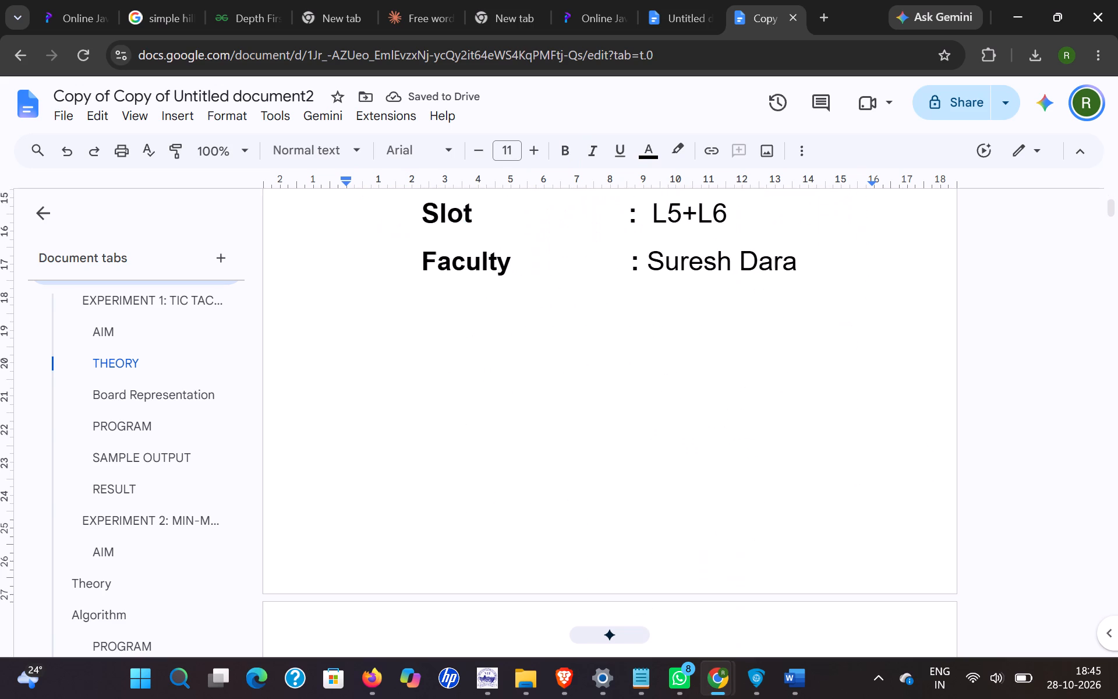
pyautogui.scroll(-3, 694, 475)
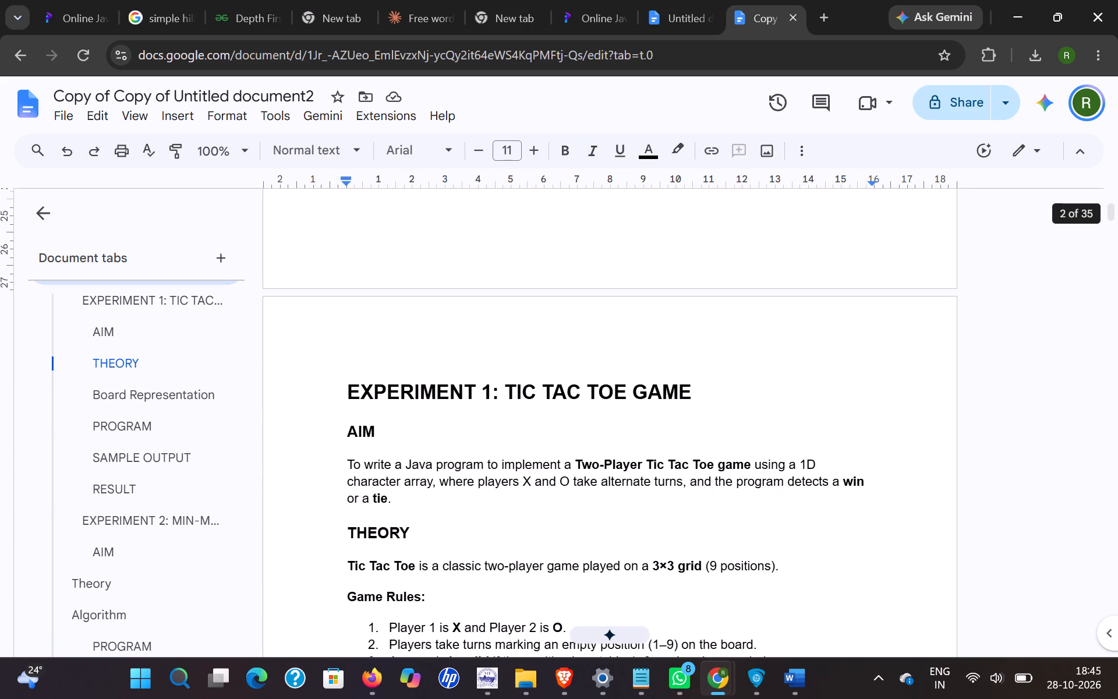
pyautogui.scroll(-1, 694, 475)
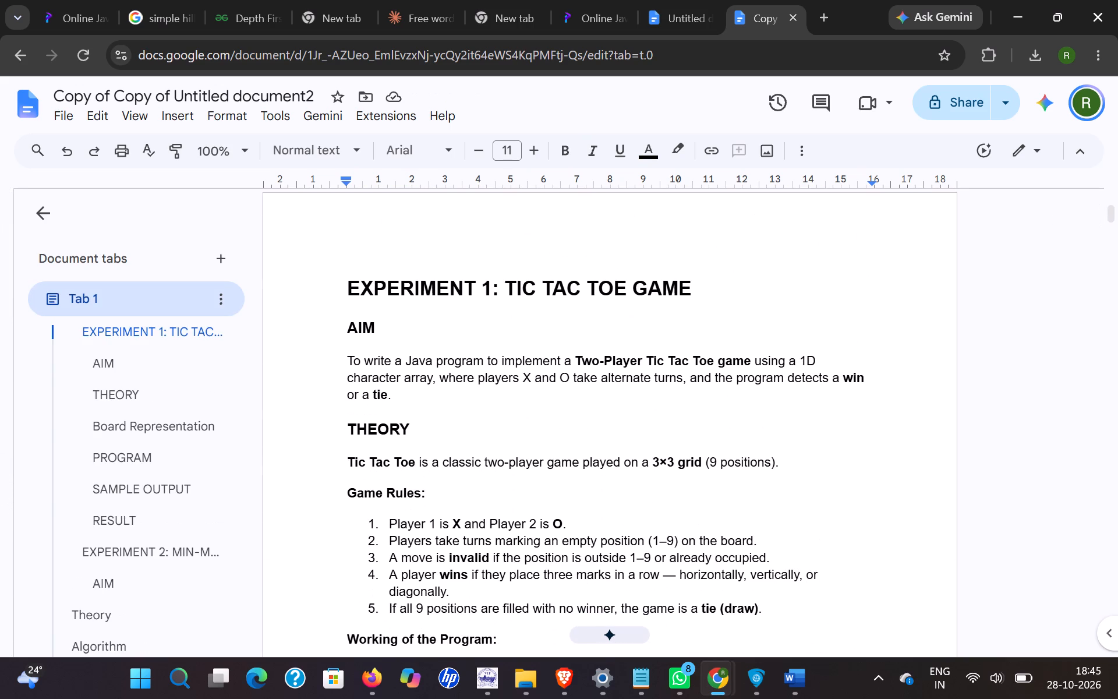
pyautogui.scroll(-1, 712, 465)
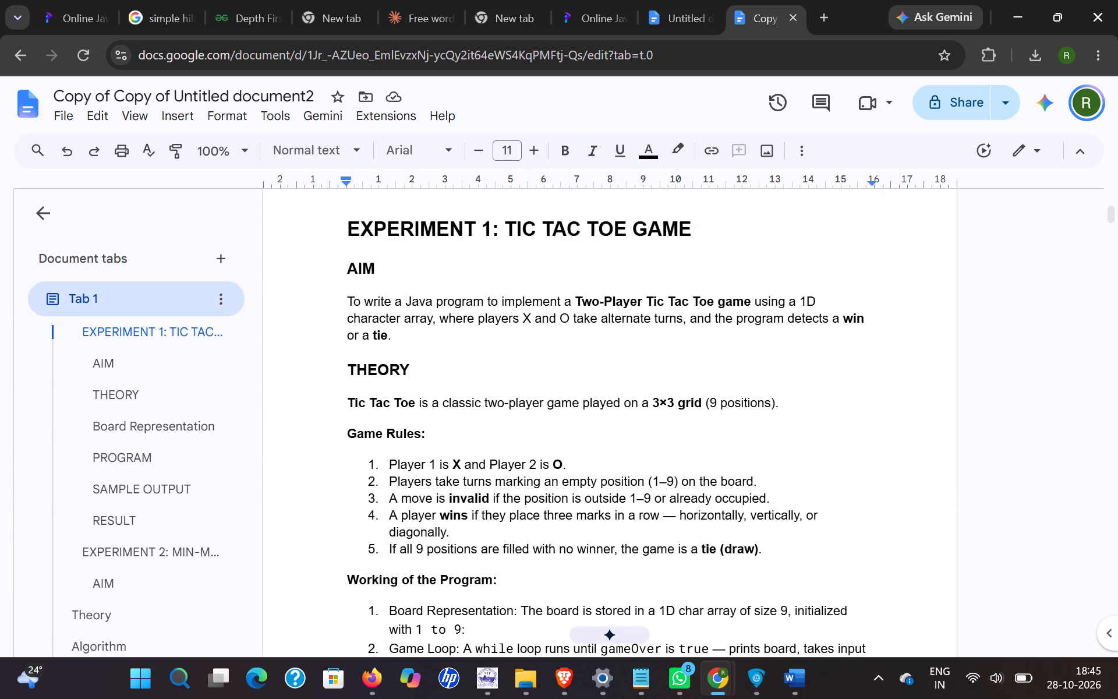
pyautogui.scroll(-1, 712, 465)
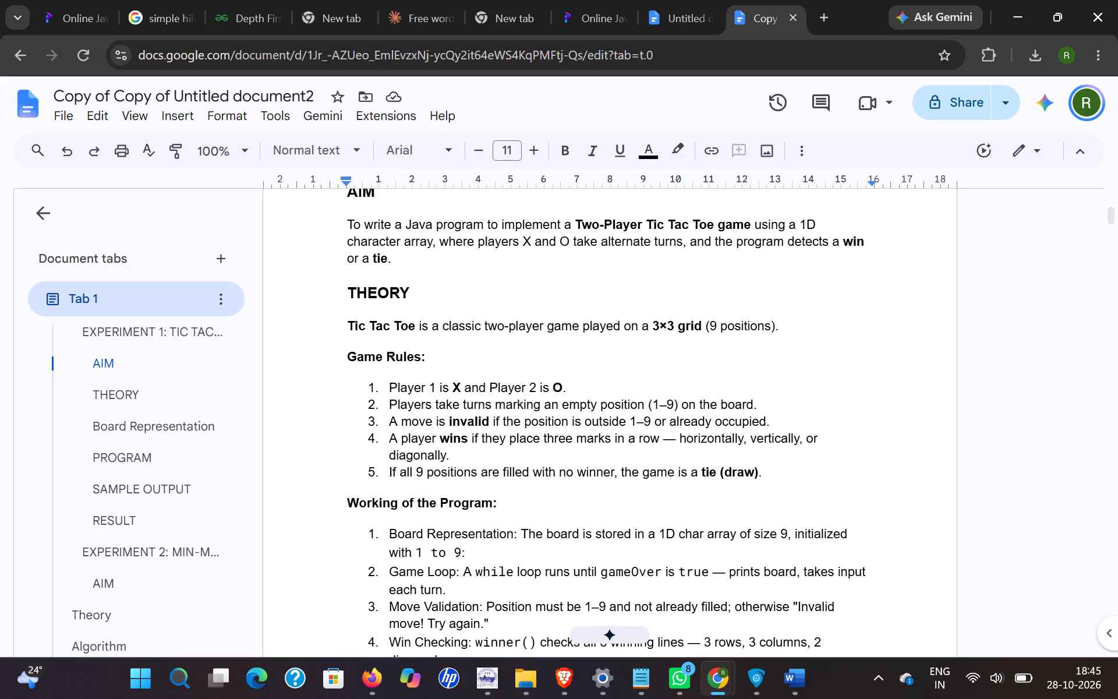
pyautogui.click(444, 362)
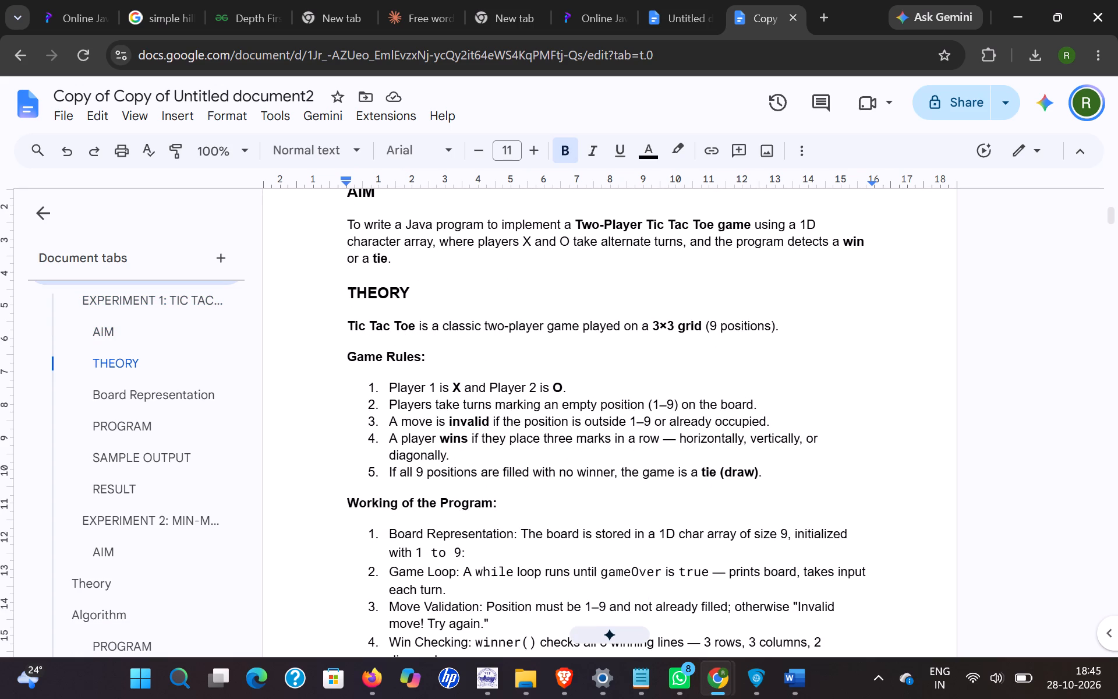
pyautogui.press('BackSpace')
pyautogui.press('BackSpace')
pyautogui.press('BackSpace')
pyautogui.press('BackSpace')
pyautogui.press('BackSpace')
pyautogui.press('BackSpace')
pyautogui.press('BackSpace')
pyautogui.press('BackSpace')
pyautogui.press('BackSpace')
pyautogui.press('BackSpace')
pyautogui.press('BackSpace')
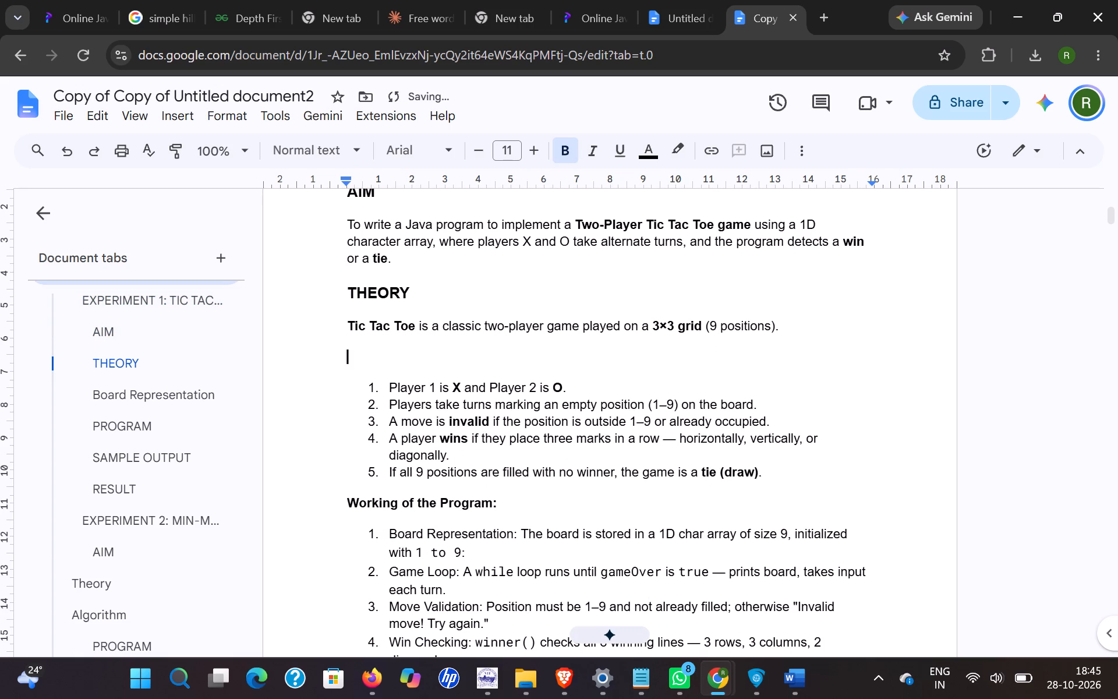
pyautogui.press('BackSpace')
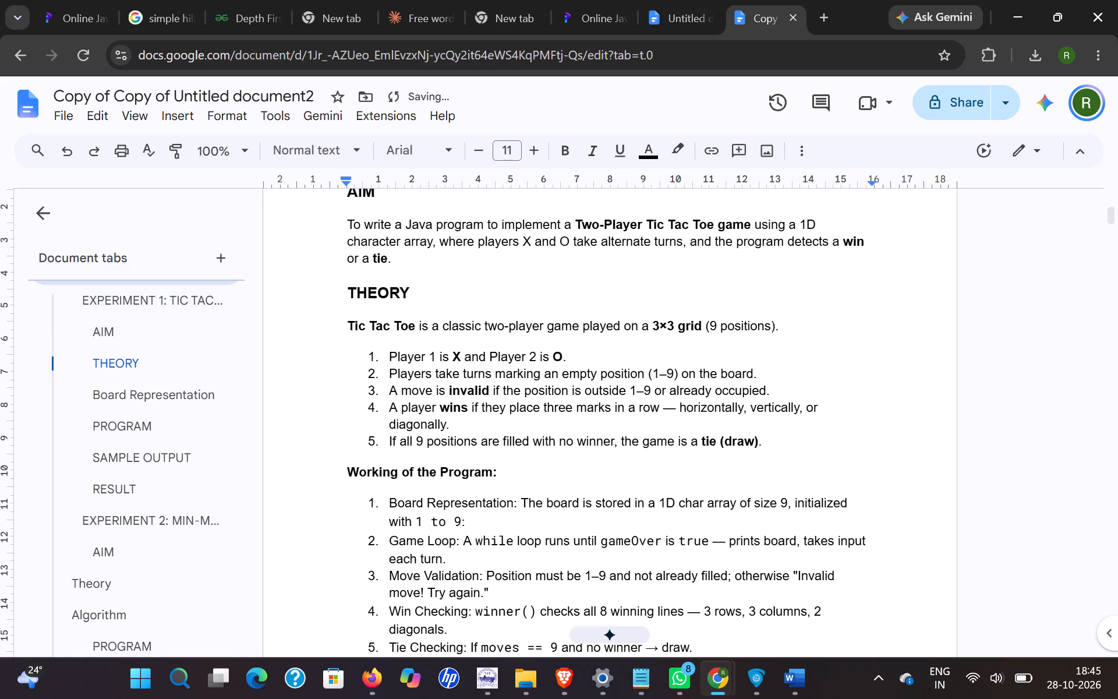
# Review Experiment 1's Theory section, from the game rules through the program's working and Board Representation to the start of the Program section.
pyautogui.click(376, 336)
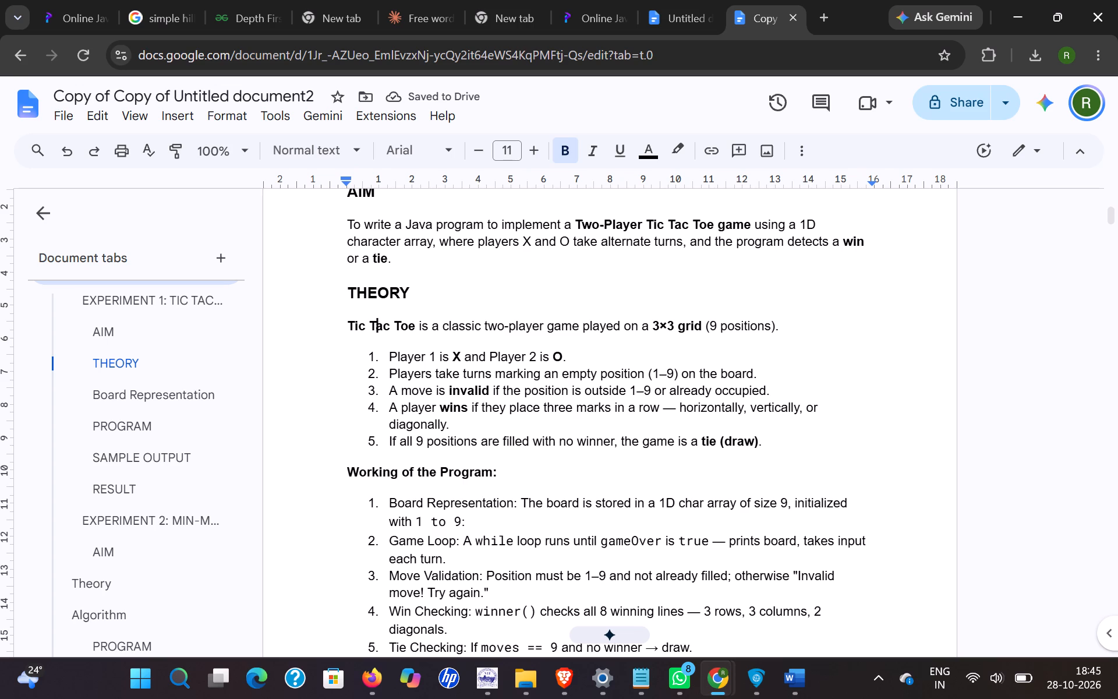
pyautogui.click(654, 338)
pyautogui.click(805, 331)
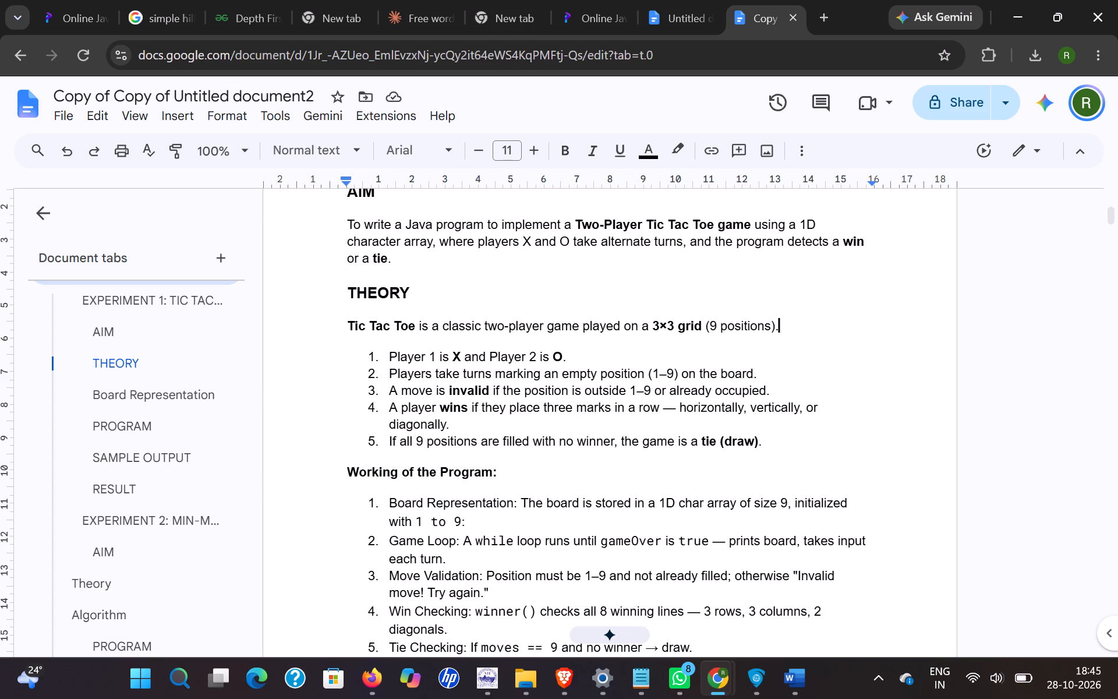
pyautogui.scroll(-1, 607, 387)
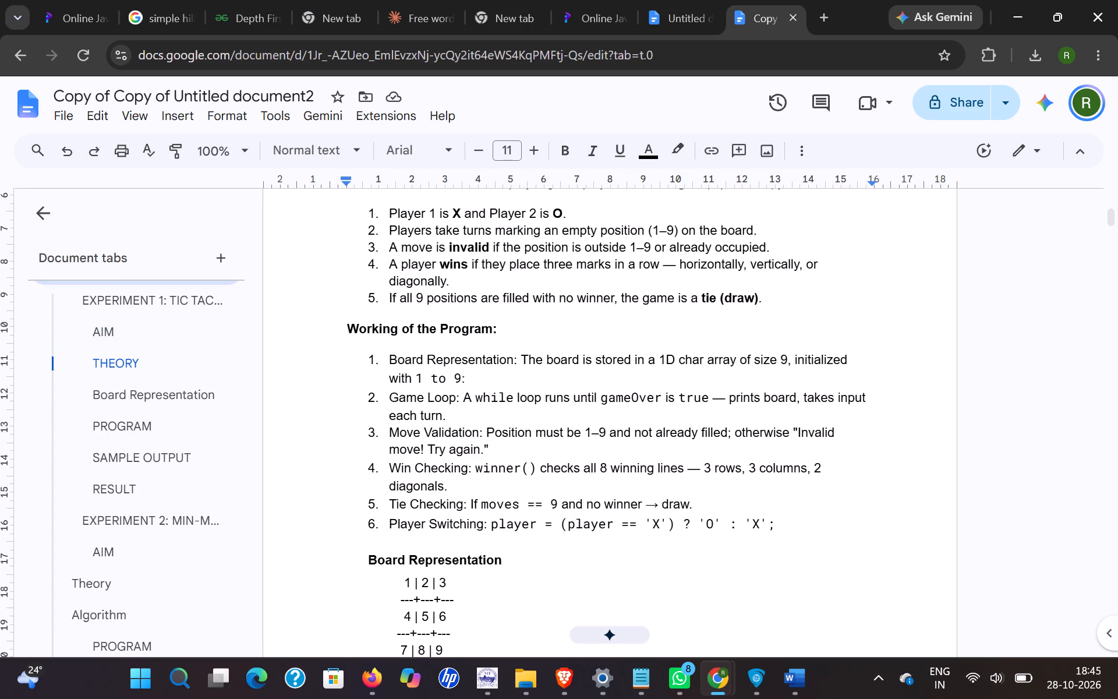
pyautogui.scroll(-5, 504, 330)
pyautogui.scroll(2, 504, 330)
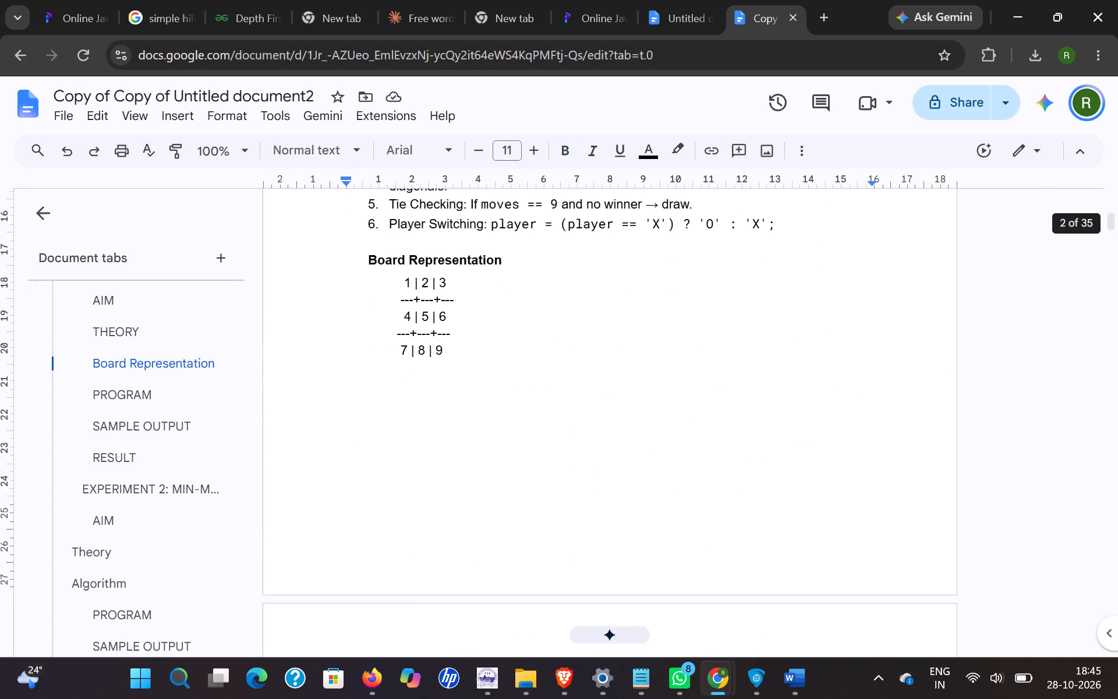
pyautogui.scroll(2, 504, 330)
pyautogui.scroll(1, 396, 330)
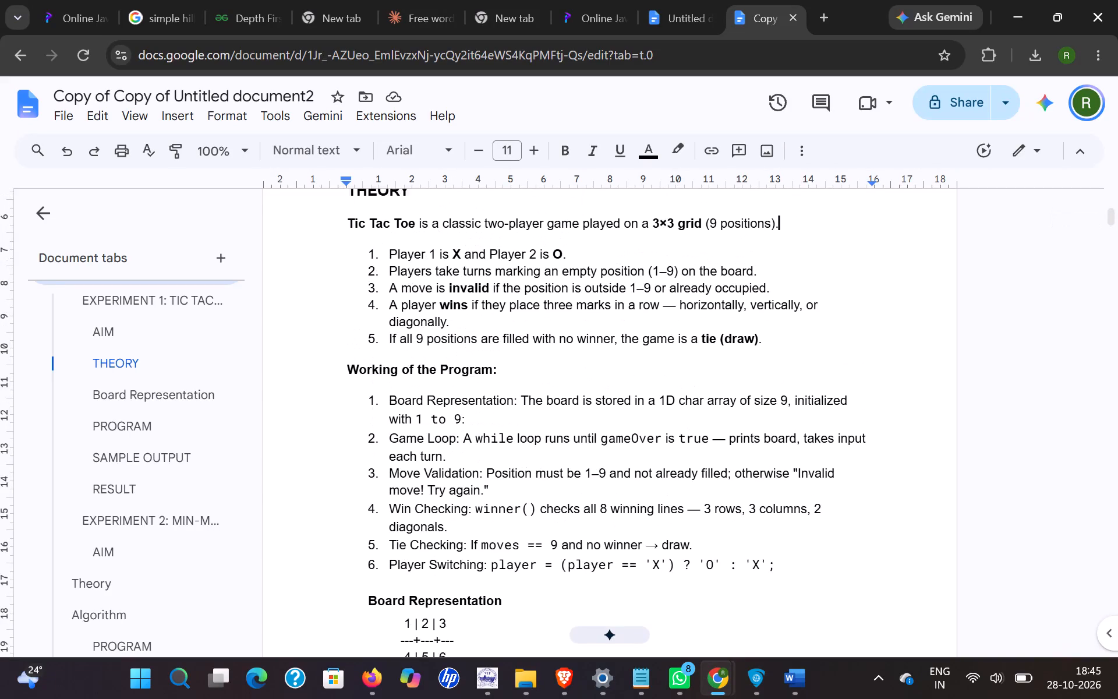
pyautogui.scroll(1, 396, 330)
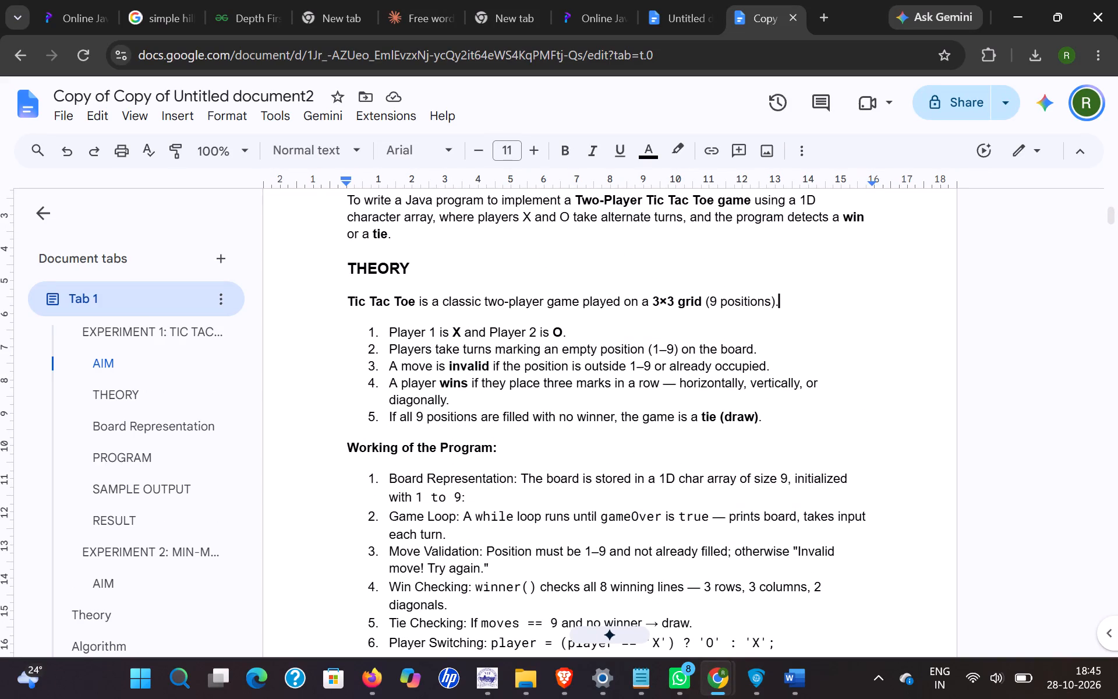
pyautogui.scroll(-1, 396, 423)
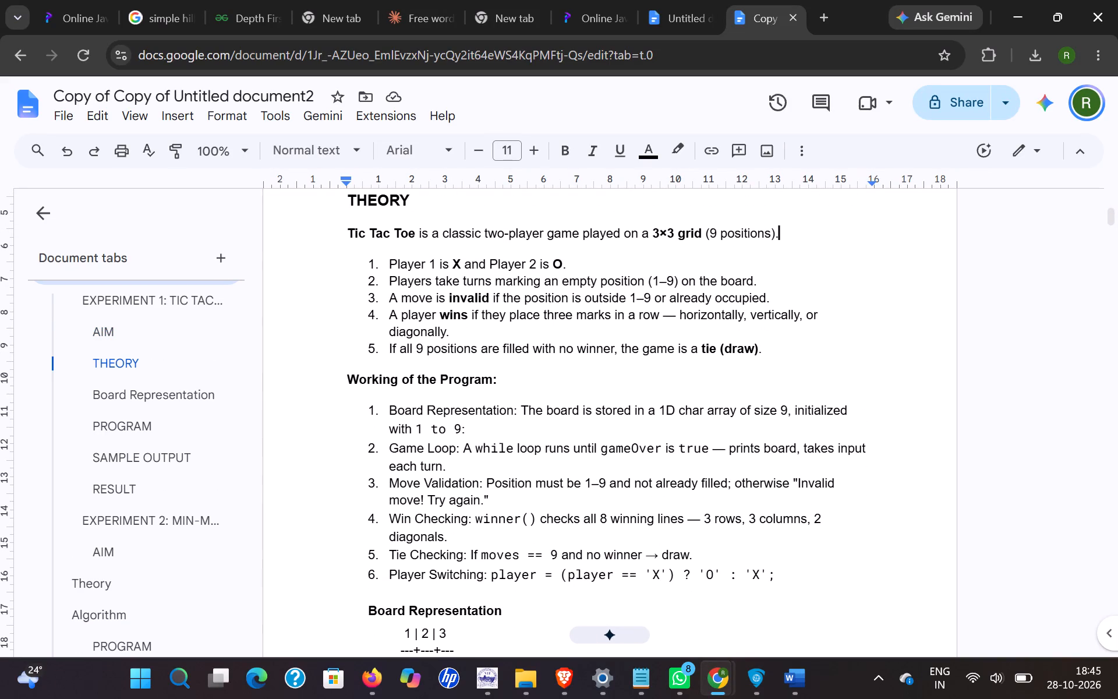
pyautogui.scroll(-1, 498, 379)
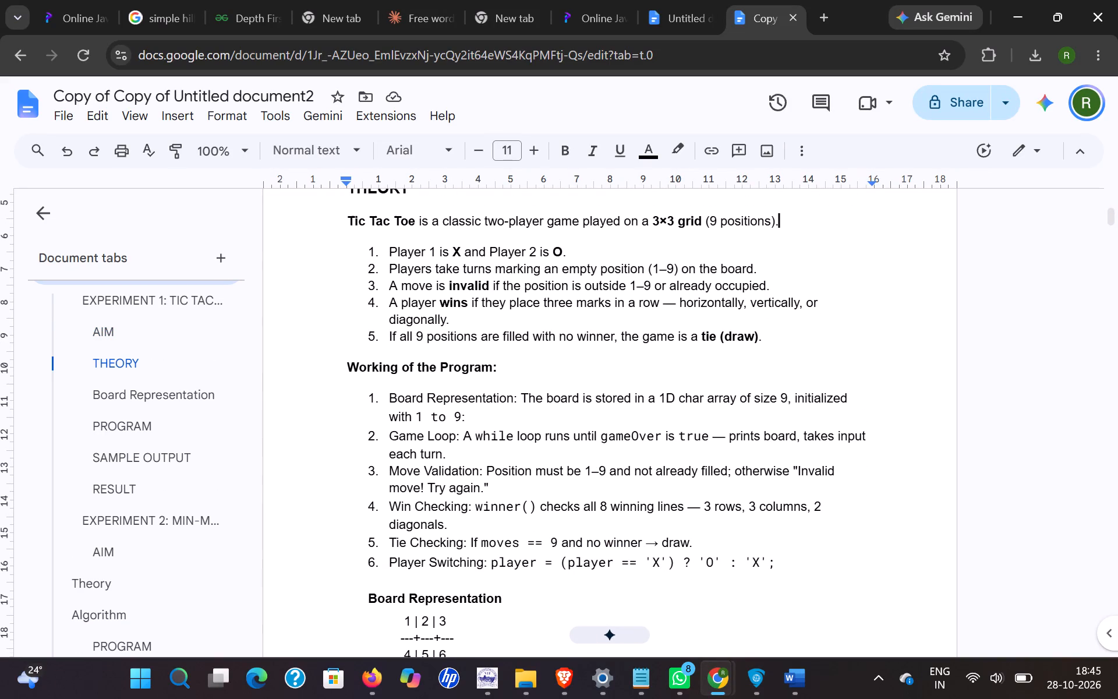
pyautogui.scroll(-4, 498, 379)
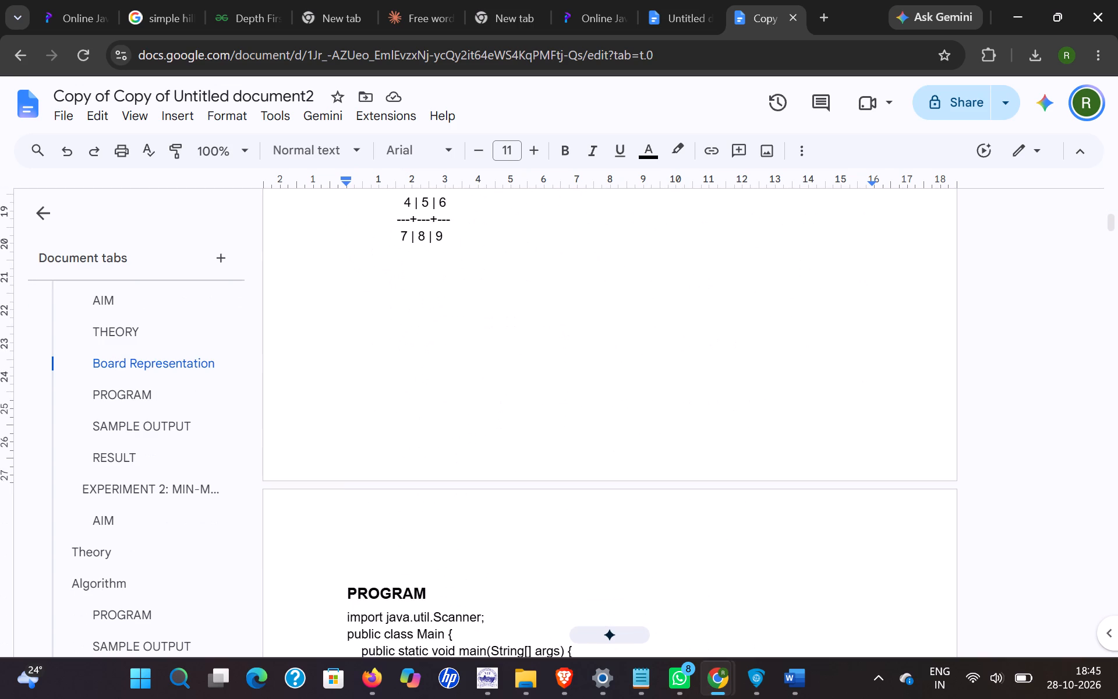
pyautogui.scroll(-1, 498, 379)
pyautogui.scroll(6, 498, 379)
pyautogui.scroll(-1, 498, 379)
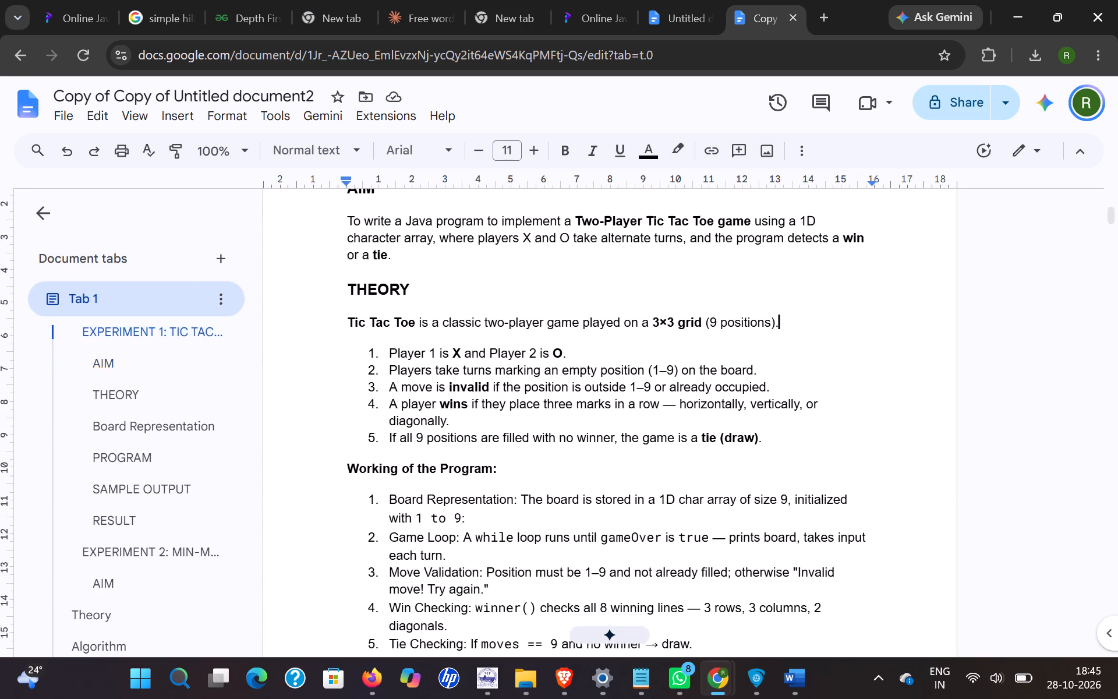
pyautogui.scroll(-1, 498, 379)
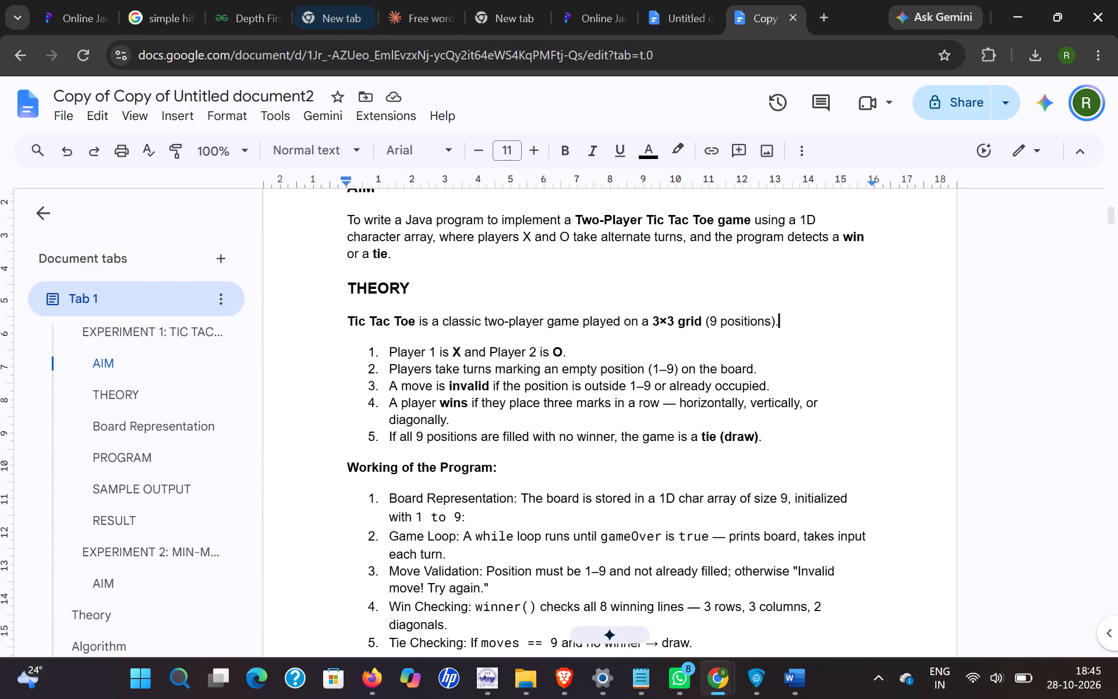
# Switch to Ox Alpha in Firefox and ask "tic tac toe algorithm" in a new chat.
pyautogui.click(380, 671)
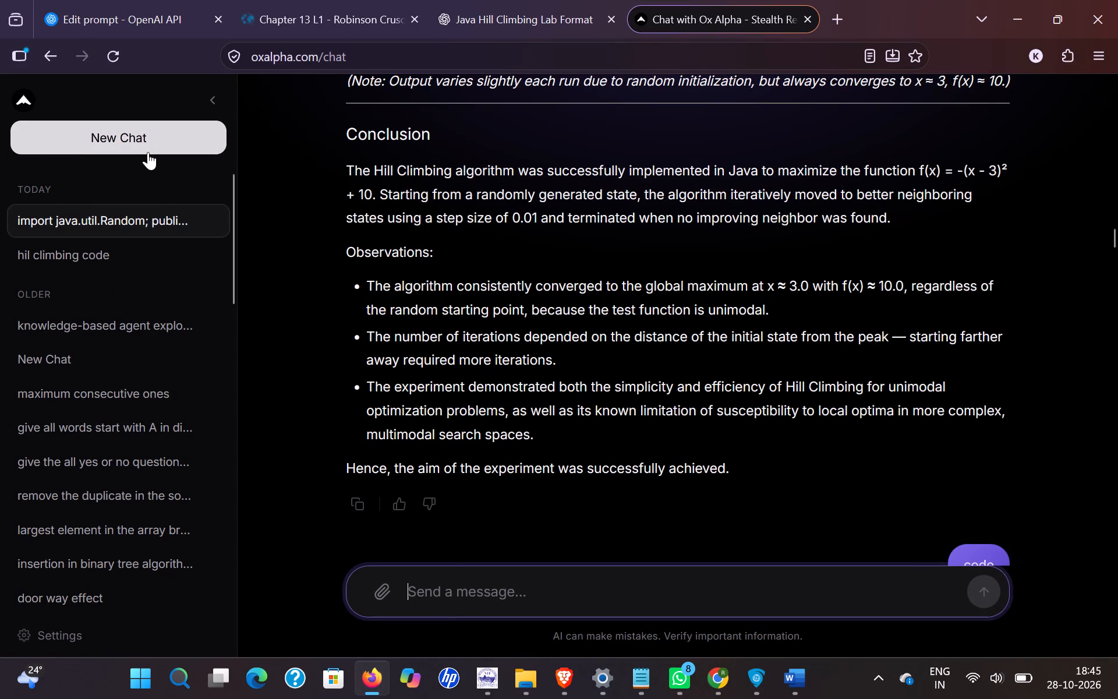
pyautogui.click(153, 130)
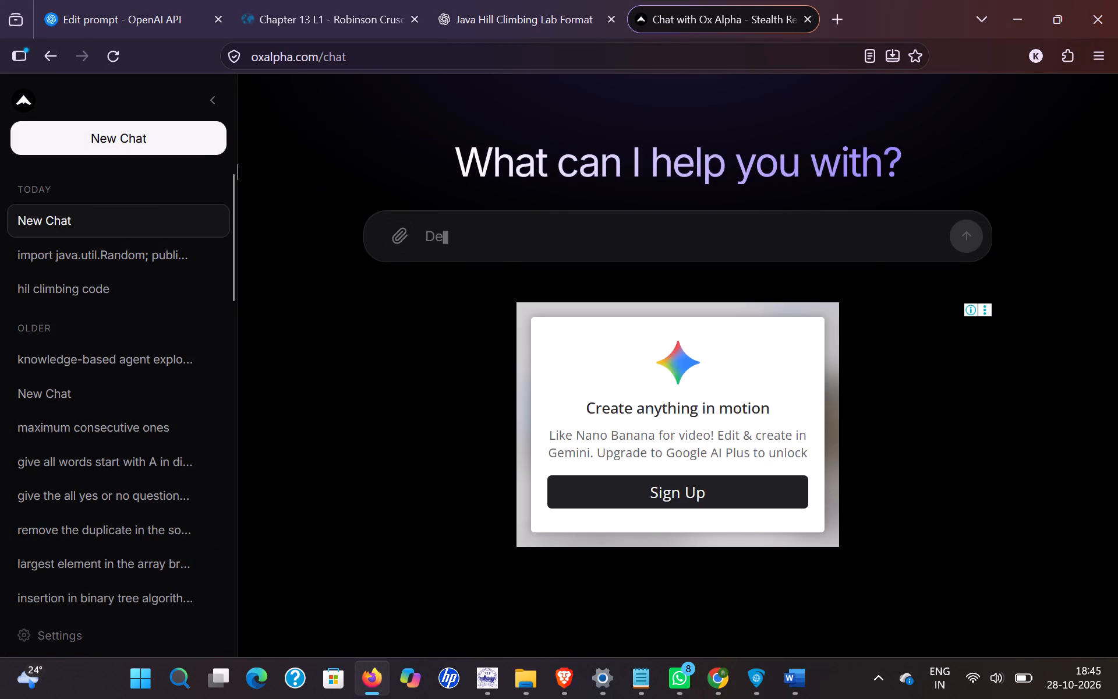
pyautogui.click(464, 240)
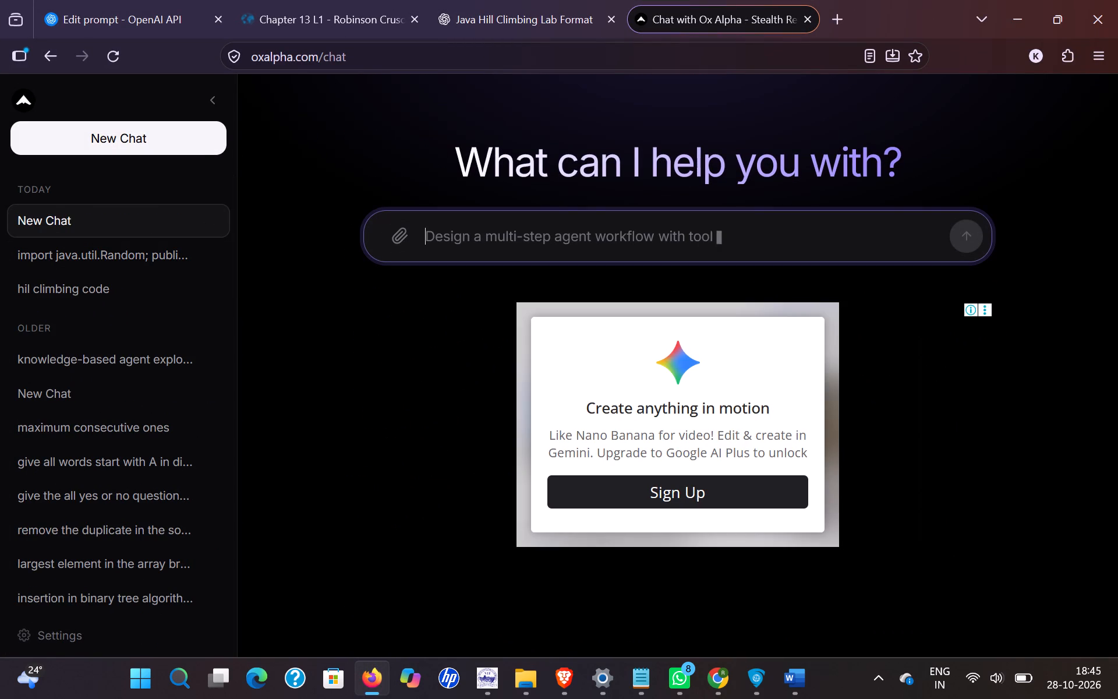
pyautogui.write('tictac')
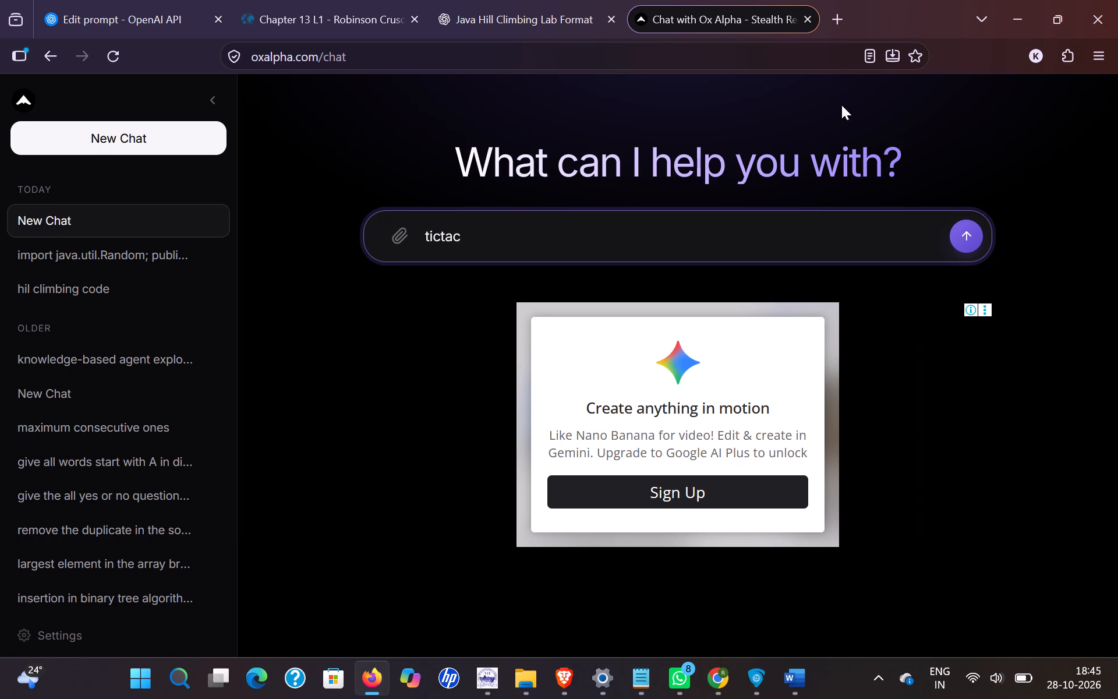
pyautogui.click(1023, 20)
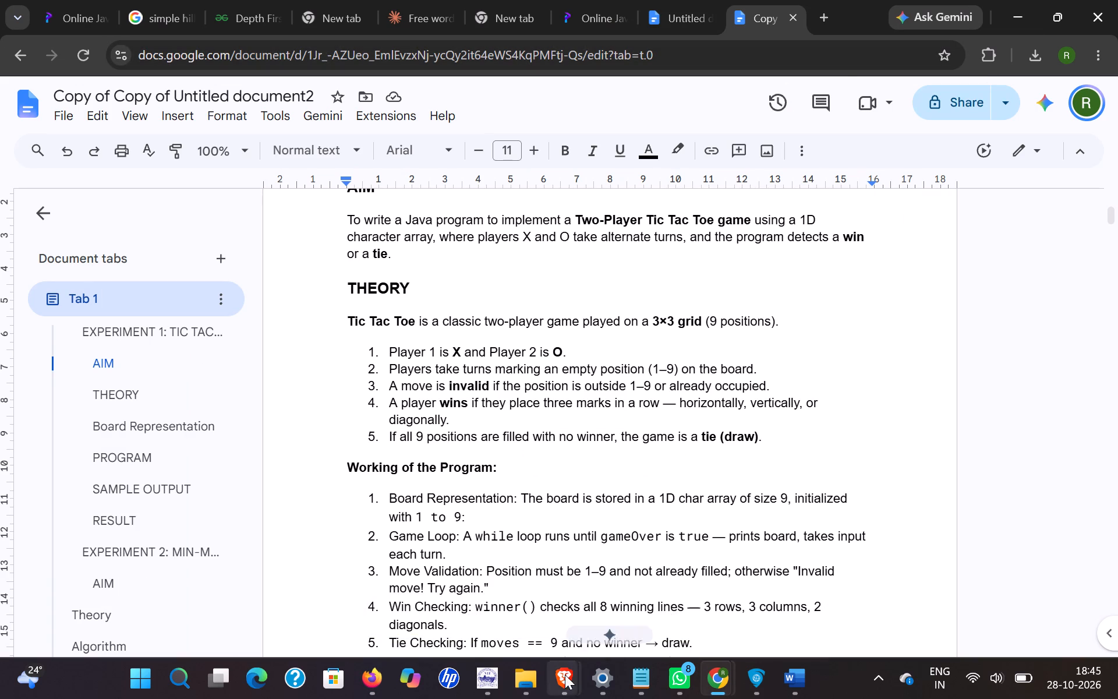
pyautogui.click(374, 673)
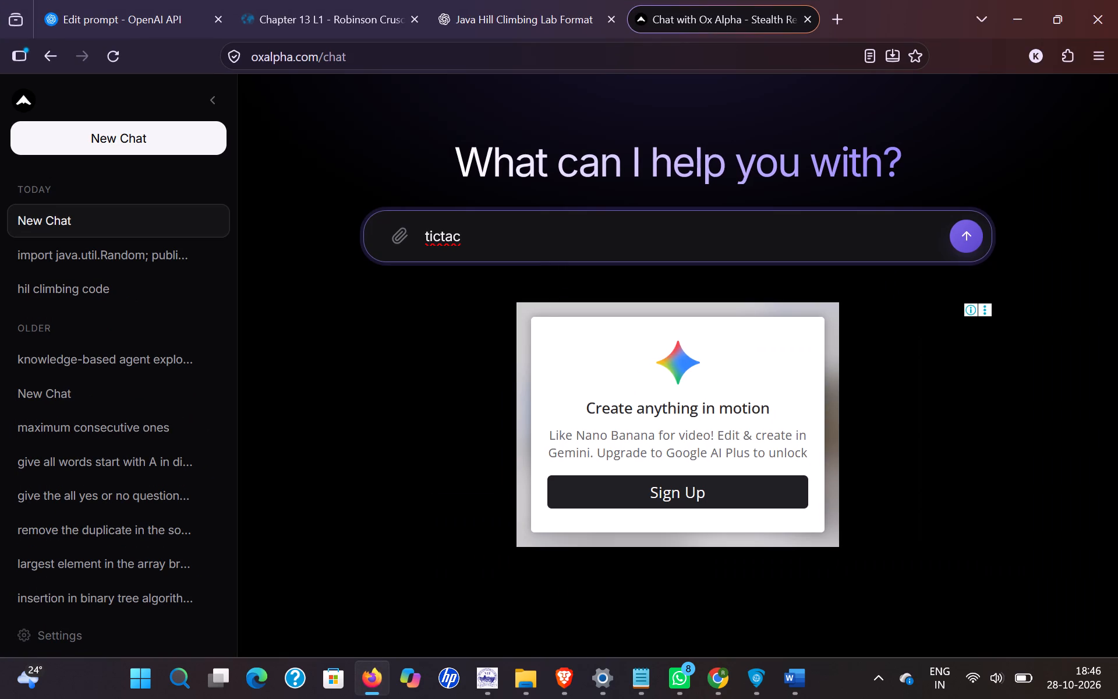
pyautogui.press('BackSpace')
pyautogui.press('BackSpace')
pyautogui.press('BackSpace')
pyautogui.press('space')
pyautogui.write('tac toe al')
pyautogui.write('go')
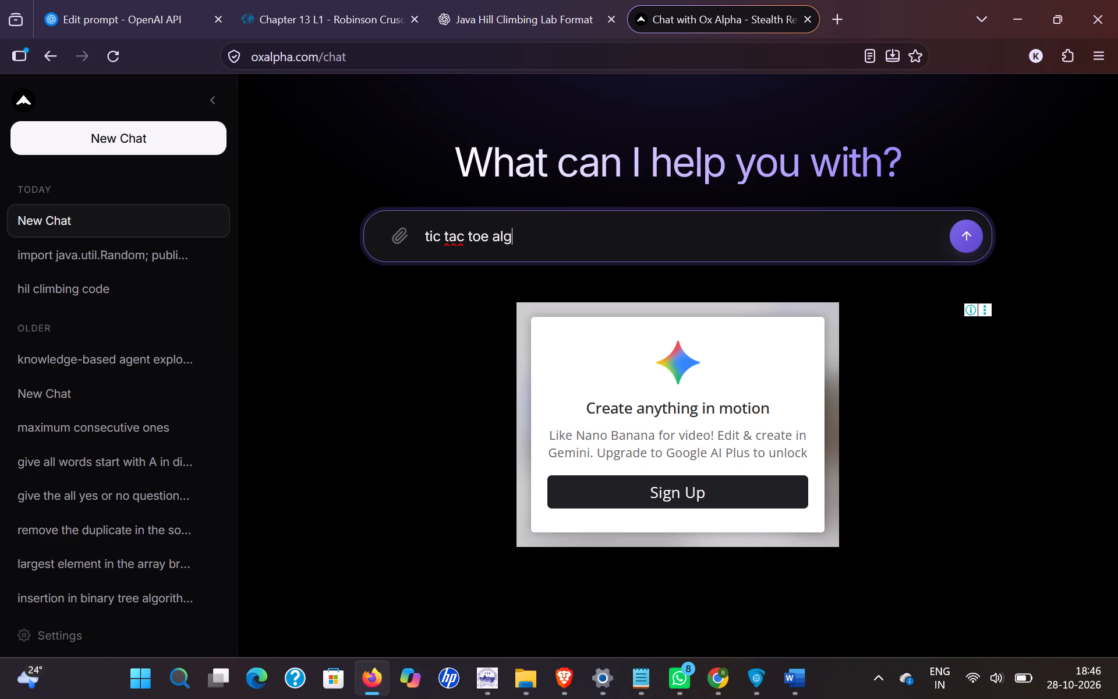
pyautogui.write('rithm')
pyautogui.press('Return')
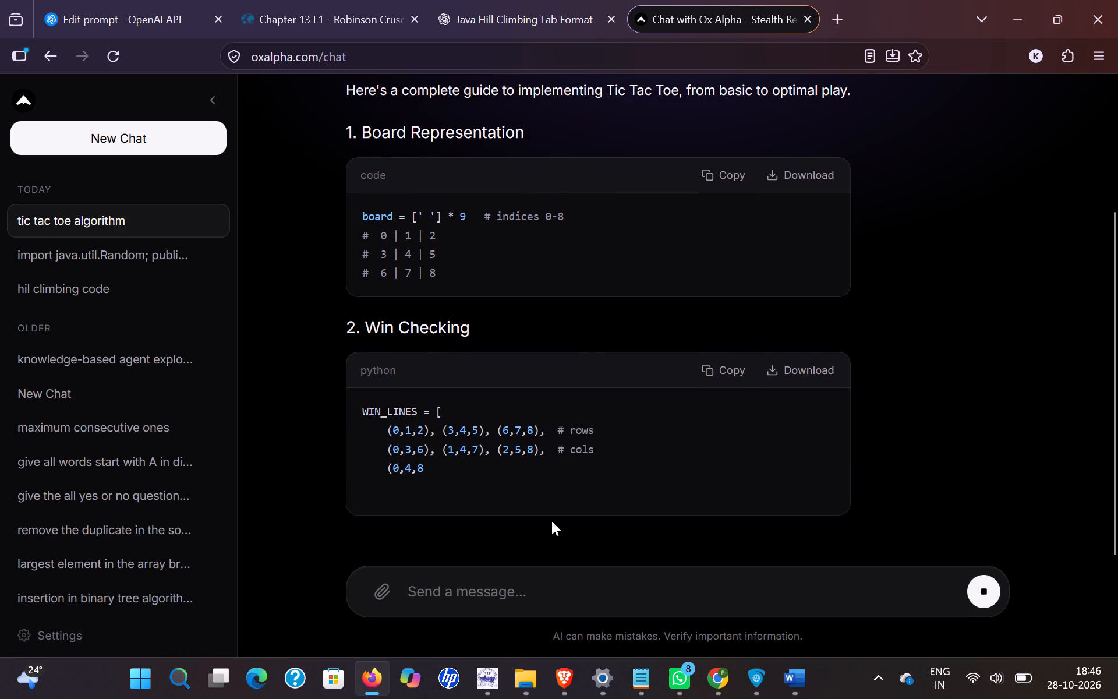
# Send the follow-up request "simple in words" in the tic tac toe chat and look over the reply.
pyautogui.click(530, 585)
pyautogui.write('simple in words')
pyautogui.press('Return')
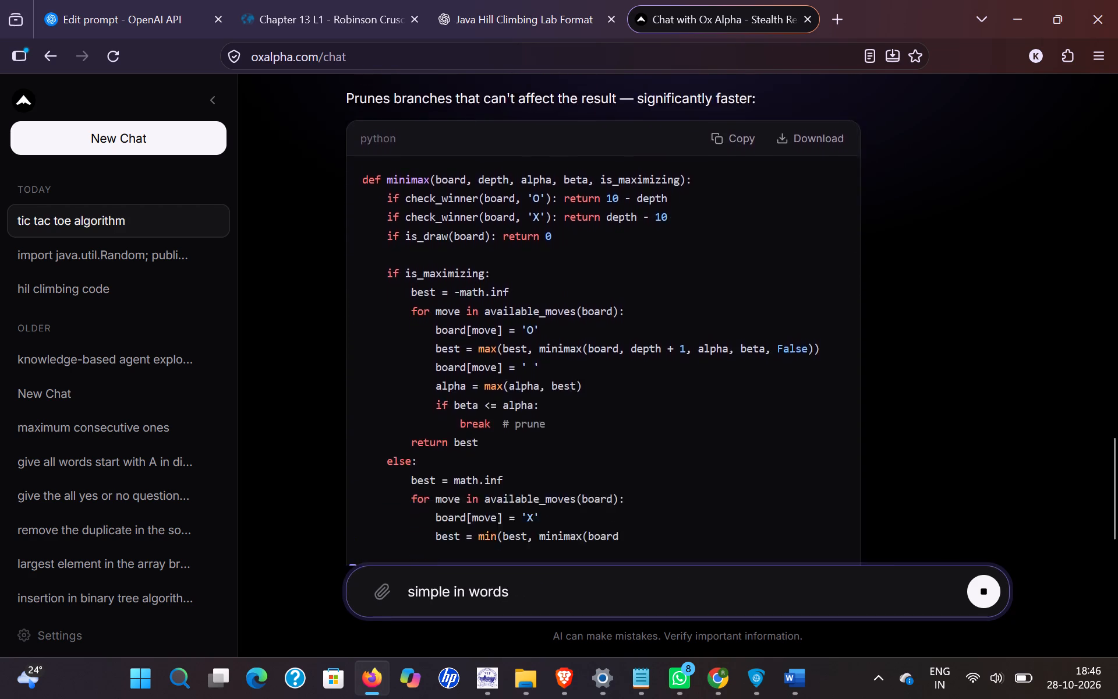
pyautogui.press('Return')
pyautogui.press('Return')
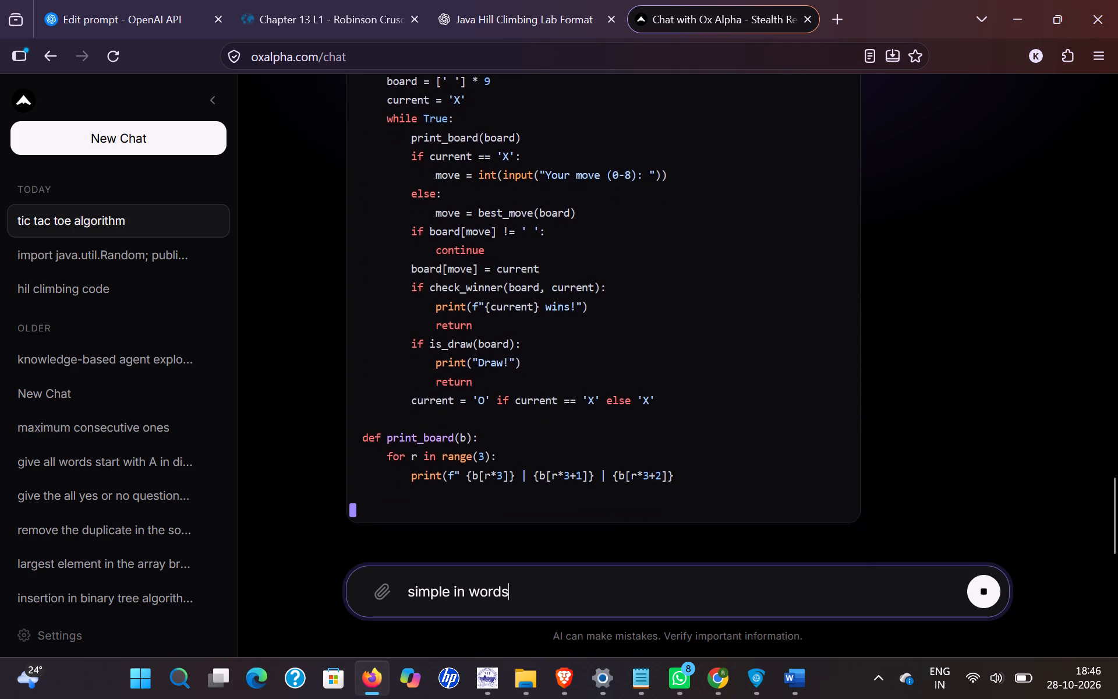
pyautogui.press('Return')
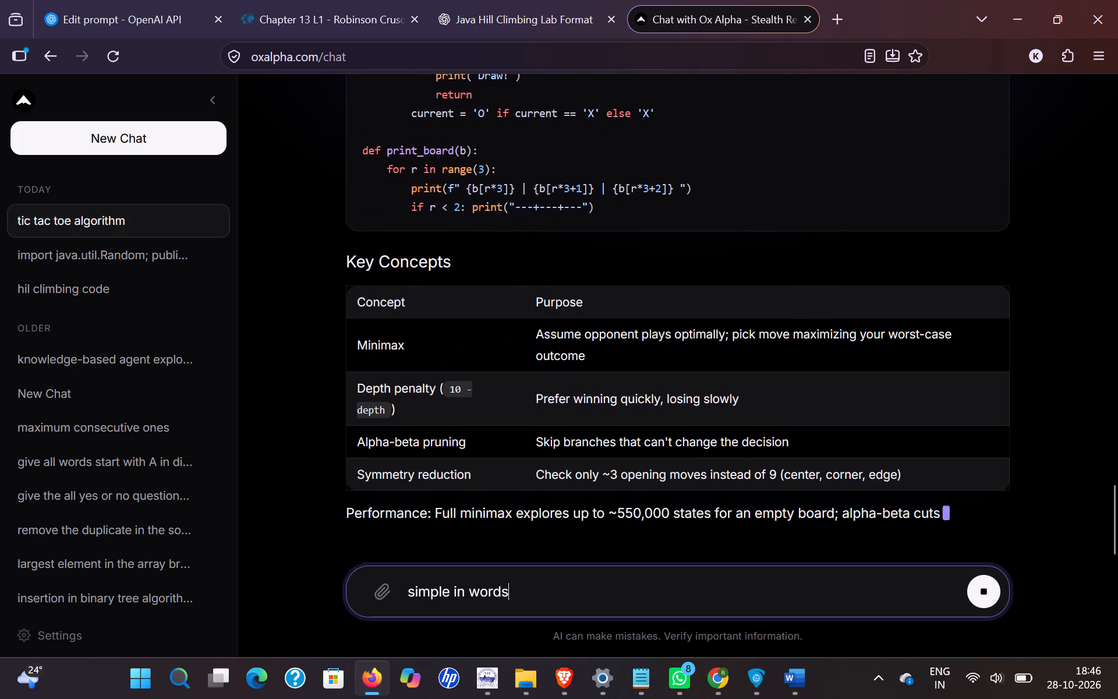
pyautogui.press('Return')
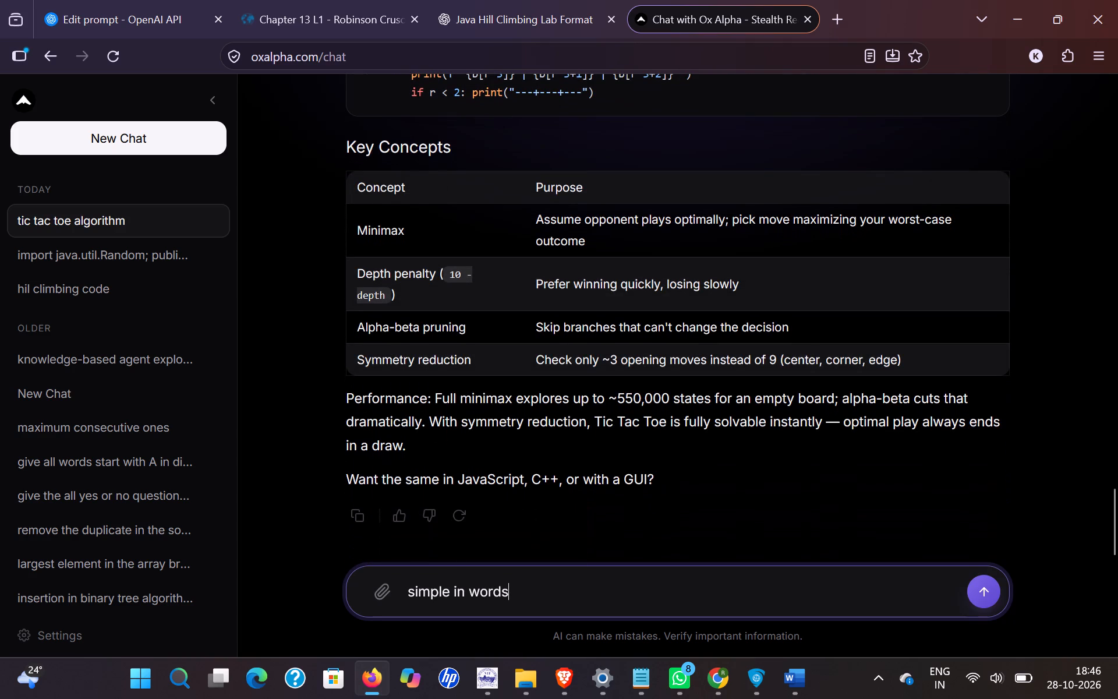
pyautogui.press('Return')
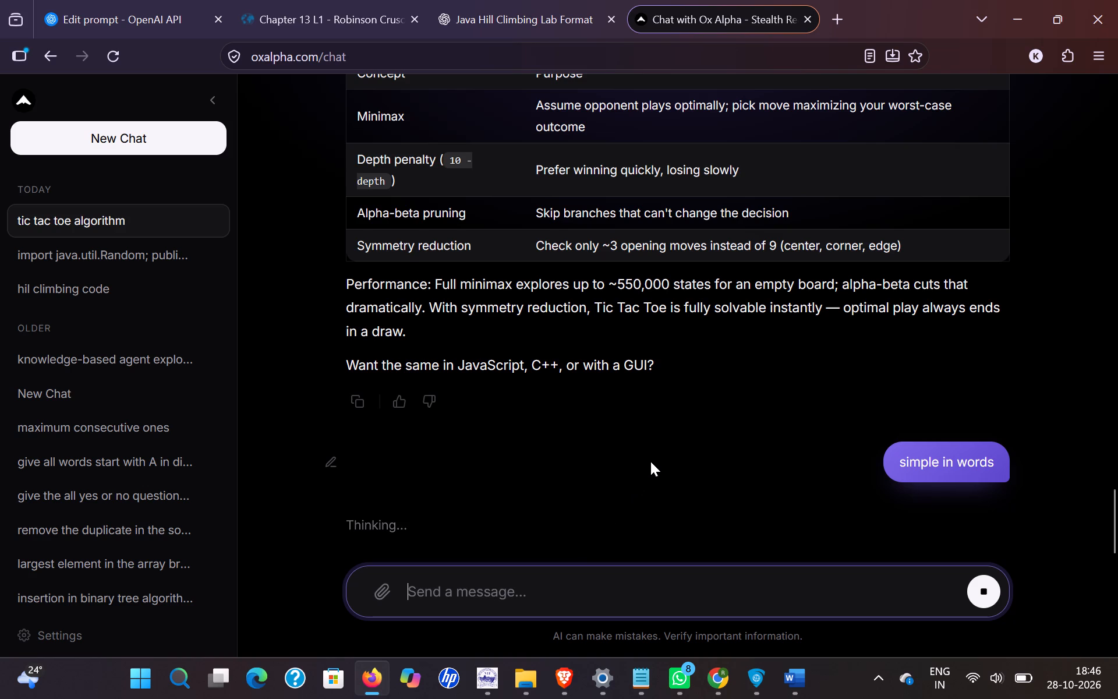
pyautogui.scroll(-1, 650, 461)
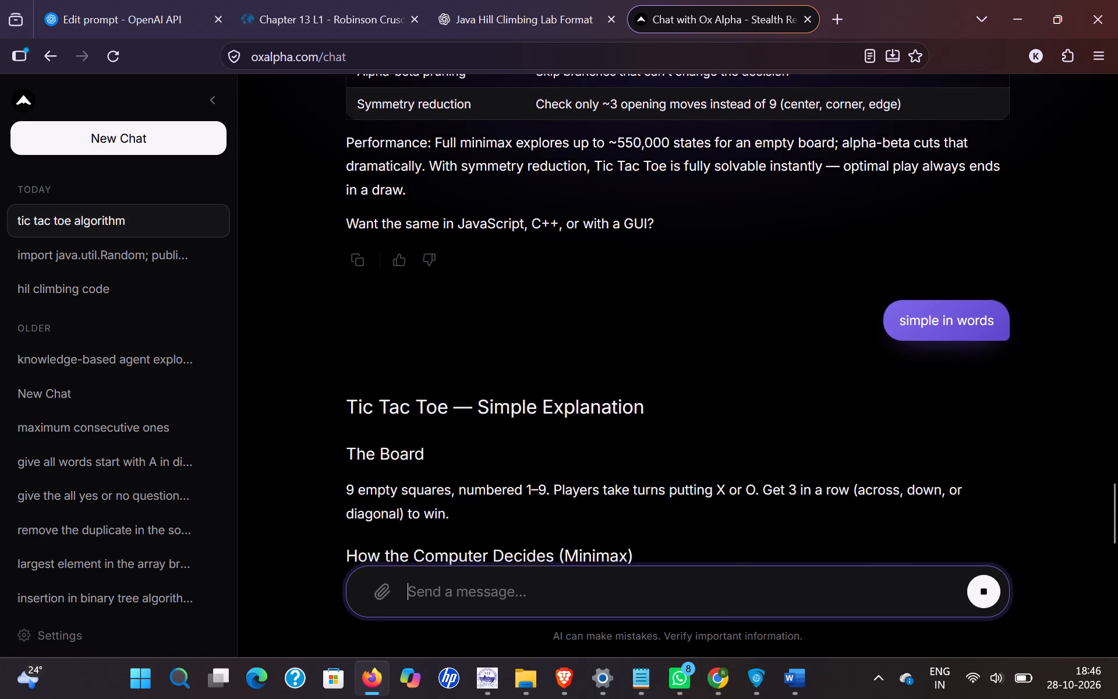
pyautogui.scroll(1, 670, 496)
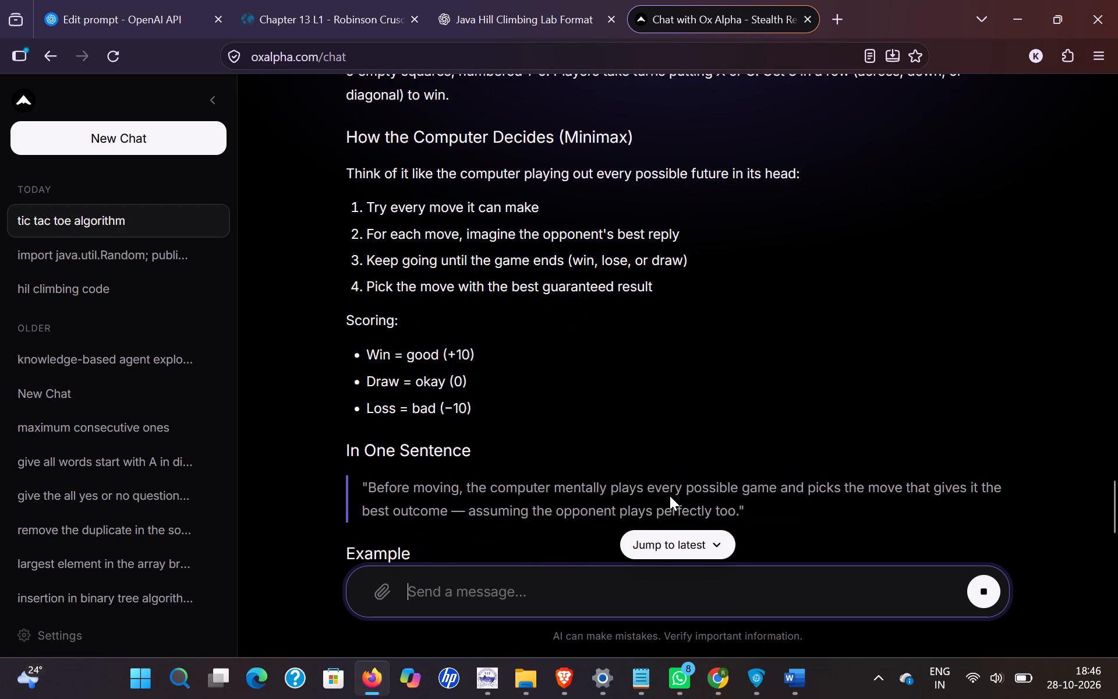
pyautogui.scroll(1, 670, 496)
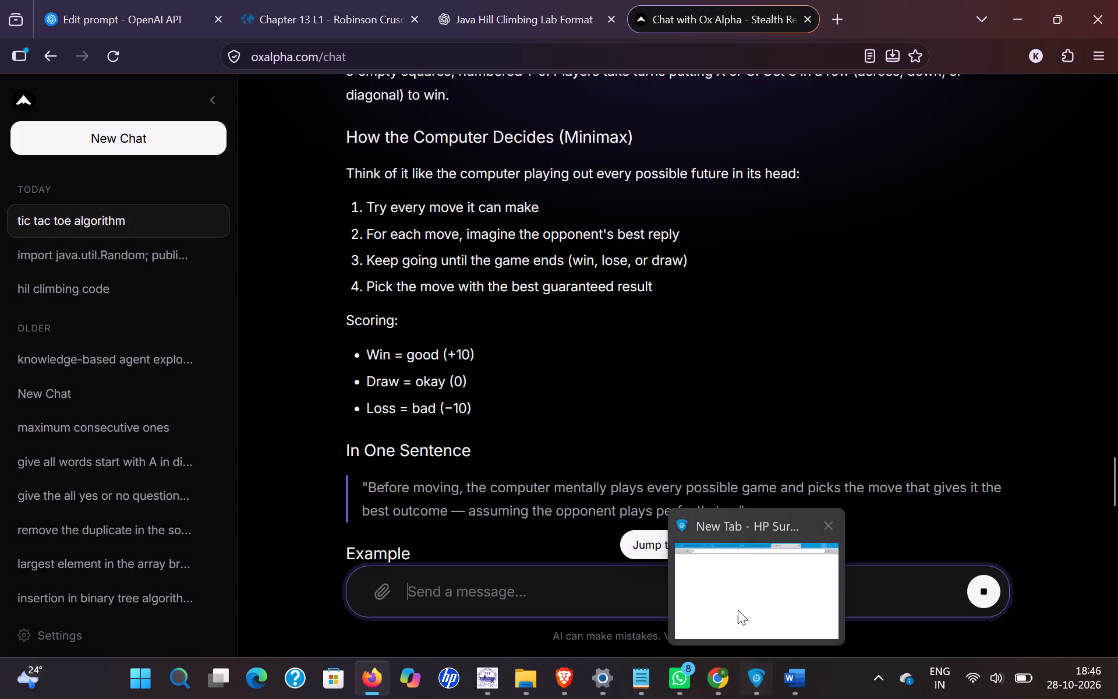
# Switch to the report PDF in HP Sure Click Secure Browser and copy the vacuum cleaner experiment's full list of Algorithm steps.
pyautogui.click(735, 602)
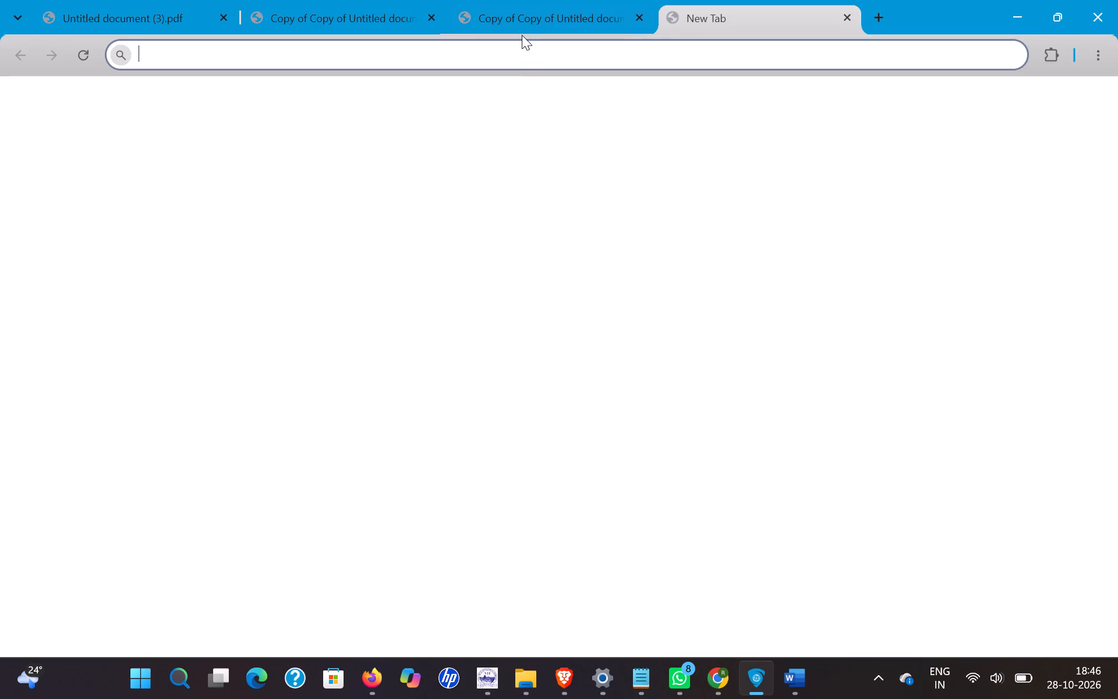
pyautogui.click(522, 35)
pyautogui.scroll(10, 550, 260)
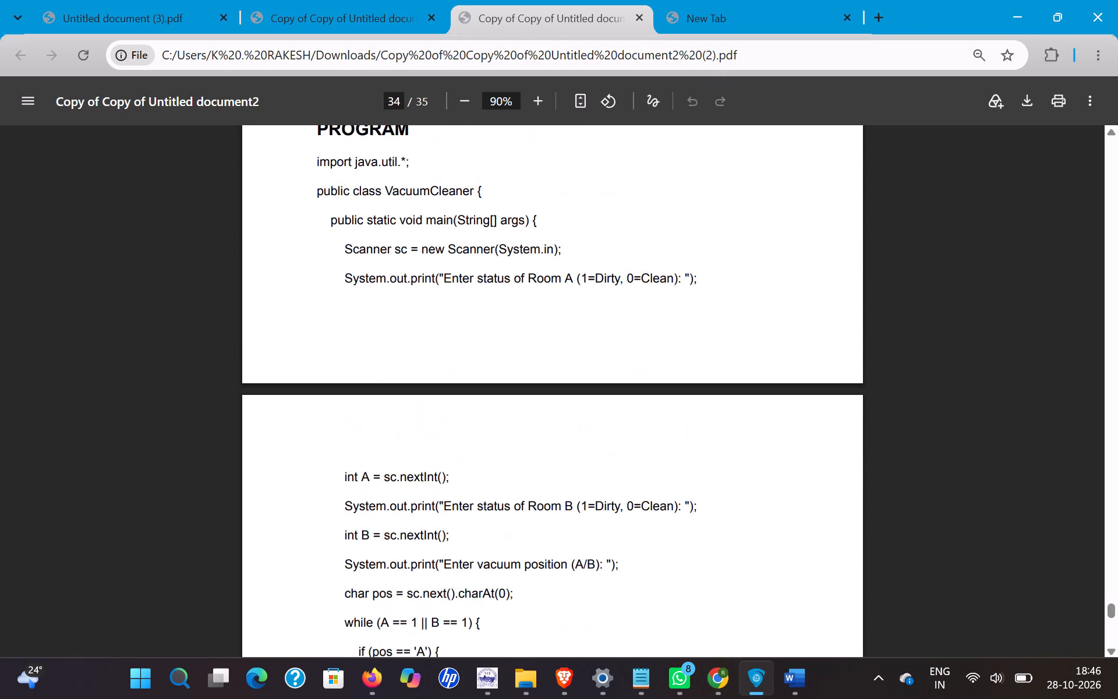
pyautogui.scroll(3, 550, 260)
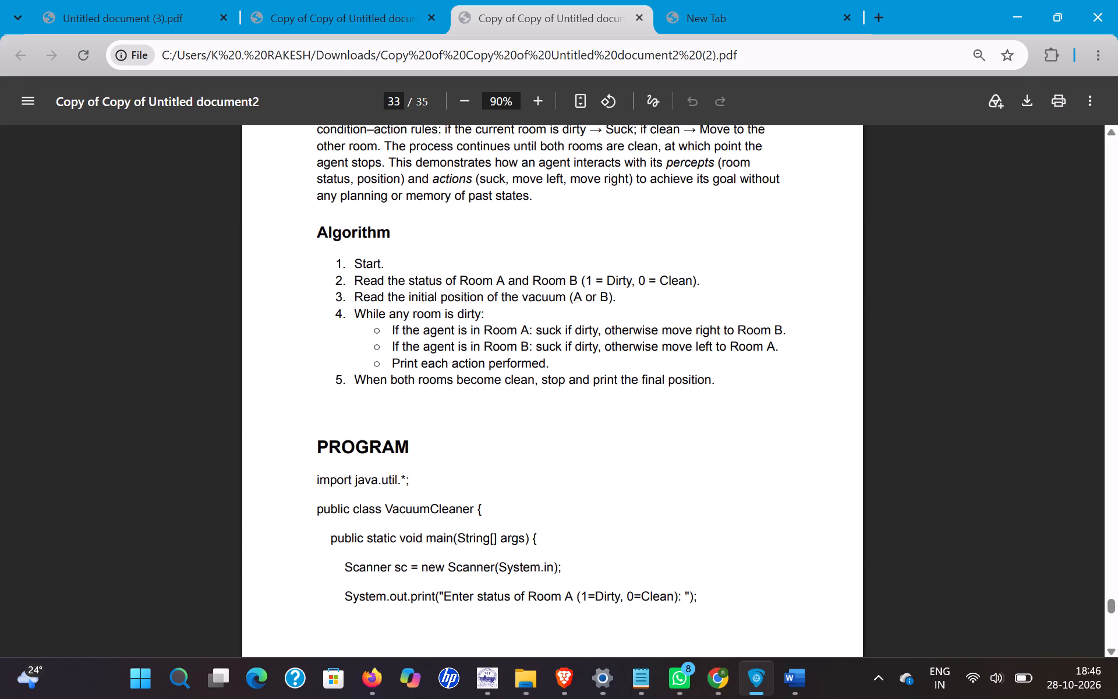
pyautogui.moveTo(351, 264); pyautogui.dragTo(721, 405)
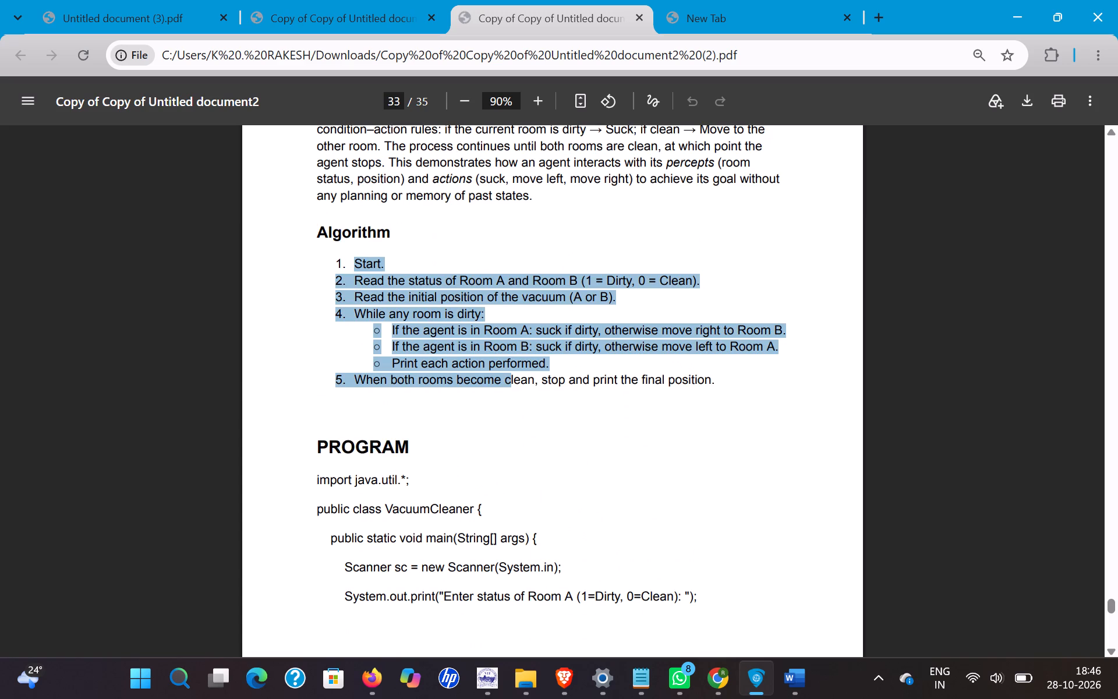
pyautogui.moveTo(721, 405); pyautogui.dragTo(724, 385)
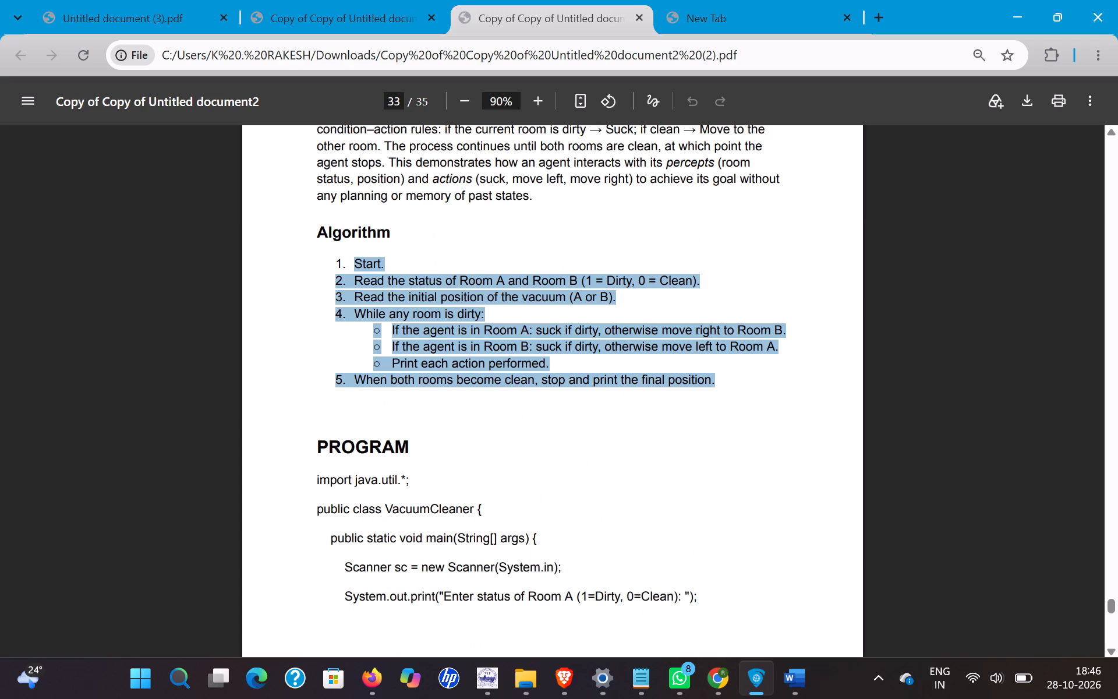
pyautogui.hotkey('ctrl', 'c')
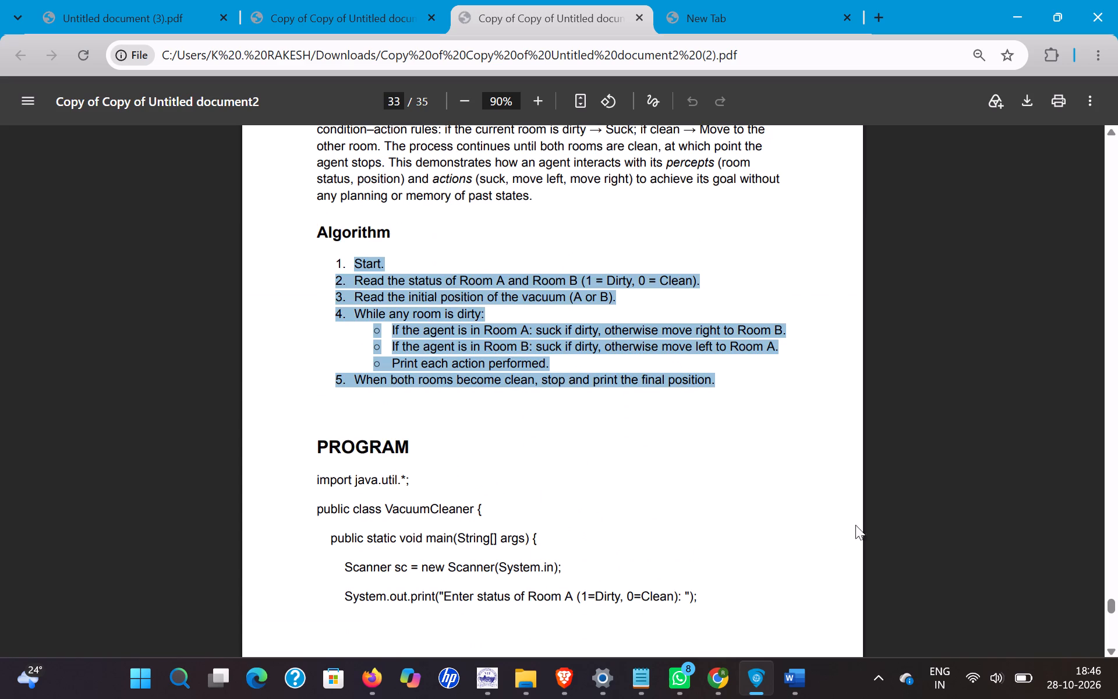
# Switch to Ox Alpha in Firefox and send "like this" followed by the copied vacuum cleaner Algorithm steps in the tic tac toe chat.
pyautogui.click(369, 673)
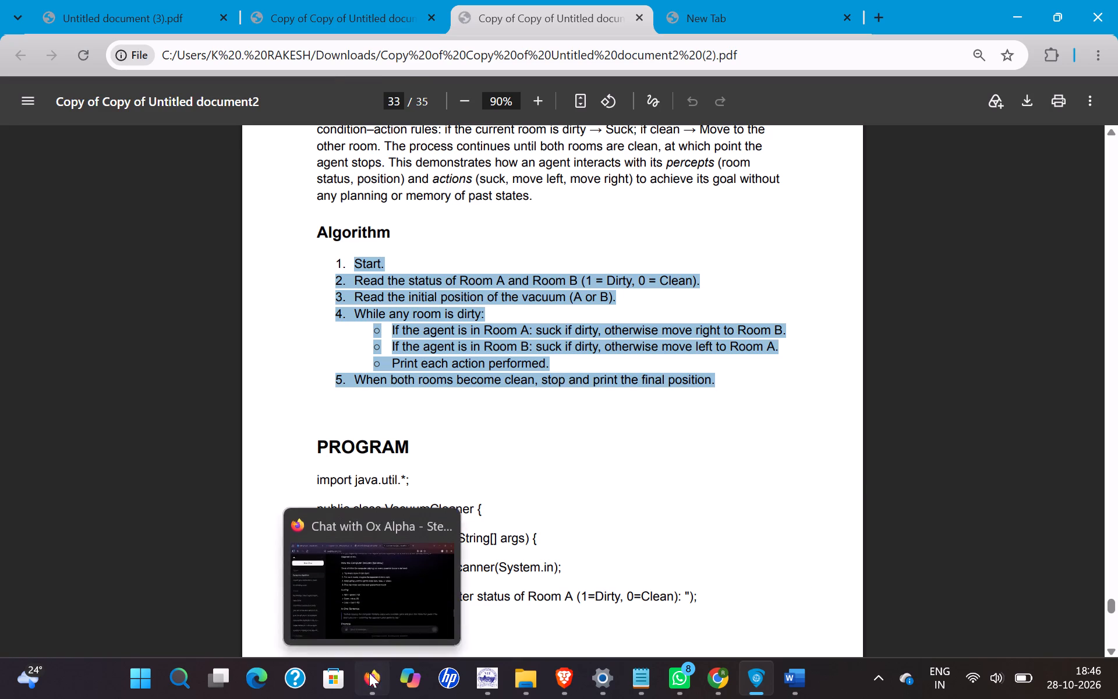
pyautogui.write('like this')
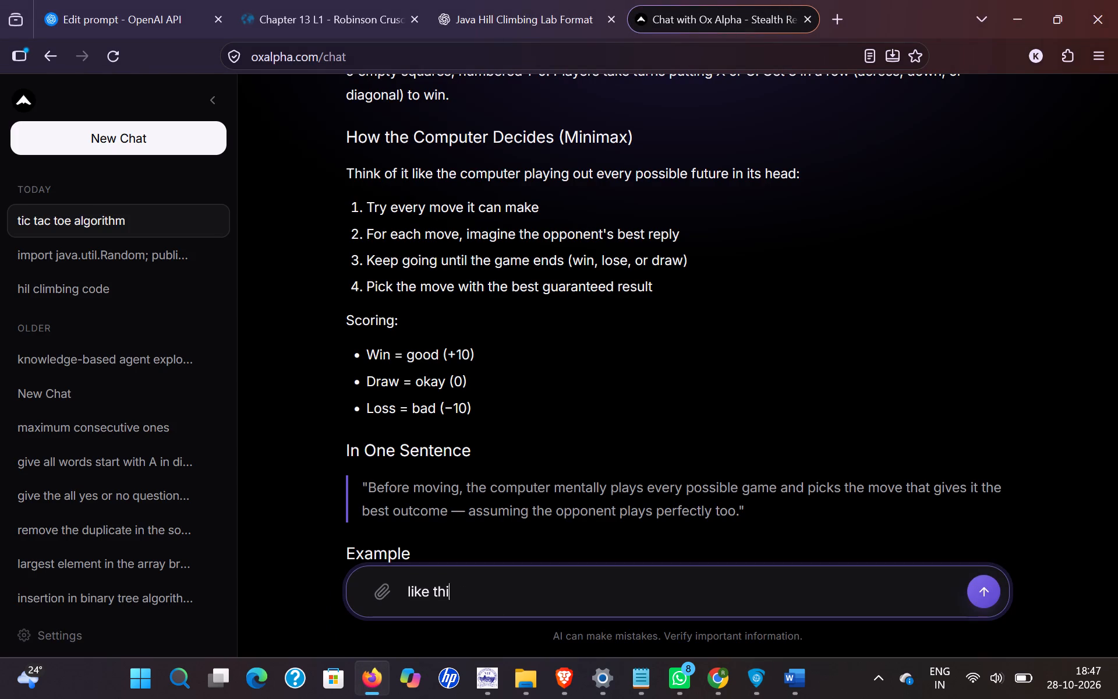
pyautogui.press('space')
pyautogui.hotkey('ctrl', 'v')
pyautogui.press('Return')
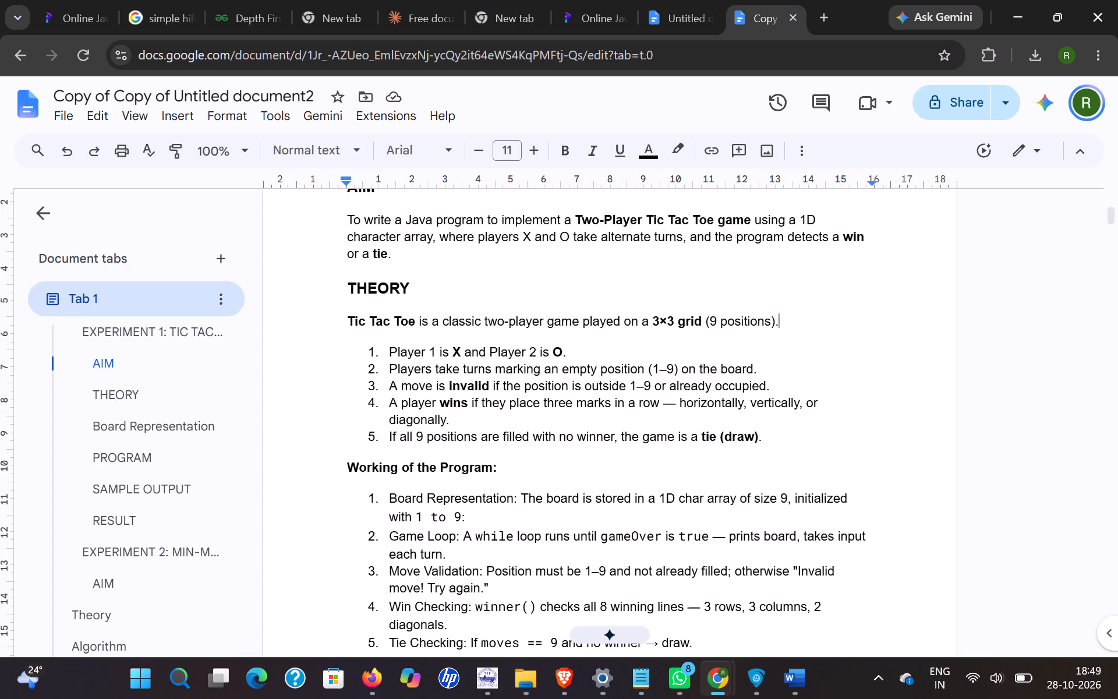
pyautogui.scroll(-1, 489, 347)
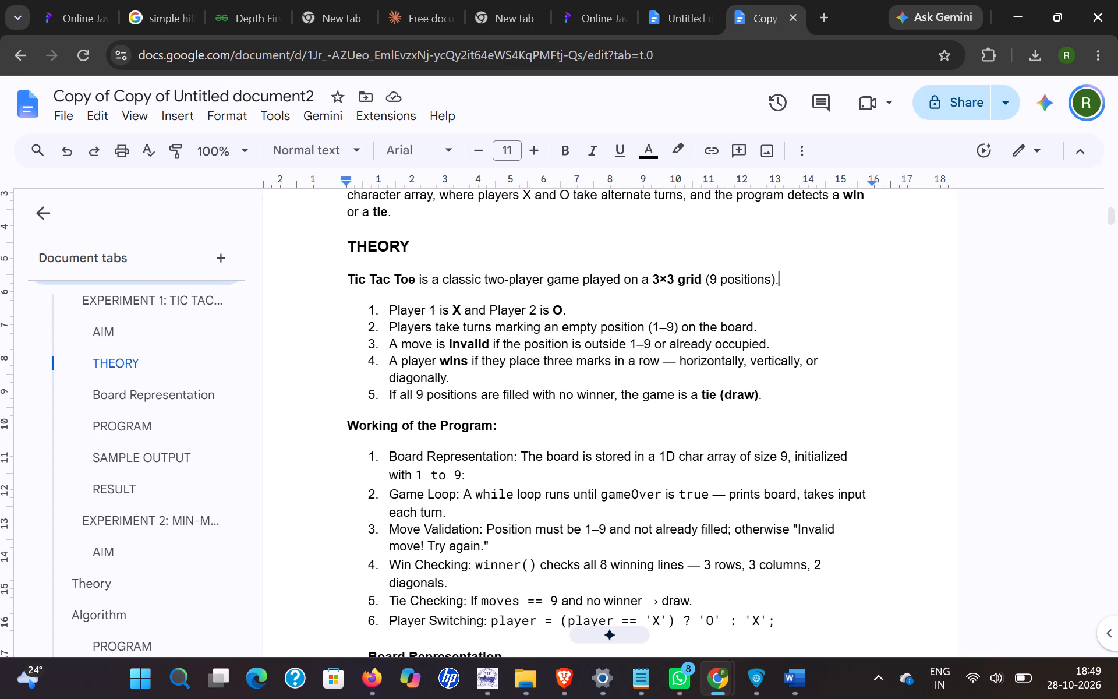
pyautogui.scroll(-2, 910, 408)
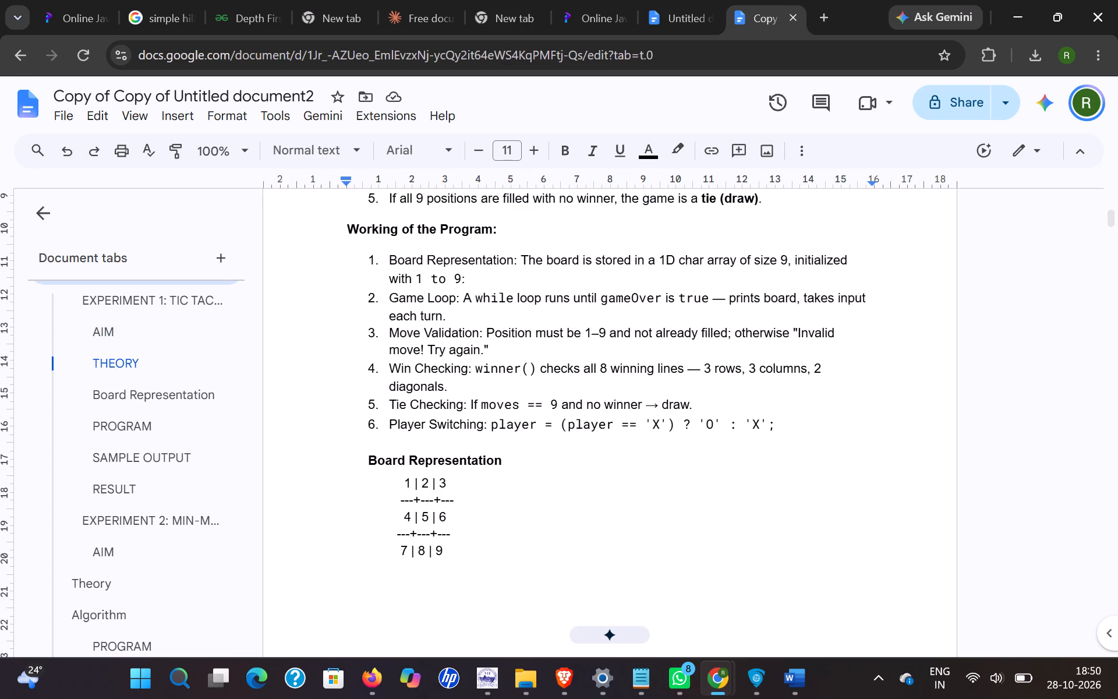
pyautogui.scroll(1, 910, 408)
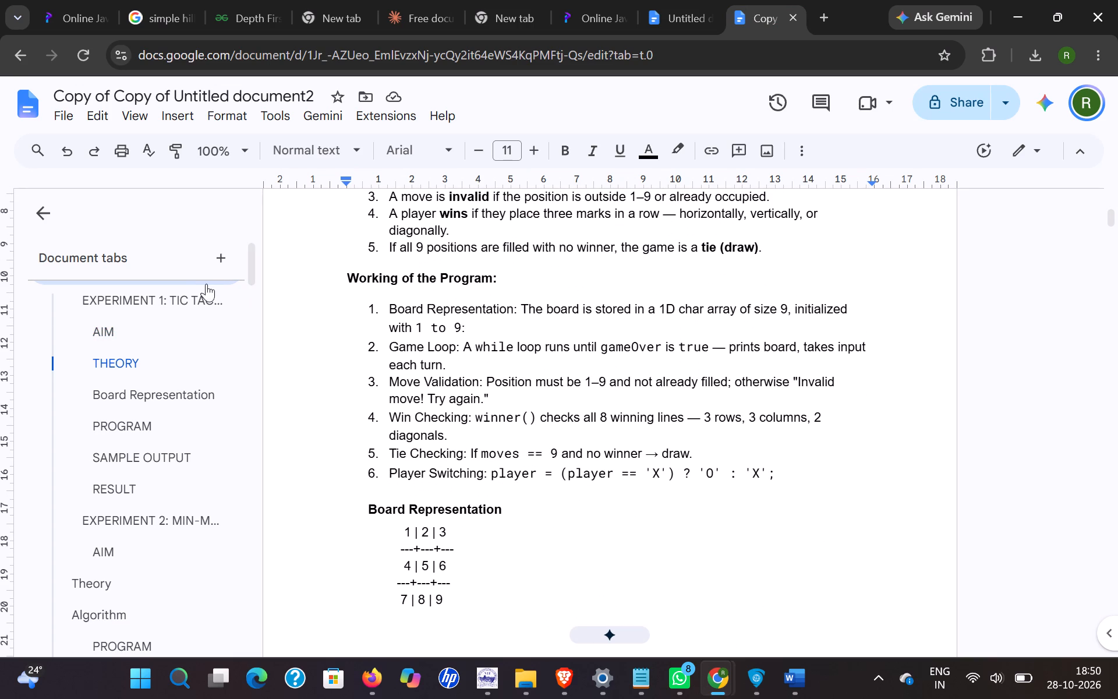
pyautogui.click(328, 282)
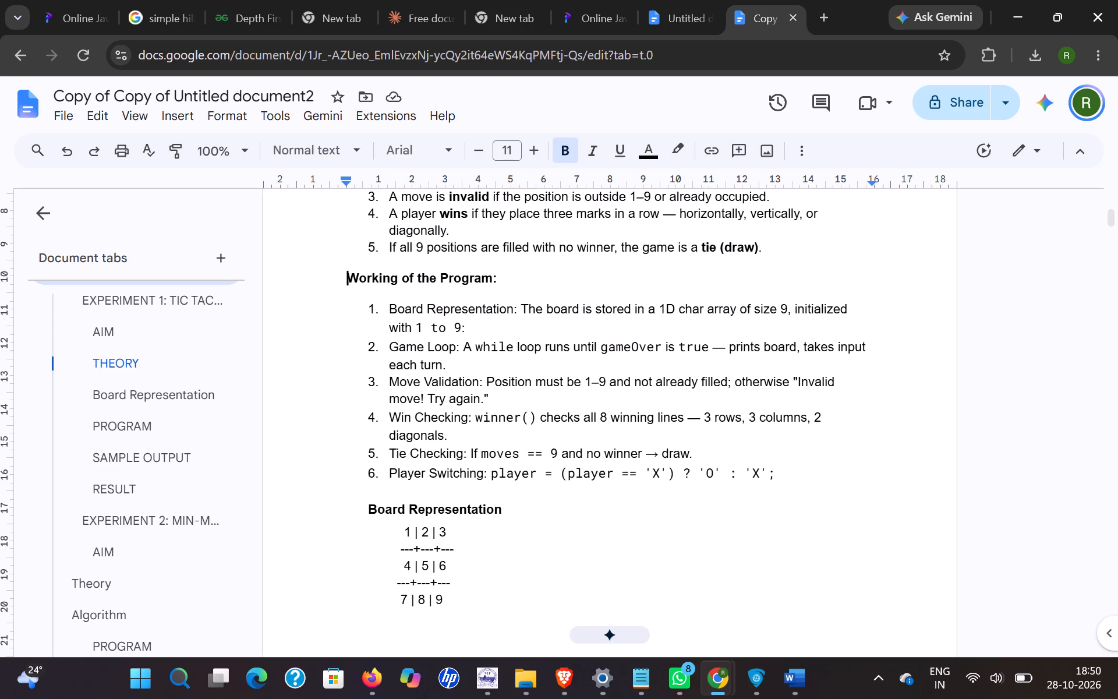
pyautogui.moveTo(328, 282); pyautogui.dragTo(612, 476)
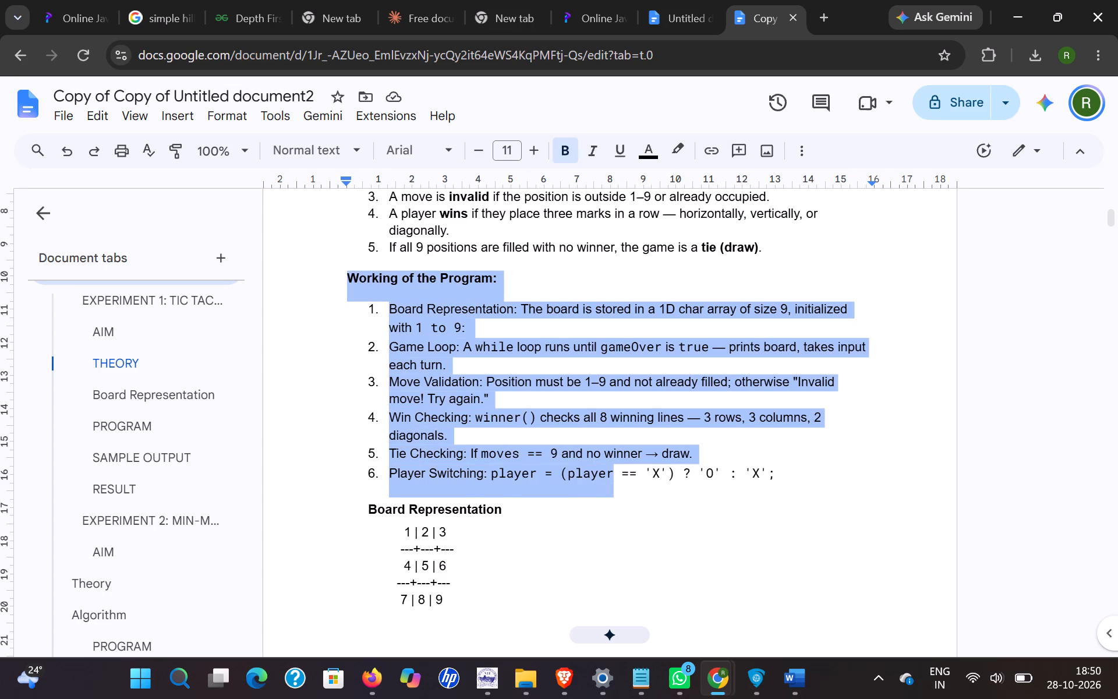
pyautogui.moveTo(612, 476); pyautogui.dragTo(774, 478)
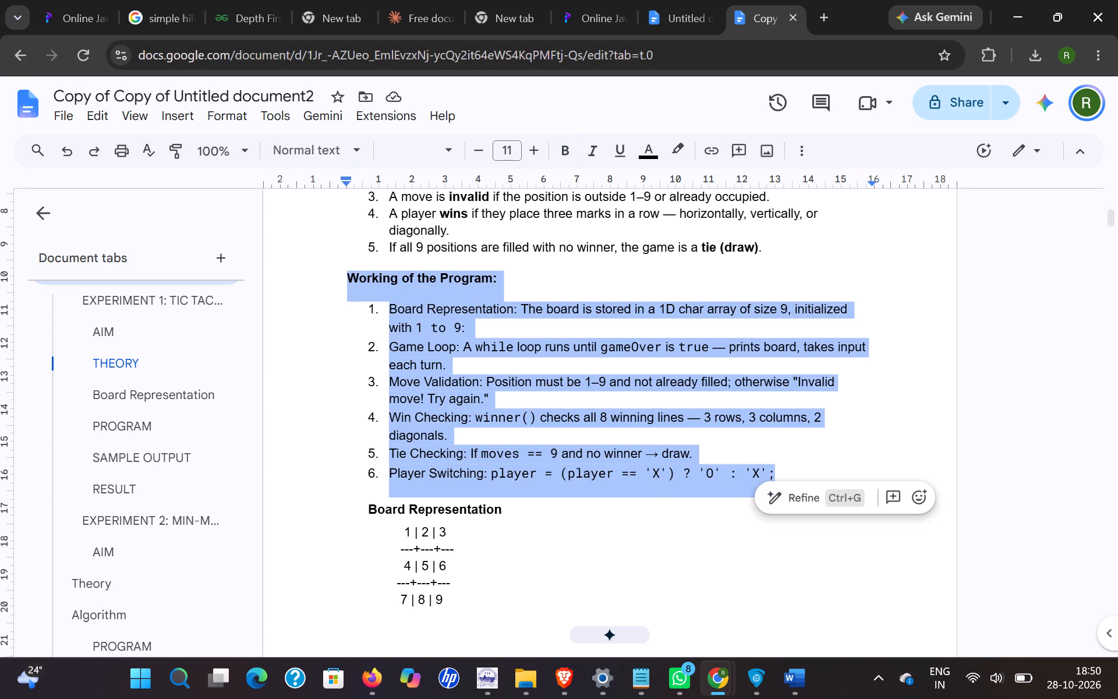
pyautogui.press('BackSpace')
pyautogui.press('BackSpace')
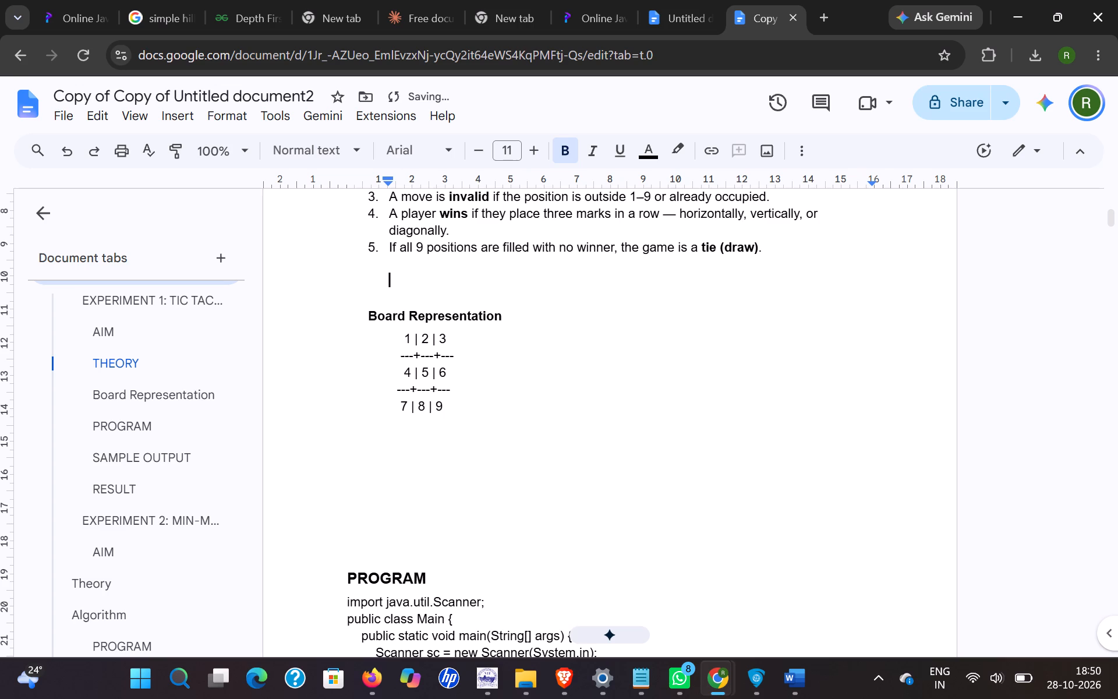
# Paste the copied tic tac toe algorithm below the numbered Theory list in Experiment 1.
pyautogui.hotkey('ctrl', 'v')
pyautogui.scroll(1, 850, 457)
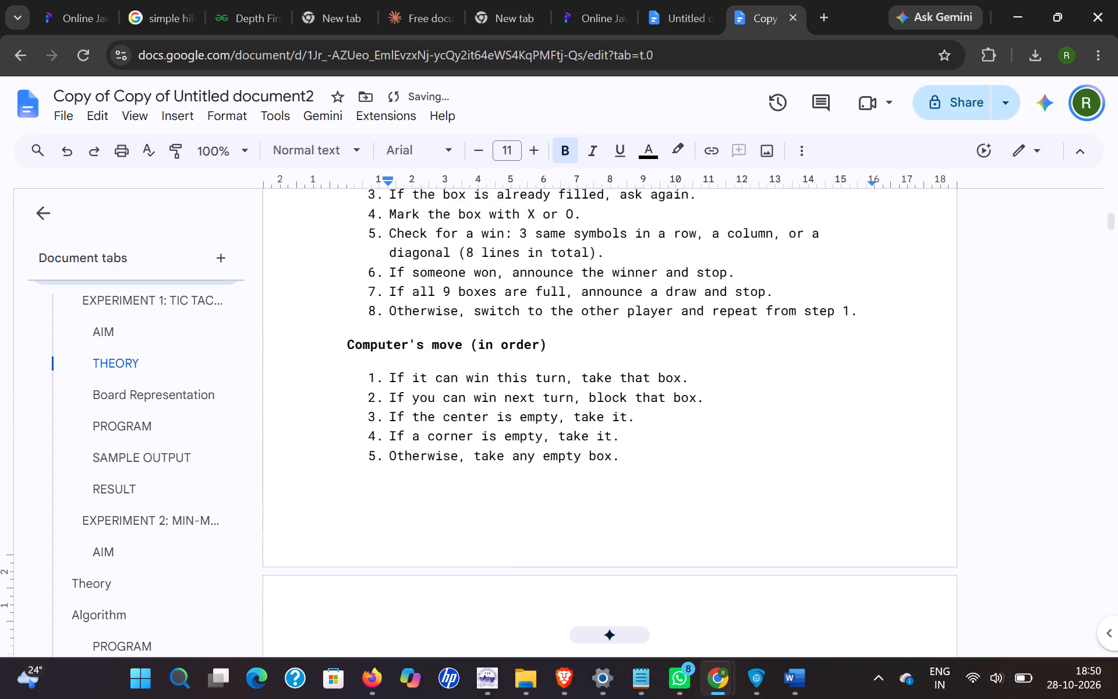
pyautogui.scroll(3, 850, 457)
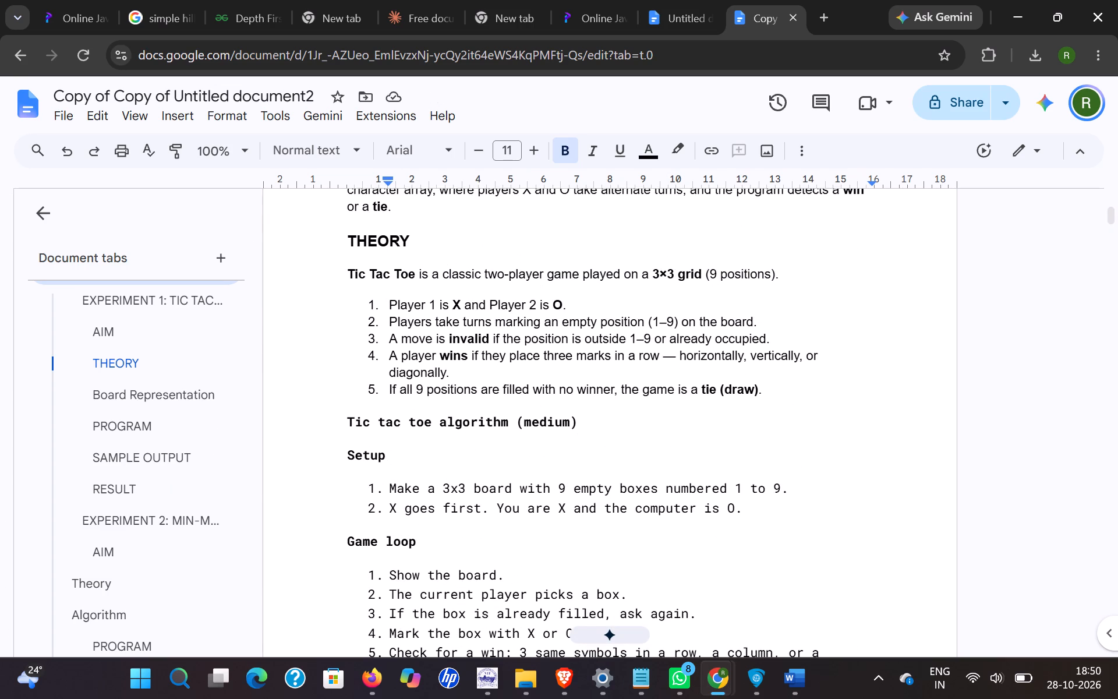
# Delete the Board Representation heading and its 1–9 grid diagram above Experiment 1's PROGRAM section.
pyautogui.scroll(-7, 425, 480)
pyautogui.scroll(1, 425, 480)
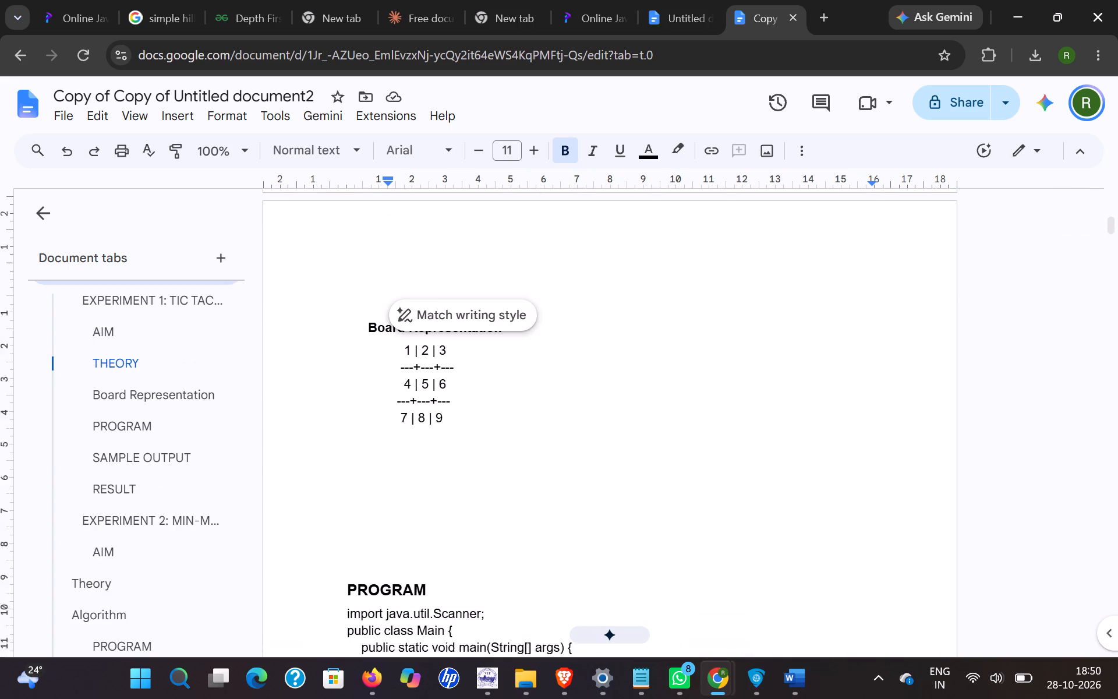
pyautogui.scroll(1, 425, 480)
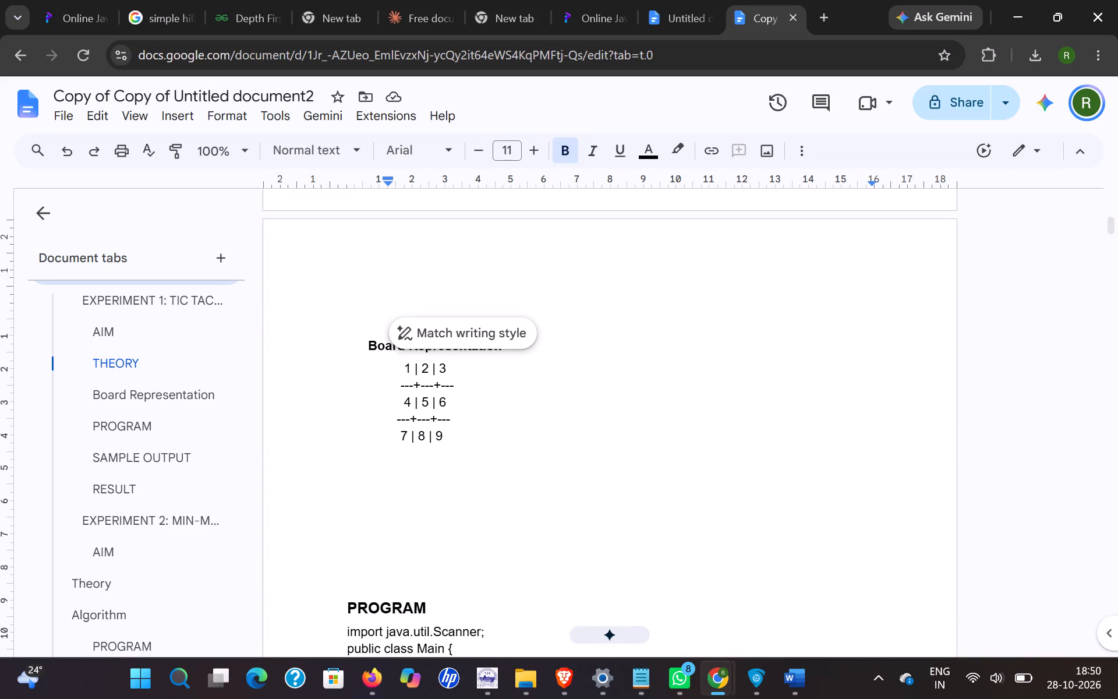
pyautogui.scroll(2, 312, 488)
pyautogui.scroll(-1, 312, 488)
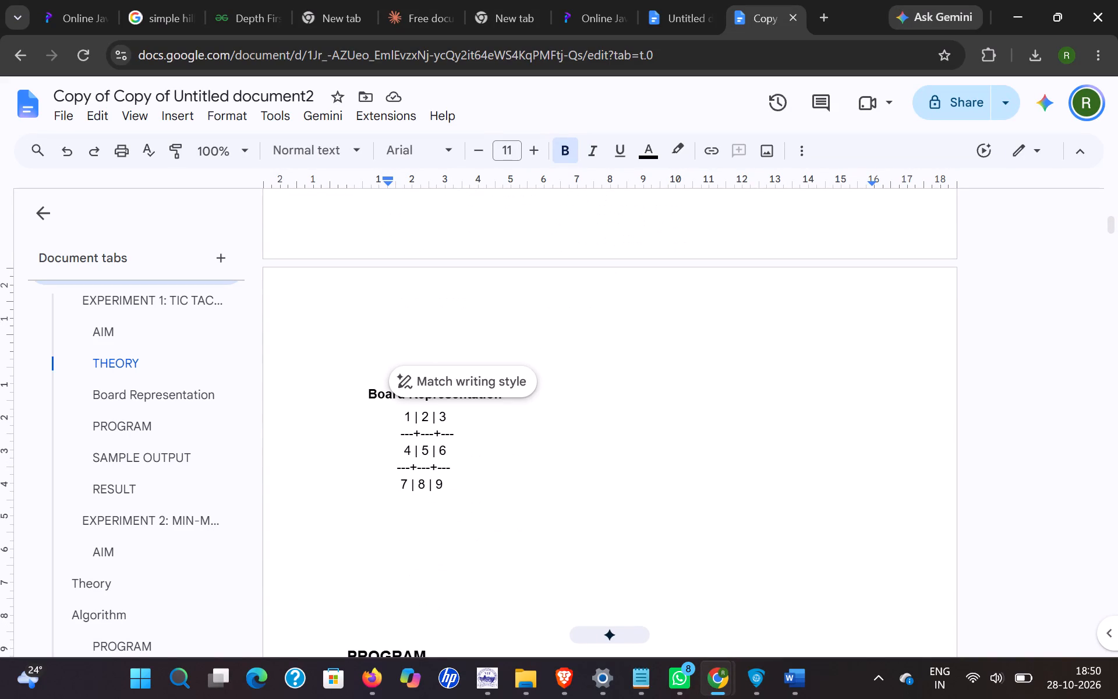
pyautogui.click(442, 586)
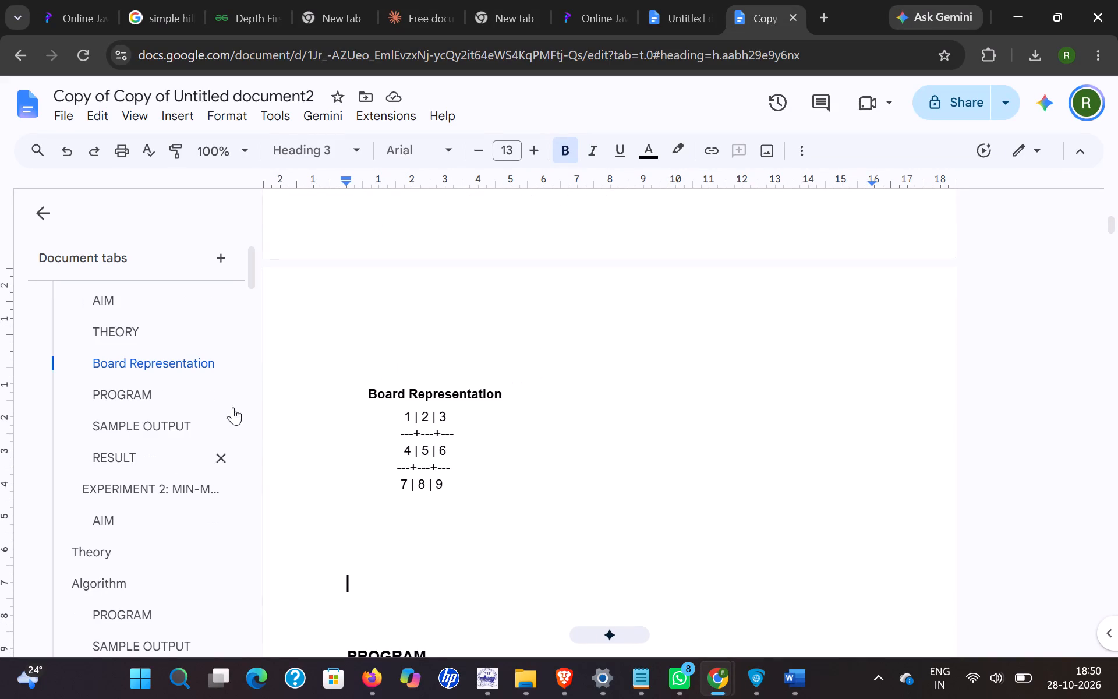
pyautogui.moveTo(353, 408); pyautogui.dragTo(452, 494)
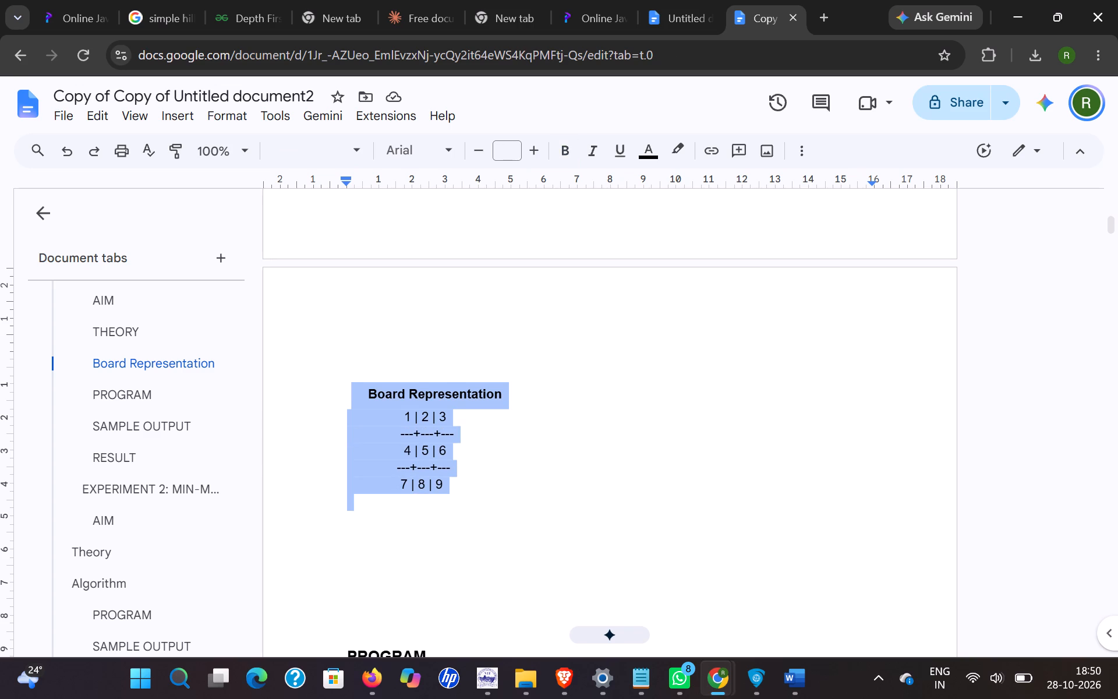
pyautogui.press('BackSpace')
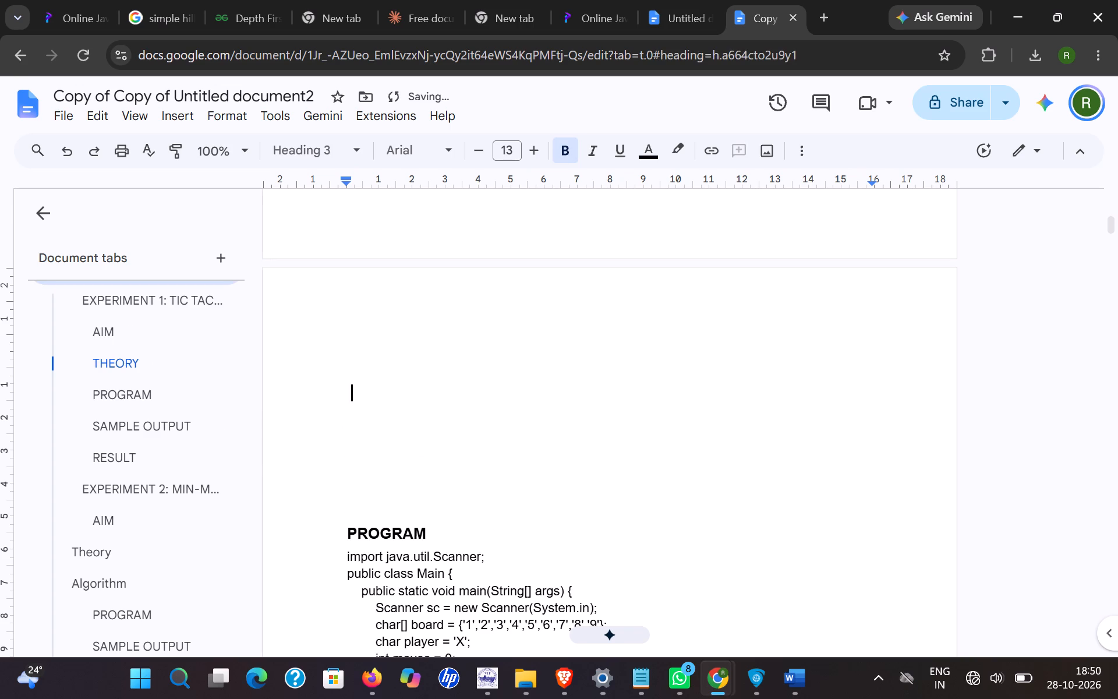
# Remove the blank lines between the pasted algorithm and Experiment 1's PROGRAM heading.
pyautogui.press('Down')
pyautogui.press('Down')
pyautogui.press('Down')
pyautogui.press('BackSpace')
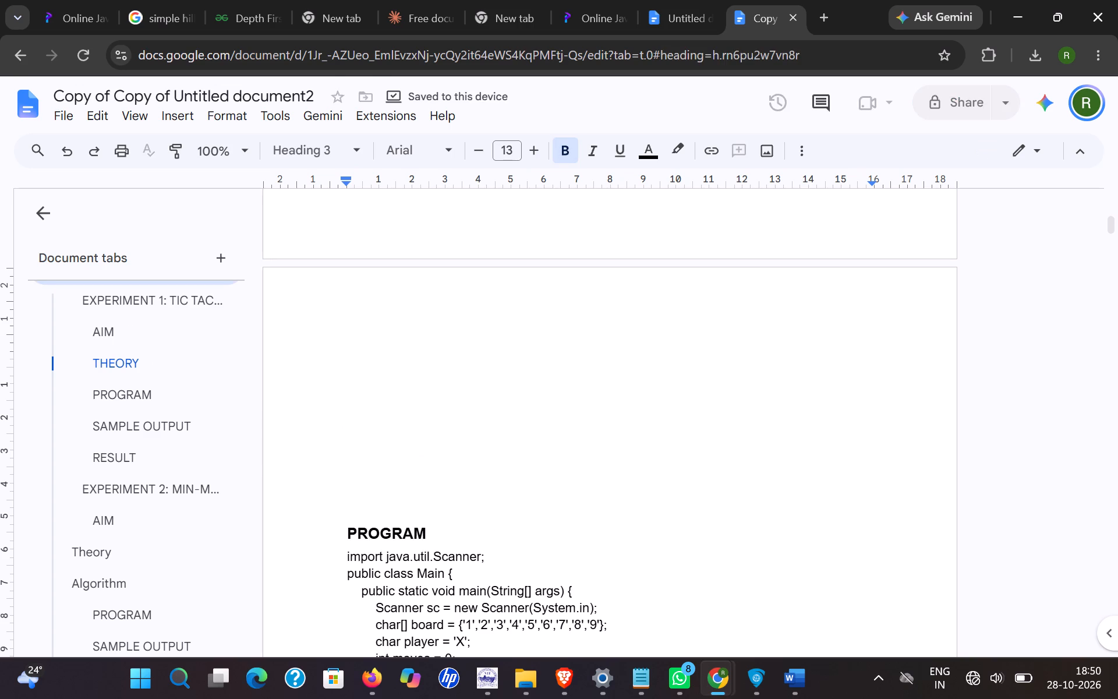
pyautogui.press('BackSpace')
pyautogui.press('BackSpace')
pyautogui.press('BackSpace')
pyautogui.press('BackSpace')
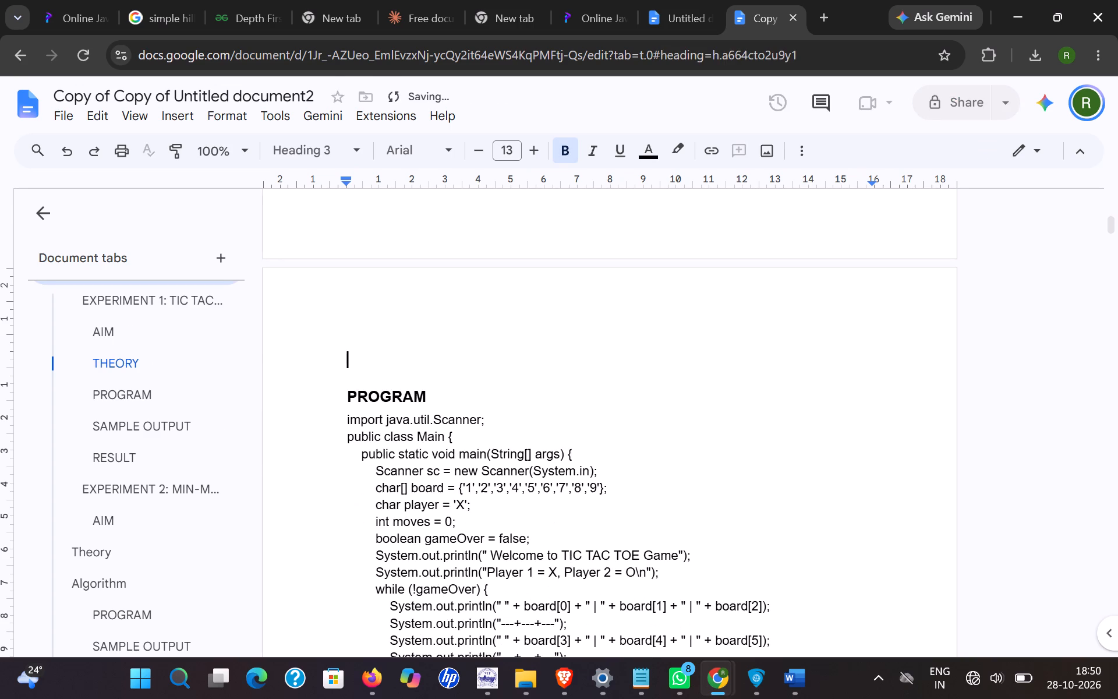
pyautogui.press('BackSpace')
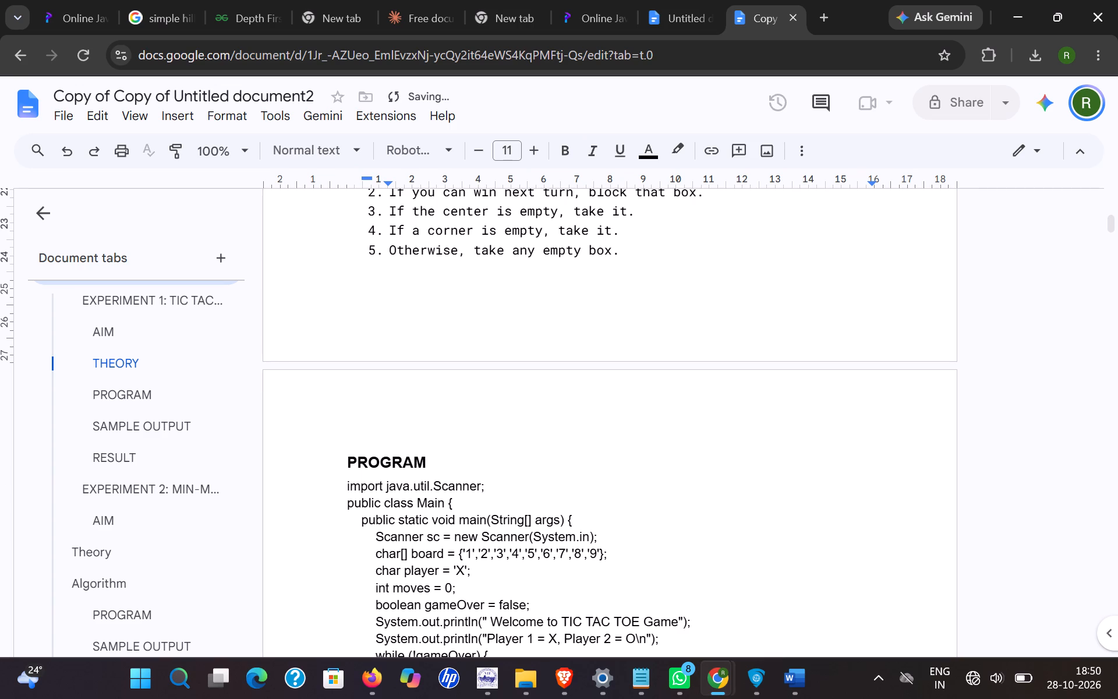
# Review the report from the cover page through Experiment 1's Theory, pasted algorithm and start of the program.
pyautogui.scroll(5, 641, 437)
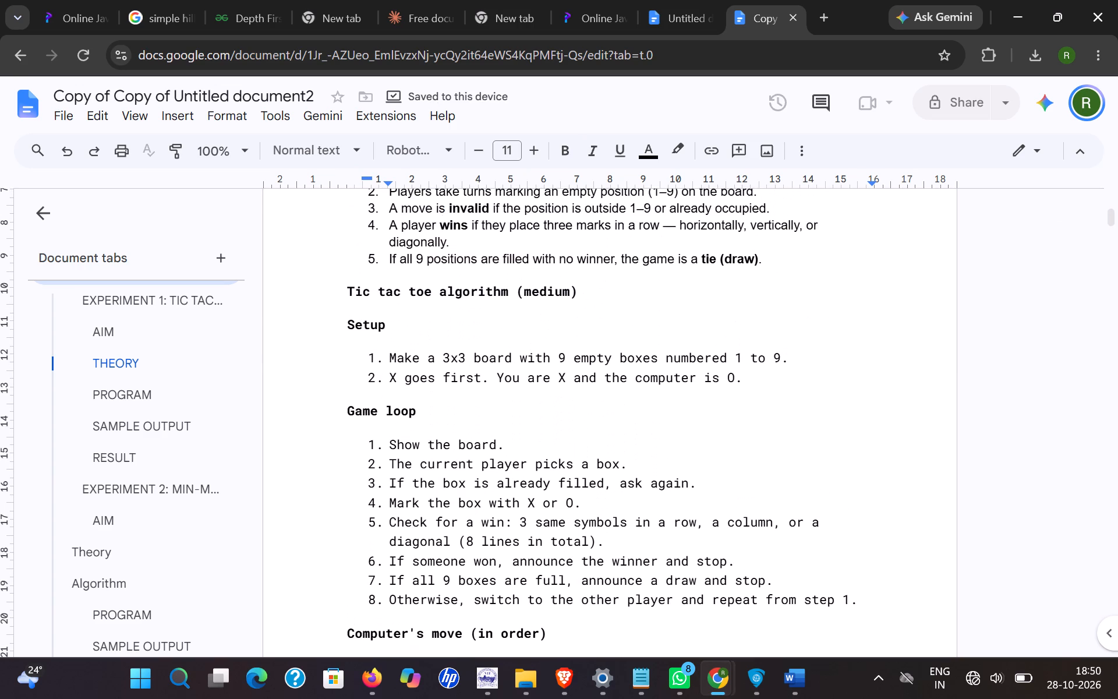
pyautogui.scroll(5, 755, 468)
pyautogui.scroll(2, 628, 439)
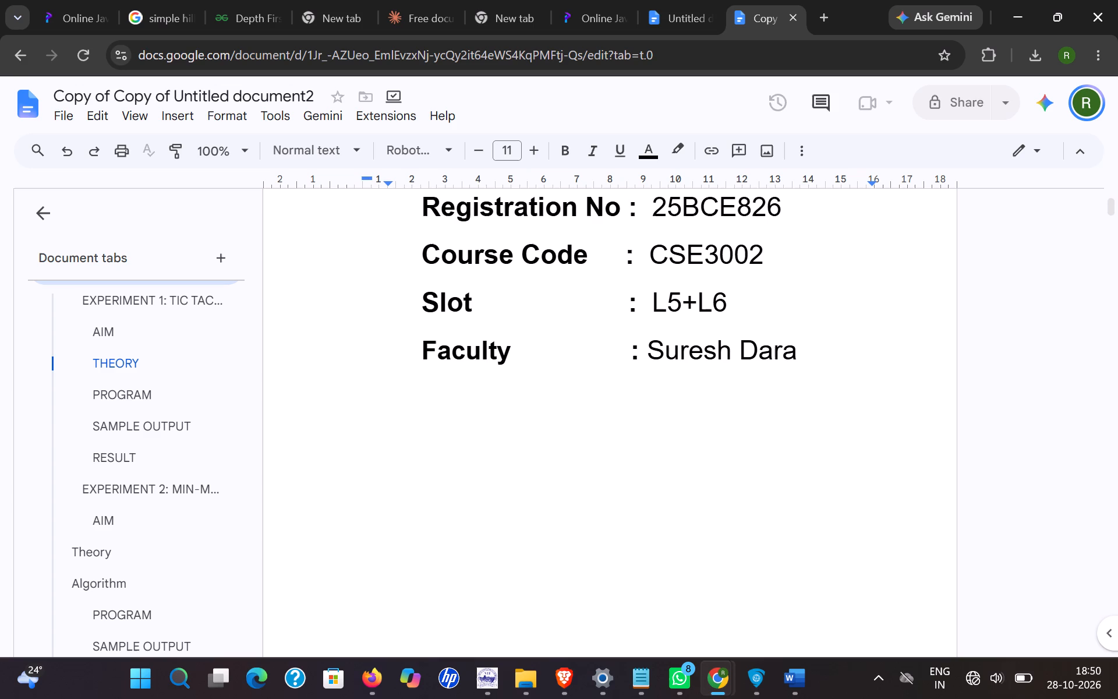
pyautogui.scroll(5, 751, 488)
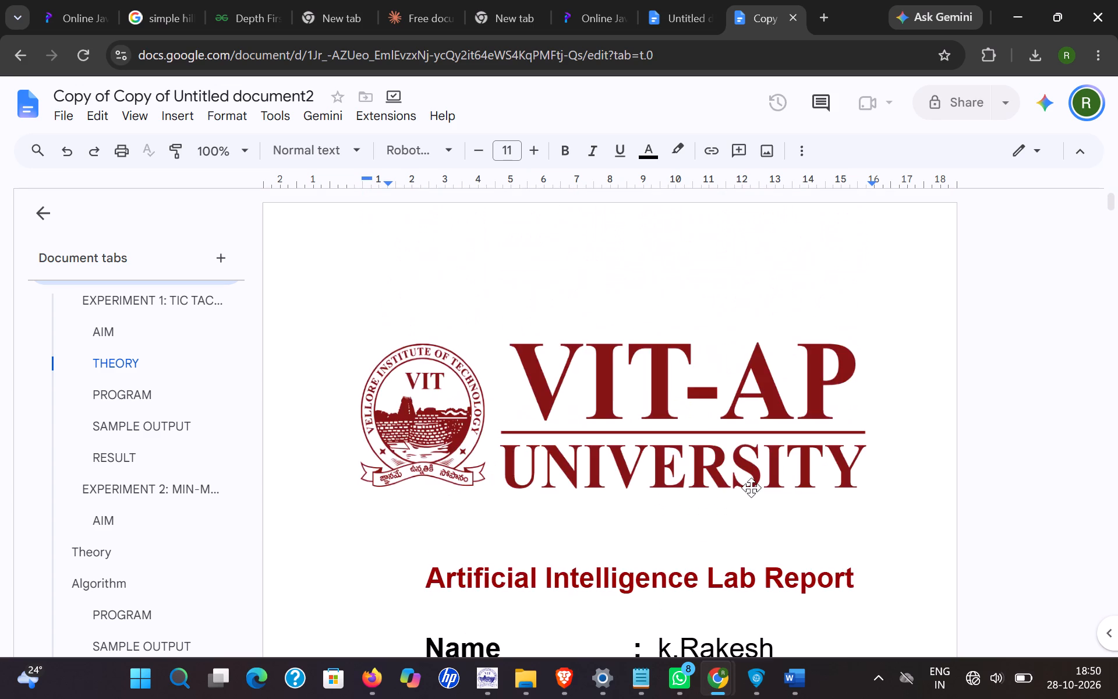
pyautogui.scroll(-8, 751, 488)
pyautogui.scroll(1, 751, 488)
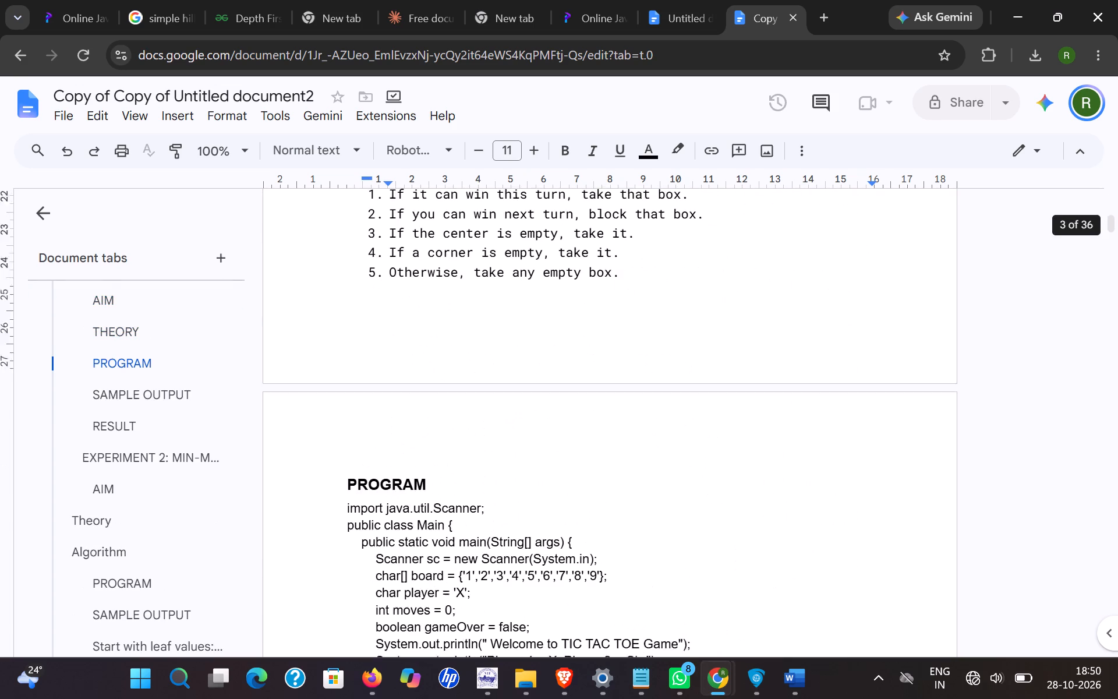
pyautogui.scroll(4, 751, 488)
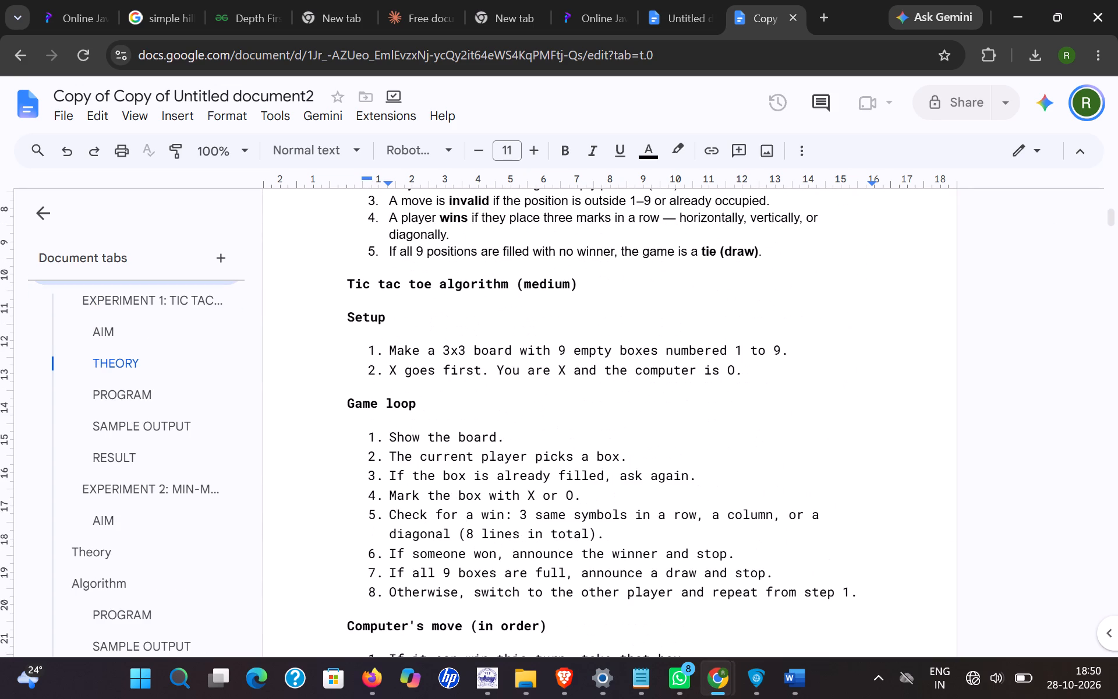
pyautogui.scroll(2, 751, 488)
pyautogui.scroll(-1, 751, 488)
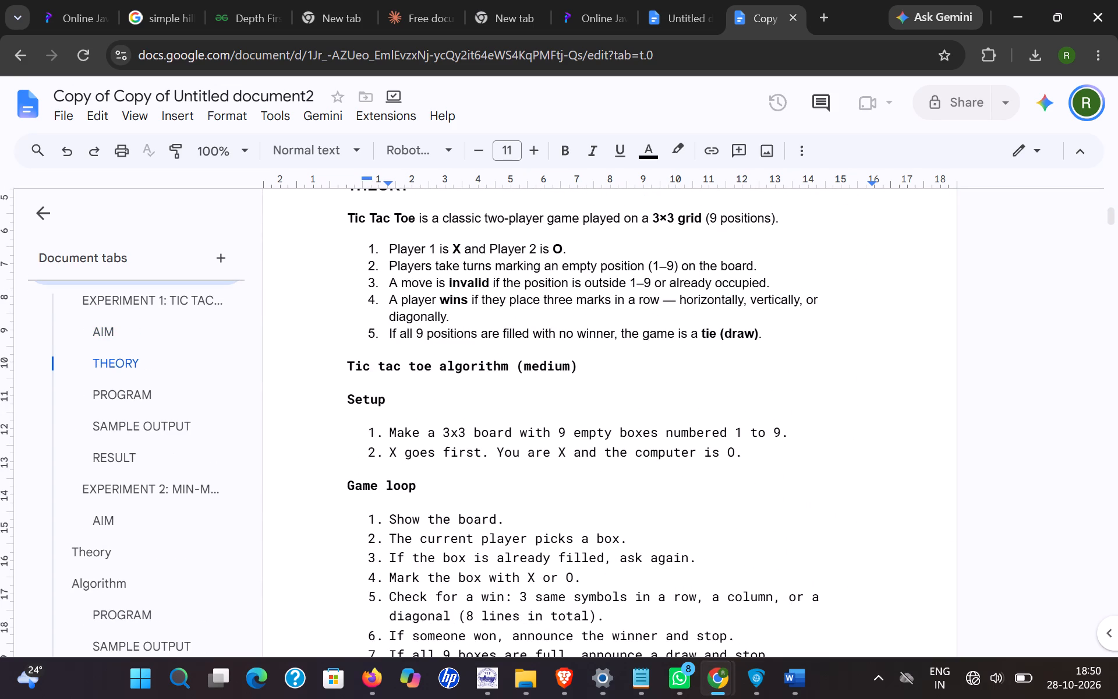
# Compare the text formatting of Experiment 1's numbered Theory list with that of the pasted tic tac toe algorithm.
pyautogui.scroll(-2, 751, 488)
pyautogui.scroll(3, 751, 488)
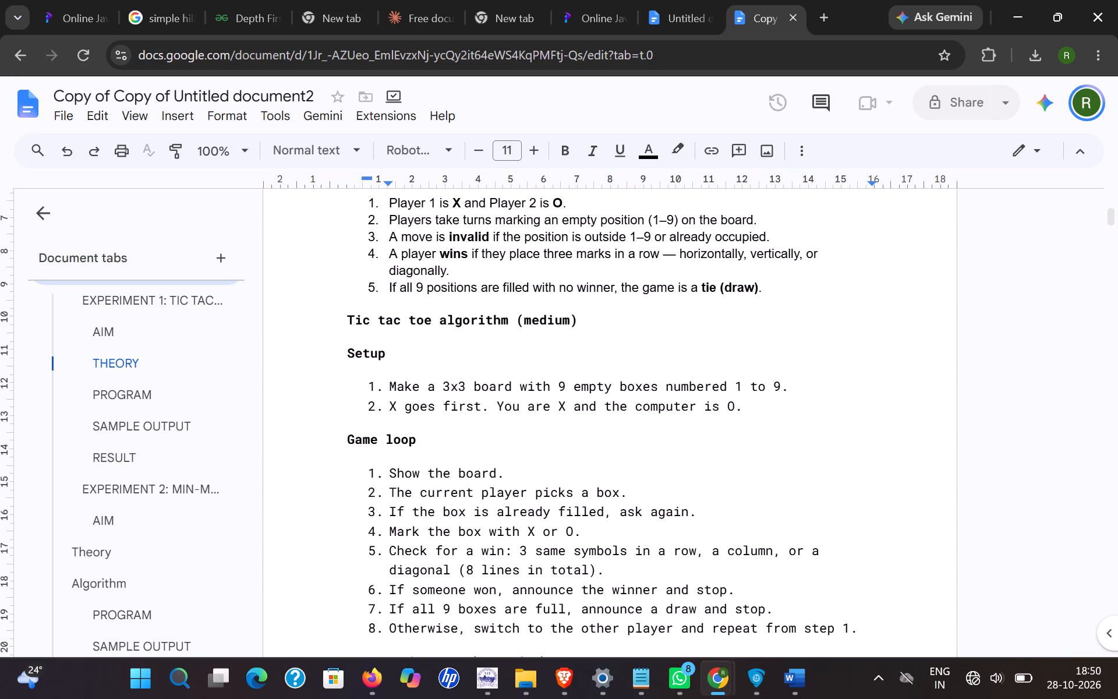
pyautogui.scroll(1, 398, 320)
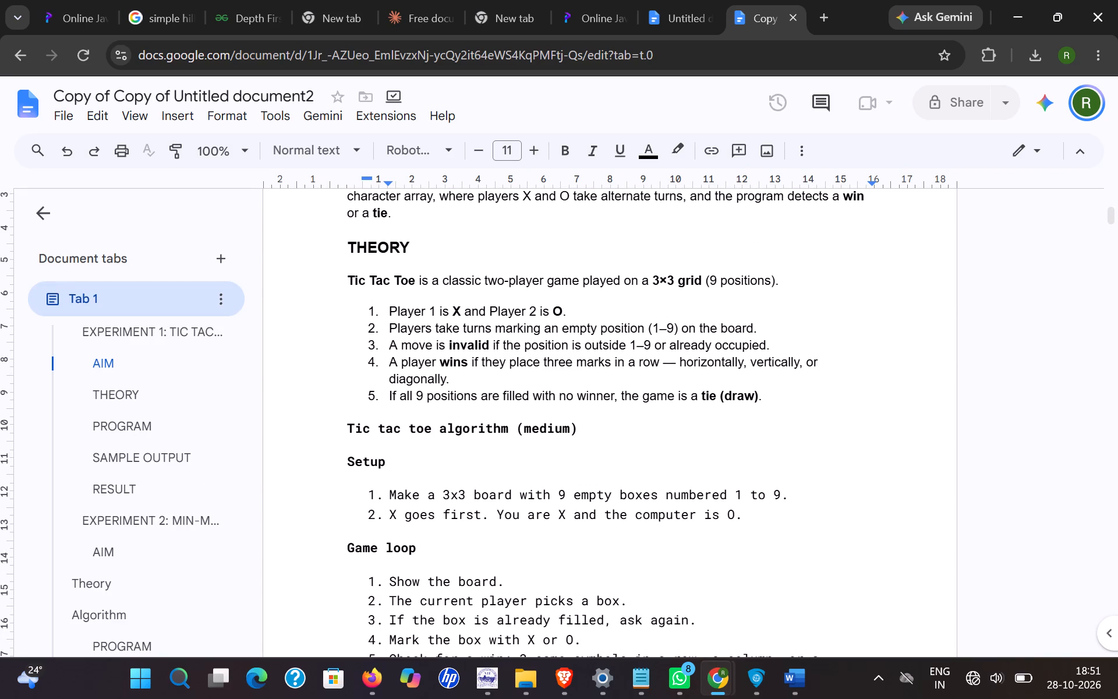
pyautogui.moveTo(320, 346); pyautogui.dragTo(429, 361)
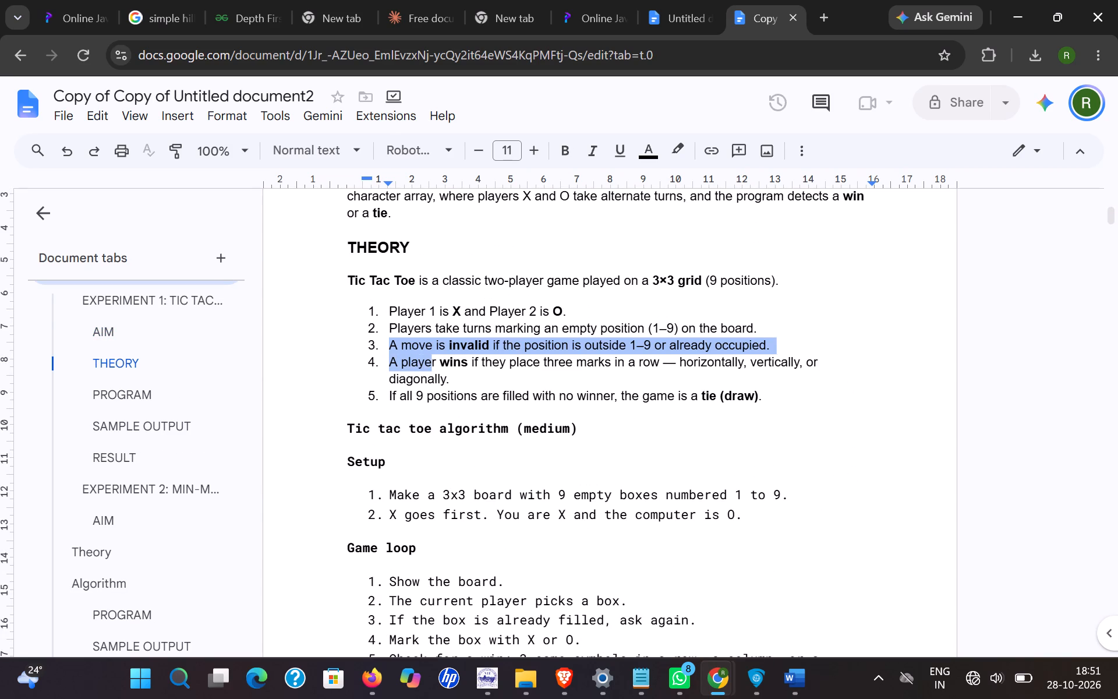
pyautogui.moveTo(429, 361); pyautogui.dragTo(430, 361)
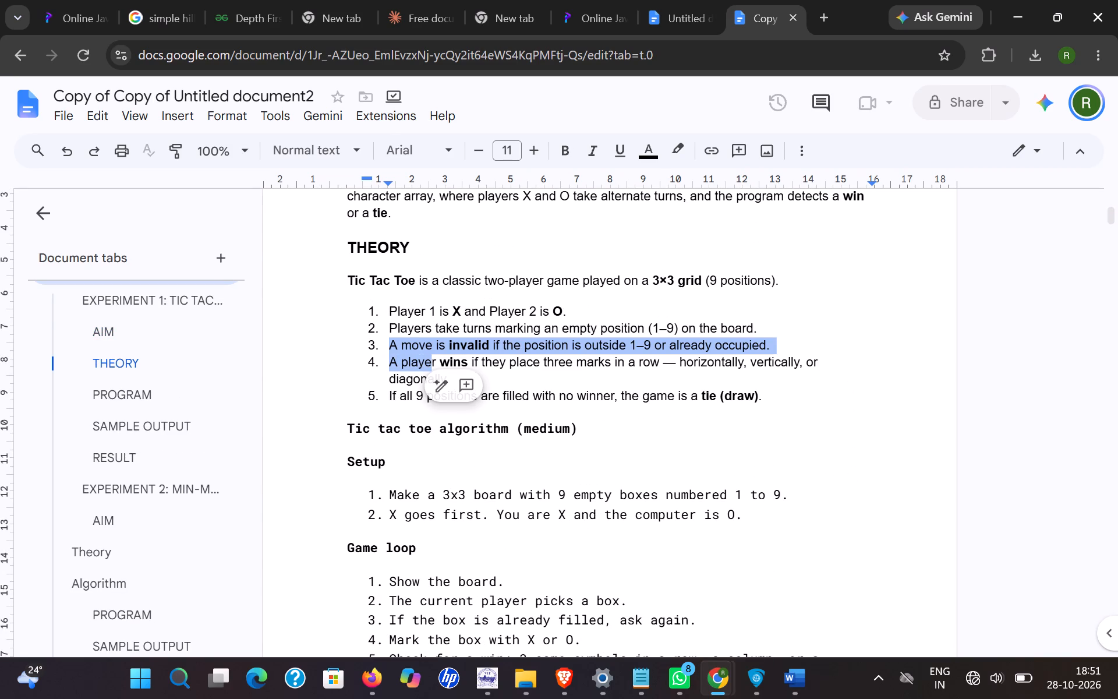
pyautogui.click(864, 491)
pyautogui.scroll(-1, 864, 491)
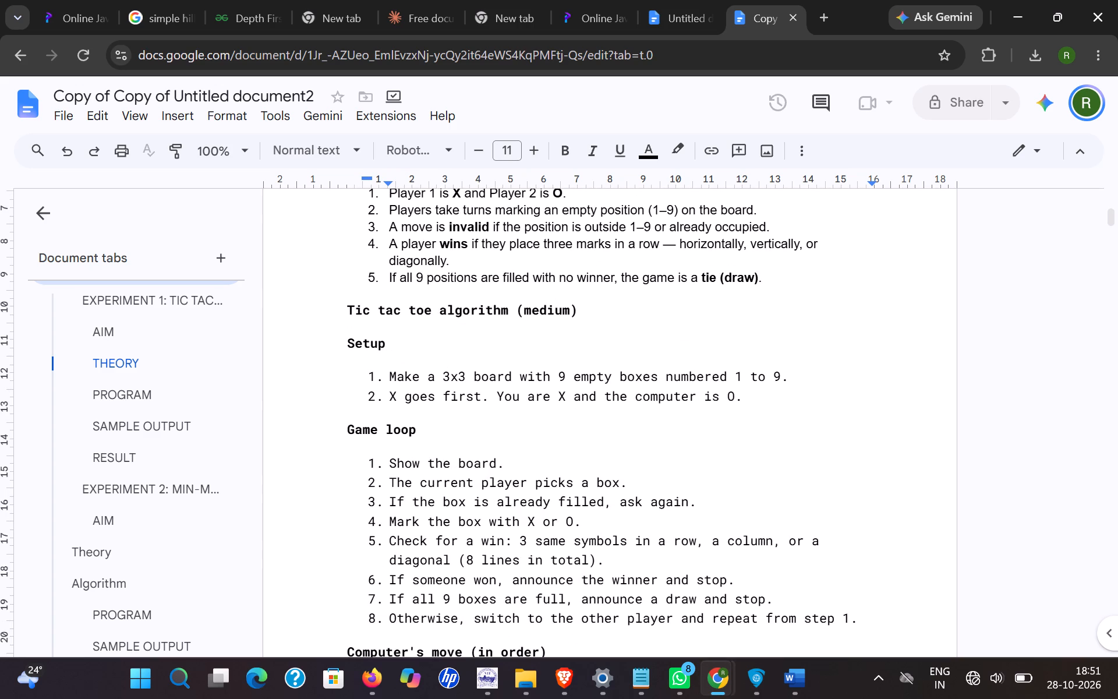
pyautogui.moveTo(370, 370); pyautogui.dragTo(508, 550)
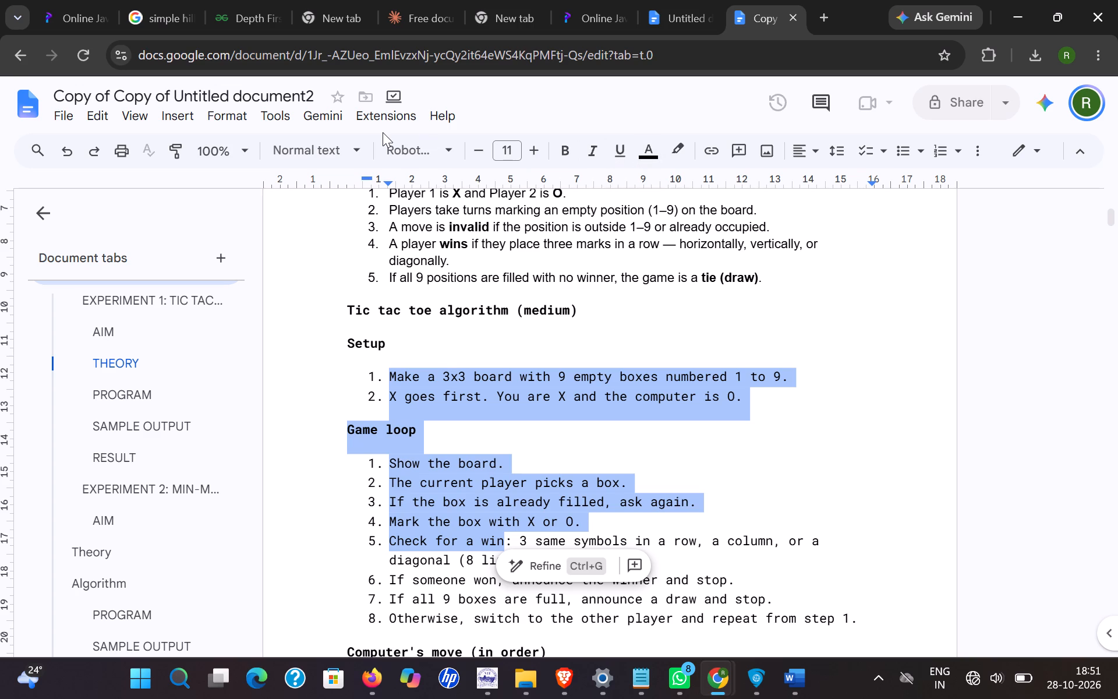
pyautogui.click(788, 489)
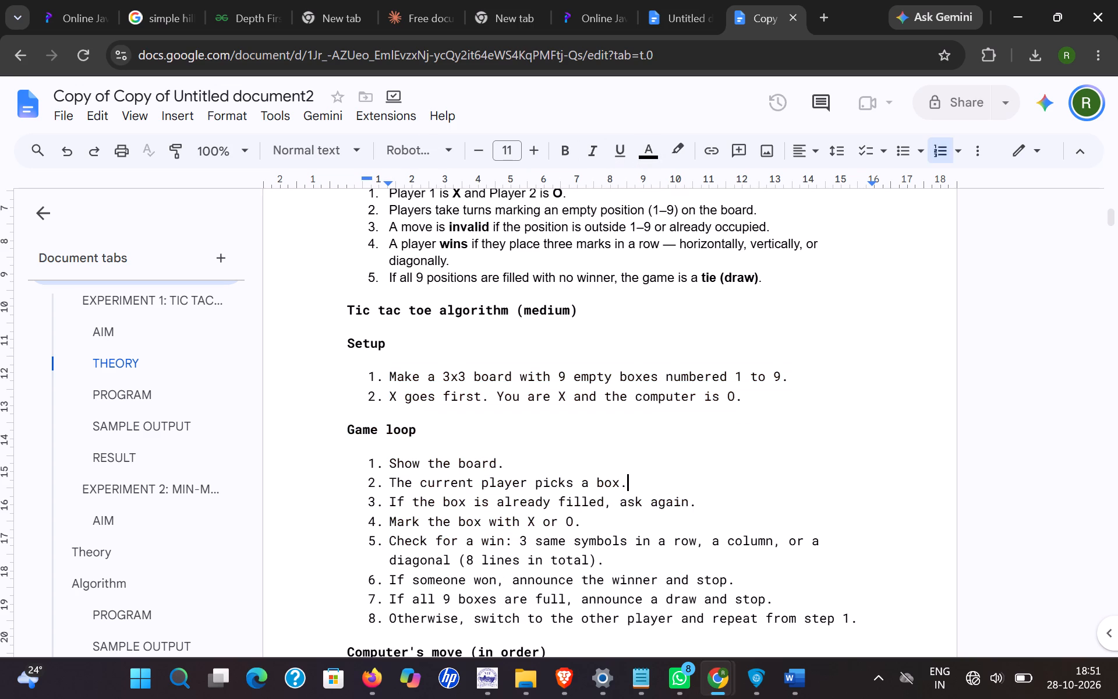
# Apply the Normal text style to the five numbered lines under "Computer's move (in order)" in the pasted algorithm.
pyautogui.scroll(1, 788, 489)
pyautogui.scroll(-1, 788, 489)
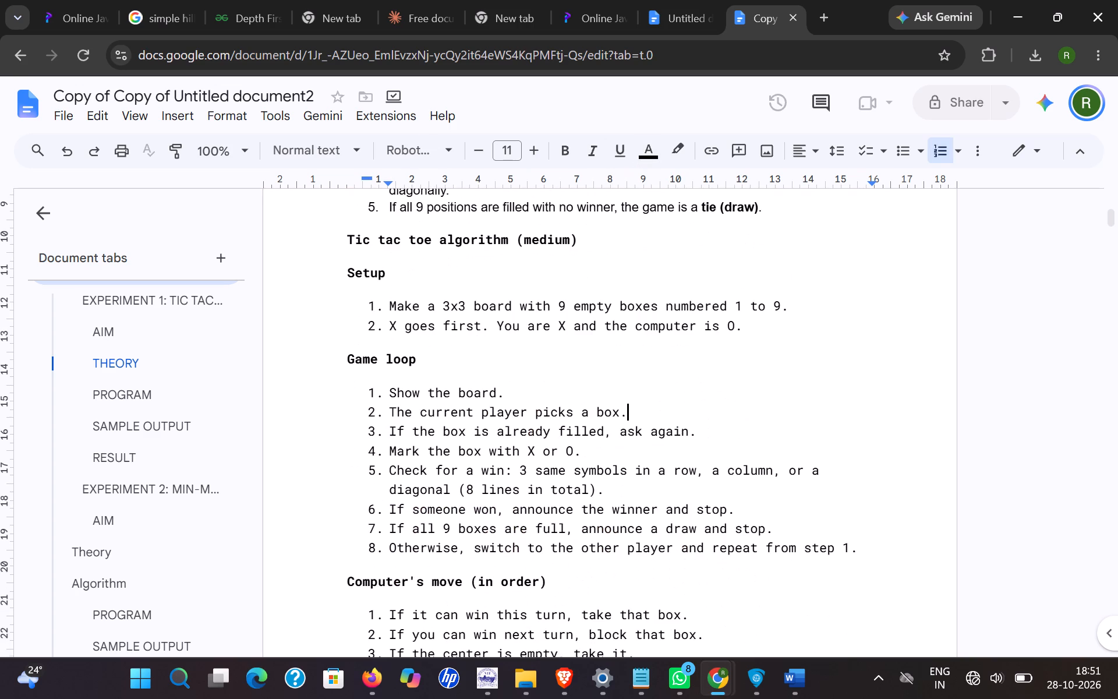
pyautogui.scroll(-4, 788, 489)
pyautogui.scroll(2, 788, 489)
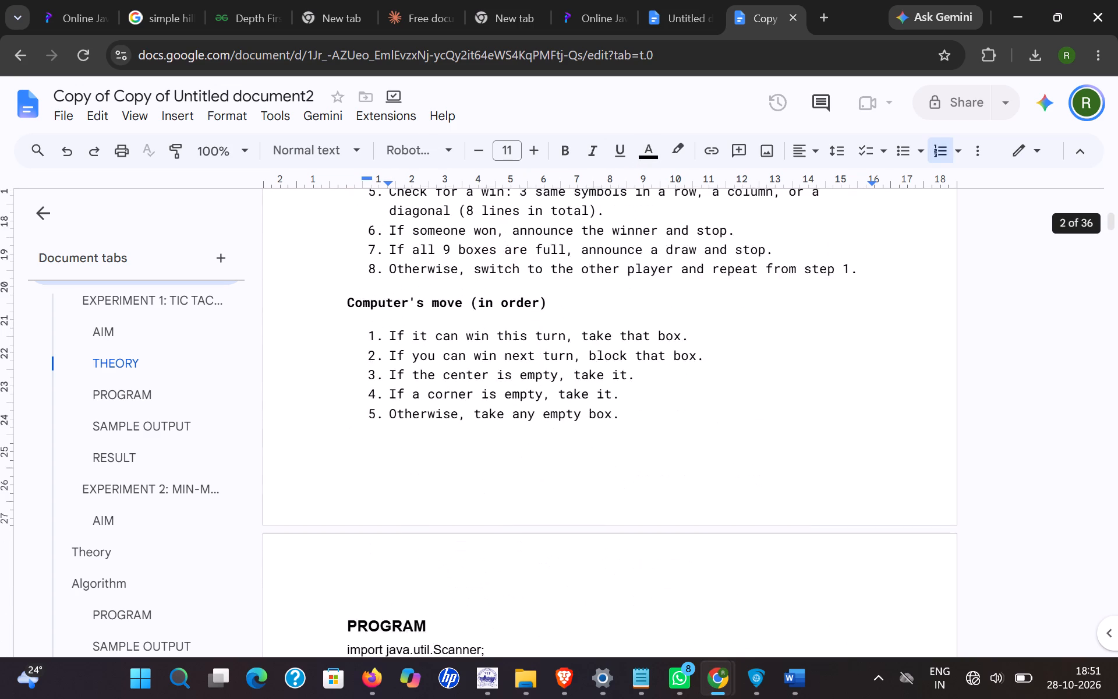
pyautogui.scroll(1, 788, 489)
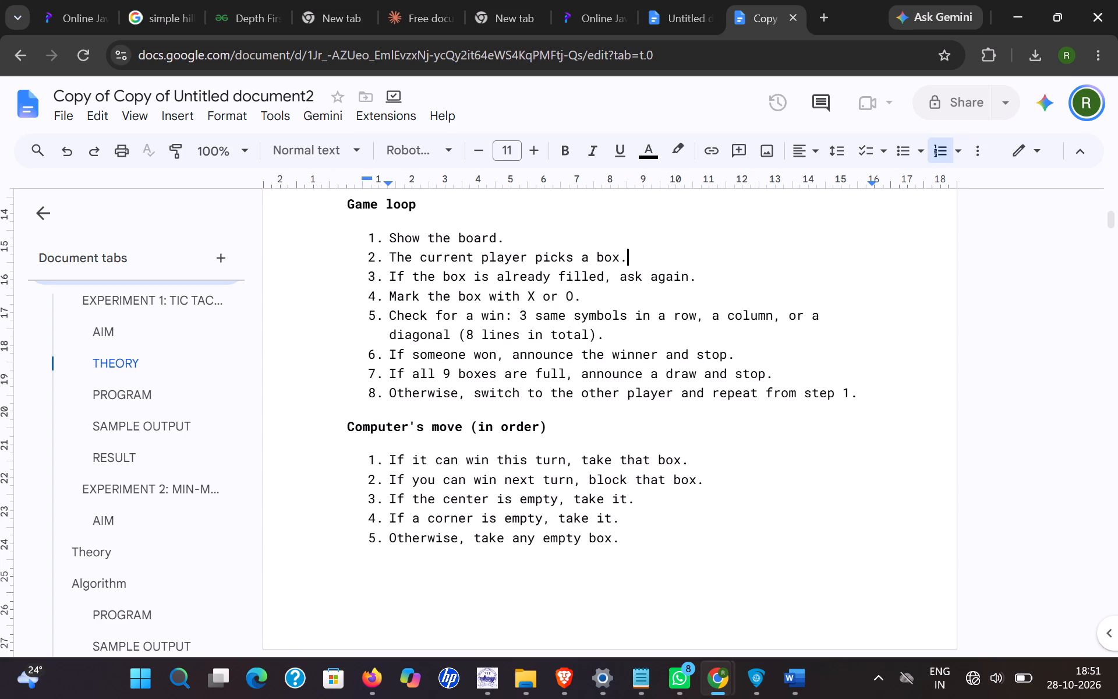
pyautogui.moveTo(388, 462); pyautogui.dragTo(622, 548)
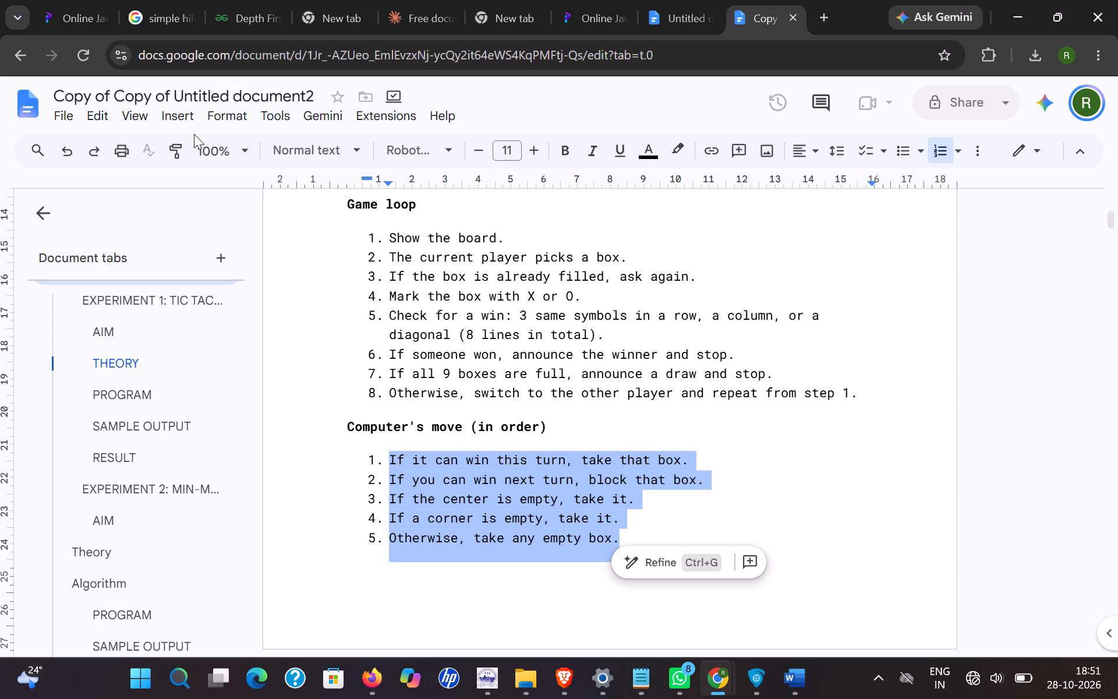
pyautogui.click(355, 151)
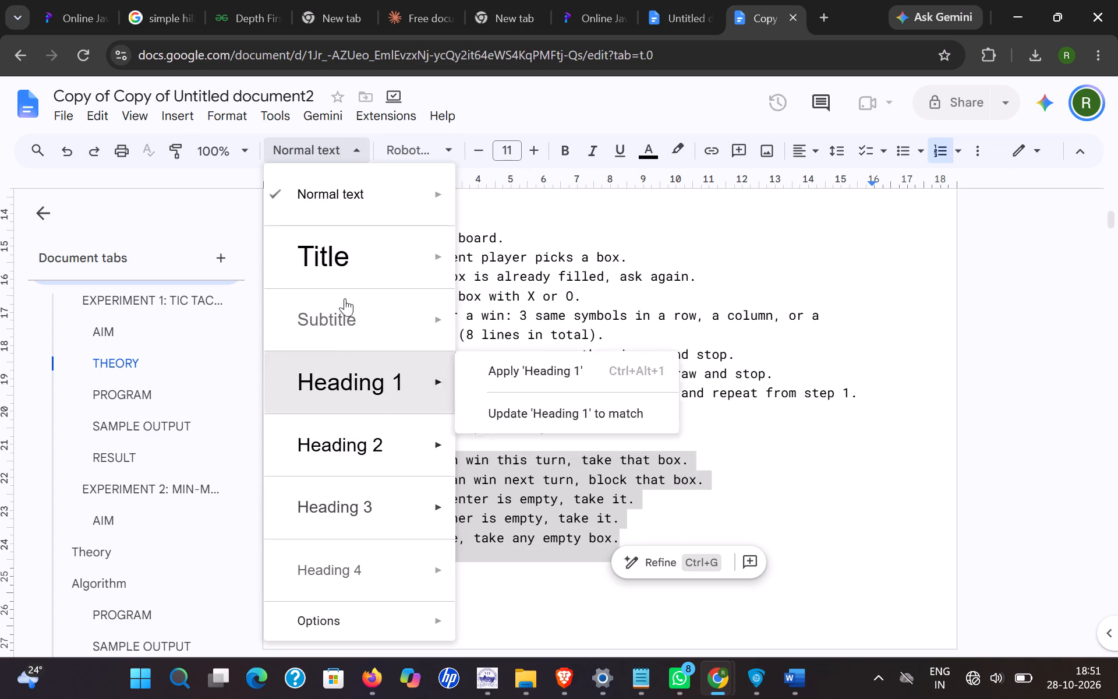
pyautogui.click(346, 194)
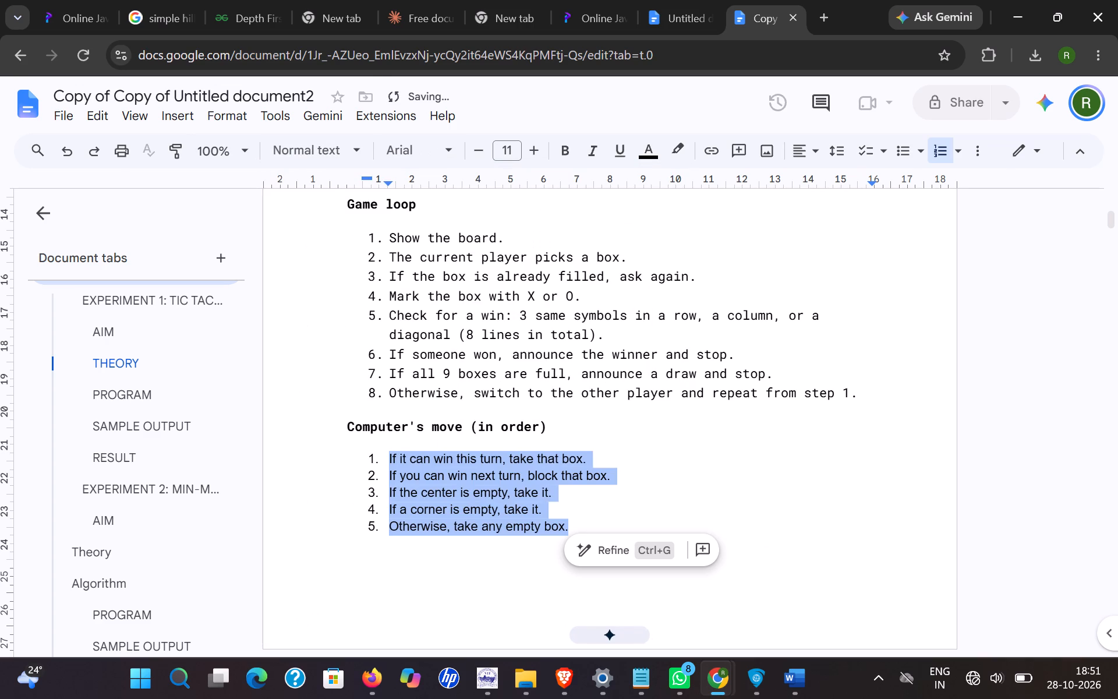
pyautogui.click(1045, 544)
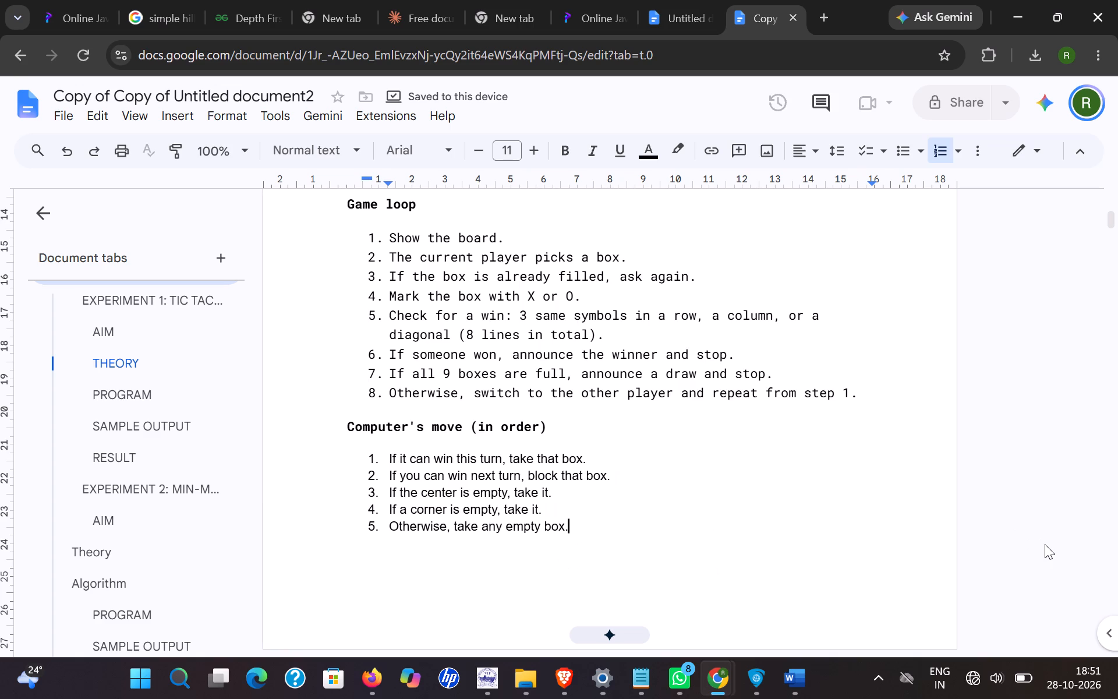
# Apply the Normal text style to the pasted algorithm from its "Tic tac toe algorithm (medium)" title through the "Computer's move (in order)" line.
pyautogui.scroll(1, 777, 496)
pyautogui.scroll(1, 455, 390)
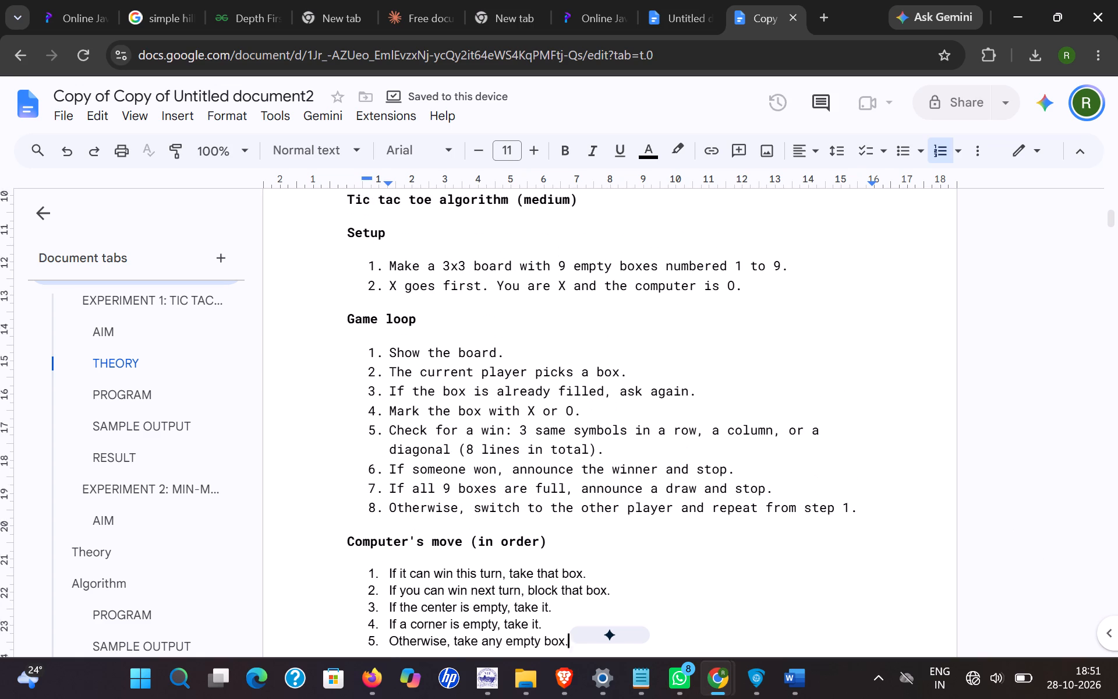
pyautogui.scroll(1, 455, 390)
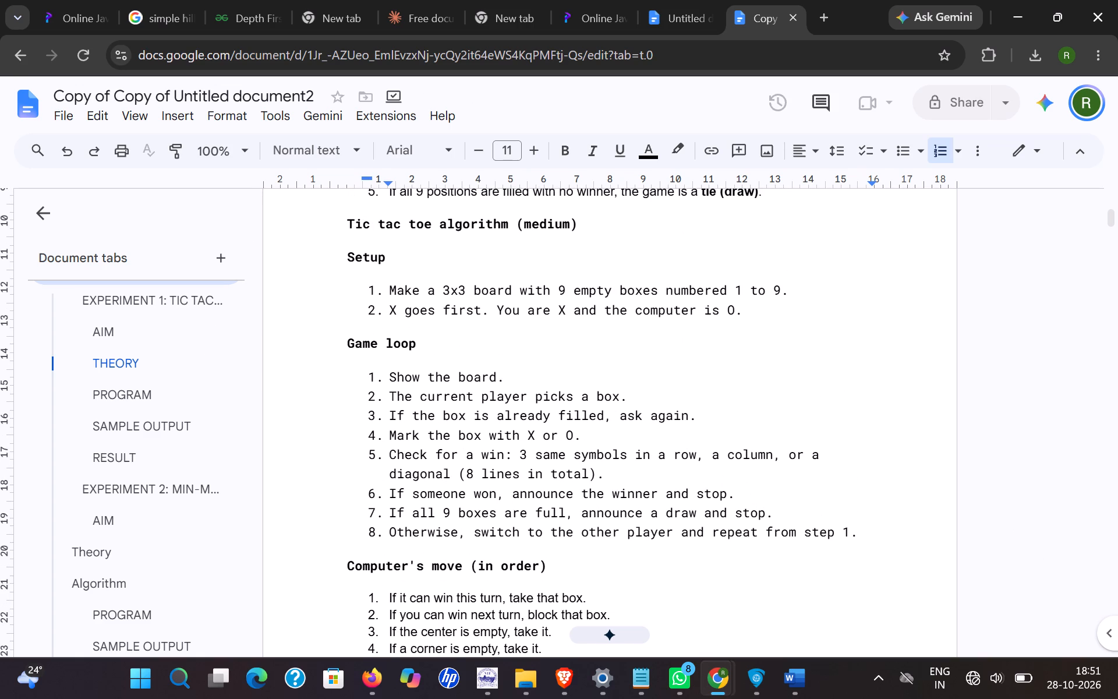
pyautogui.moveTo(346, 228); pyautogui.dragTo(569, 547)
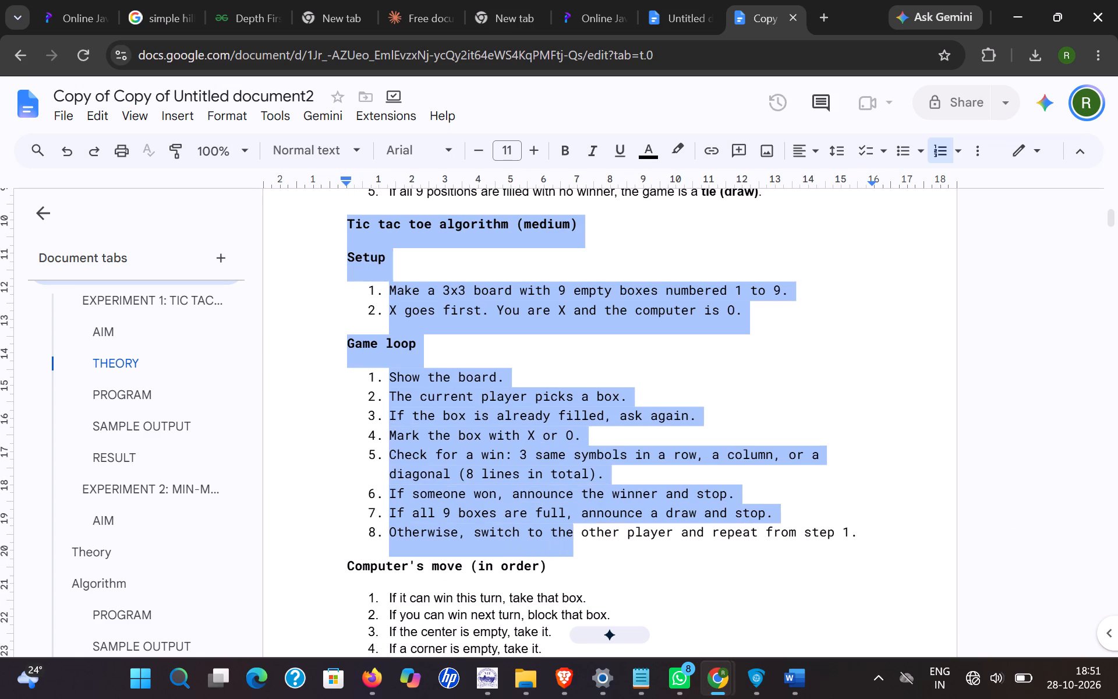
pyautogui.moveTo(569, 547); pyautogui.dragTo(585, 566)
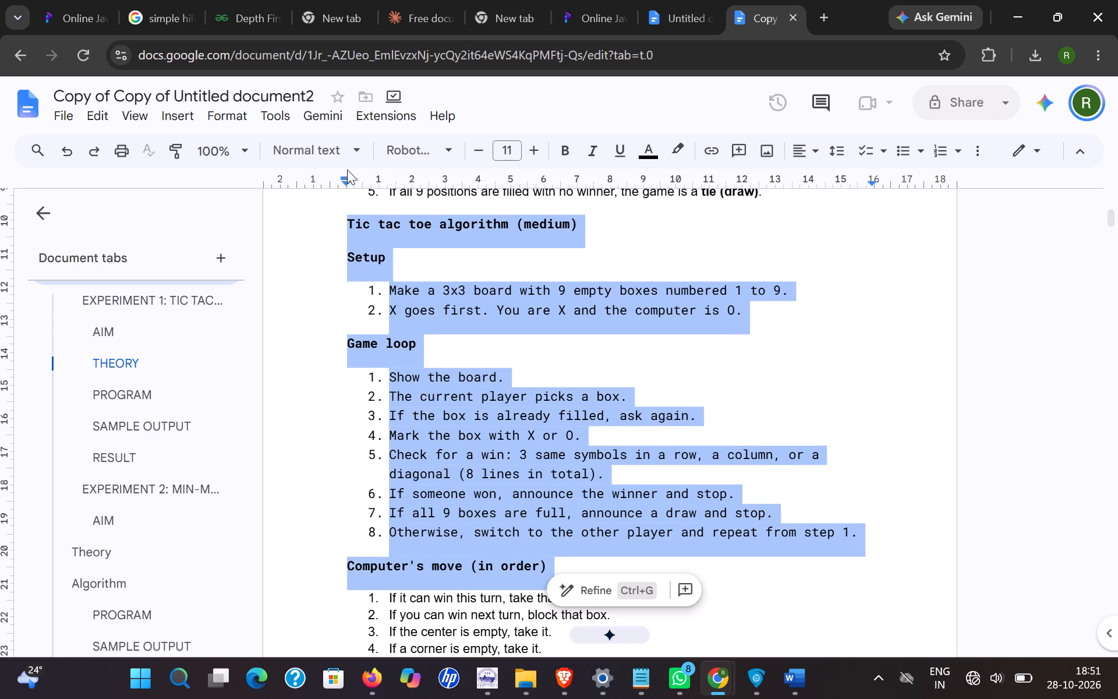
pyautogui.click(345, 155)
pyautogui.click(337, 195)
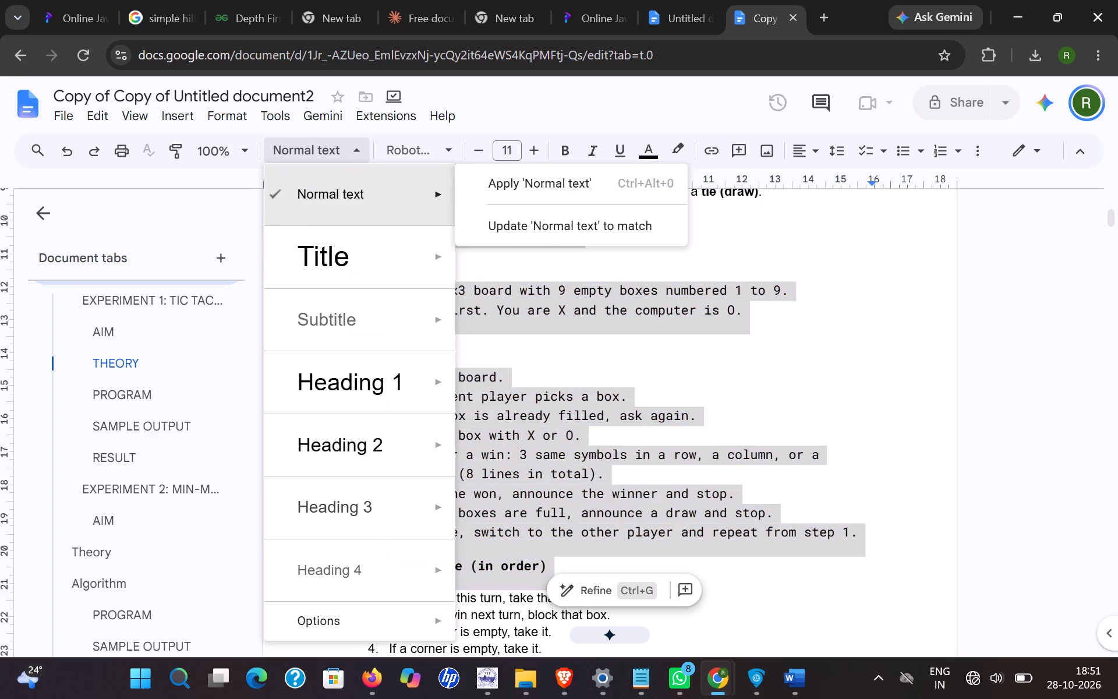
pyautogui.click(818, 419)
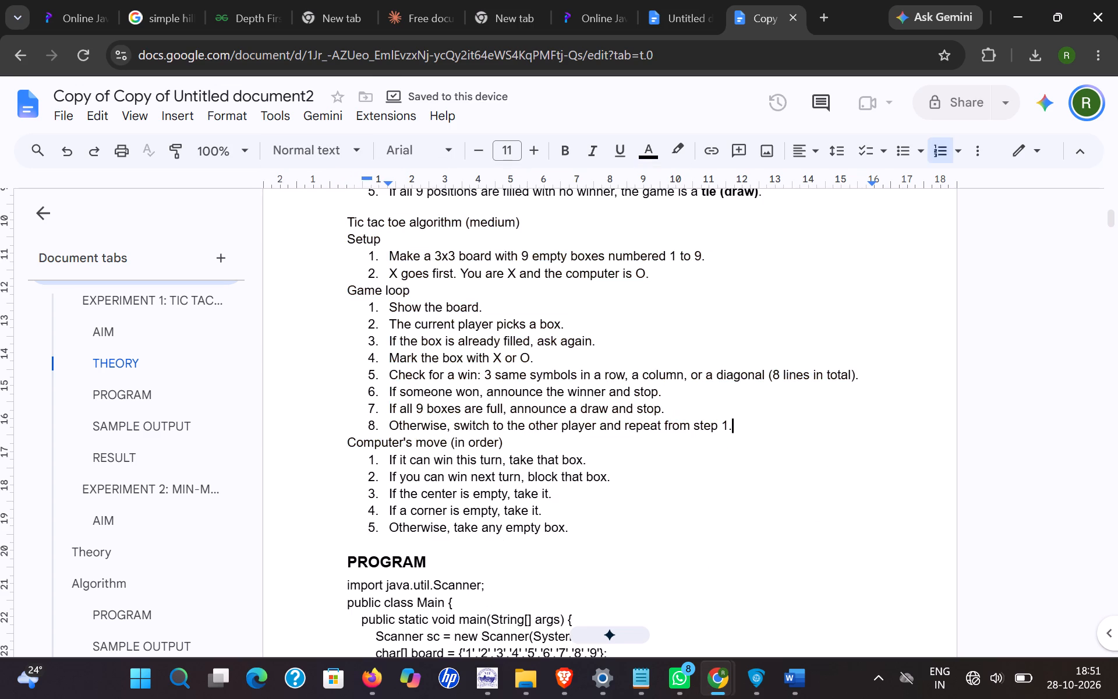
# Make the "Tic tac toe algorithm (medium)" title line bold.
pyautogui.scroll(2, 818, 419)
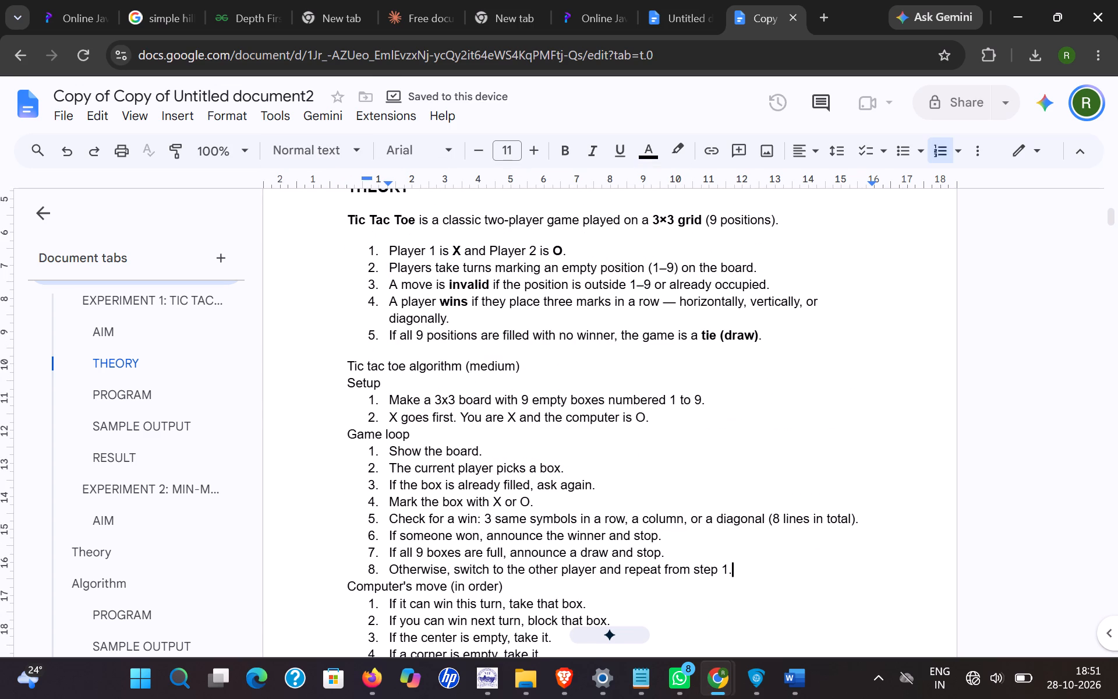
pyautogui.moveTo(524, 361); pyautogui.dragTo(419, 362)
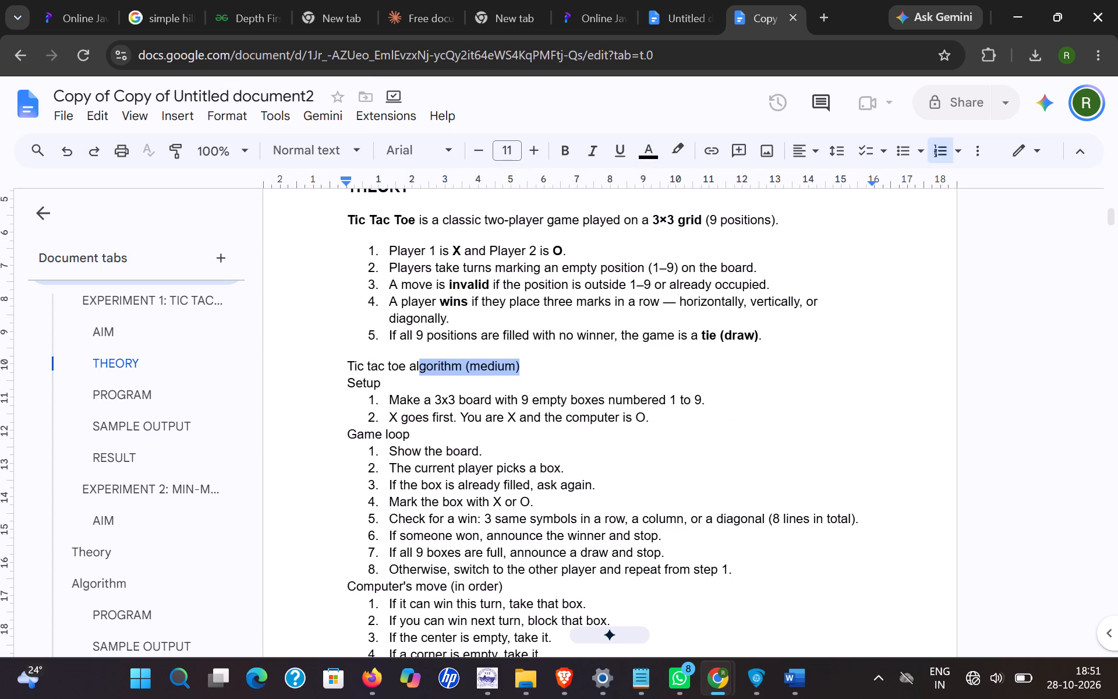
pyautogui.moveTo(419, 362); pyautogui.dragTo(345, 358)
pyautogui.click(813, 372)
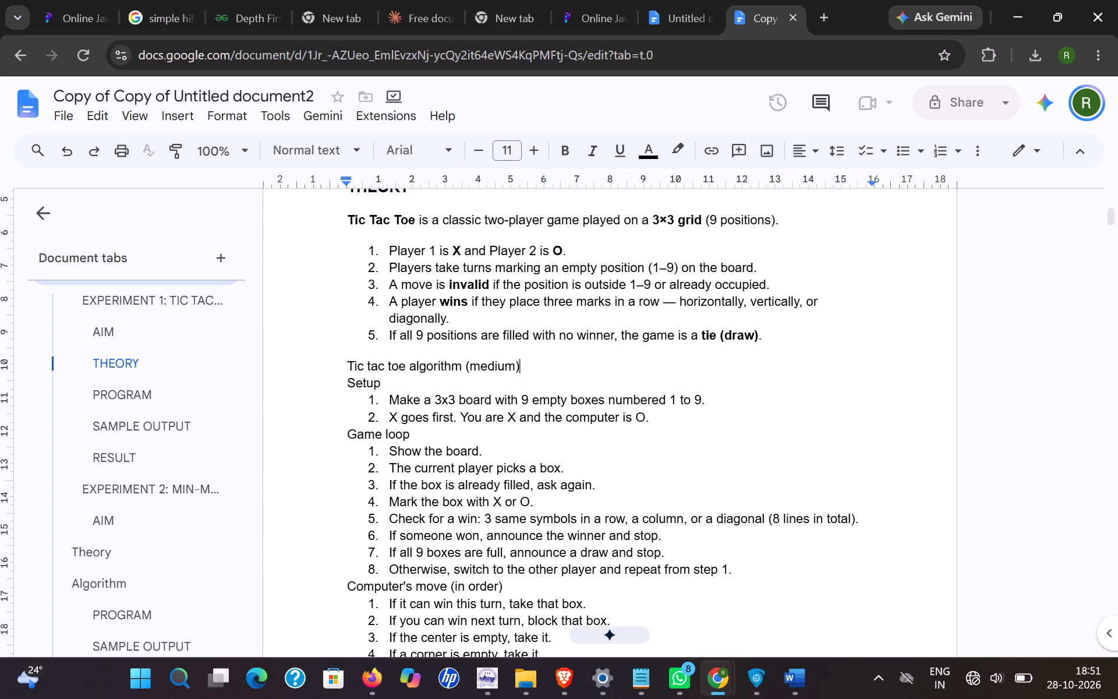
pyautogui.moveTo(517, 372); pyautogui.dragTo(399, 365)
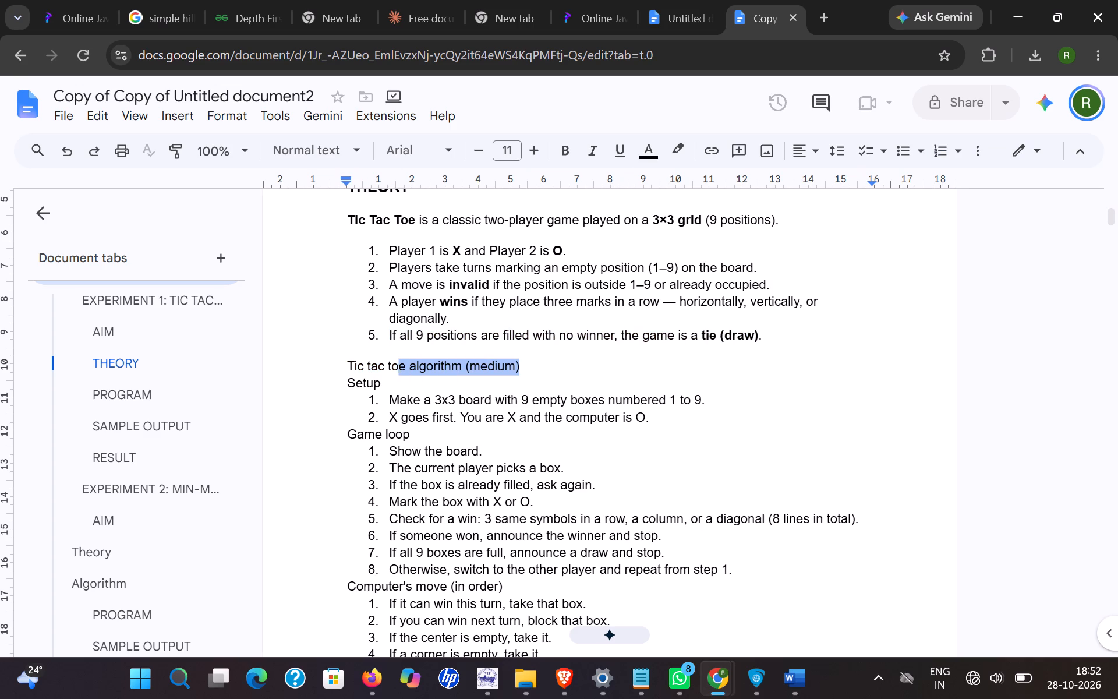
pyautogui.moveTo(399, 365); pyautogui.dragTo(343, 364)
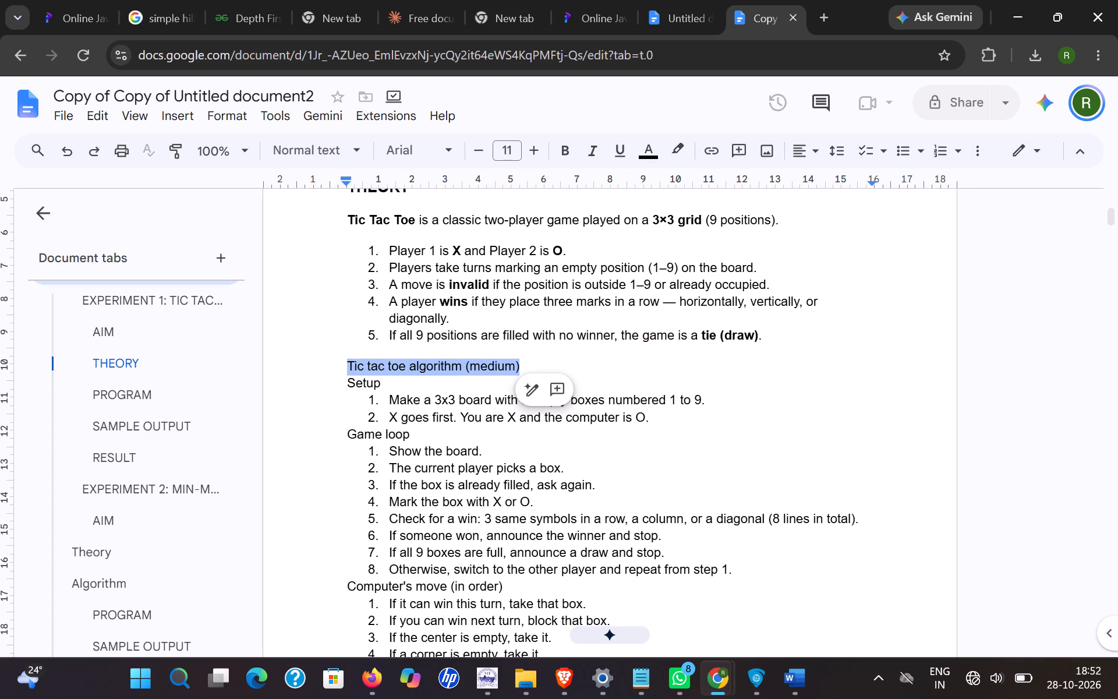
pyautogui.click(574, 157)
pyautogui.click(858, 376)
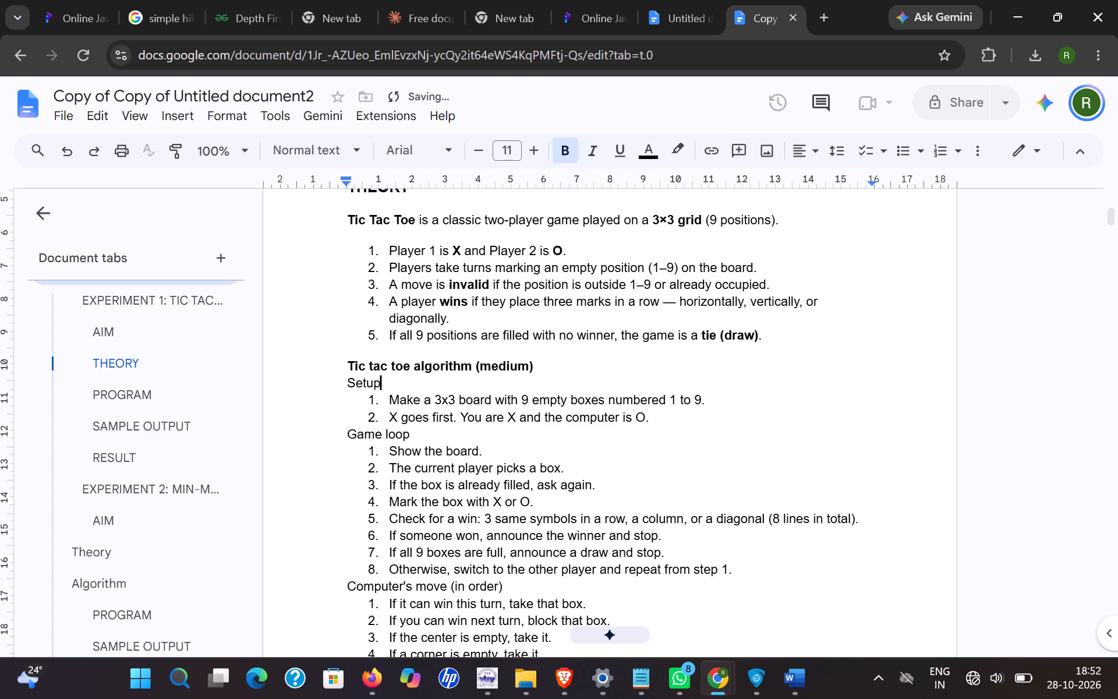
# Increase the font size of the "Tic tac toe algorithm (medium)" title to 13.
pyautogui.scroll(2, 858, 376)
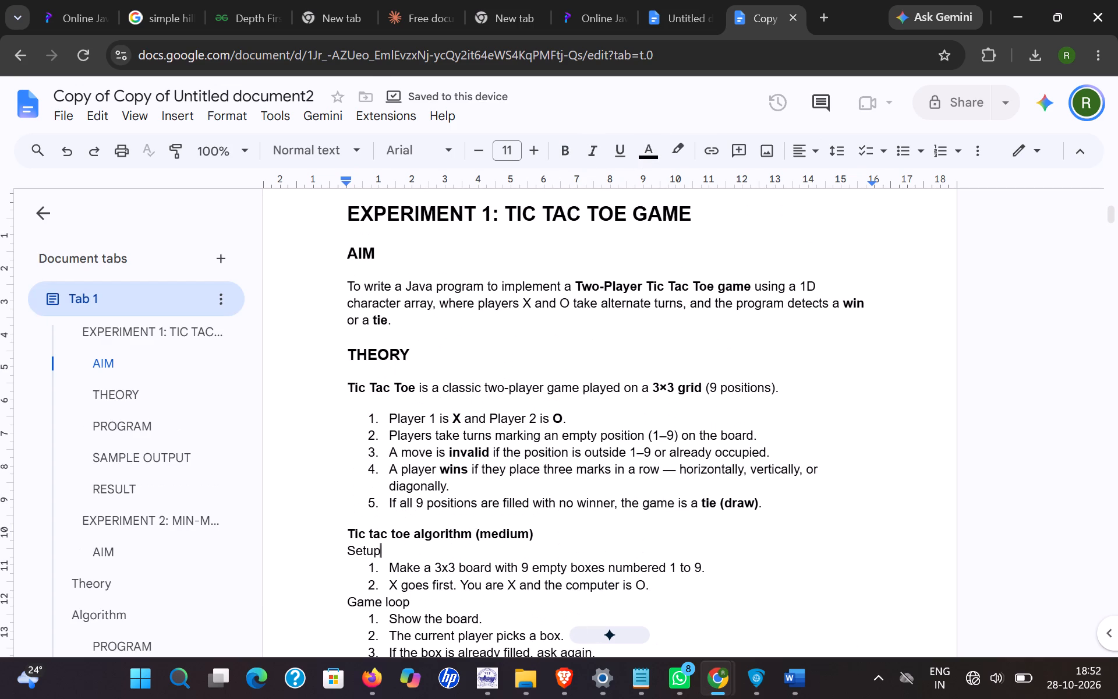
pyautogui.scroll(-2, 779, 374)
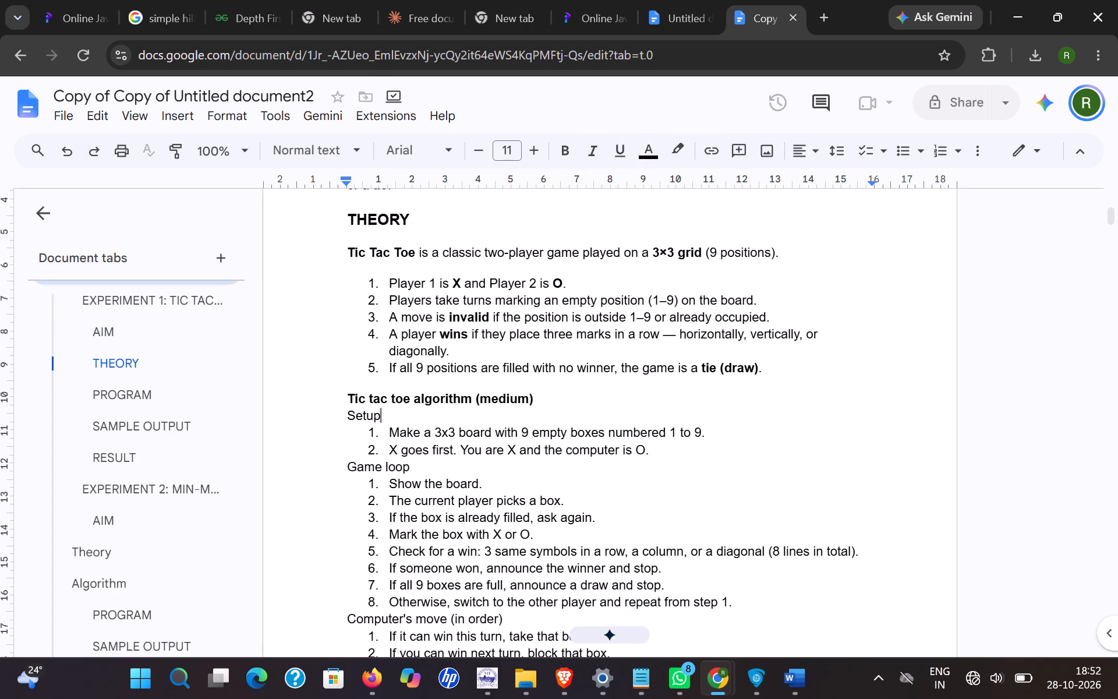
pyautogui.click(873, 483)
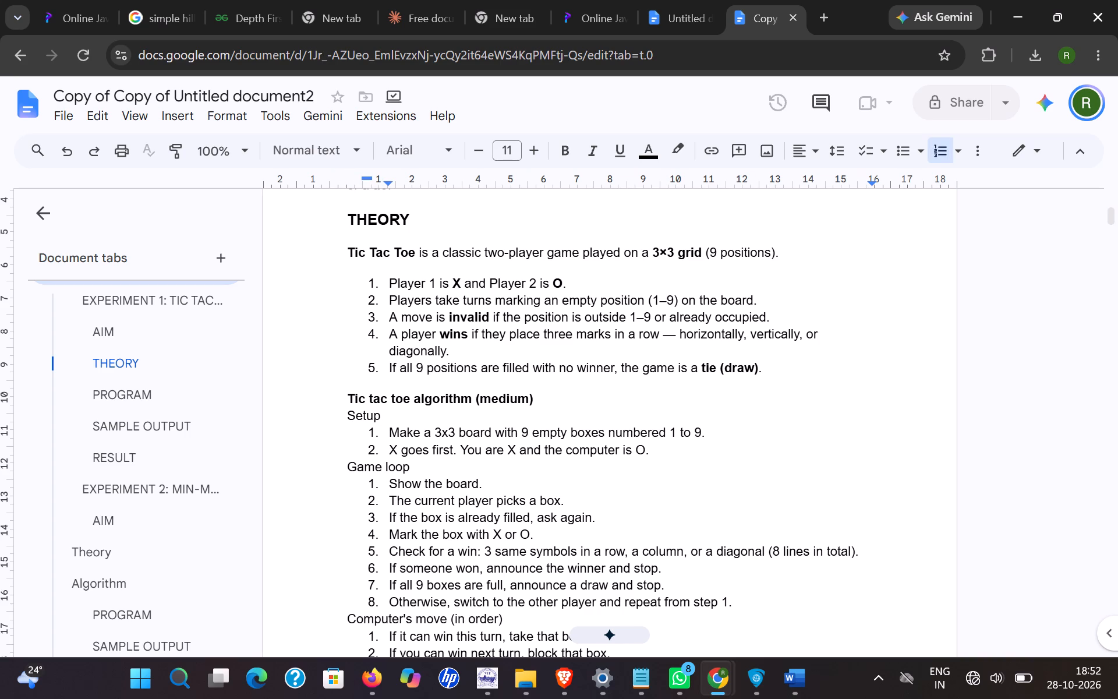
pyautogui.moveTo(533, 398); pyautogui.dragTo(355, 393)
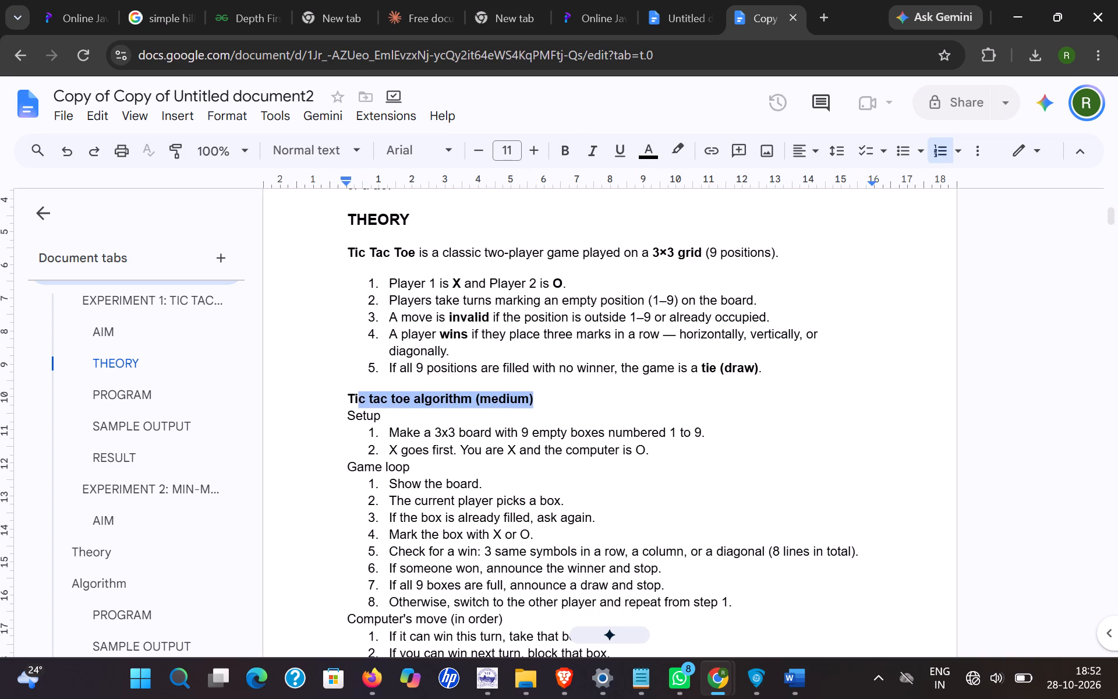
pyautogui.moveTo(355, 393); pyautogui.dragTo(345, 392)
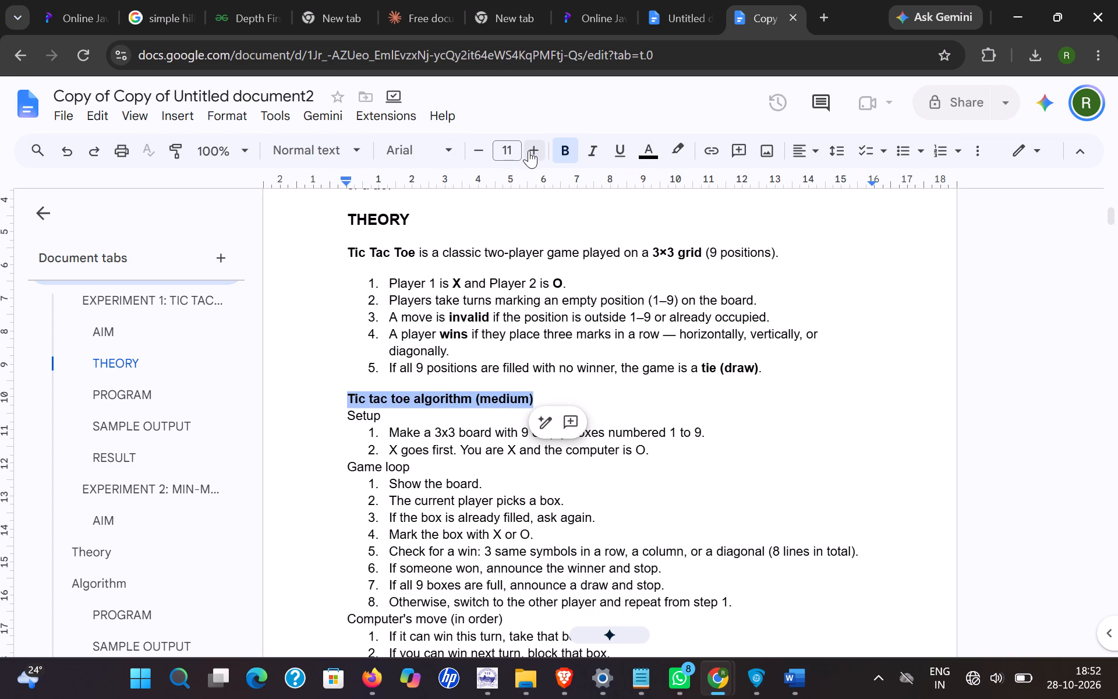
pyautogui.click(529, 150)
pyautogui.click(529, 150)
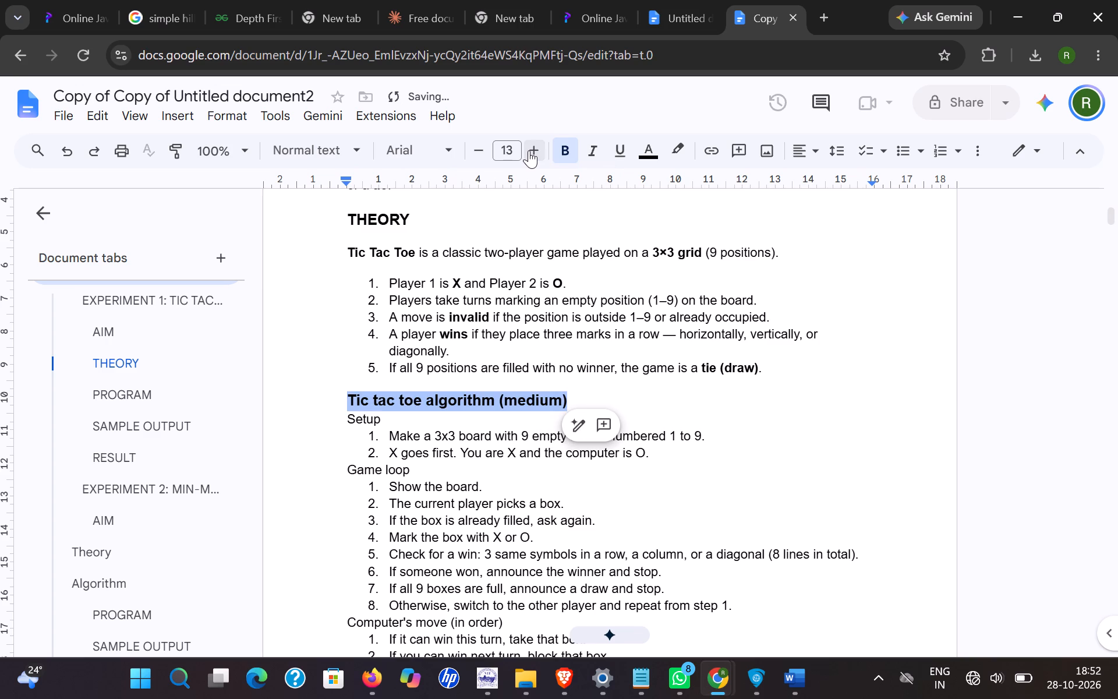
pyautogui.click(823, 441)
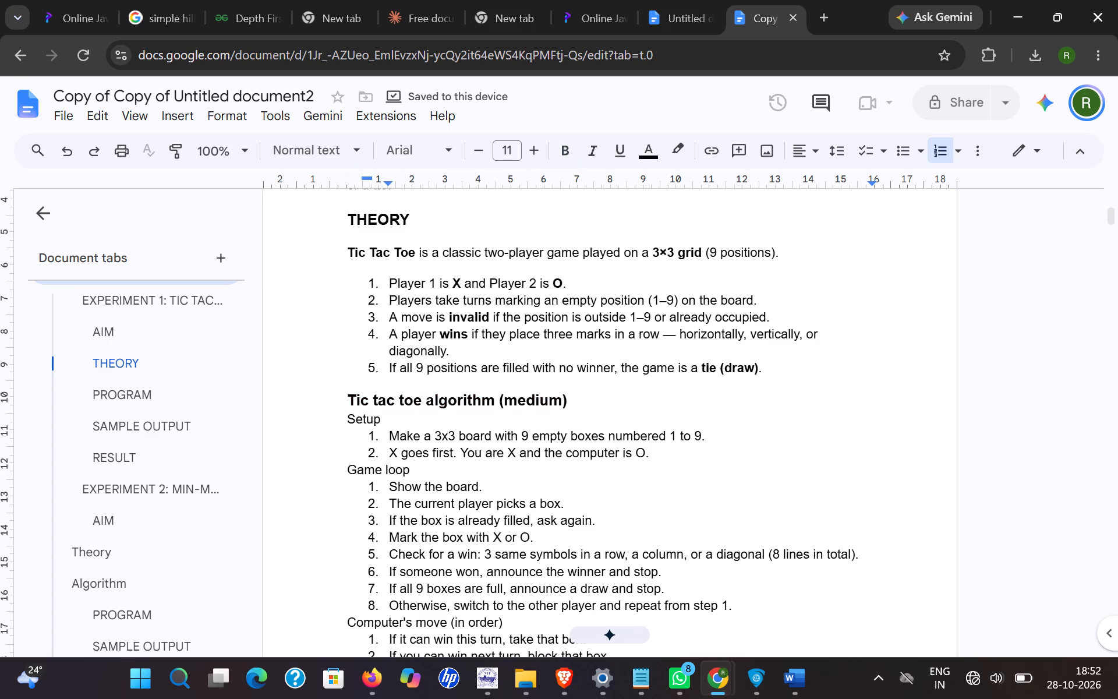
# Review the reformatted algorithm between Experiment 1's Theory list and its PROGRAM heading.
pyautogui.scroll(3, 823, 441)
pyautogui.scroll(-2, 823, 441)
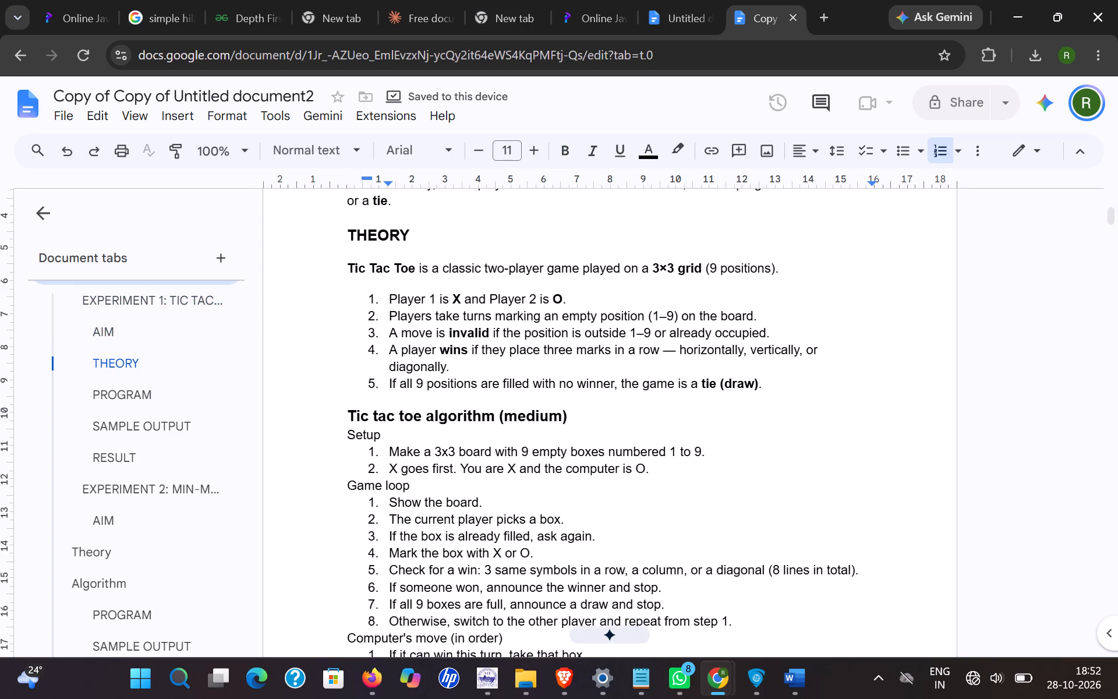
pyautogui.scroll(-3, 823, 441)
pyautogui.scroll(2, 823, 441)
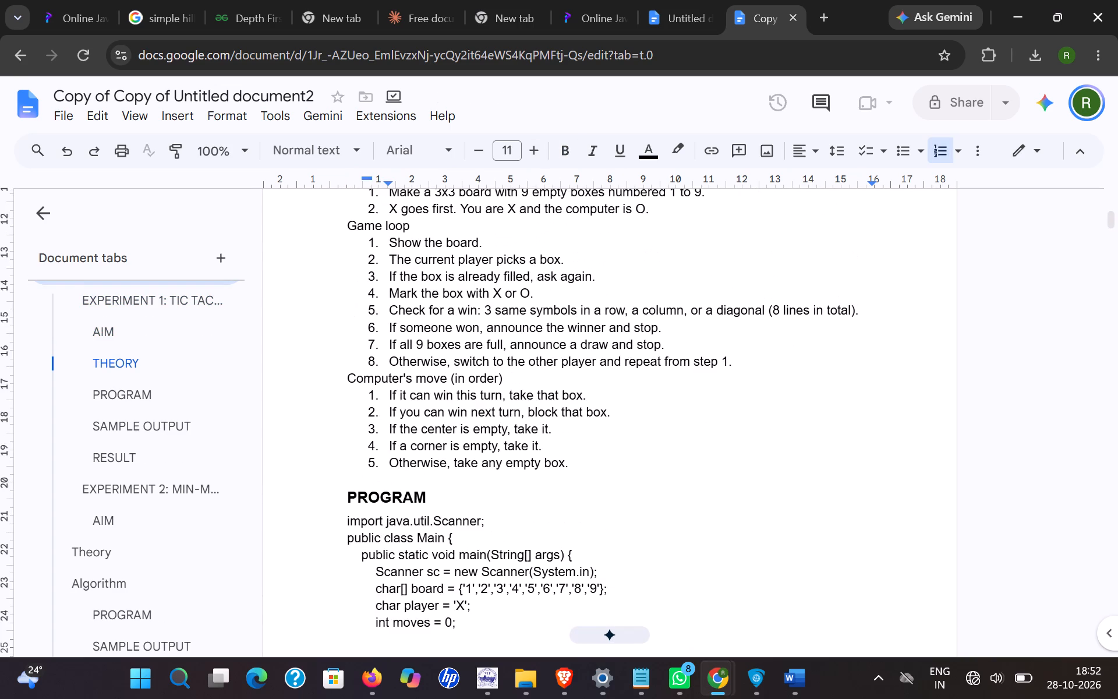
# Insert four blank lines before Experiment 1's PROGRAM heading so that it starts on a new page.
pyautogui.scroll(1, 823, 441)
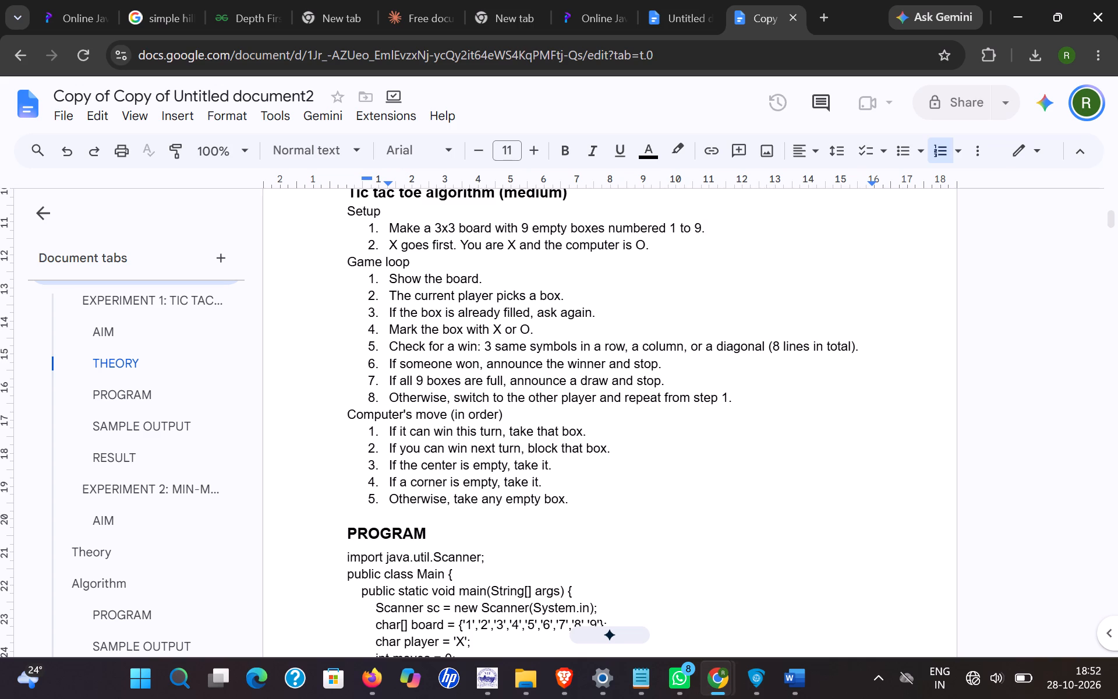
pyautogui.click(434, 524)
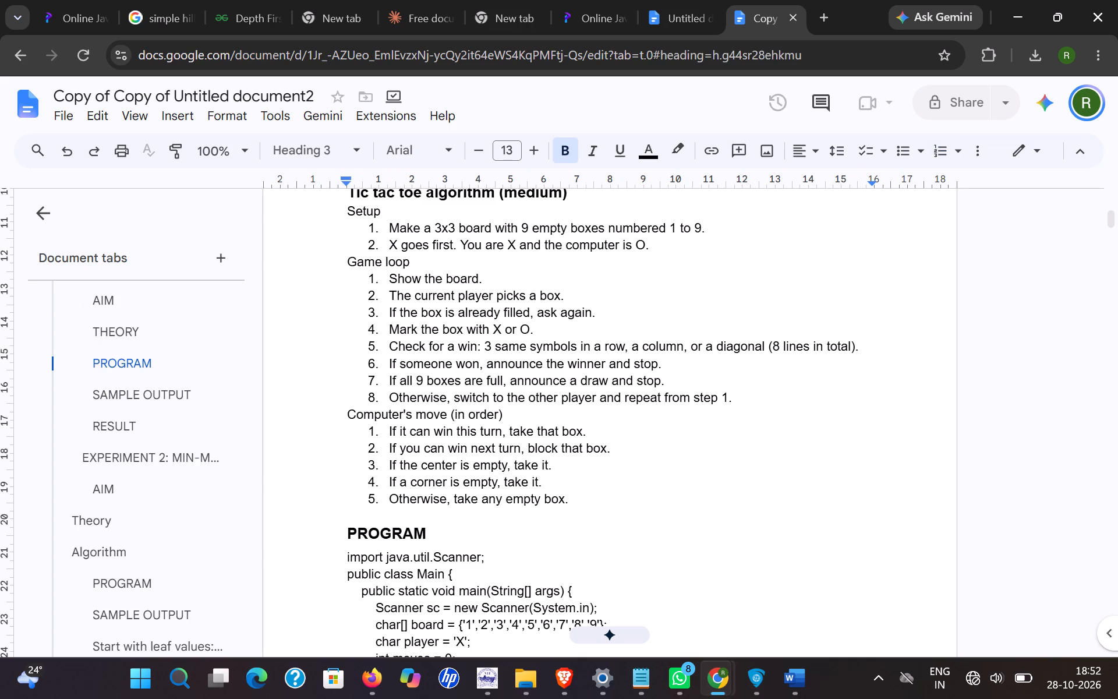
pyautogui.press('Left')
pyautogui.press('Left')
pyautogui.press('Left')
pyautogui.press('Left')
pyautogui.press('Left')
pyautogui.press('Left')
pyautogui.press('Left')
pyautogui.press('Return')
pyautogui.press('Return')
pyautogui.press('Return')
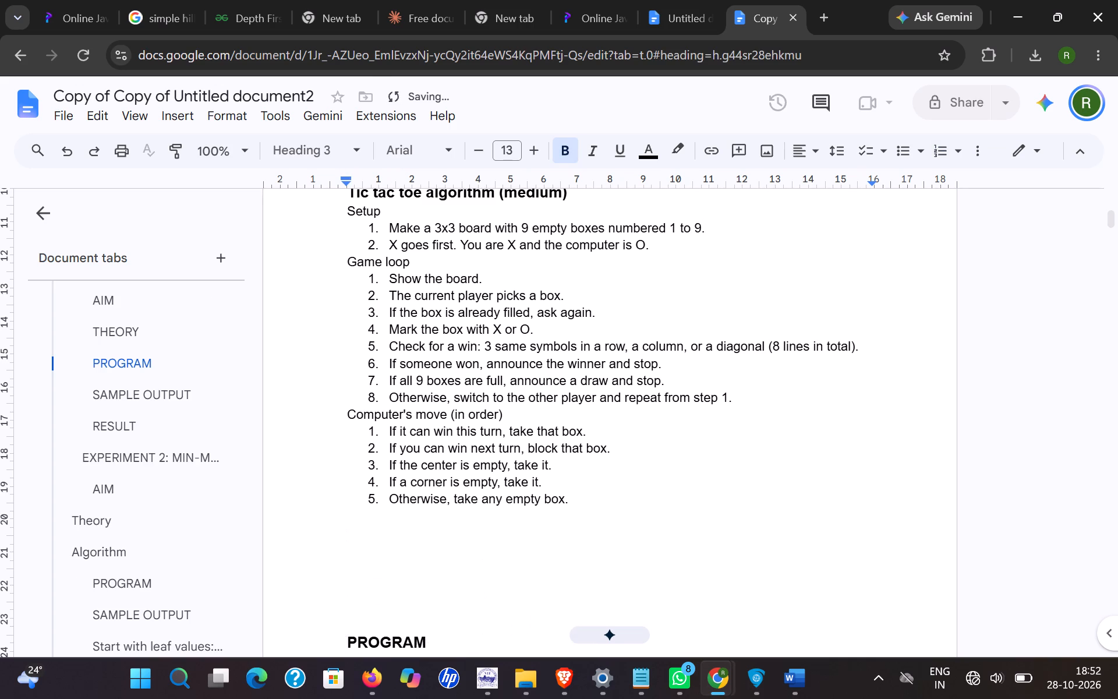
pyautogui.scroll(-2, 515, 484)
pyautogui.press('Return')
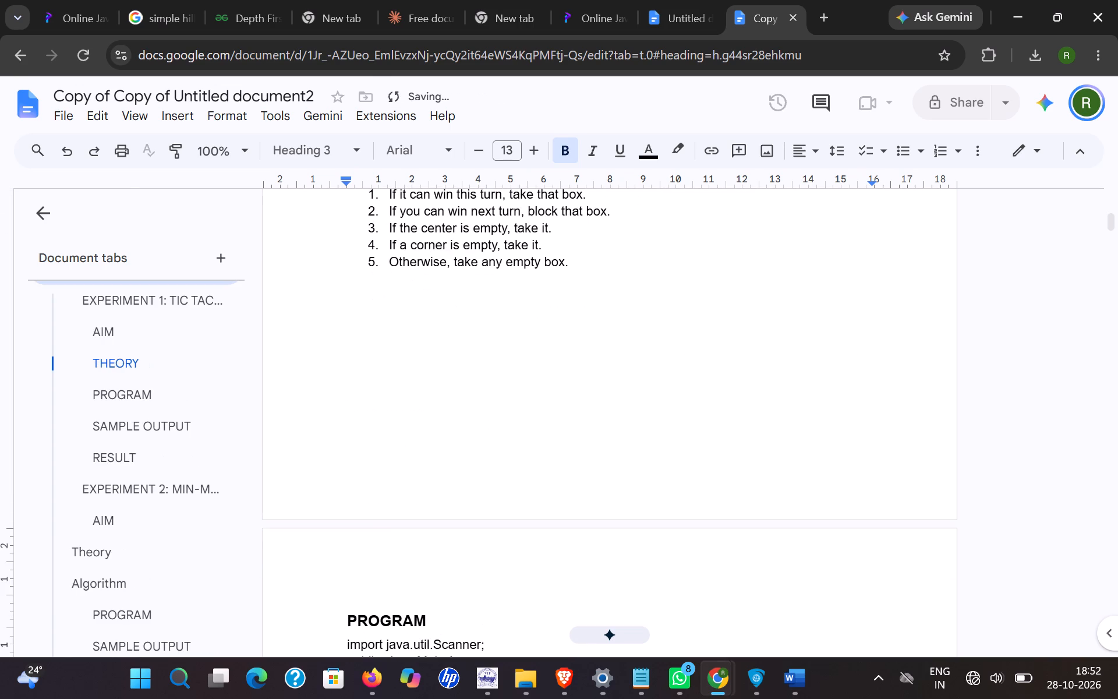
pyautogui.scroll(3, 590, 433)
pyautogui.scroll(-3, 590, 433)
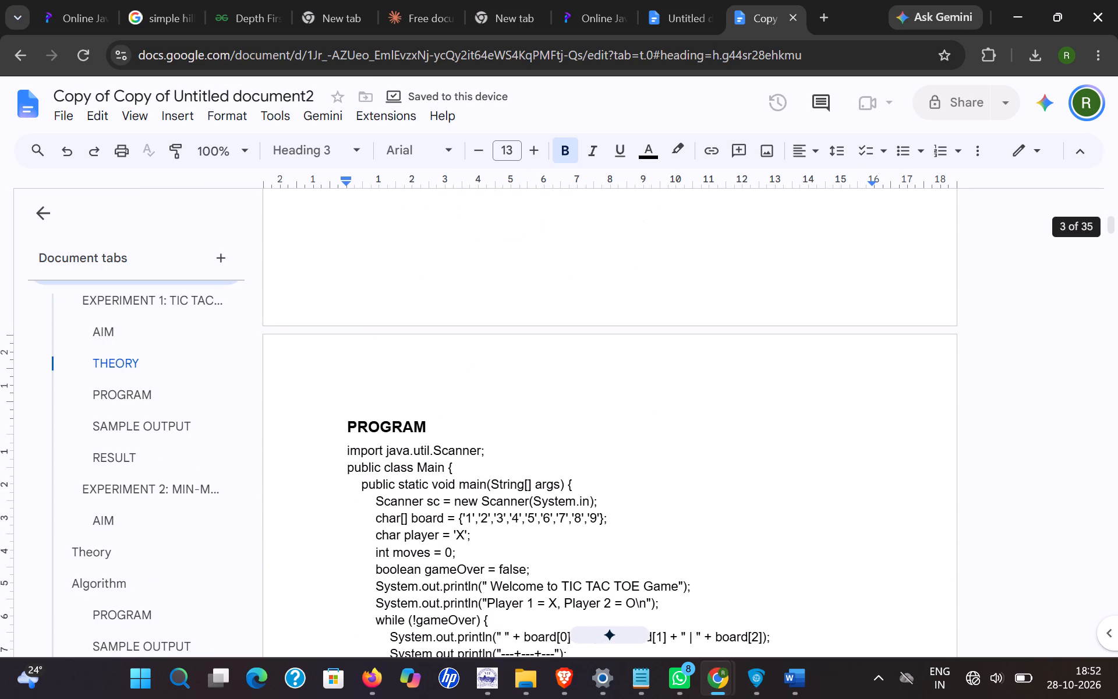
pyautogui.click(682, 457)
# Review Experiment 1's Aim, Theory and Tic tac toe algorithm sections, including the spacing before the PROGRAM page.
pyautogui.scroll(7, 682, 457)
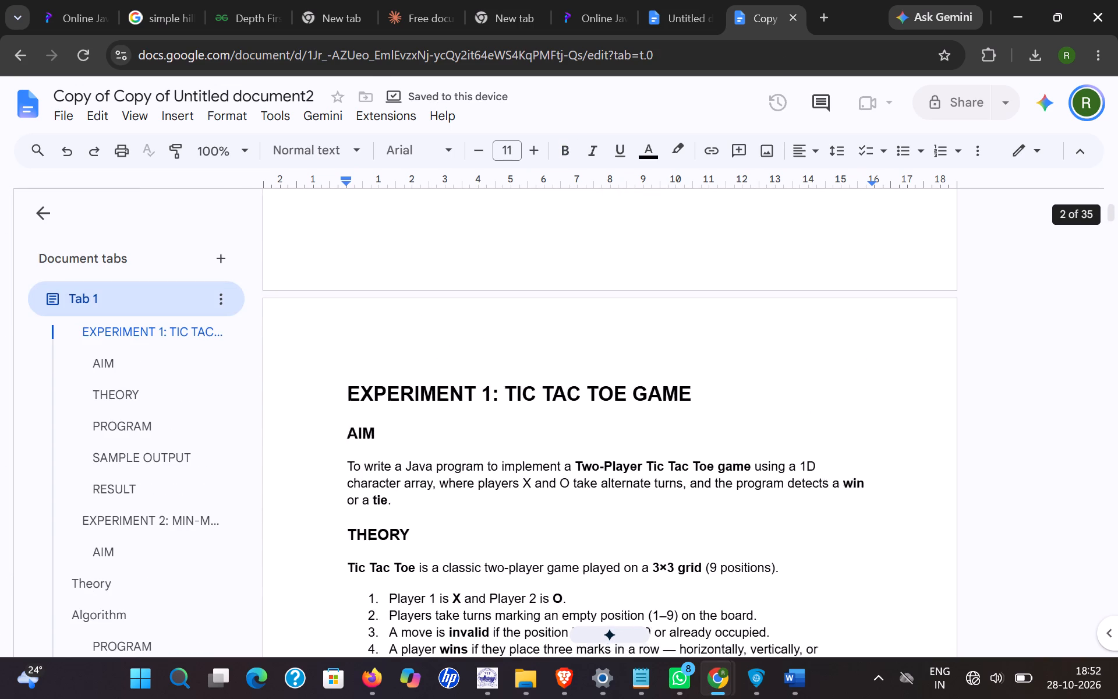
pyautogui.scroll(4, 682, 457)
pyautogui.scroll(-5, 682, 457)
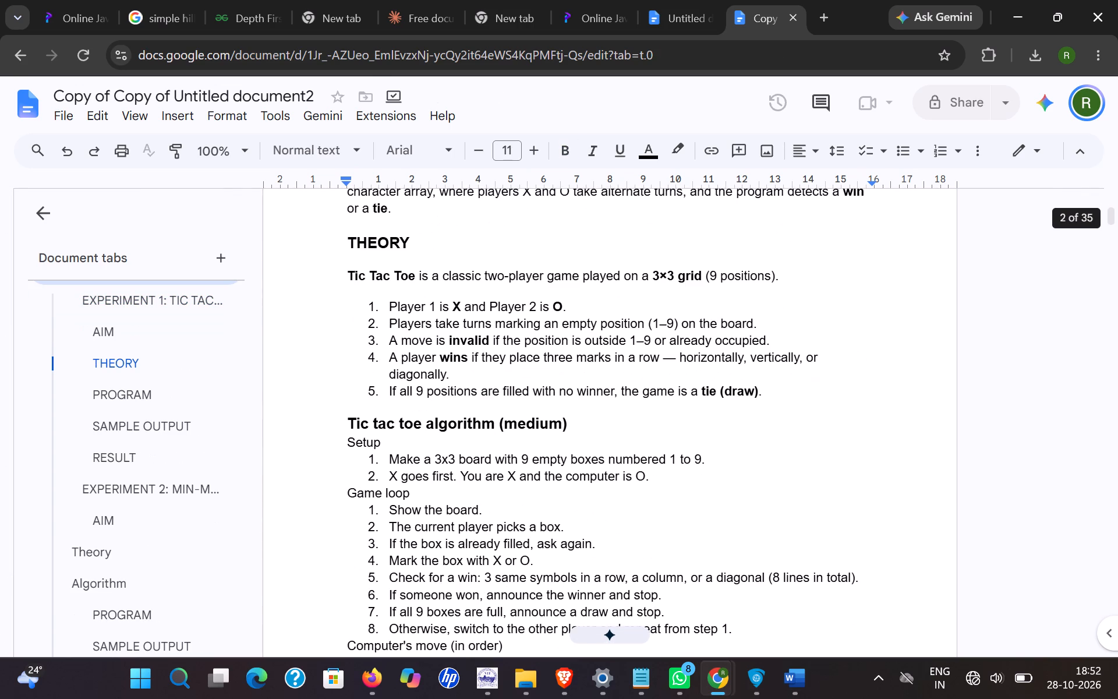
pyautogui.scroll(-1, 682, 457)
pyautogui.scroll(2, 682, 457)
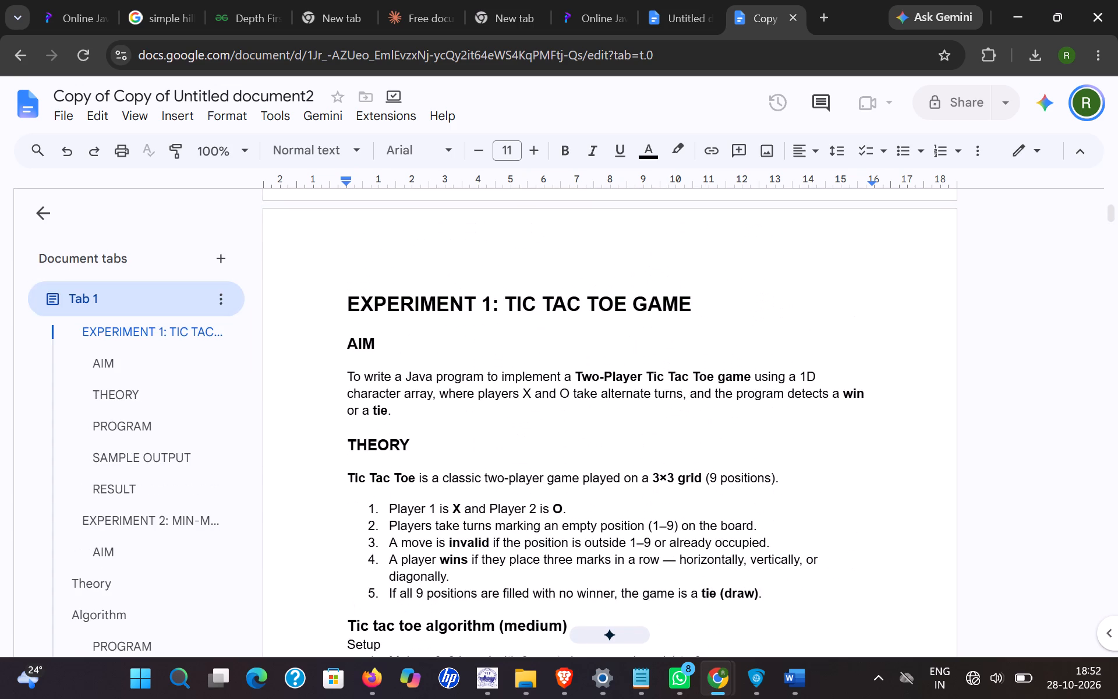
pyautogui.scroll(-3, 682, 457)
pyautogui.scroll(1, 682, 457)
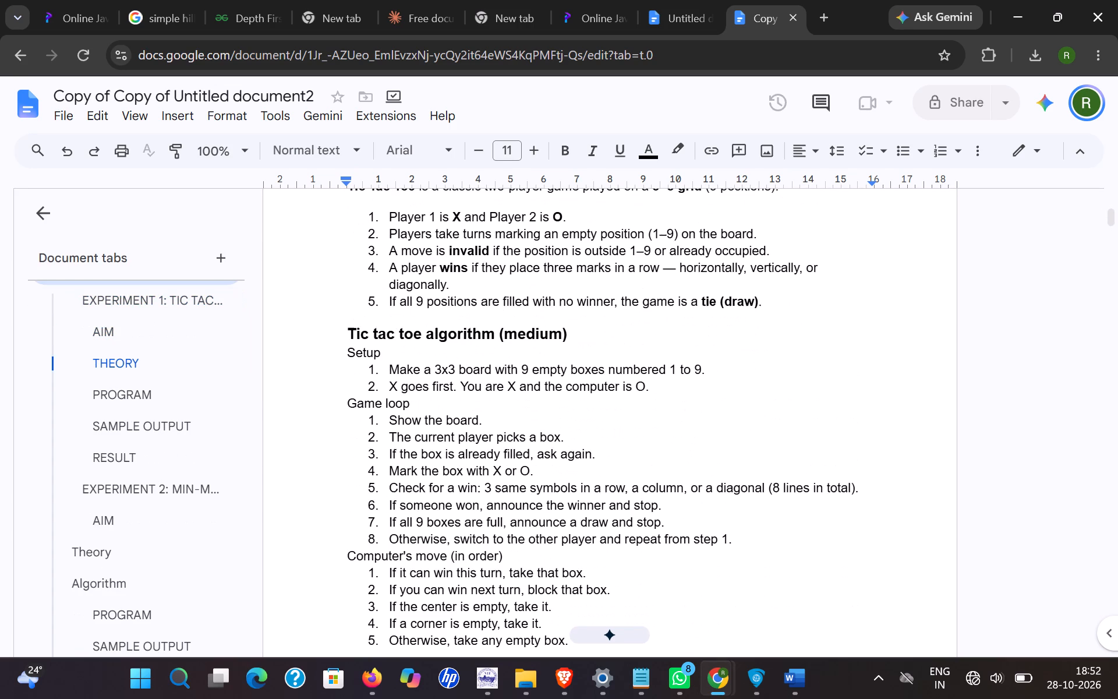
pyautogui.scroll(-2, 682, 457)
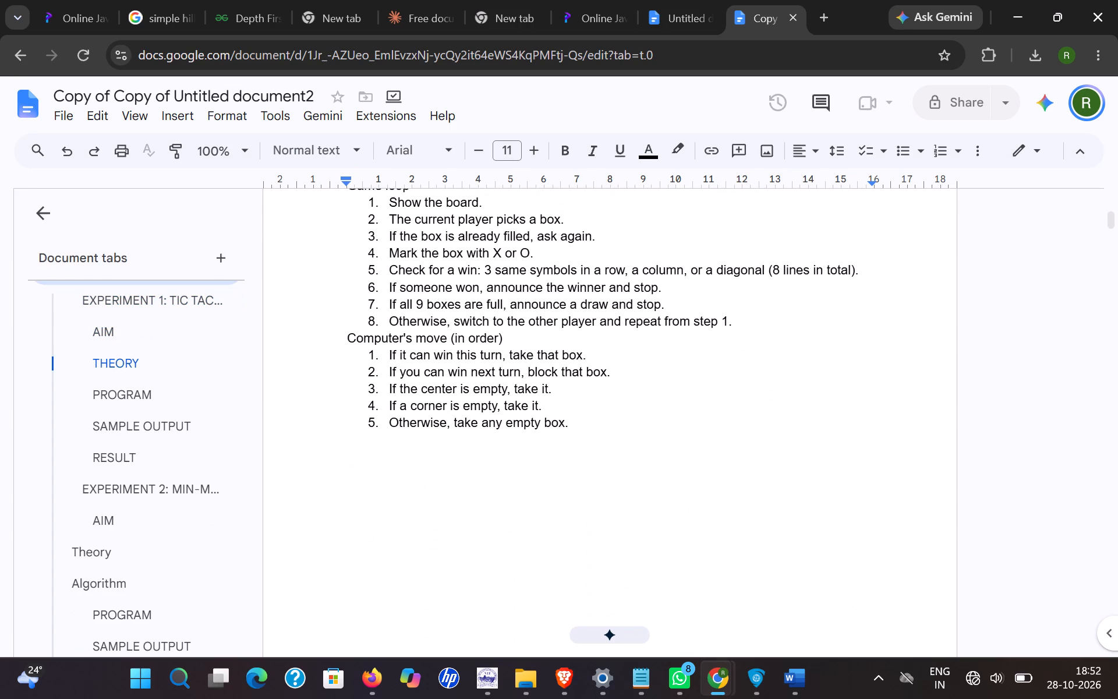
pyautogui.scroll(-1, 682, 457)
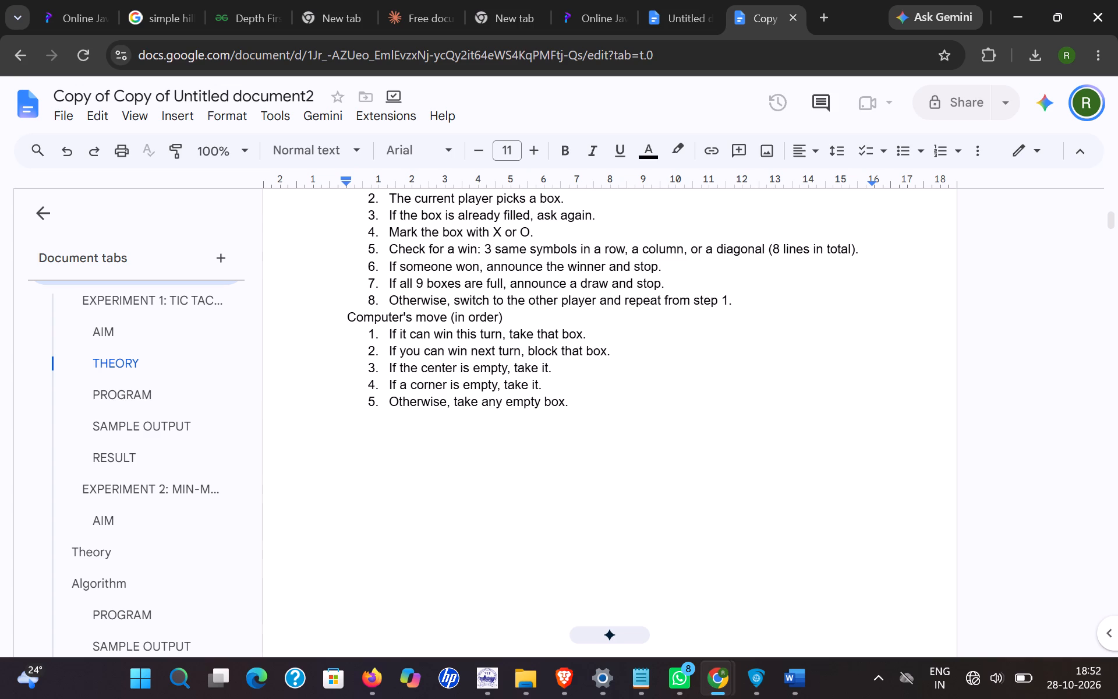
# Connect the computer to the secured Wi-Fi network named with a lollipop emoji.
pyautogui.click(976, 684)
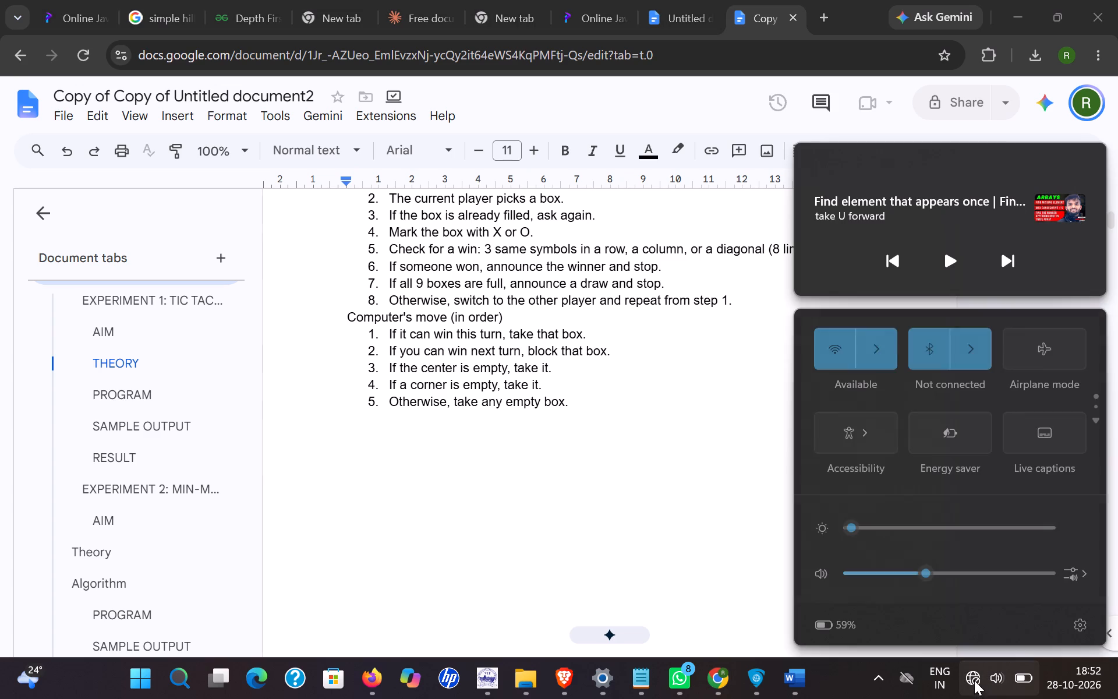
pyautogui.click(884, 359)
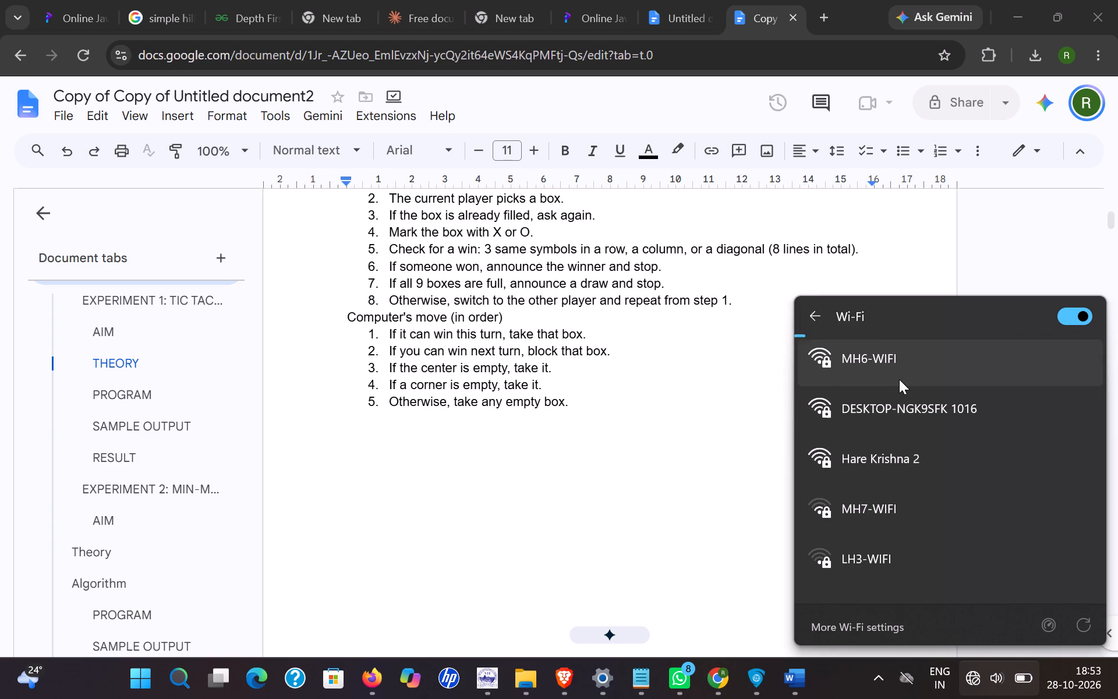
pyautogui.click(1043, 354)
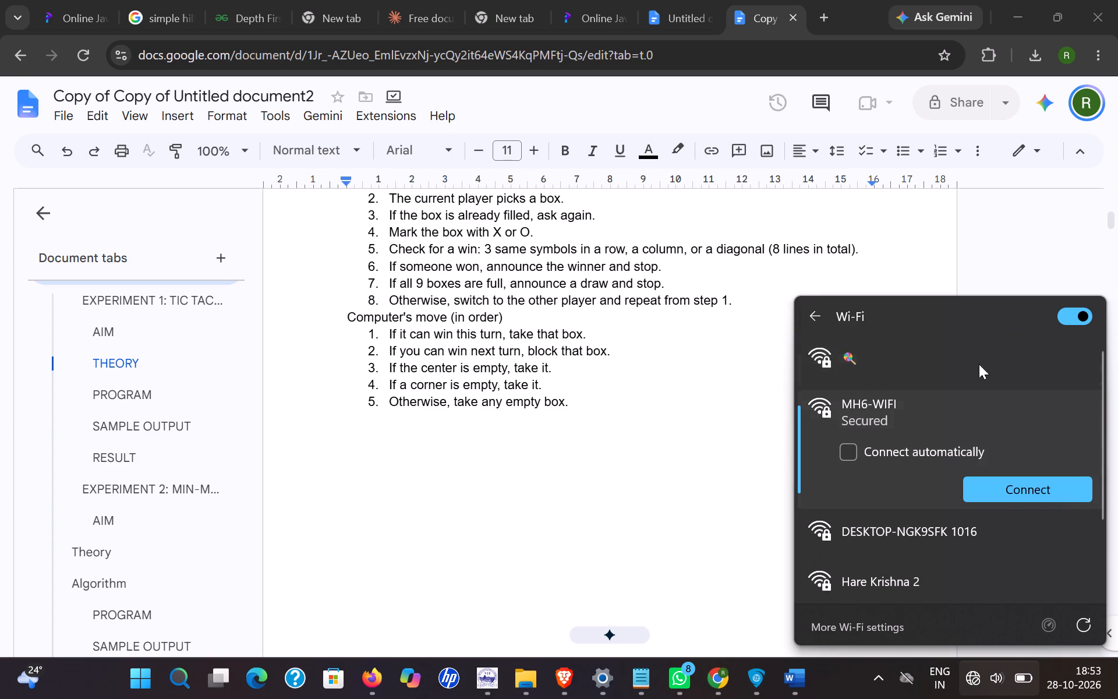
pyautogui.click(958, 338)
pyautogui.click(1028, 443)
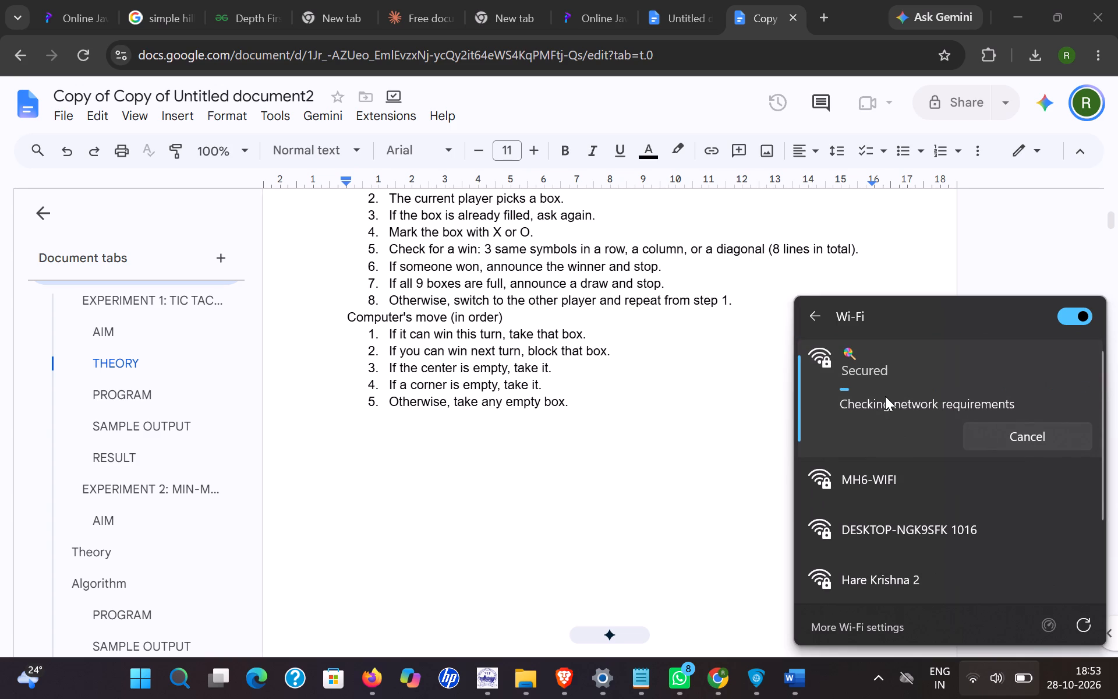
pyautogui.click(738, 520)
# Dismiss the incoming message notification and recheck the Experiment 1 pages from the title to the blank lines after the algorithm.
pyautogui.scroll(1, 738, 520)
pyautogui.click(738, 520)
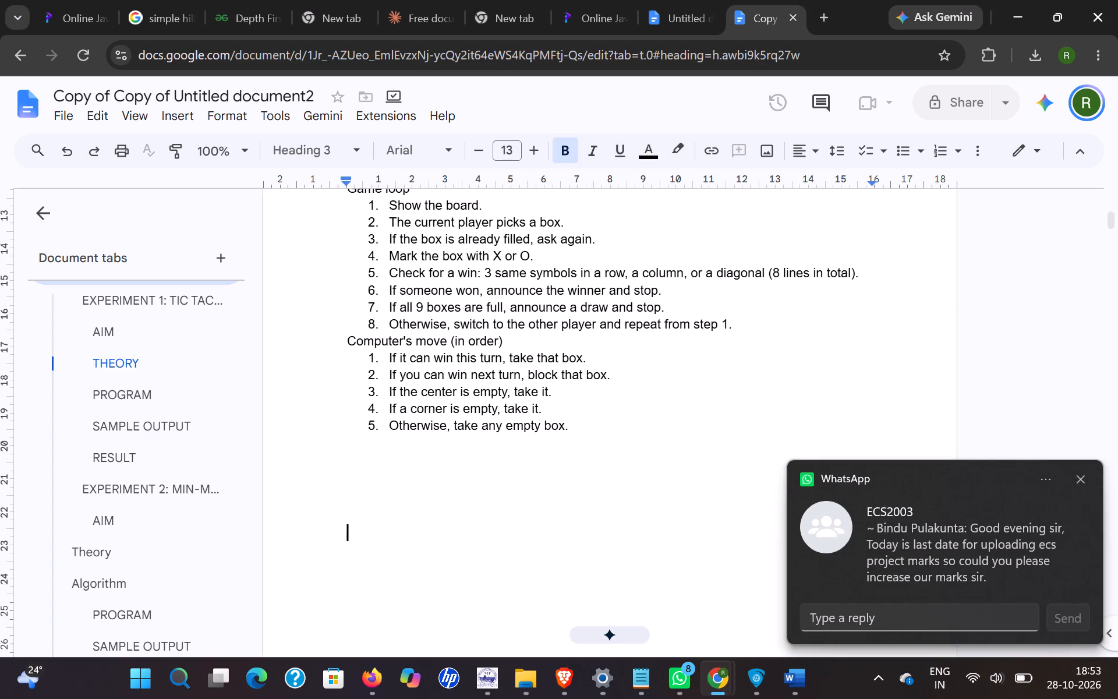
pyautogui.click(1077, 479)
pyautogui.click(806, 506)
pyautogui.scroll(5, 806, 506)
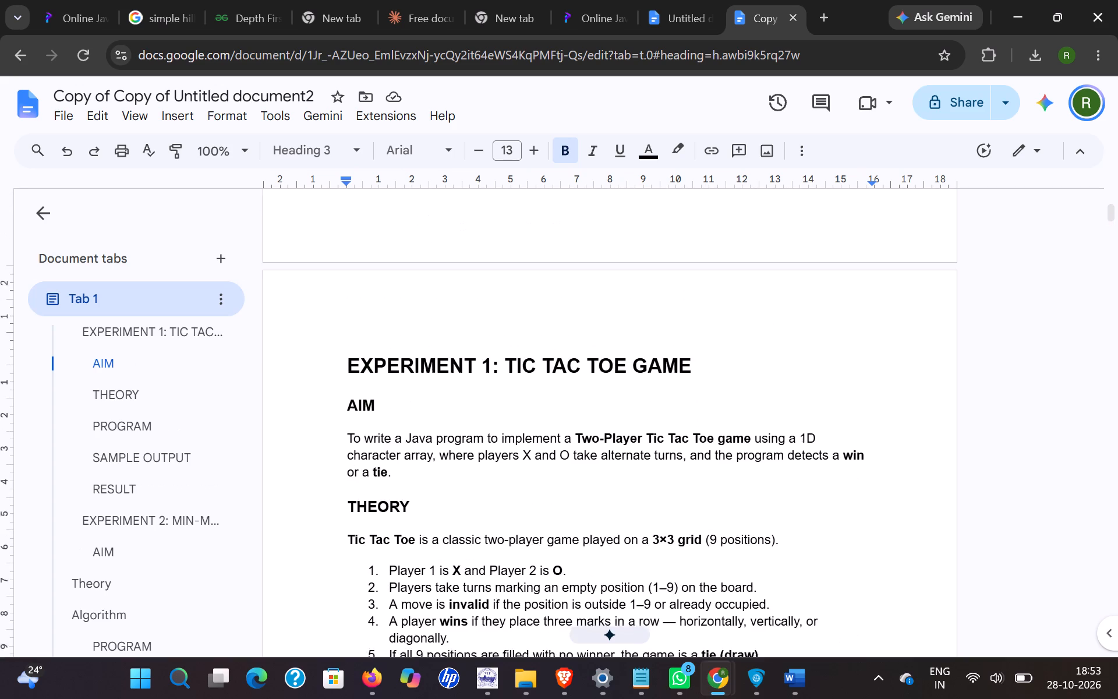
pyautogui.scroll(1, 806, 506)
pyautogui.scroll(-5, 806, 506)
pyautogui.click(806, 506)
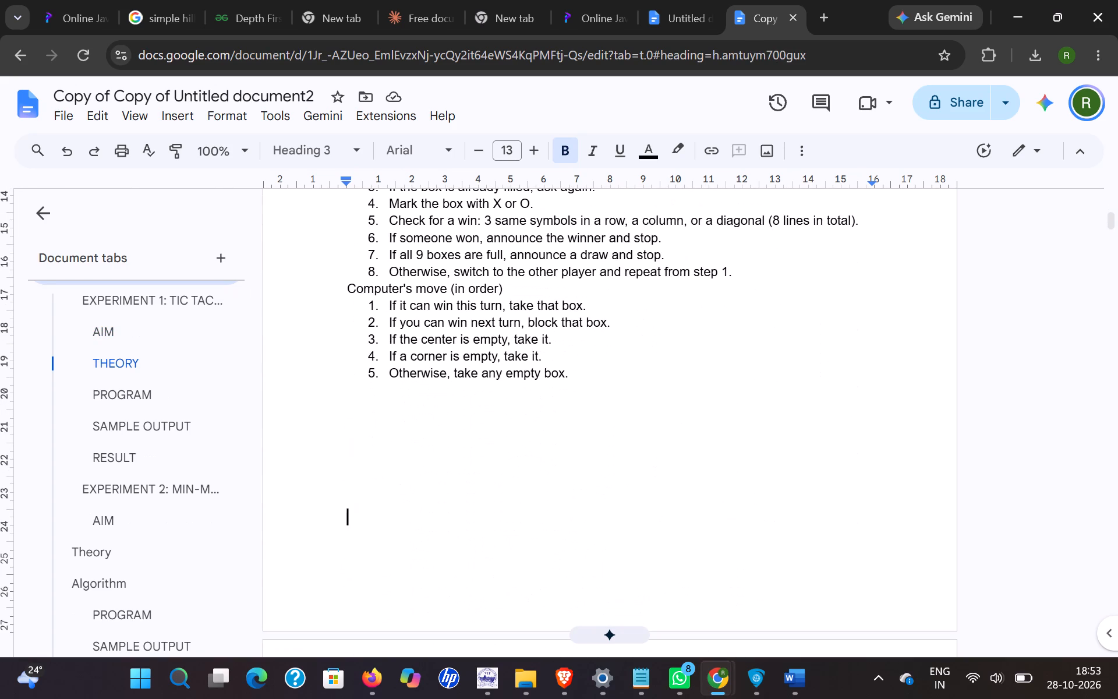
pyautogui.scroll(5, 806, 506)
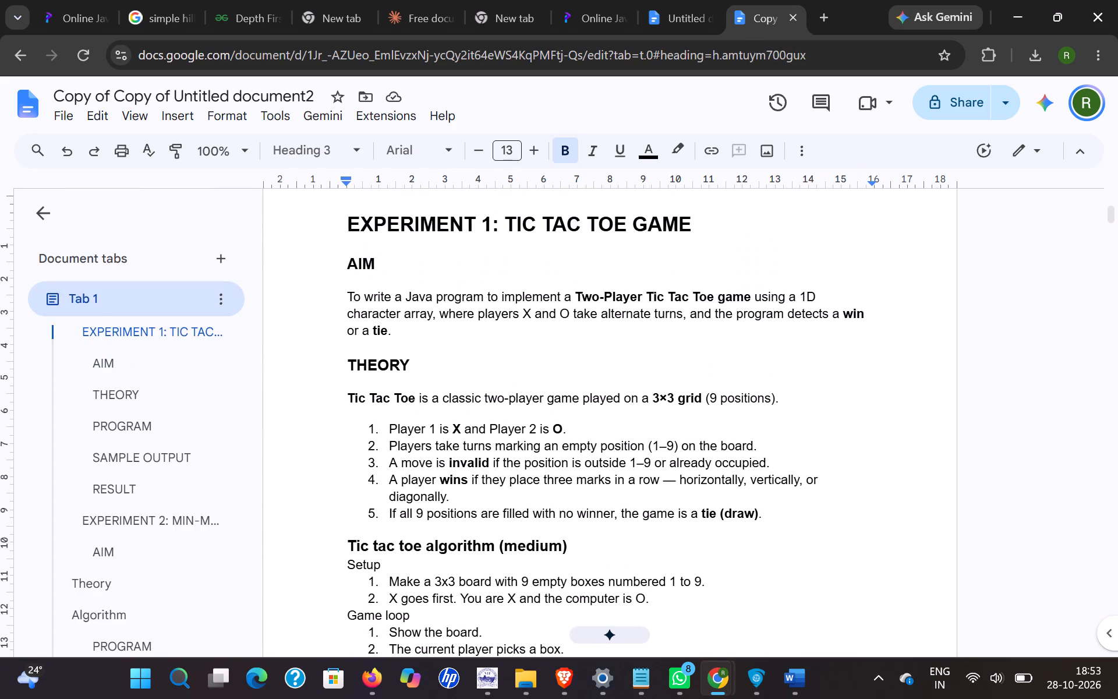
# Check the document's Drive save status.
pyautogui.click(394, 95)
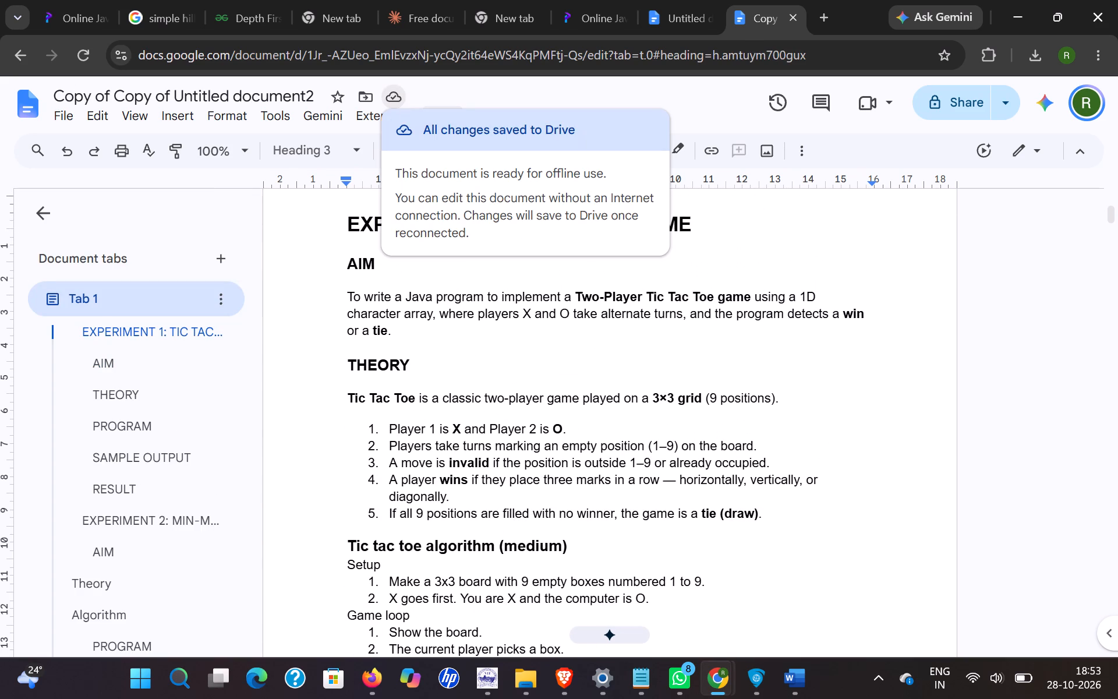
pyautogui.click(875, 480)
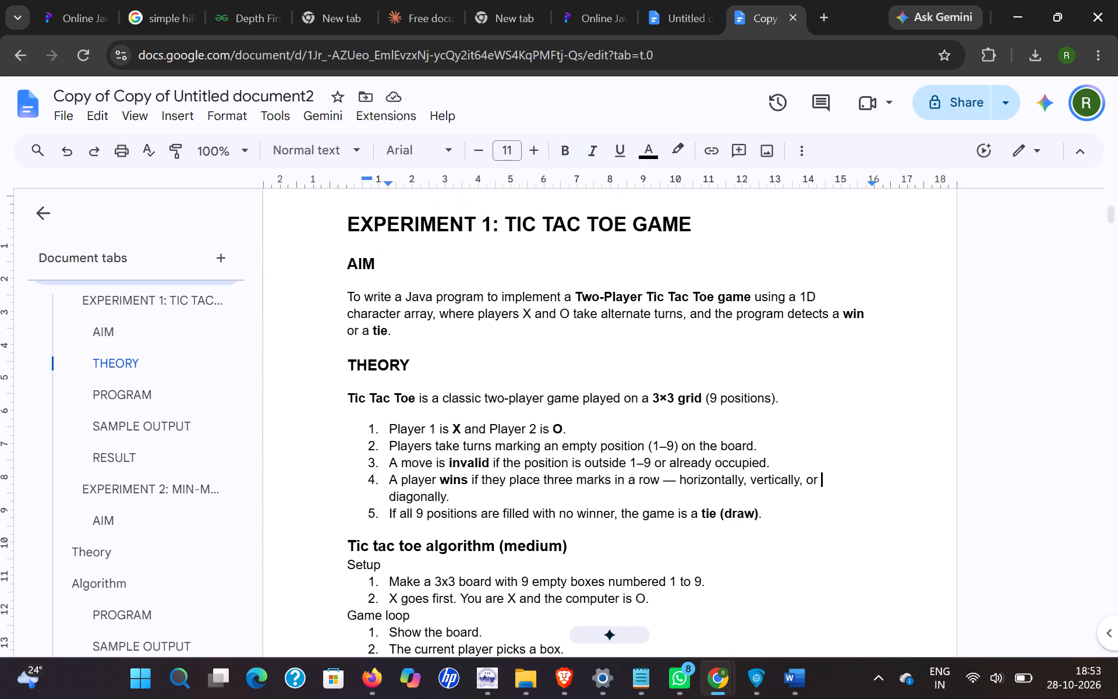
# Review Experiment 1's program code, sample output and result for layout and page breaks.
pyautogui.scroll(-8, 875, 480)
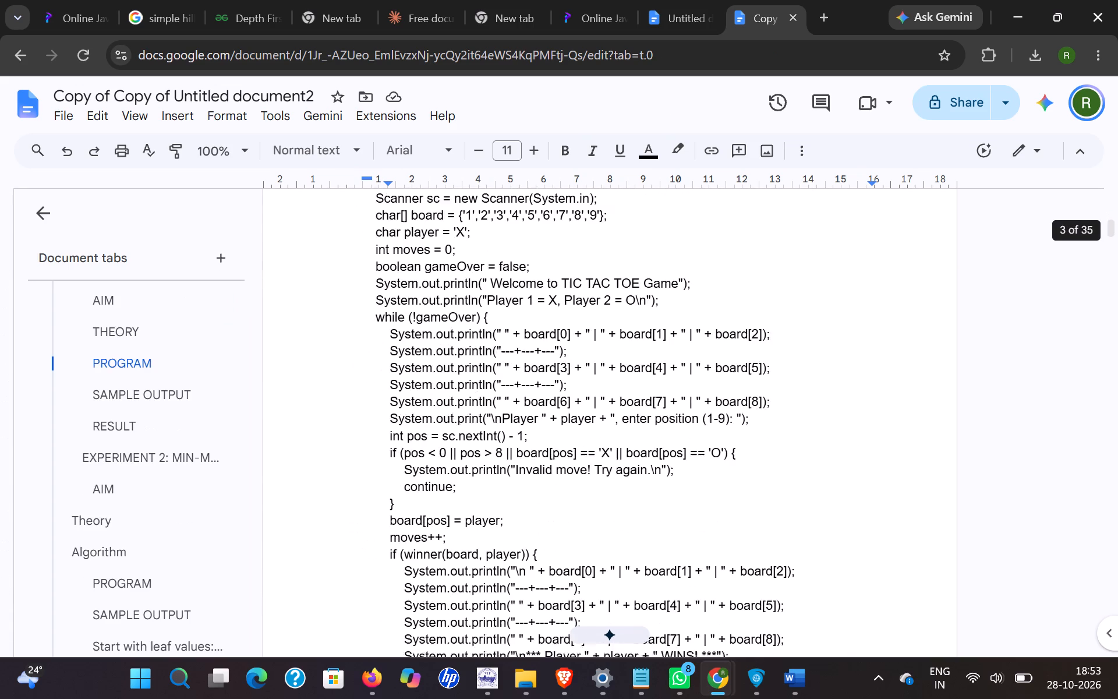
pyautogui.scroll(-6, 875, 480)
pyautogui.scroll(3, 875, 480)
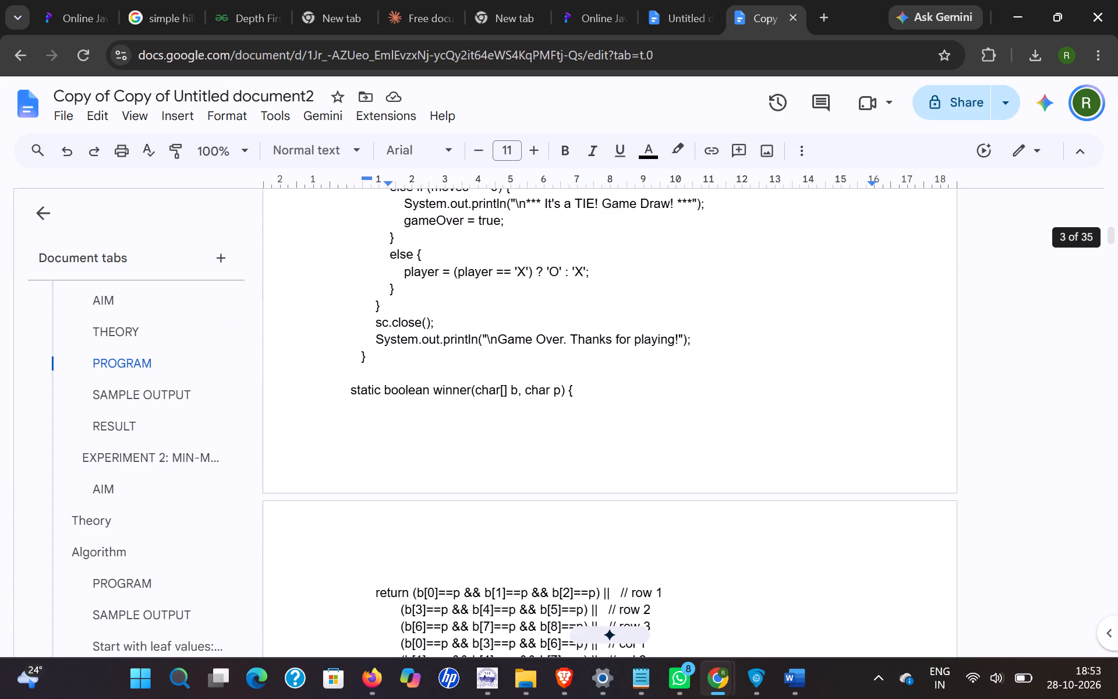
pyautogui.scroll(-5, 875, 480)
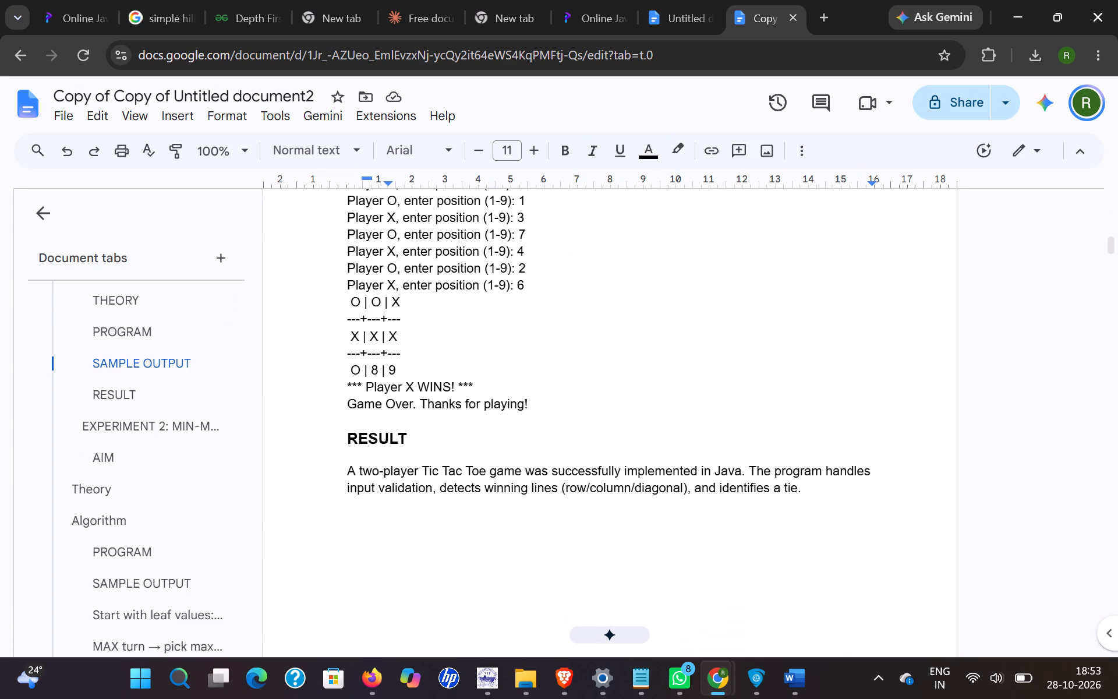
pyautogui.scroll(-1, 875, 480)
pyautogui.scroll(2, 875, 480)
pyautogui.scroll(-1, 875, 480)
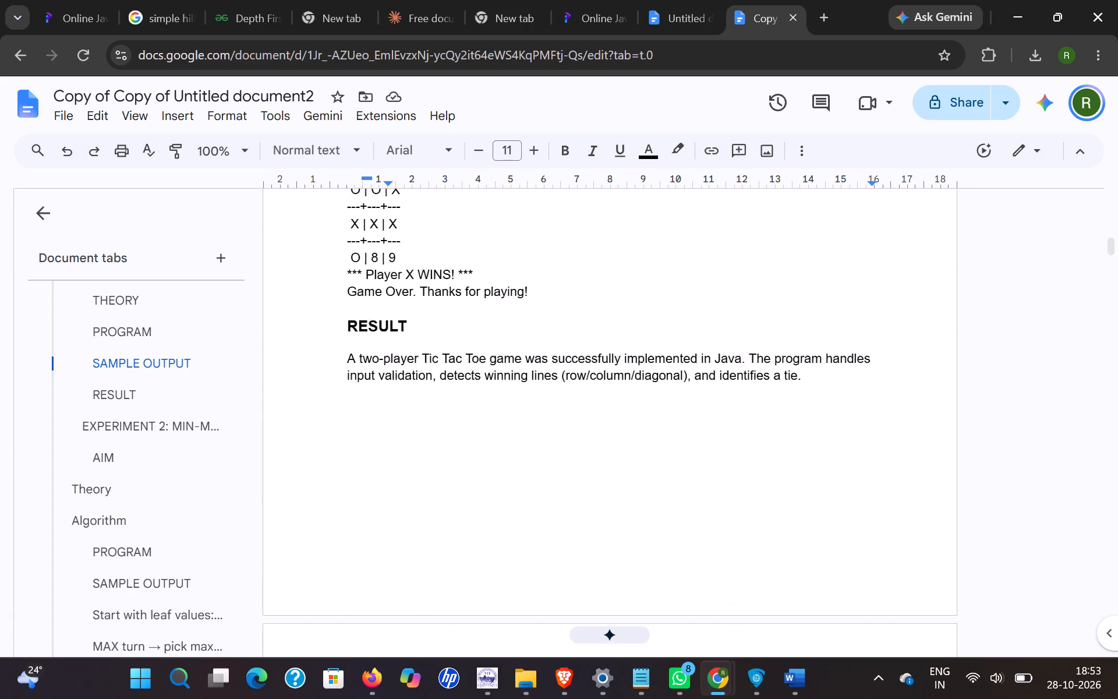
# Review Experiment 2: MIN-MAX PROBLEM from its Aim, Theory and Algorithm through the program, sample output and result.
pyautogui.scroll(-3, 875, 480)
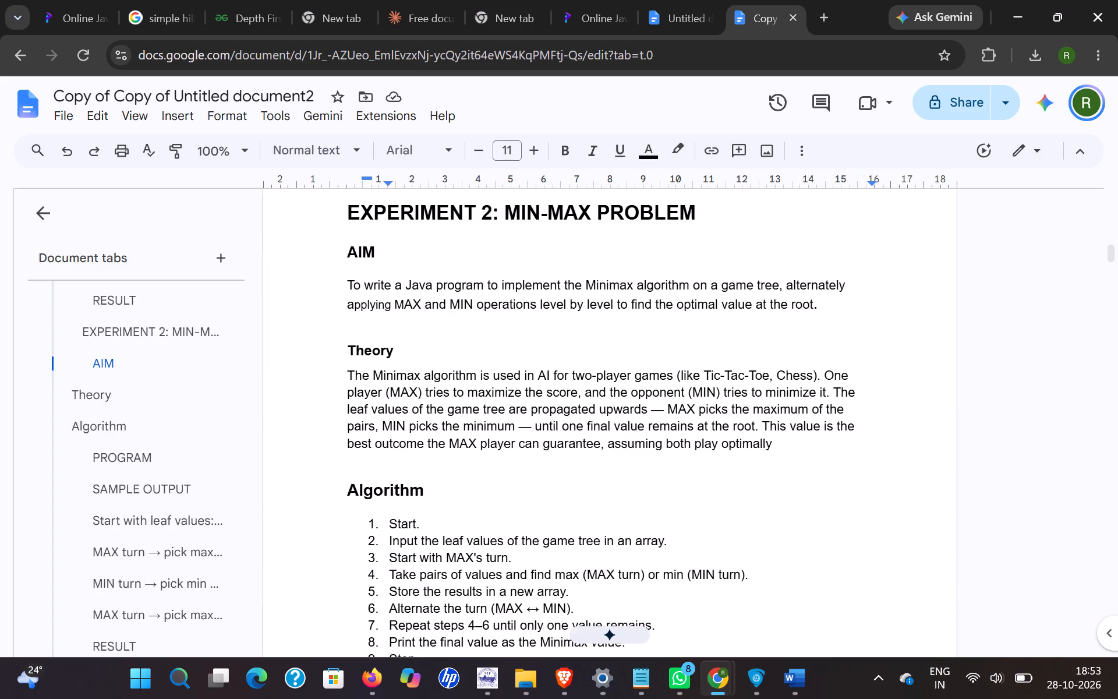
pyautogui.scroll(1, 875, 480)
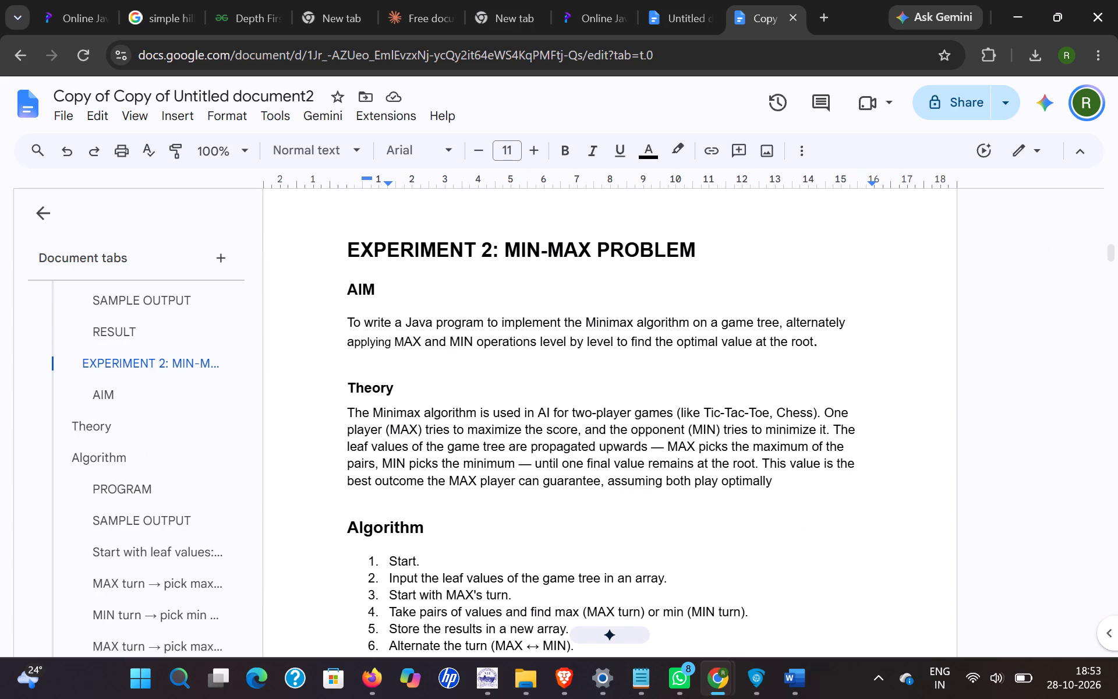
pyautogui.scroll(-5, 875, 480)
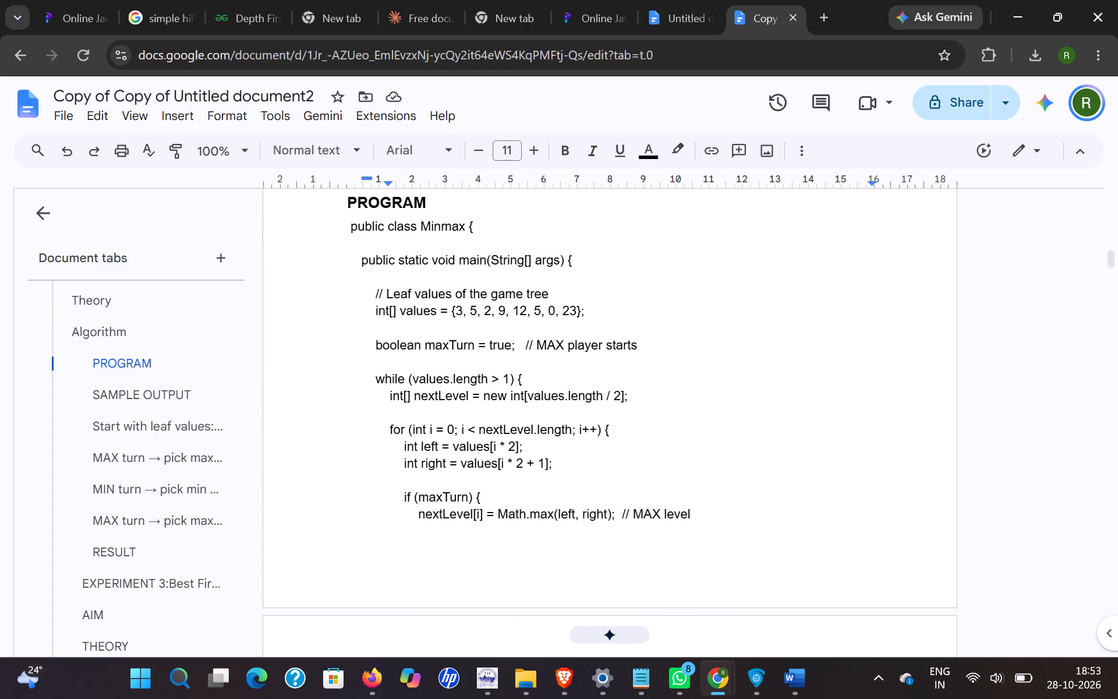
pyautogui.scroll(-4, 875, 480)
pyautogui.click(1078, 444)
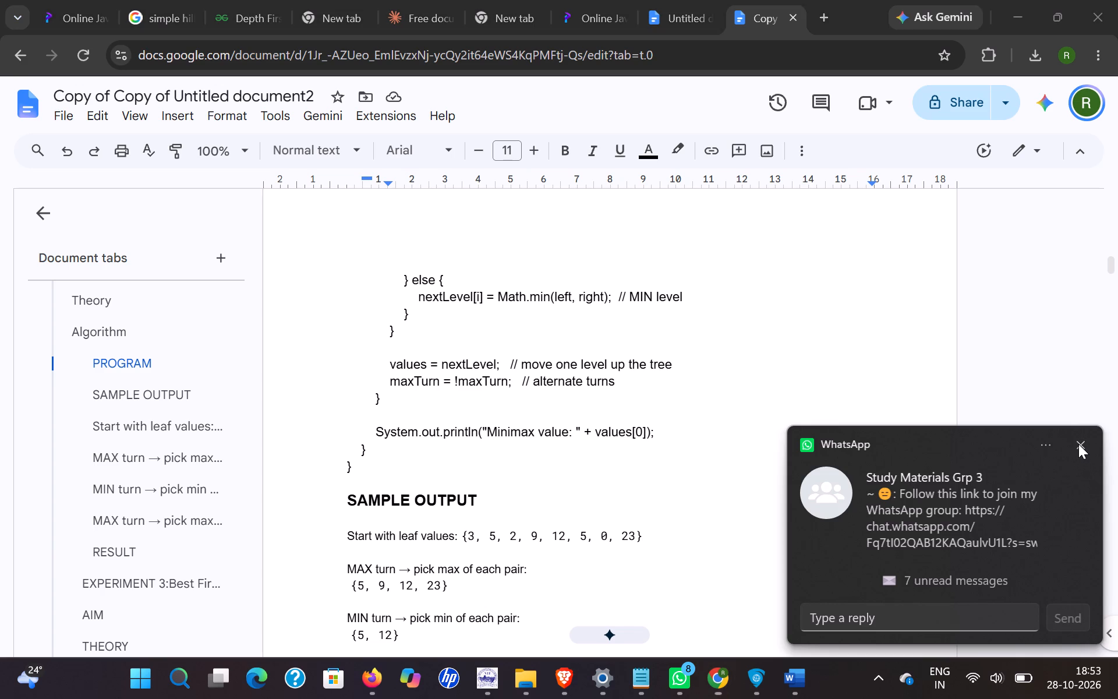
pyautogui.scroll(-2, 720, 533)
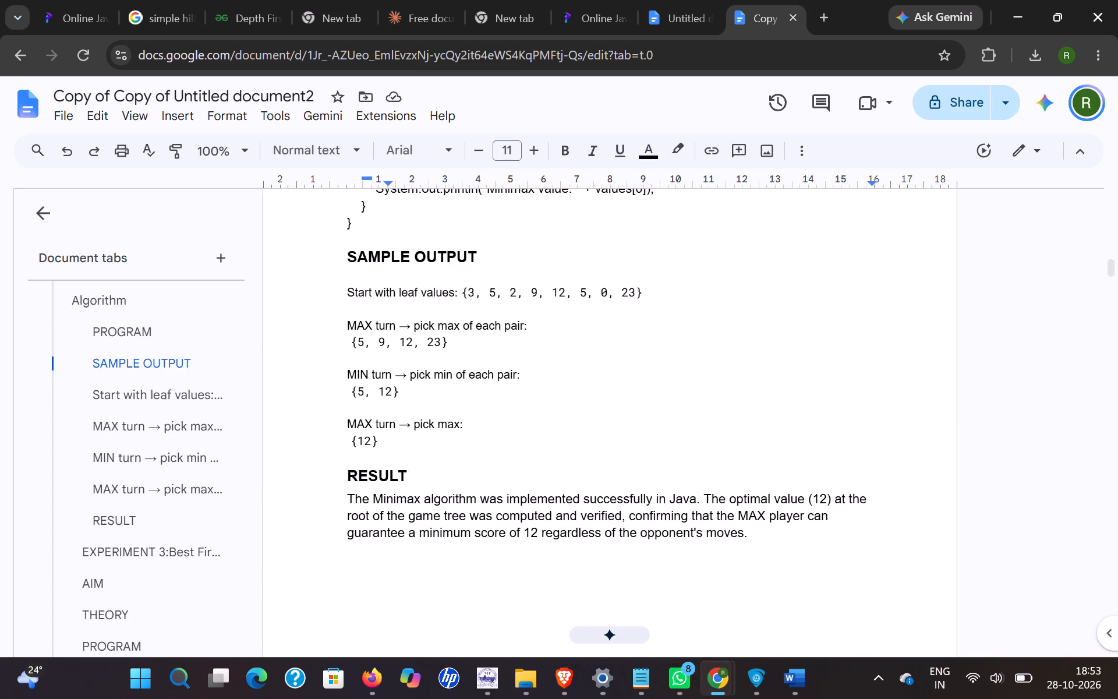
pyautogui.scroll(8, 720, 533)
pyautogui.scroll(-2, 720, 533)
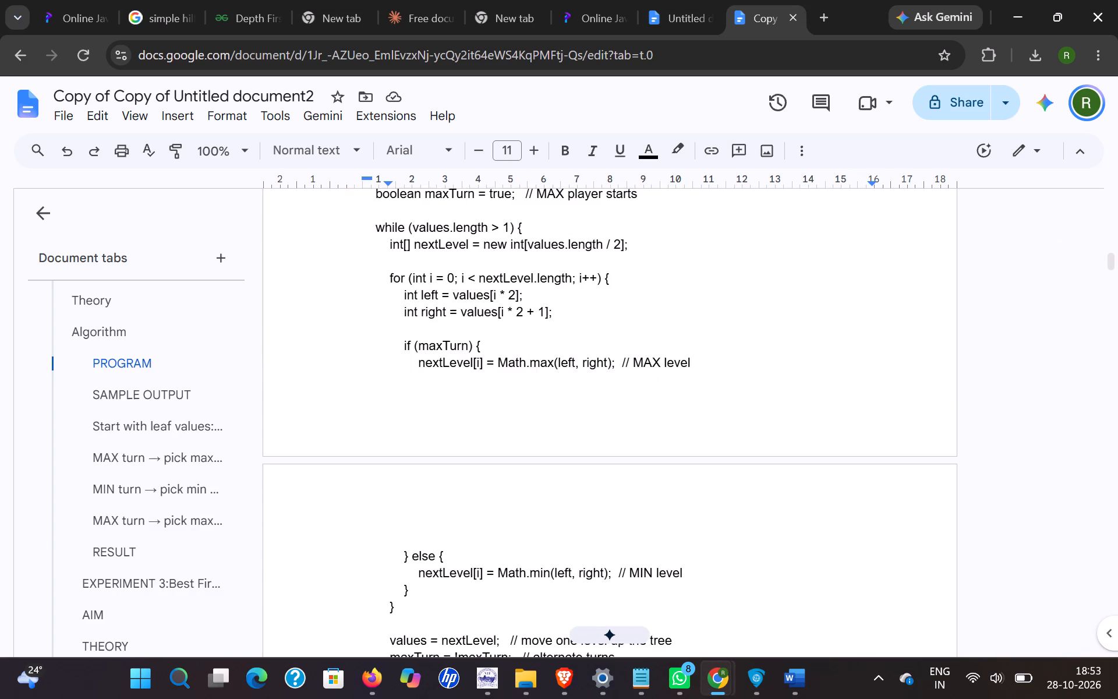
pyautogui.scroll(6, 720, 533)
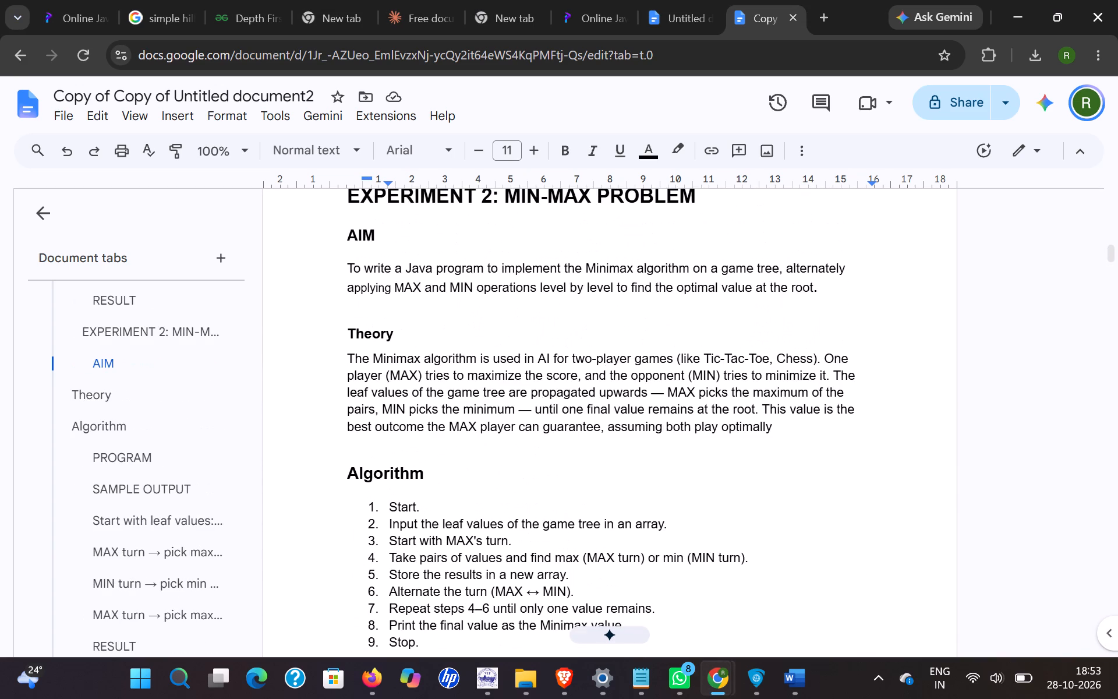
pyautogui.scroll(-4, 720, 533)
pyautogui.scroll(1, 720, 533)
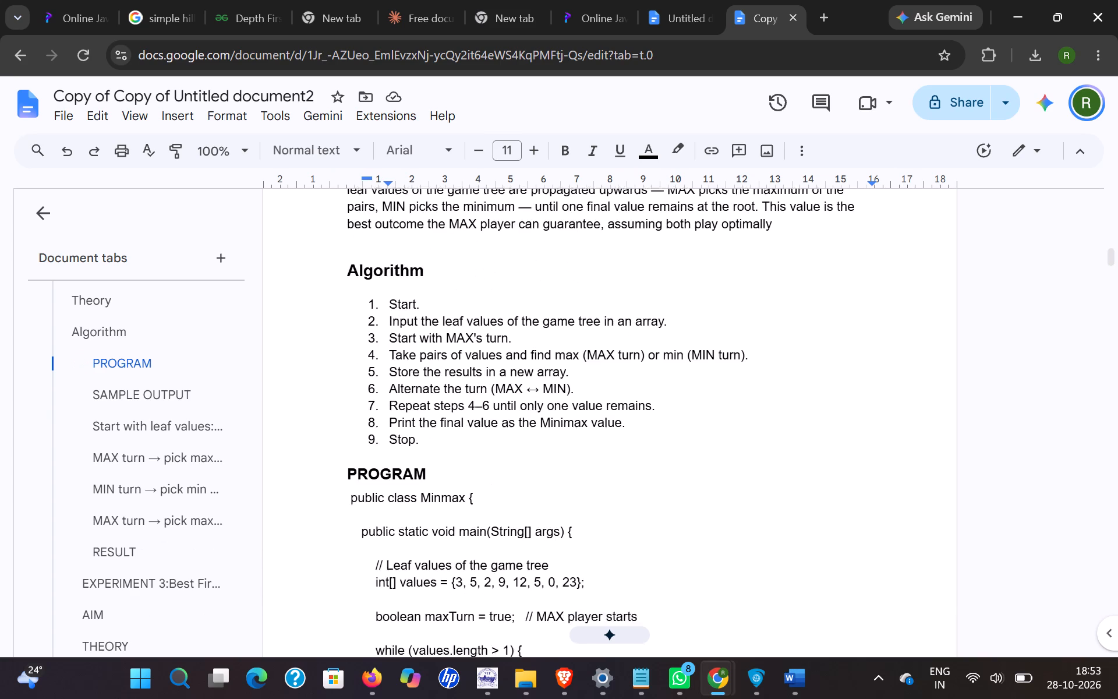
pyautogui.scroll(1, 720, 533)
pyautogui.scroll(-7, 720, 533)
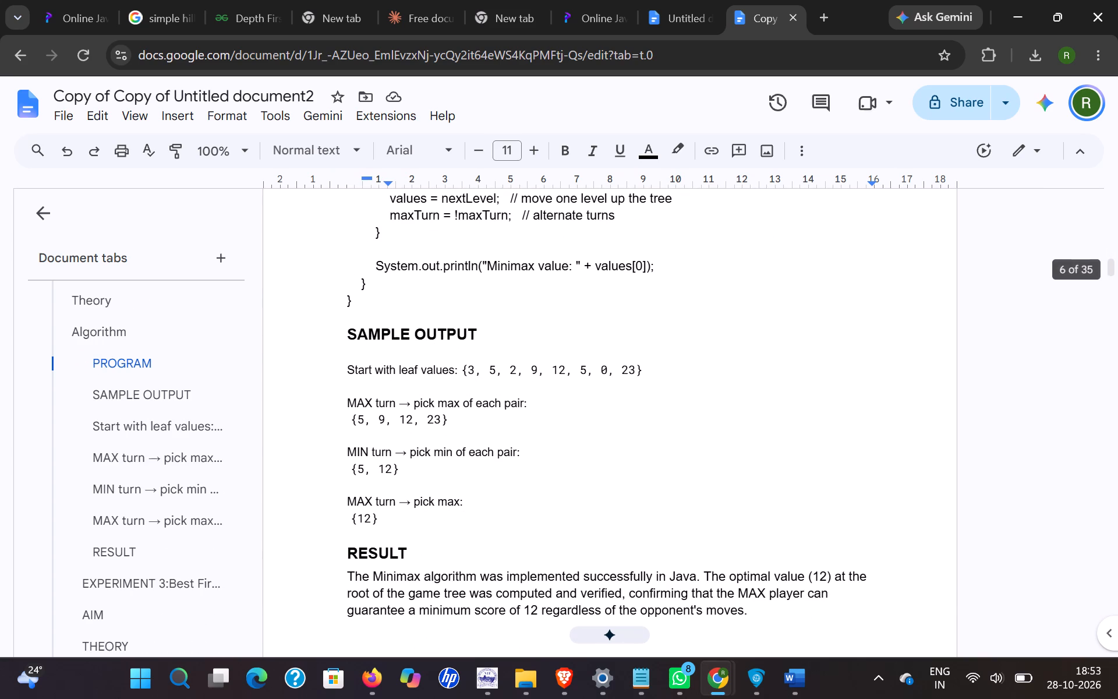
# Review Experiment 3: Best First Search, examining its Theory, Working of the Program, program code and result.
pyautogui.scroll(-3, 720, 533)
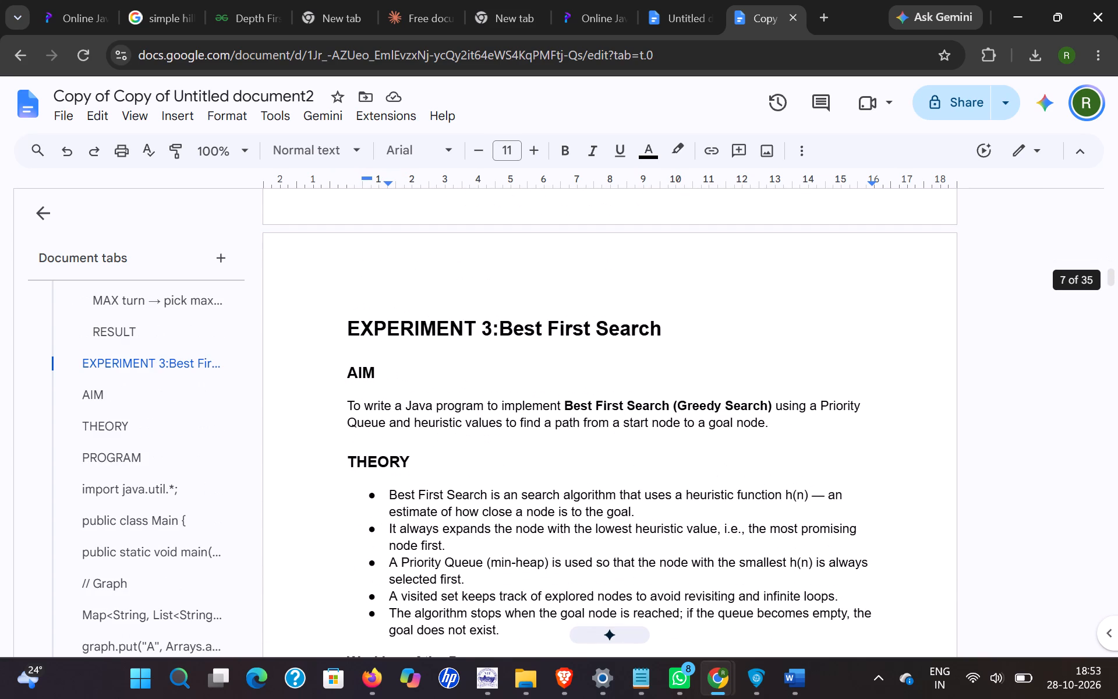
pyautogui.scroll(-2, 720, 533)
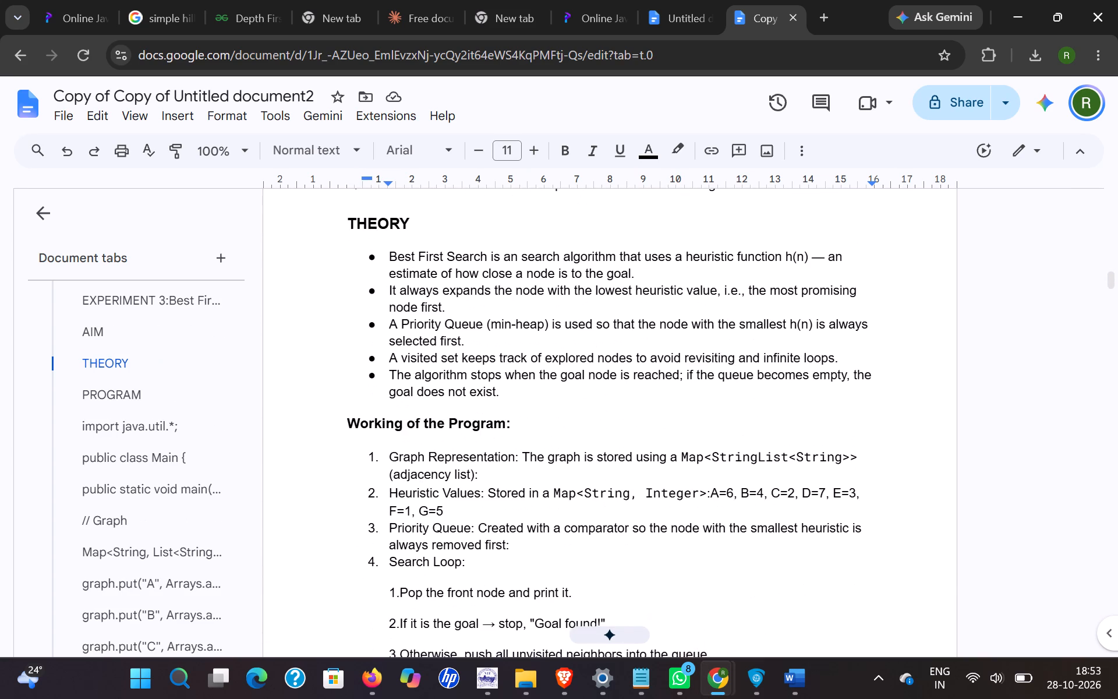
pyautogui.scroll(-1, 720, 533)
pyautogui.scroll(1, 720, 533)
pyautogui.scroll(-2, 720, 533)
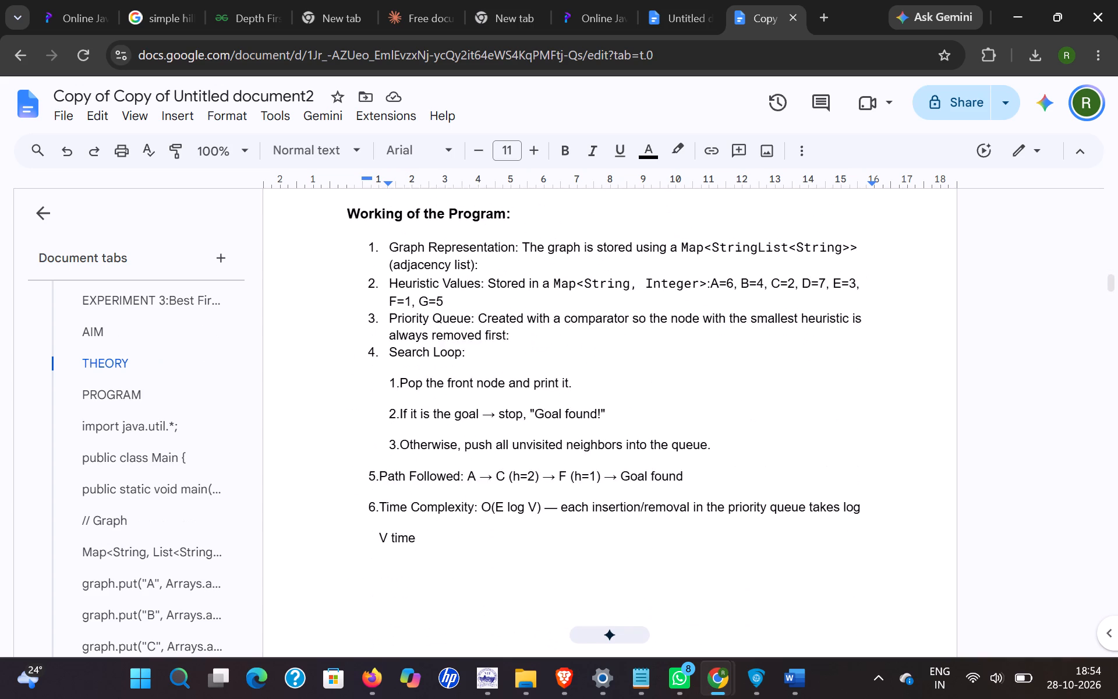
pyautogui.scroll(-5, 720, 533)
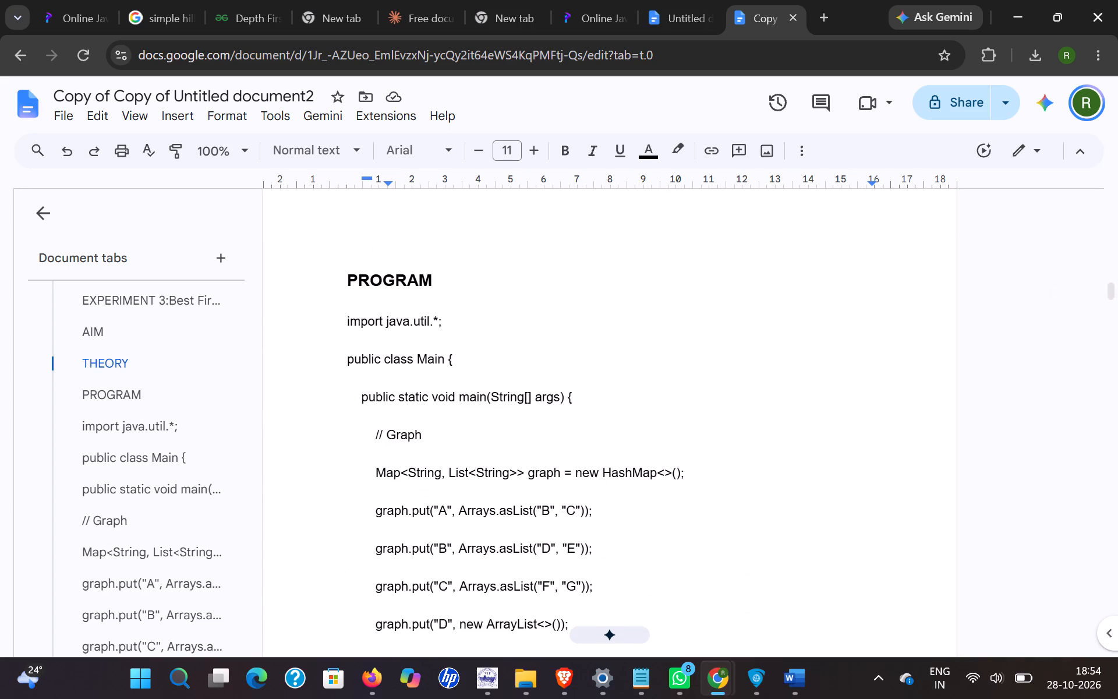
pyautogui.scroll(-9, 720, 533)
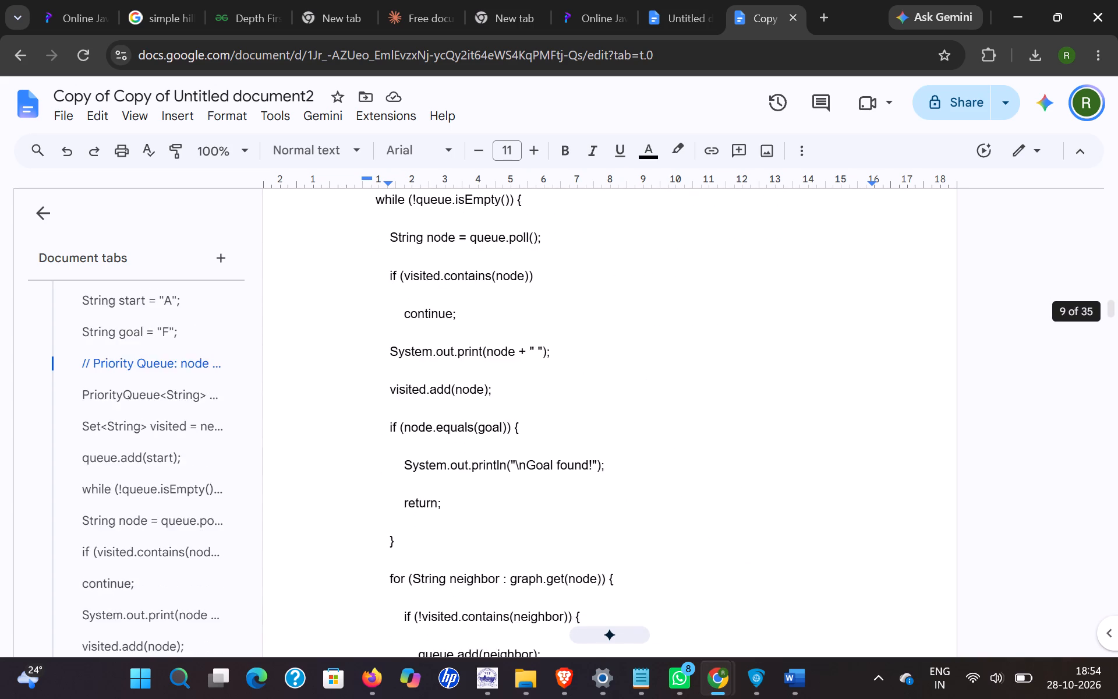
pyautogui.scroll(-7, 720, 533)
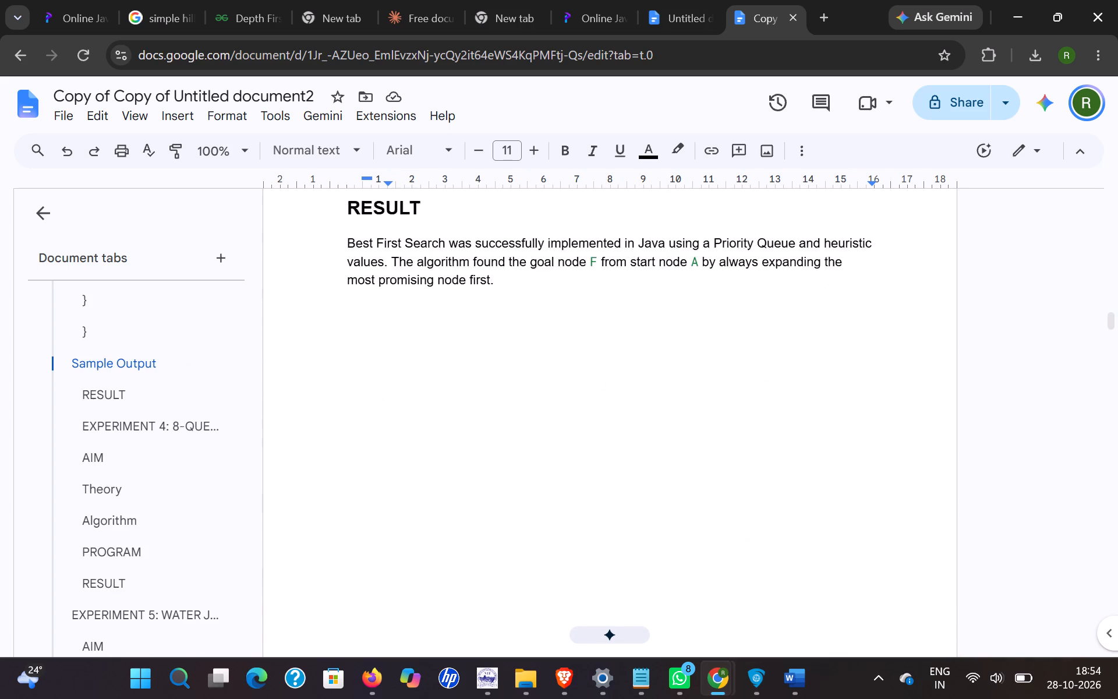
# Review Experiment 4 on the 8-Queens problem from its Aim, Theory and Algorithm through the program and sample boards.
pyautogui.scroll(-6, 720, 533)
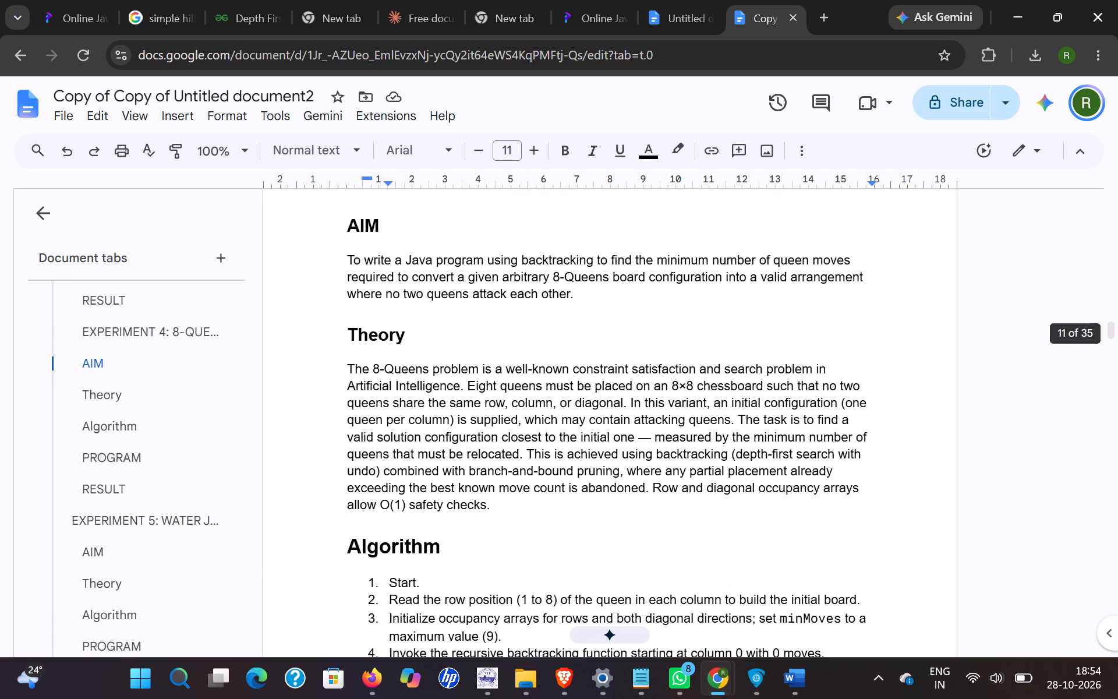
pyautogui.scroll(-5, 720, 533)
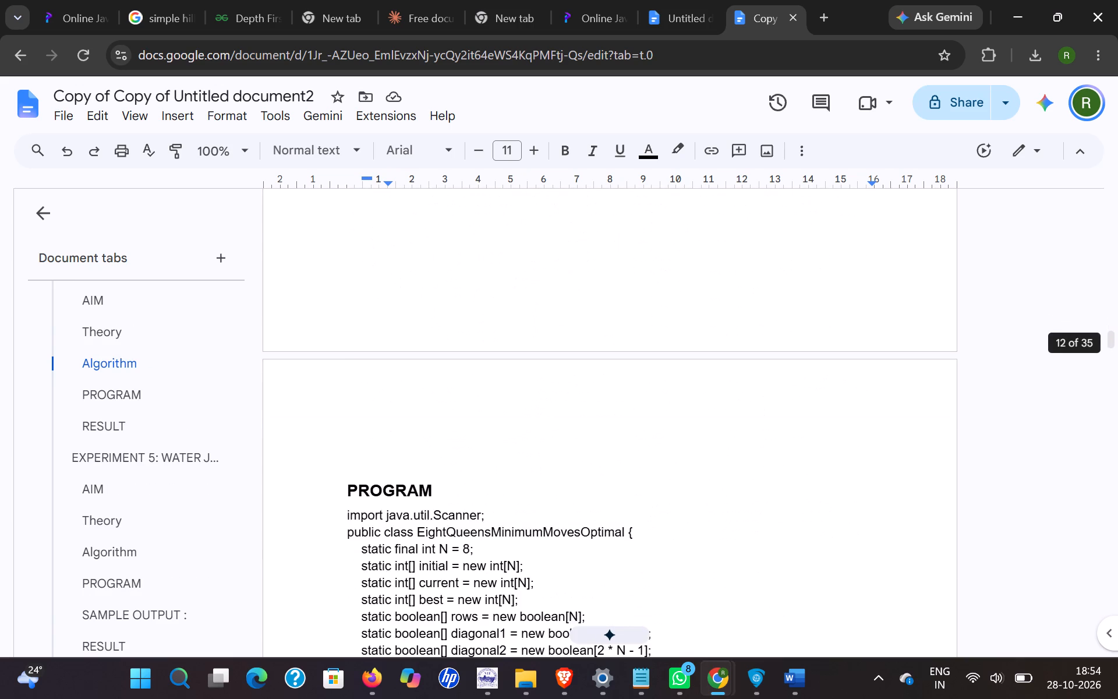
pyautogui.scroll(-9, 720, 533)
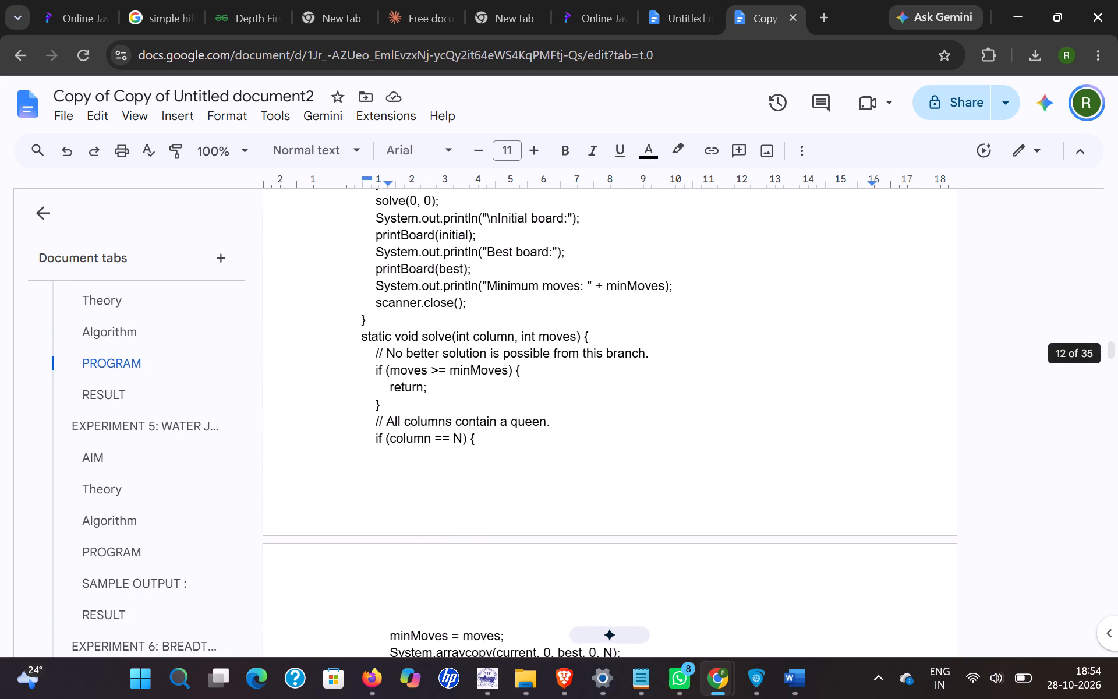
pyautogui.scroll(-9, 720, 533)
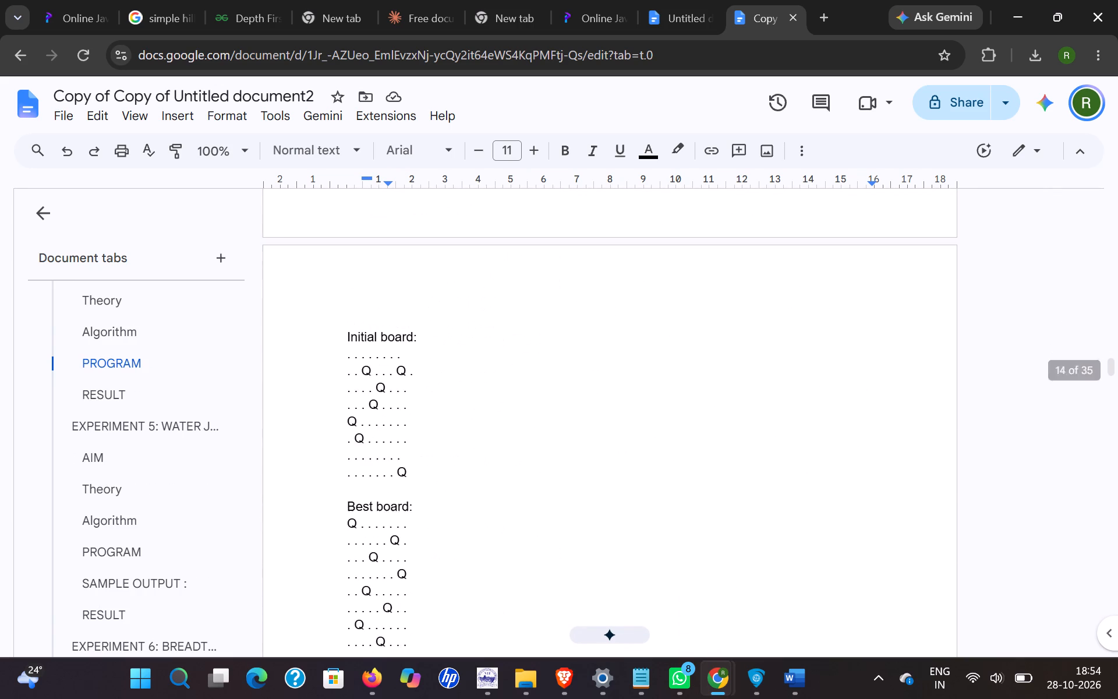
# Review Experiment 5 on the Water Jug problem, examining its Theory, Algorithm, program spacing, page breaks and sample output.
pyautogui.scroll(-9, 720, 533)
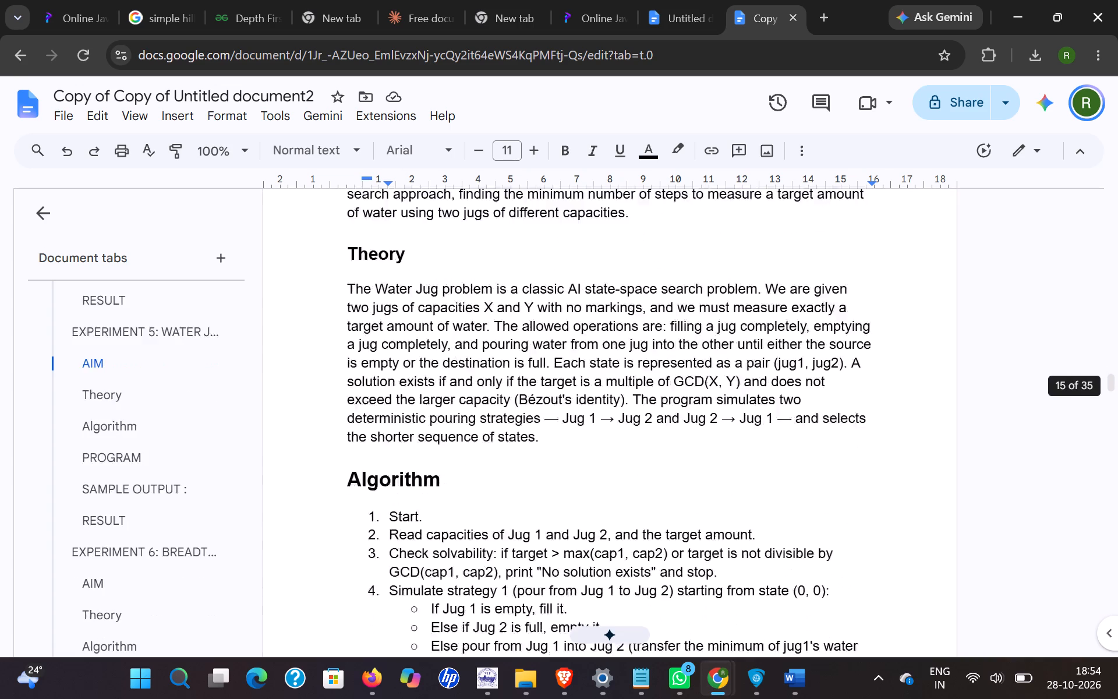
pyautogui.scroll(-8, 720, 533)
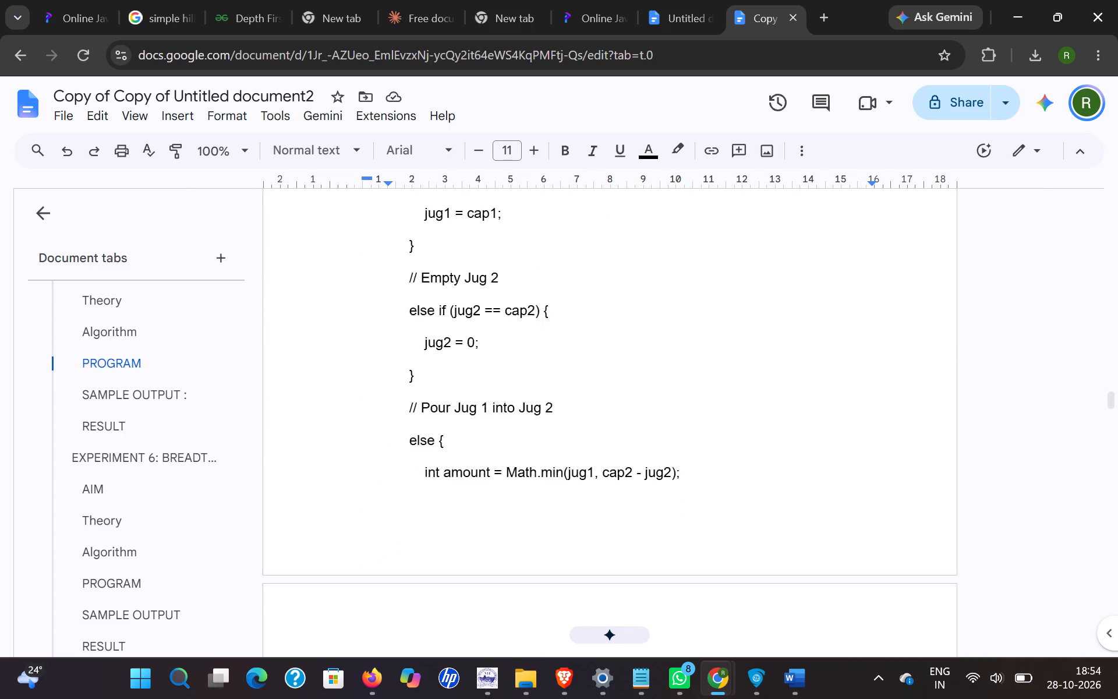
pyautogui.scroll(-8, 720, 533)
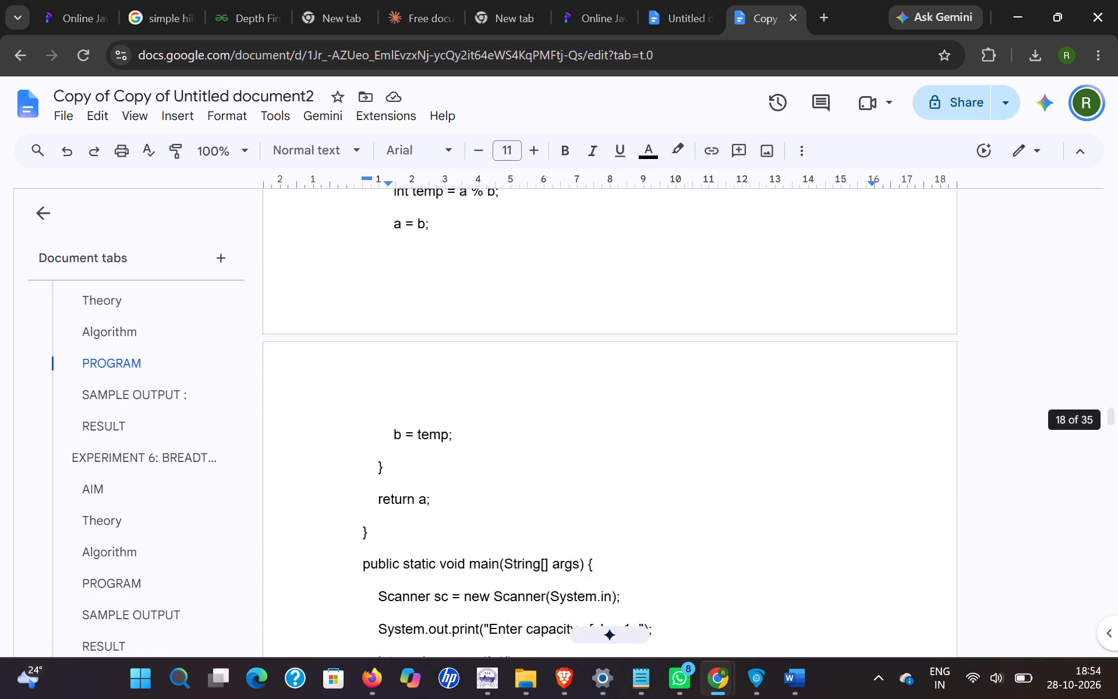
pyautogui.scroll(-8, 720, 533)
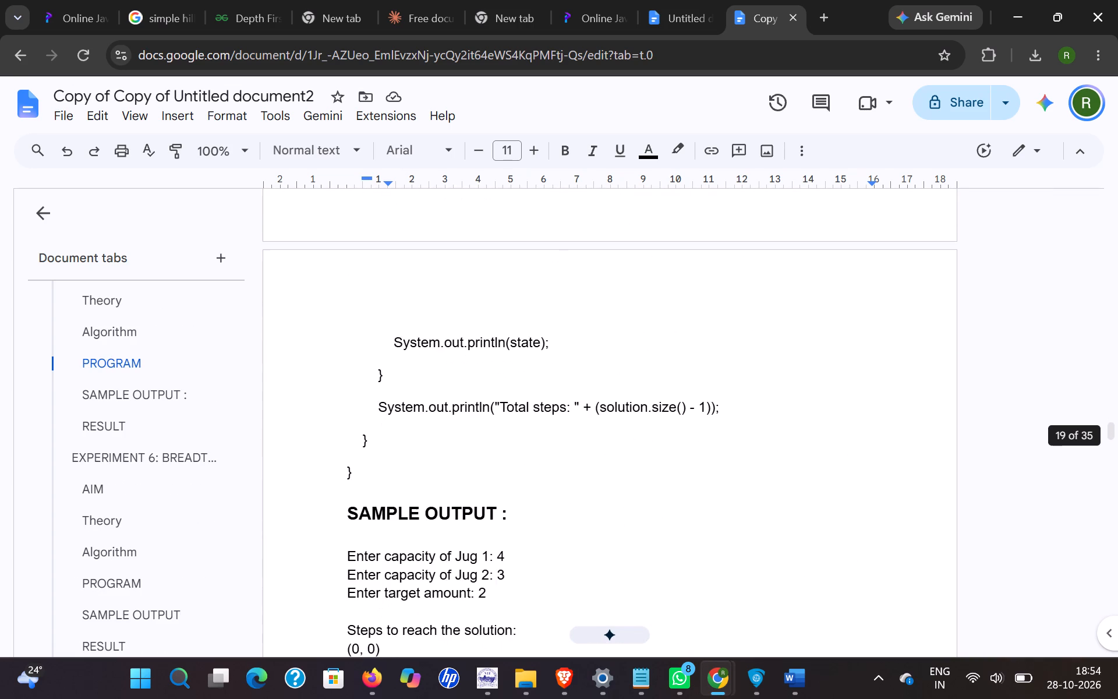
pyautogui.scroll(-6, 720, 533)
# Review Experiment 6: Breadth-First Search (BFS) from its Aim and Theory through the program, sample output and result.
pyautogui.scroll(-1, 720, 533)
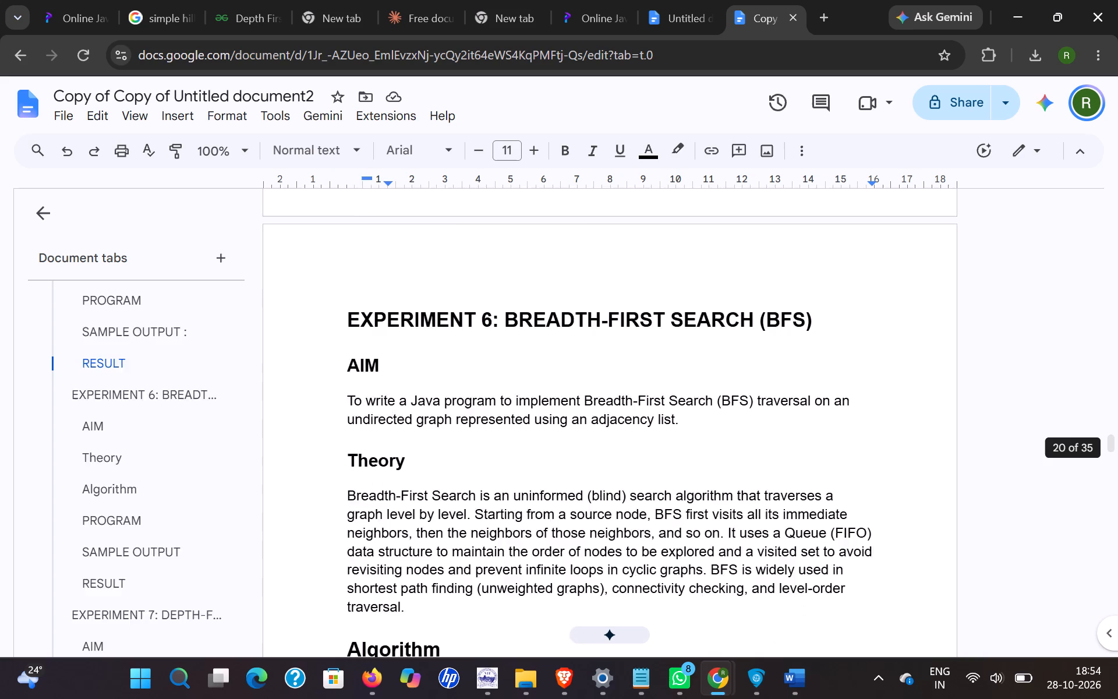
pyautogui.scroll(-9, 720, 533)
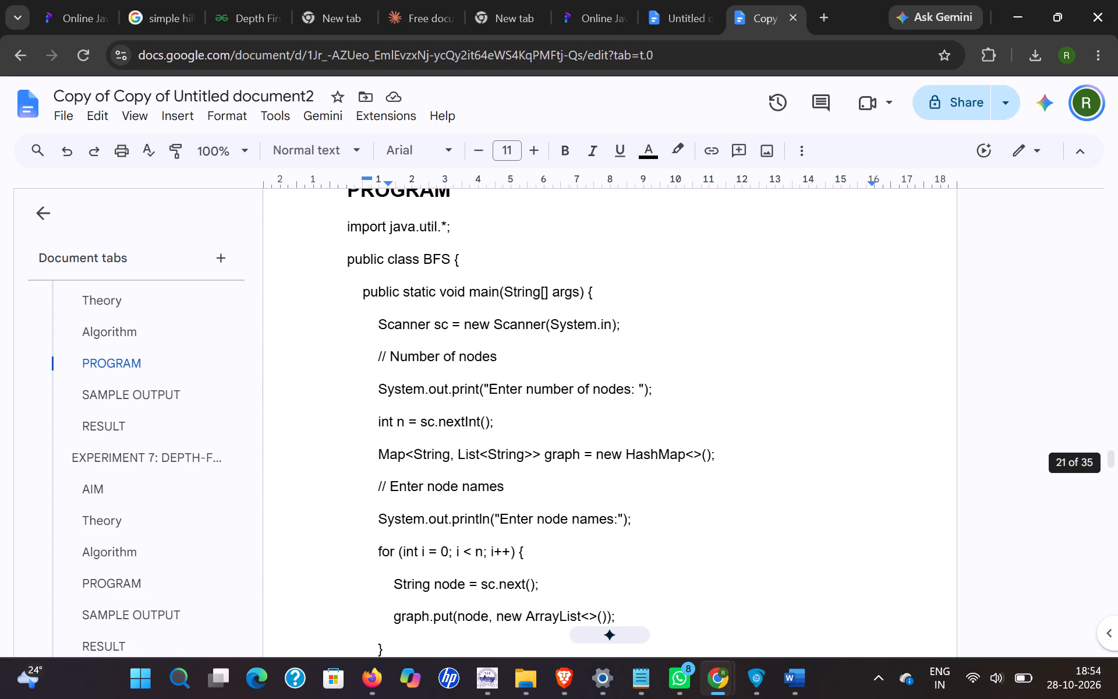
pyautogui.scroll(-8, 720, 533)
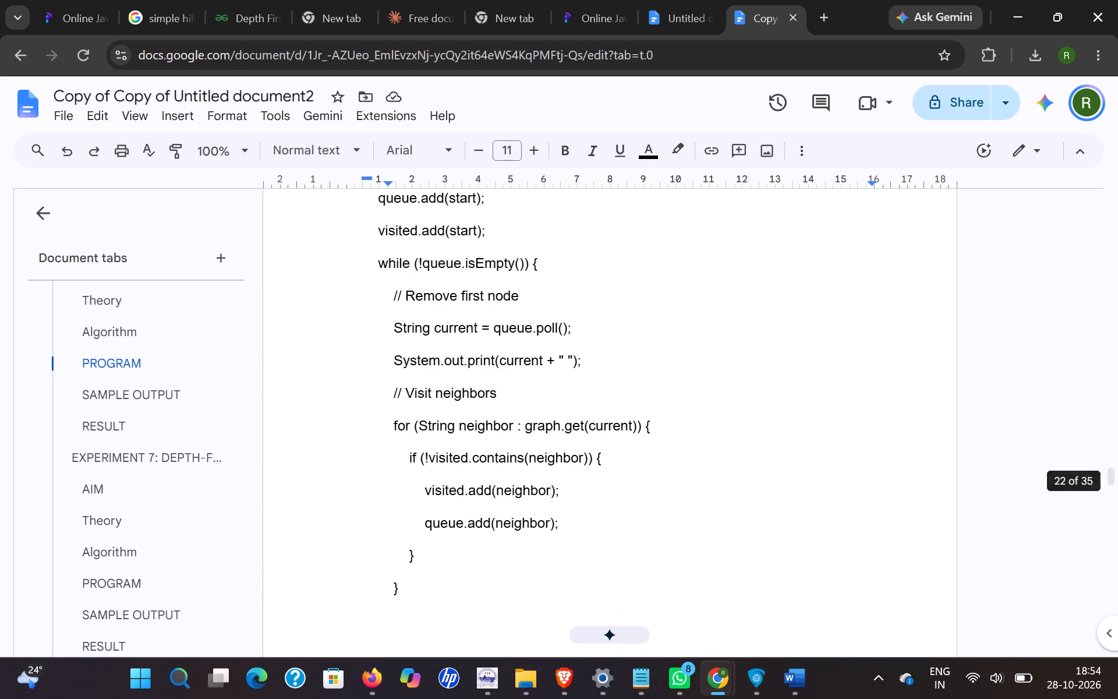
pyautogui.scroll(-8, 720, 533)
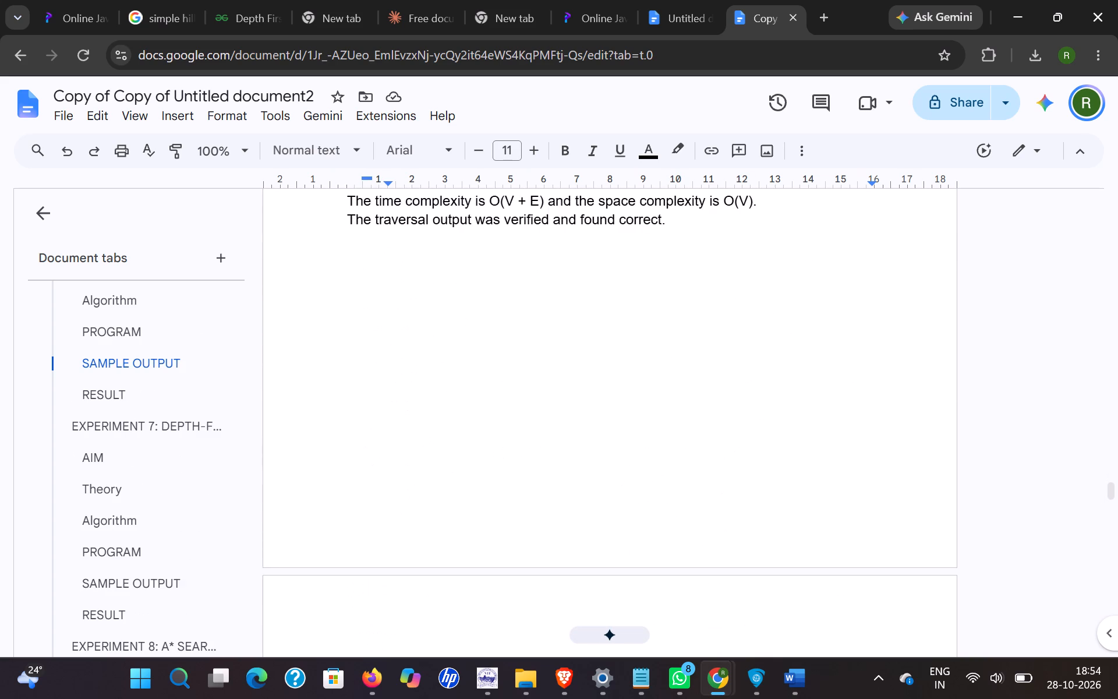
# Review Experiment 7 on Depth-First Search, examining its Algorithm, program, sample output and result.
pyautogui.scroll(-8, 720, 533)
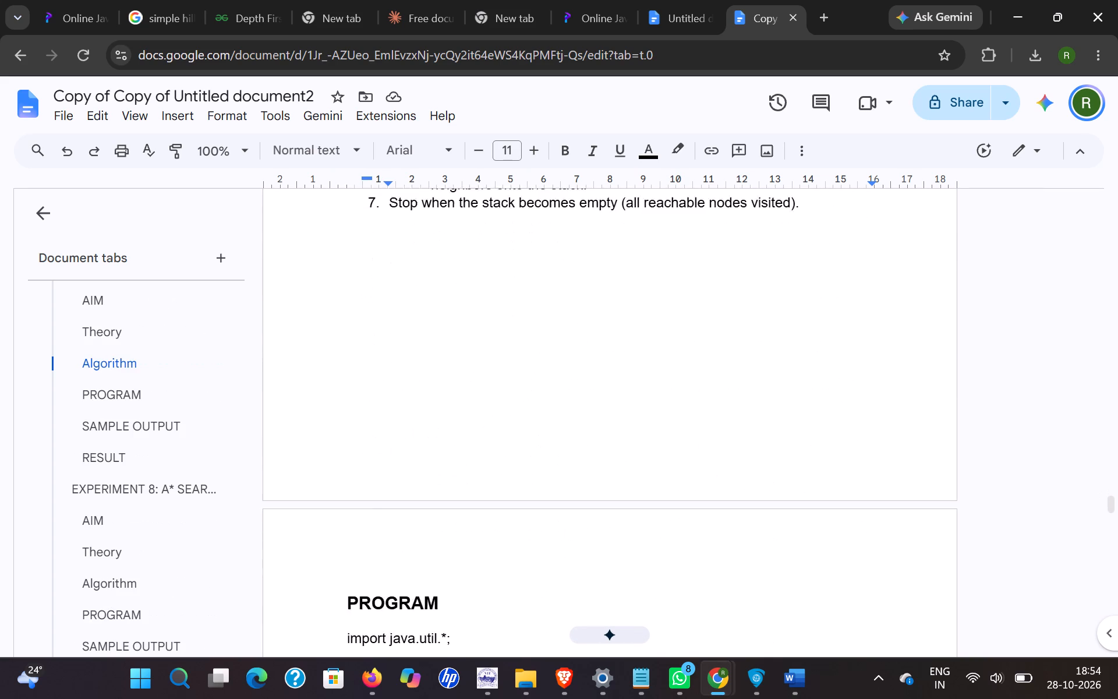
pyautogui.scroll(-8, 720, 533)
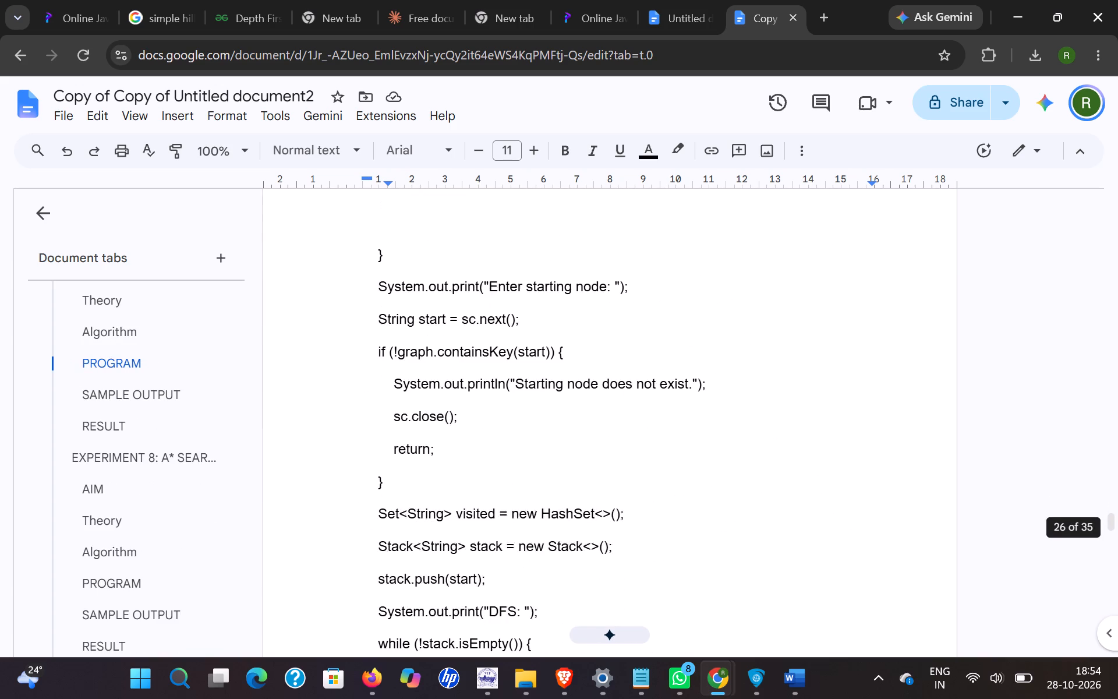
pyautogui.scroll(-8, 720, 533)
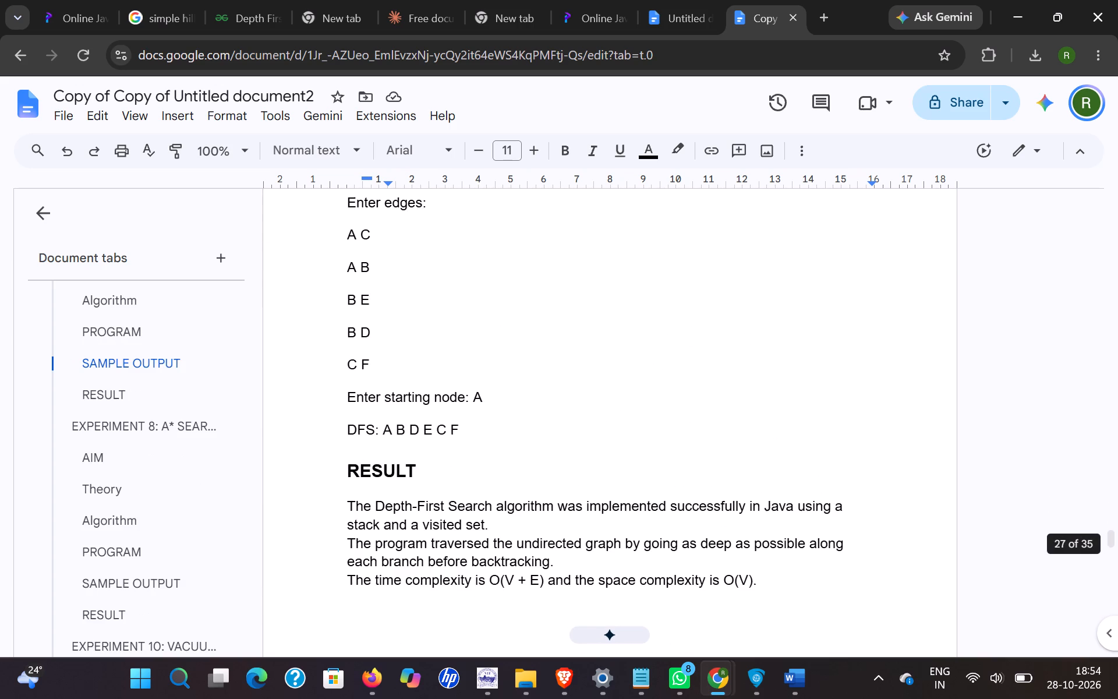
# Review Experiment 8 on A* search, examining its Algorithm, program code, sample output and result for layout.
pyautogui.scroll(-9, 720, 533)
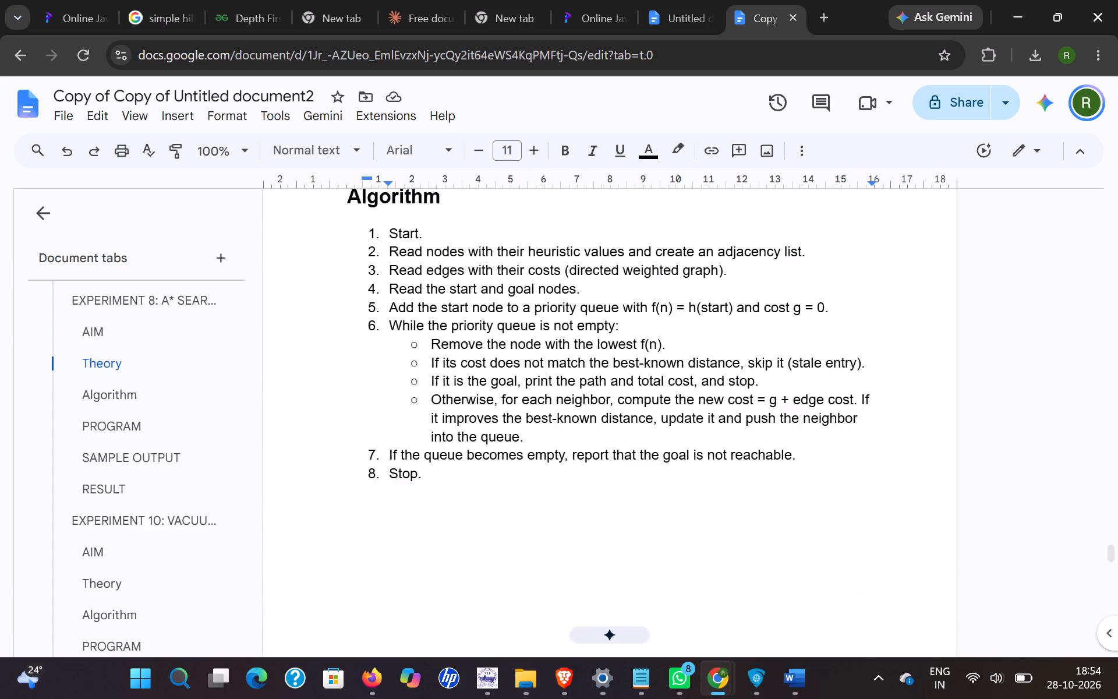
pyautogui.scroll(-9, 720, 533)
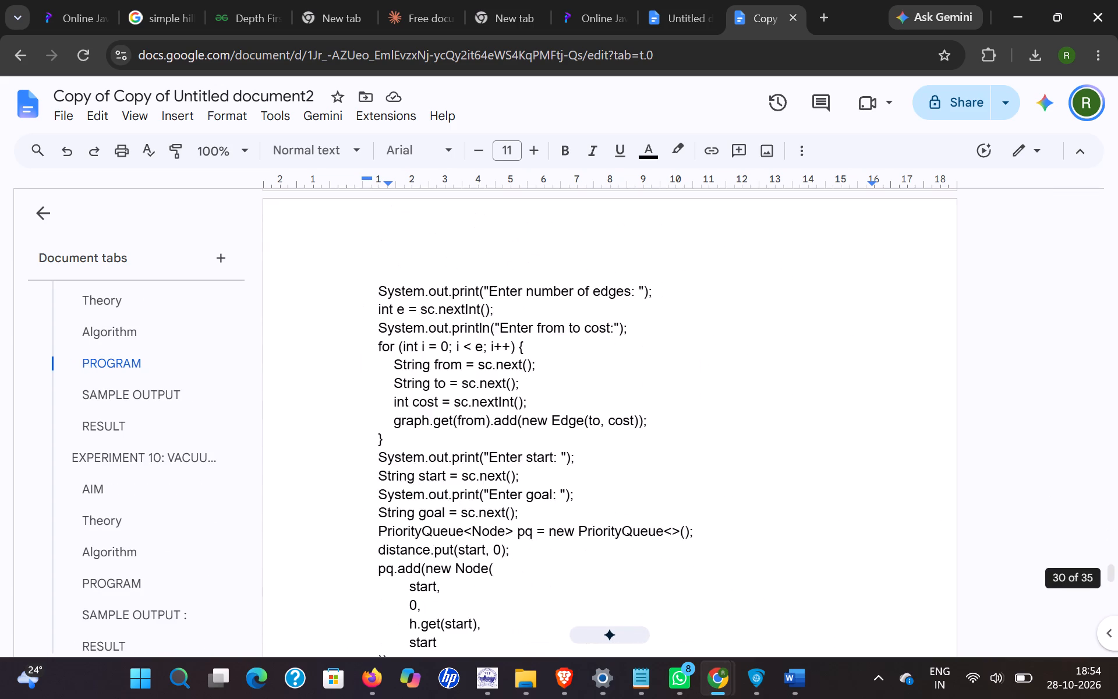
pyautogui.scroll(-9, 720, 533)
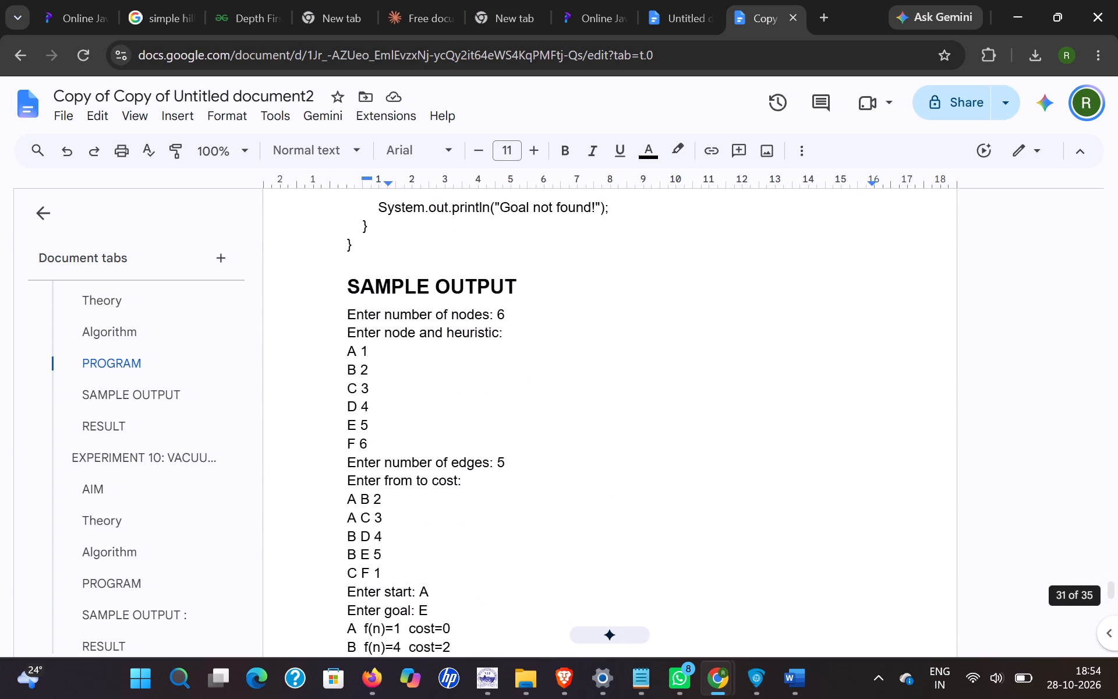
pyautogui.scroll(-8, 720, 533)
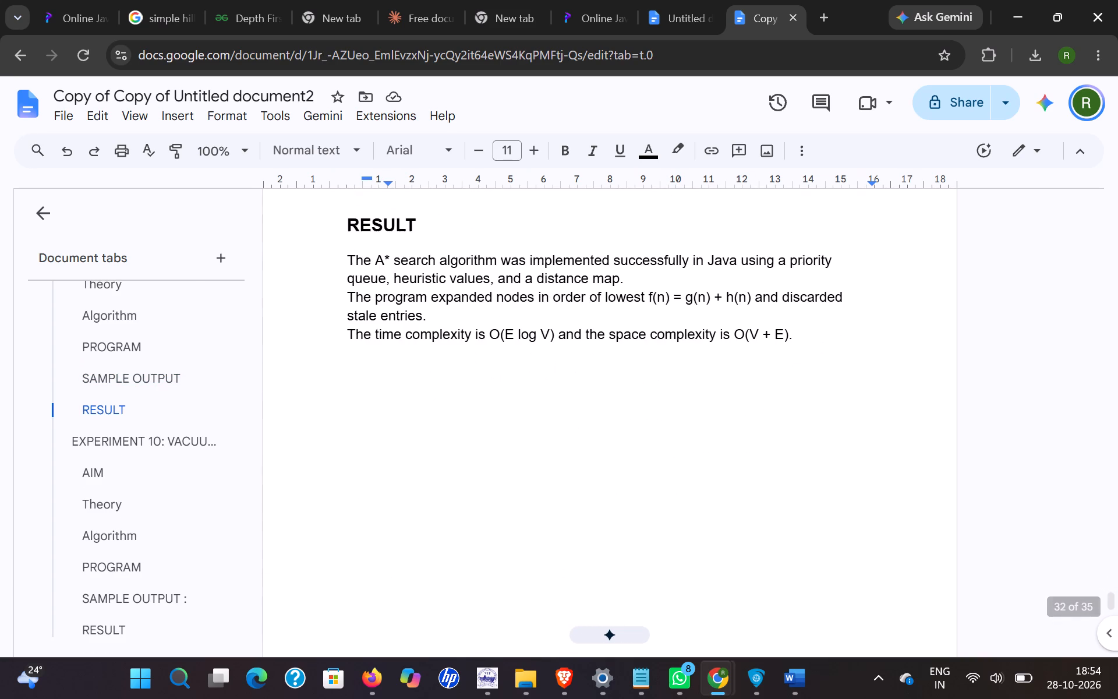
# Review the Aim, Theory and Algorithm of Experiment 10: Vacuum Cleaner Agent.
pyautogui.scroll(-7, 720, 533)
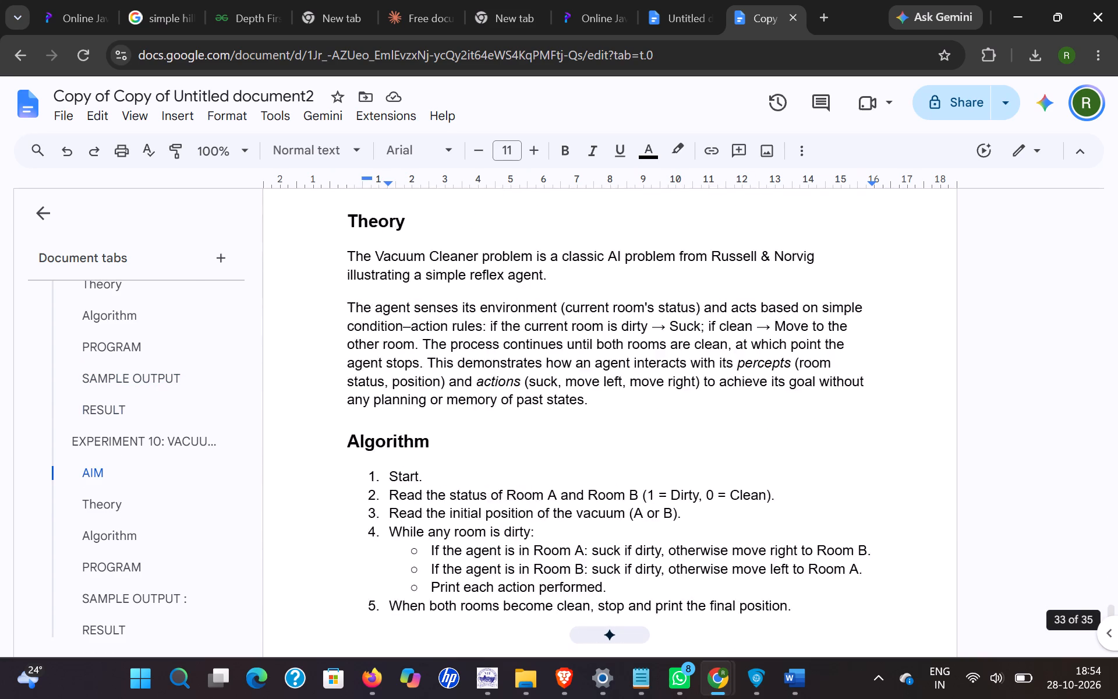
pyautogui.scroll(-1, 720, 533)
# Insert 15 blank lines before the "EXPERIMENT 10: VACUUM CLEANER AGENT" heading, leaving an empty page between Experiments 8 and 10.
pyautogui.scroll(3, 720, 533)
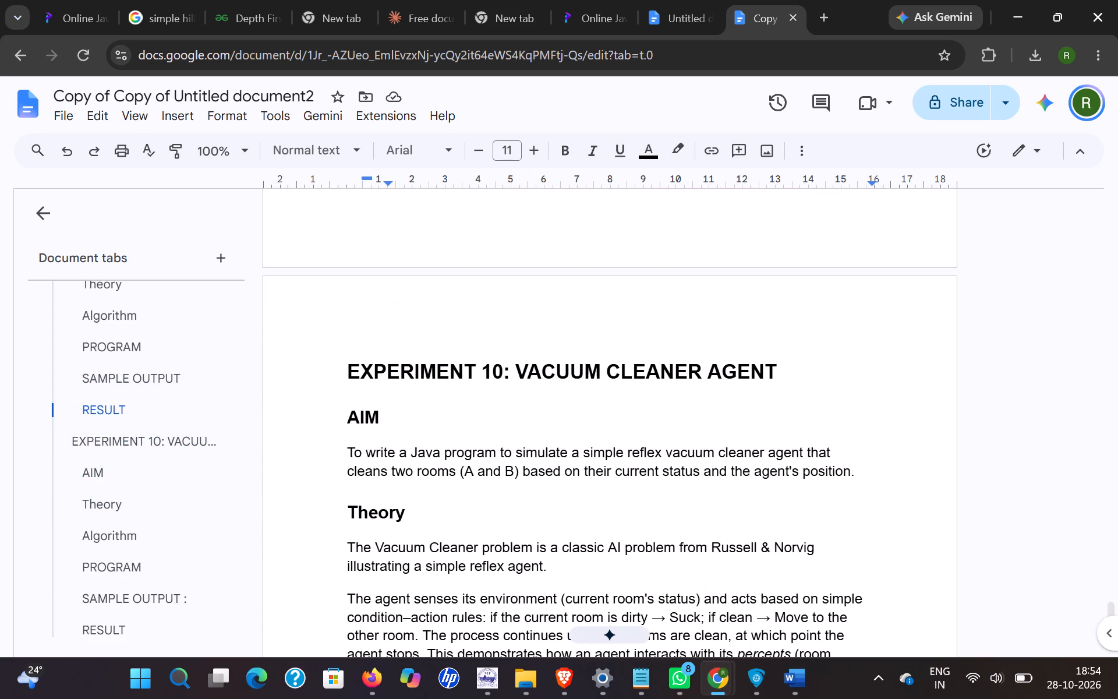
pyautogui.click(491, 324)
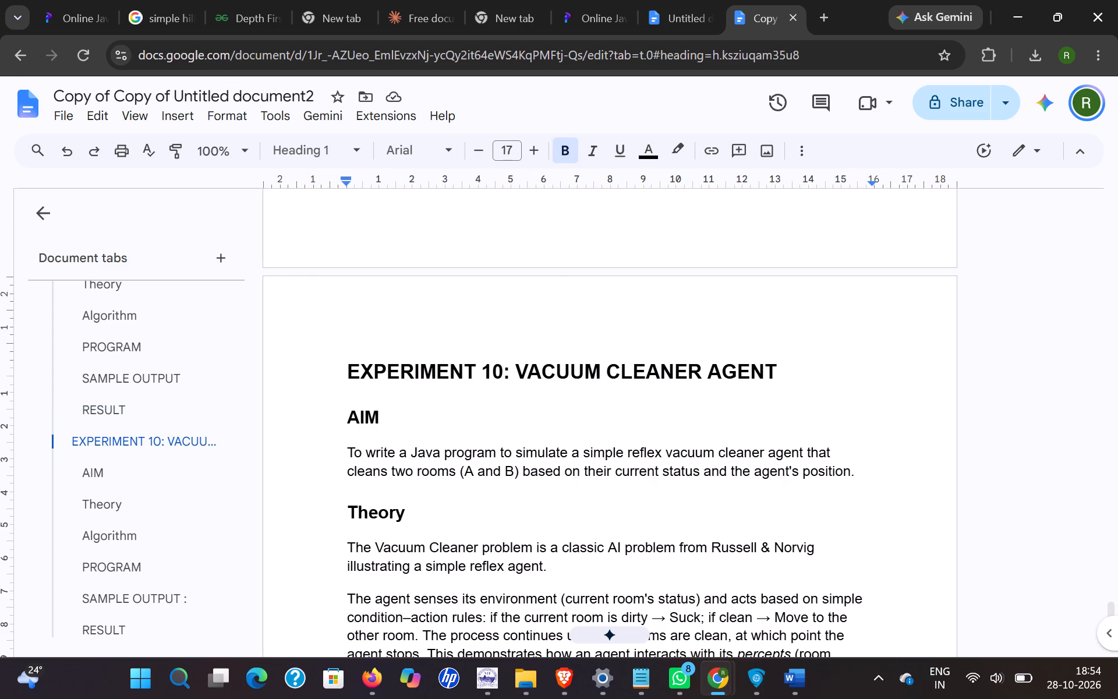
pyautogui.click(348, 364)
pyautogui.press('Return')
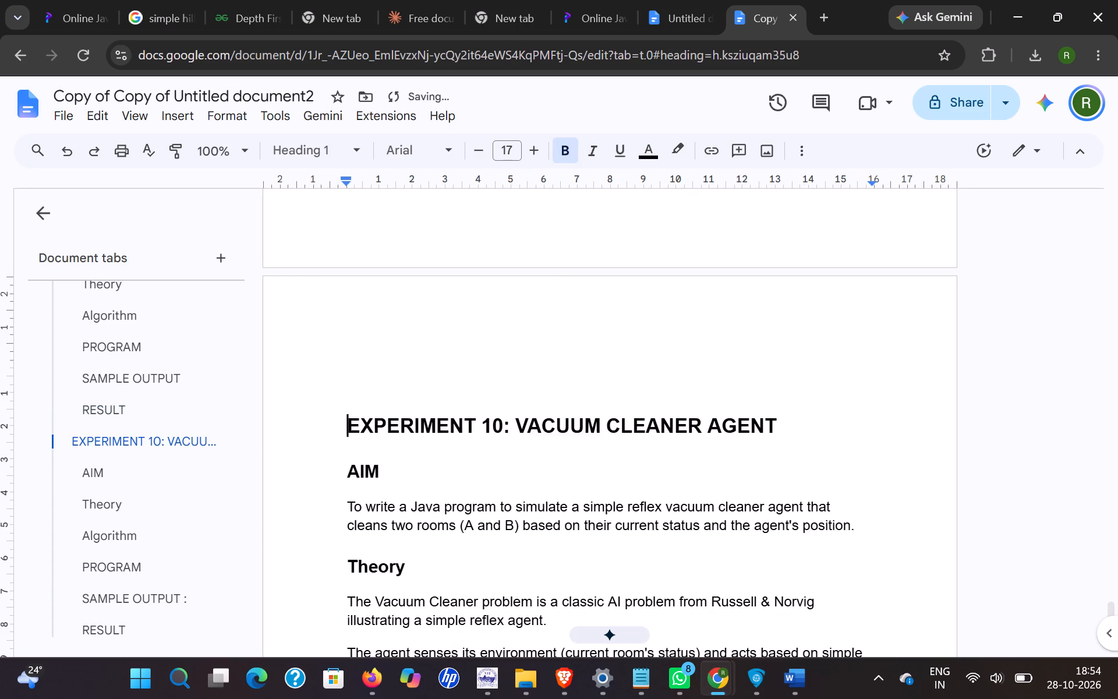
pyautogui.press('Return')
pyautogui.press('Return')
pyautogui.press('Return')
pyautogui.press('Return')
pyautogui.press('Return')
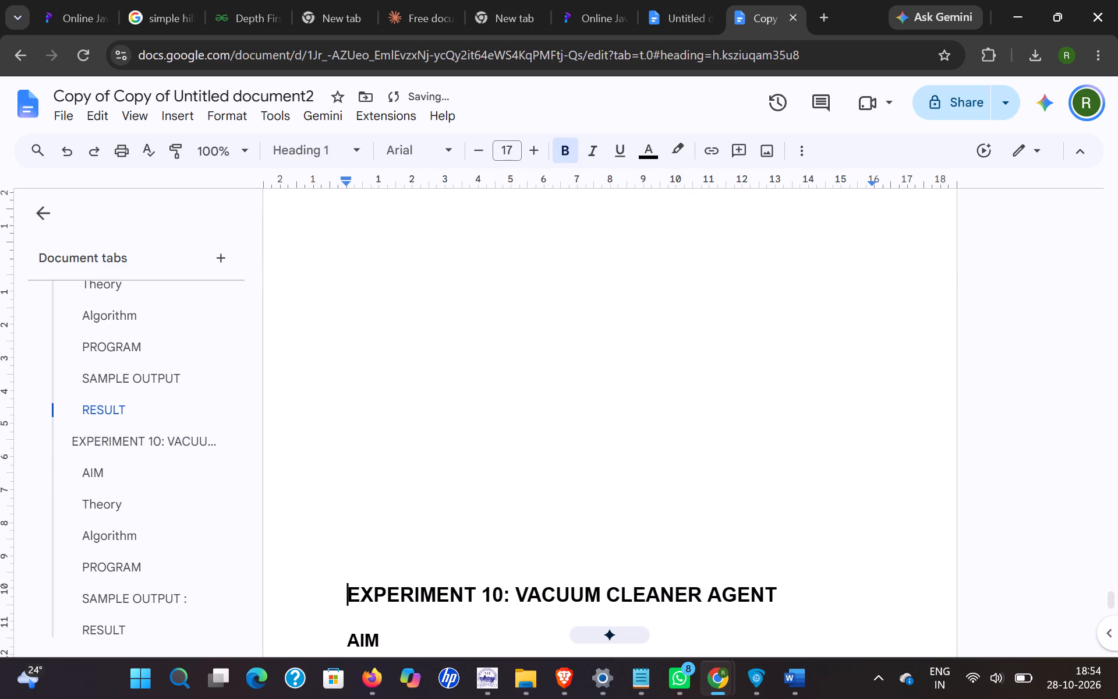
pyautogui.press('Return')
pyautogui.press('Return')
pyautogui.press('Return')
pyautogui.press('Return')
pyautogui.press('Return')
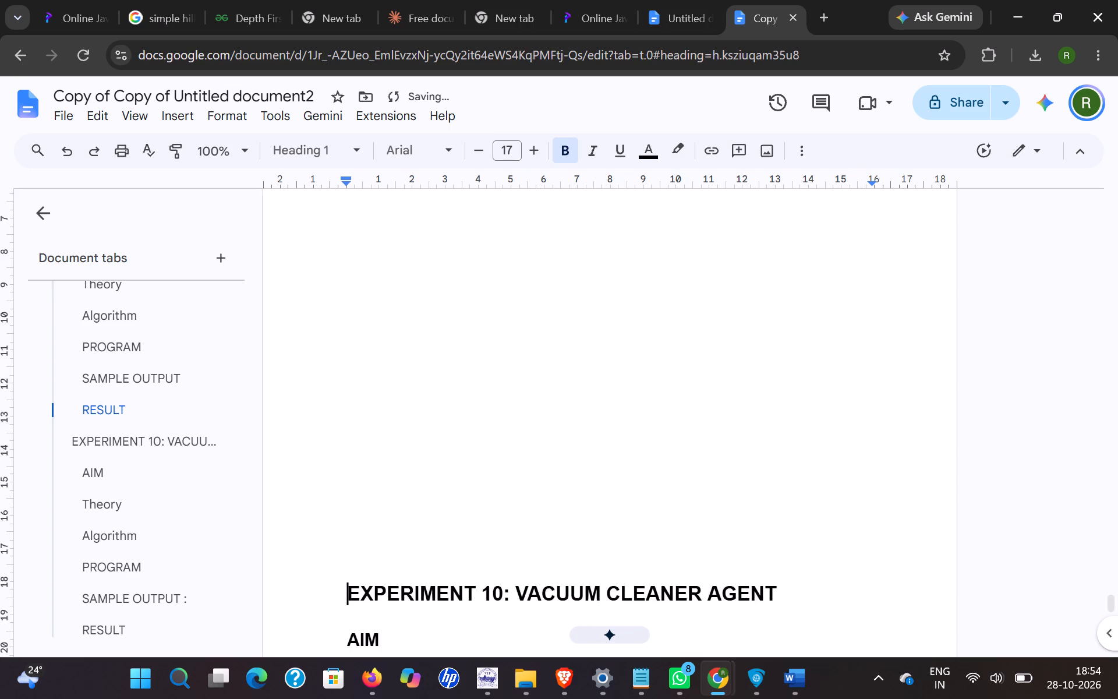
pyautogui.press('Return')
pyautogui.press('Return')
pyautogui.press('Return')
pyautogui.press('Return')
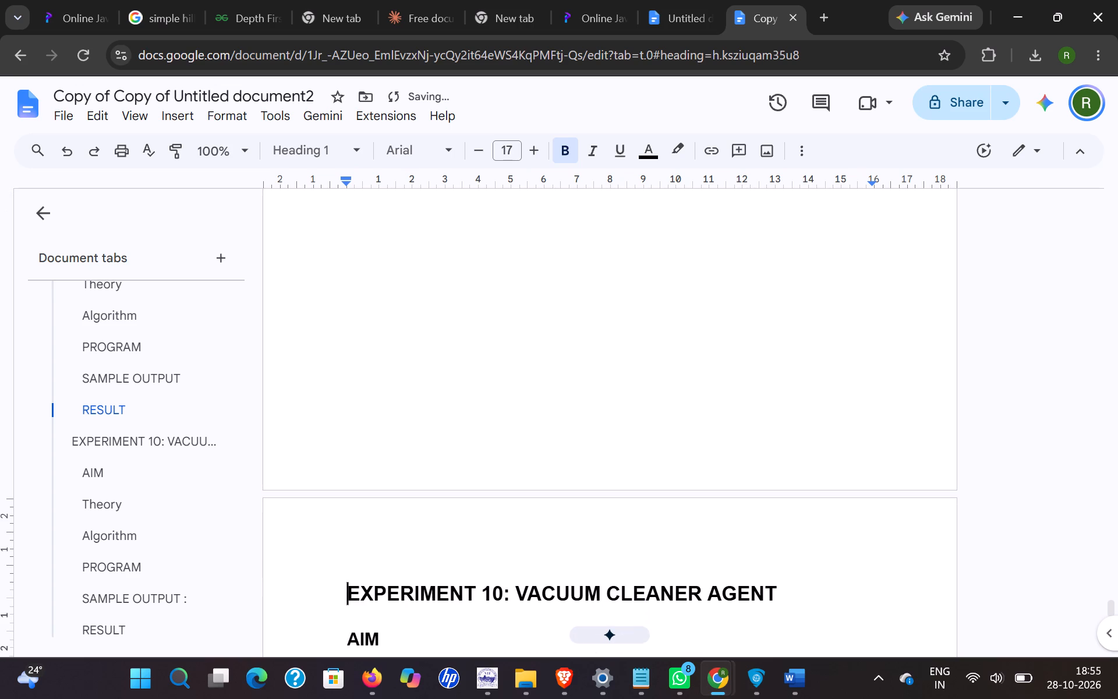
pyautogui.scroll(6, 448, 303)
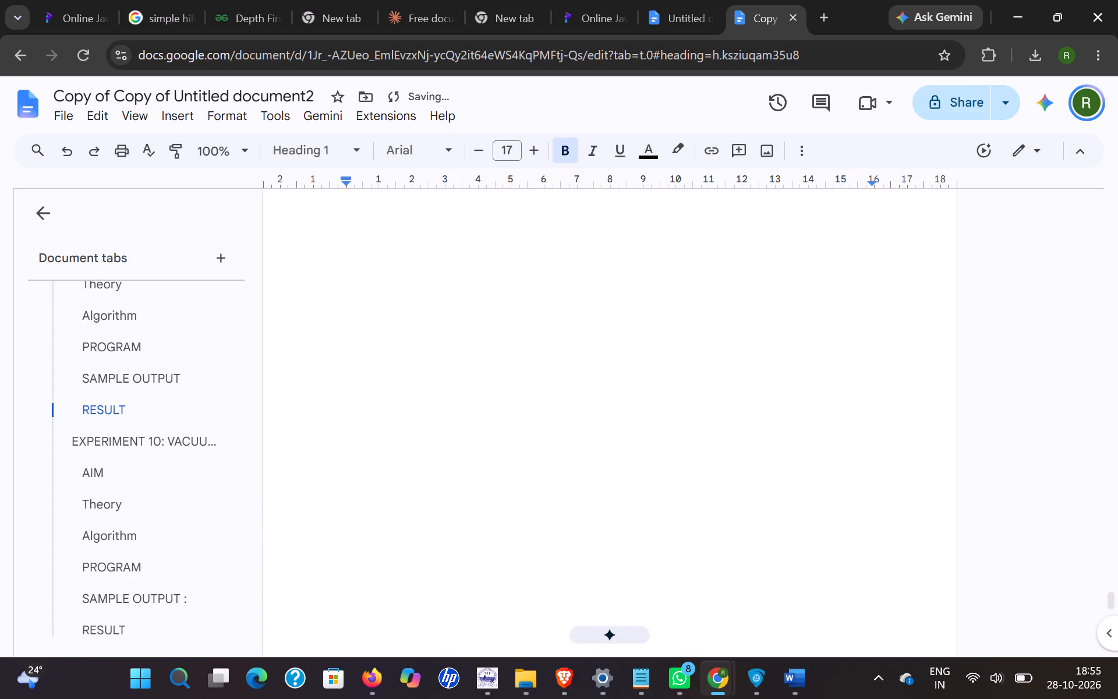
pyautogui.scroll(6, 448, 303)
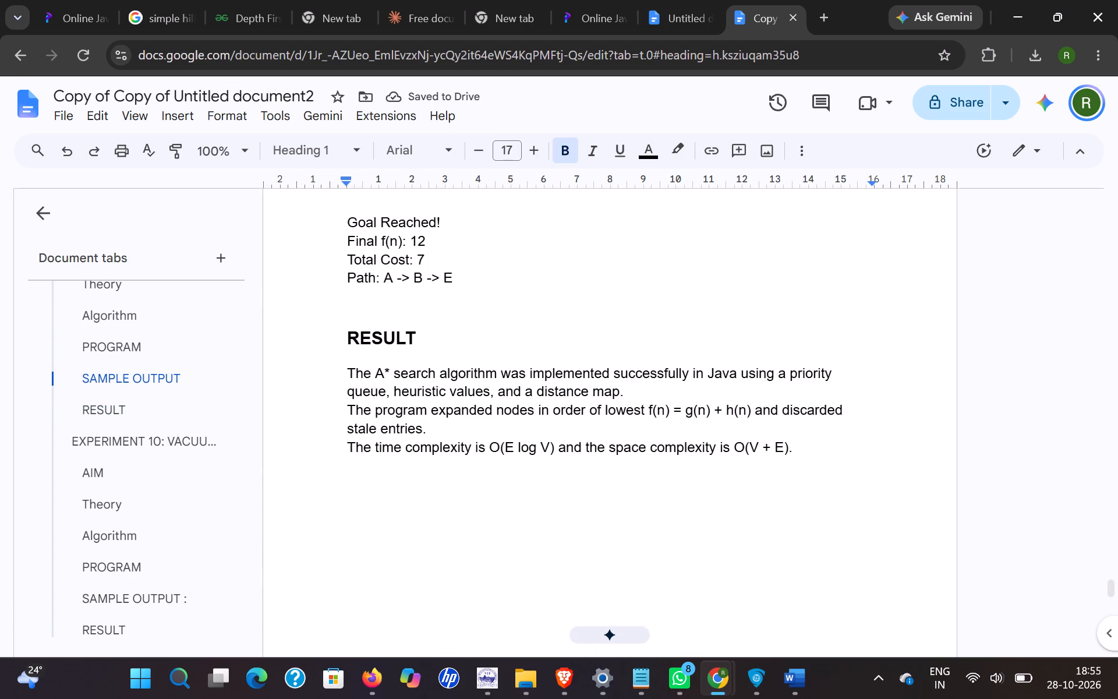
pyautogui.scroll(-4, 448, 303)
pyautogui.scroll(3, 448, 303)
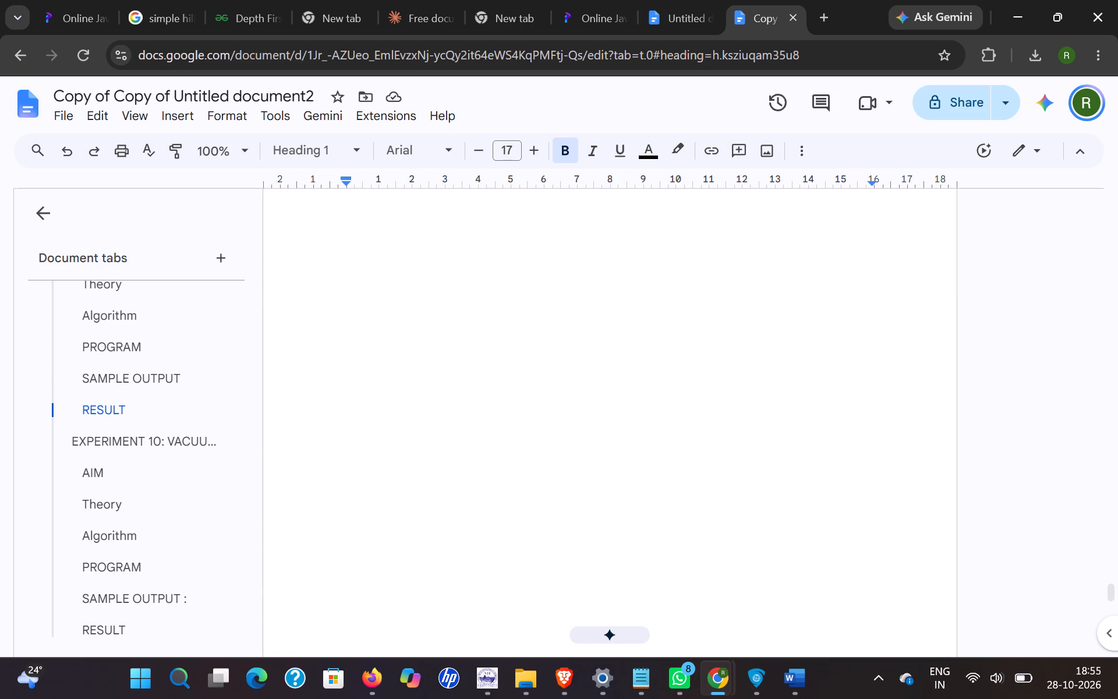
pyautogui.scroll(2, 448, 303)
pyautogui.scroll(-1, 448, 303)
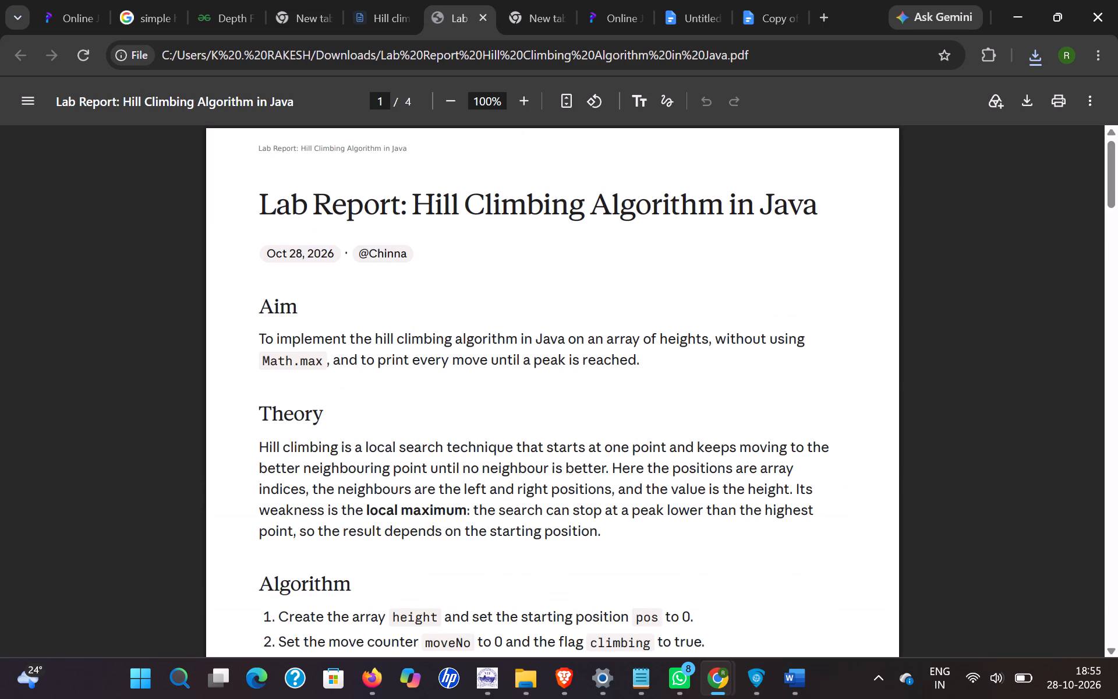
pyautogui.moveTo(423, 195); pyautogui.dragTo(811, 238)
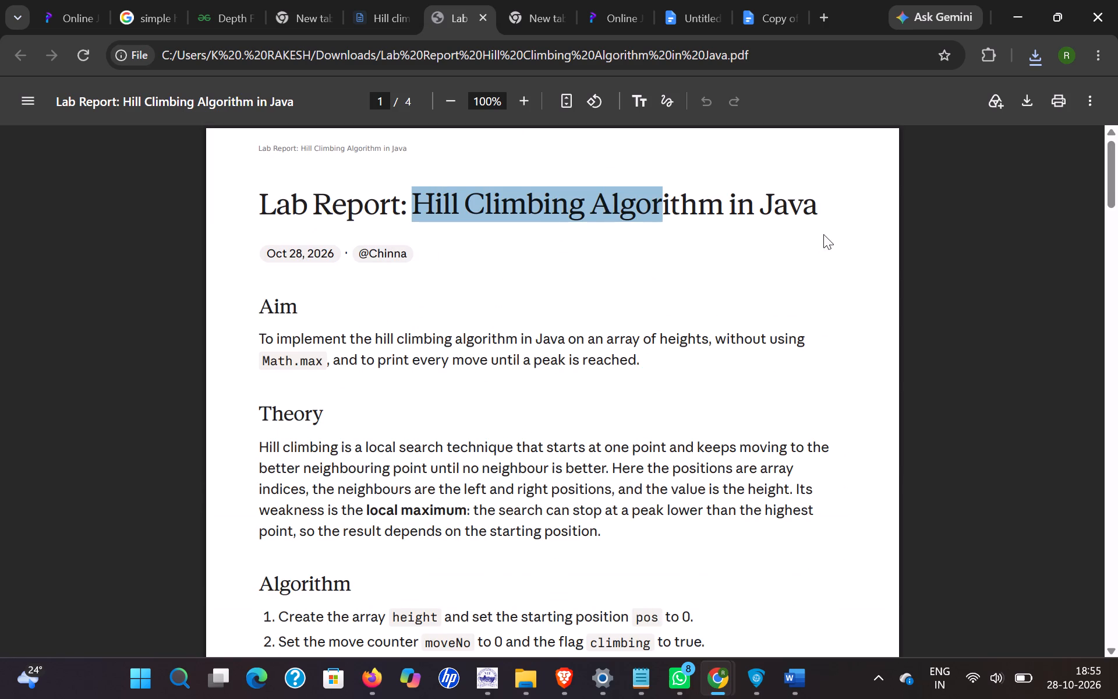
pyautogui.click(682, 269)
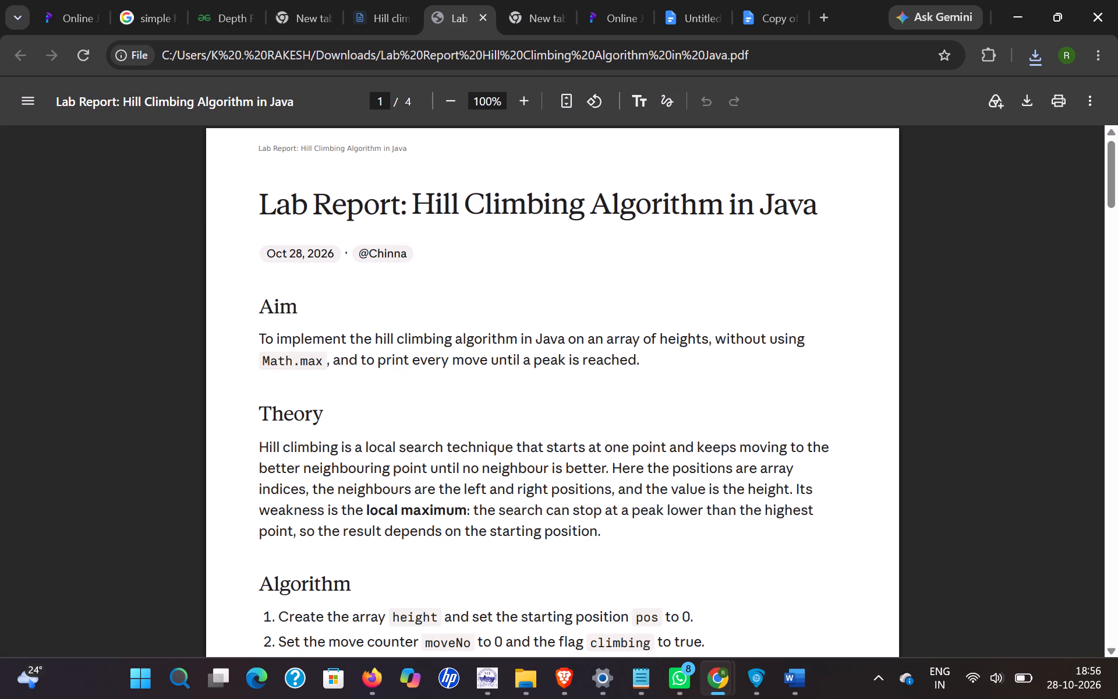
pyautogui.moveTo(415, 202); pyautogui.dragTo(581, 216)
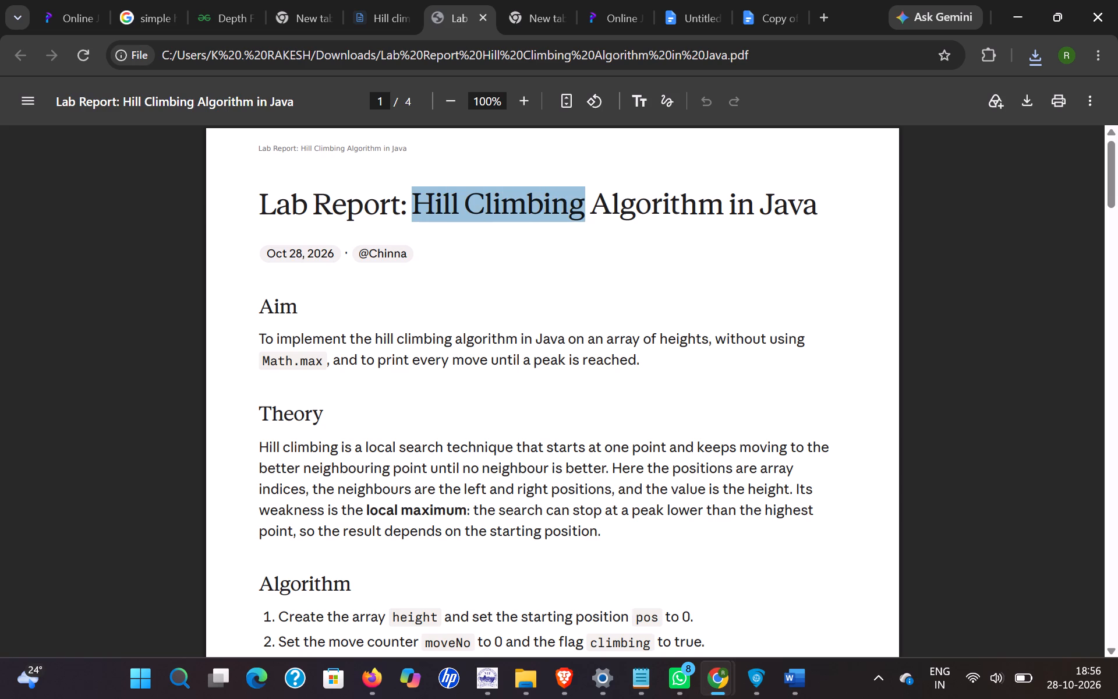
pyautogui.click(677, 362)
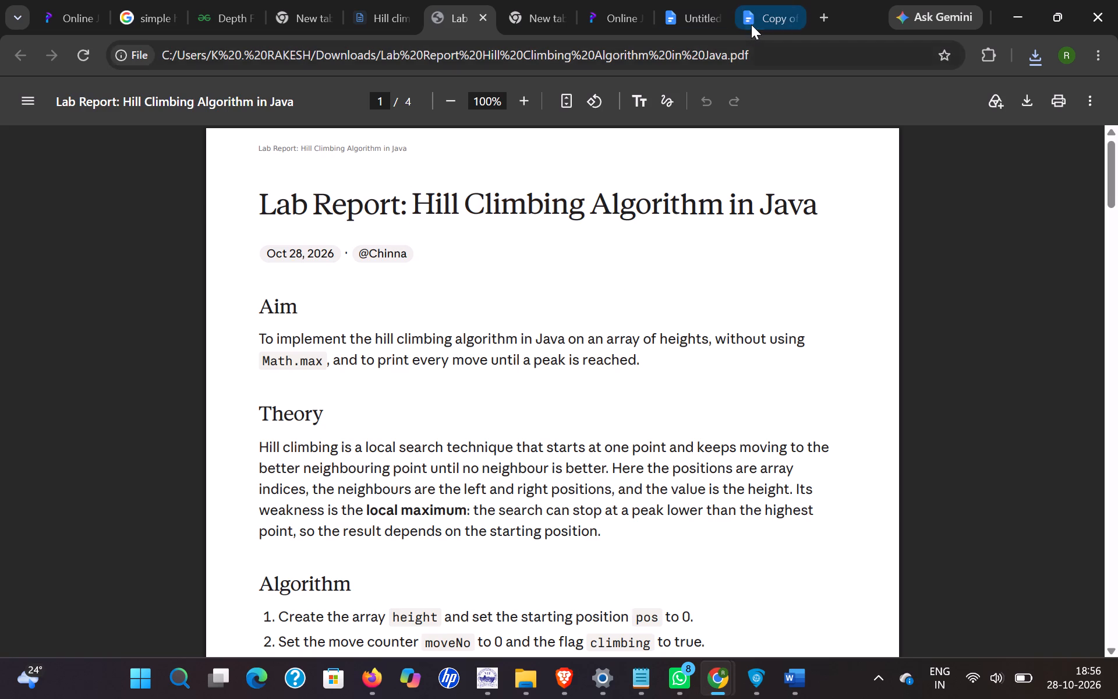
# In the Google Docs report, copy the "EXPERIMENT 8: A* SEARCH ALGORITHM" heading to the top of the empty page before Experiment 10.
pyautogui.click(751, 24)
pyautogui.scroll(2, 505, 369)
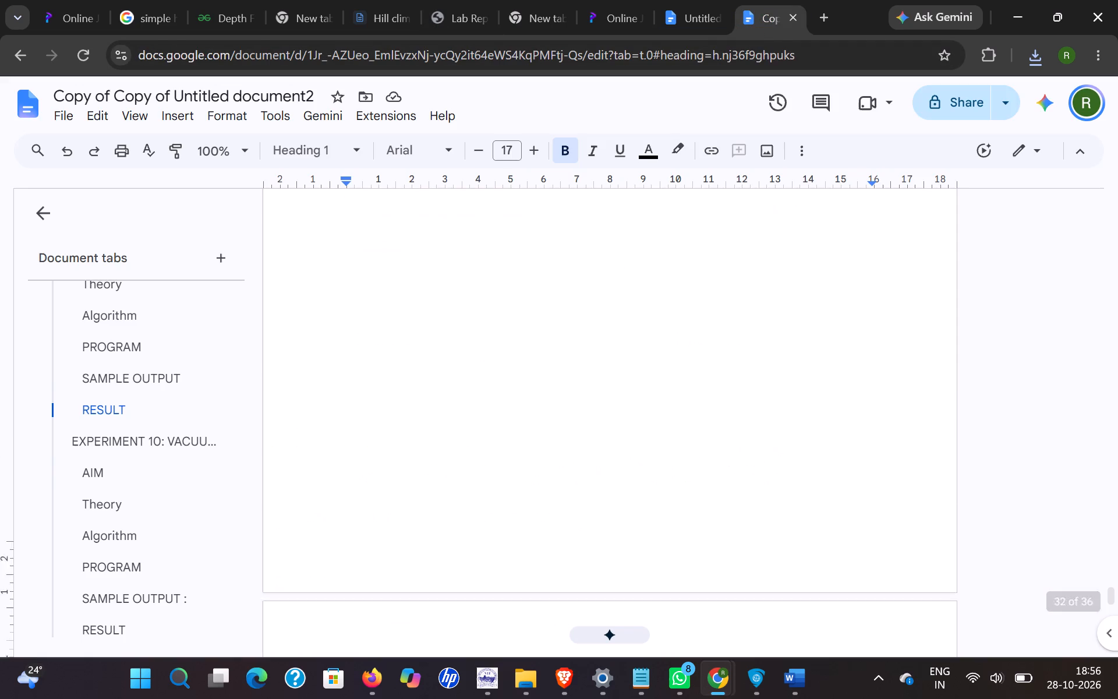
pyautogui.scroll(12, 505, 369)
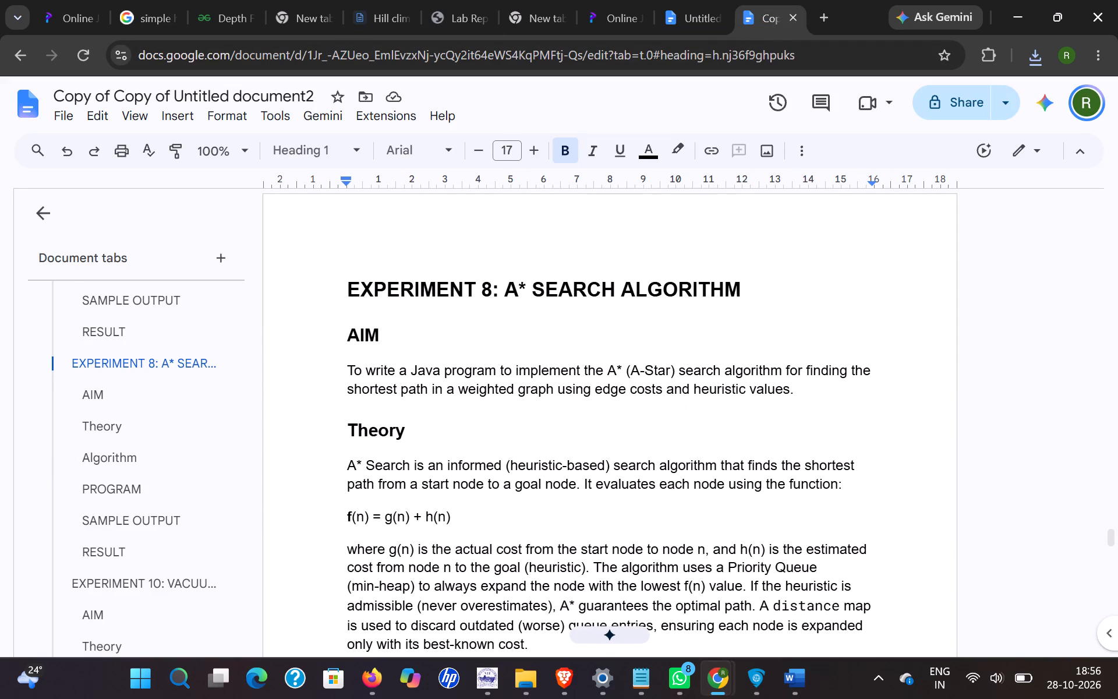
pyautogui.moveTo(345, 285); pyautogui.dragTo(749, 288)
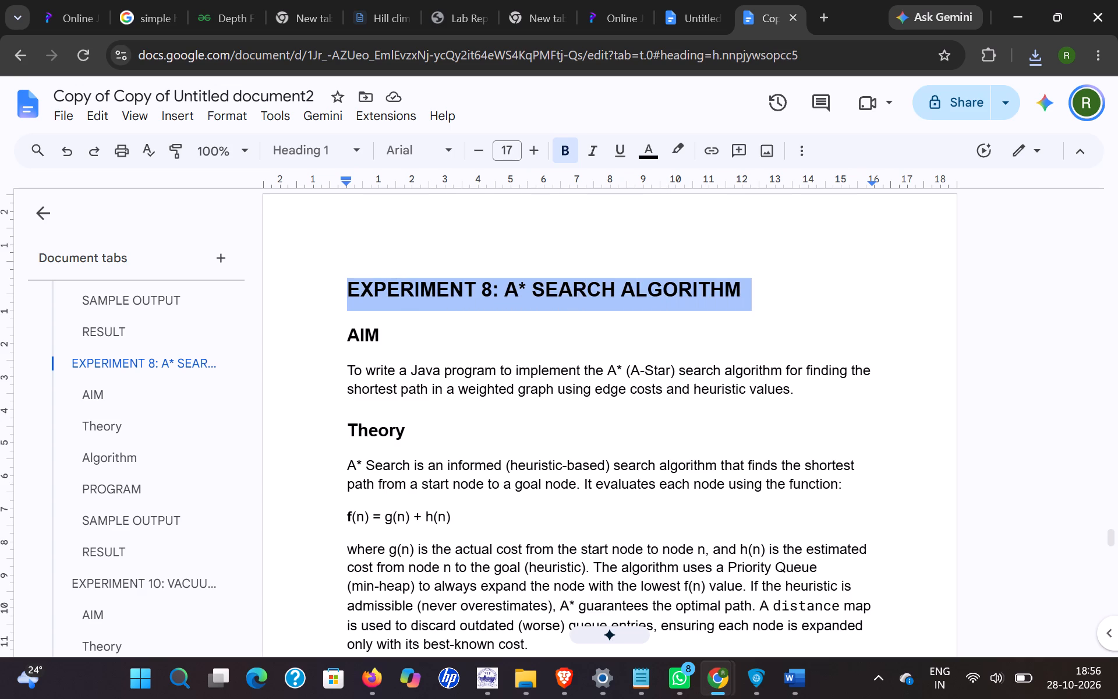
pyautogui.moveTo(749, 288); pyautogui.dragTo(752, 288)
pyautogui.hotkey('ctrl', 'c')
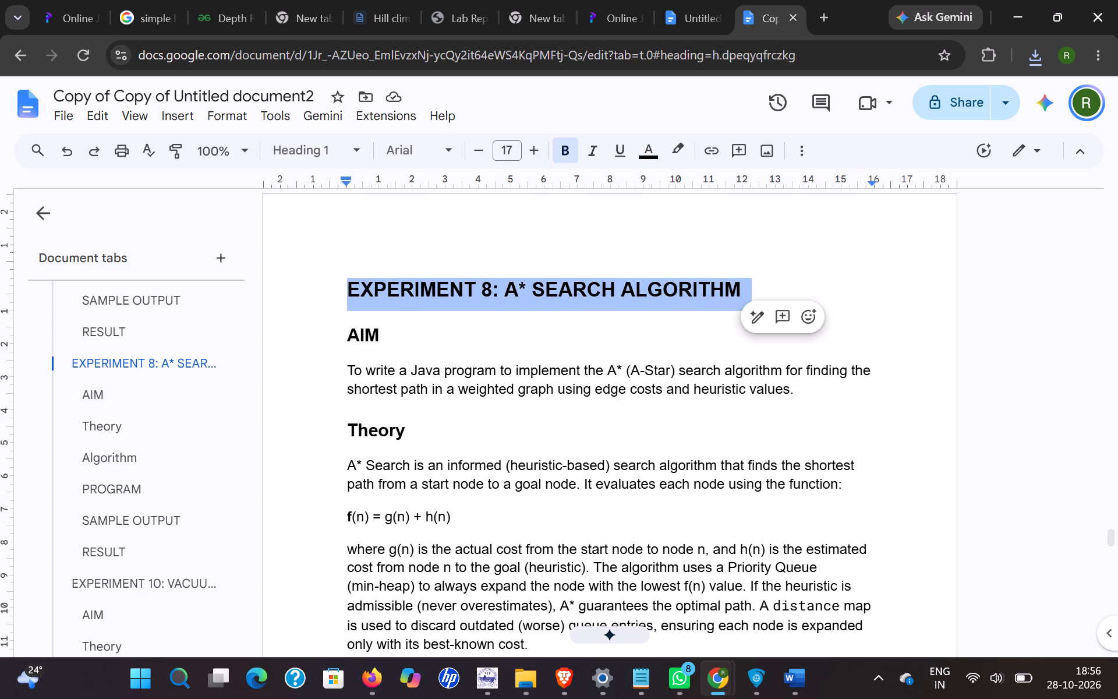
pyautogui.click(566, 324)
pyautogui.scroll(-12, 566, 324)
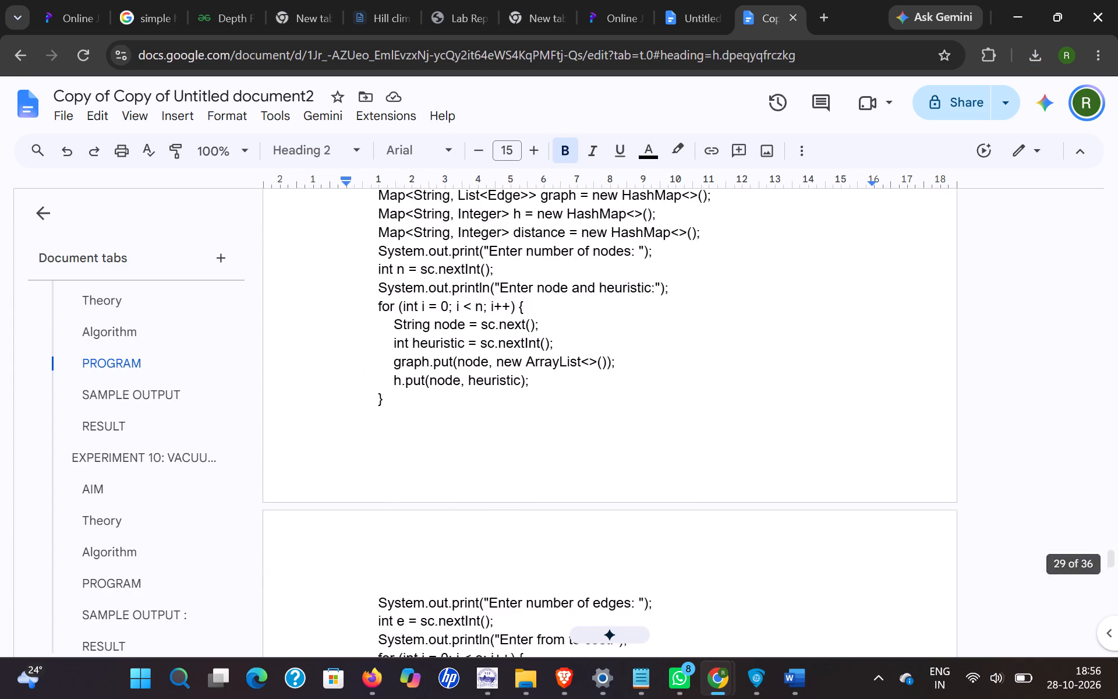
pyautogui.scroll(-11, 566, 324)
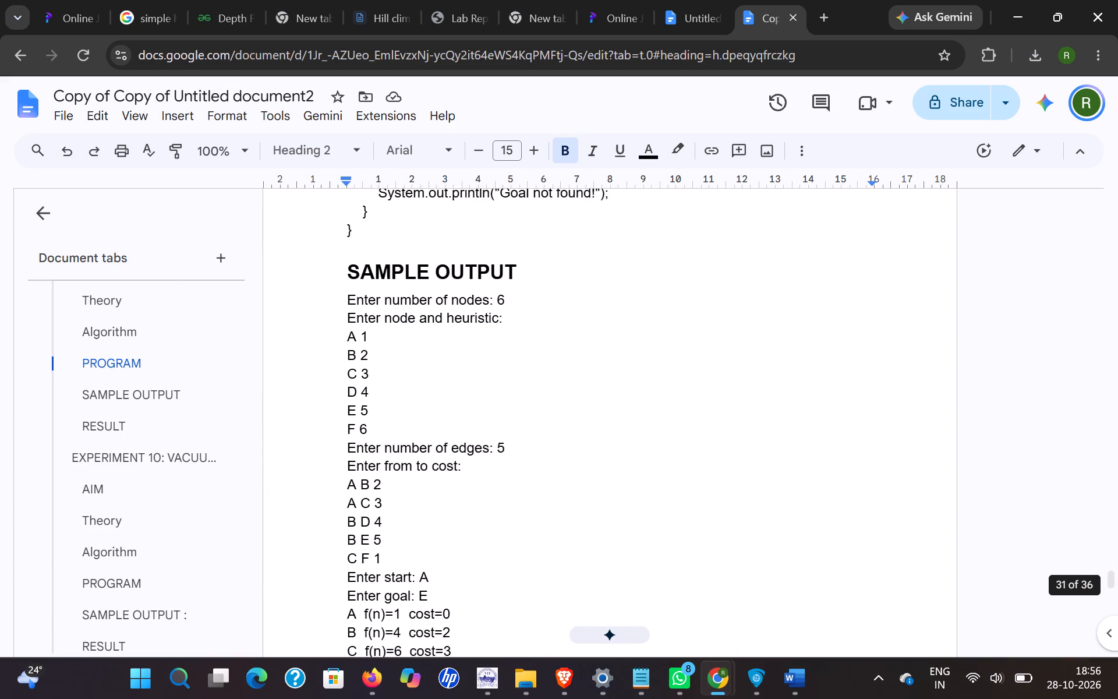
pyautogui.scroll(-10, 566, 324)
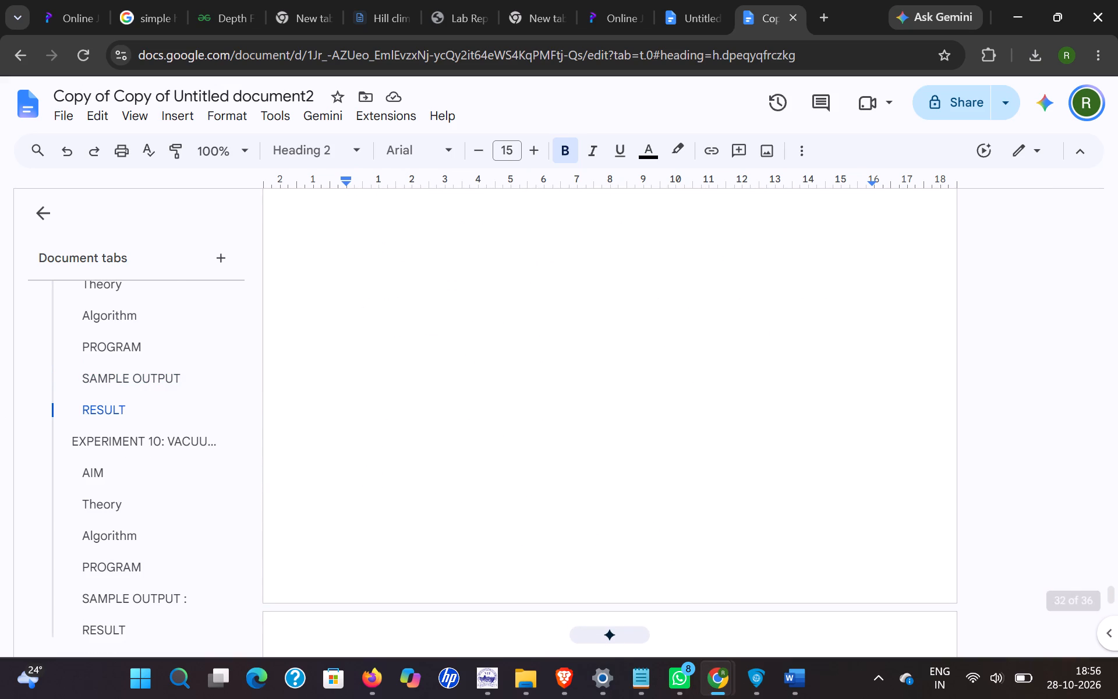
pyautogui.scroll(1, 566, 324)
pyautogui.scroll(-1, 566, 324)
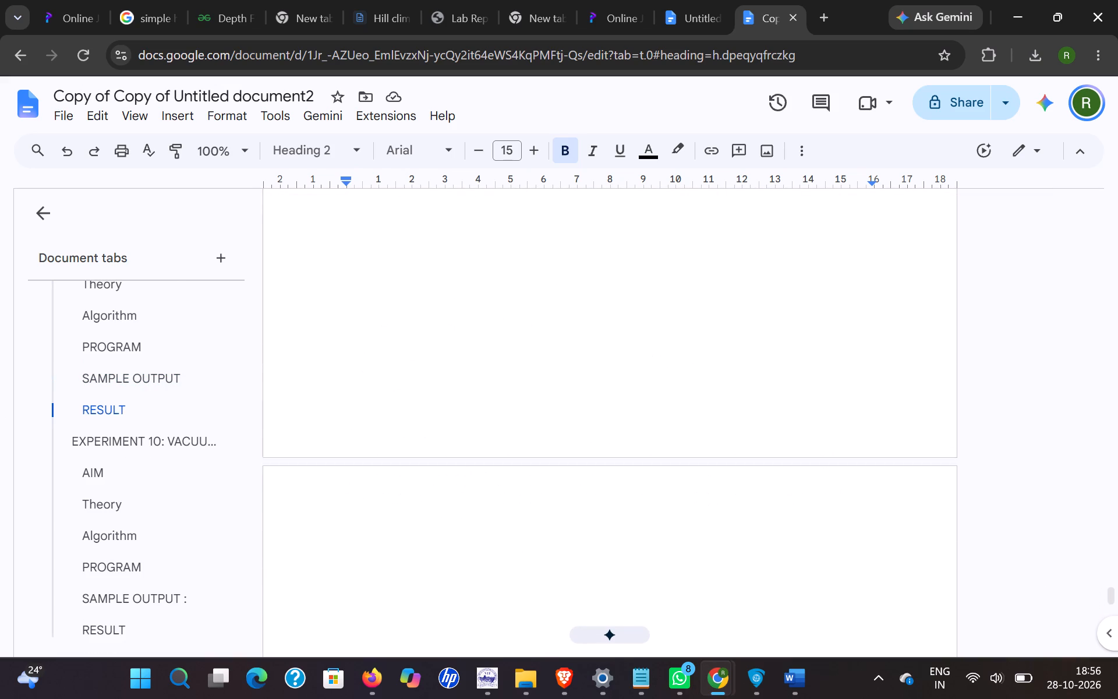
pyautogui.scroll(-2, 566, 324)
pyautogui.click(354, 312)
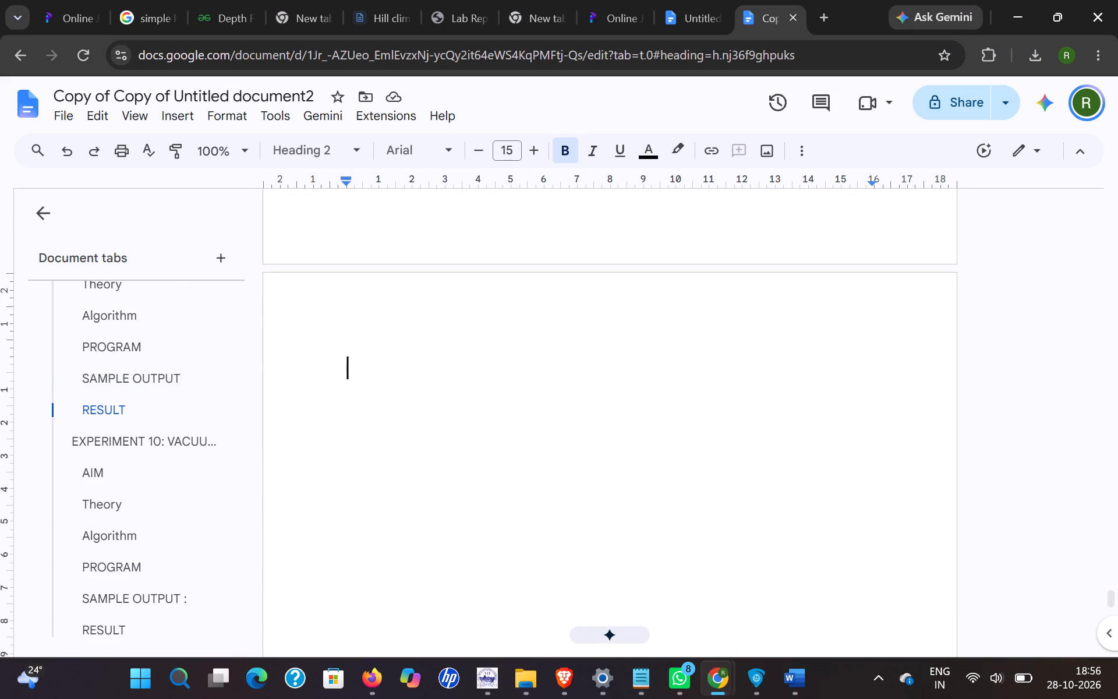
pyautogui.press('Up')
pyautogui.press('Down')
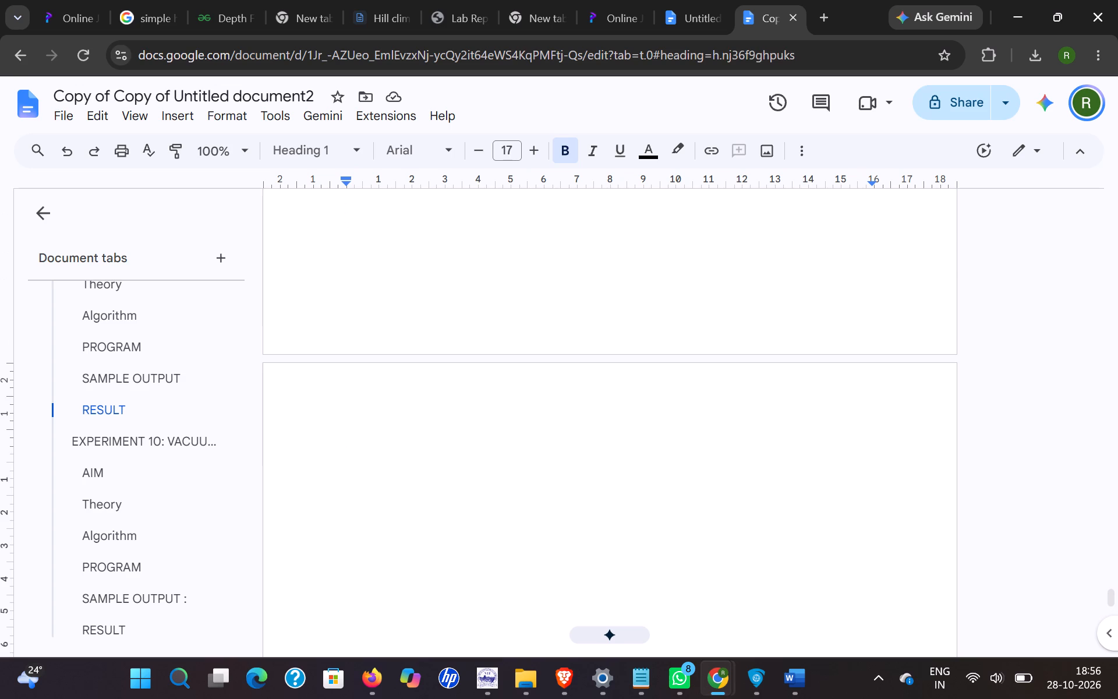
pyautogui.hotkey('ctrl', 'v')
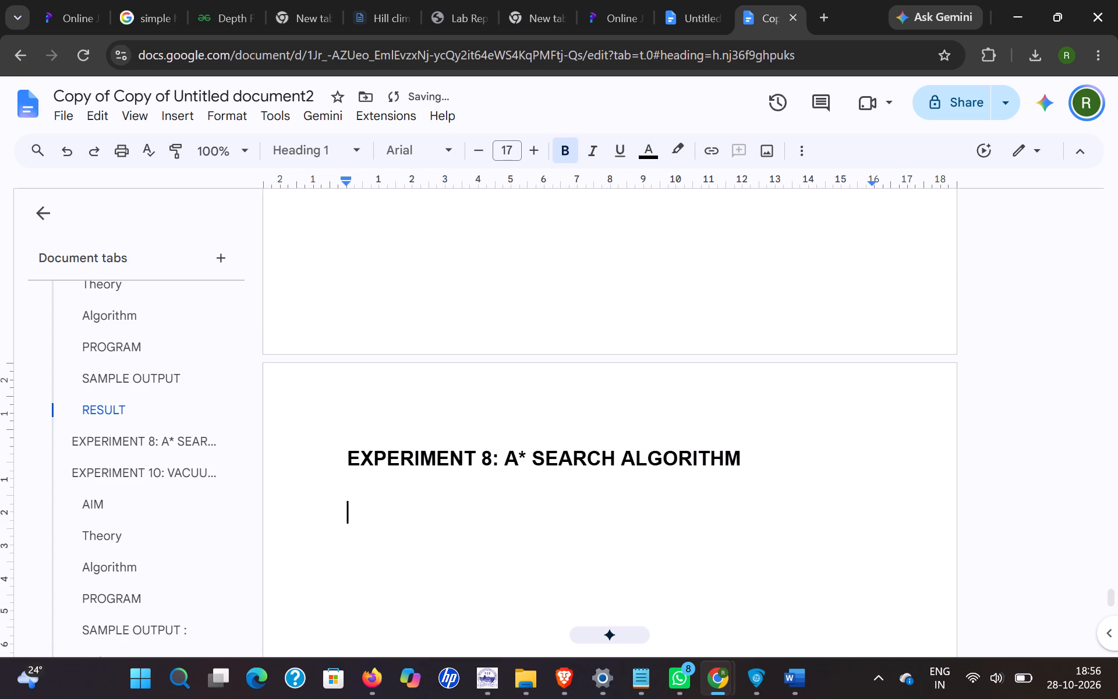
# Change the experiment number to 9 in the copied A* SEARCH ALGORITHM heading on the page before Experiment 10.
pyautogui.click(794, 253)
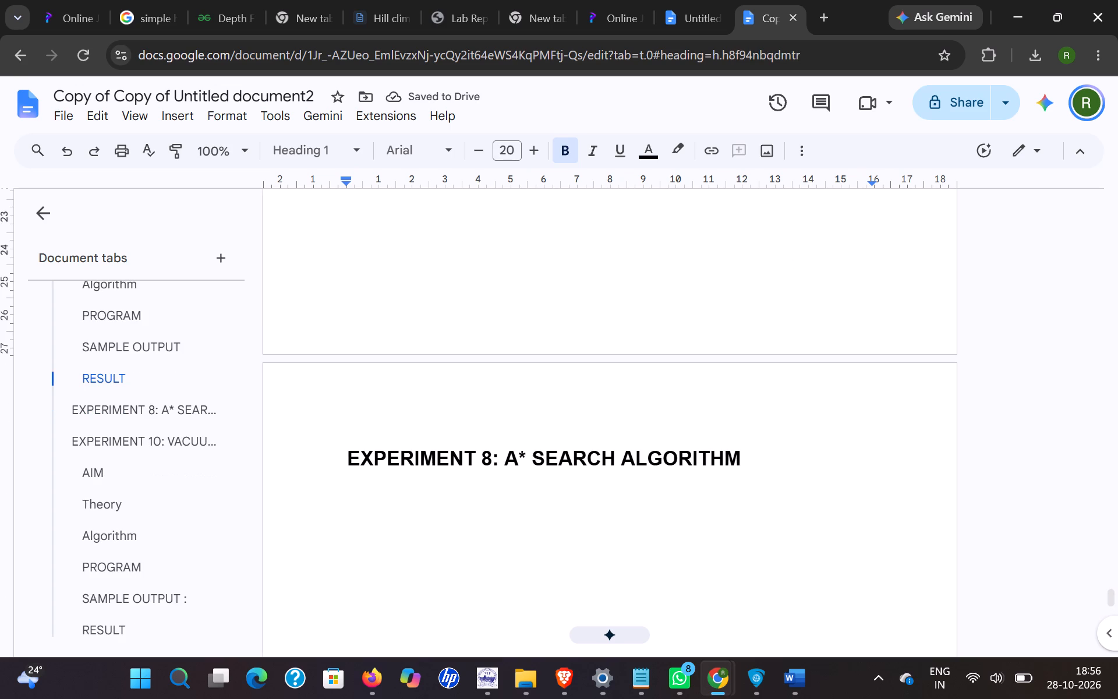
pyautogui.click(949, 332)
pyautogui.press('Down')
pyautogui.press('Right')
pyautogui.press('Right')
pyautogui.press('Right')
pyautogui.press('Right')
pyautogui.press('Right')
pyautogui.press('Right')
pyautogui.press('Right')
pyautogui.press('Right')
pyautogui.press('Right')
pyautogui.press('Right')
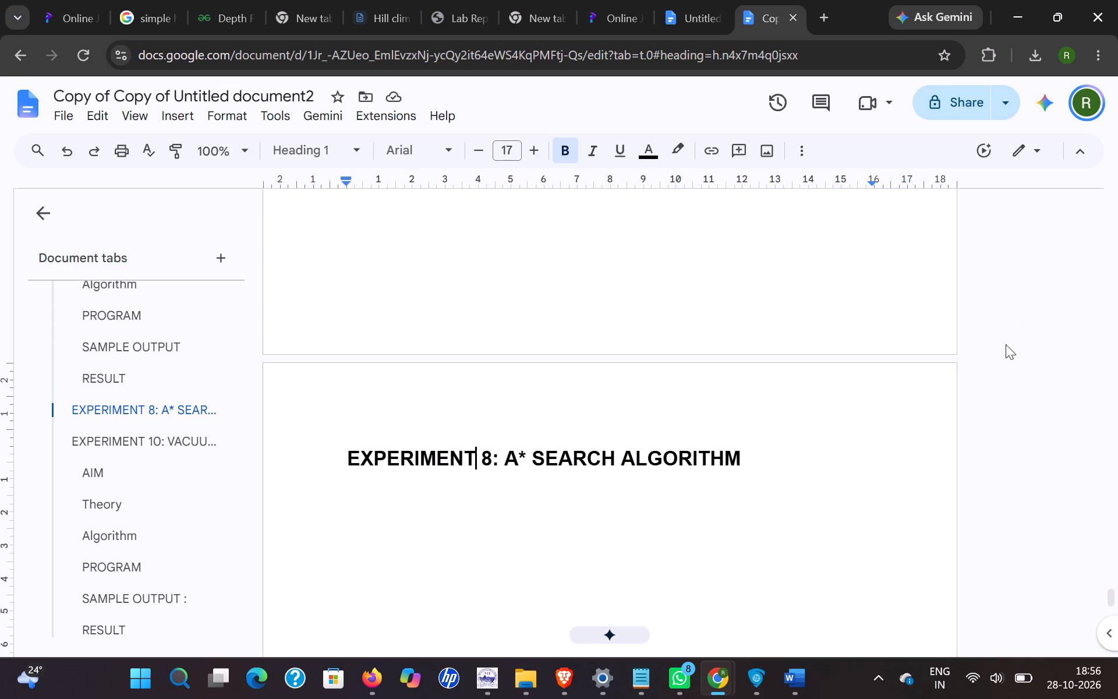
pyautogui.press('Right')
pyautogui.press('Right')
pyautogui.press('BackSpace')
pyautogui.press('9')
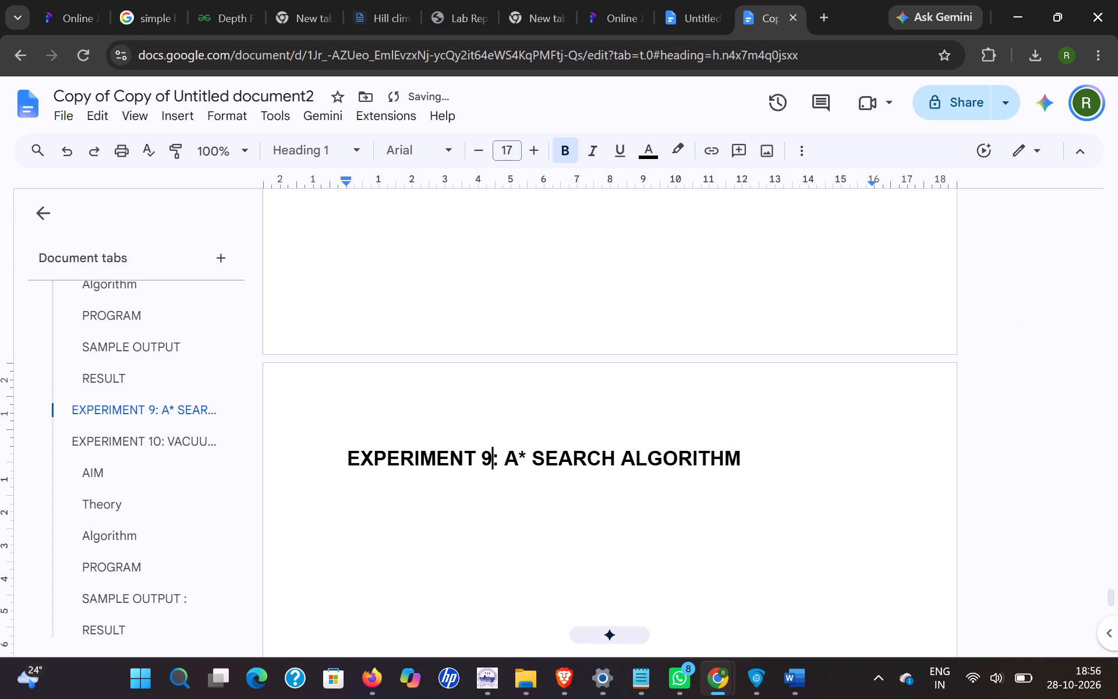
# Replace the title text after "EXPERIMENT 9:" with "Simple Hill Climbing" and start a new line below the heading.
pyautogui.press('Right')
pyautogui.press('Right')
pyautogui.press('Right')
pyautogui.press('Right')
pyautogui.press('Right')
pyautogui.press('Right')
pyautogui.press('Right')
pyautogui.press('Right')
pyautogui.press('Right')
pyautogui.press('Right')
pyautogui.press('Right')
pyautogui.press('Right')
pyautogui.press('Right')
pyautogui.press('Right')
pyautogui.press('Right')
pyautogui.press('Right')
pyautogui.press('Right')
pyautogui.press('Right')
pyautogui.press('Right')
pyautogui.press('Right')
pyautogui.press('Right')
pyautogui.press('Right')
pyautogui.press('Right')
pyautogui.press('Right')
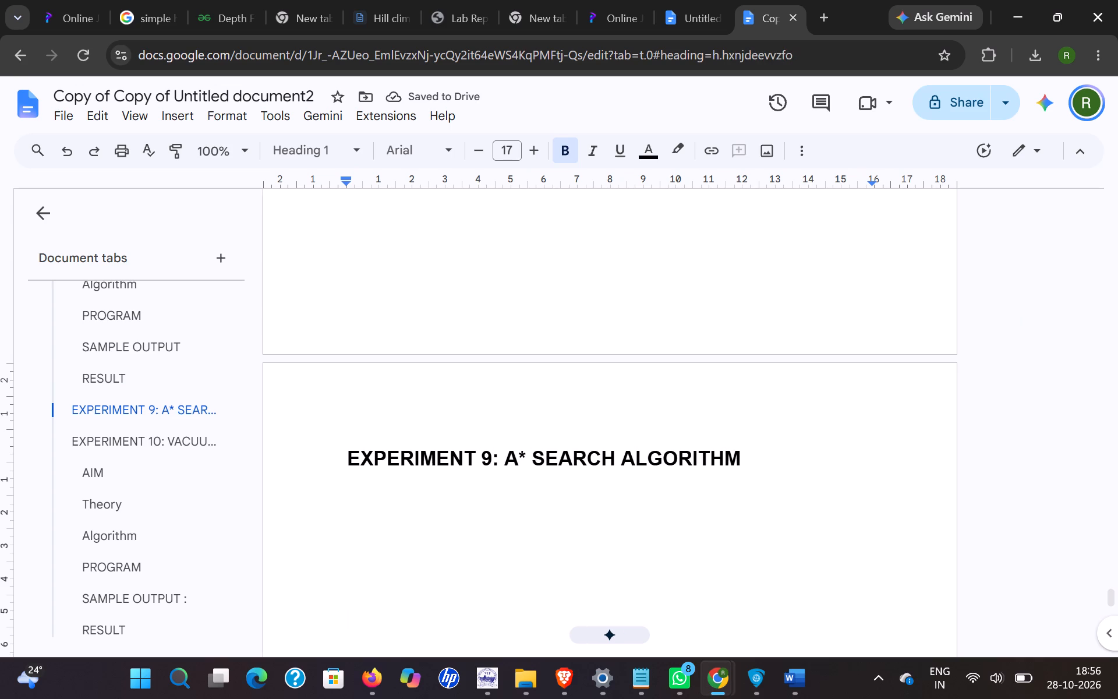
pyautogui.press('Up')
pyautogui.press('Up')
pyautogui.press('Up')
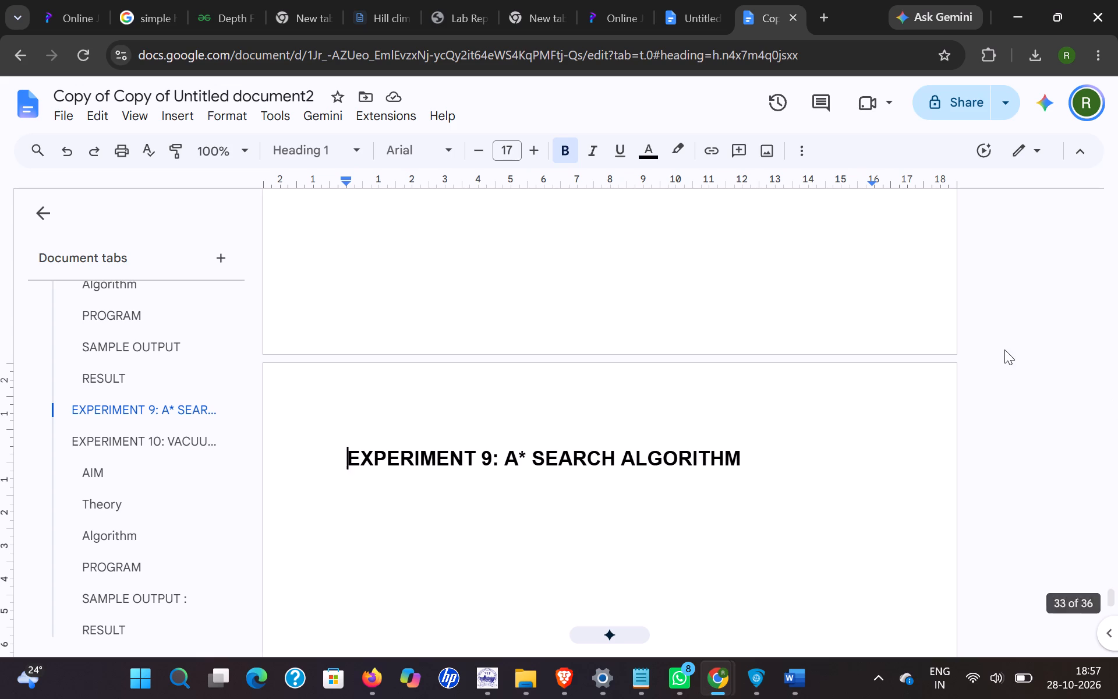
pyautogui.click(747, 453)
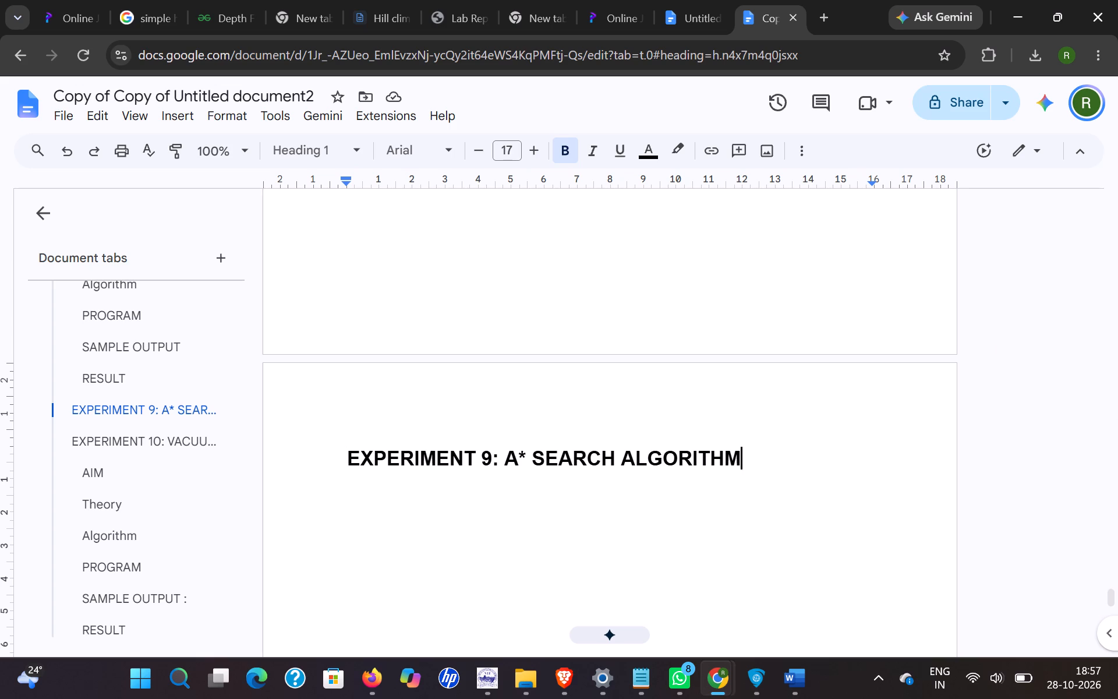
pyautogui.press('BackSpace')
pyautogui.press('BackSpace')
pyautogui.press('BackSpace')
pyautogui.press('BackSpace')
pyautogui.press('BackSpace')
pyautogui.press('BackSpace')
pyautogui.press('BackSpace')
pyautogui.press('BackSpace')
pyautogui.press('BackSpace')
pyautogui.press('BackSpace')
pyautogui.press('BackSpace')
pyautogui.press('BackSpace')
pyautogui.press('BackSpace')
pyautogui.press('BackSpace')
pyautogui.press('BackSpace')
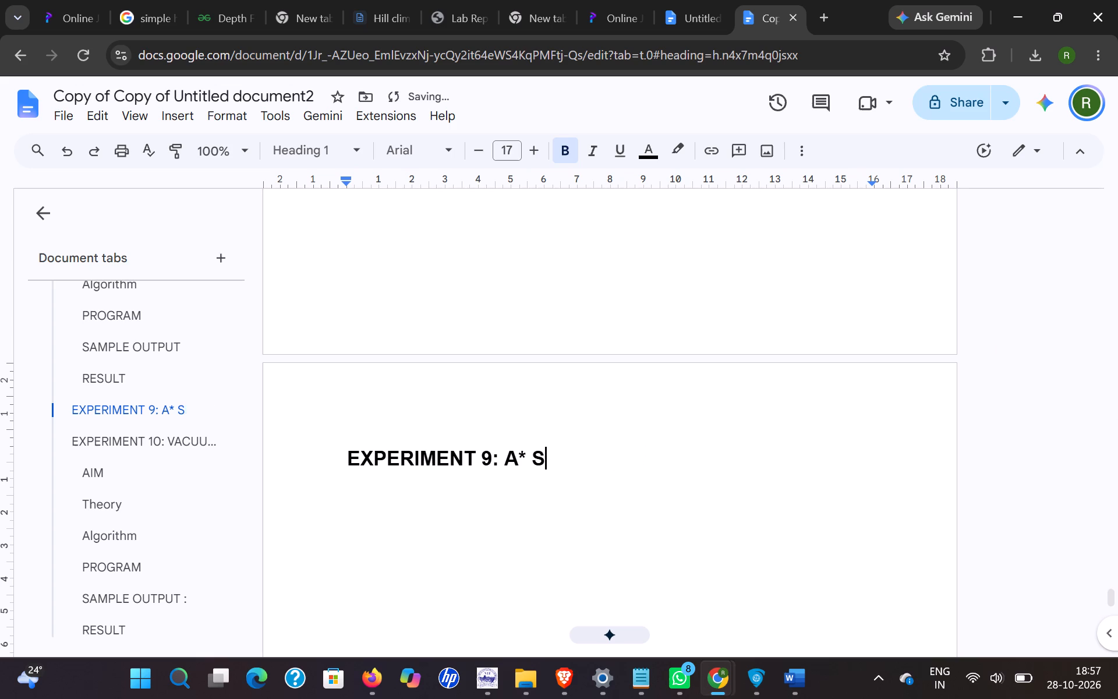
pyautogui.press('BackSpace')
pyautogui.press('BackSpace')
pyautogui.press('BackSpace')
pyautogui.press('BackSpace')
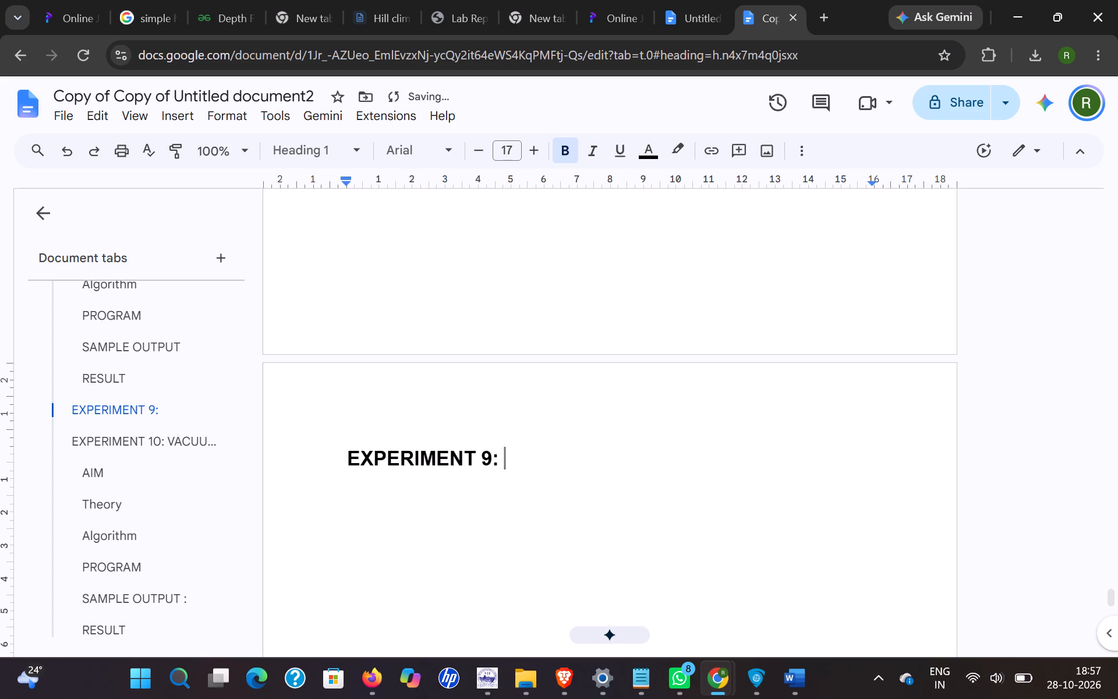
pyautogui.write('simple')
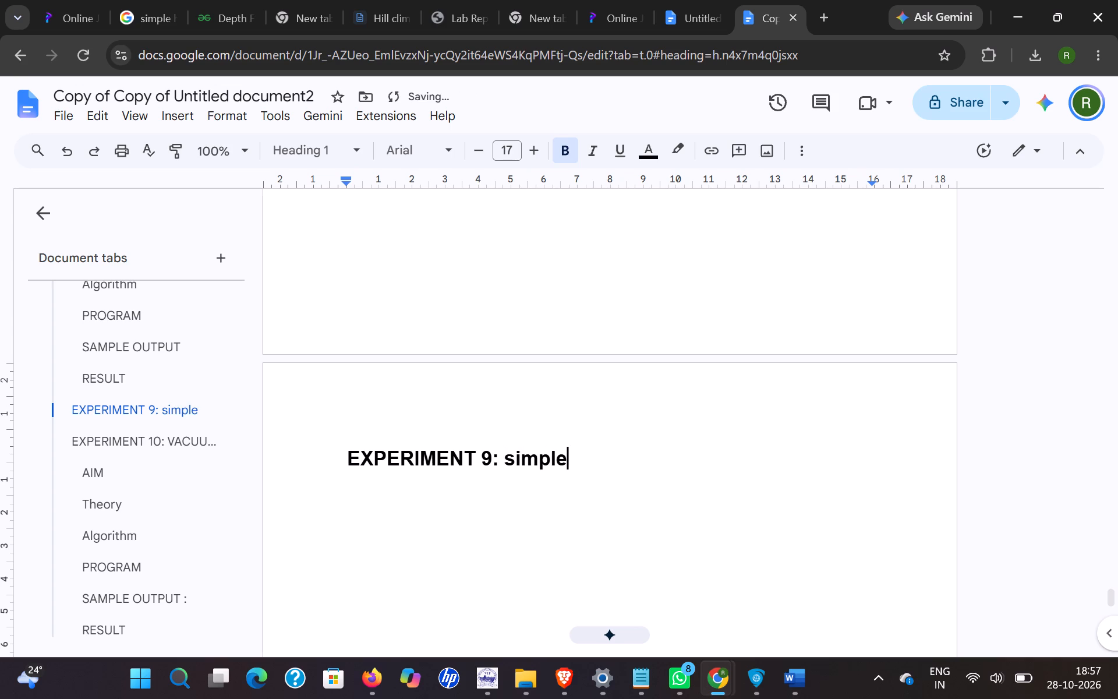
pyautogui.press('space')
pyautogui.write('hi')
pyautogui.press('BackSpace')
pyautogui.press('BackSpace')
pyautogui.press('BackSpace')
pyautogui.press('BackSpace')
pyautogui.press('BackSpace')
pyautogui.press('BackSpace')
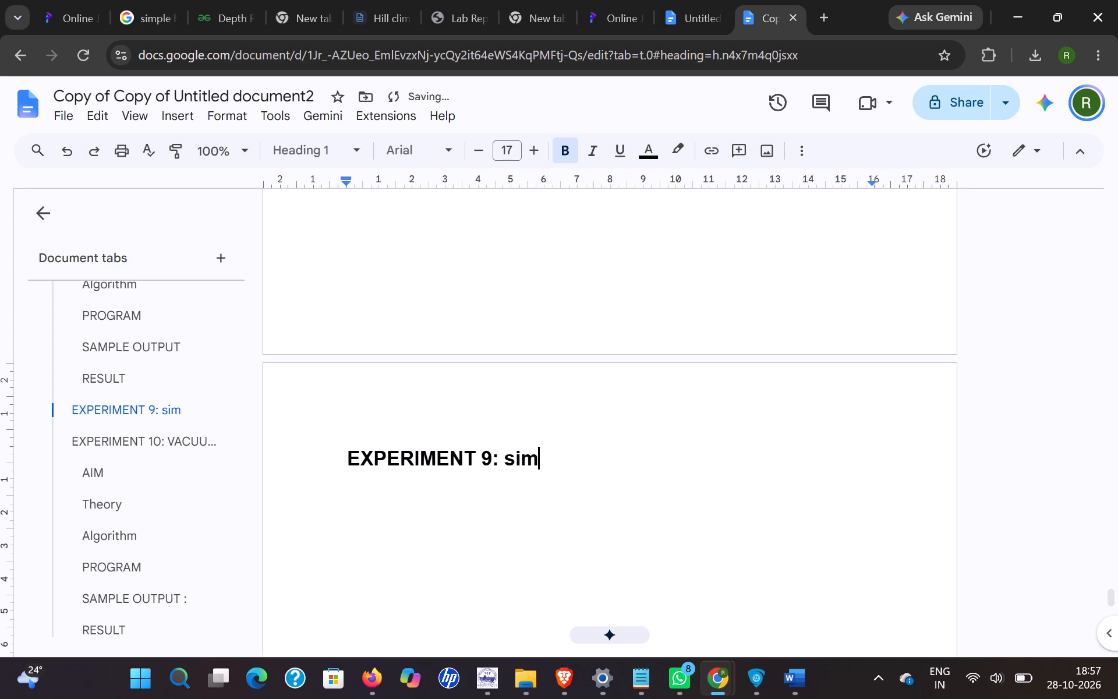
pyautogui.press('BackSpace')
pyautogui.press('BackSpace')
pyautogui.press('BackSpace')
pyautogui.write('Simple')
pyautogui.press('space')
pyautogui.write('Hil')
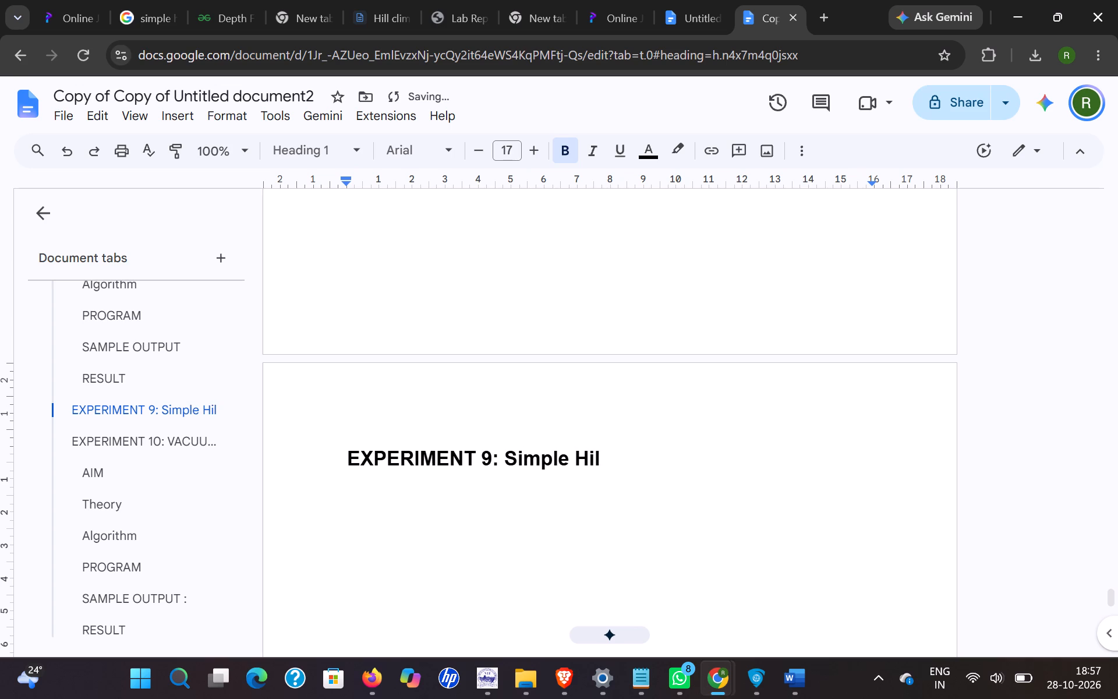
pyautogui.write('l')
pyautogui.press('space')
pyautogui.hotkey('shift', 'c')
pyautogui.write('limbing')
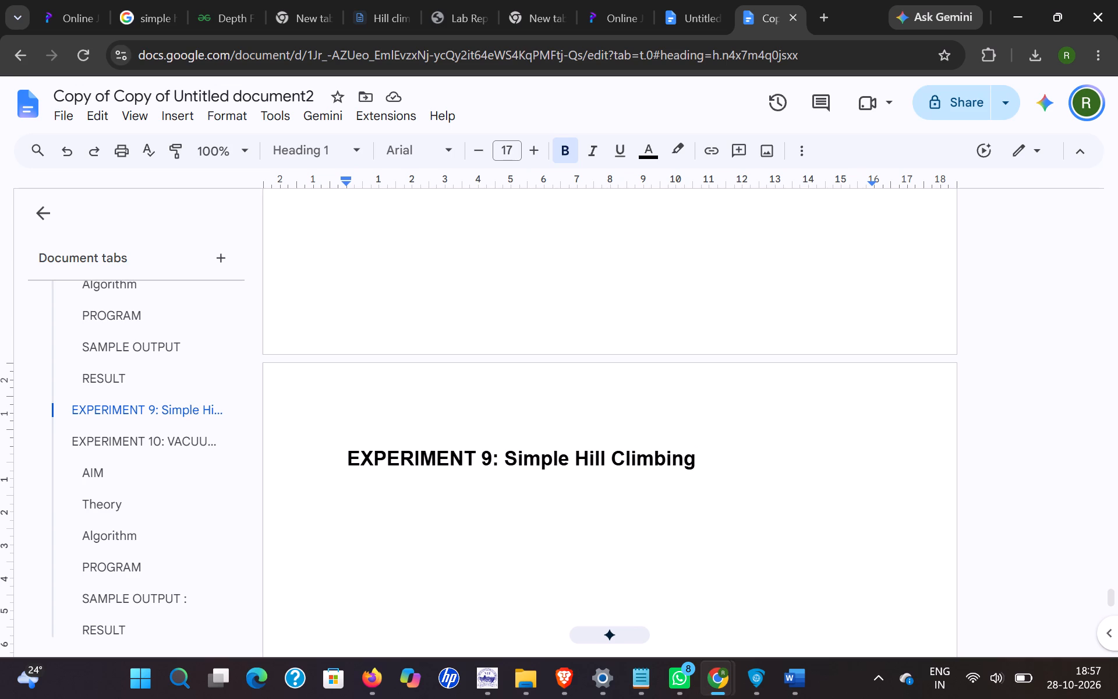
pyautogui.press('Return')
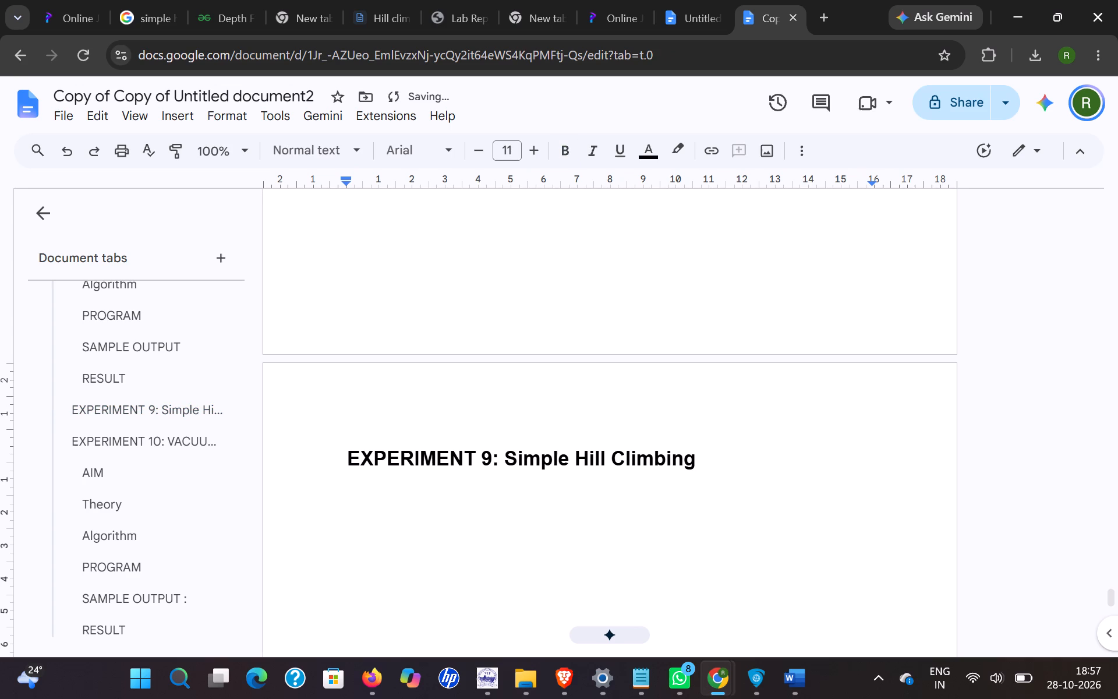
# Copy the AIM heading from Experiment 8 onto the line directly below the "EXPERIMENT 9: Simple Hill Climbing" heading.
pyautogui.scroll(7, 643, 448)
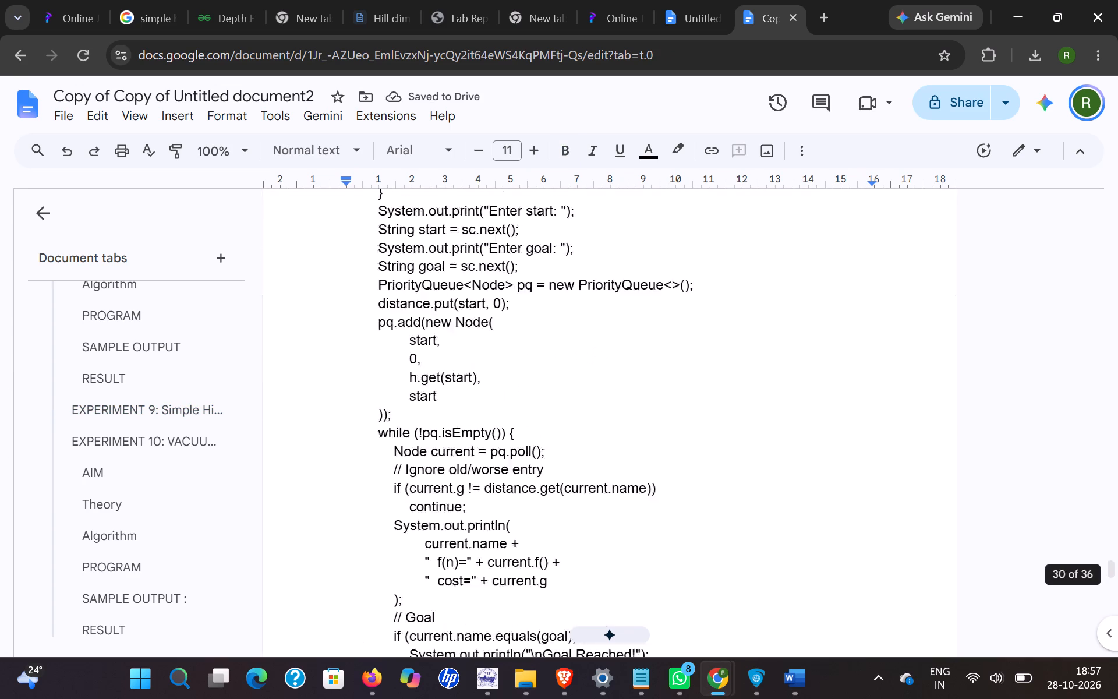
pyautogui.scroll(5, 643, 448)
pyautogui.scroll(-1, 643, 448)
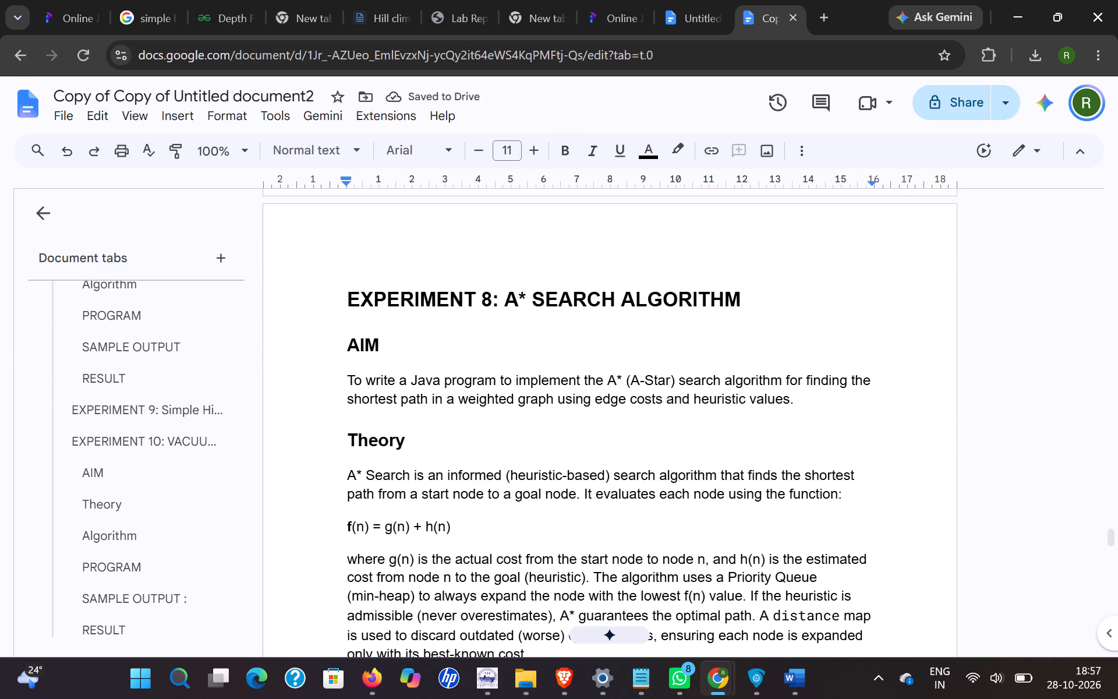
pyautogui.moveTo(356, 349); pyautogui.dragTo(375, 350)
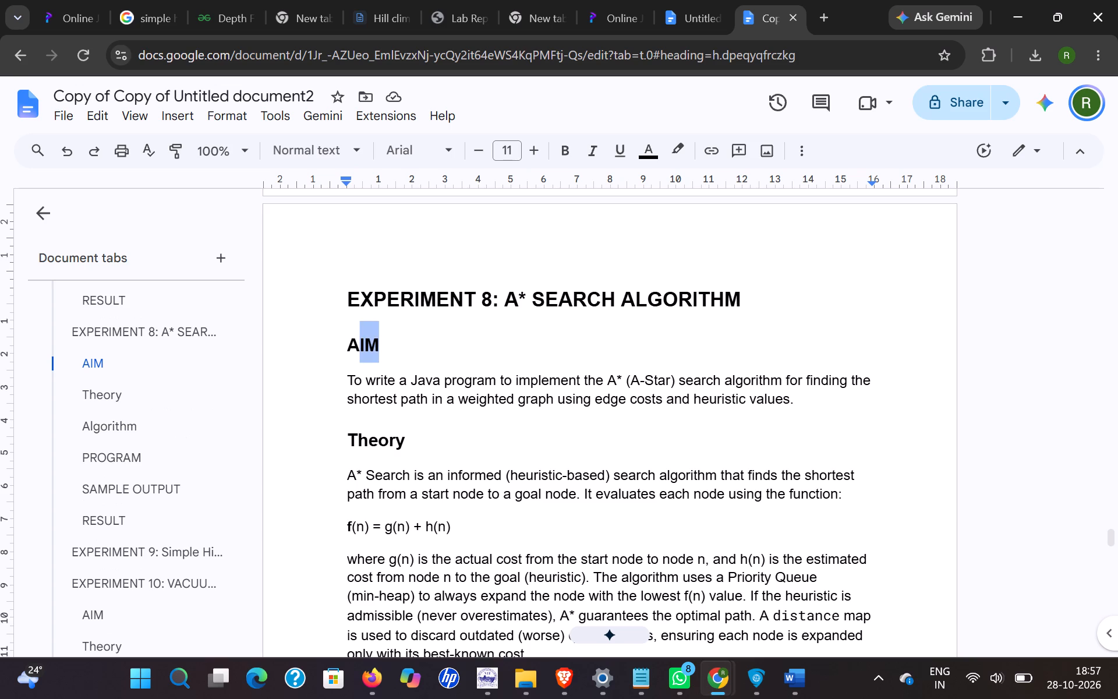
pyautogui.moveTo(375, 350); pyautogui.dragTo(381, 352)
pyautogui.click(381, 352)
pyautogui.moveTo(352, 350); pyautogui.dragTo(362, 348)
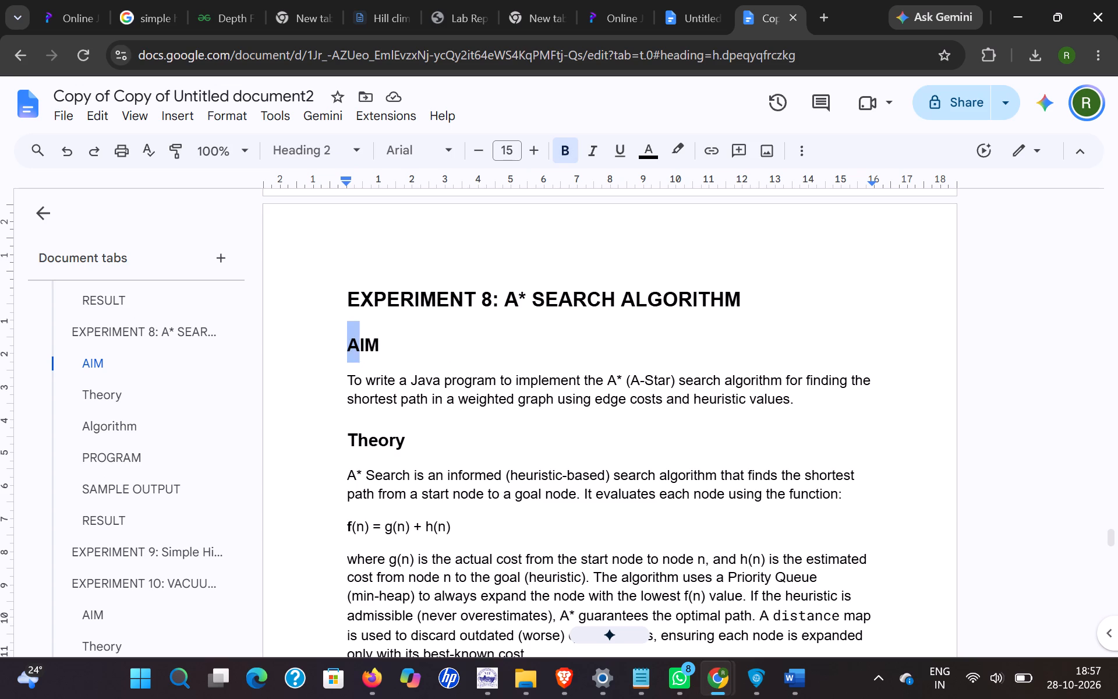
pyautogui.moveTo(362, 348); pyautogui.dragTo(387, 348)
pyautogui.hotkey('ctrl', 'c')
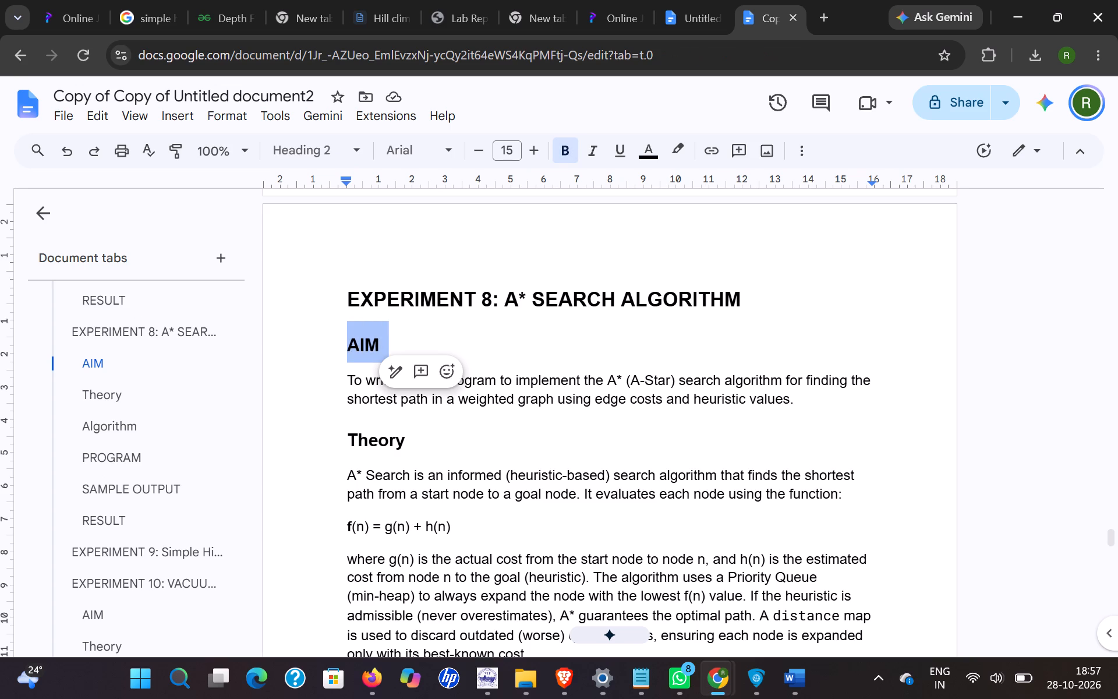
pyautogui.click(533, 418)
pyautogui.scroll(-8, 533, 418)
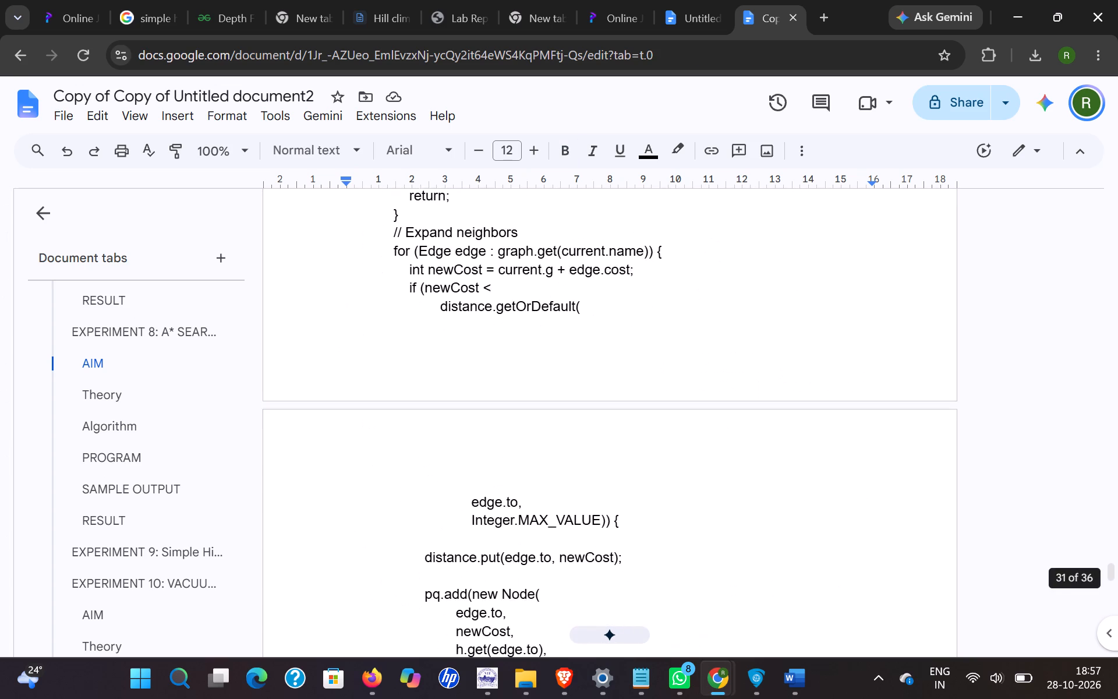
pyautogui.scroll(-6, 533, 418)
pyautogui.scroll(4, 533, 418)
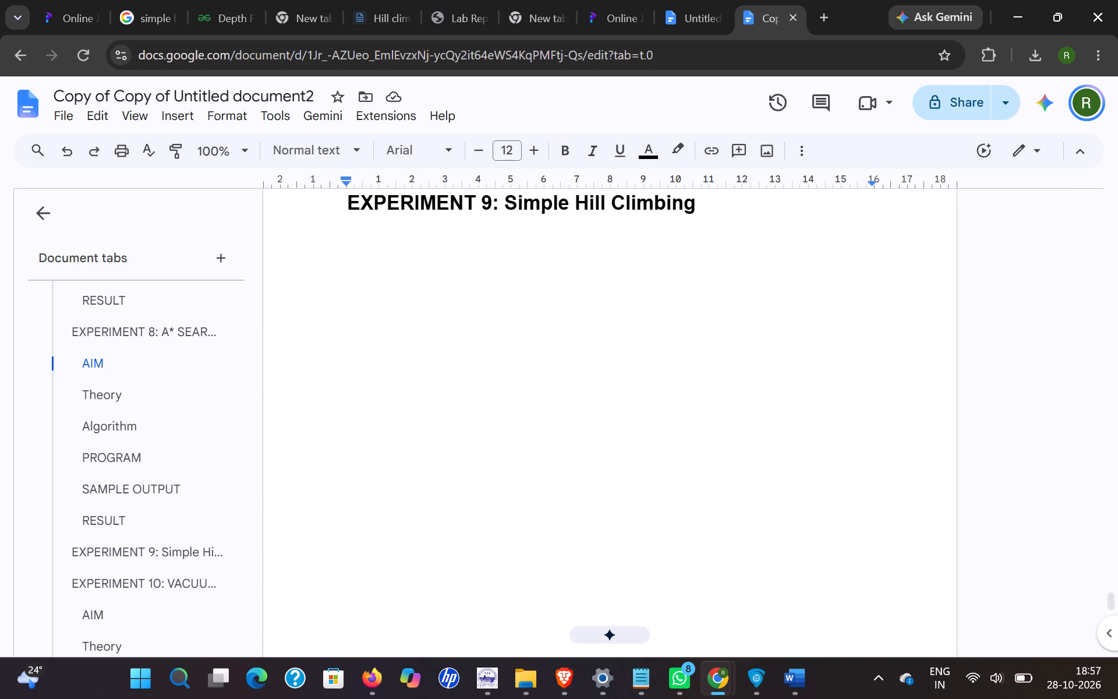
pyautogui.click(380, 290)
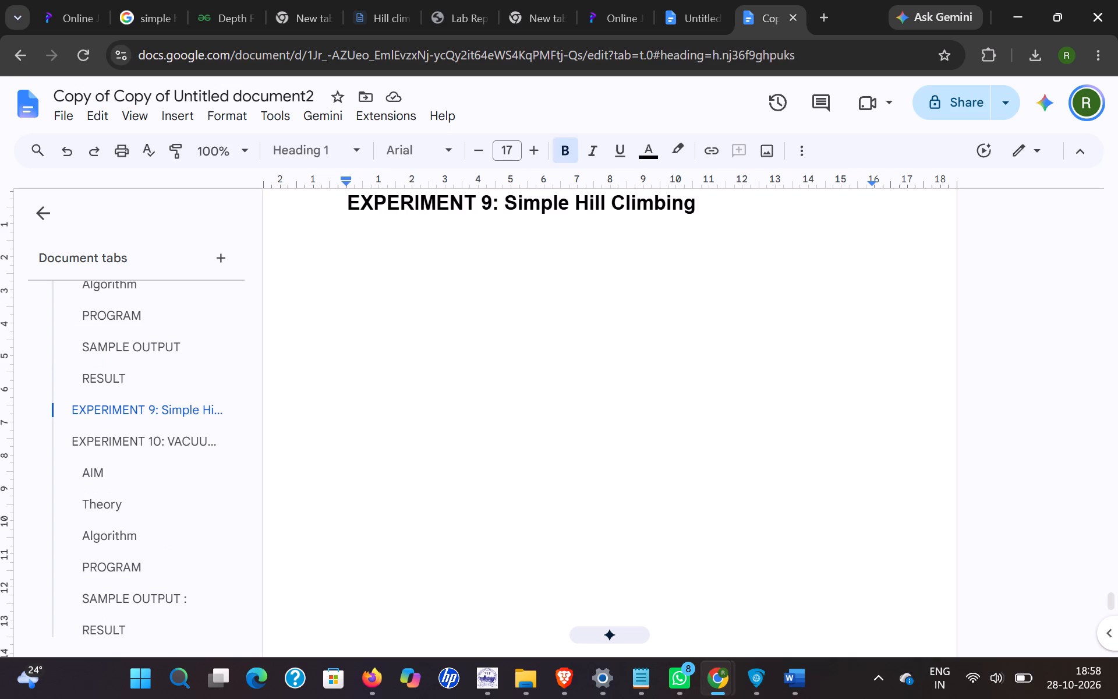
pyautogui.press('Up')
pyautogui.press('Down')
pyautogui.press('Up')
pyautogui.press('Up')
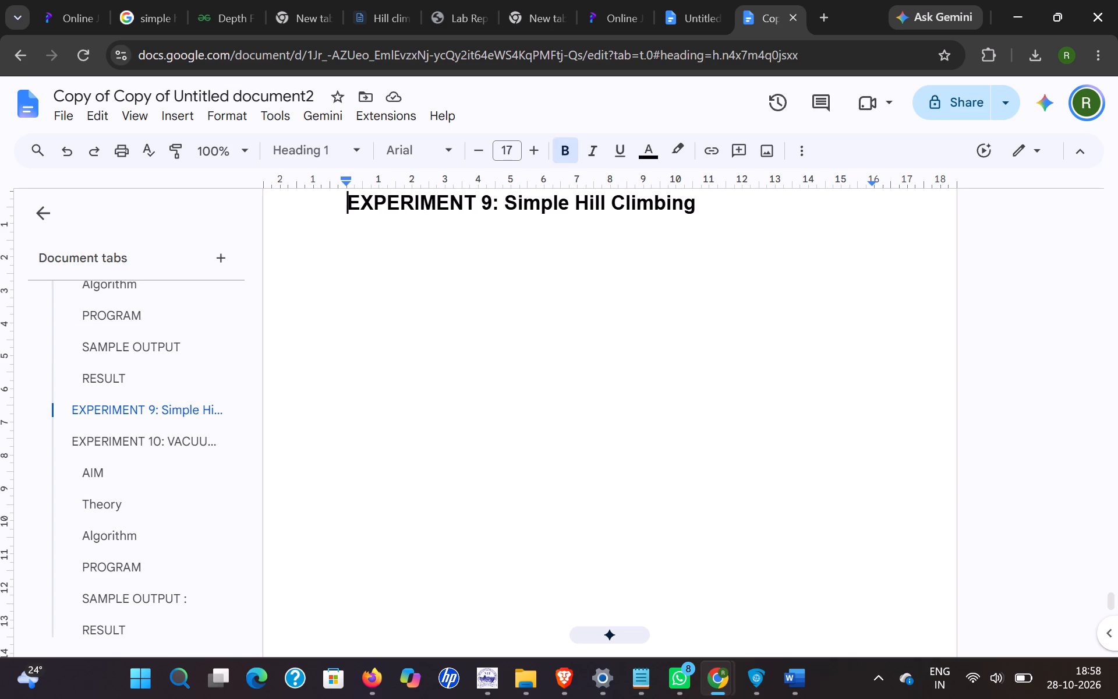
pyautogui.press('Down')
pyautogui.press('Down')
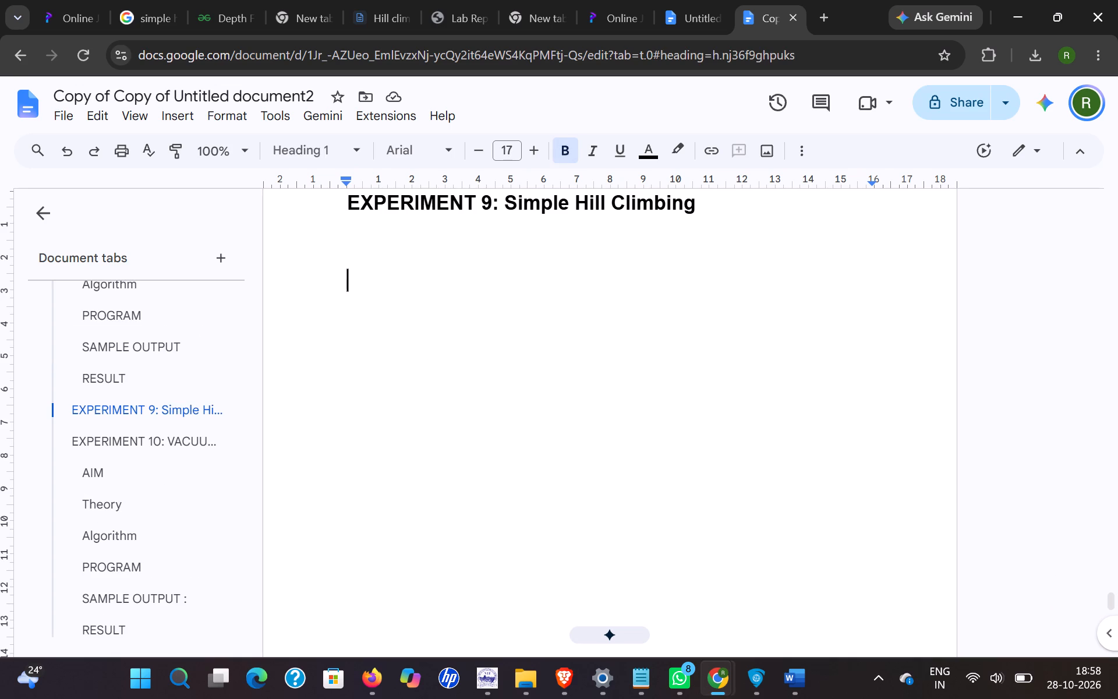
pyautogui.press('Up')
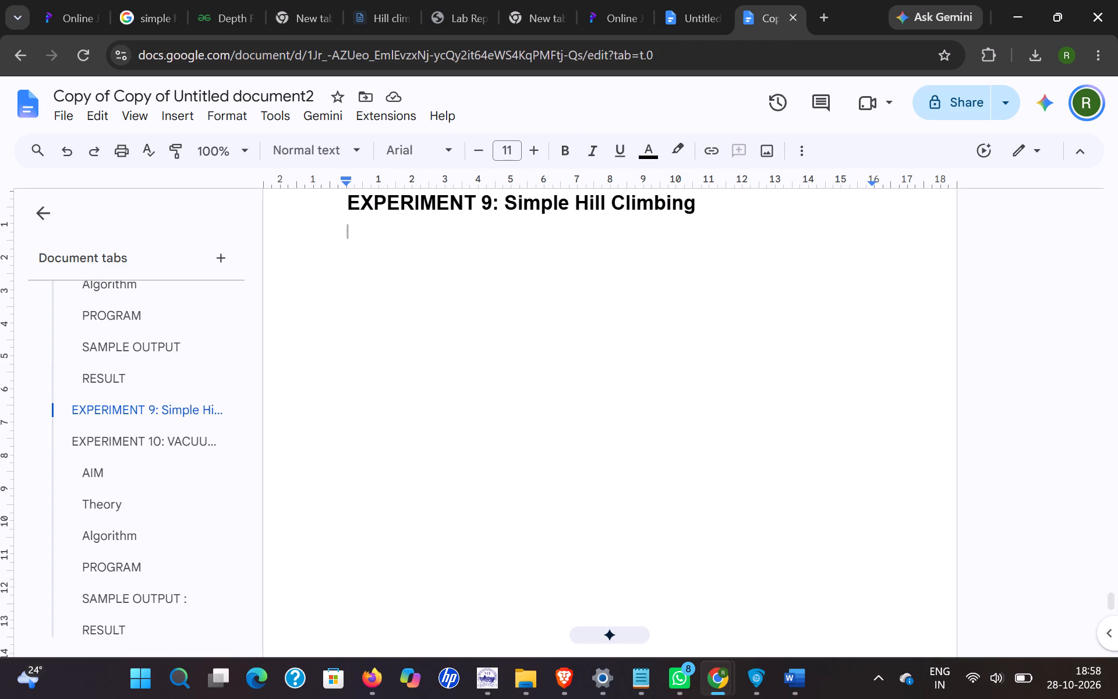
pyautogui.hotkey('ctrl', 'v')
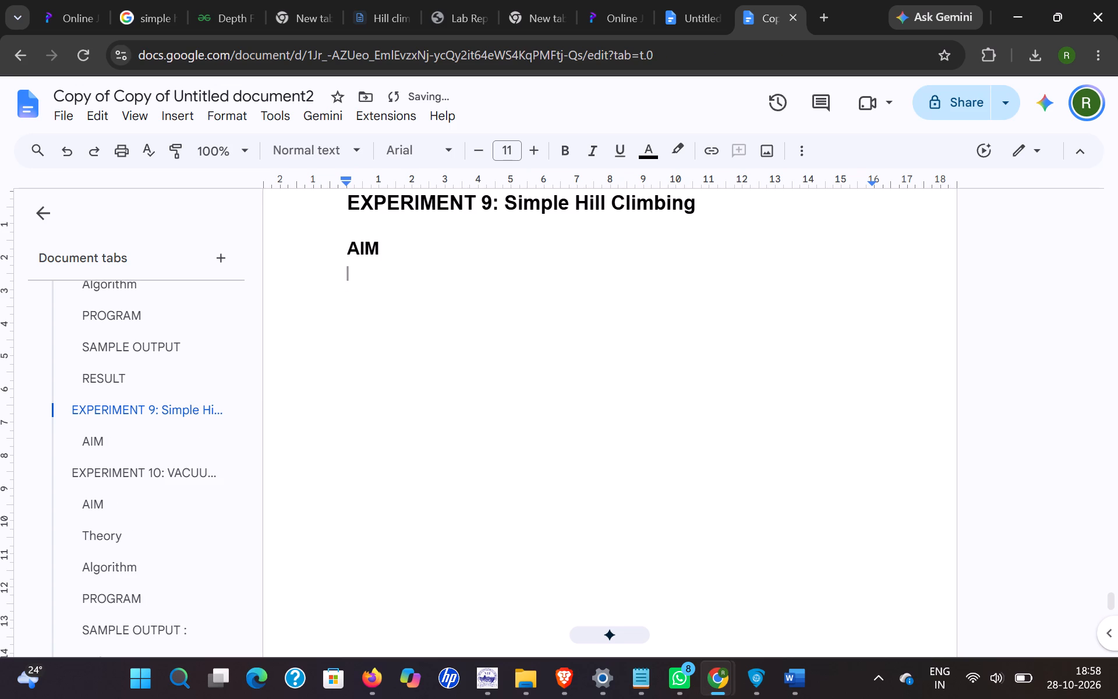
pyautogui.scroll(3, 429, 298)
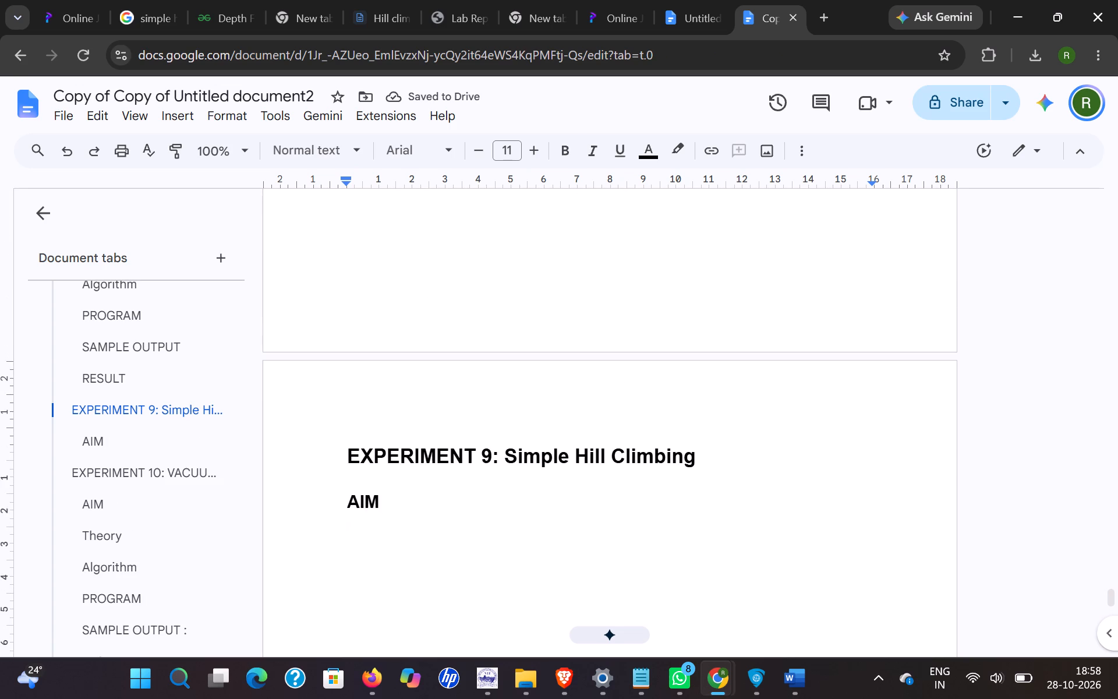
pyautogui.scroll(8, 429, 298)
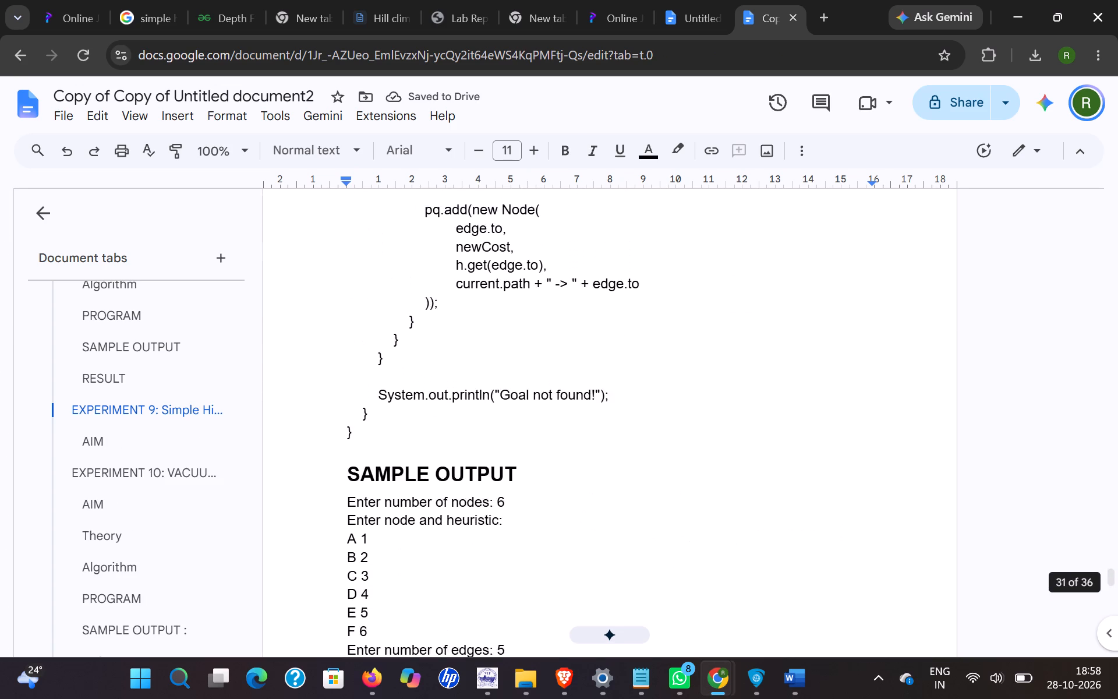
pyautogui.scroll(8, 429, 298)
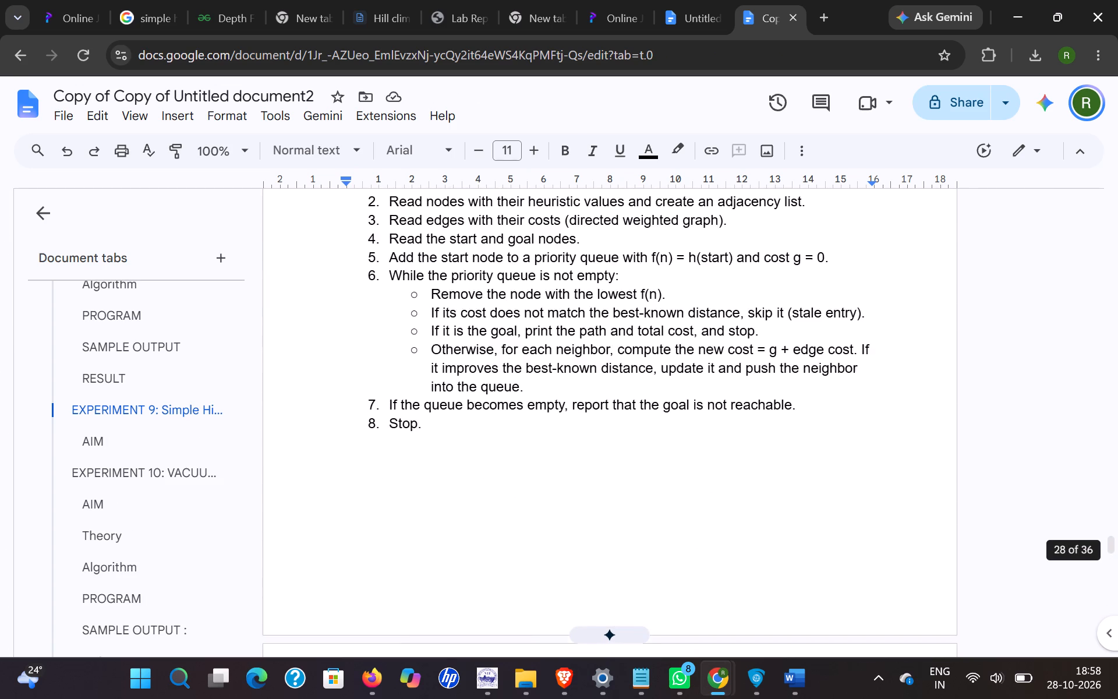
pyautogui.scroll(3, 429, 298)
pyautogui.scroll(-4, 429, 298)
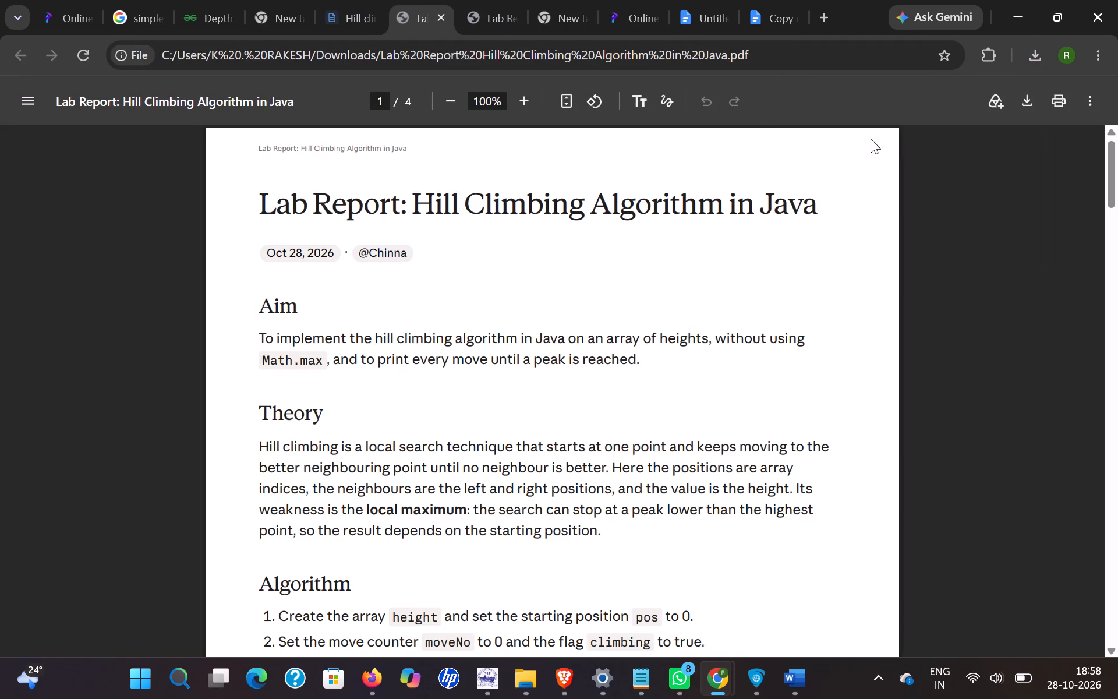
pyautogui.click(503, 6)
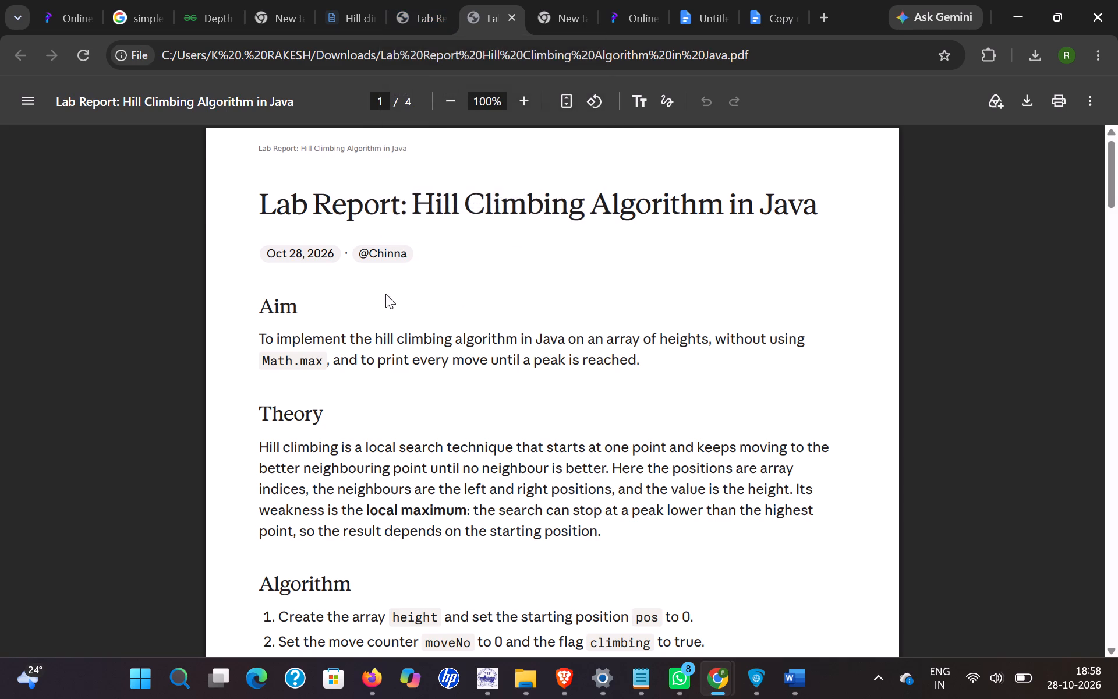
# Copy the Aim paragraph from the PDF to below Experiment 9's AIM heading in the Google Docs report and start a new line after it.
pyautogui.moveTo(261, 331); pyautogui.dragTo(326, 344)
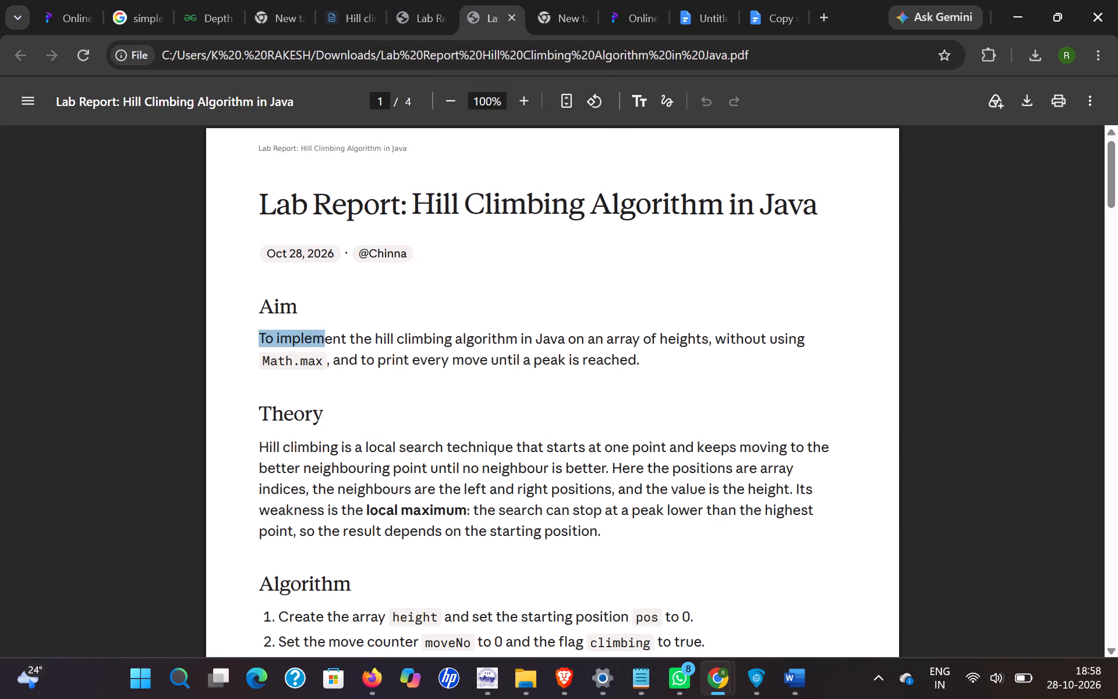
pyautogui.moveTo(326, 344); pyautogui.dragTo(638, 370)
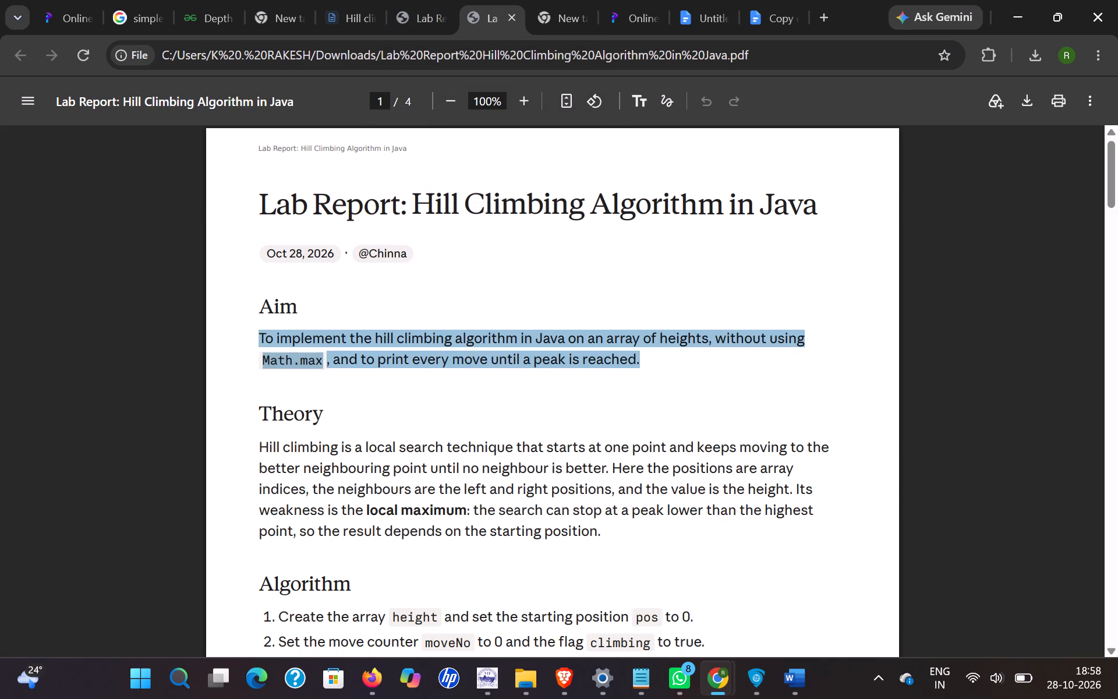
pyautogui.moveTo(638, 370); pyautogui.dragTo(639, 370)
pyautogui.hotkey('ctrl', 'c')
pyautogui.click(761, 17)
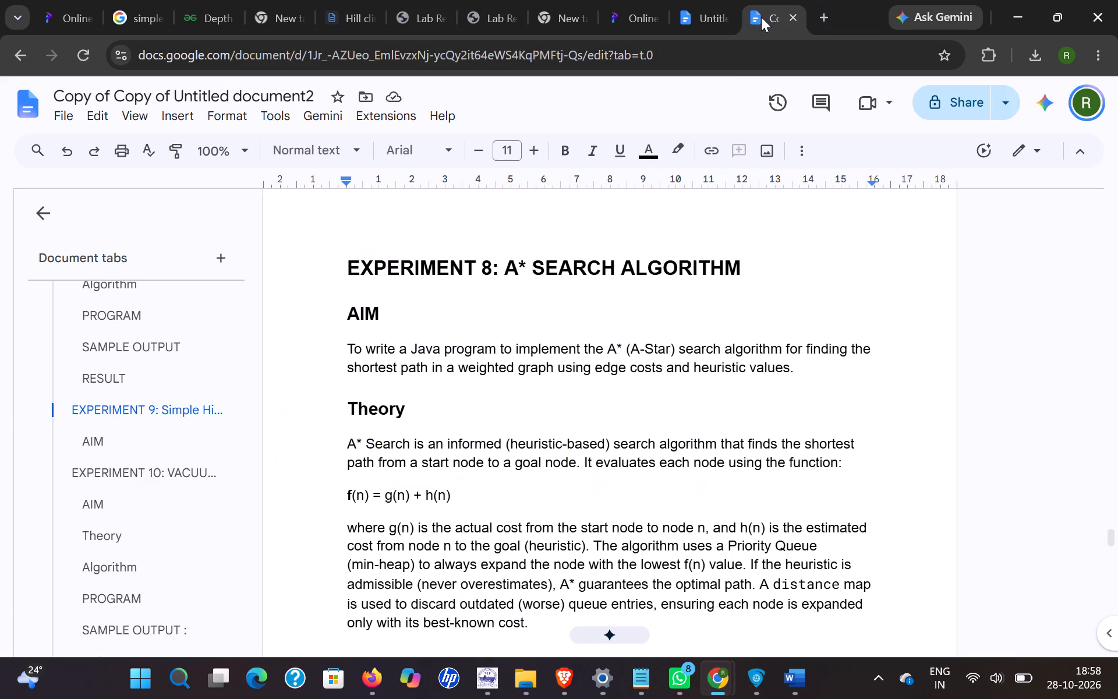
pyautogui.scroll(-7, 611, 301)
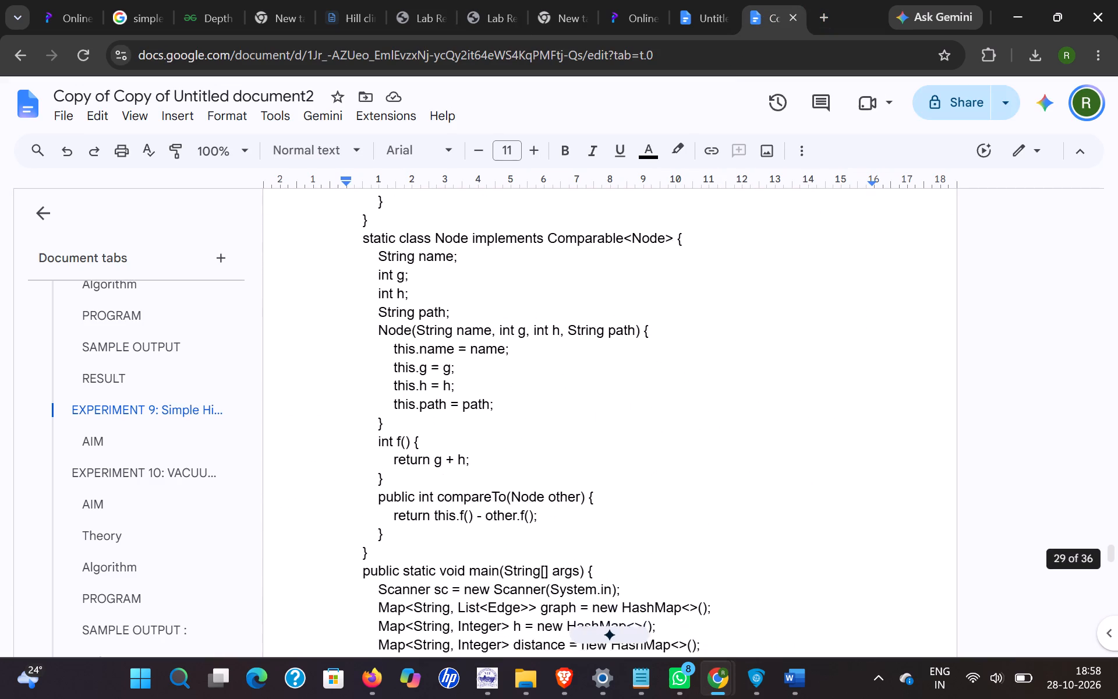
pyautogui.scroll(-12, 611, 301)
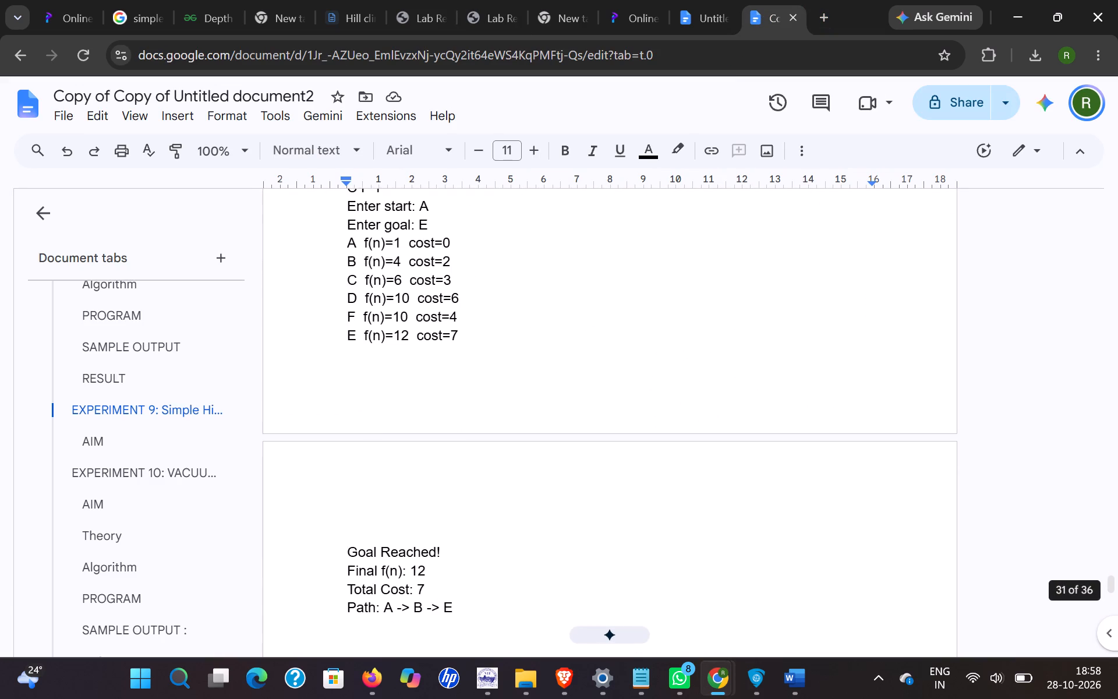
pyautogui.scroll(-6, 611, 301)
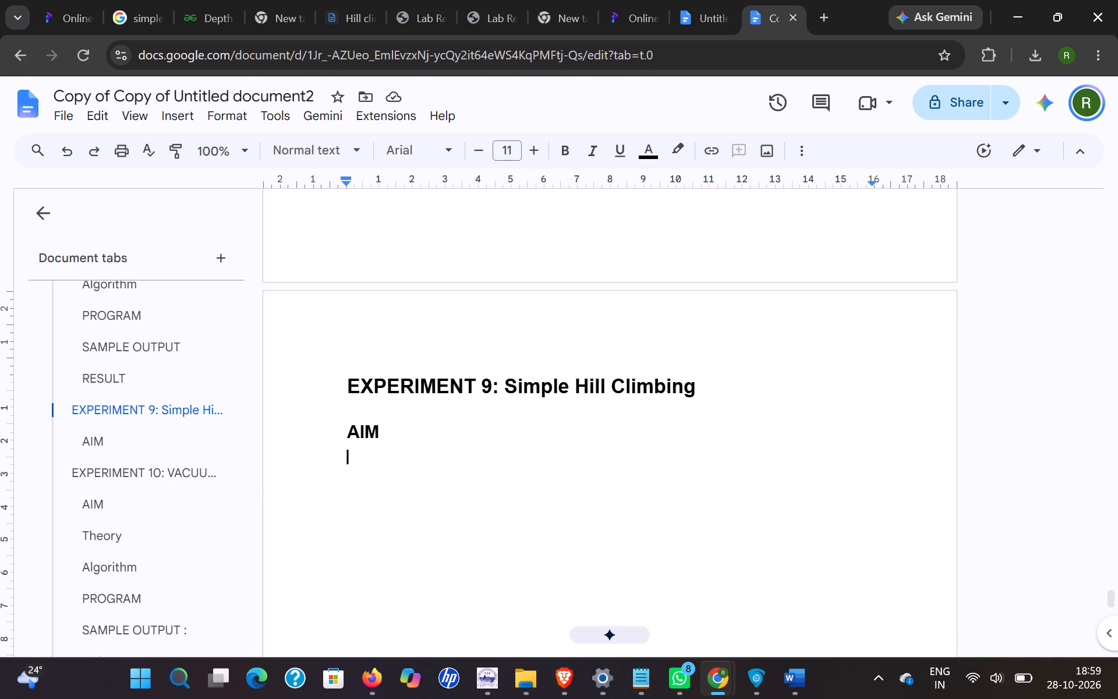
pyautogui.hotkey('ctrl', 'v')
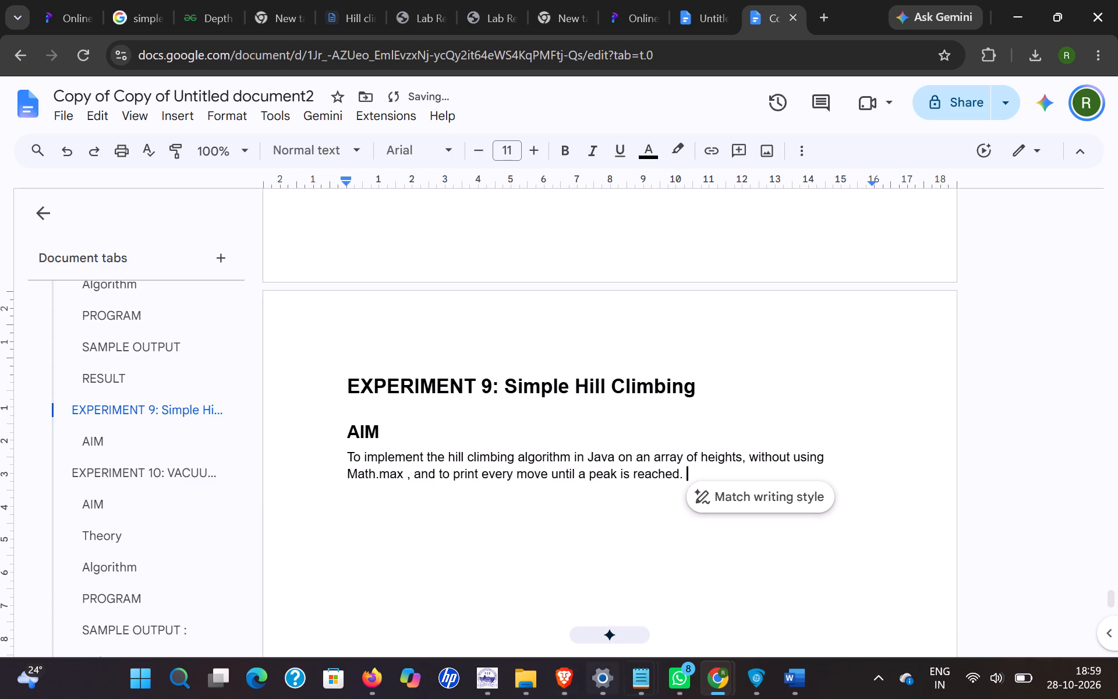
pyautogui.press('Return')
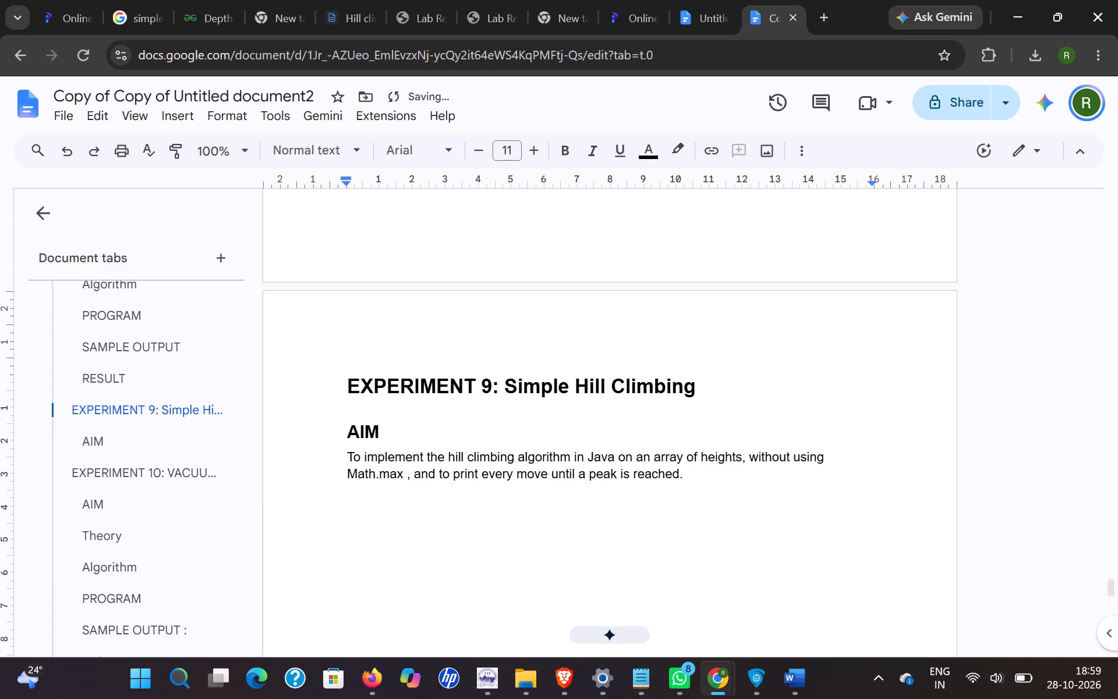
pyautogui.press('space')
pyautogui.press('Return')
# Copy the Theory and Algorithm sections, including all nine algorithm steps, from the hill climbing PDF.
pyautogui.scroll(6, 688, 523)
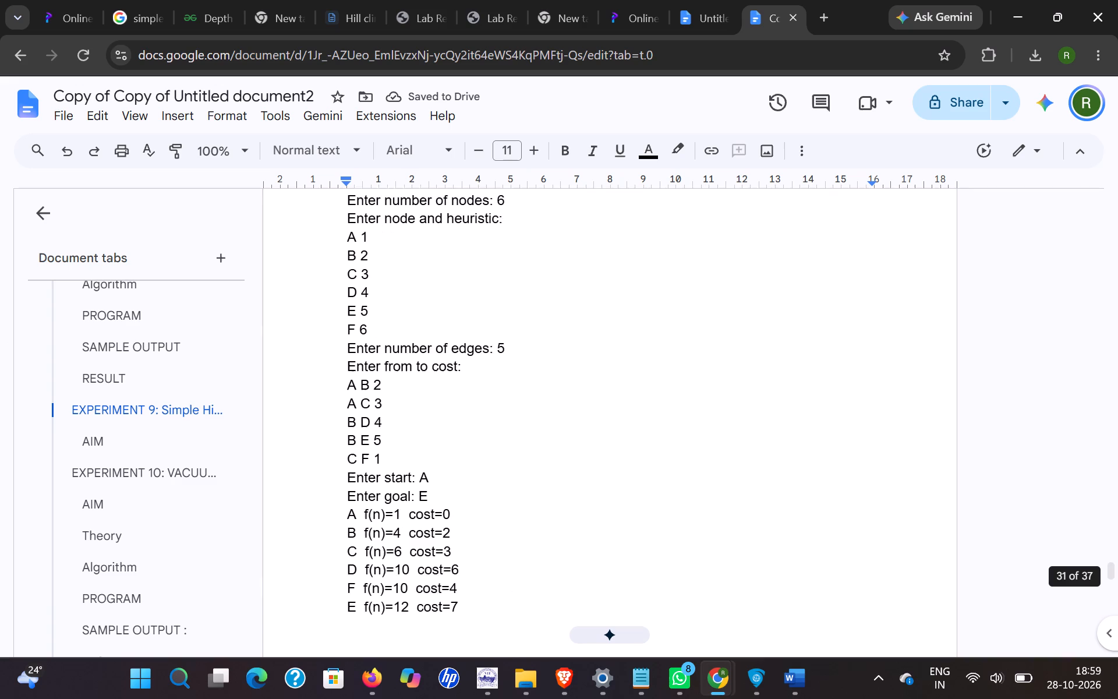
pyautogui.scroll(2, 688, 523)
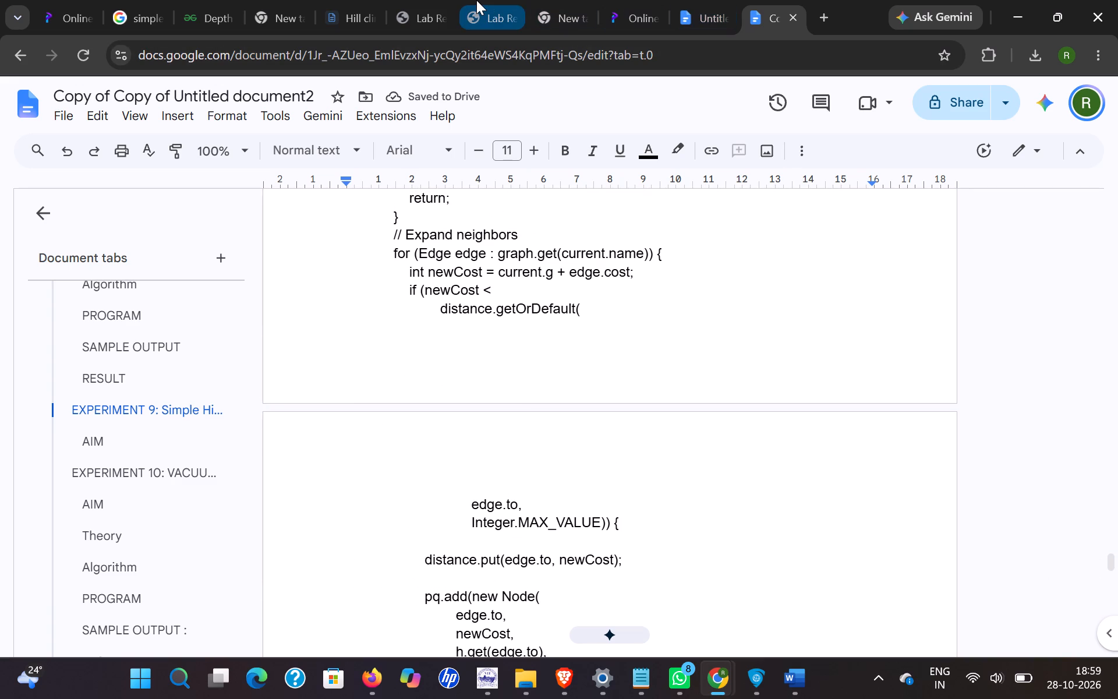
pyautogui.click(476, 0)
pyautogui.click(413, 396)
pyautogui.scroll(-1, 413, 396)
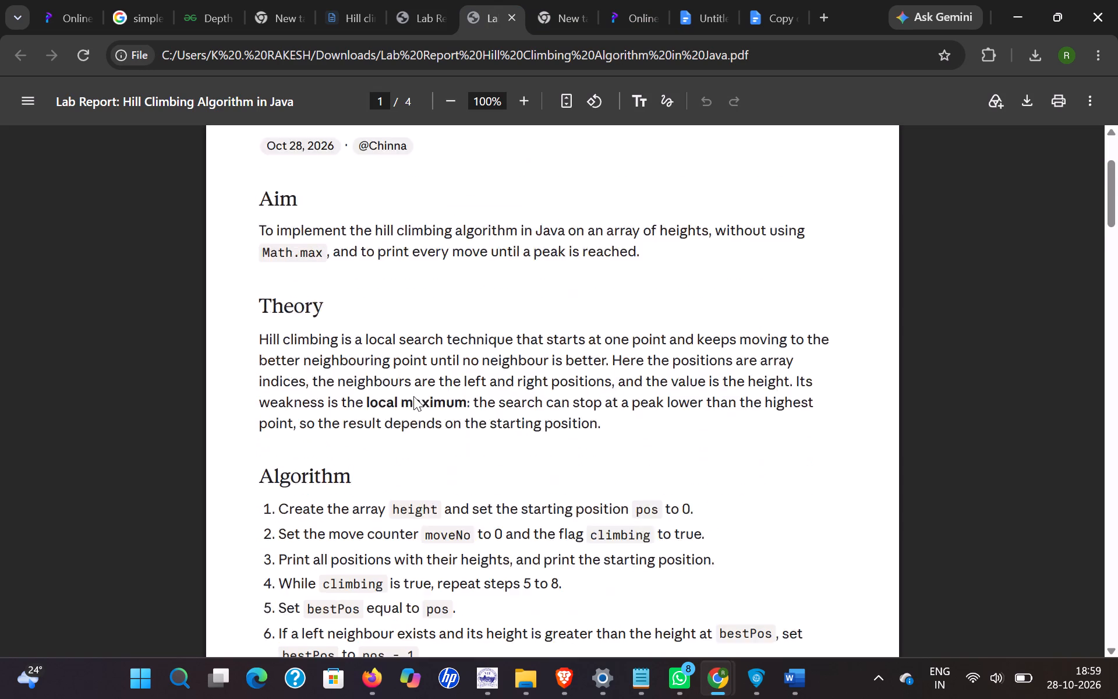
pyautogui.scroll(-1, 261, 259)
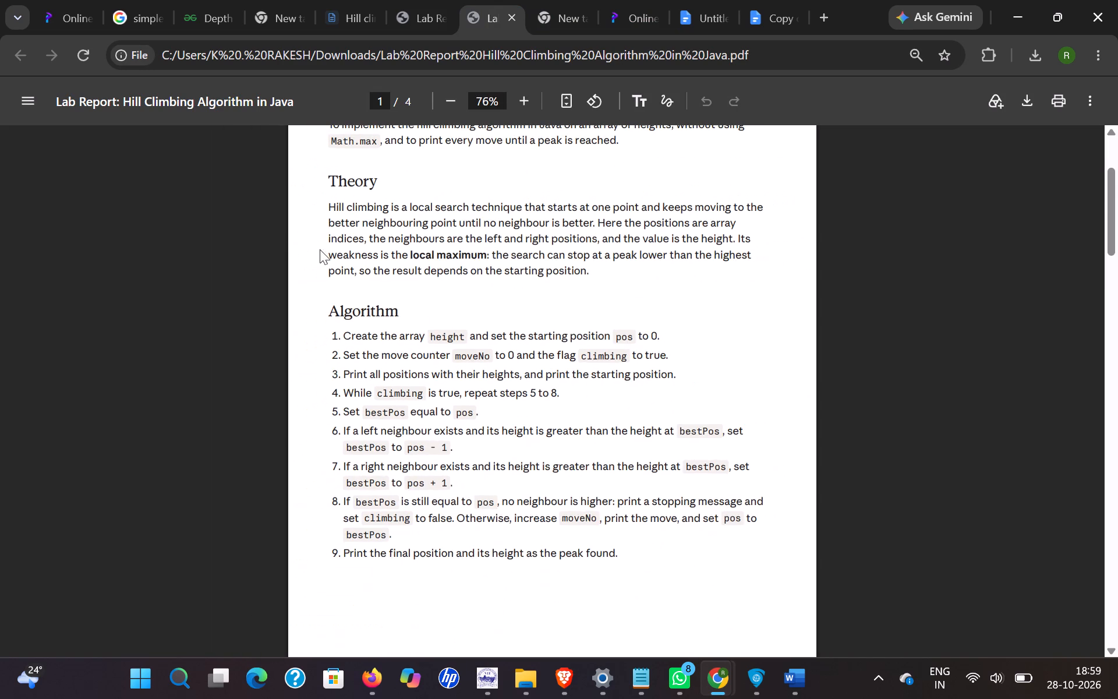
pyautogui.scroll(-2, 338, 256)
pyautogui.scroll(1, 338, 256)
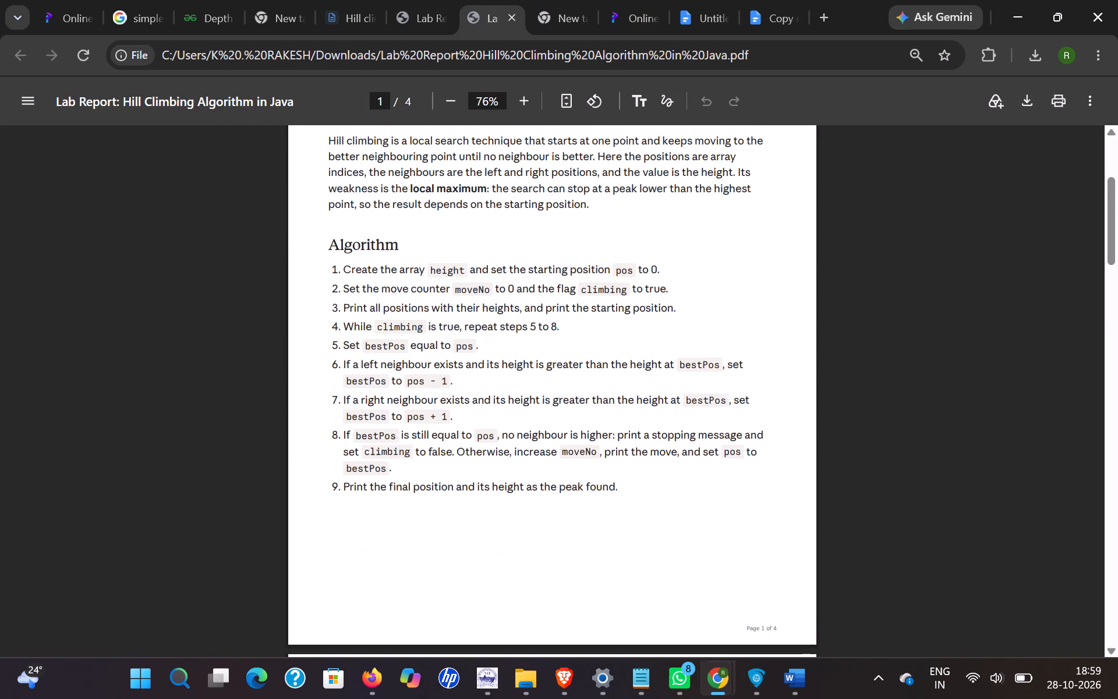
pyautogui.scroll(1, 338, 256)
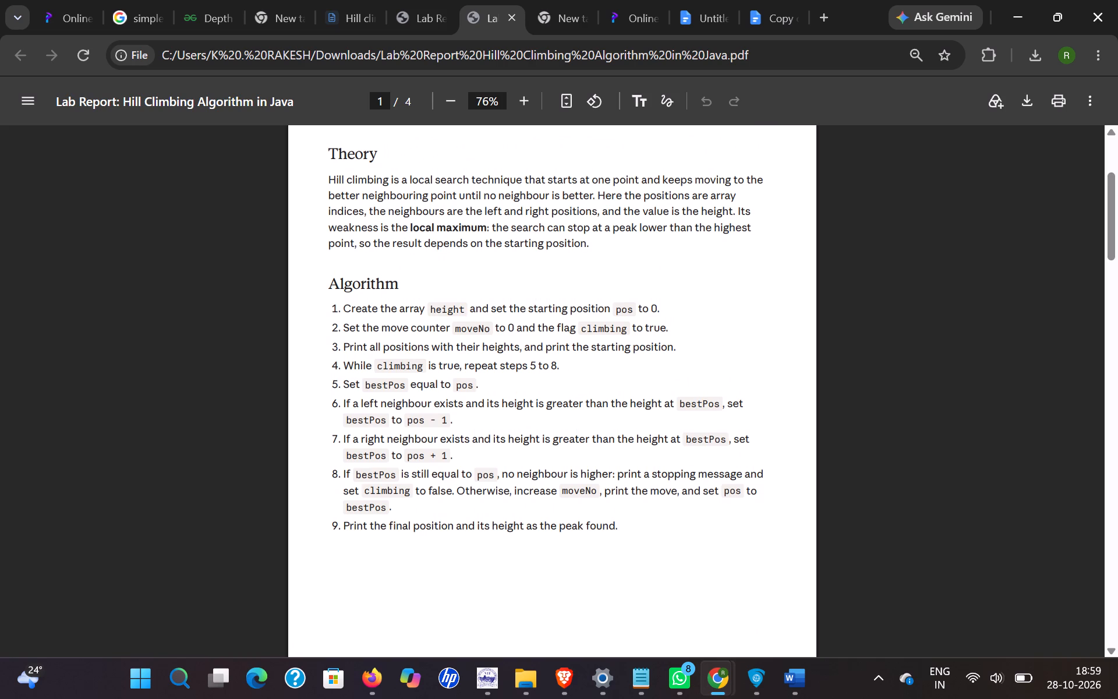
pyautogui.moveTo(326, 151); pyautogui.dragTo(524, 474)
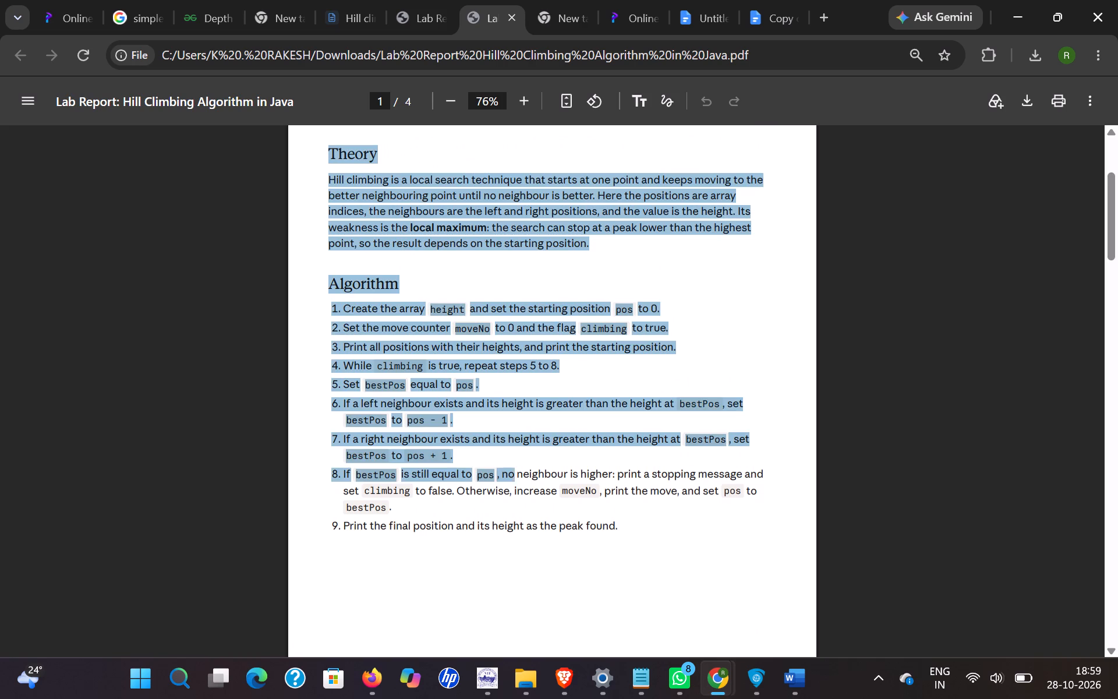
pyautogui.moveTo(524, 474); pyautogui.dragTo(621, 531)
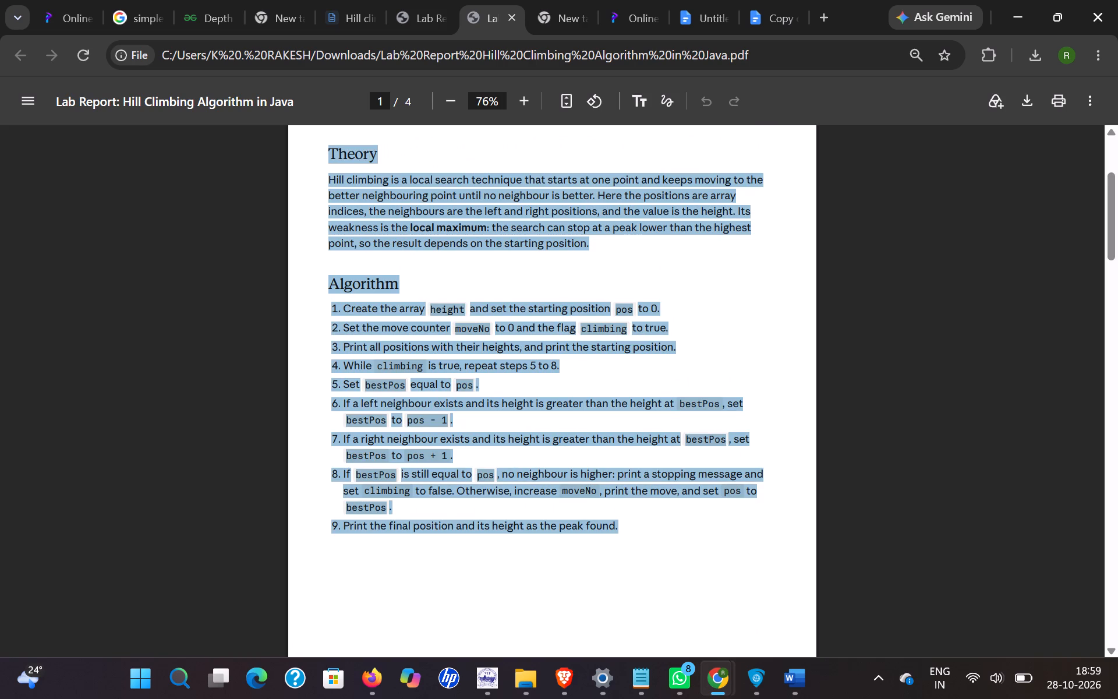
pyautogui.hotkey('ctrl', 'c')
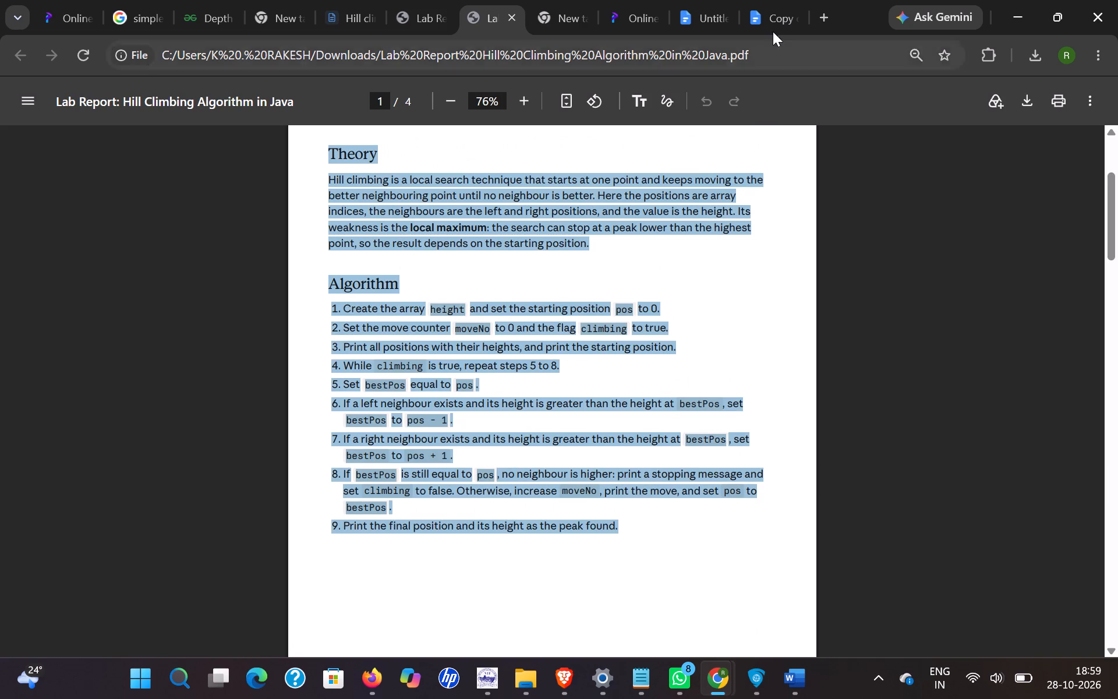
# Return to Experiment 9 in the Google Docs report and redo the empty lines below its aim paragraph, leaving one blank line before the cursor.
pyautogui.click(772, 26)
pyautogui.scroll(-4, 680, 331)
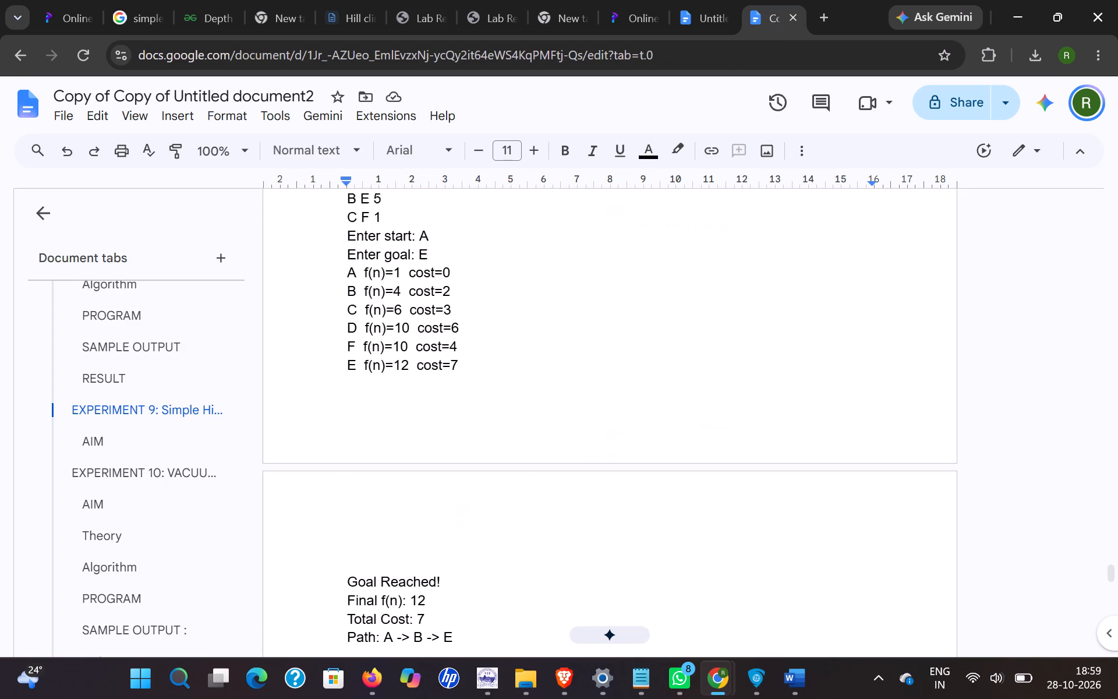
pyautogui.scroll(-5, 680, 331)
pyautogui.scroll(3, 671, 363)
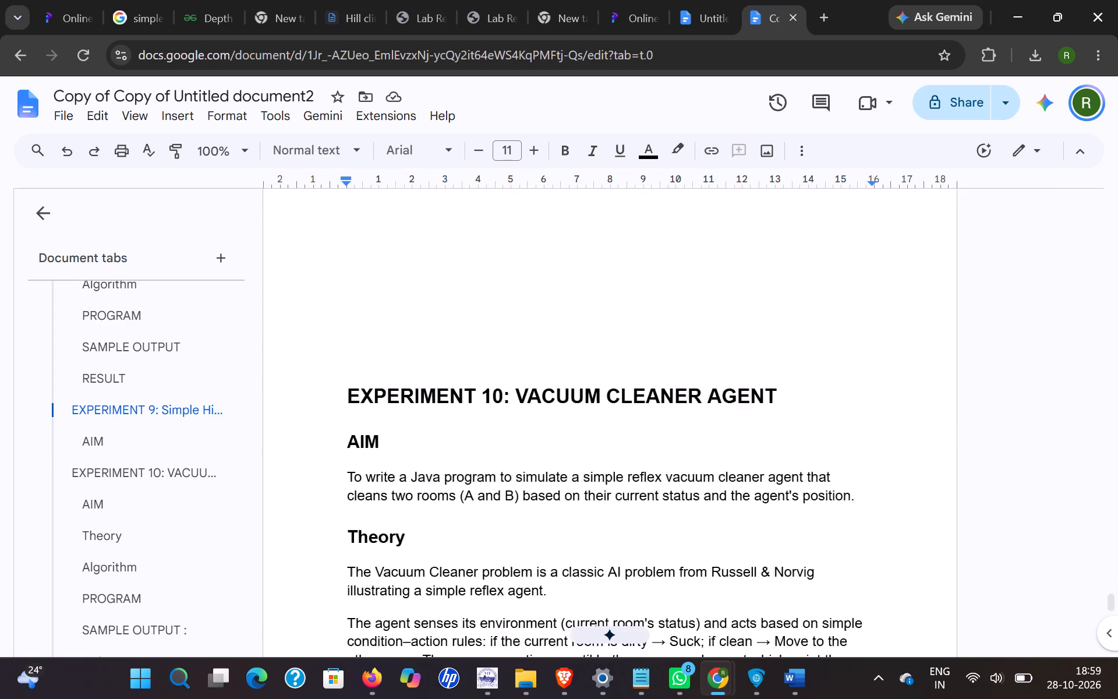
pyautogui.scroll(6, 671, 363)
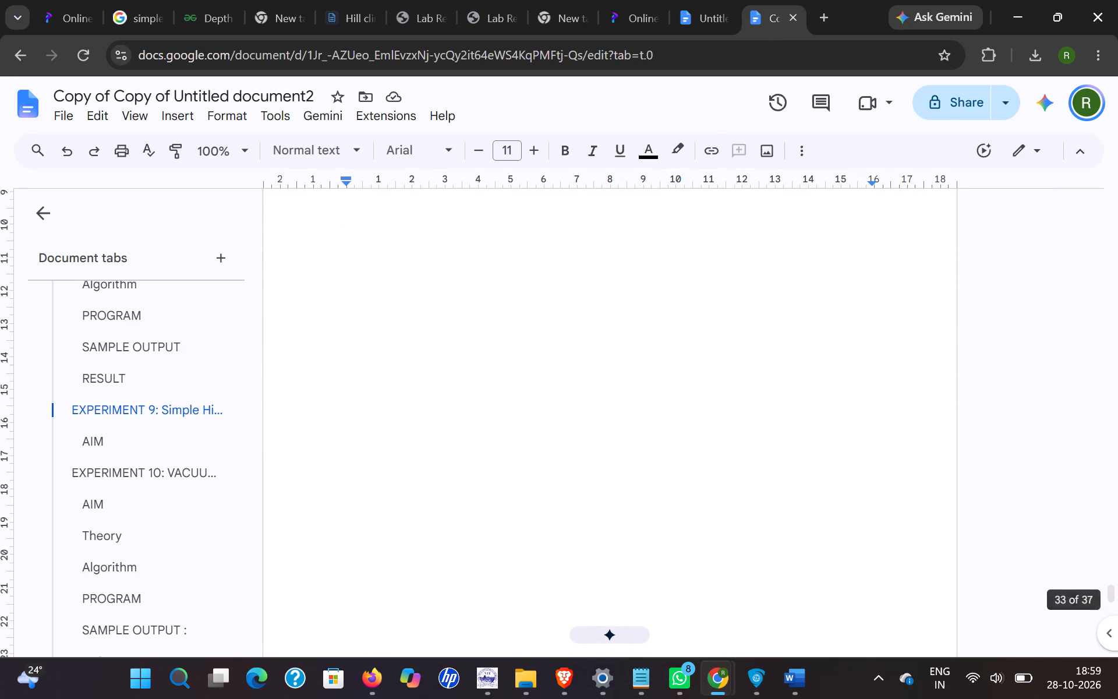
pyautogui.scroll(2, 671, 363)
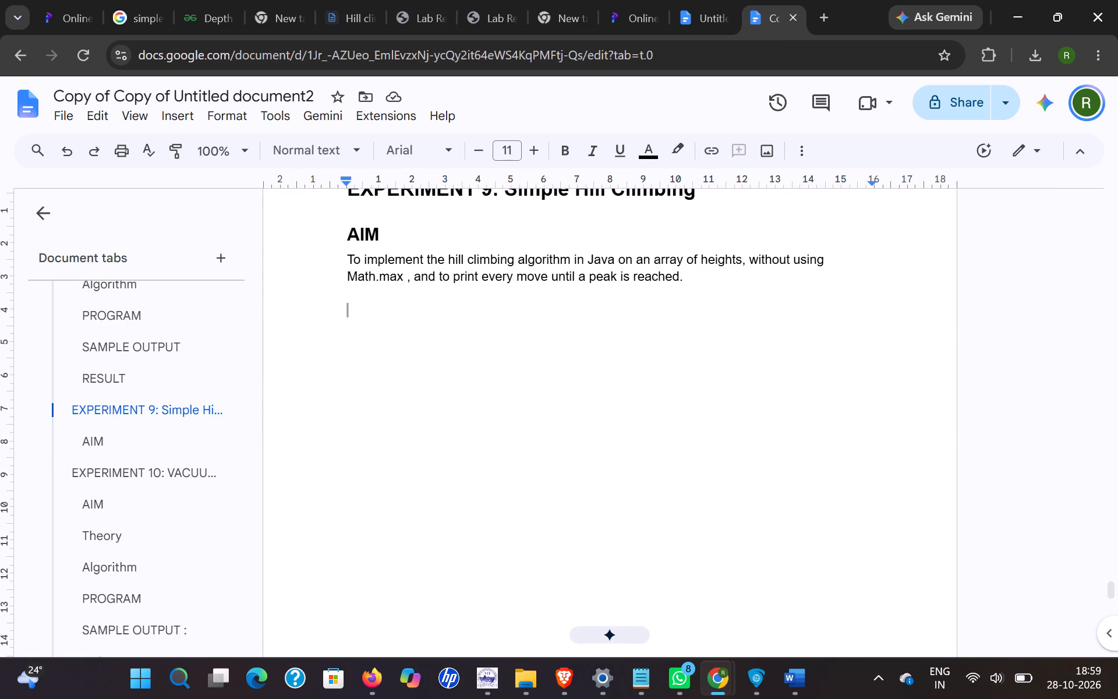
pyautogui.click(349, 382)
pyautogui.moveTo(349, 382); pyautogui.dragTo(348, 378)
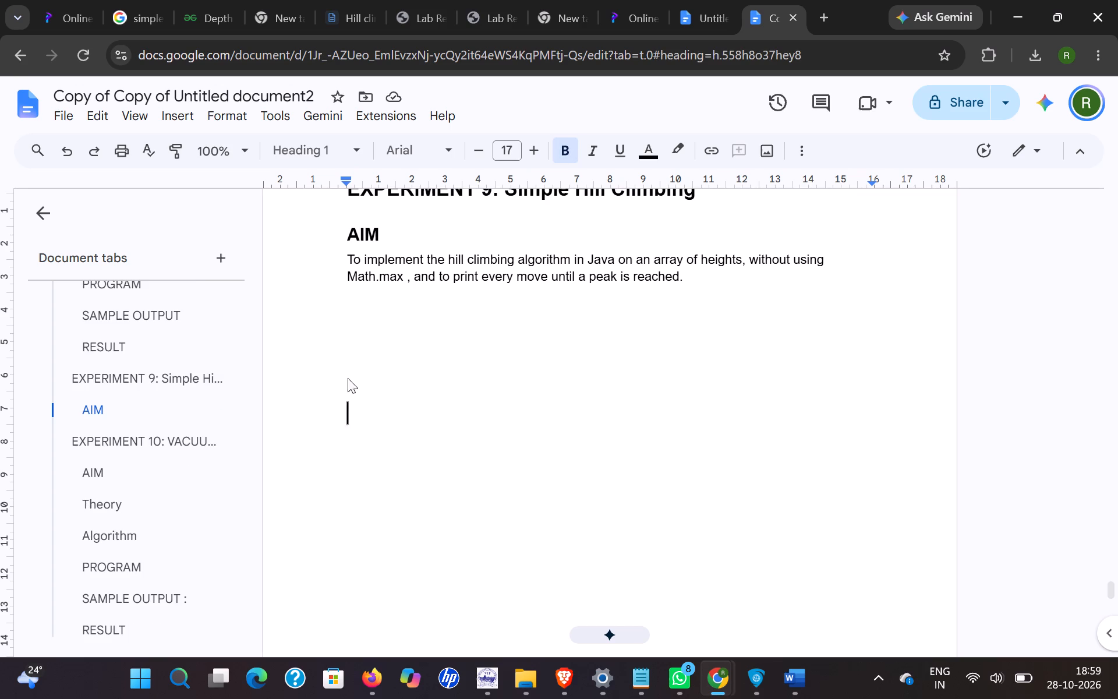
pyautogui.moveTo(348, 378); pyautogui.dragTo(326, 351)
pyautogui.click(496, 391)
pyautogui.hotkey('ctrl', 'z')
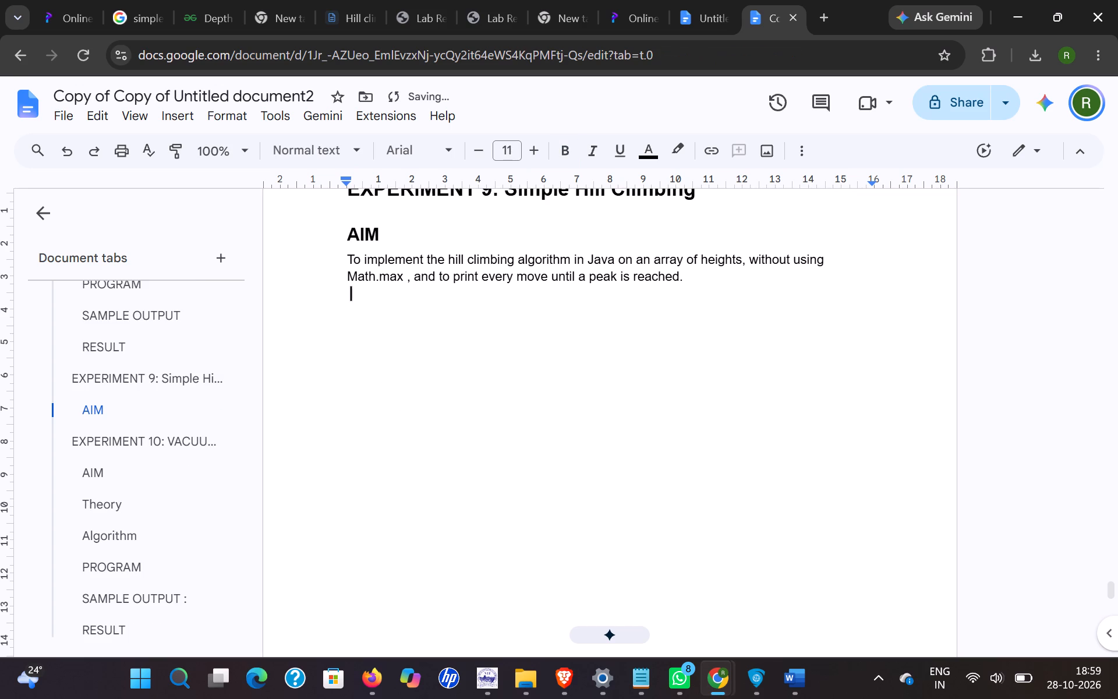
pyautogui.press('space')
pyautogui.press('Down')
pyautogui.press('BackSpace')
pyautogui.press('BackSpace')
pyautogui.press('BackSpace')
pyautogui.press('BackSpace')
pyautogui.press('BackSpace')
pyautogui.press('Return')
pyautogui.press('Return')
# Paste the copied Theory and Algorithm text below Experiment 9's aim paragraph.
pyautogui.hotkey('ctrl', 'v')
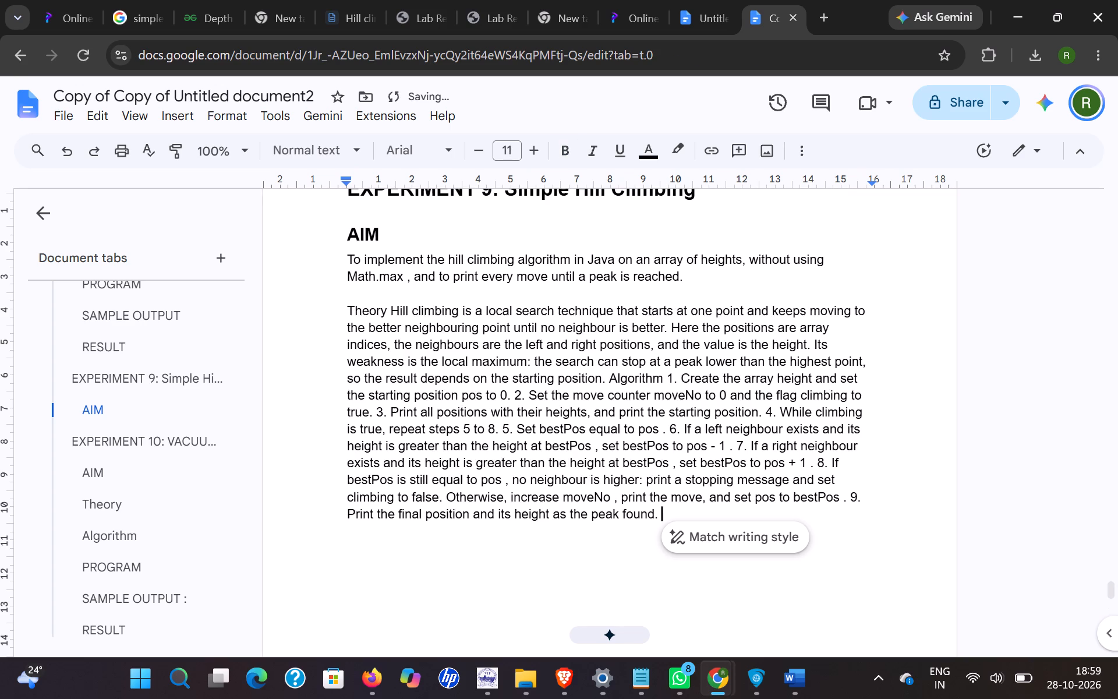
pyautogui.scroll(1, 495, 331)
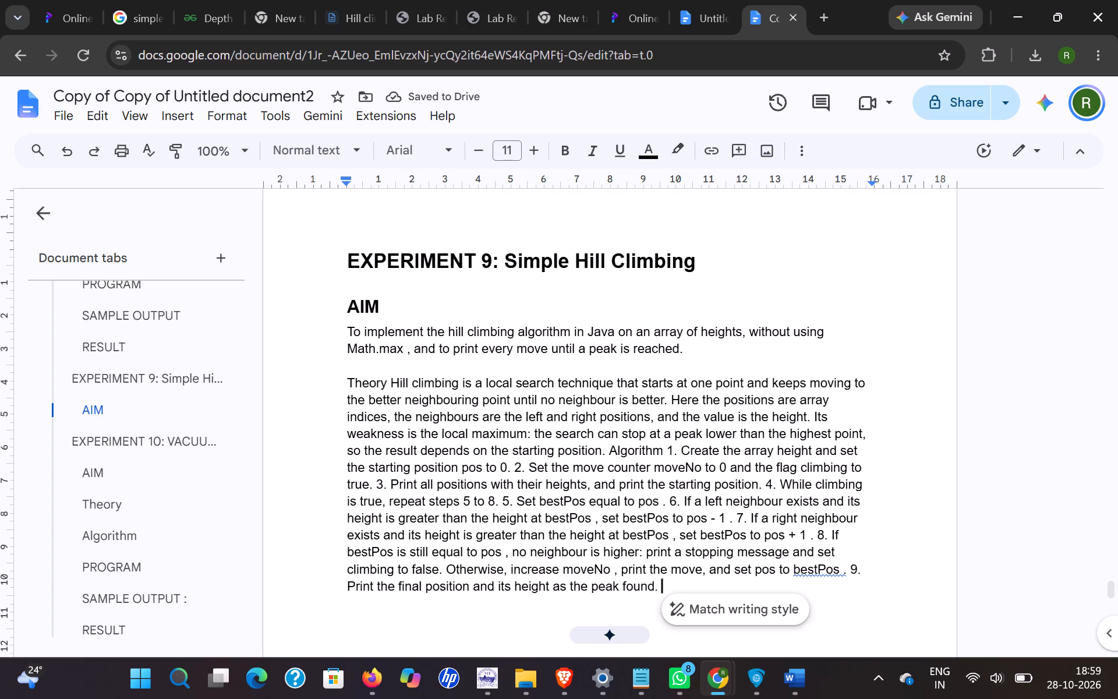
# Undo the paste of the combined Theory and Algorithm text below Experiment 9's aim paragraph.
pyautogui.scroll(2, 495, 331)
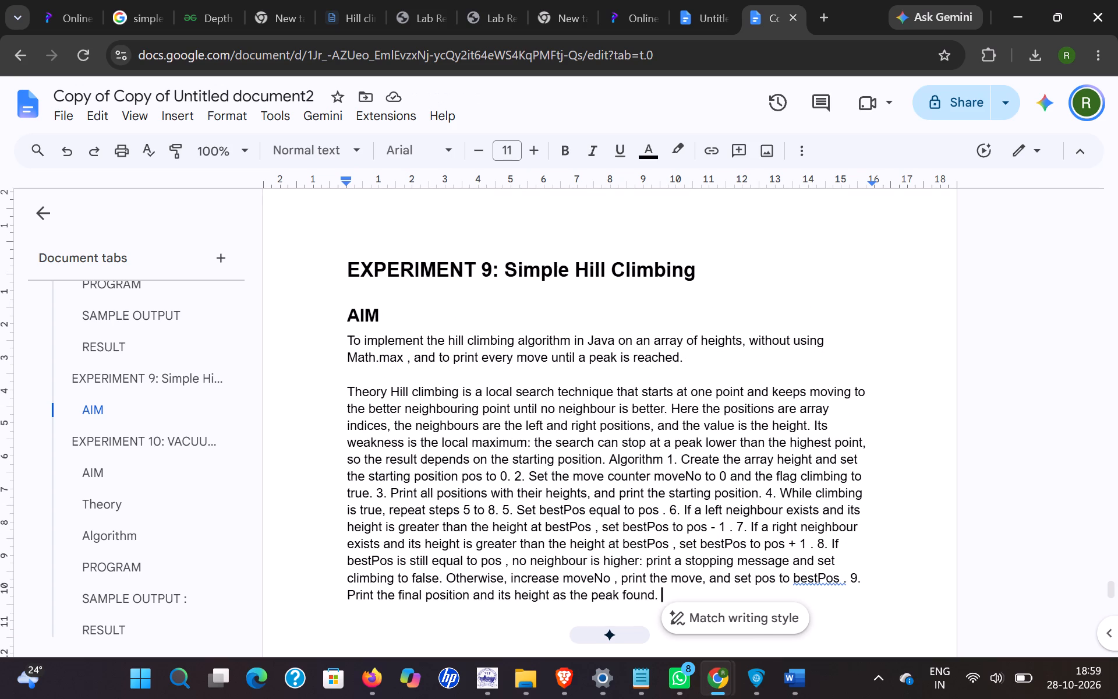
pyautogui.hotkey('ctrl', 'z')
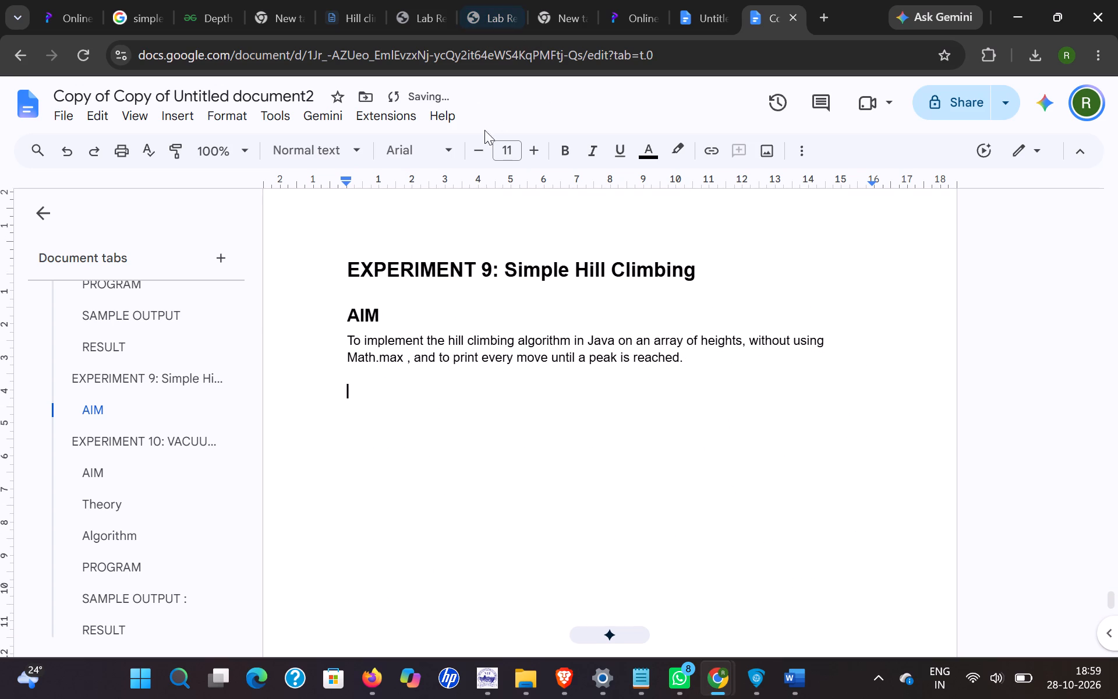
# Copy the Theory heading from Experiment 8 and paste it into the empty lines below Experiment 9's aim paragraph.
pyautogui.scroll(10, 504, 340)
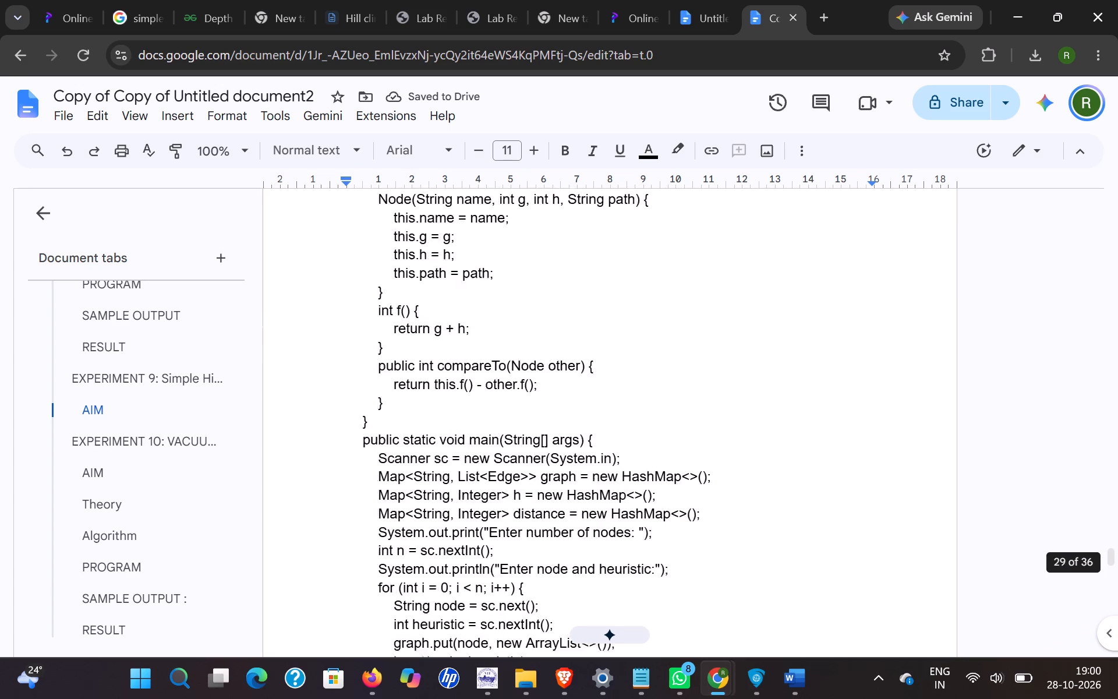
pyautogui.scroll(3, 504, 340)
pyautogui.scroll(-1, 504, 340)
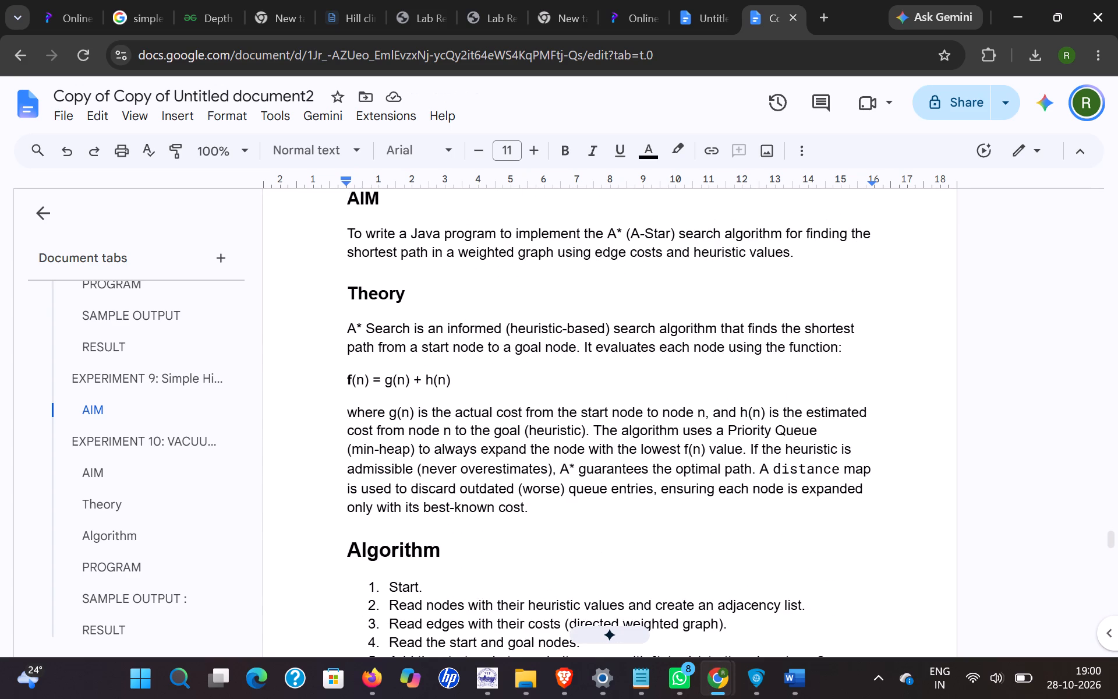
pyautogui.moveTo(409, 291); pyautogui.dragTo(343, 294)
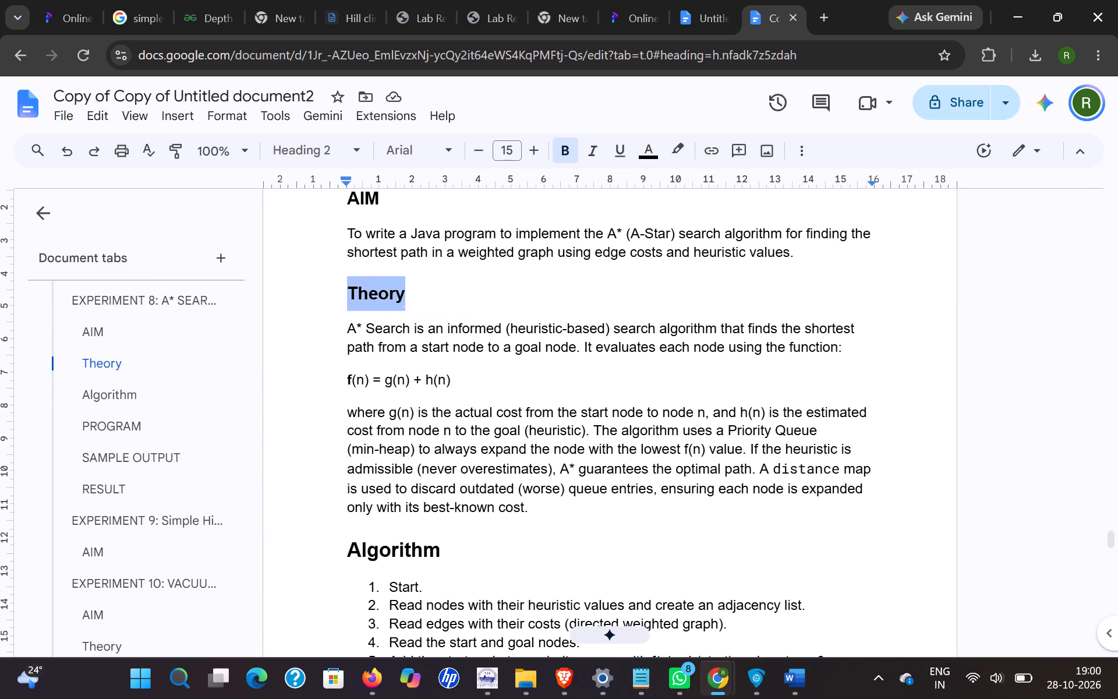
pyautogui.hotkey('ctrl', 'c')
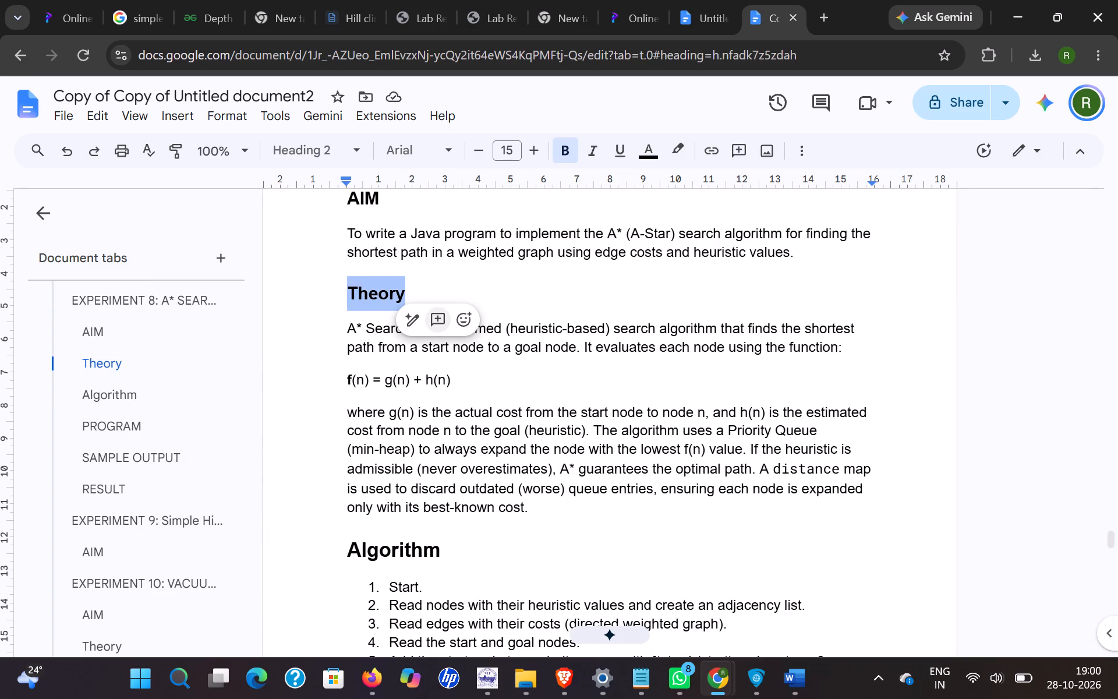
pyautogui.click(608, 423)
pyautogui.scroll(-6, 608, 423)
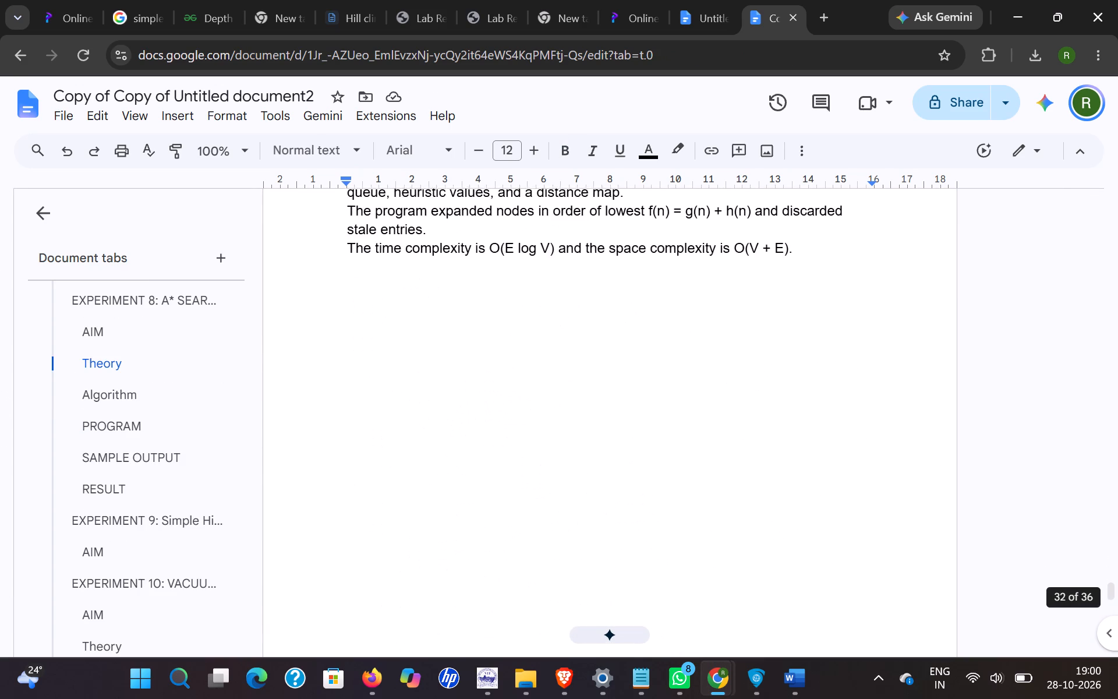
pyautogui.scroll(-7, 608, 423)
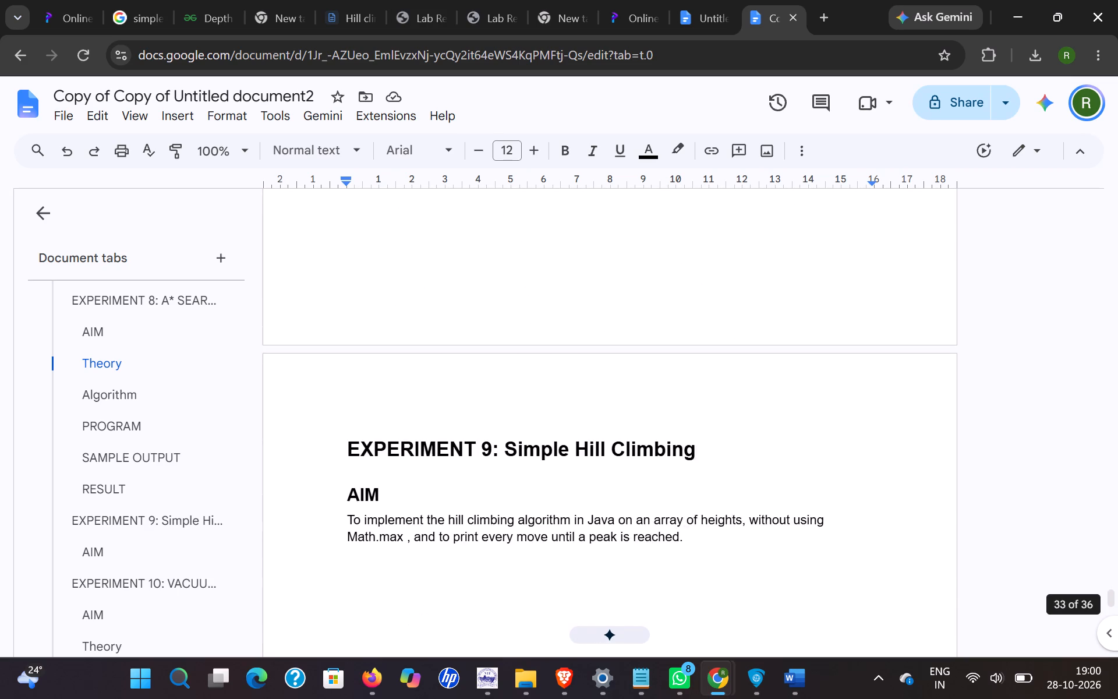
pyautogui.scroll(-2, 608, 423)
pyautogui.click(395, 469)
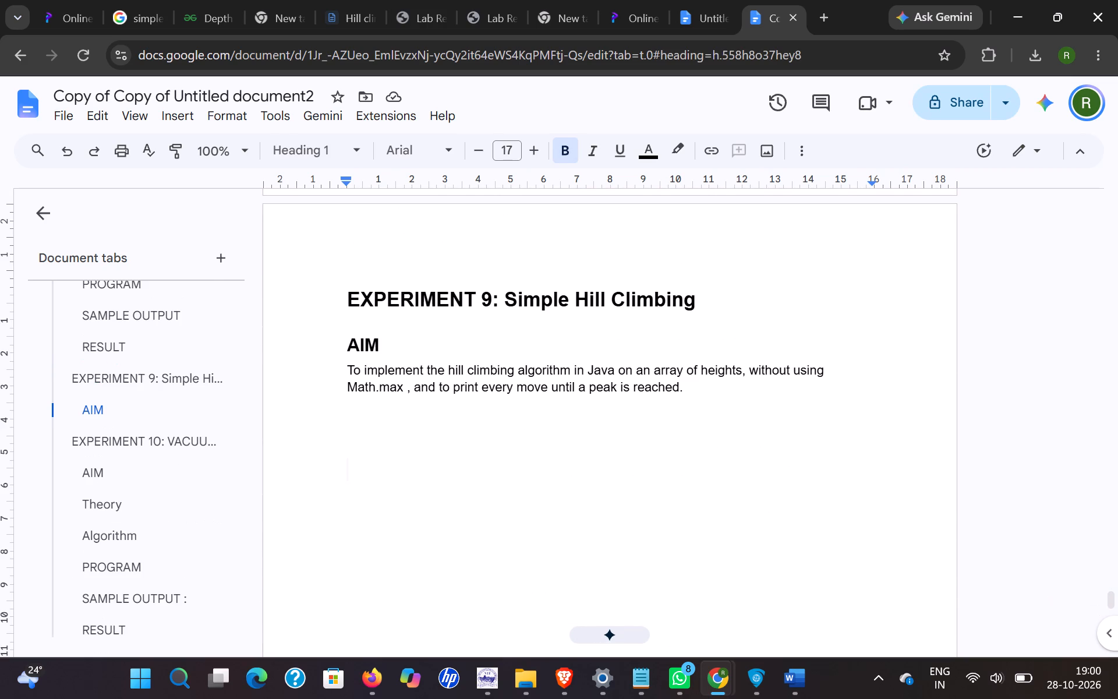
pyautogui.press('Up')
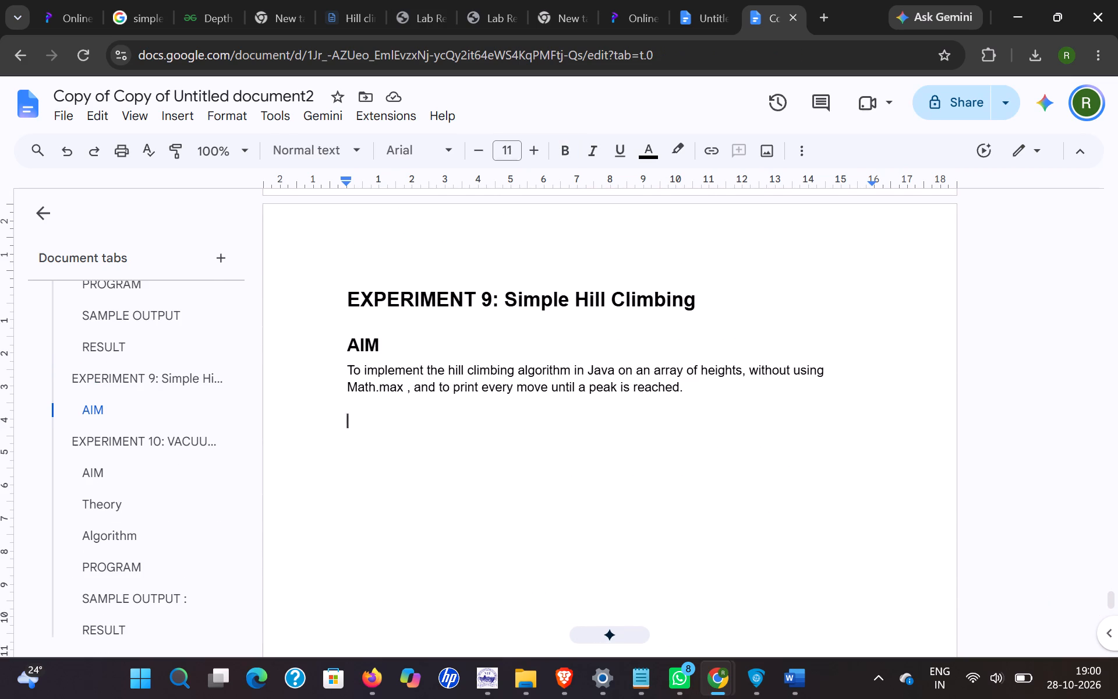
pyautogui.hotkey('ctrl', 'v')
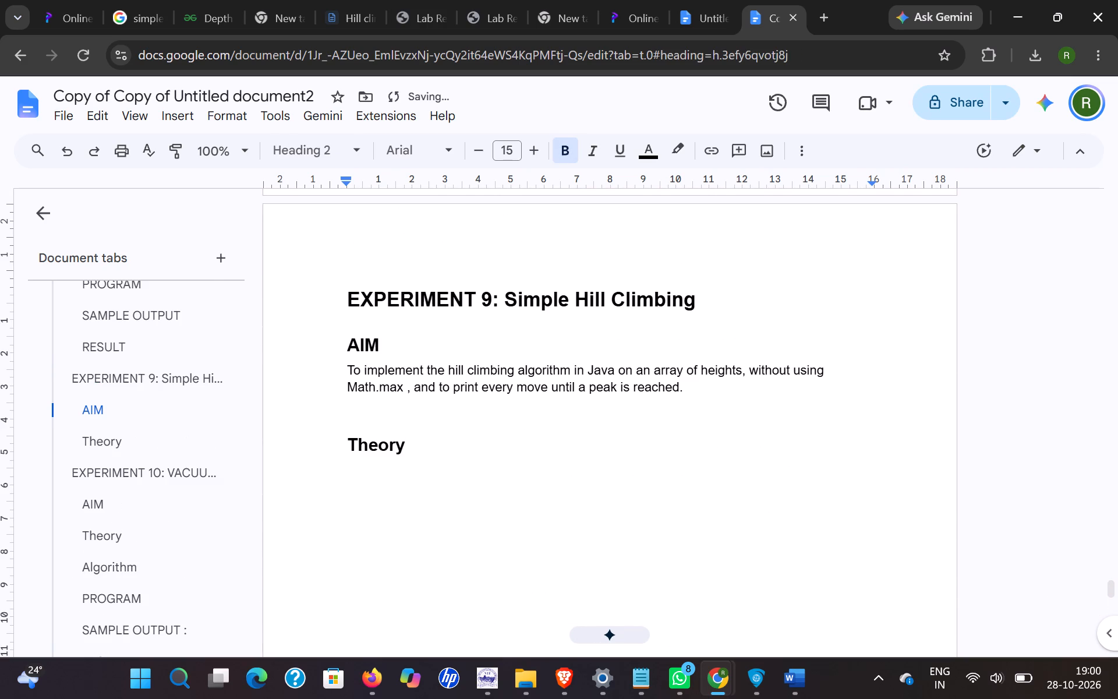
# Delete the pasted heading and the extra blank line, repaste Theory directly below Experiment 9's aim paragraph, and start a new line under it.
pyautogui.press('BackSpace')
pyautogui.press('BackSpace')
pyautogui.press('BackSpace')
pyautogui.press('BackSpace')
pyautogui.press('BackSpace')
pyautogui.press('BackSpace')
pyautogui.press('BackSpace')
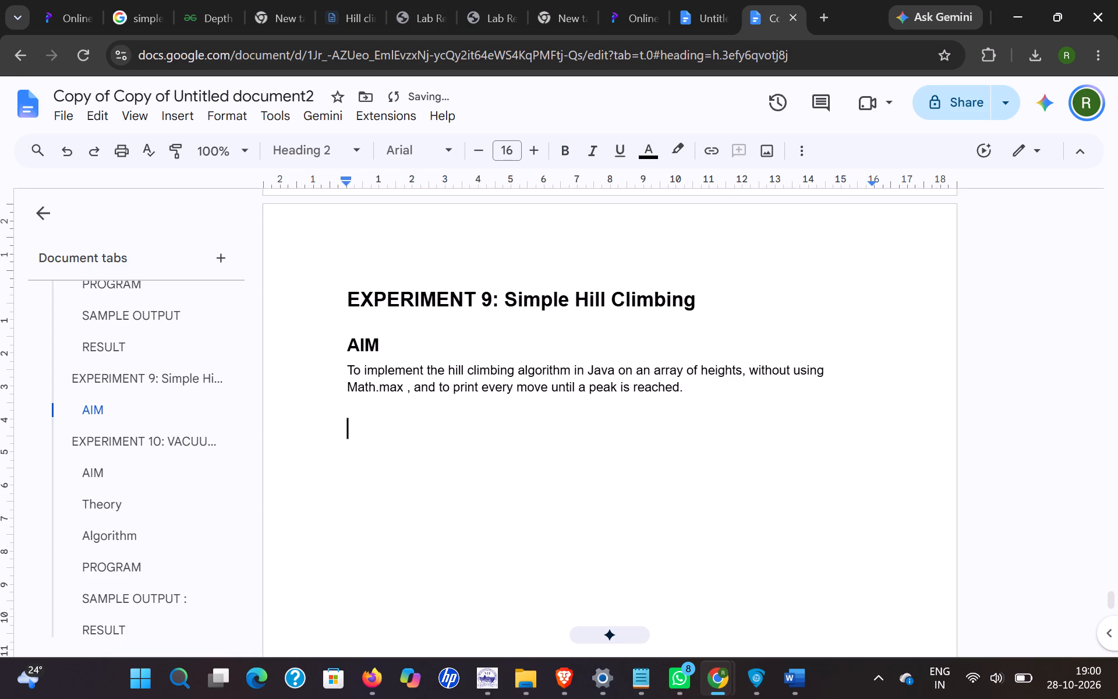
pyautogui.press('BackSpace')
pyautogui.press('Return')
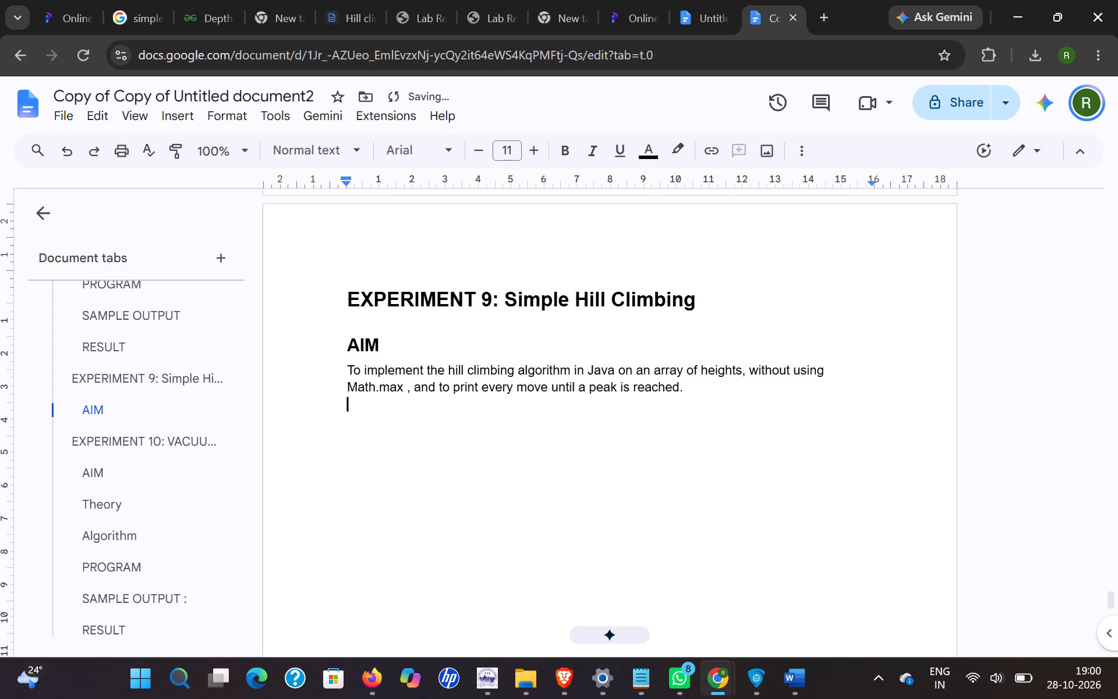
pyautogui.hotkey('ctrl', 'v')
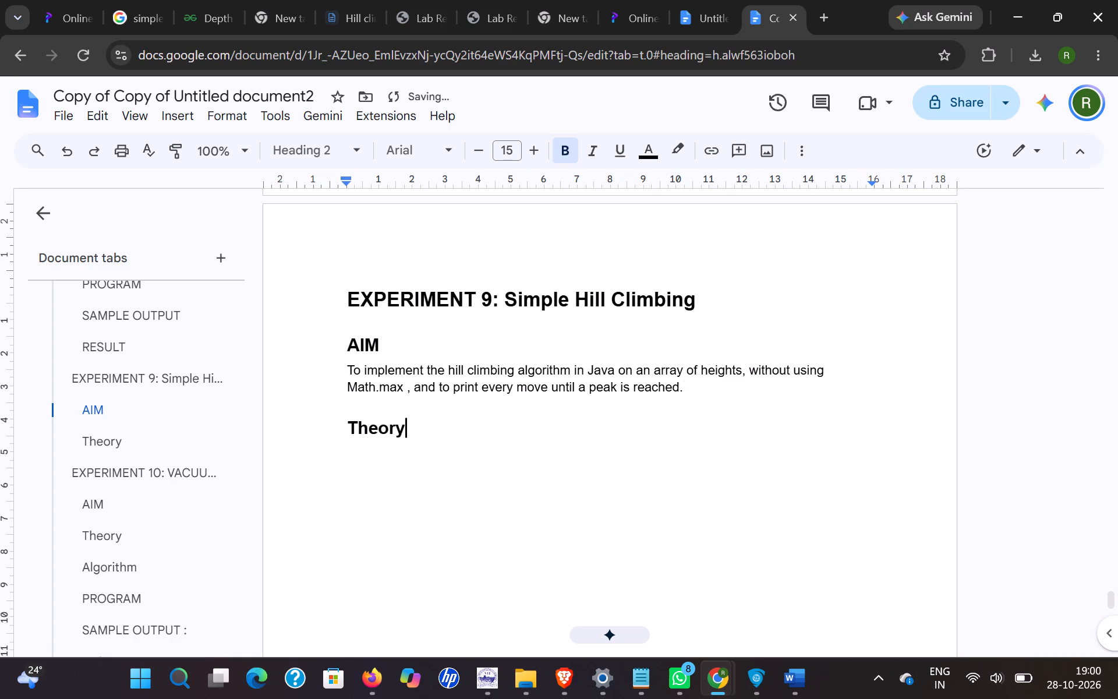
pyautogui.press('Return')
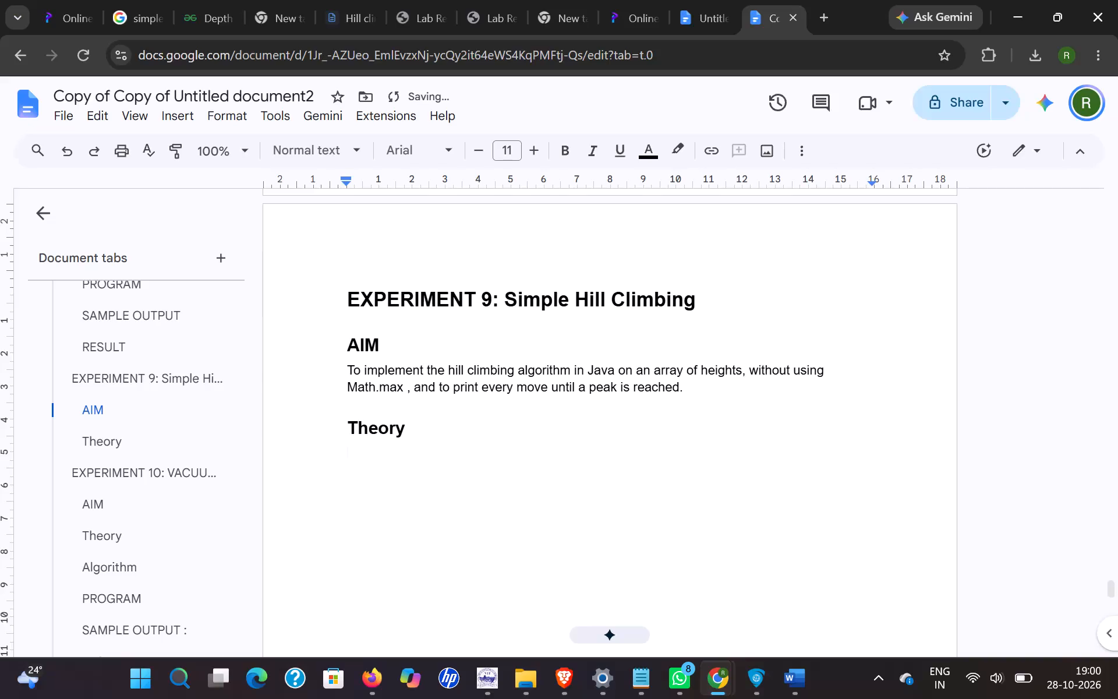
# Copy the Theory paragraph from the hill climbing PDF to below Experiment 9's Theory heading in the report and start a new line.
pyautogui.click(483, 9)
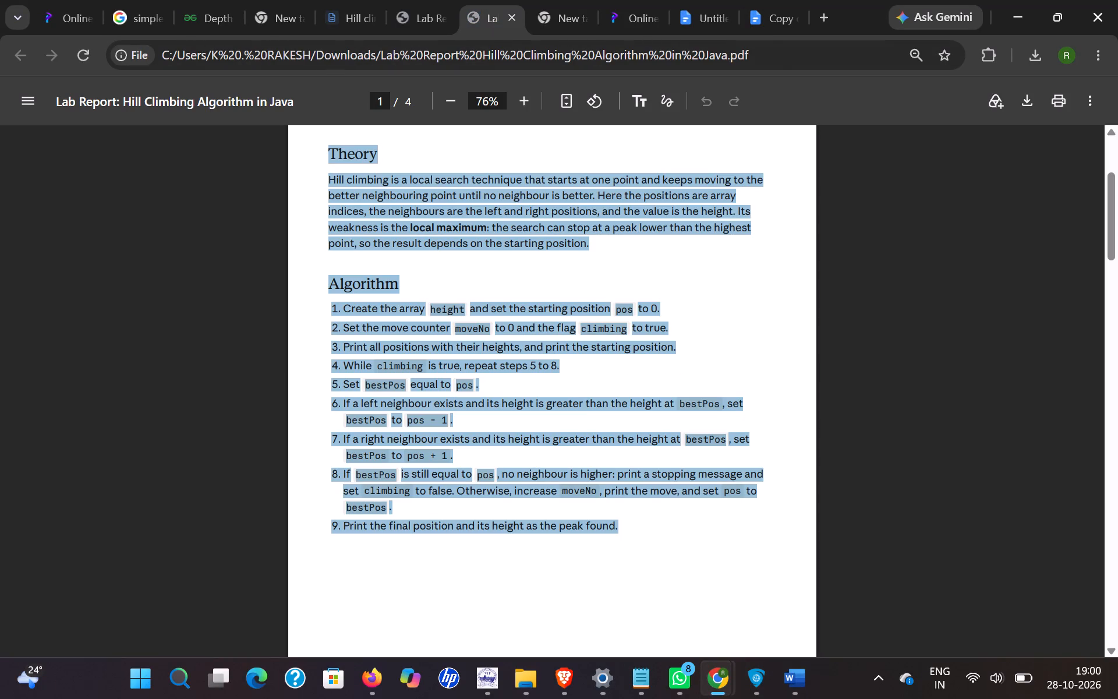
pyautogui.click(513, 267)
pyautogui.moveTo(328, 179); pyautogui.dragTo(351, 203)
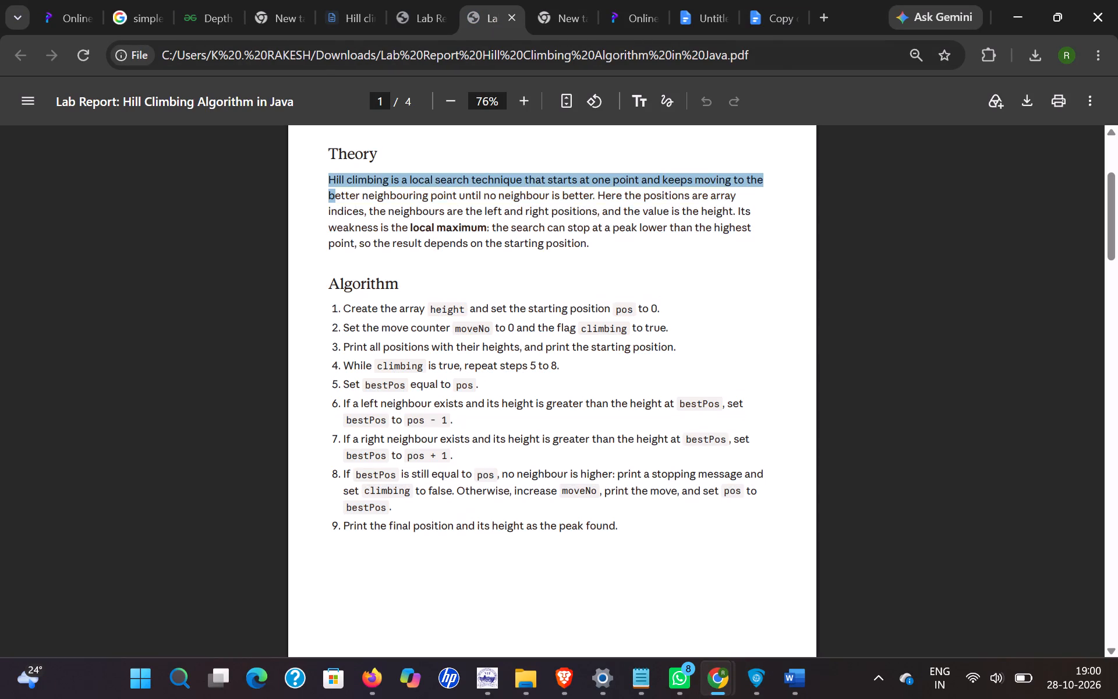
pyautogui.moveTo(351, 203); pyautogui.dragTo(581, 245)
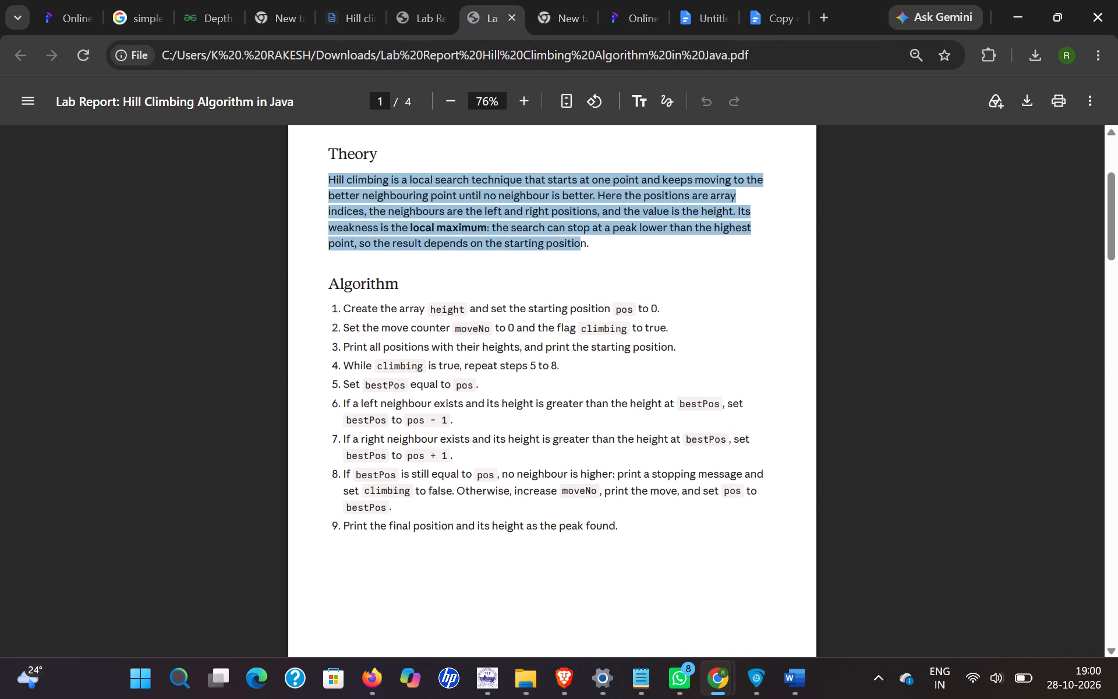
pyautogui.hotkey('ctrl', 'c')
pyautogui.click(772, 6)
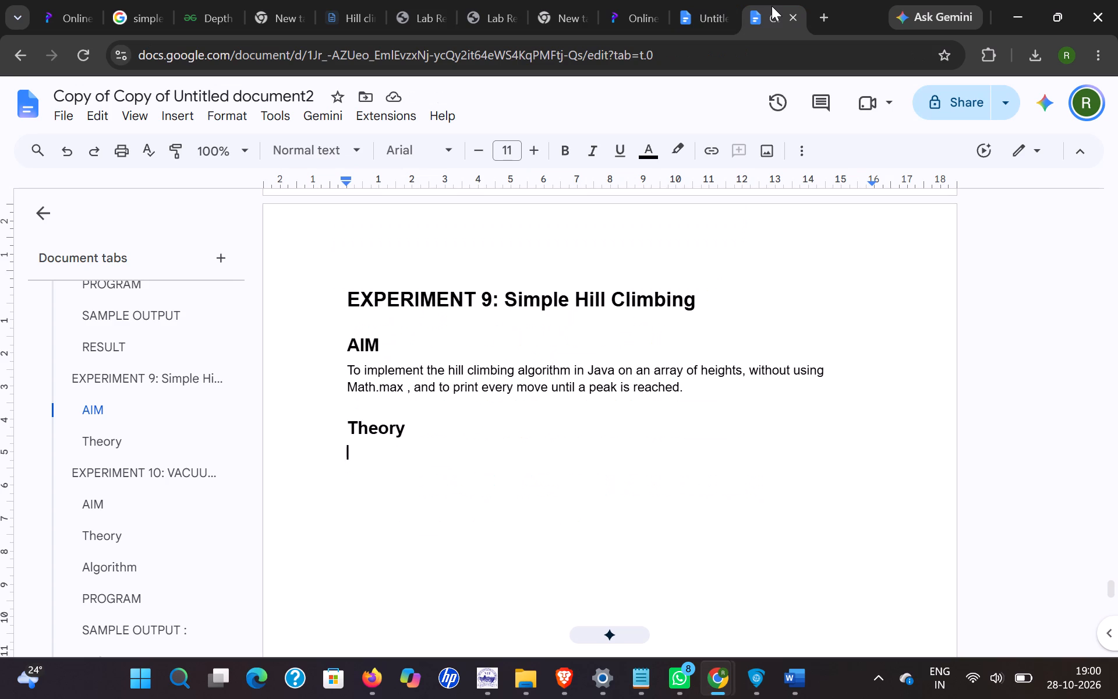
pyautogui.hotkey('ctrl', 'v')
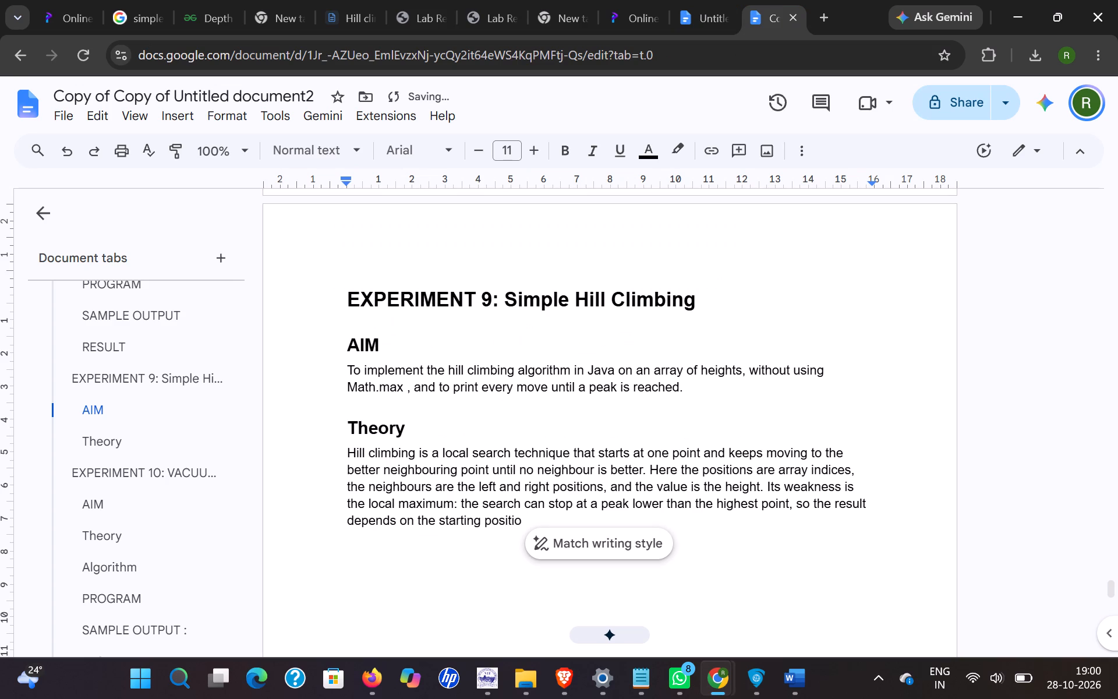
pyautogui.press('Return')
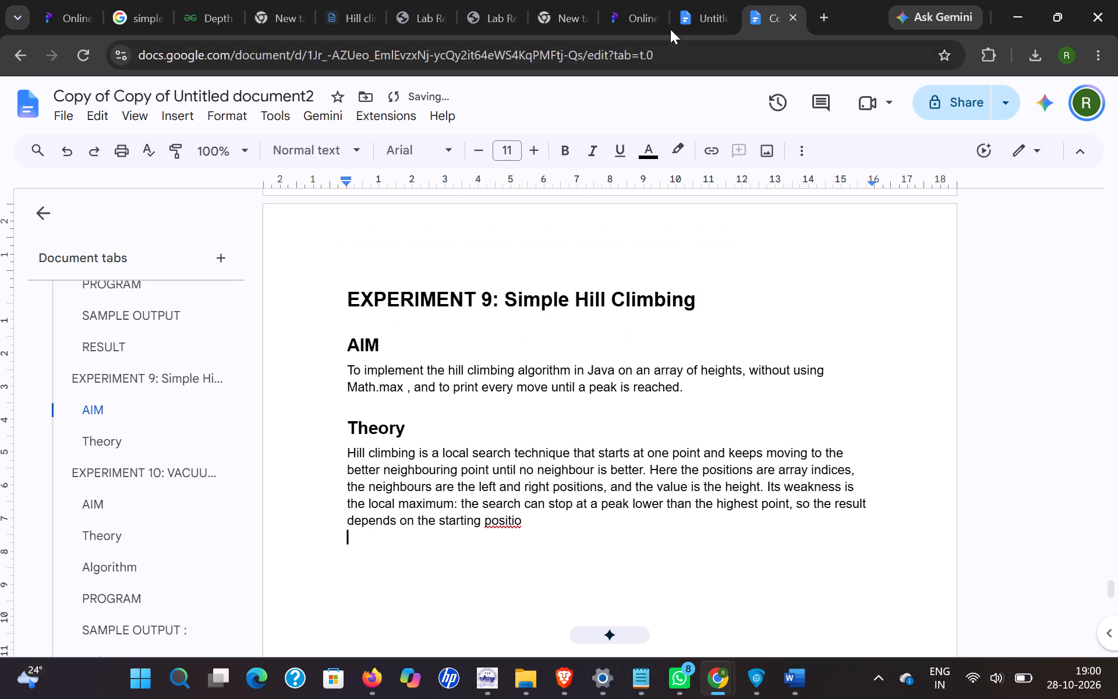
# Copy the nine algorithm steps from the hill climbing PDF, without the Algorithm heading.
pyautogui.click(692, 1)
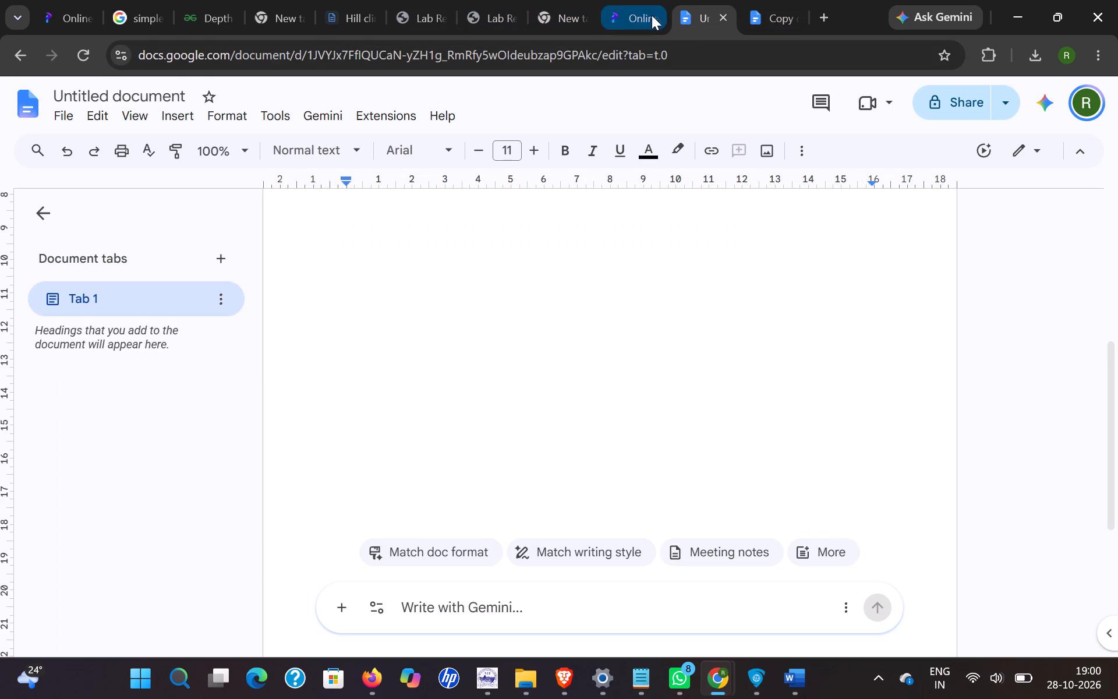
pyautogui.click(767, 17)
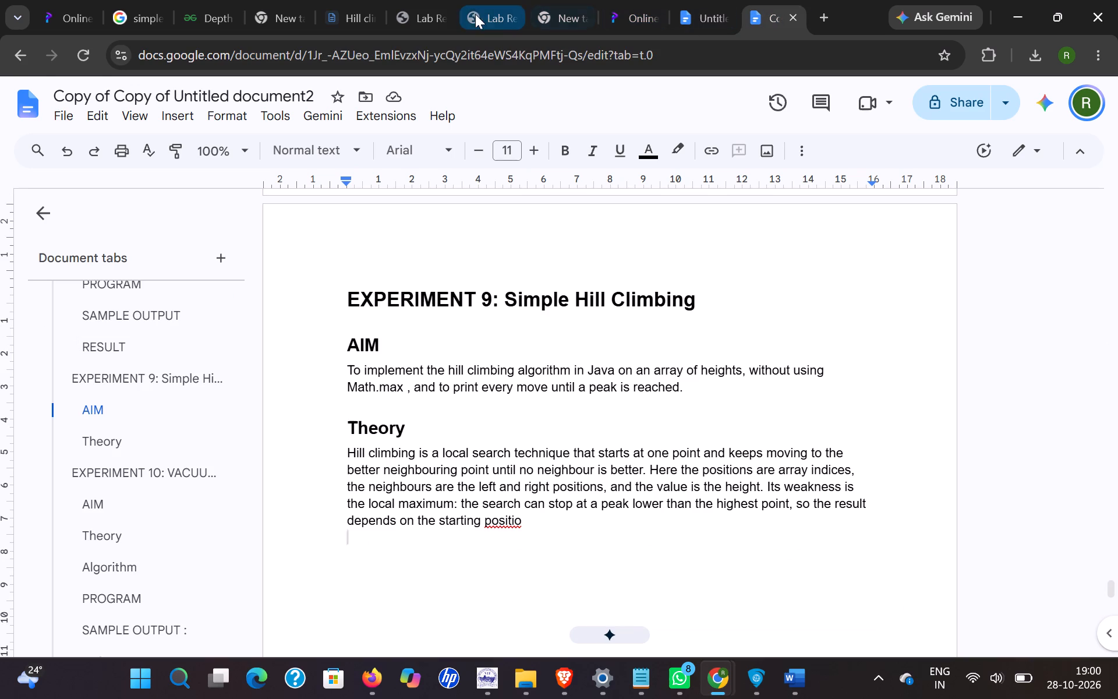
pyautogui.click(479, 9)
pyautogui.click(507, 255)
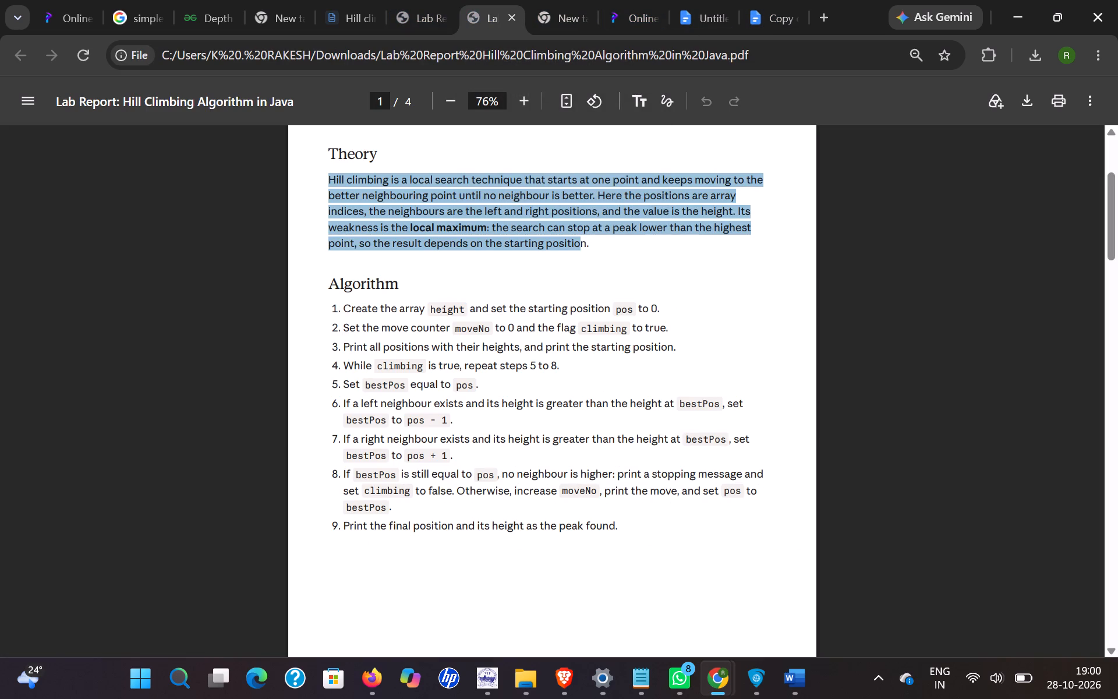
pyautogui.moveTo(328, 281); pyautogui.dragTo(362, 284)
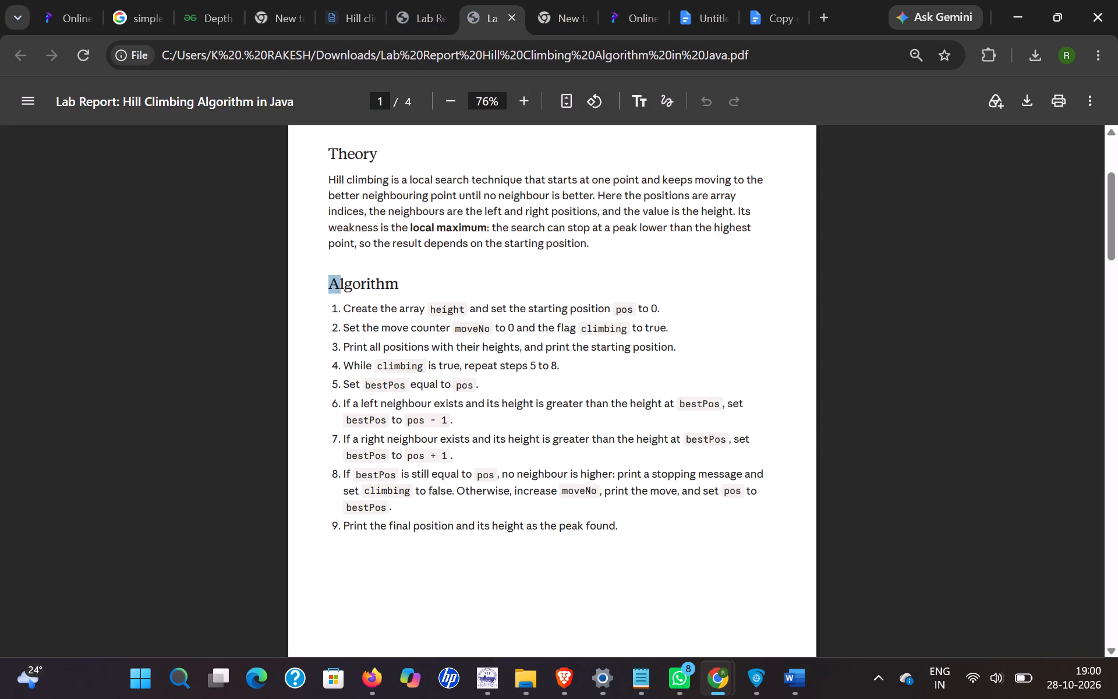
pyautogui.moveTo(362, 284); pyautogui.dragTo(675, 641)
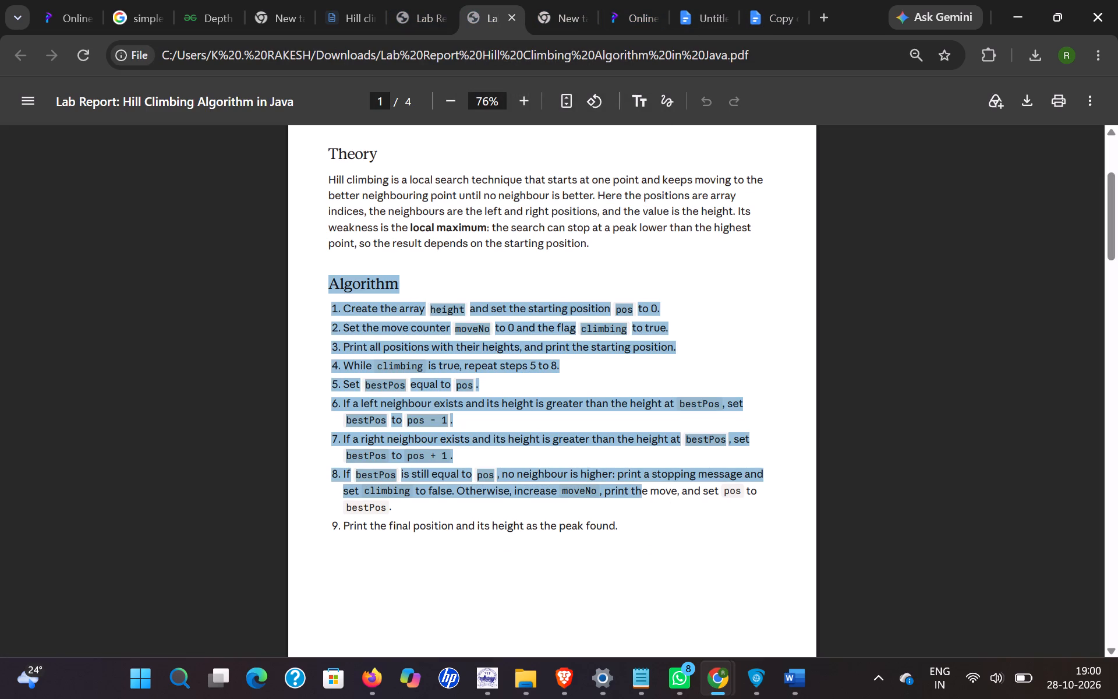
pyautogui.moveTo(675, 641); pyautogui.dragTo(766, 503)
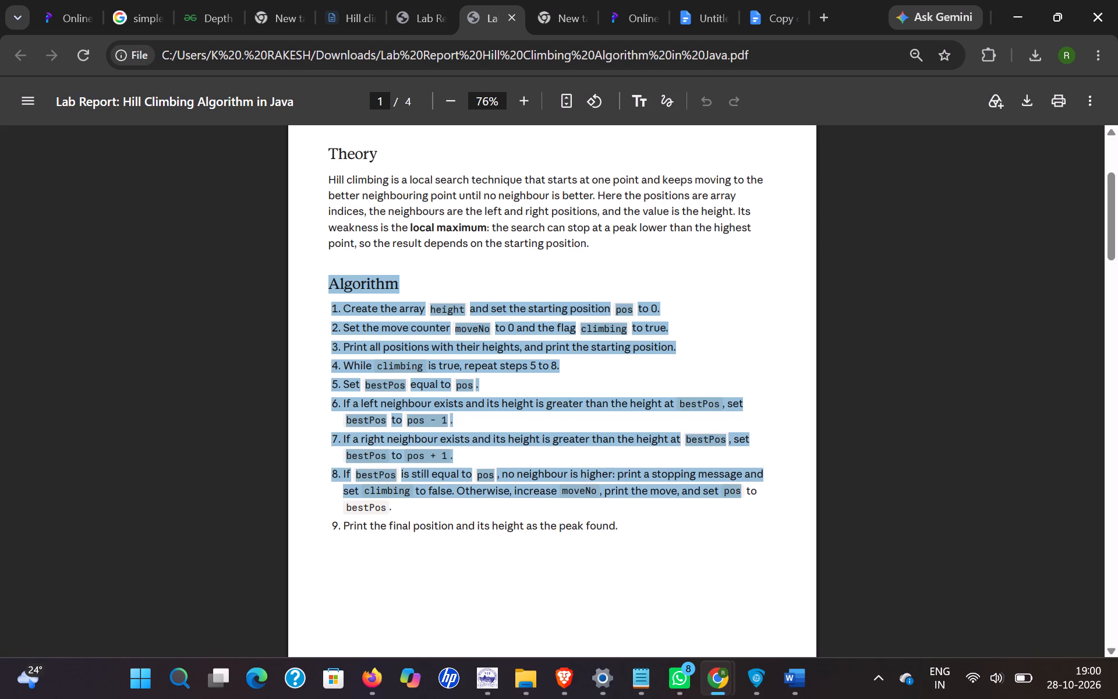
pyautogui.moveTo(766, 503); pyautogui.dragTo(584, 567)
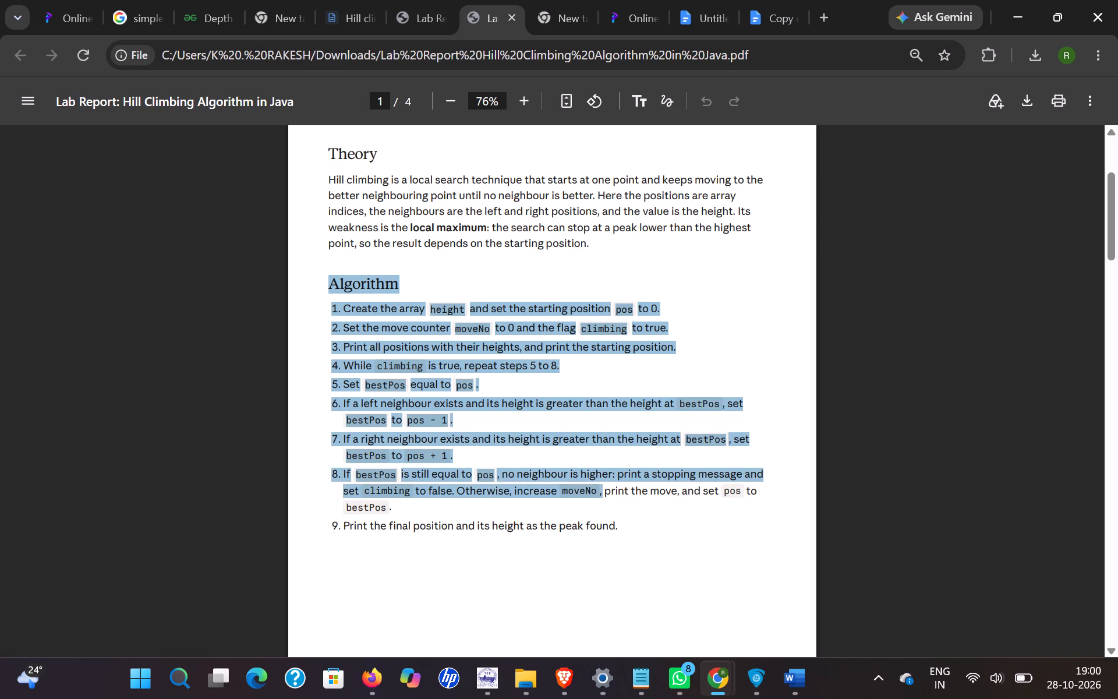
pyautogui.moveTo(584, 567); pyautogui.dragTo(593, 567)
pyautogui.click(650, 545)
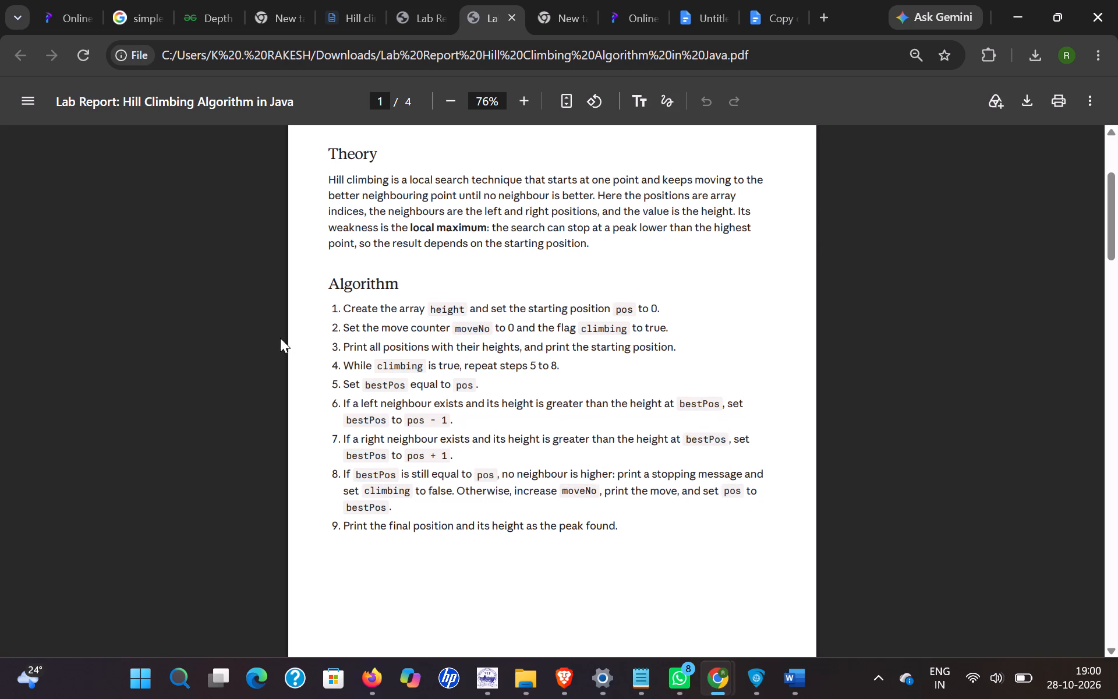
pyautogui.moveTo(332, 306); pyautogui.dragTo(418, 363)
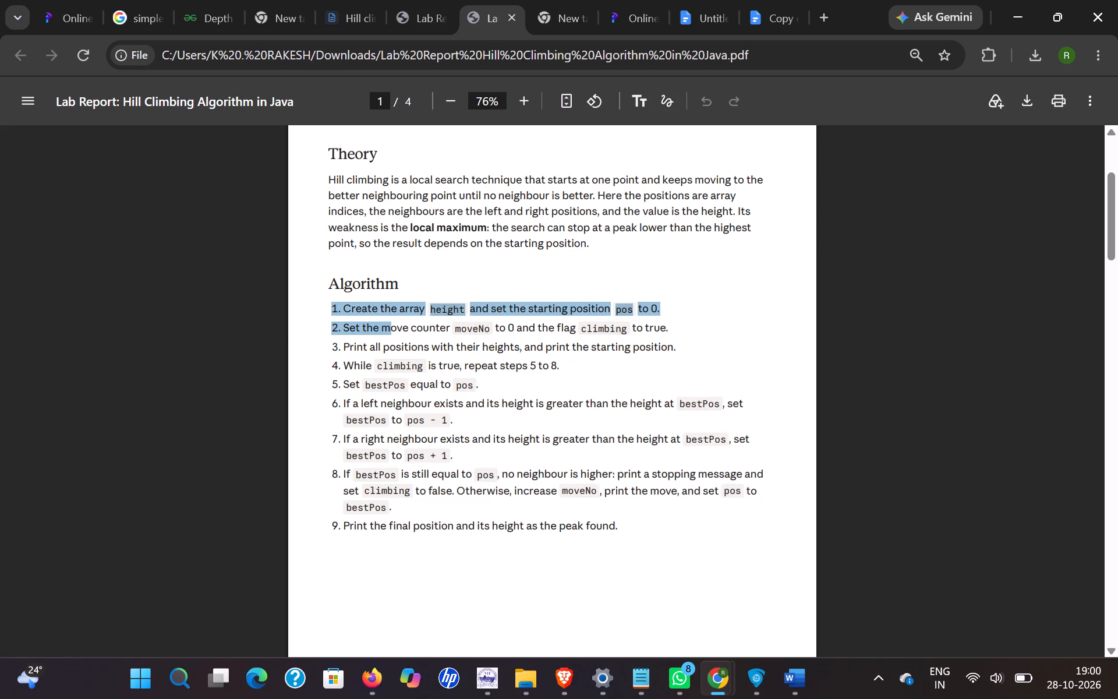
pyautogui.moveTo(418, 363); pyautogui.dragTo(622, 528)
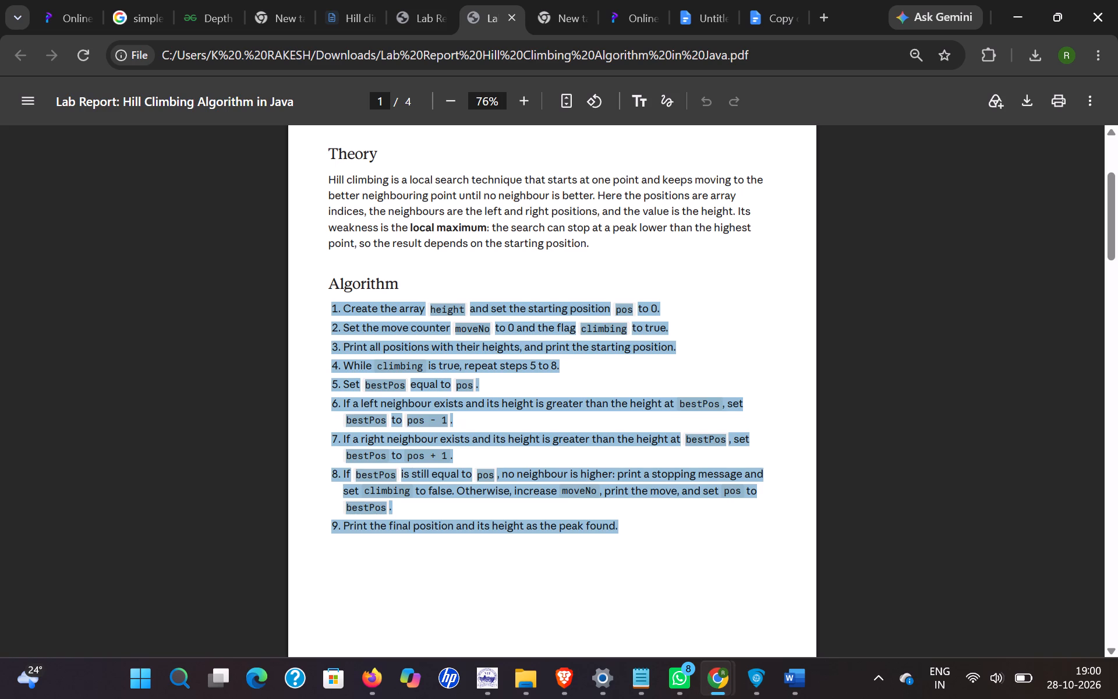
pyautogui.hotkey('ctrl', 'c')
# Paste the nine algorithm steps below Experiment 9's theory paragraph in the Google Docs report, leaving one blank line between them.
pyautogui.click(753, 20)
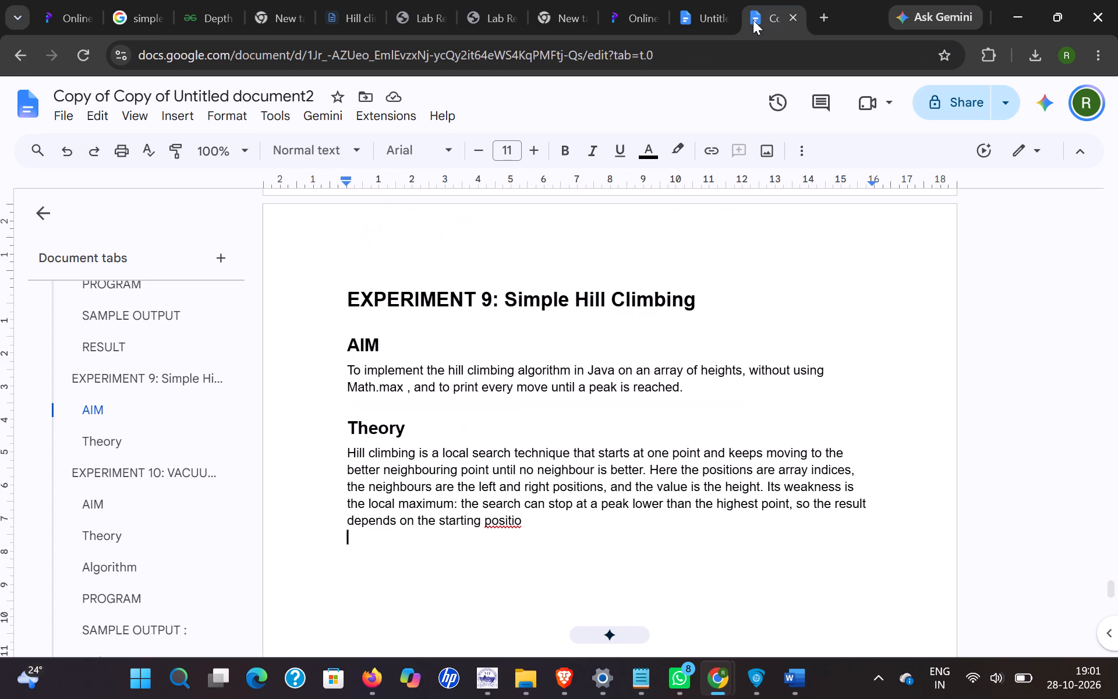
pyautogui.press('Return')
pyautogui.hotkey('ctrl', 'v')
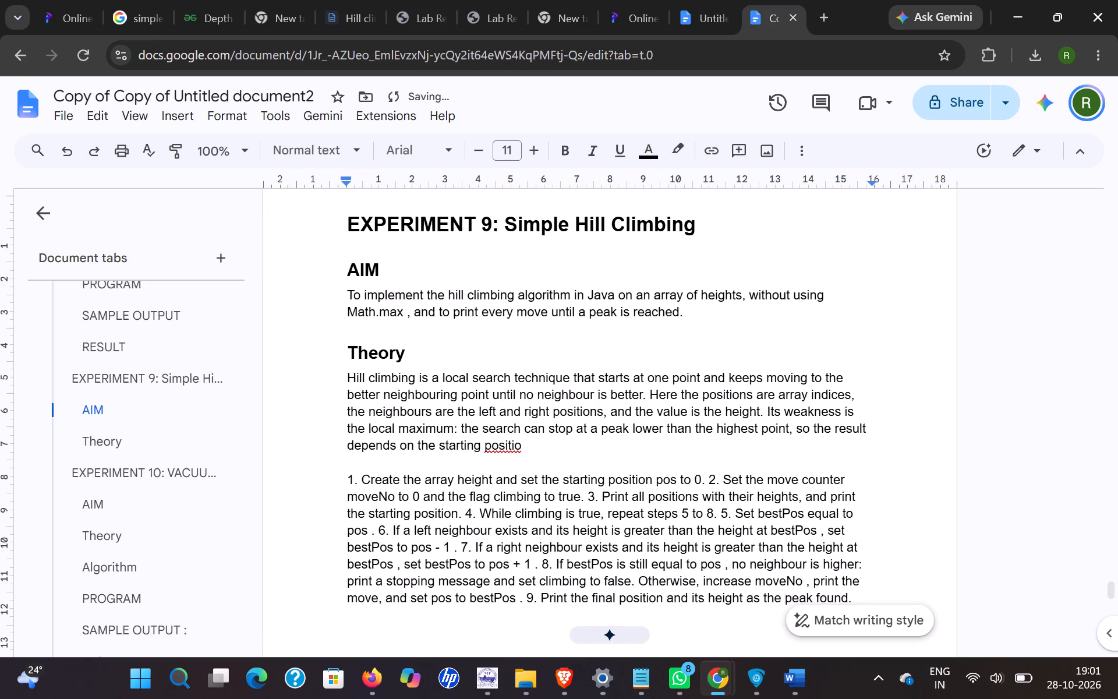
pyautogui.hotkey('ctrl', 'c')
# Undo the paste of the nine algorithm steps below Experiment 9's theory paragraph.
pyautogui.hotkey('ctrl', 'z')
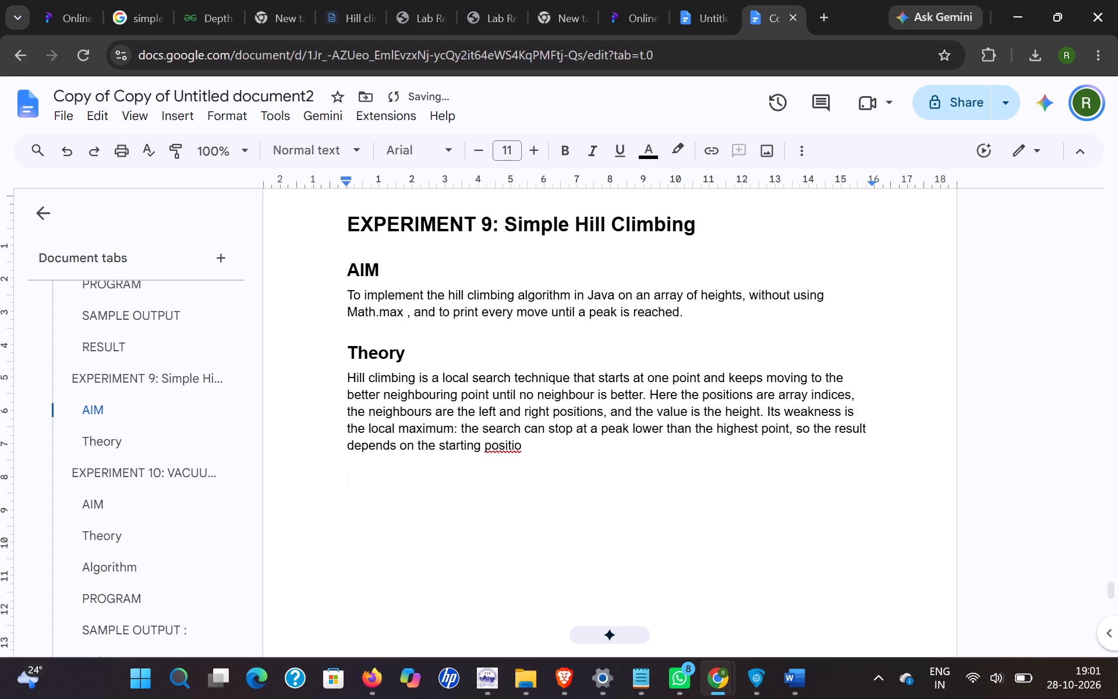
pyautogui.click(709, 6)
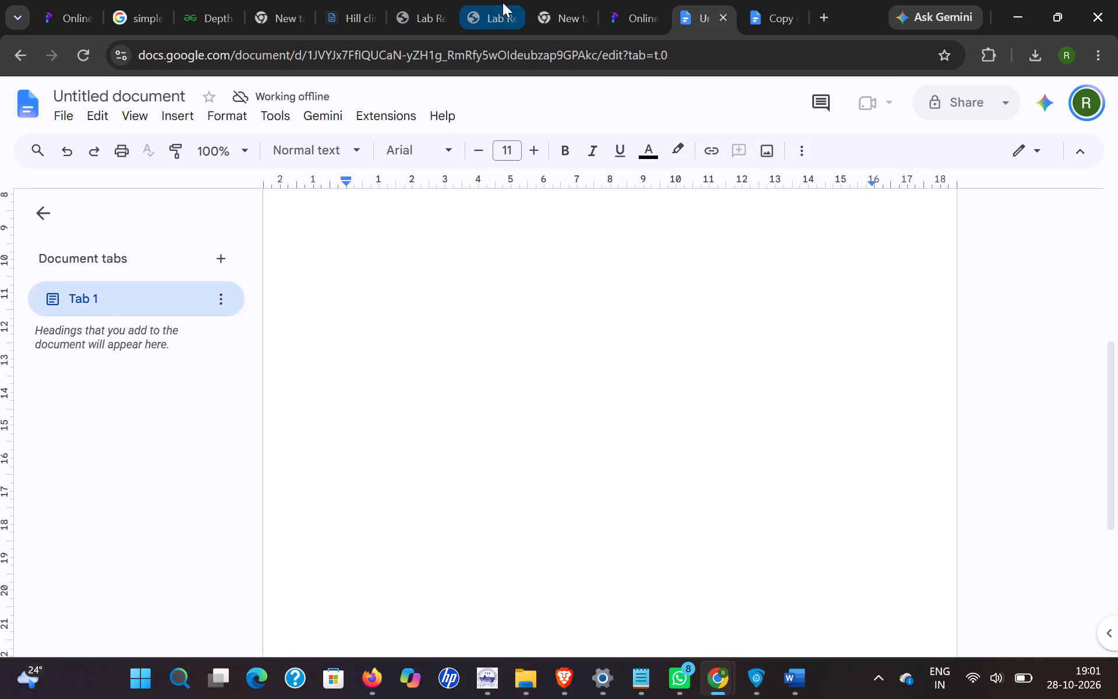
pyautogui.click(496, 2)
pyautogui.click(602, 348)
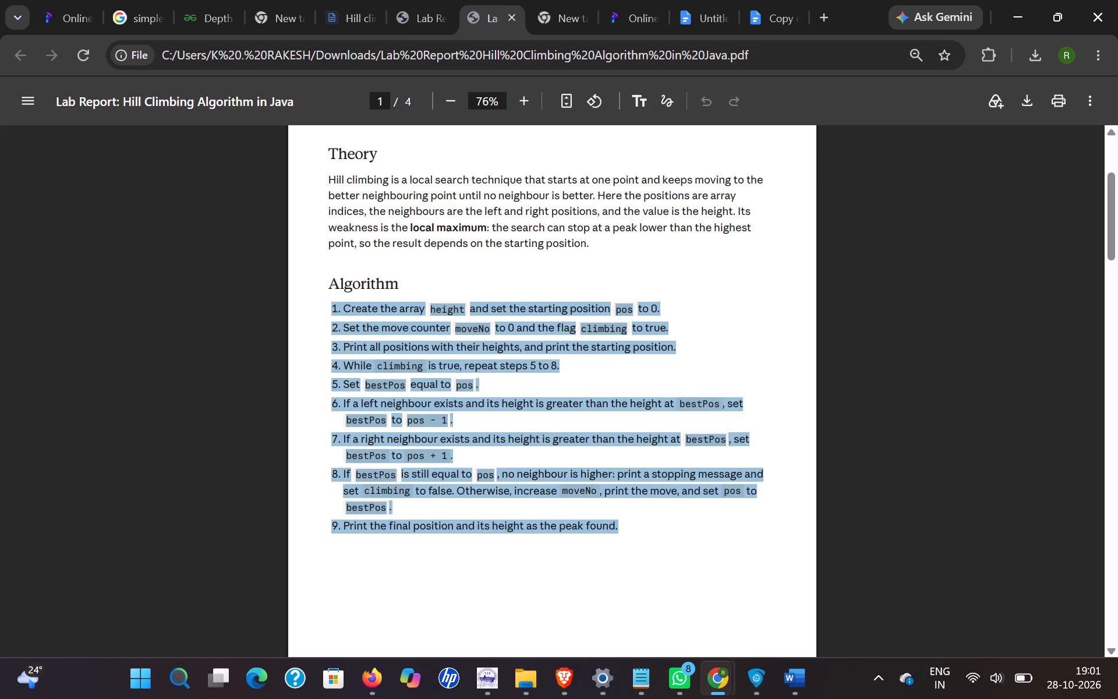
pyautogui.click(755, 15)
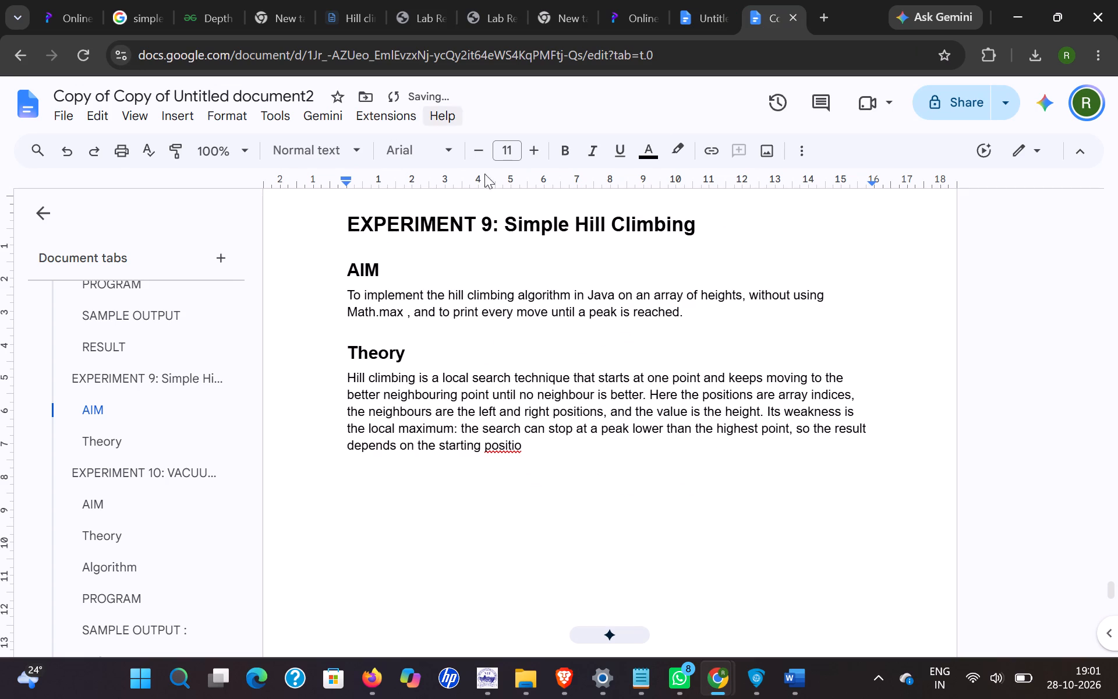
# Copy the Algorithm heading from the A* experiment that precedes Experiment 9 in the report.
pyautogui.scroll(13, 512, 227)
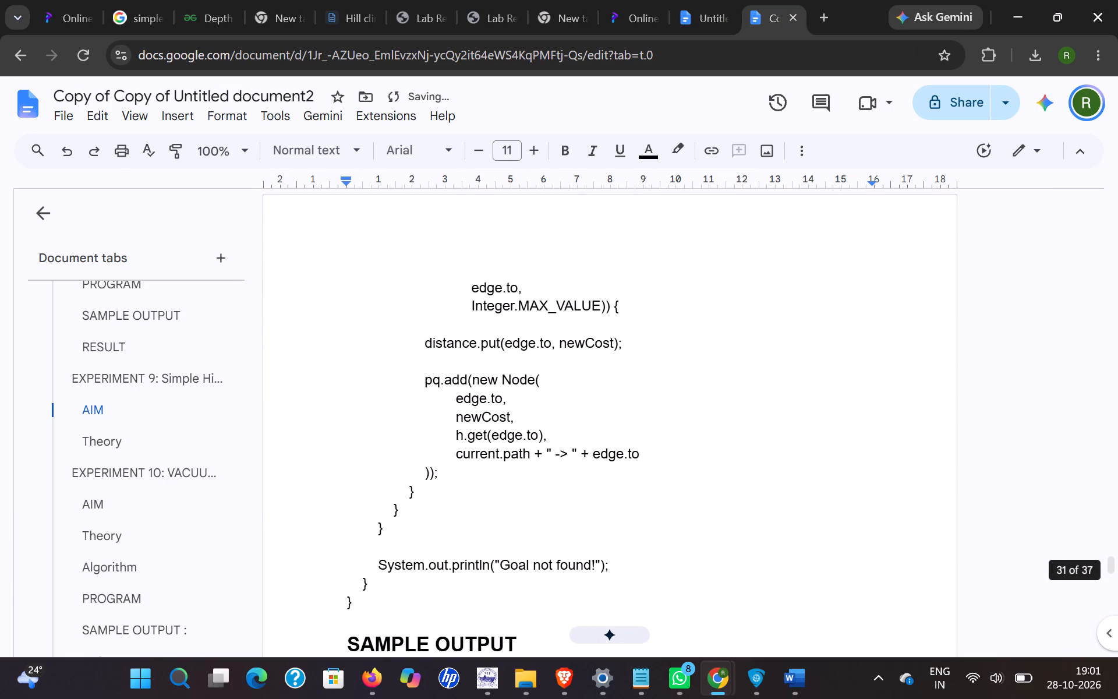
pyautogui.scroll(8, 512, 227)
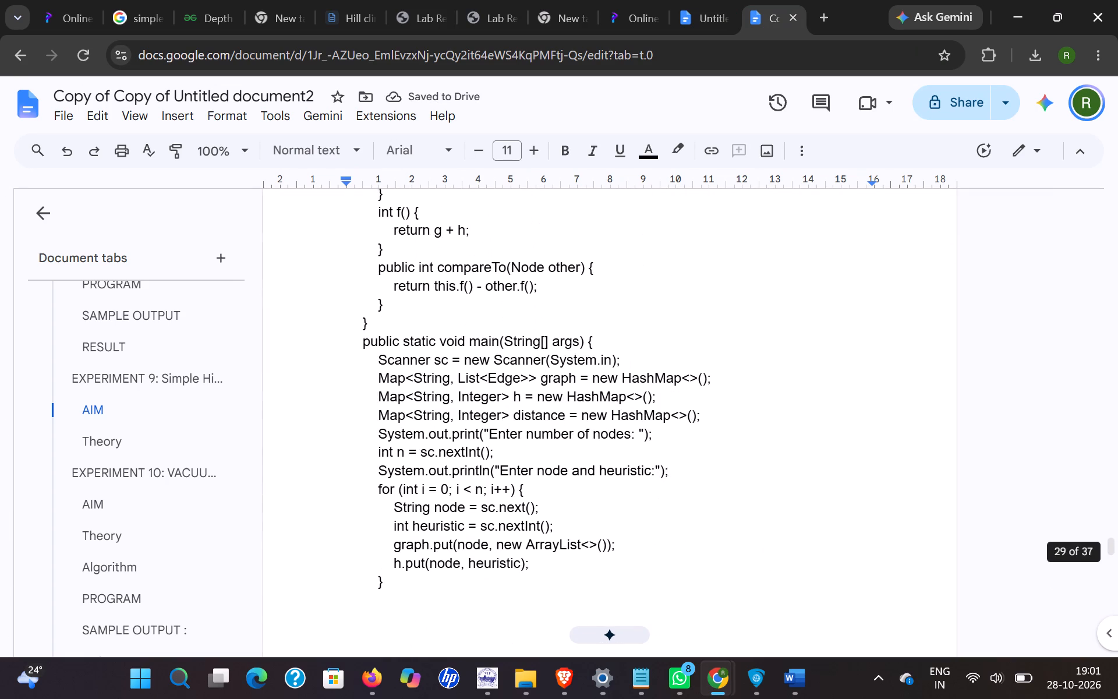
pyautogui.scroll(3, 512, 227)
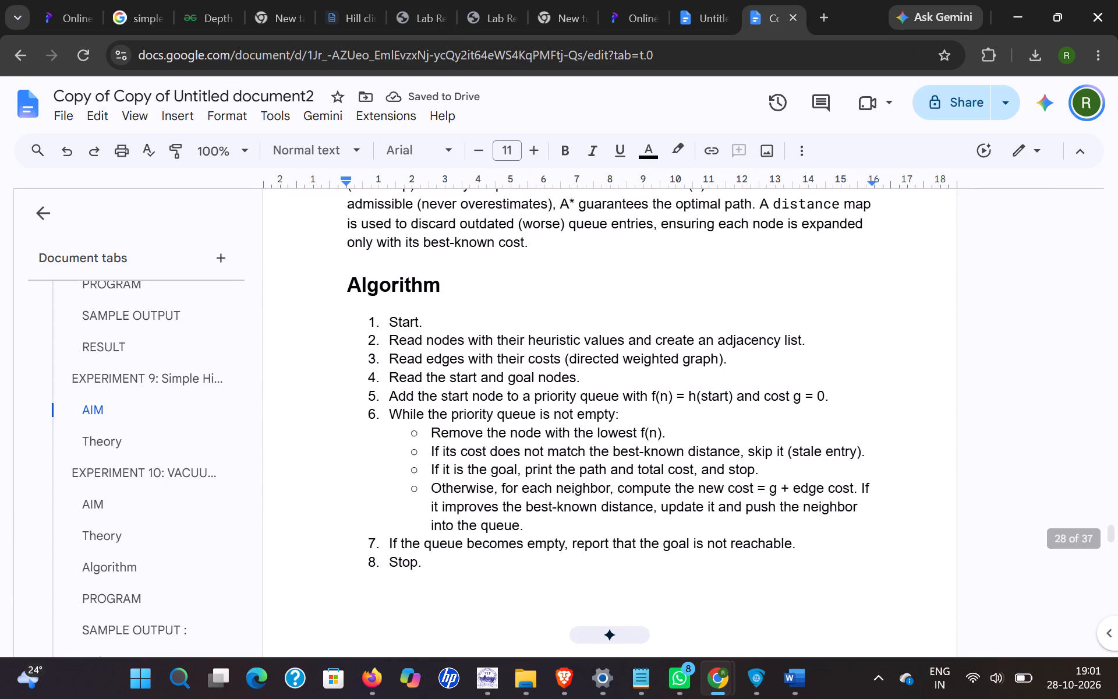
pyautogui.moveTo(450, 290); pyautogui.dragTo(347, 292)
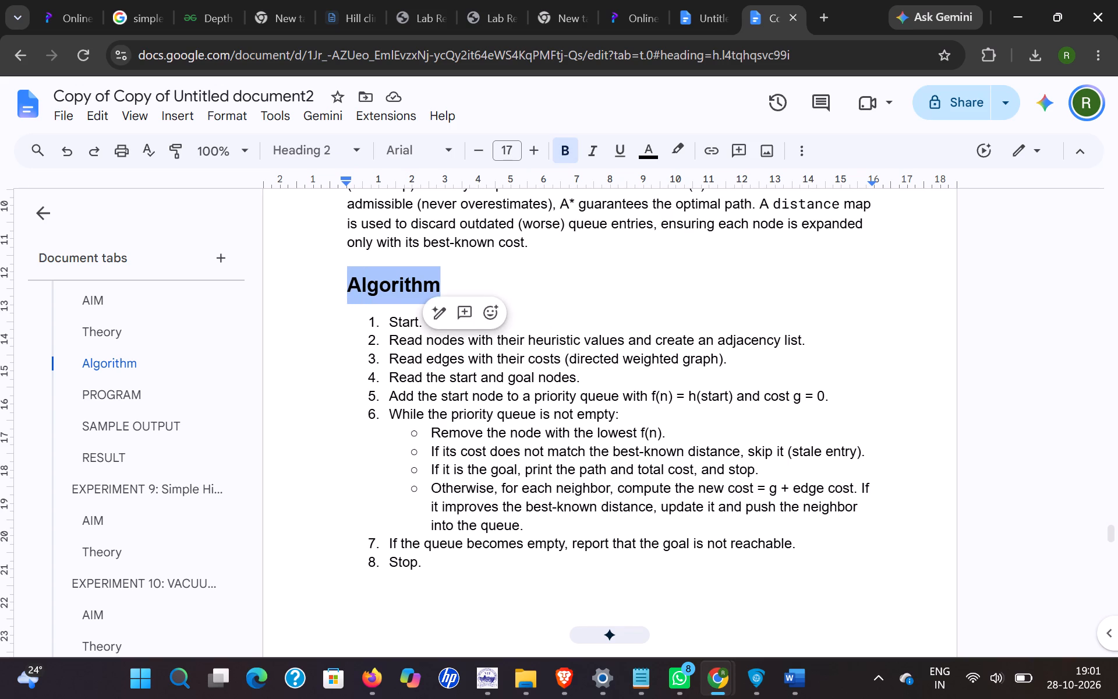
pyautogui.hotkey('ctrl', 'c')
pyautogui.click(597, 308)
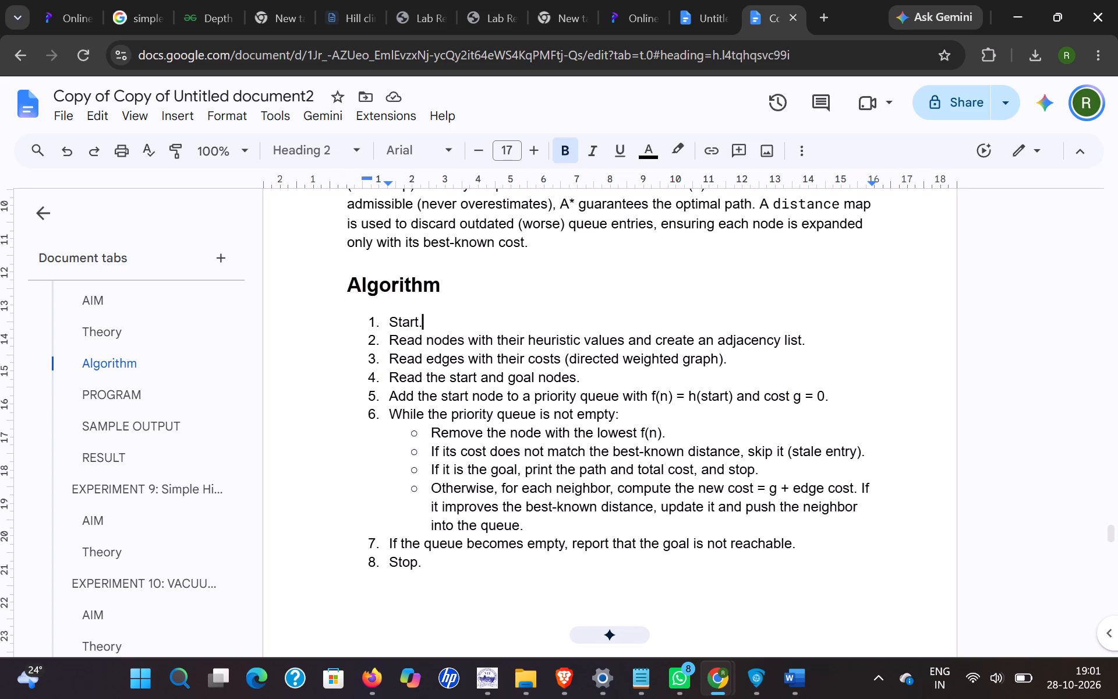
# Paste the Algorithm heading on a new line directly below Experiment 9's theory paragraph, removing the extra blank line first.
pyautogui.scroll(-13, 597, 308)
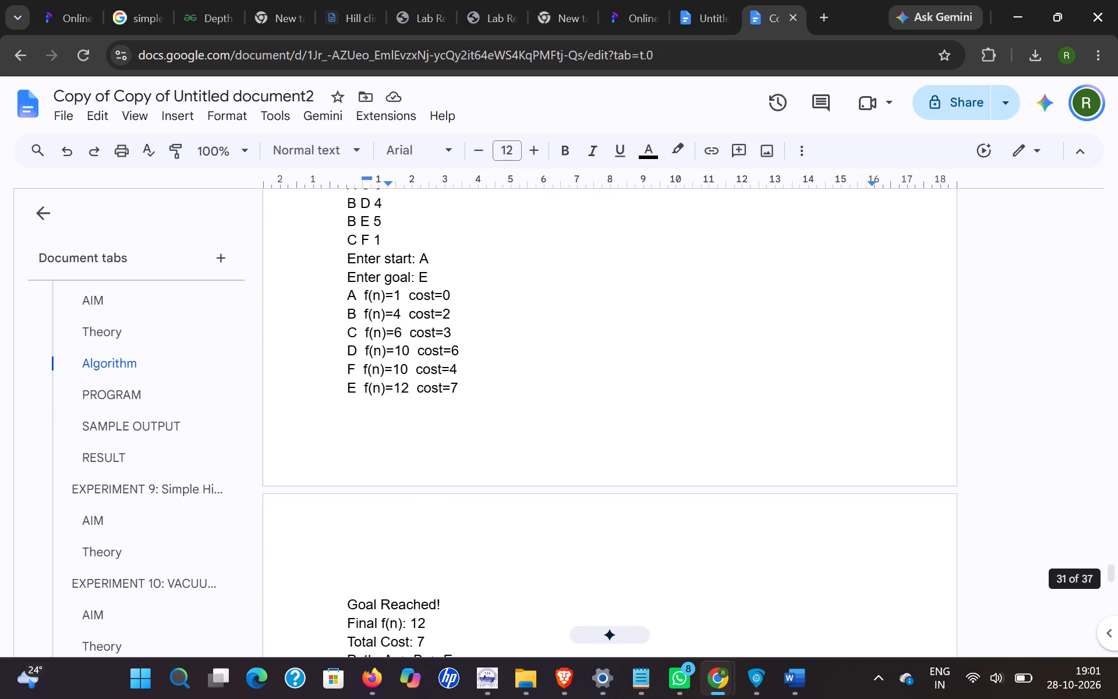
pyautogui.scroll(-6, 597, 308)
pyautogui.scroll(3, 597, 308)
pyautogui.scroll(-2, 597, 308)
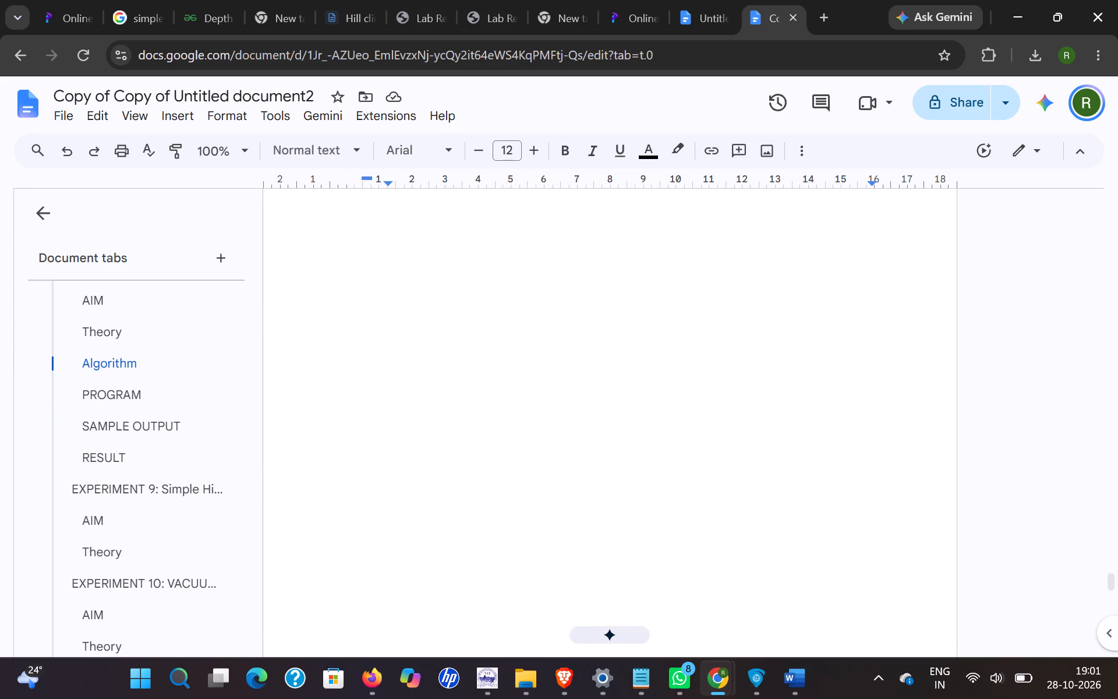
pyautogui.scroll(-5, 597, 308)
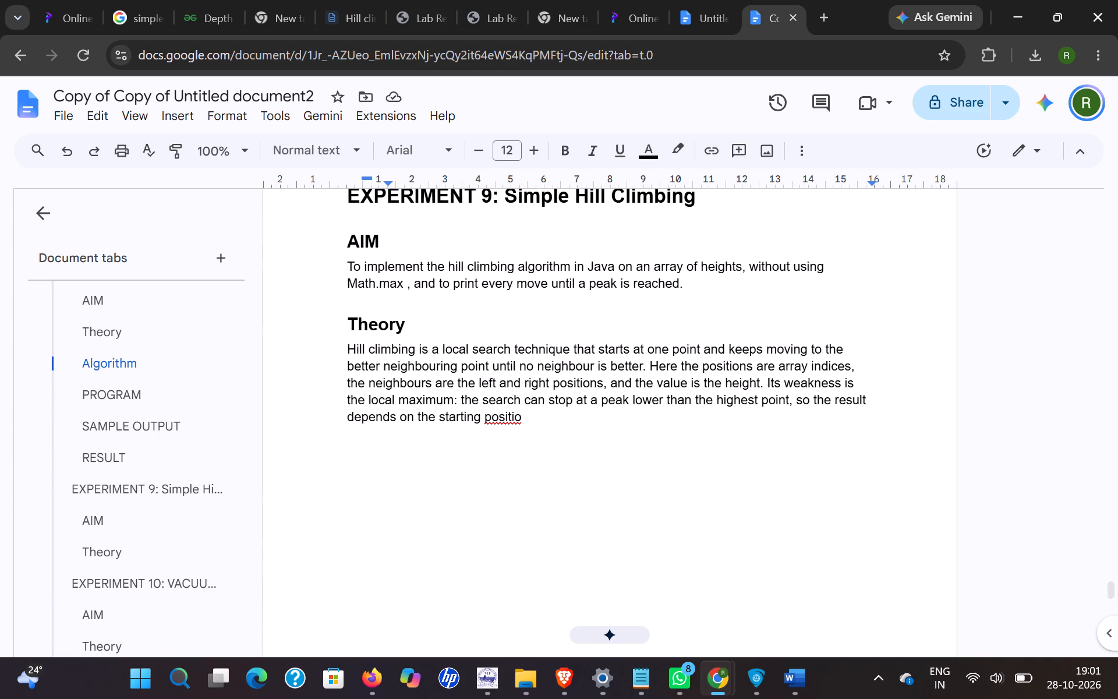
pyautogui.click(533, 423)
pyautogui.press('BackSpace')
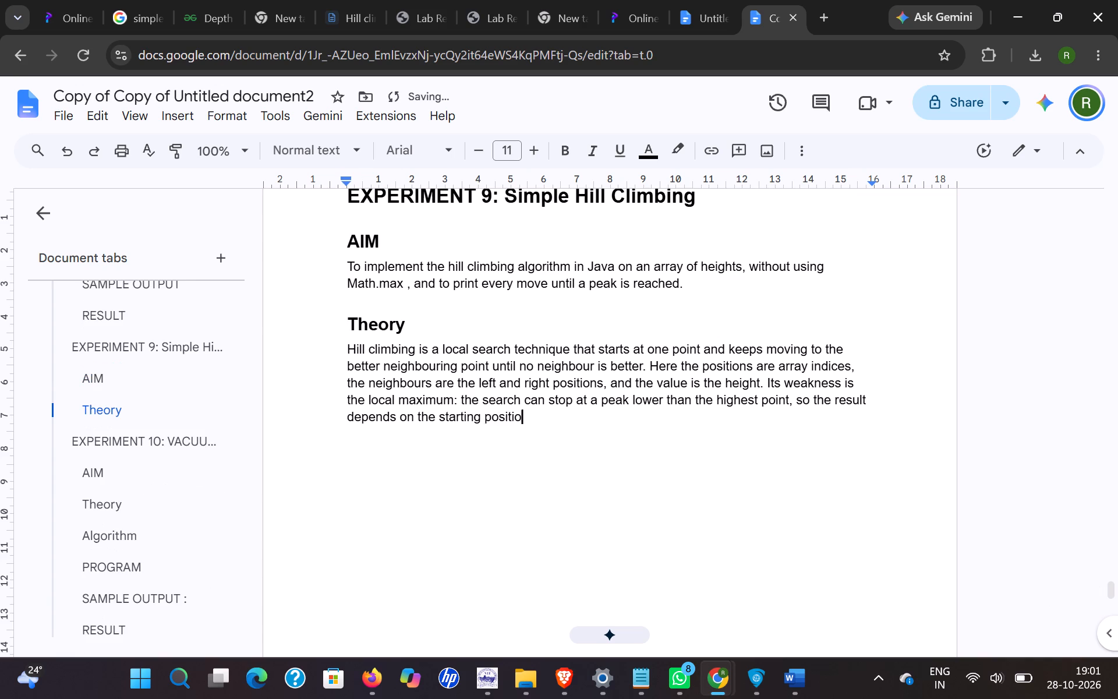
pyautogui.press('Return')
pyautogui.hotkey('ctrl', 'v')
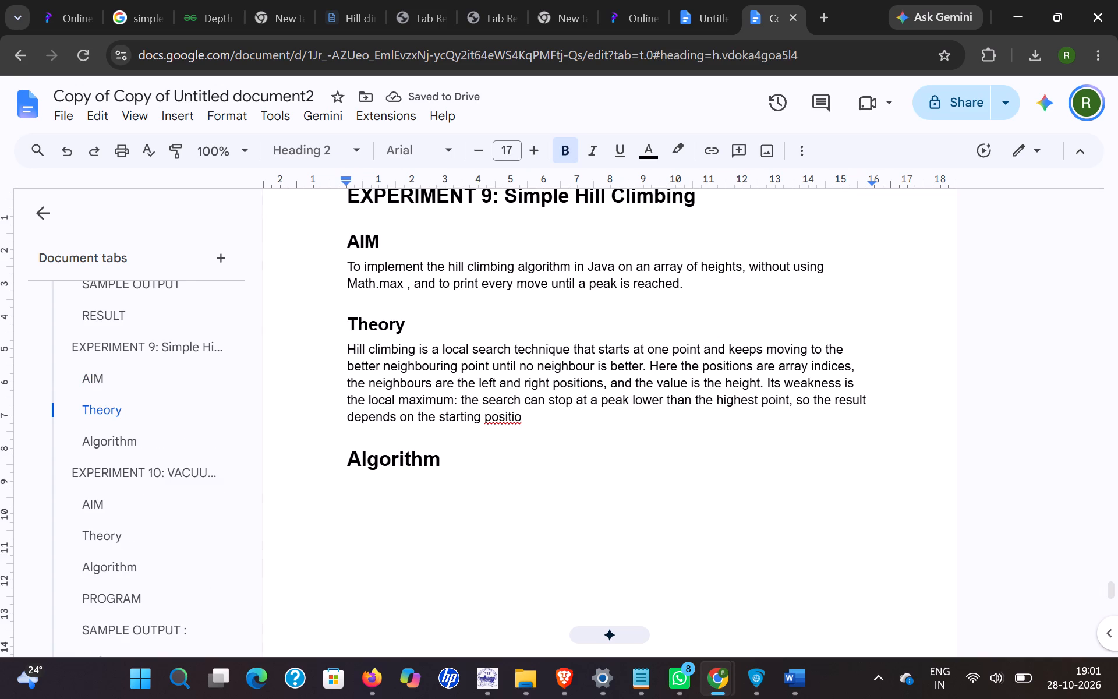
pyautogui.click(585, 497)
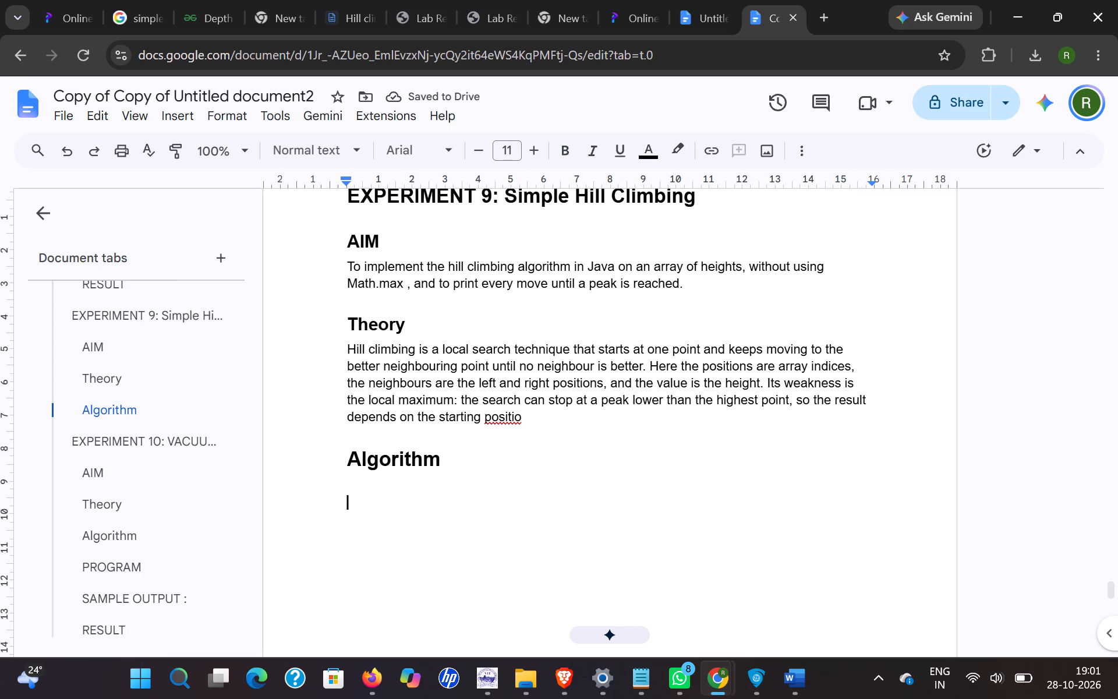
# Complete the cut-off last word of Experiment 9's theory paragraph so it reads "position".
pyautogui.click(549, 427)
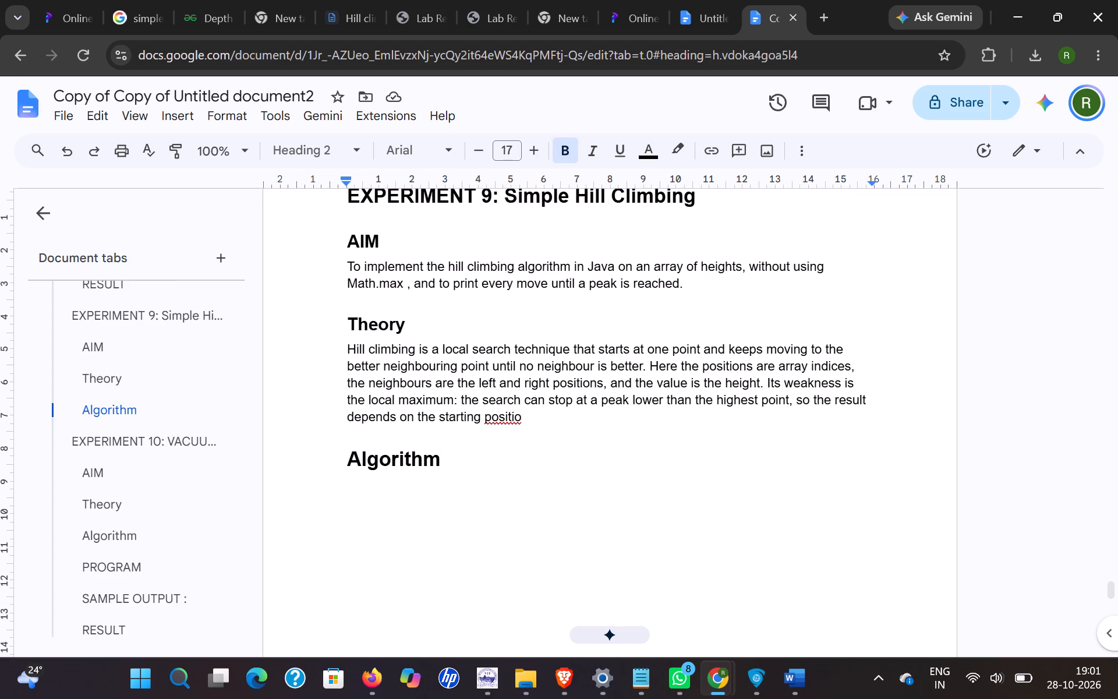
pyautogui.click(530, 423)
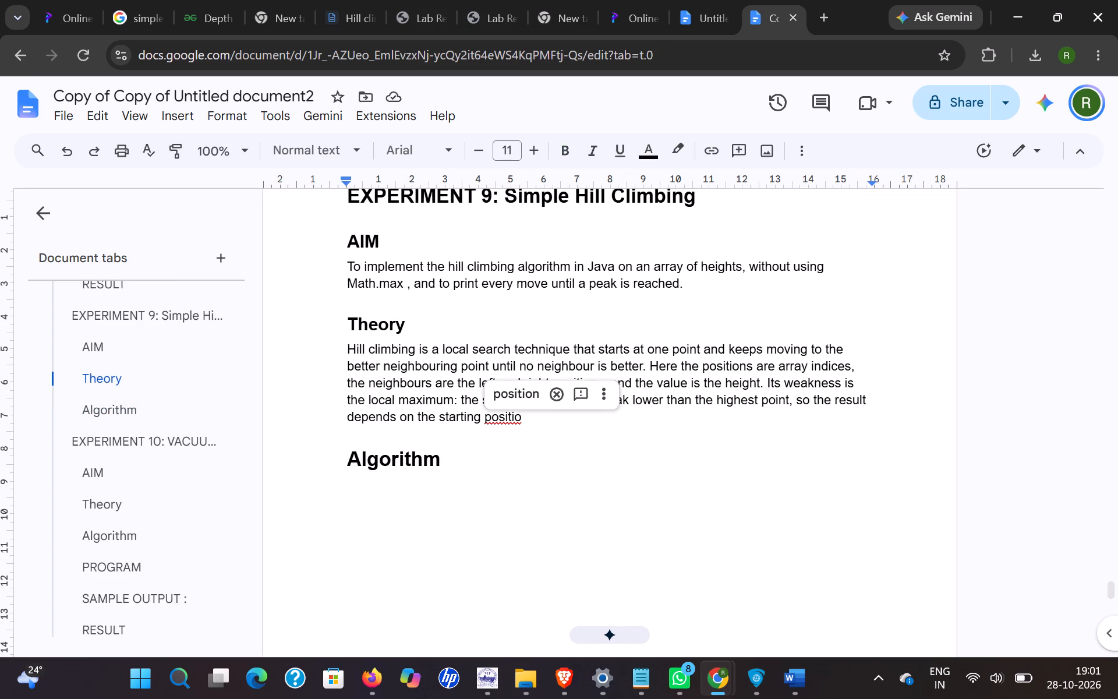
pyautogui.press('n')
# Copy the nine algorithm steps from the hill climbing PDF and paste them below Experiment 9's Algorithm heading in the report.
pyautogui.click(445, 492)
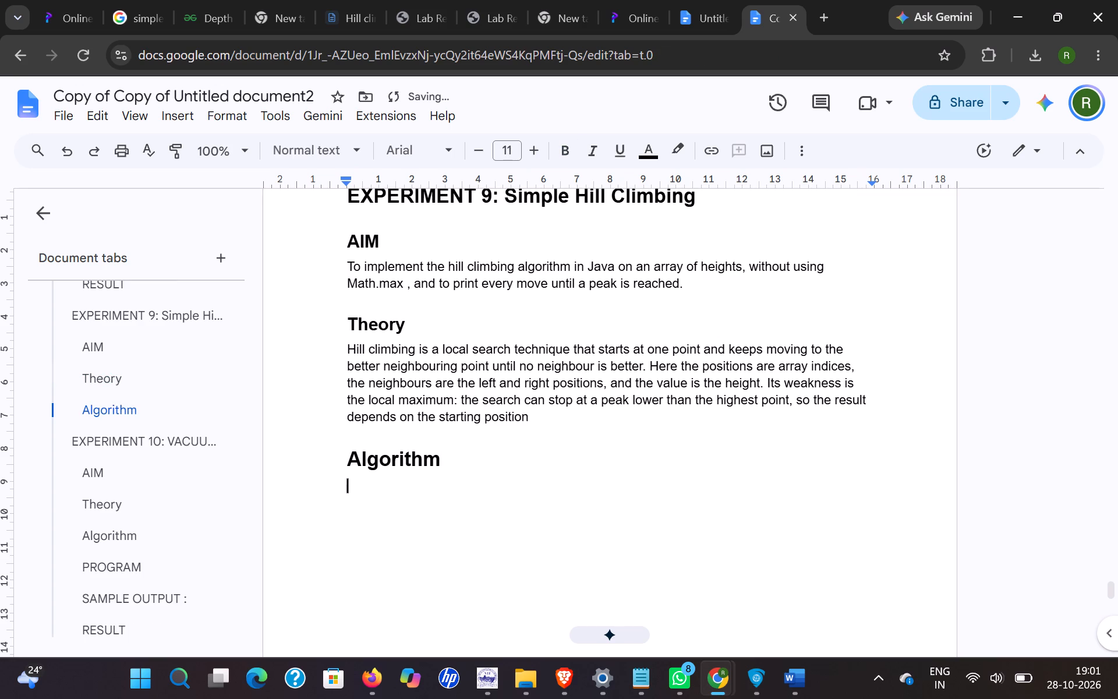
pyautogui.click(497, 1)
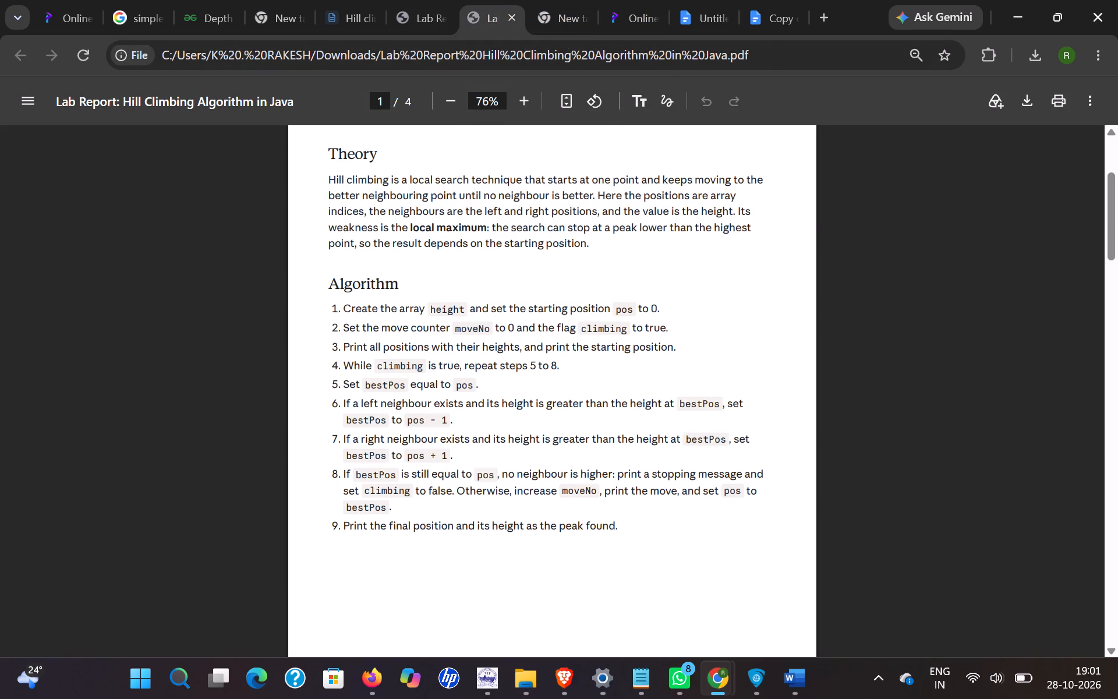
pyautogui.moveTo(331, 310); pyautogui.dragTo(571, 356)
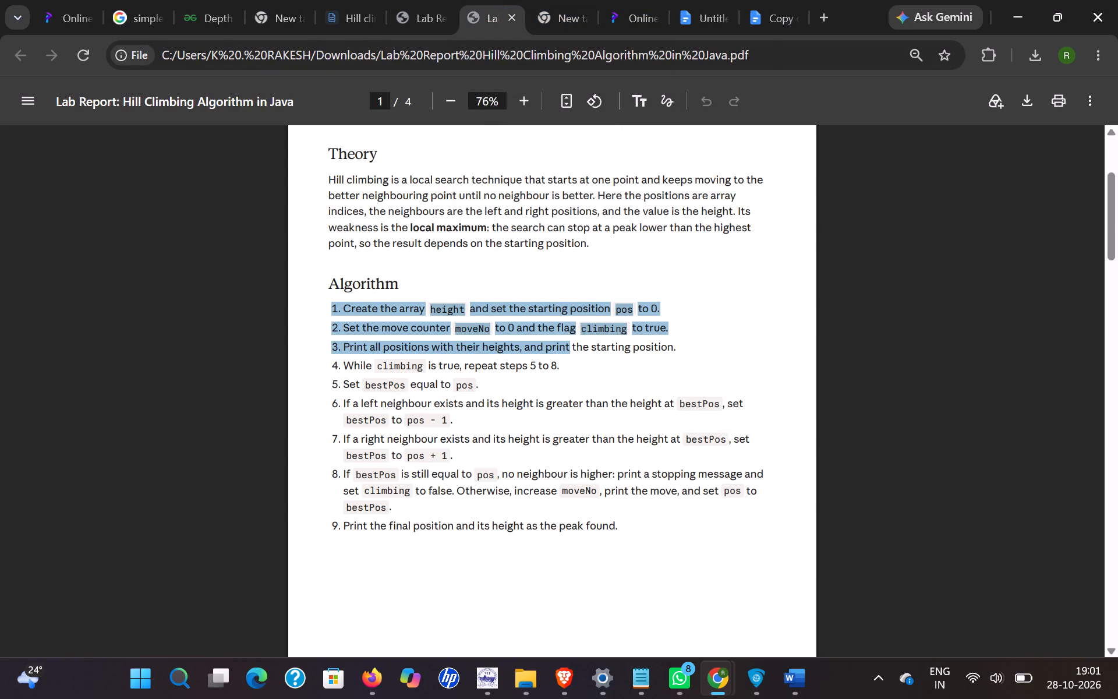
pyautogui.moveTo(571, 356); pyautogui.dragTo(744, 414)
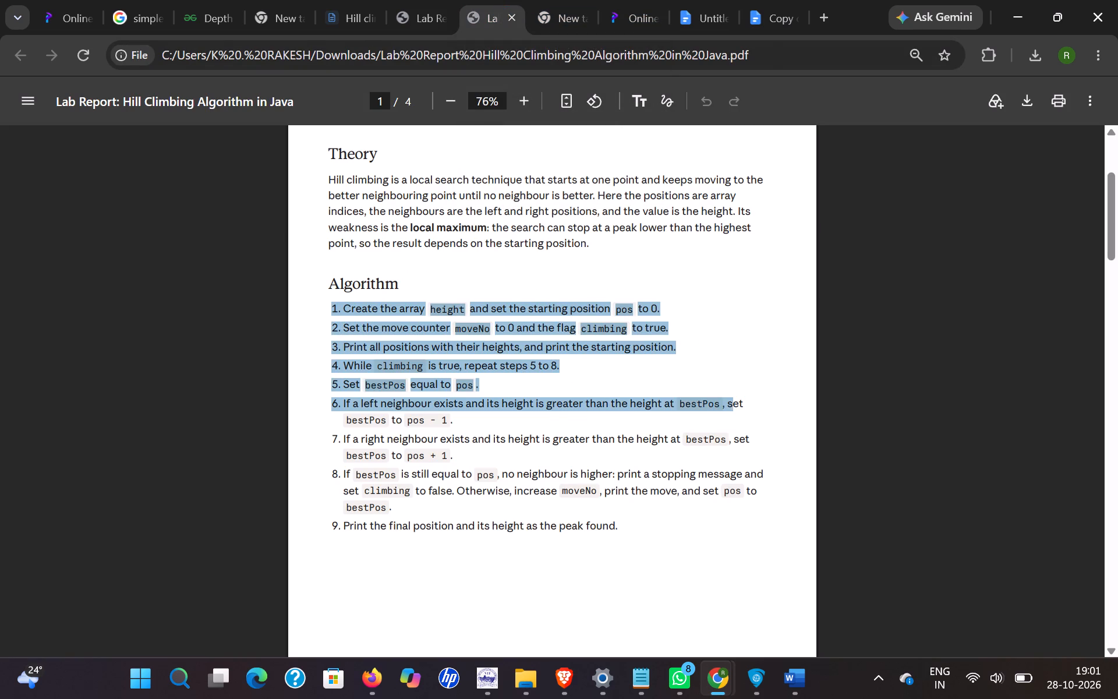
pyautogui.moveTo(744, 414); pyautogui.dragTo(740, 461)
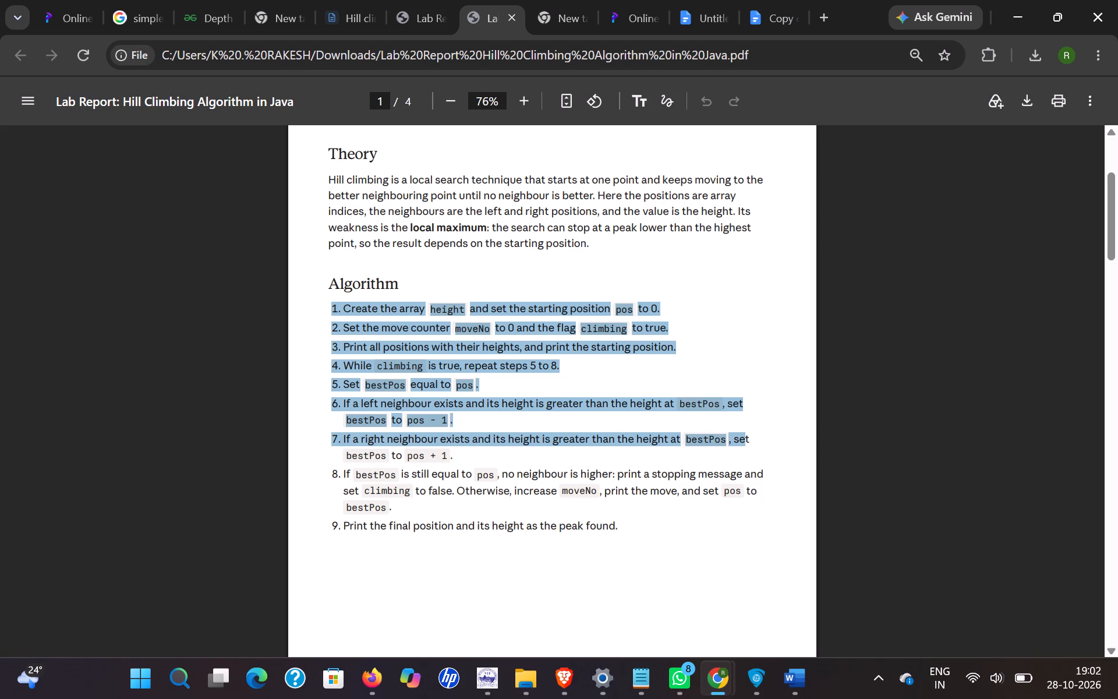
pyautogui.moveTo(740, 461); pyautogui.dragTo(749, 578)
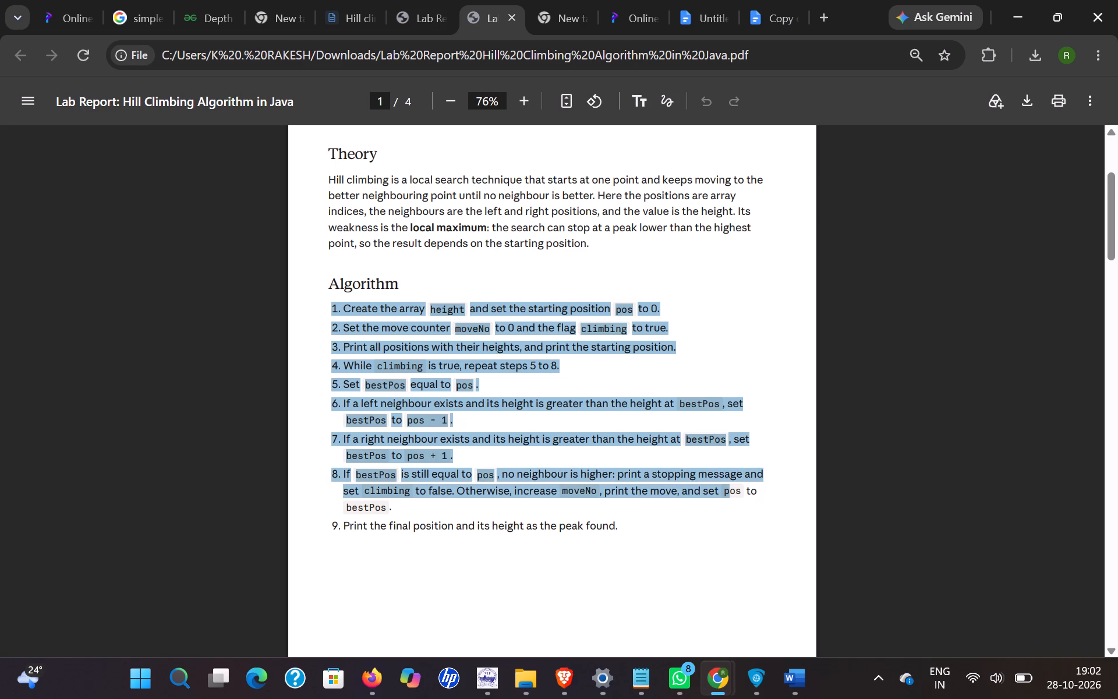
pyautogui.moveTo(749, 578); pyautogui.dragTo(763, 505)
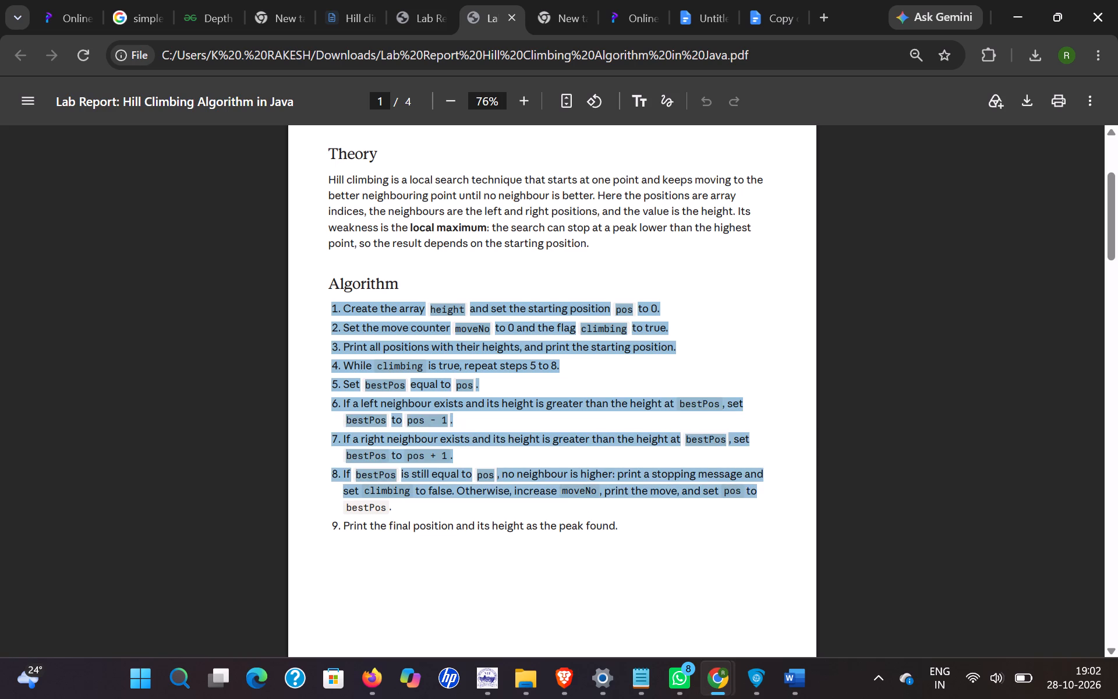
pyautogui.moveTo(763, 505); pyautogui.dragTo(621, 533)
pyautogui.hotkey('ctrl', 'c')
pyautogui.click(759, 10)
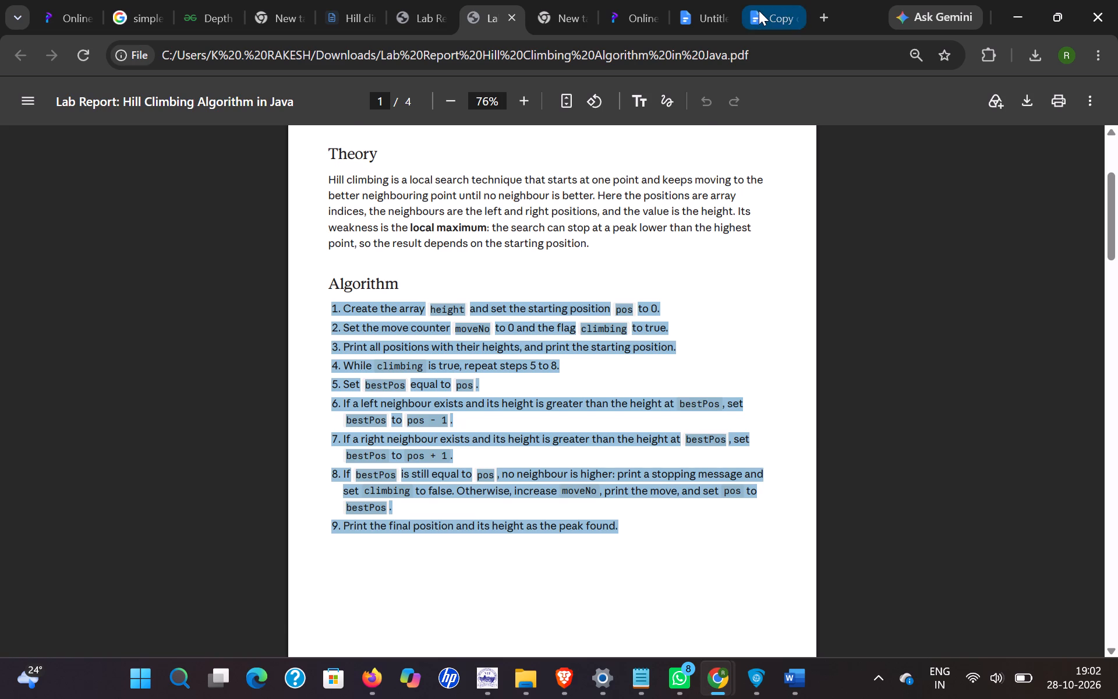
pyautogui.hotkey('ctrl', 'v')
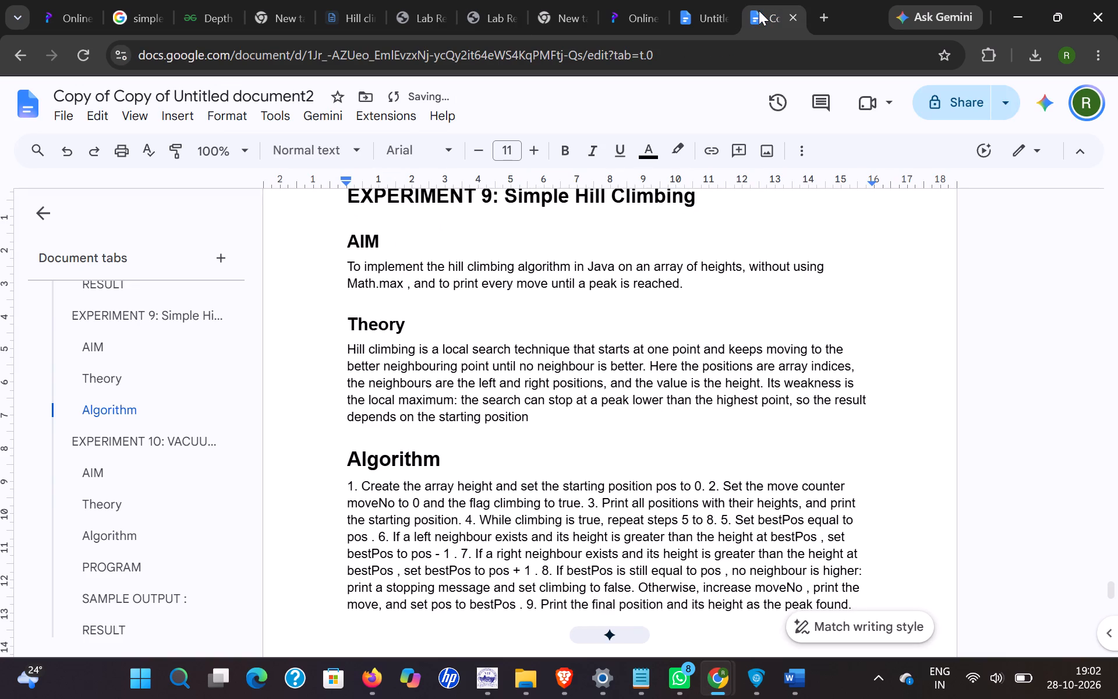
# Insert line breaks in Experiment 9's pasted algorithm so that steps 2 to 6 each start on their own line.
pyautogui.click(707, 484)
pyautogui.press('Return')
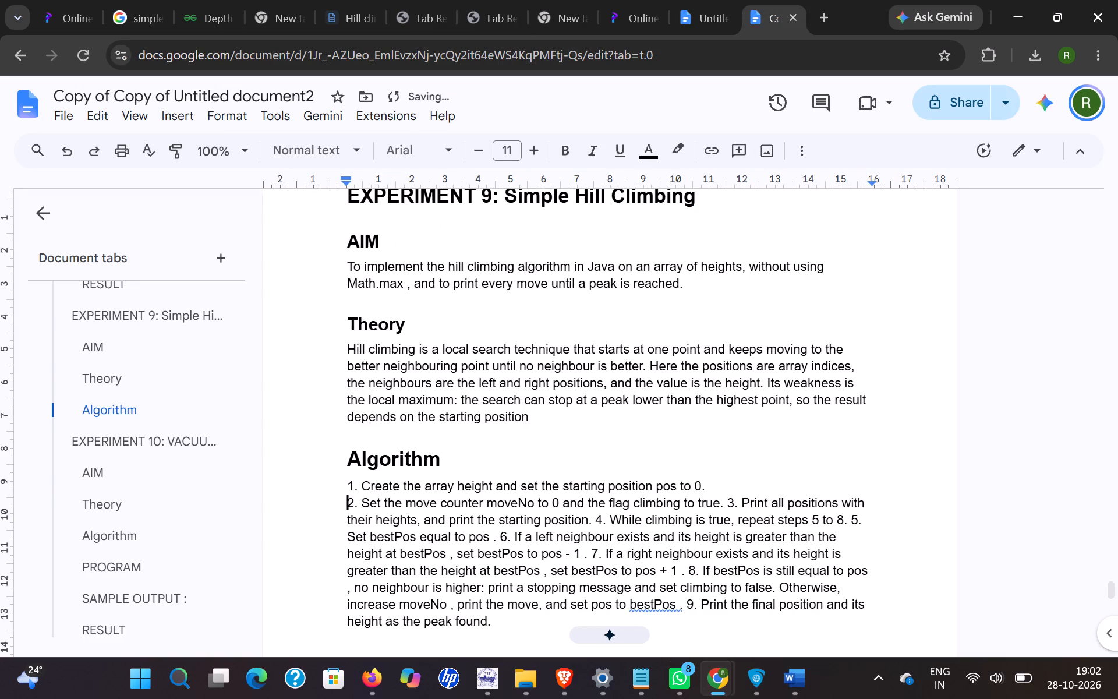
pyautogui.click(741, 504)
pyautogui.click(727, 500)
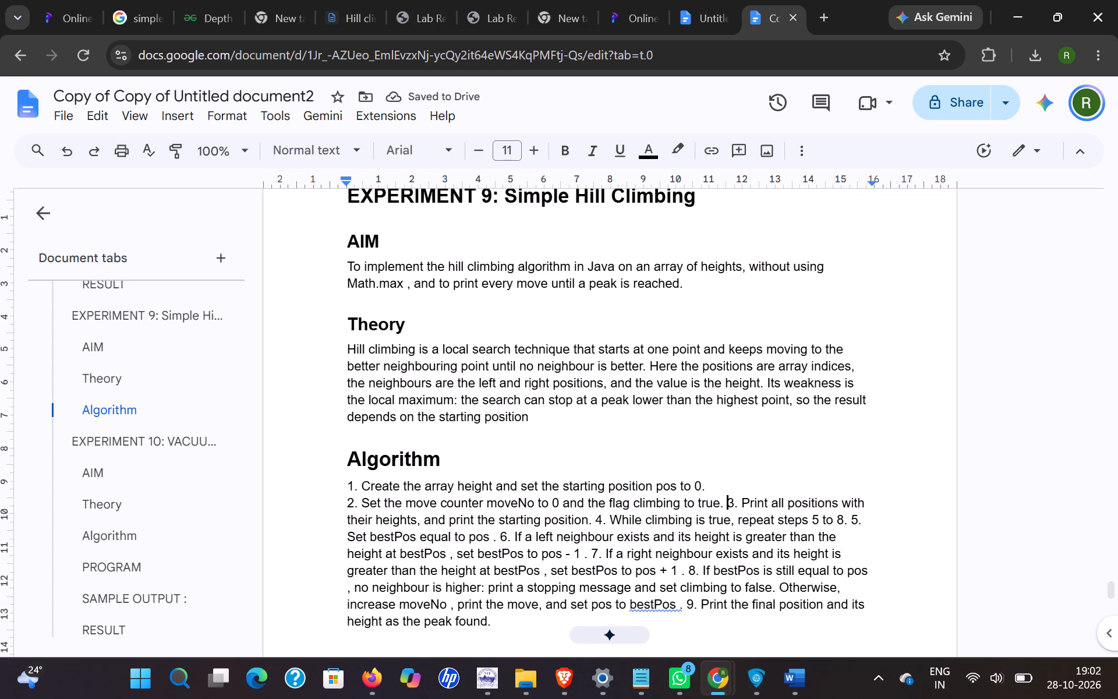
pyautogui.press('Return')
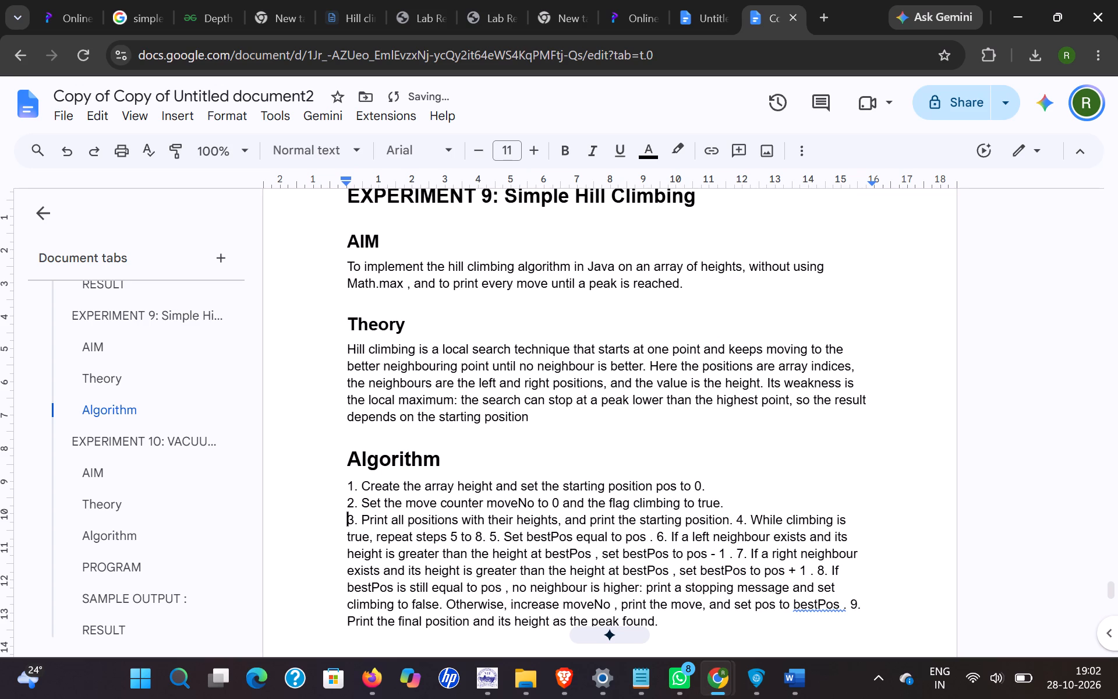
pyautogui.click(737, 521)
pyautogui.press('Return')
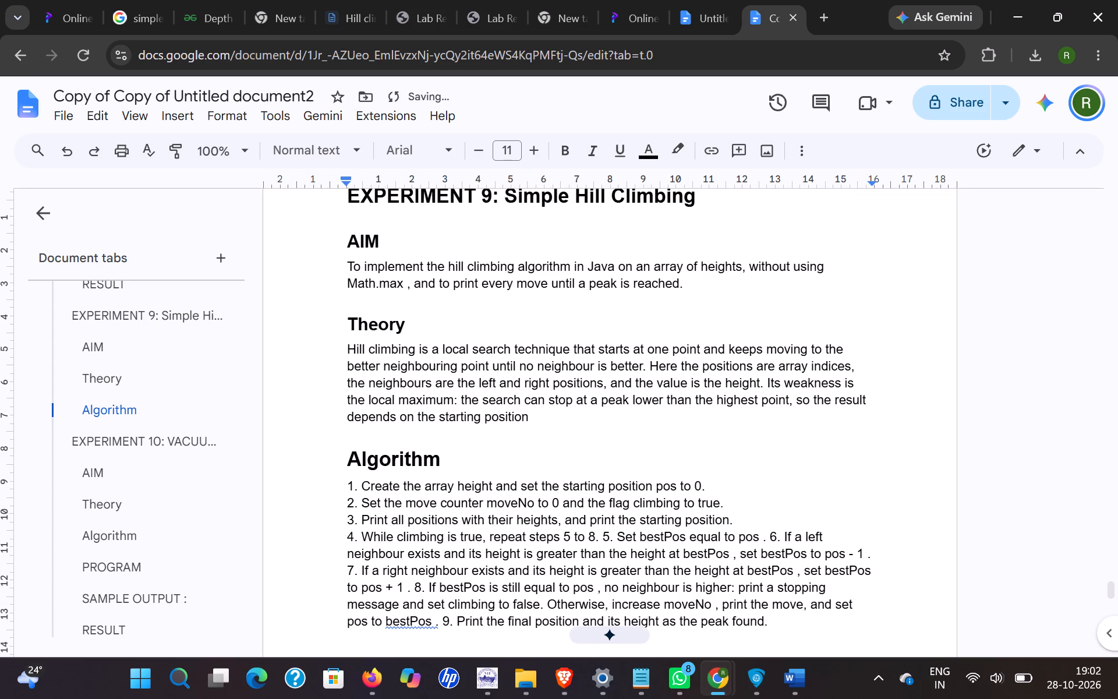
pyautogui.click(603, 534)
pyautogui.press('Return')
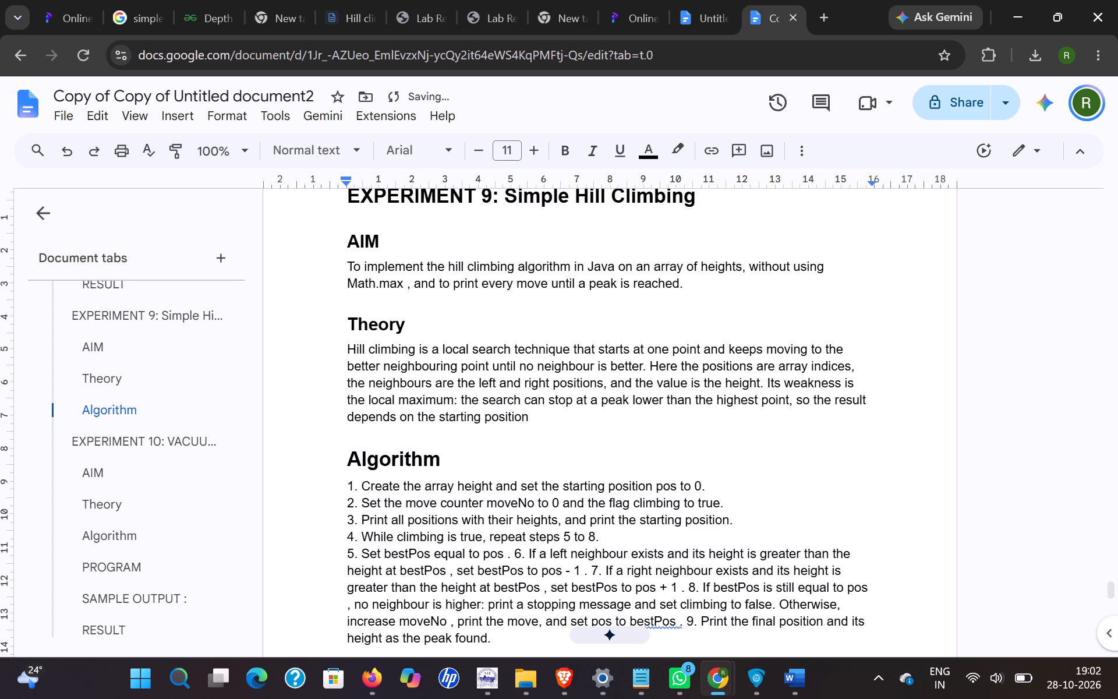
pyautogui.click(514, 552)
pyautogui.press('Return')
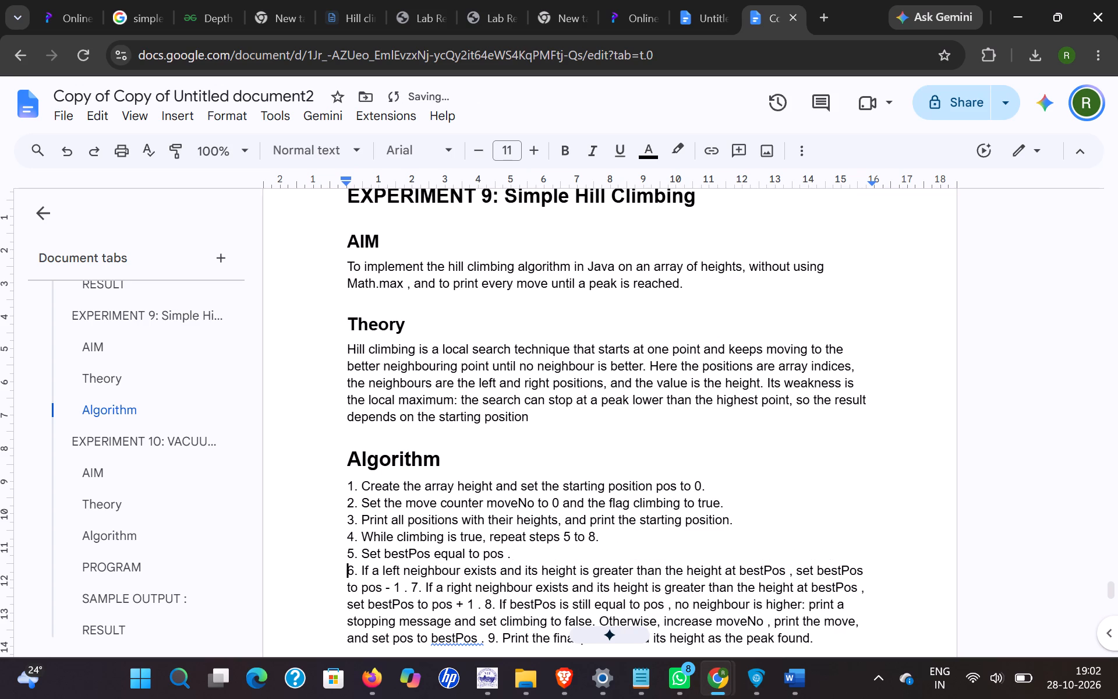
# Break the rest of the algorithm text onto separate lines at the boundaries of steps 6 to 9.
pyautogui.click(401, 585)
pyautogui.press('Return')
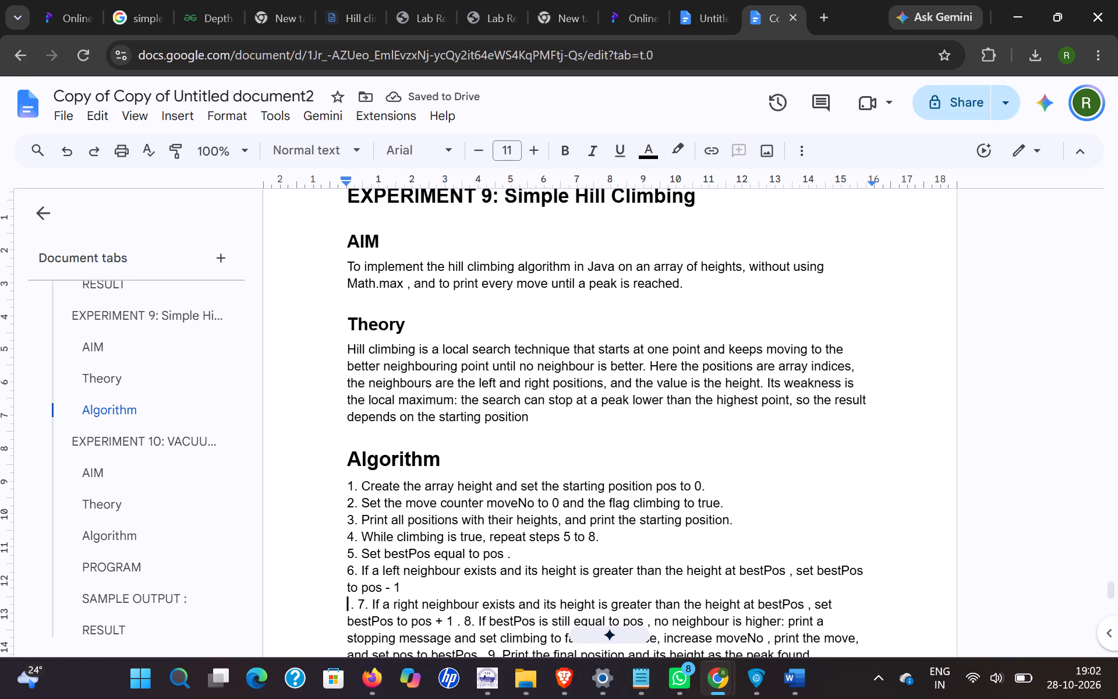
pyautogui.scroll(-1, 653, 599)
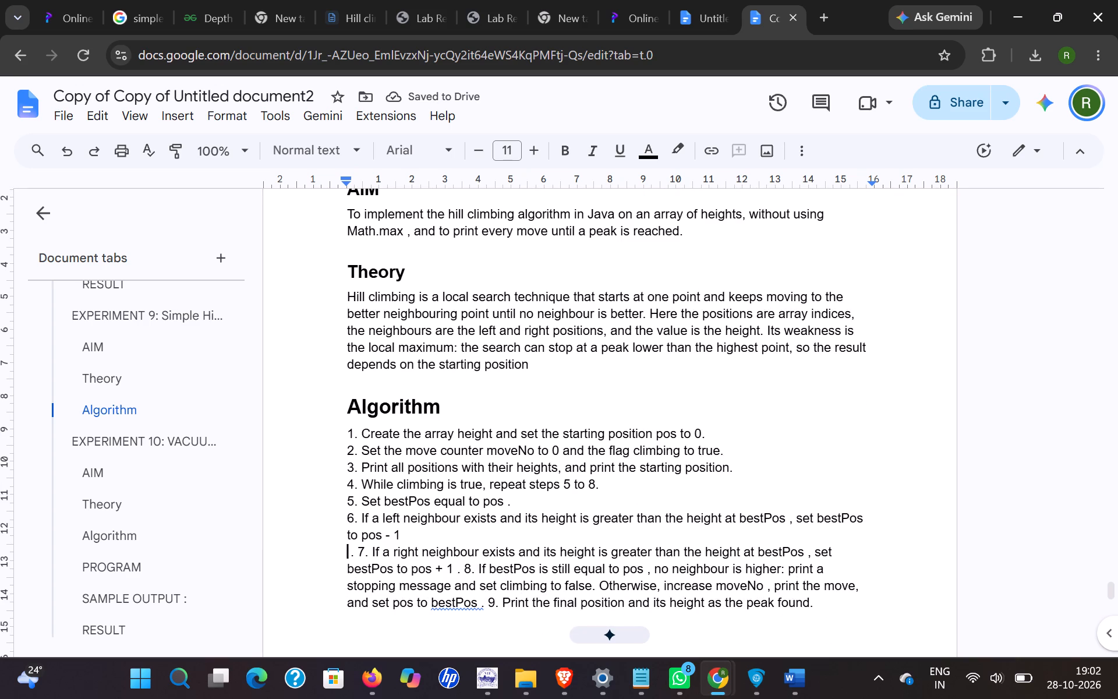
pyautogui.click(461, 566)
pyautogui.press('Return')
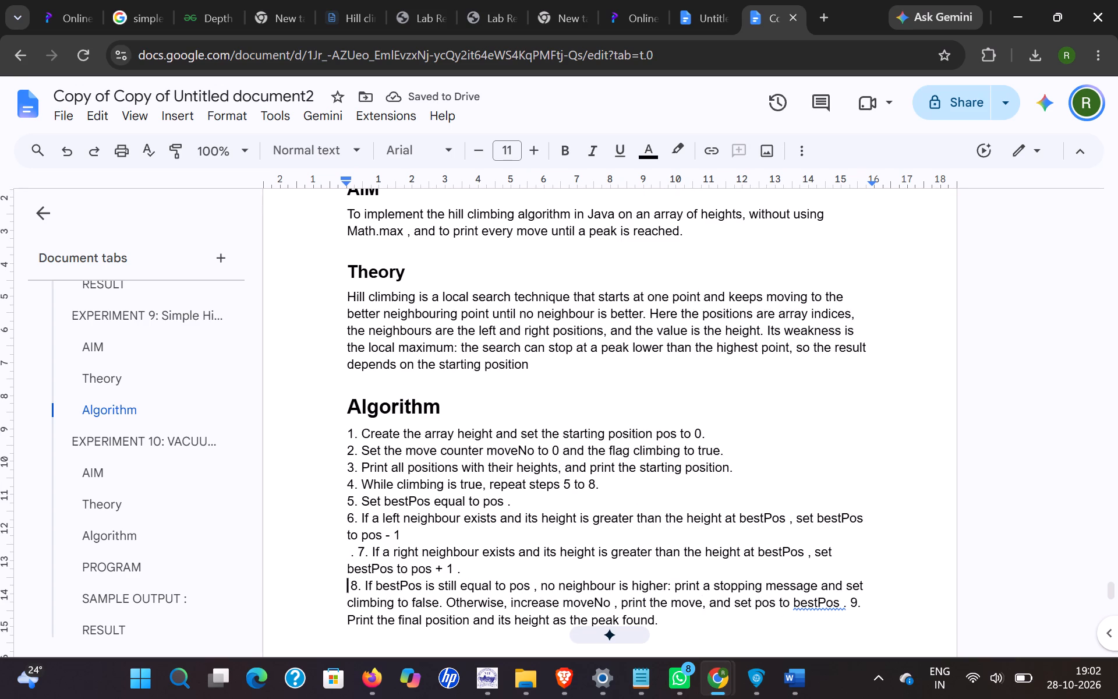
pyautogui.click(851, 602)
pyautogui.press('Return')
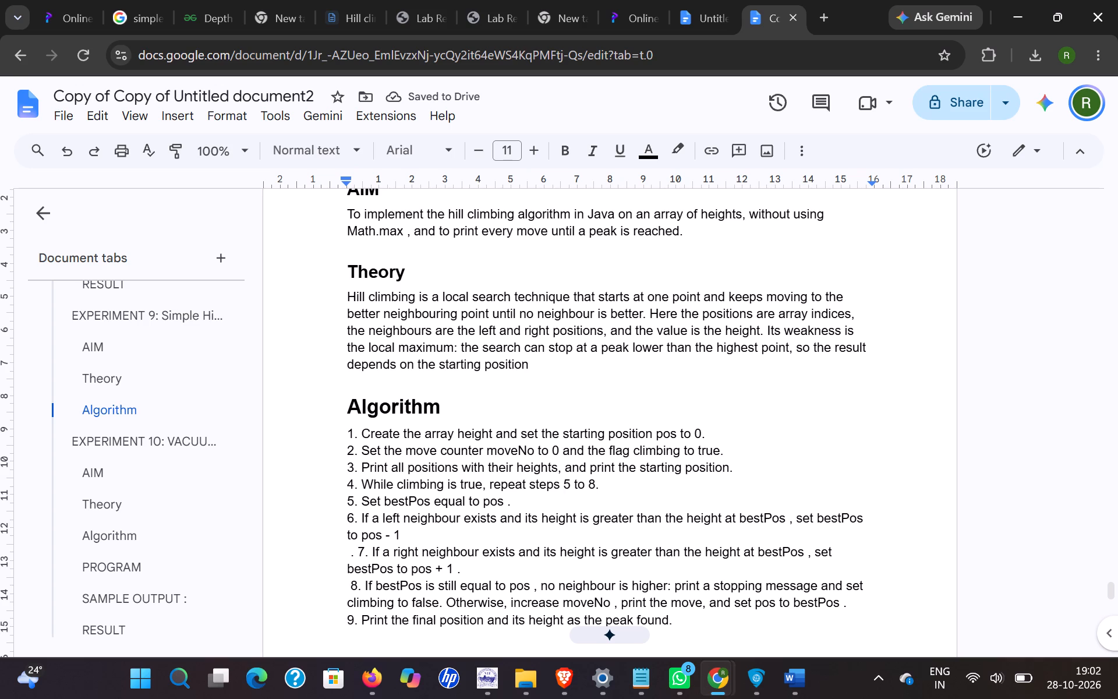
# Check the algorithm wording in the hill climbing PDF and change "bestPos" at the end of step 8 to "bestPosition".
pyautogui.click(838, 600)
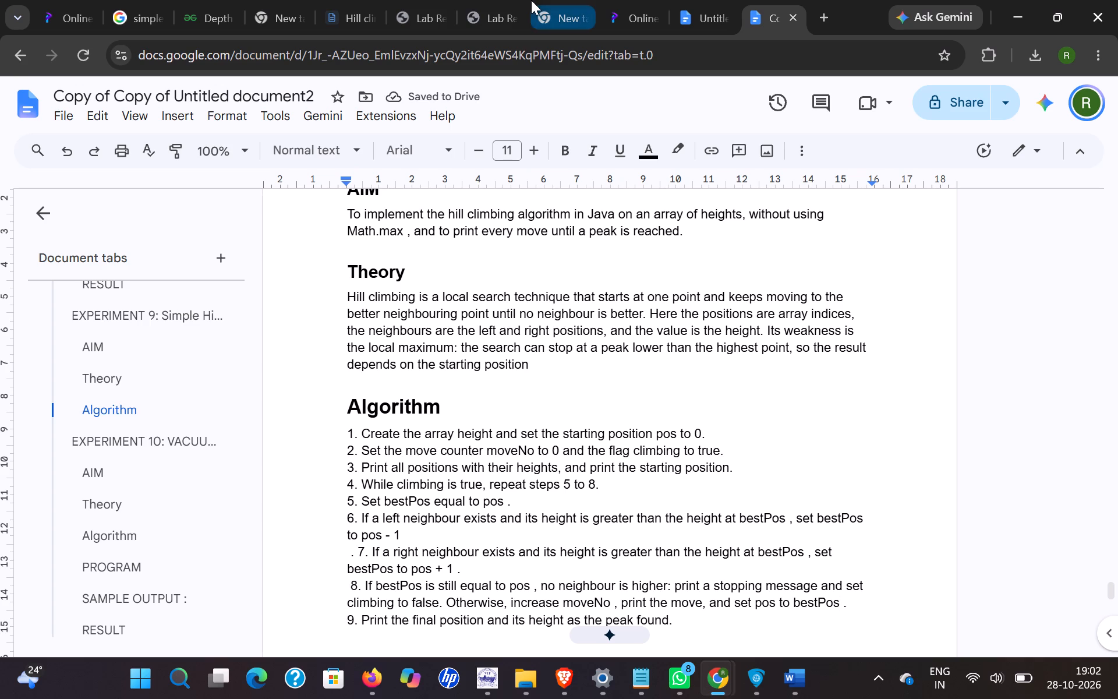
pyautogui.scroll(-1, 629, 261)
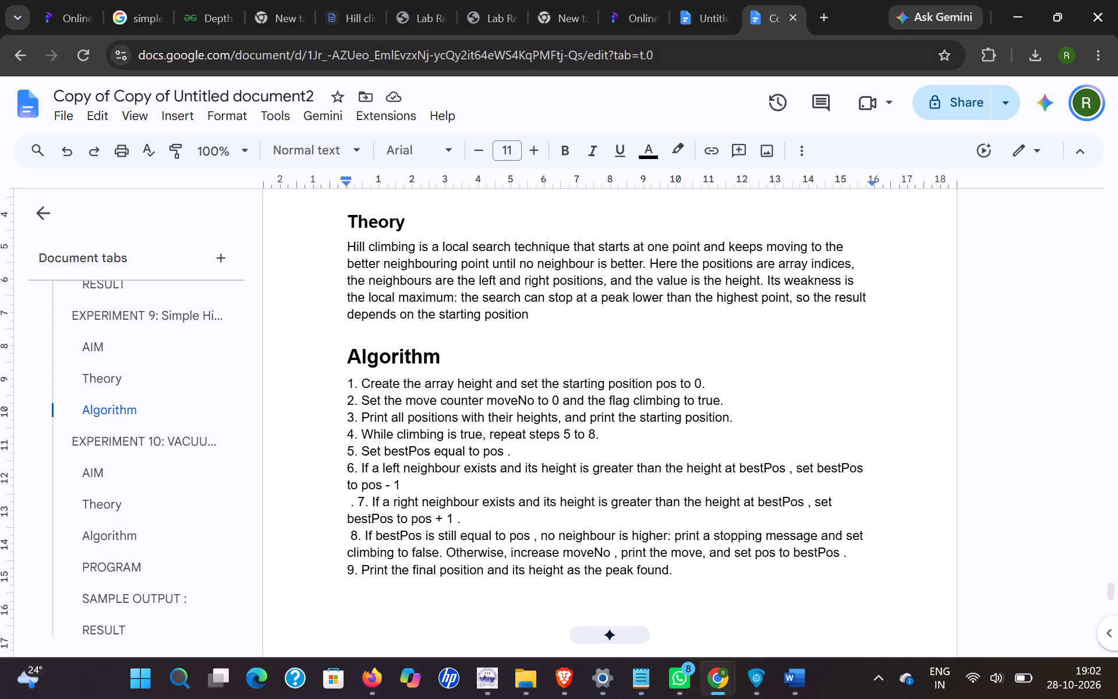
pyautogui.click(482, 1)
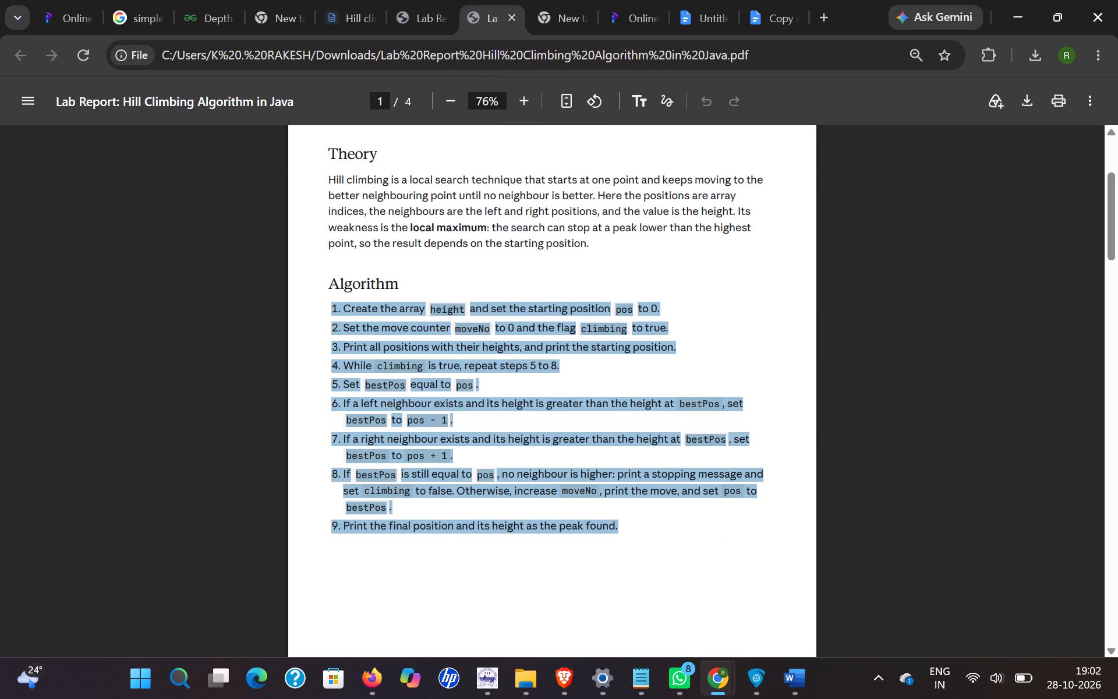
pyautogui.click(571, 443)
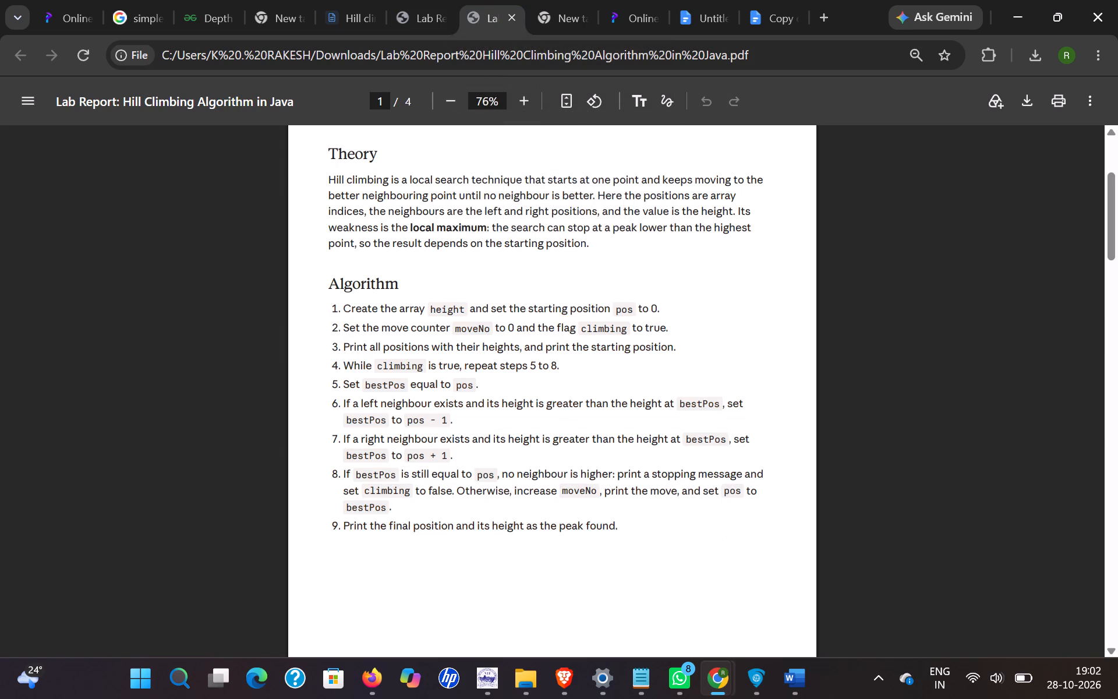
pyautogui.click(769, 9)
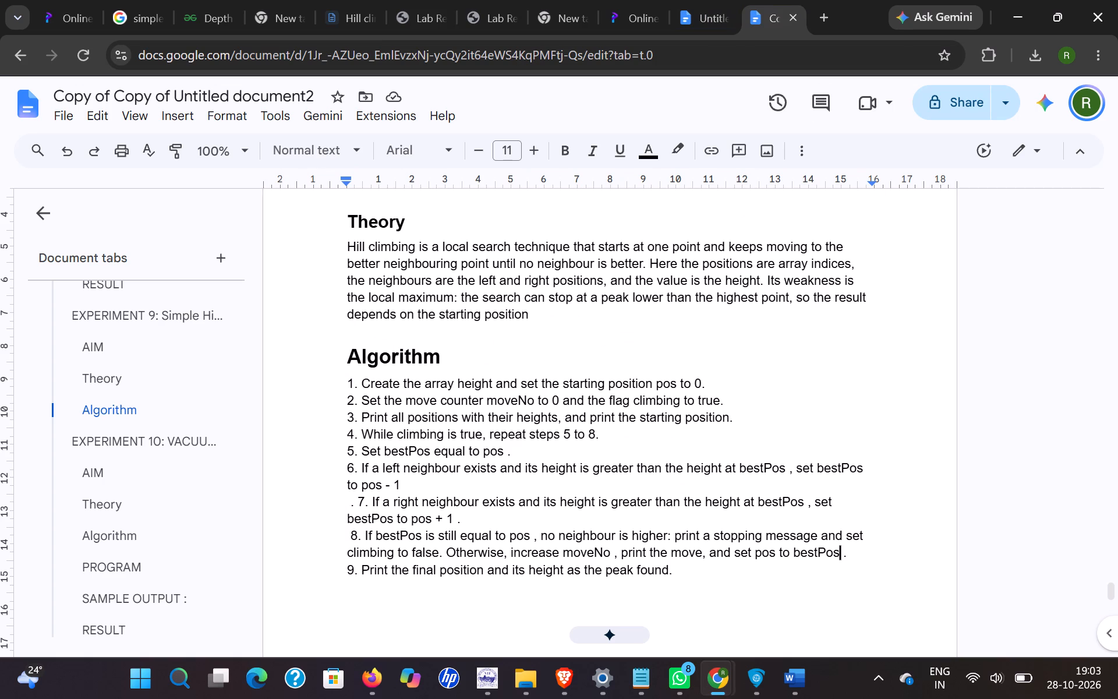
pyautogui.write('ition')
# Delete the stray period and the extra space before step 7 of Experiment 9's algorithm.
pyautogui.click(355, 500)
pyautogui.press('BackSpace')
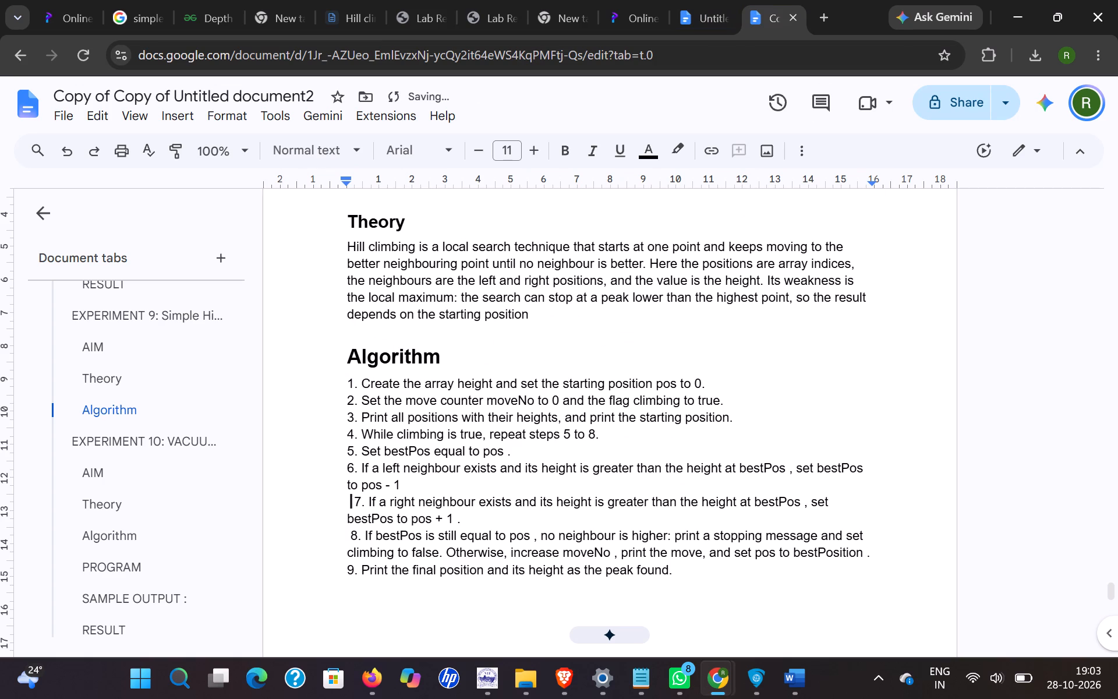
pyautogui.press('BackSpace')
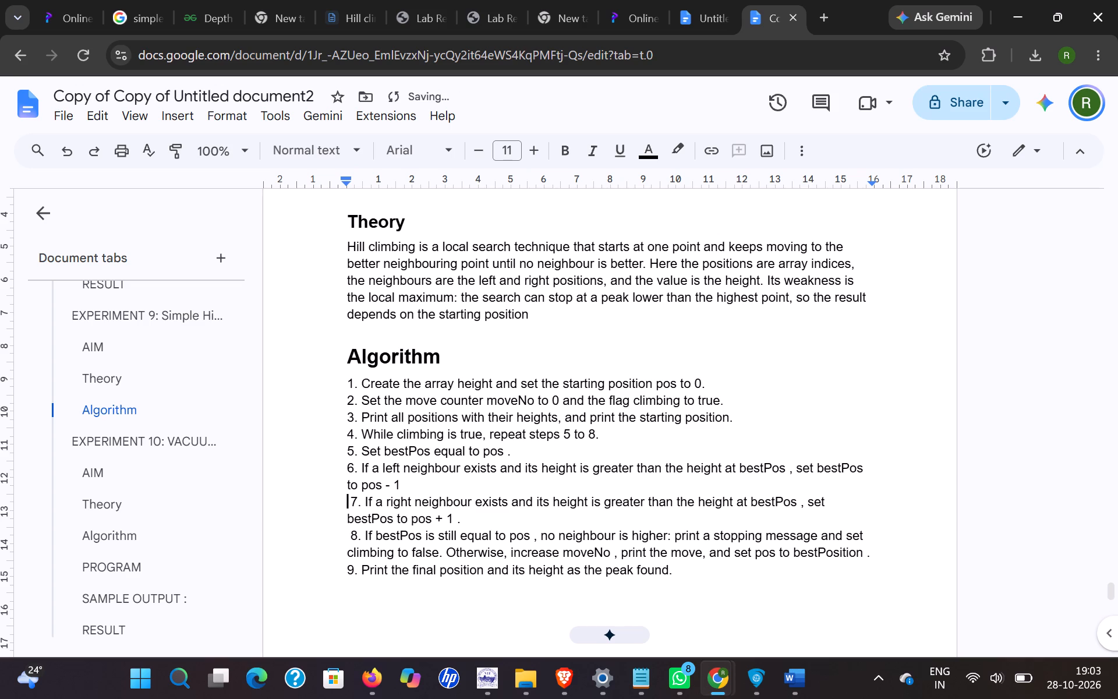
# Try to indent the second line of algorithm step 7, starting at "bestPos to pos + 1", by four spaces.
pyautogui.click(347, 516)
pyautogui.press('space')
pyautogui.press('space')
pyautogui.press('space')
pyautogui.press('space')
pyautogui.click(899, 515)
# Try to remove a blank line below step 9 of Experiment 9's algorithm.
pyautogui.scroll(-2, 899, 515)
pyautogui.scroll(4, 899, 515)
pyautogui.scroll(-2, 899, 515)
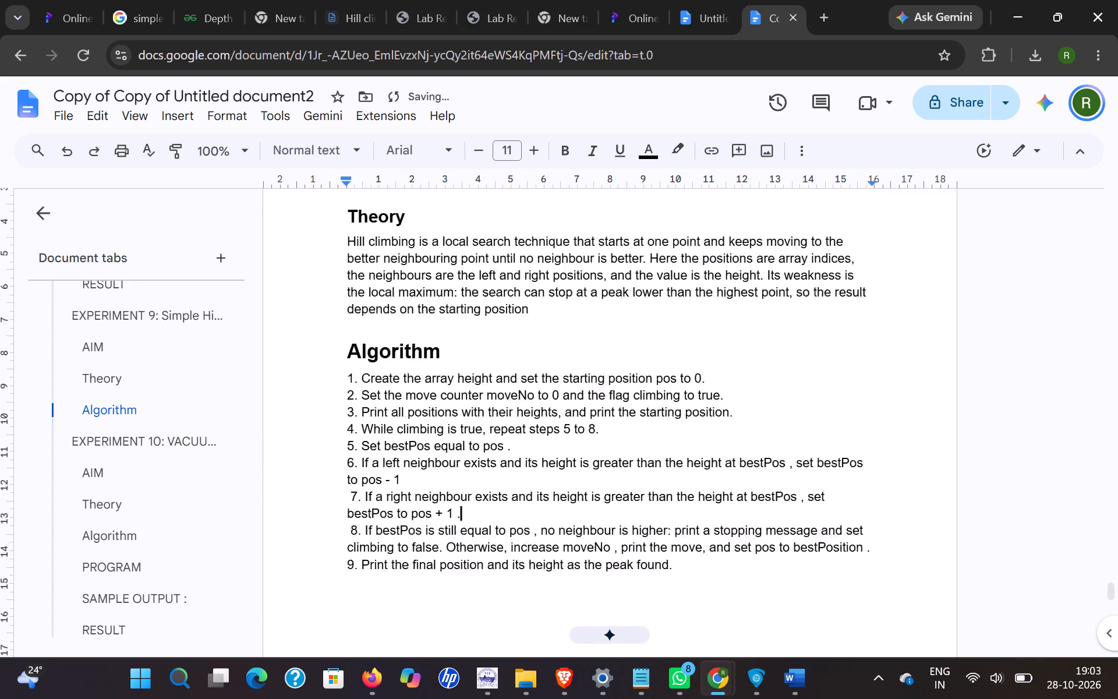
pyautogui.scroll(-1, 899, 515)
pyautogui.click(745, 549)
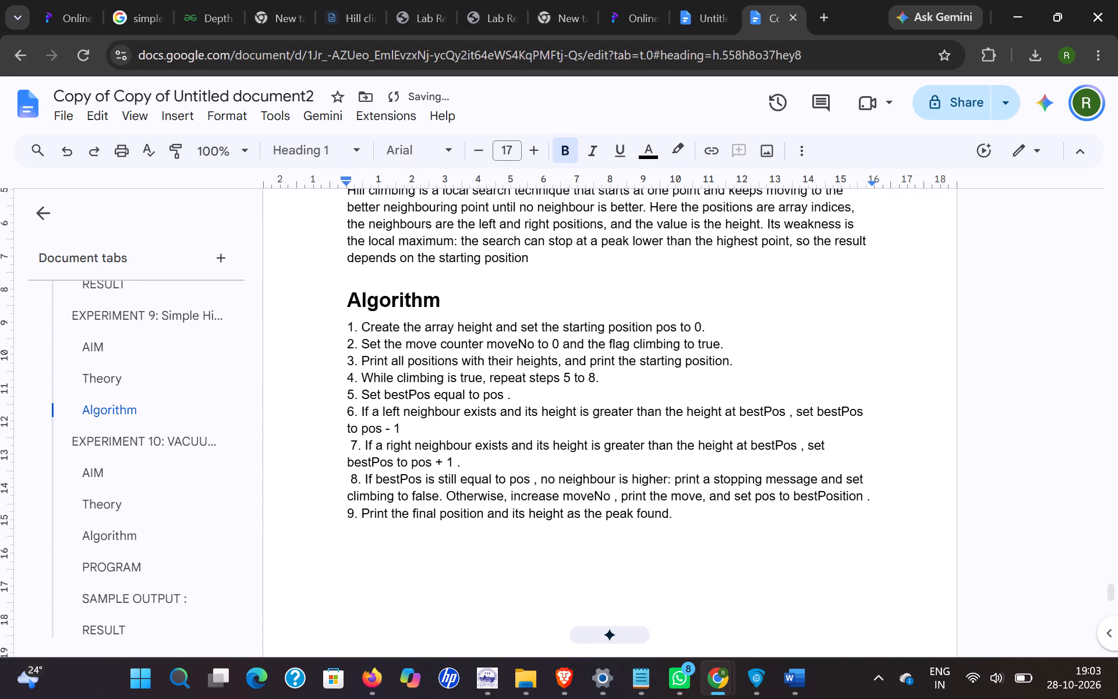
pyautogui.press('BackSpace')
# Review the A* experiment's algorithm and program and the start of Experiment 10 against Experiment 9's sections.
pyautogui.scroll(6, 766, 520)
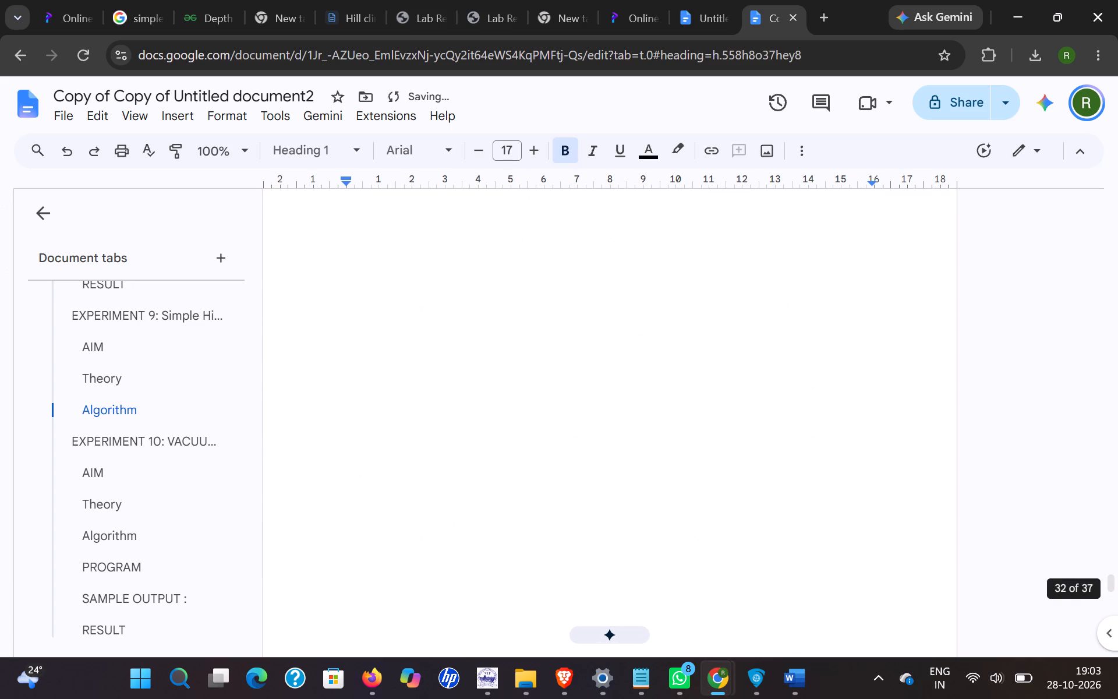
pyautogui.scroll(7, 766, 520)
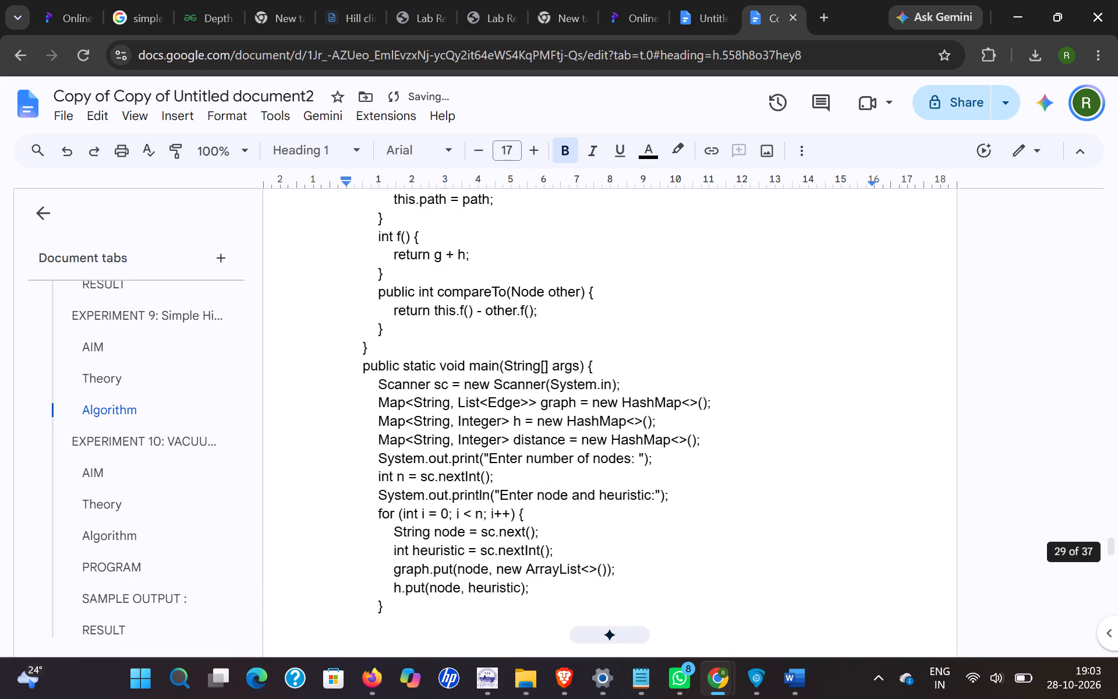
pyautogui.scroll(4, 766, 520)
pyautogui.scroll(-1, 766, 520)
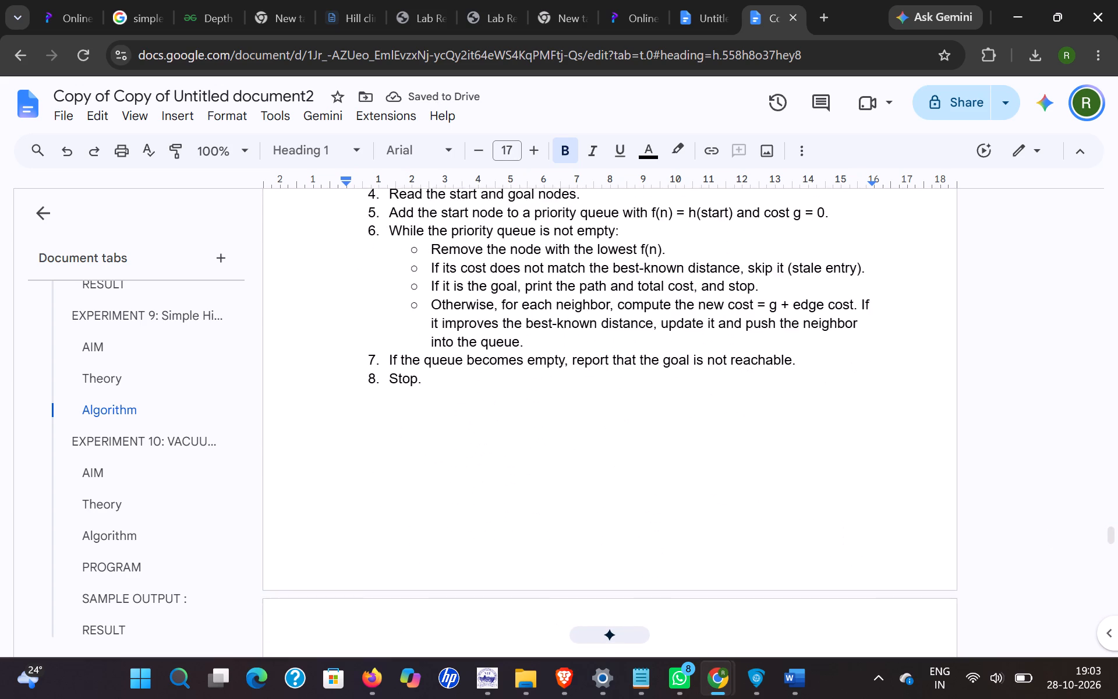
pyautogui.scroll(-16, 766, 520)
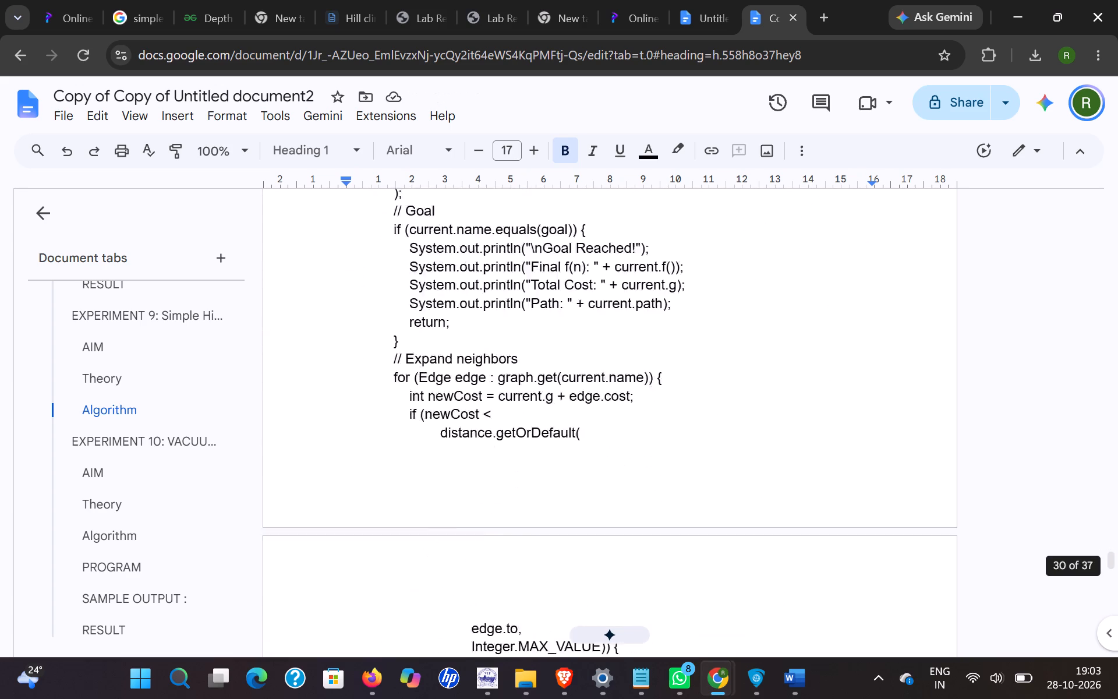
pyautogui.scroll(-5, 766, 520)
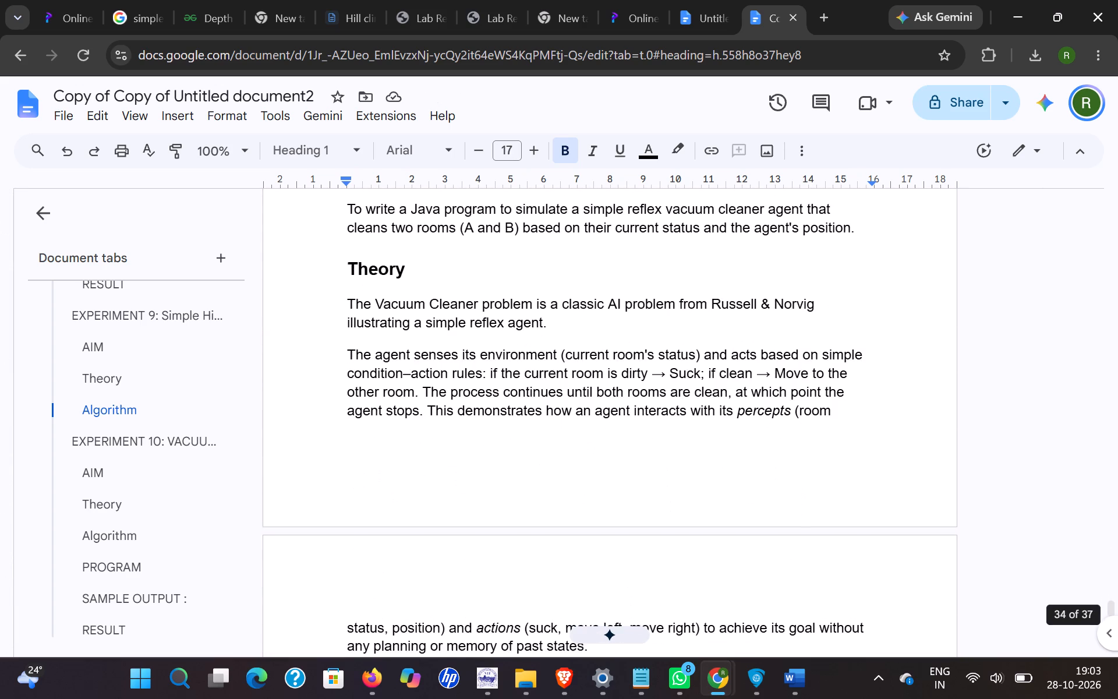
pyautogui.scroll(-2, 766, 520)
pyautogui.scroll(7, 767, 527)
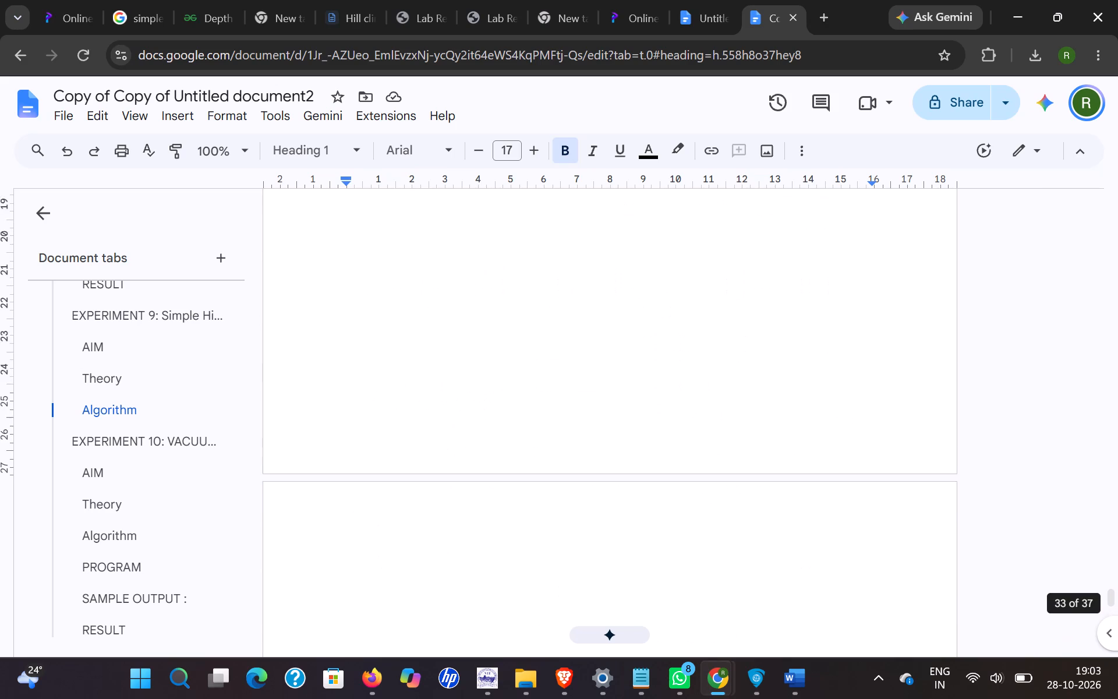
pyautogui.scroll(6, 767, 527)
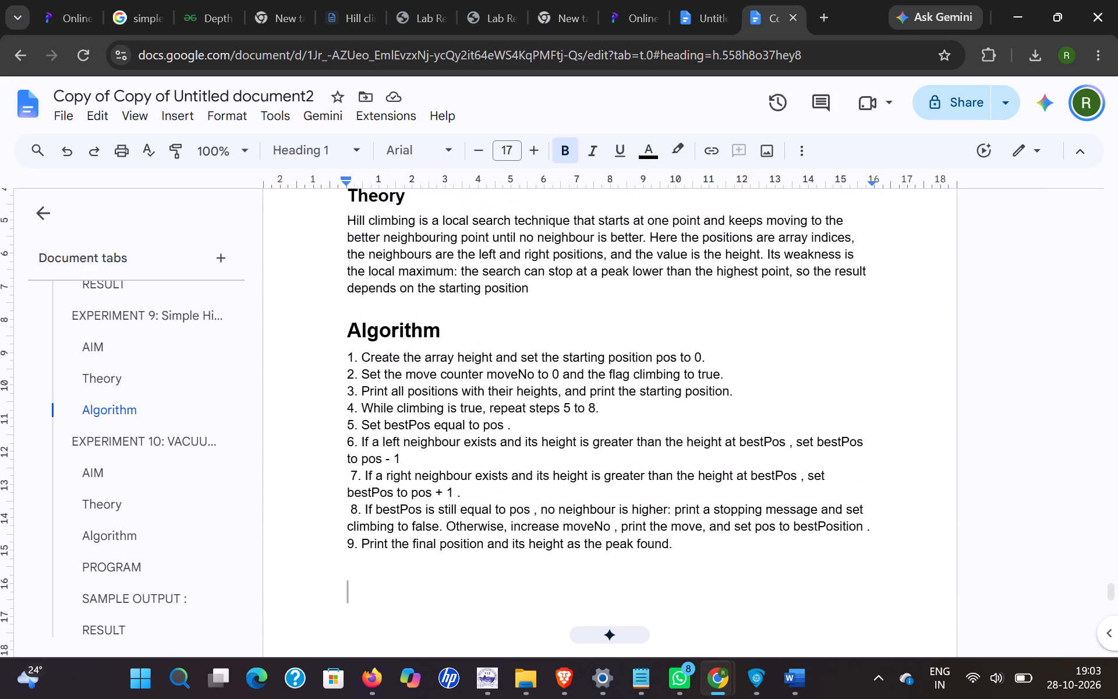
pyautogui.scroll(1, 767, 527)
pyautogui.scroll(-3, 767, 527)
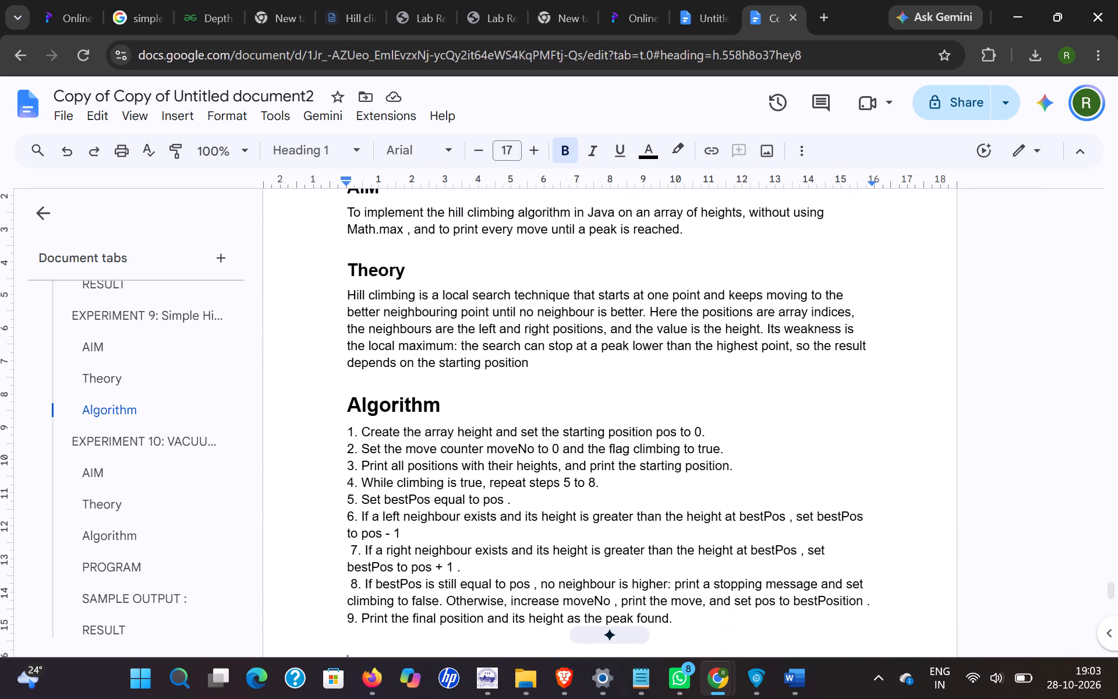
pyautogui.scroll(-1, 733, 495)
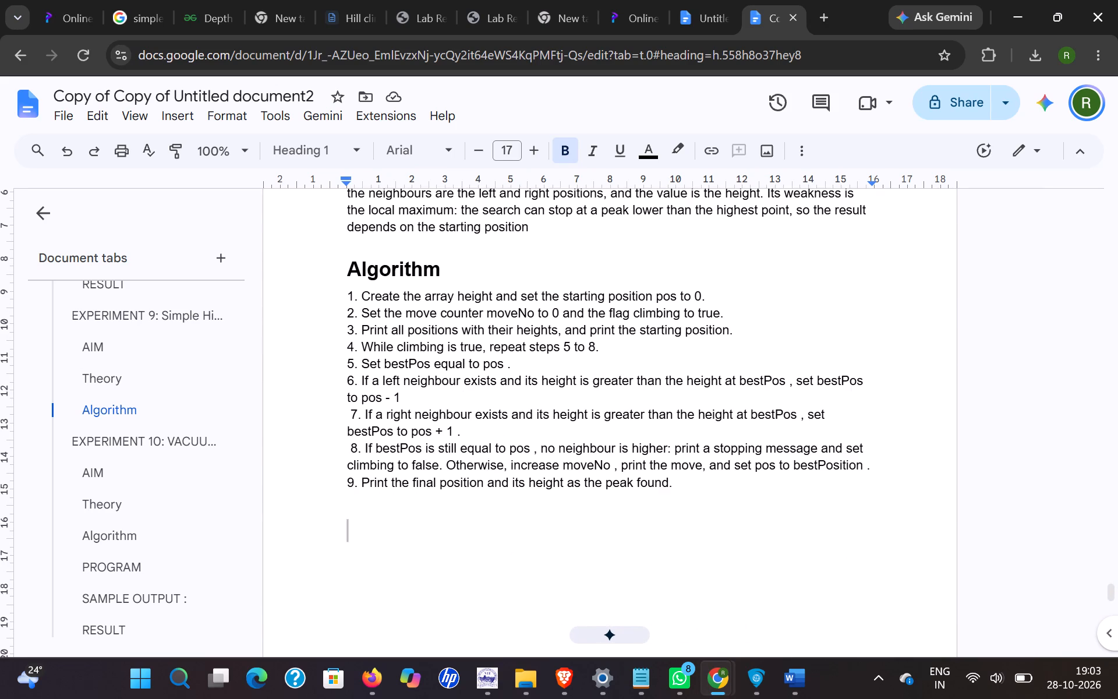
# Increase the font size of Experiment 9's algorithm steps 1 to 9 to 12.
pyautogui.click(581, 389)
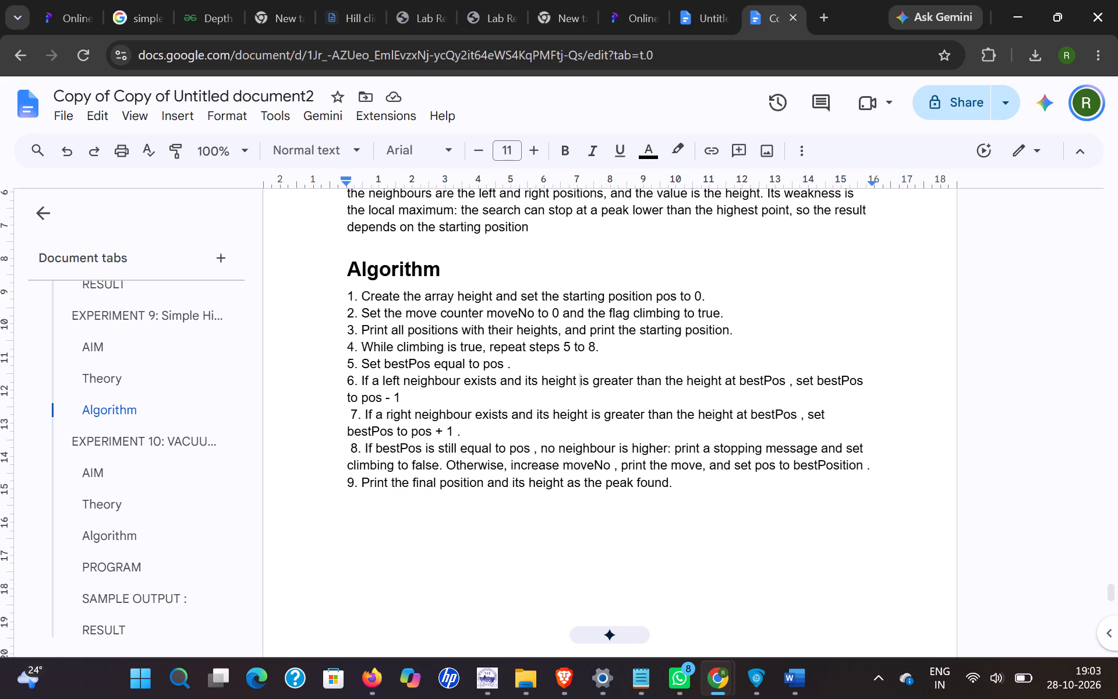
pyautogui.moveTo(360, 295); pyautogui.dragTo(655, 516)
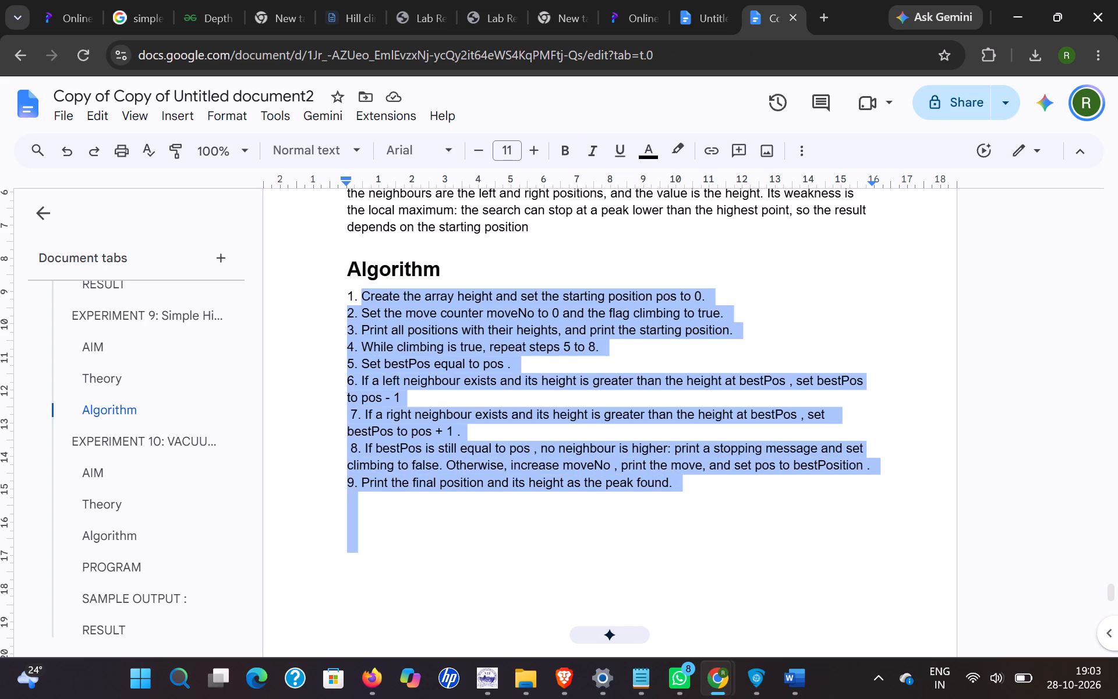
pyautogui.moveTo(655, 516); pyautogui.dragTo(666, 516)
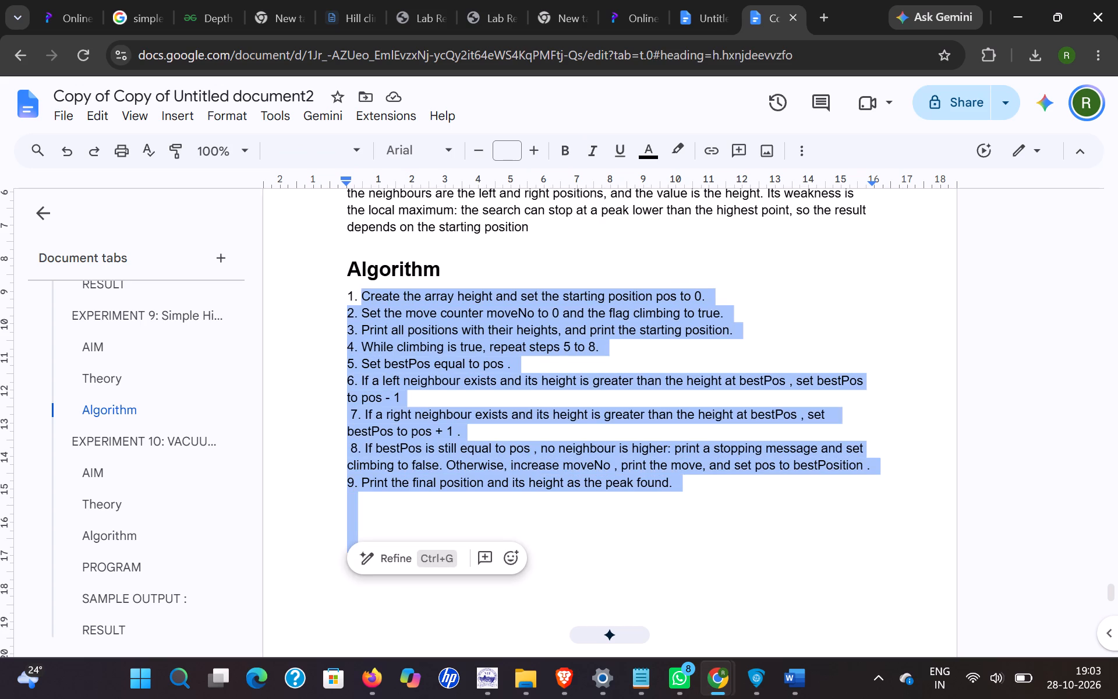
pyautogui.click(670, 343)
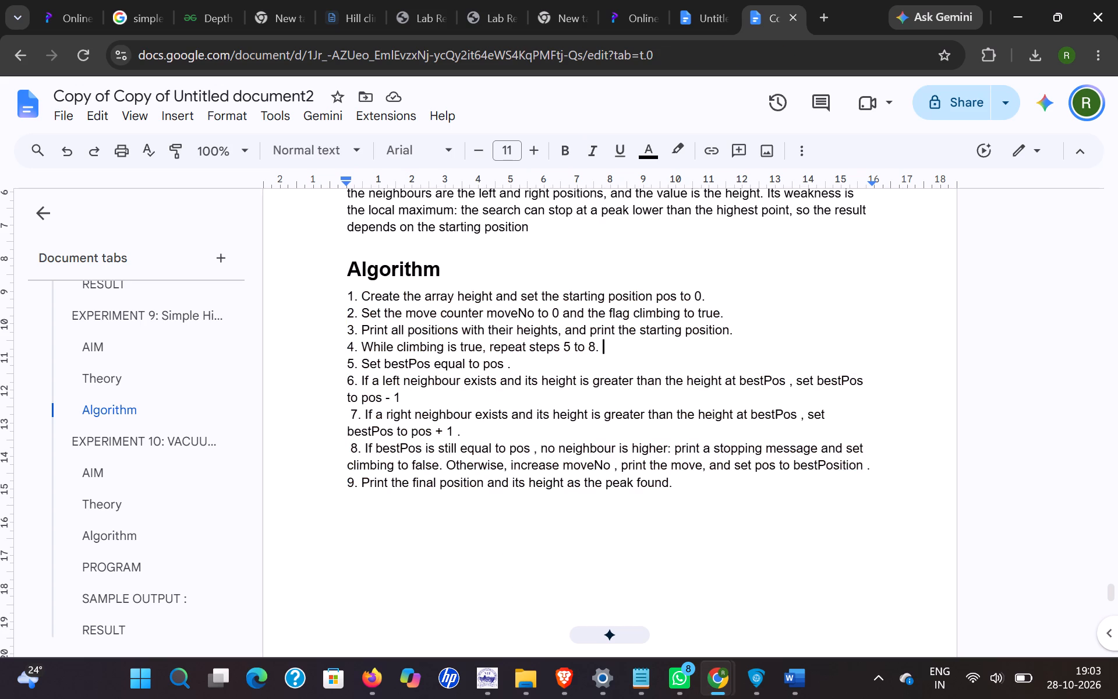
pyautogui.click(306, 285)
pyautogui.moveTo(306, 285); pyautogui.dragTo(629, 396)
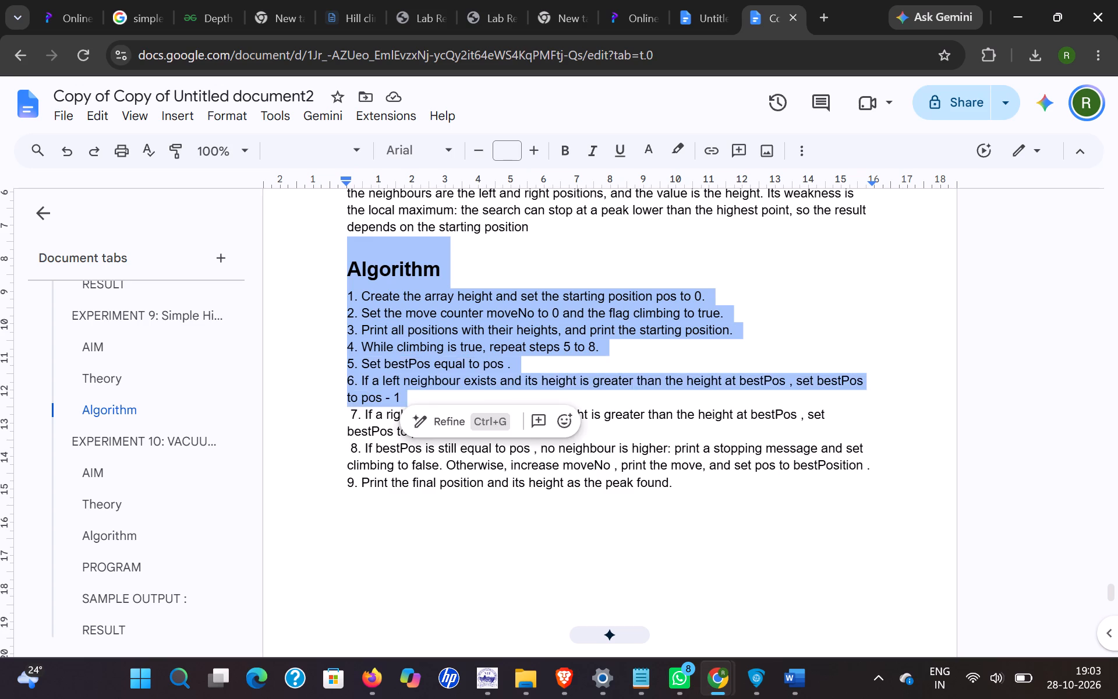
pyautogui.moveTo(629, 396); pyautogui.dragTo(796, 322)
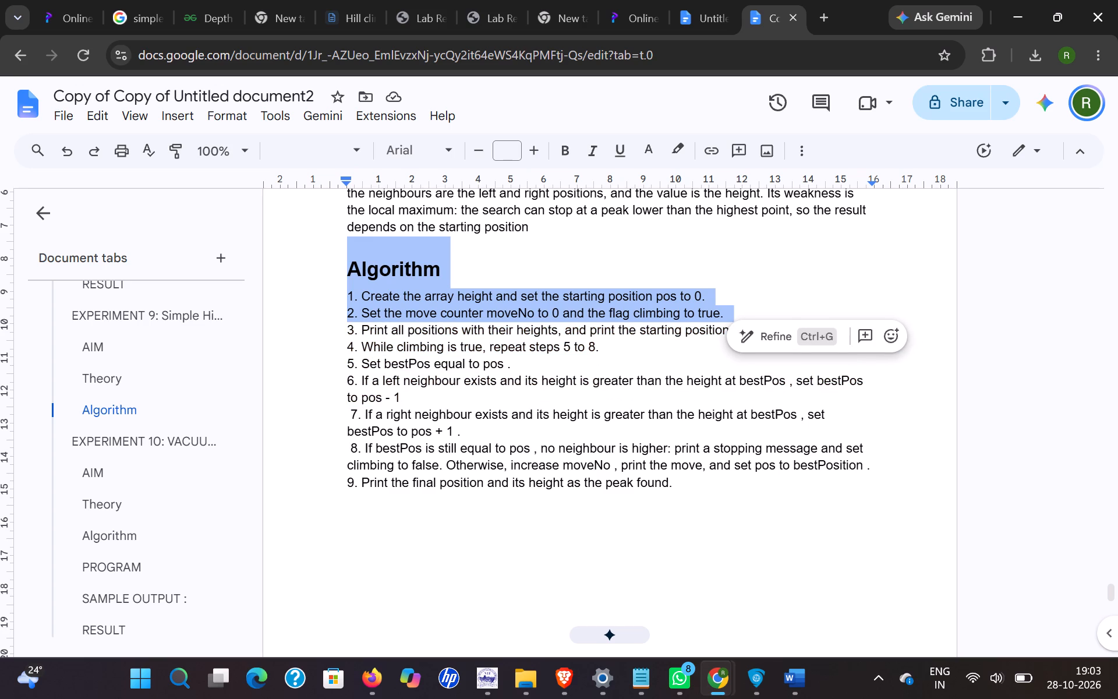
pyautogui.click(790, 301)
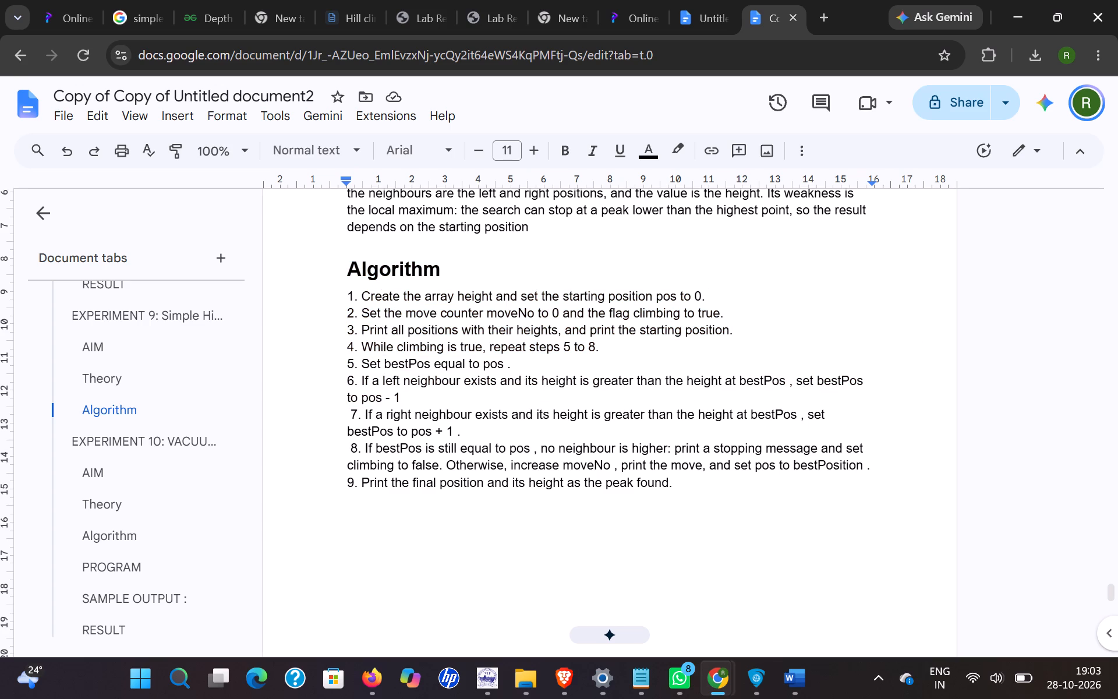
pyautogui.moveTo(356, 292); pyautogui.dragTo(638, 515)
pyautogui.click(537, 154)
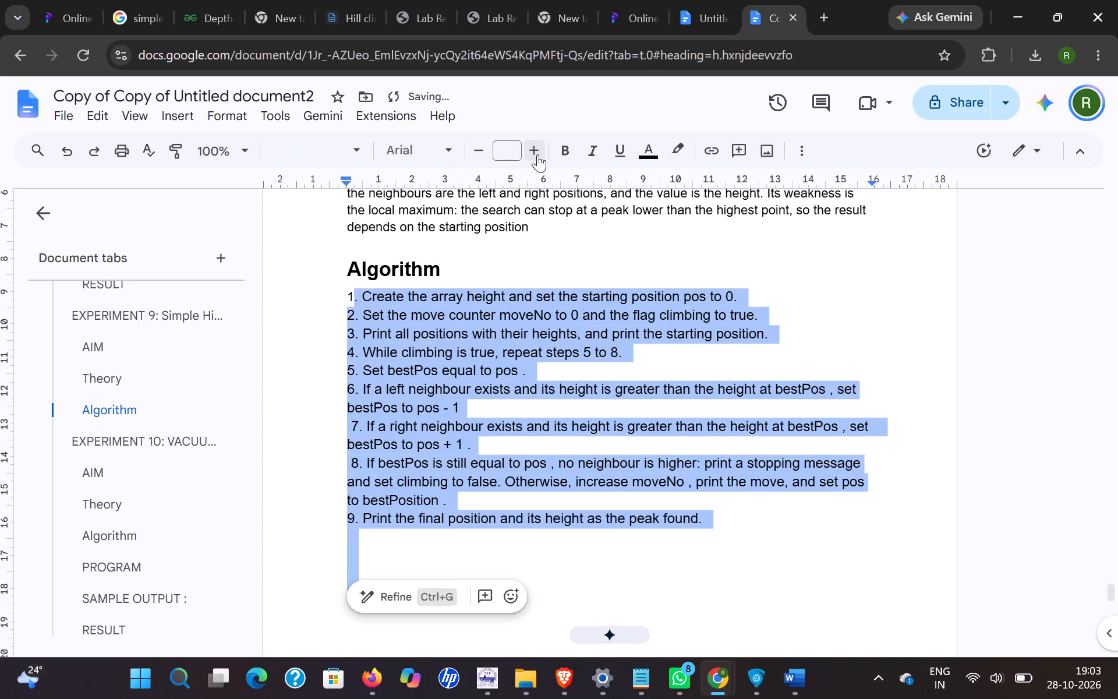
pyautogui.click(888, 368)
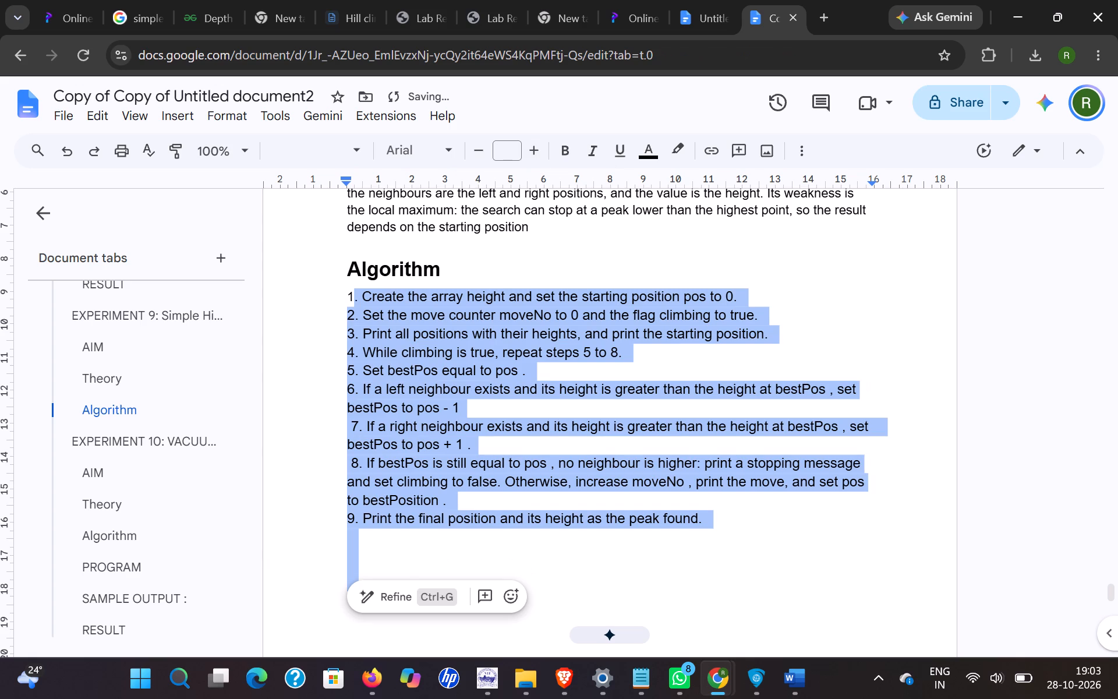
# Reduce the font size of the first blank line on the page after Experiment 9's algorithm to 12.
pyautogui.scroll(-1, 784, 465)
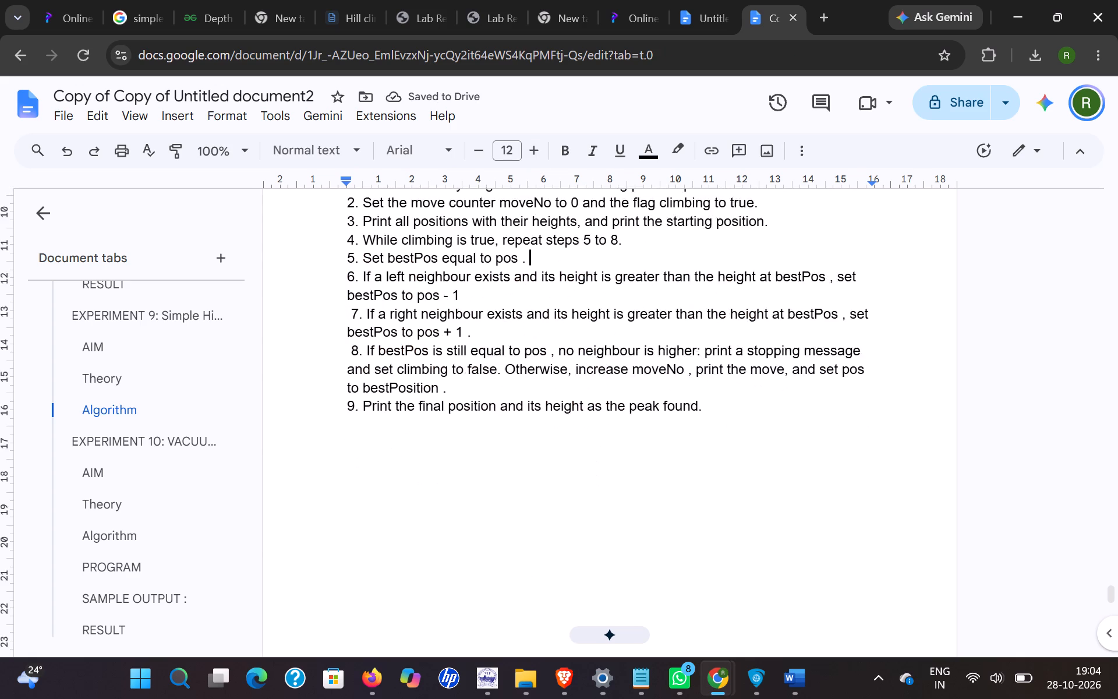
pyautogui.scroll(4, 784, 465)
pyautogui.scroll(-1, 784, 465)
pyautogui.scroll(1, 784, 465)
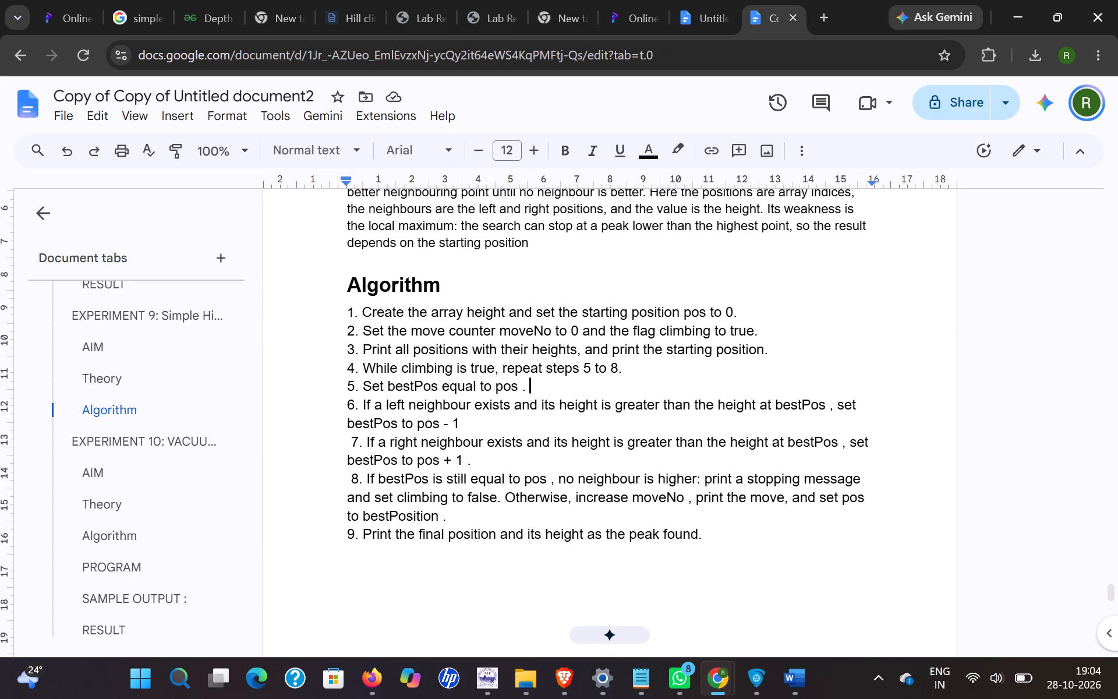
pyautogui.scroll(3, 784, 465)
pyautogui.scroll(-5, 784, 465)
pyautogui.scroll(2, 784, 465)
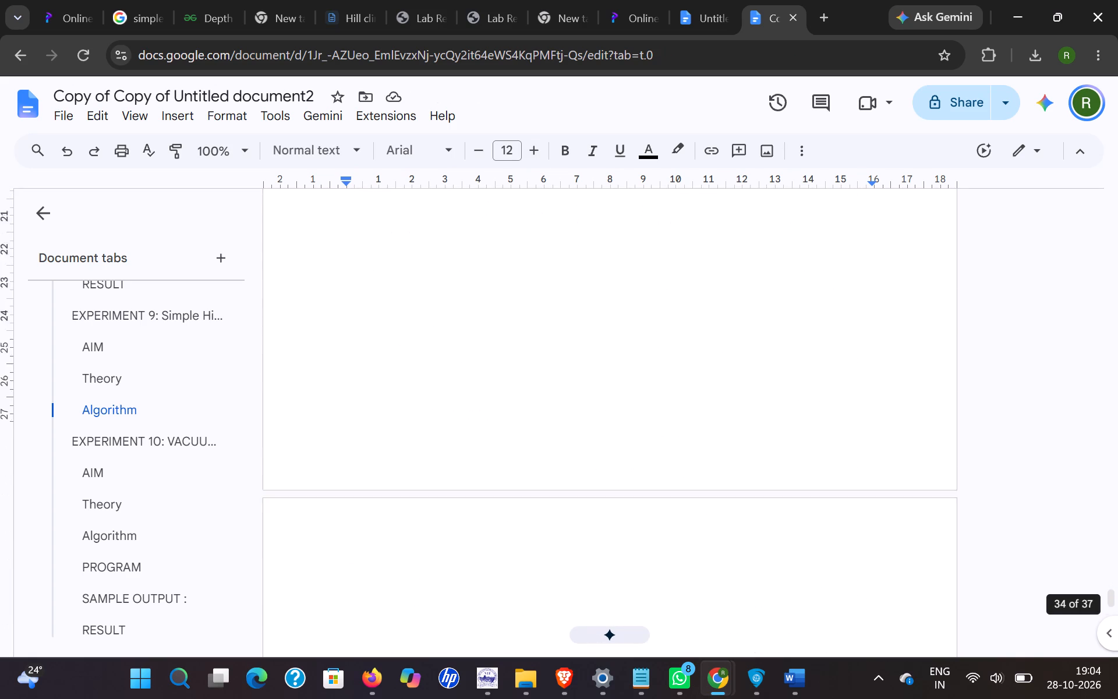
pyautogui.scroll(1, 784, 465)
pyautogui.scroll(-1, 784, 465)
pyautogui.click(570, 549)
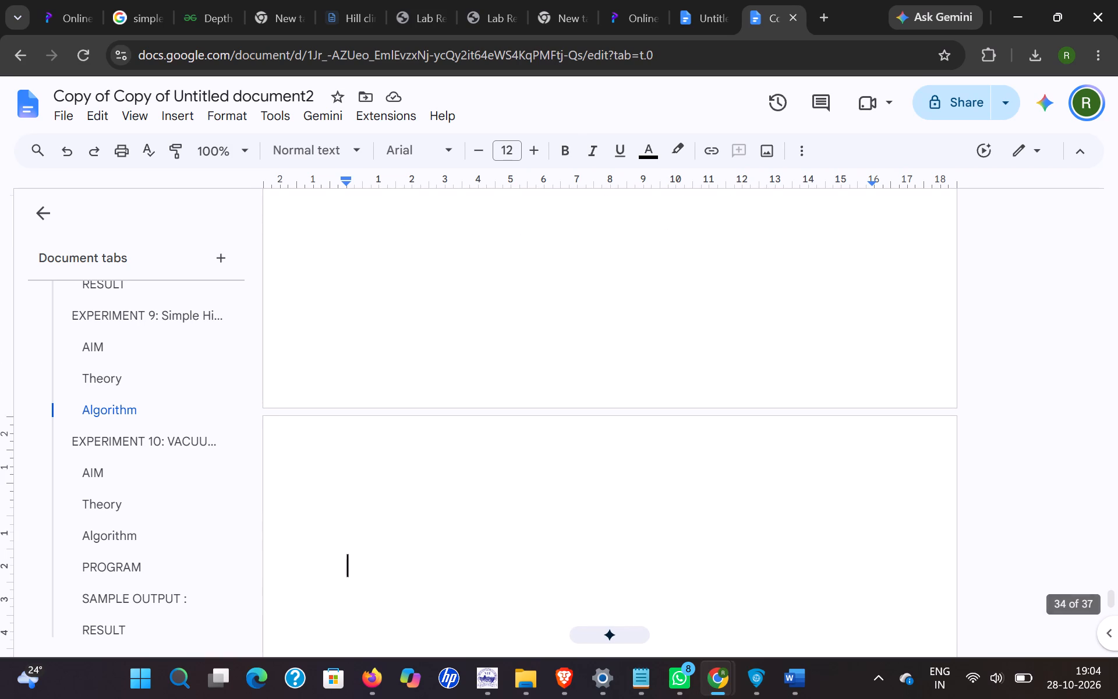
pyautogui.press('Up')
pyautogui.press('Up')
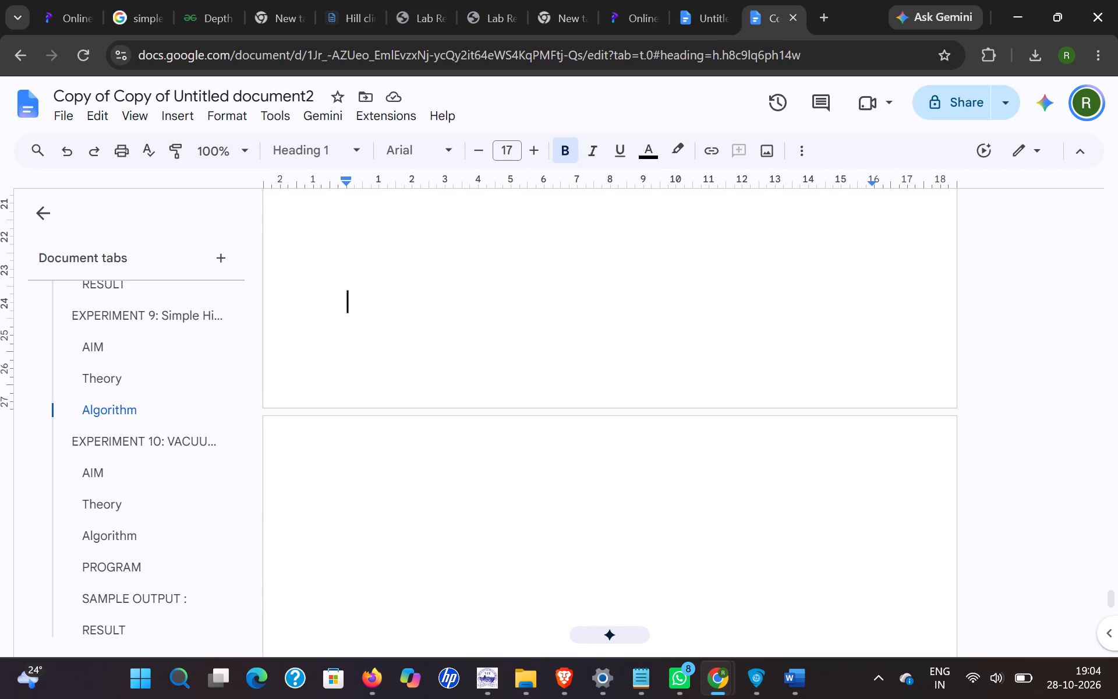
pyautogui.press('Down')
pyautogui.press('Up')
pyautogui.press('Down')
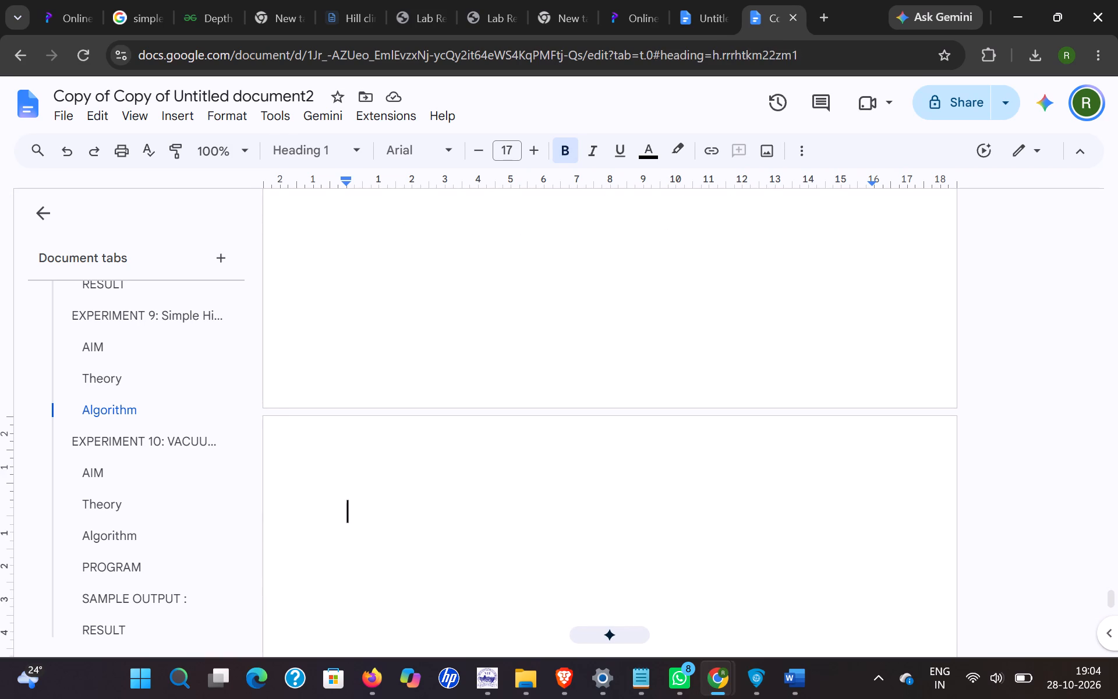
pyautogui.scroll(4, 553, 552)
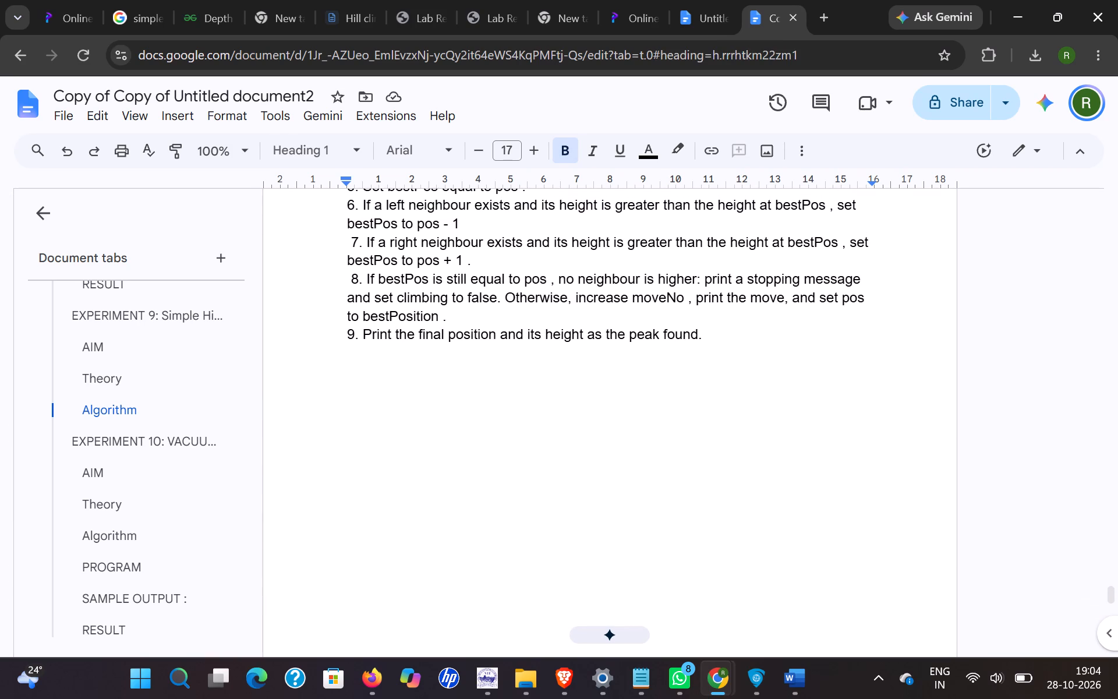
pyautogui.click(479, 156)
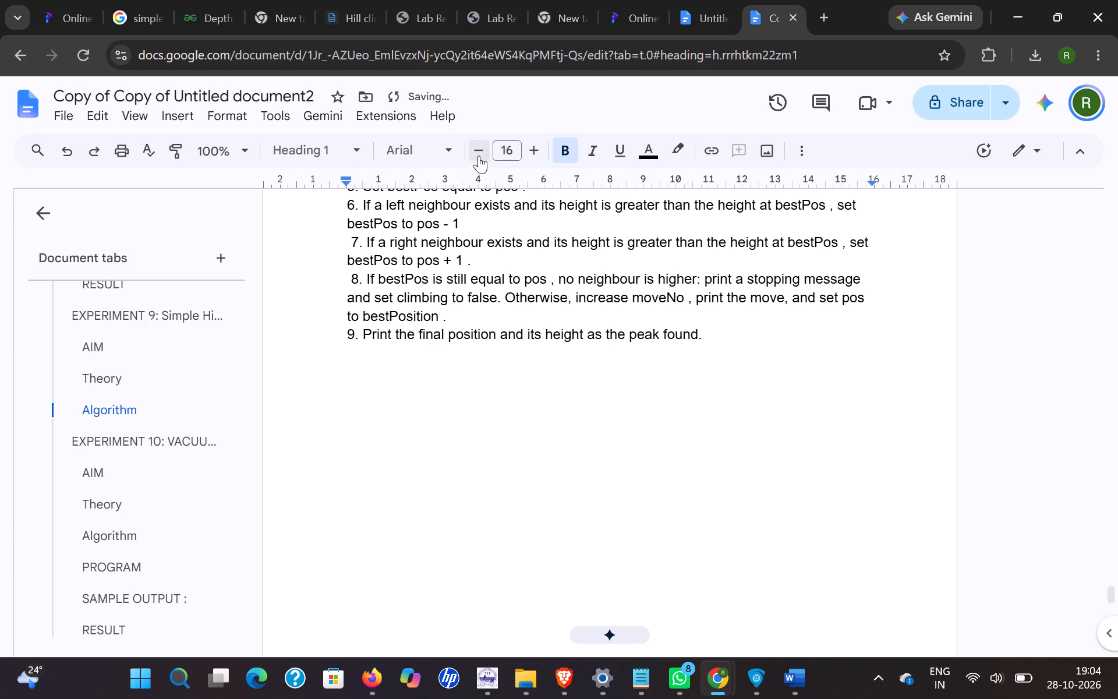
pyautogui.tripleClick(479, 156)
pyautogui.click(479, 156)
# Copy the A* experiment's PROGRAM heading to the top of the page after Experiment 9's algorithm and start a new line below it.
pyautogui.scroll(3, 529, 304)
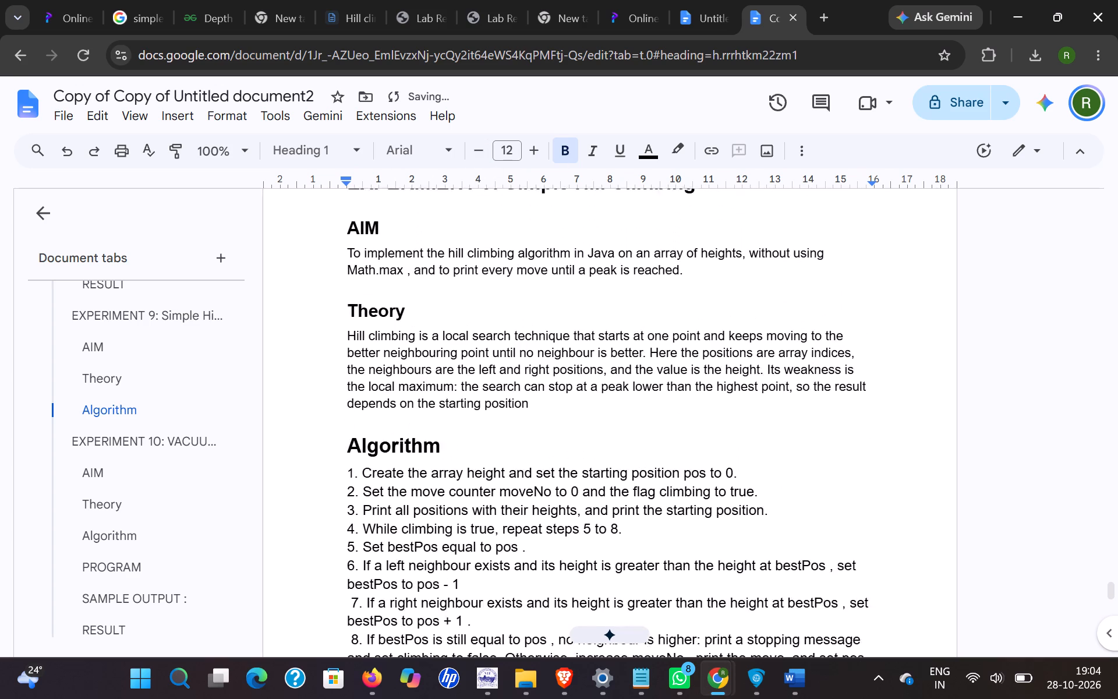
pyautogui.scroll(8, 529, 304)
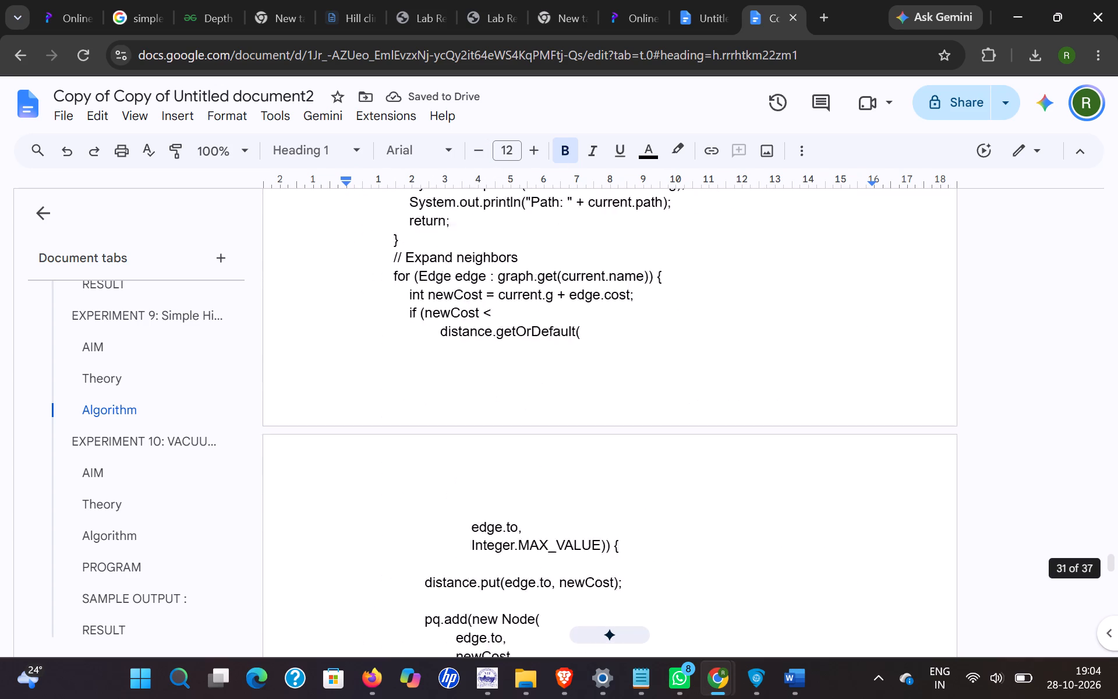
pyautogui.scroll(9, 529, 304)
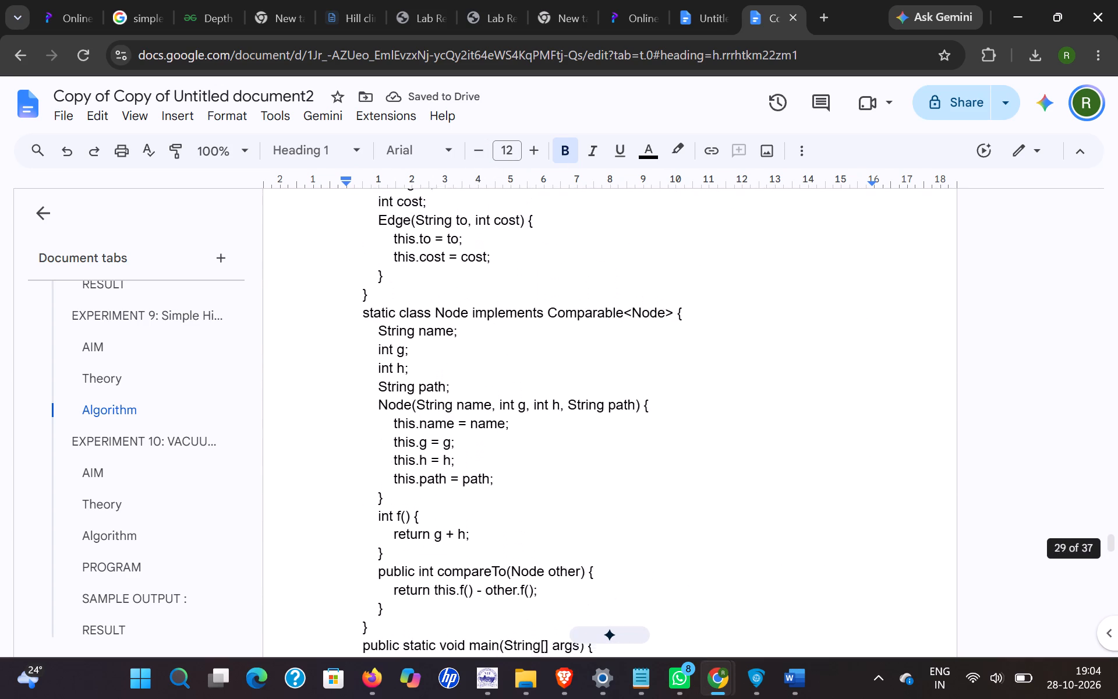
pyautogui.scroll(2, 529, 304)
pyautogui.scroll(-3, 529, 304)
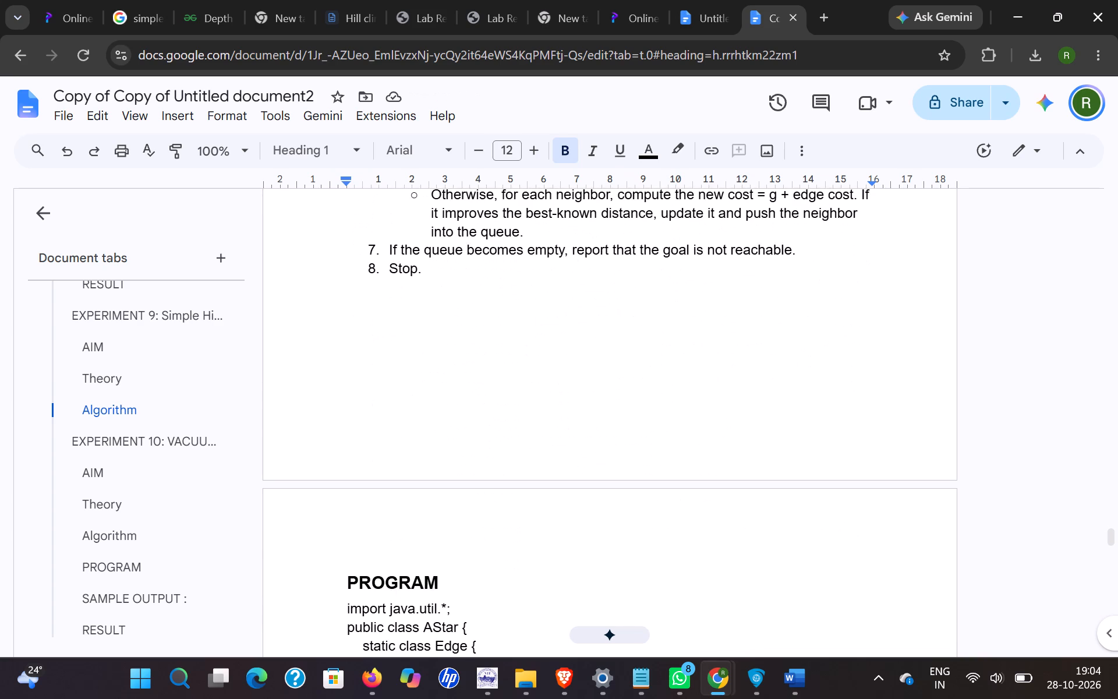
pyautogui.scroll(-1, 466, 417)
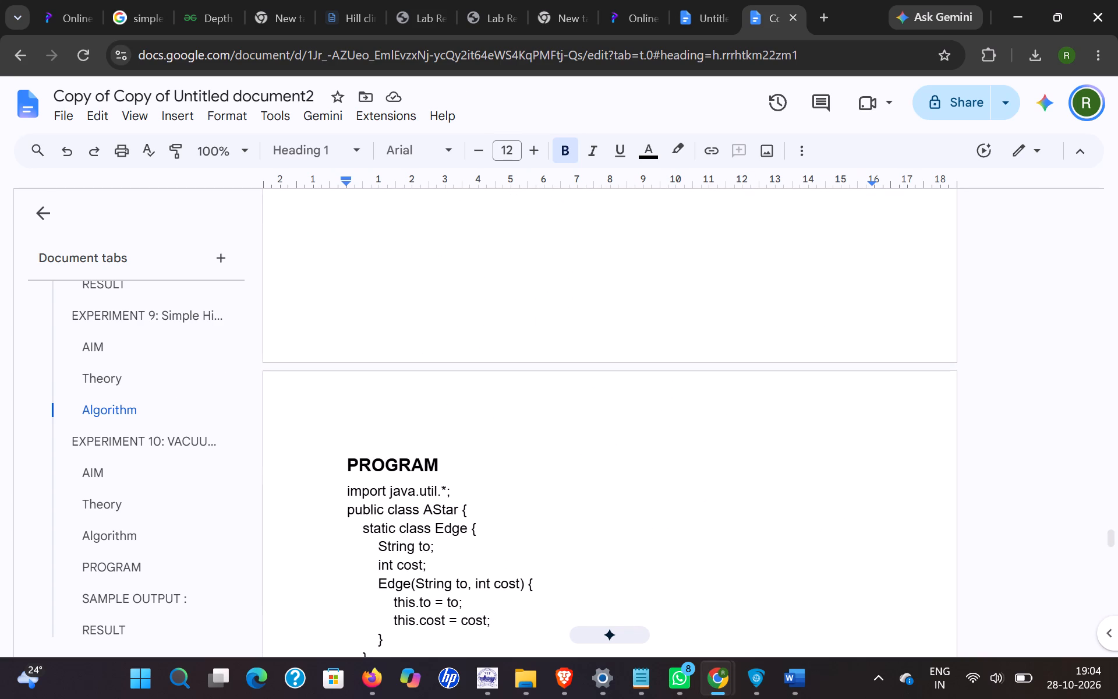
pyautogui.moveTo(438, 463); pyautogui.dragTo(345, 464)
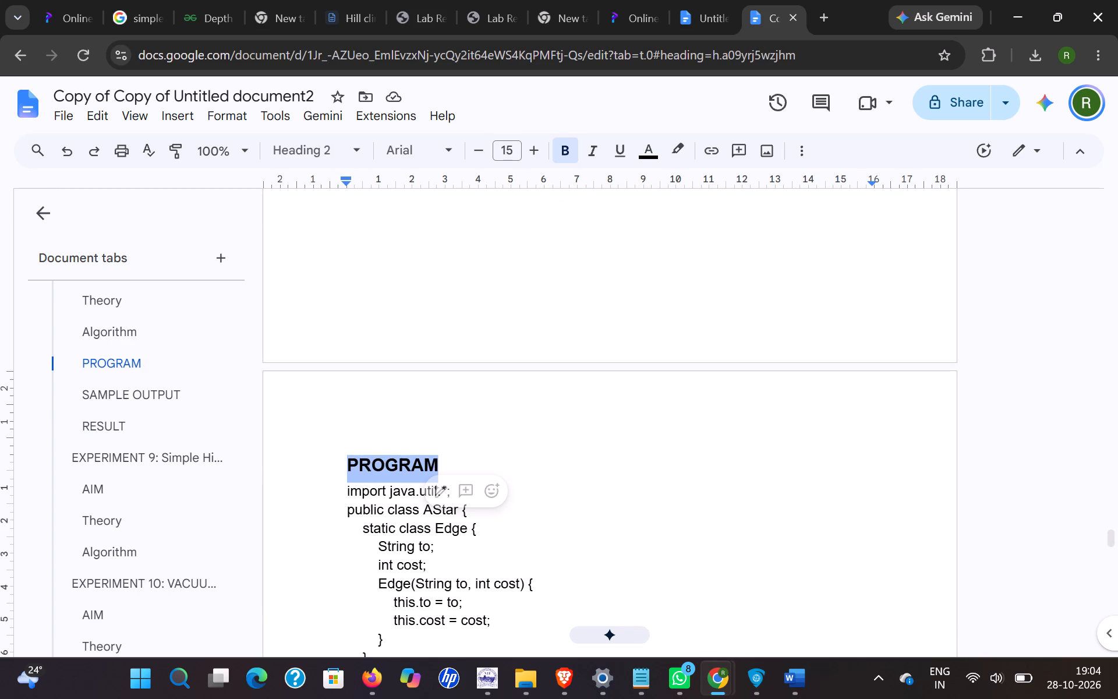
pyautogui.hotkey('ctrl', 'c')
pyautogui.click(622, 447)
pyautogui.scroll(-1, 622, 447)
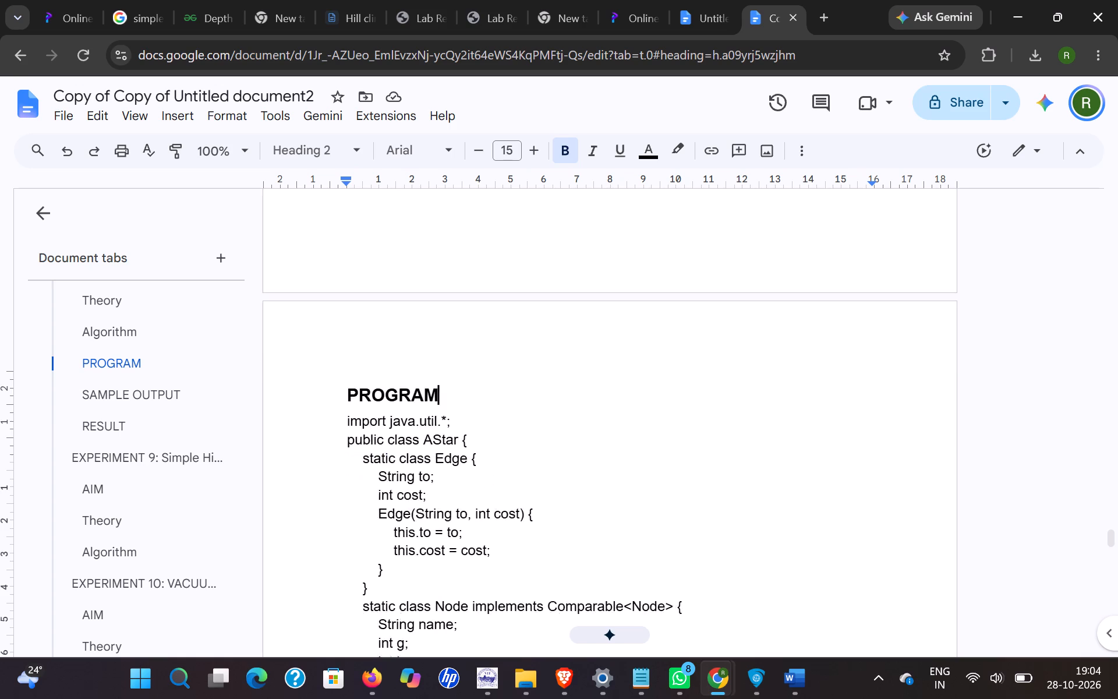
pyautogui.scroll(-9, 622, 447)
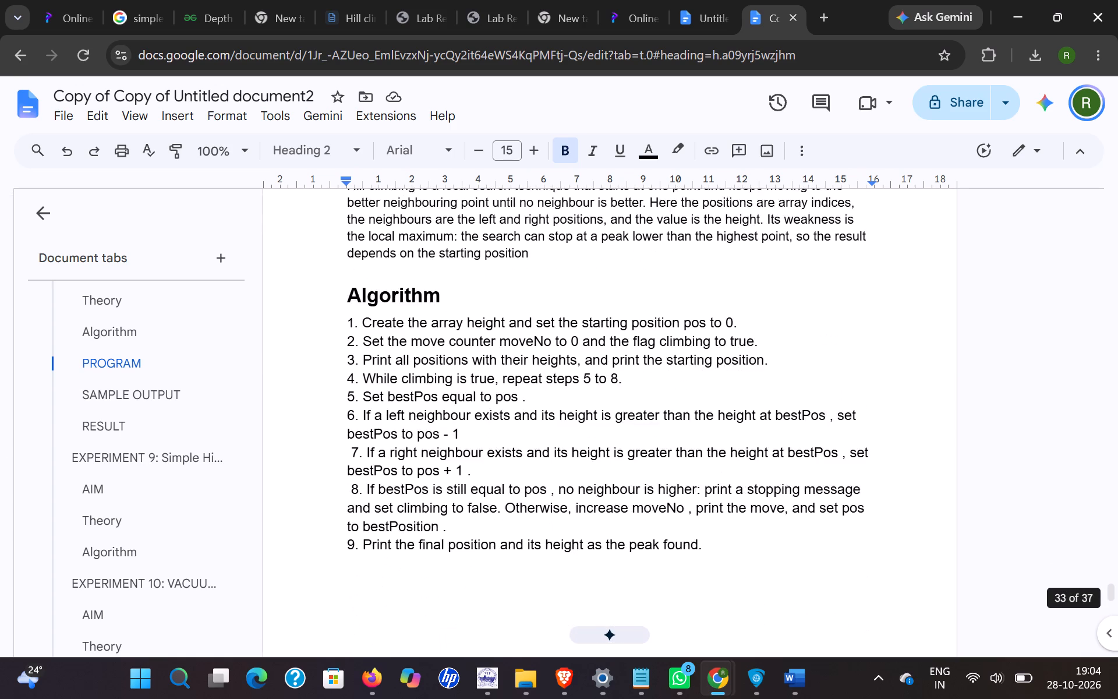
pyautogui.scroll(-5, 622, 447)
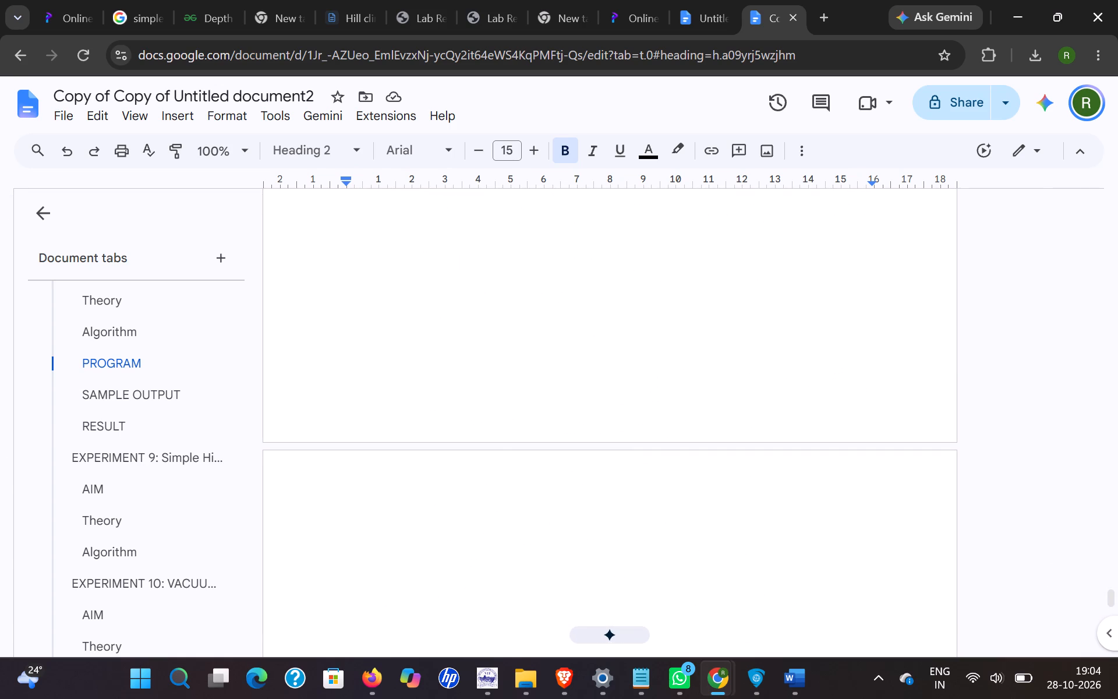
pyautogui.click(343, 485)
pyautogui.hotkey('ctrl', 'v')
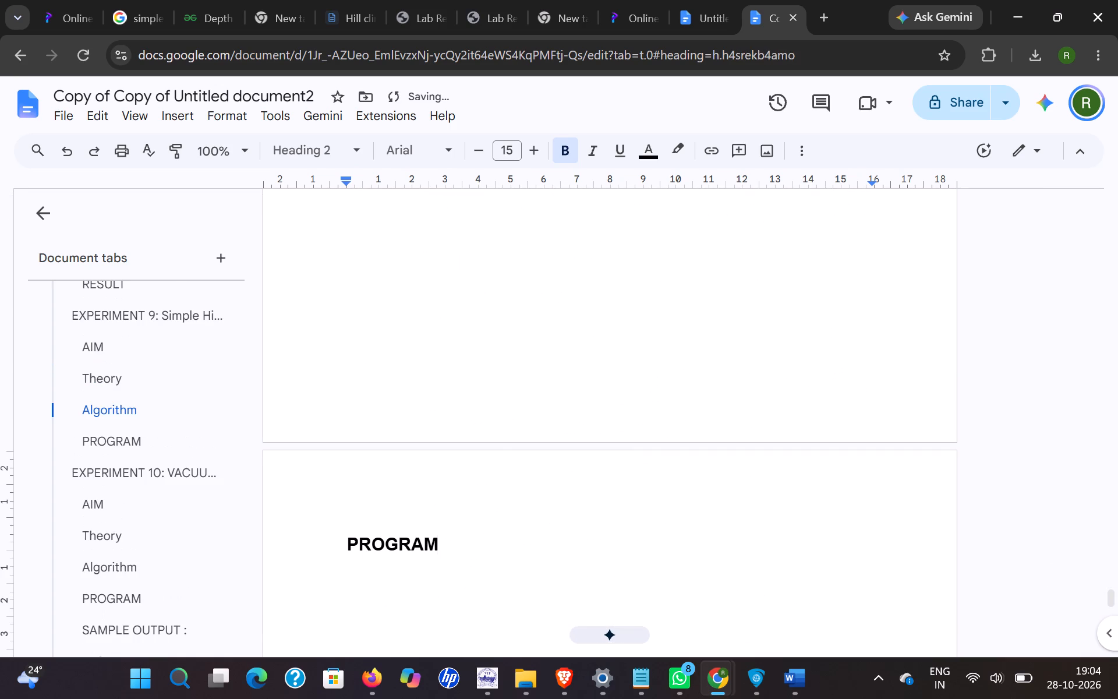
pyautogui.press('Return')
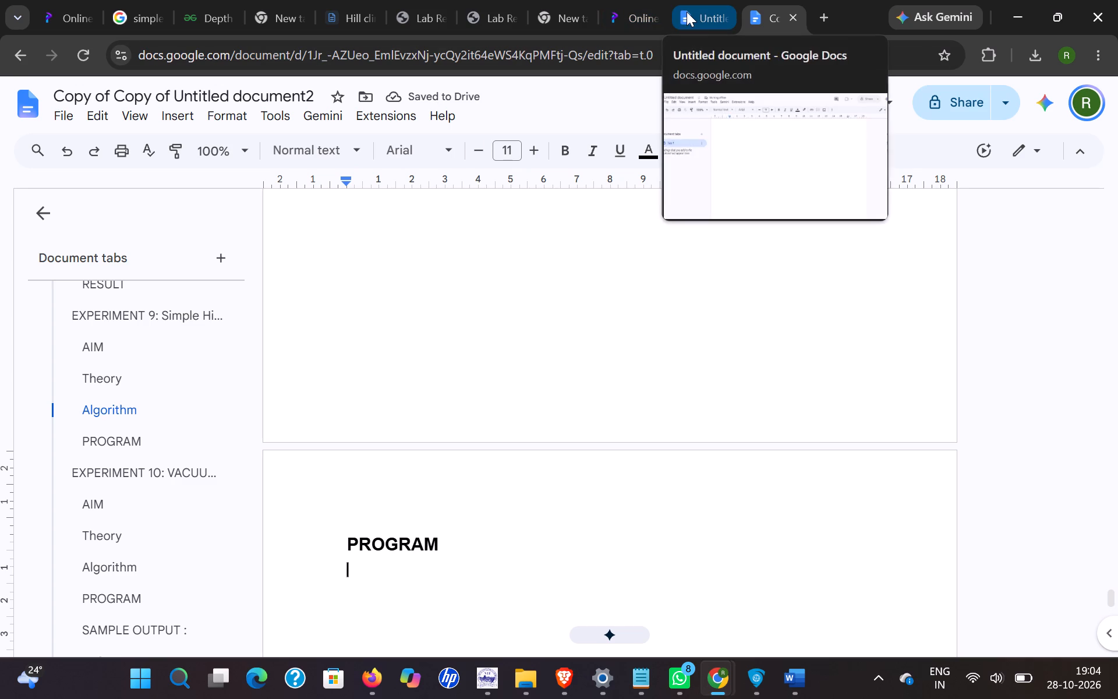
# Switch to the Programiz Online Java Compiler page.
pyautogui.click(73, 8)
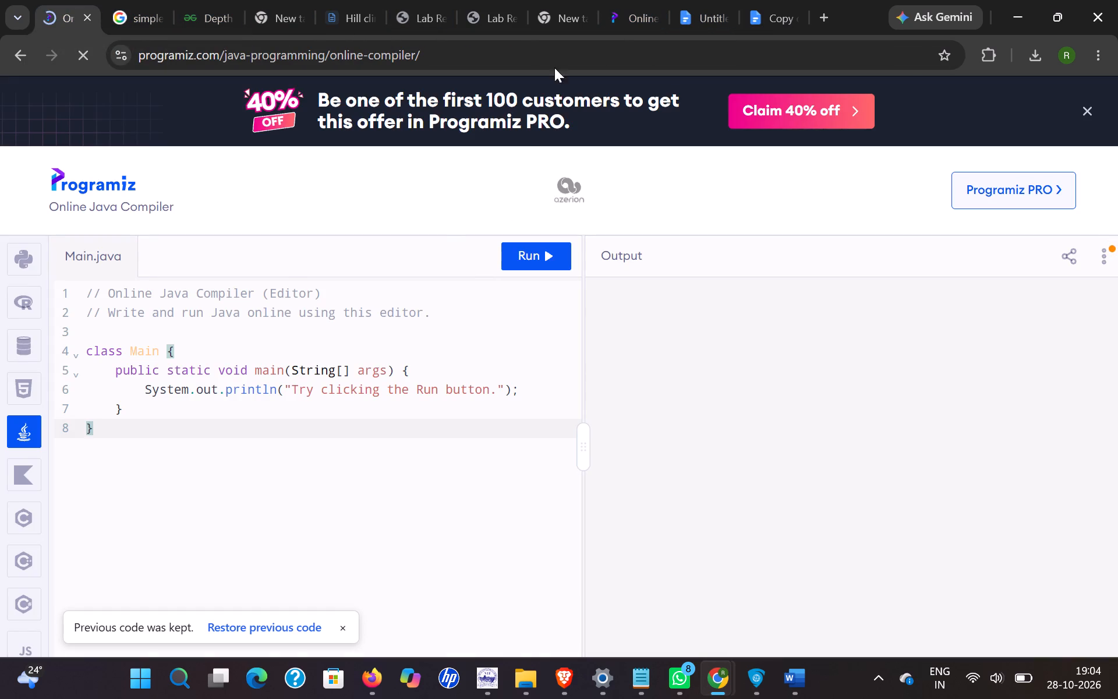
# Rerun the HillClimbingArray.java program in the other Programiz compiler page and copy its entire code.
pyautogui.click(633, 14)
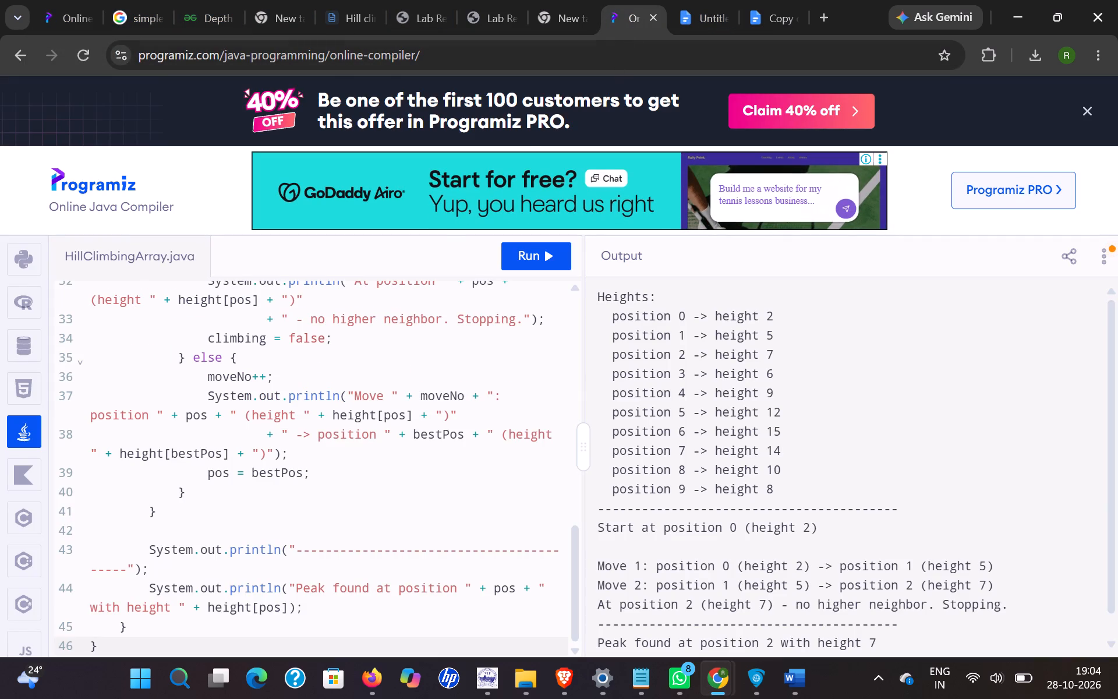
pyautogui.click(546, 256)
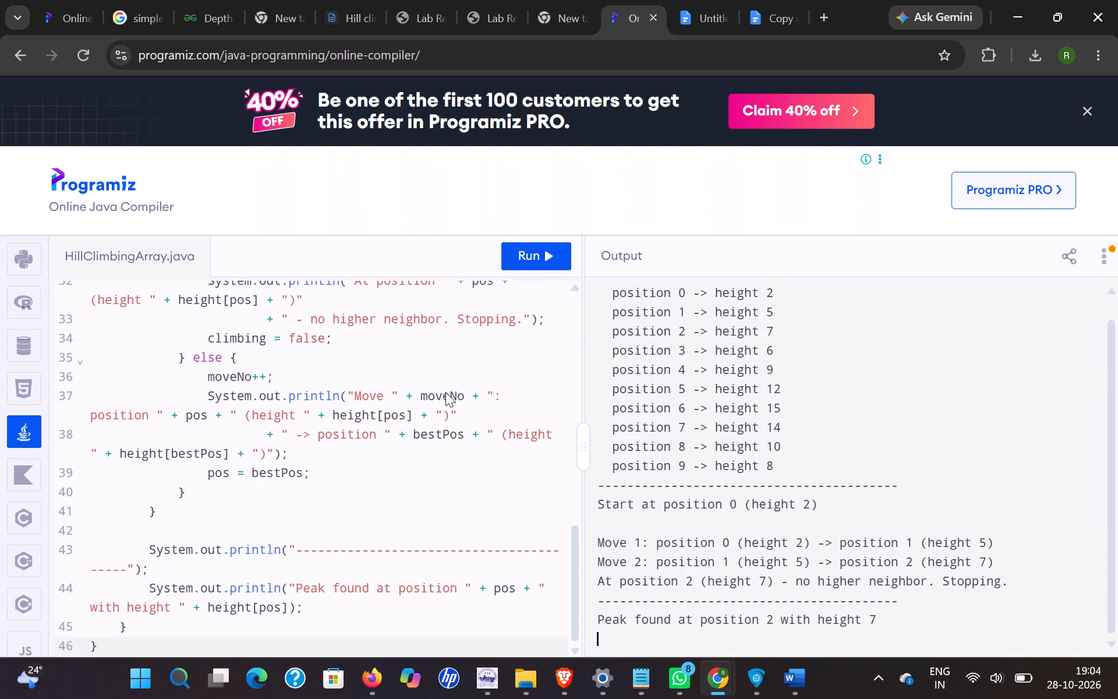
pyautogui.scroll(9, 480, 432)
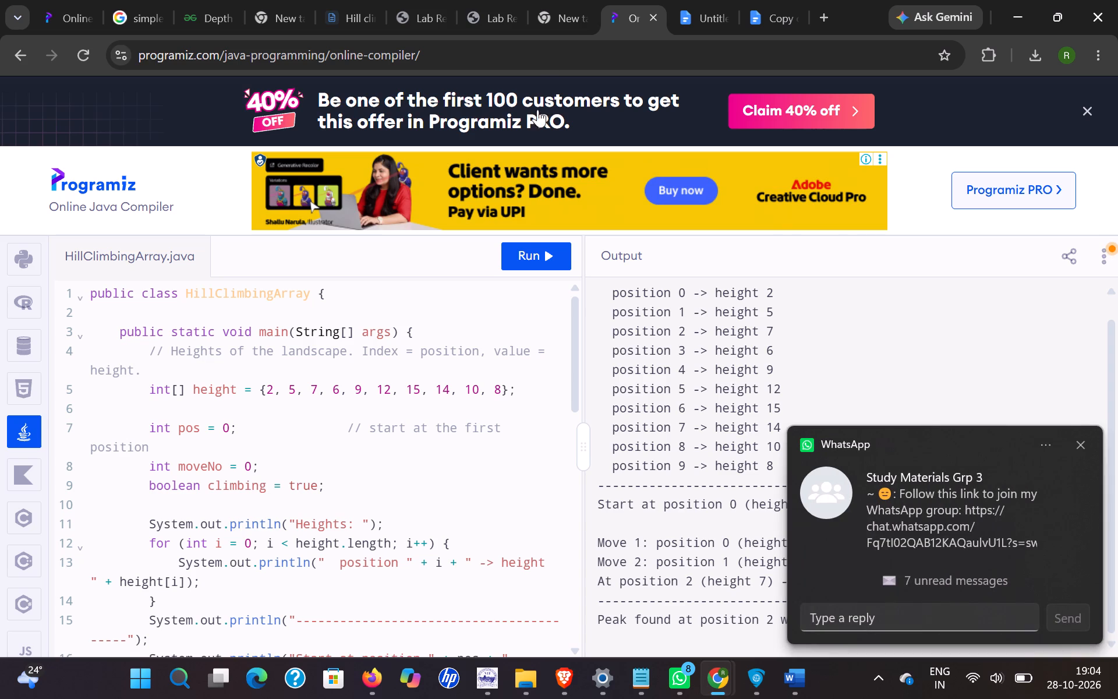
pyautogui.click(412, 523)
pyautogui.hotkey('ctrl', 'a')
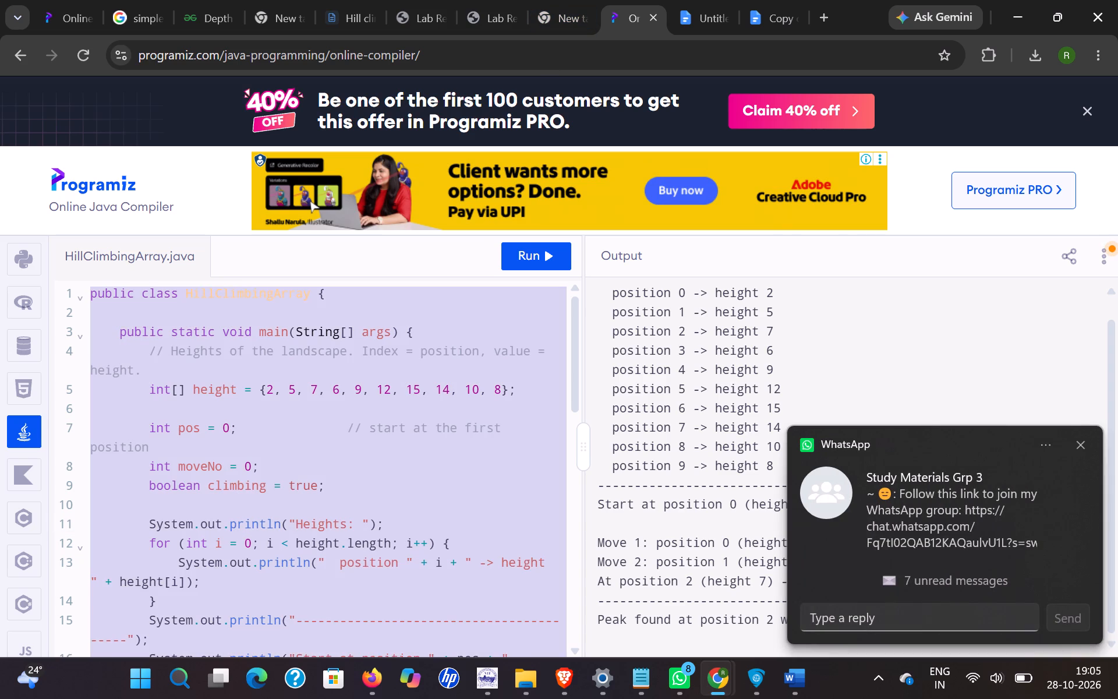
pyautogui.hotkey('ctrl', 'c')
# Search for "online java compiler" from the empty Google page and open the OnlineGDB Java compiler.
pyautogui.click(555, 13)
pyautogui.click(420, 334)
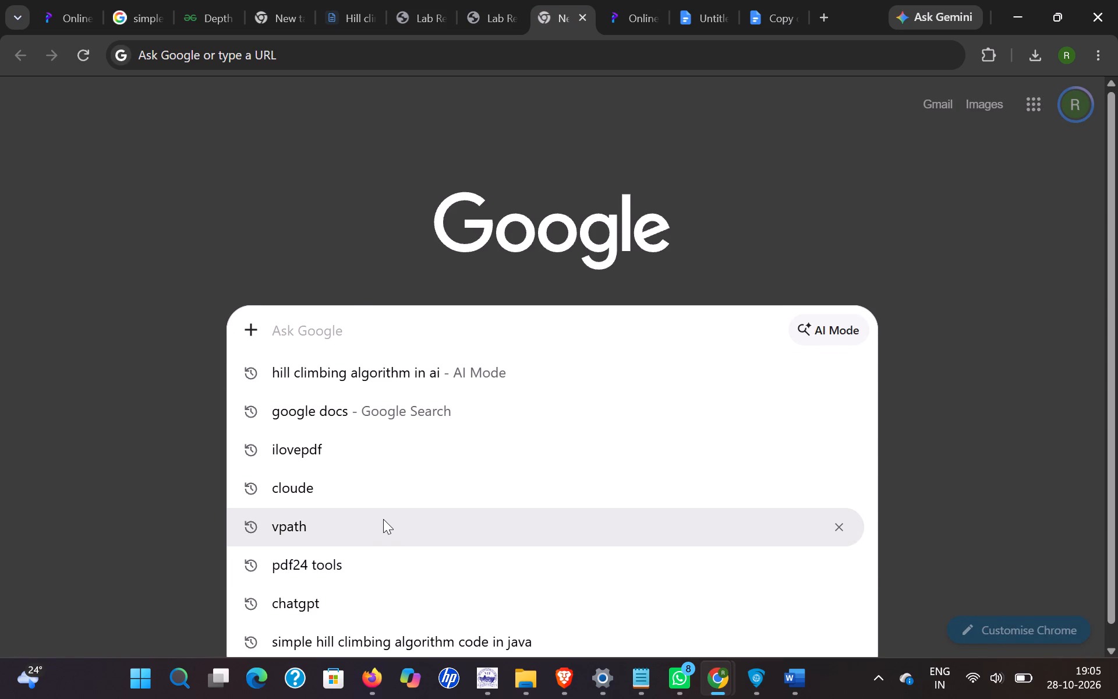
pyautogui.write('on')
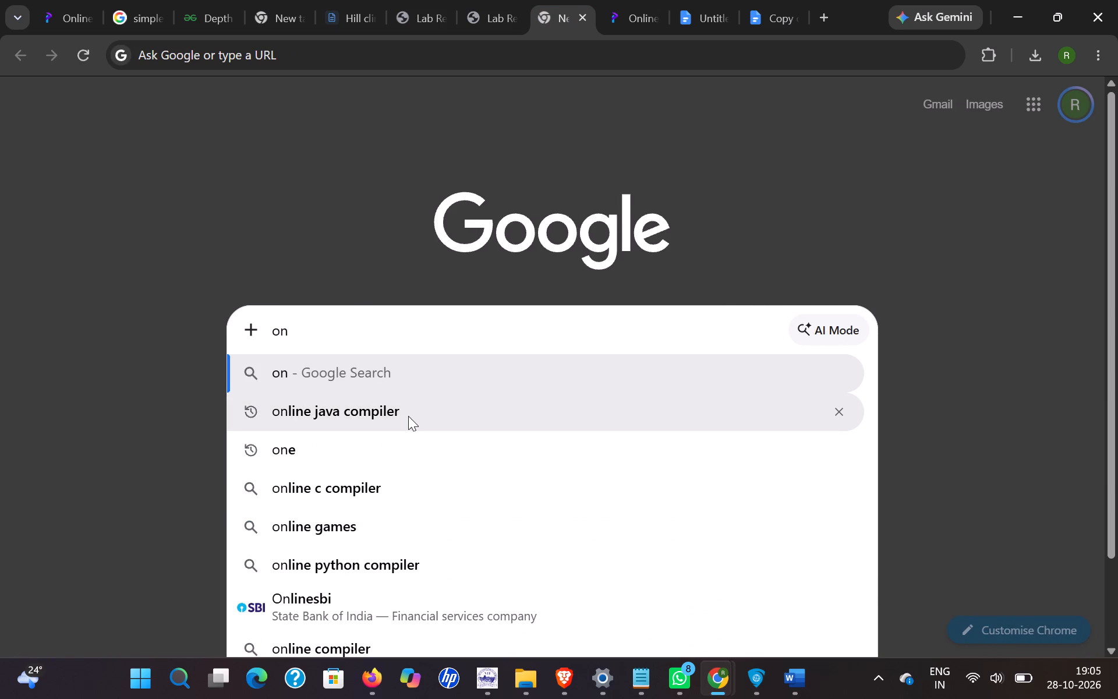
pyautogui.click(408, 416)
pyautogui.click(238, 290)
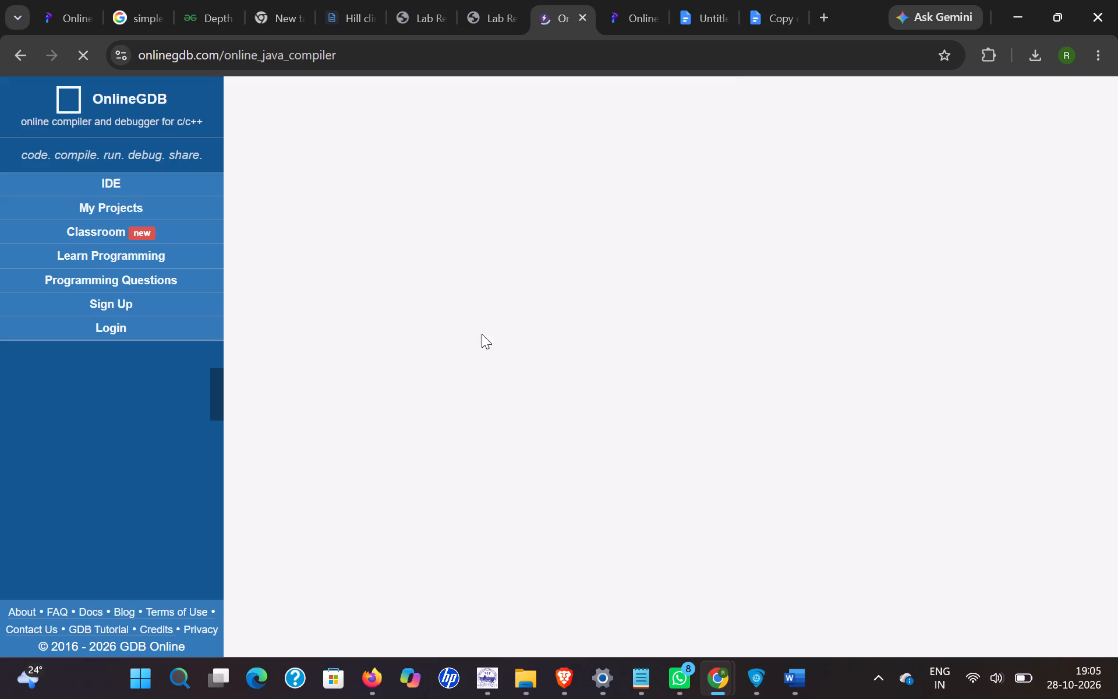
# Replace all existing code in OnlineGDB's Main.java with the copied HillClimbingArray program.
pyautogui.click(511, 352)
pyautogui.hotkey('ctrl', 'a')
pyautogui.press('BackSpace')
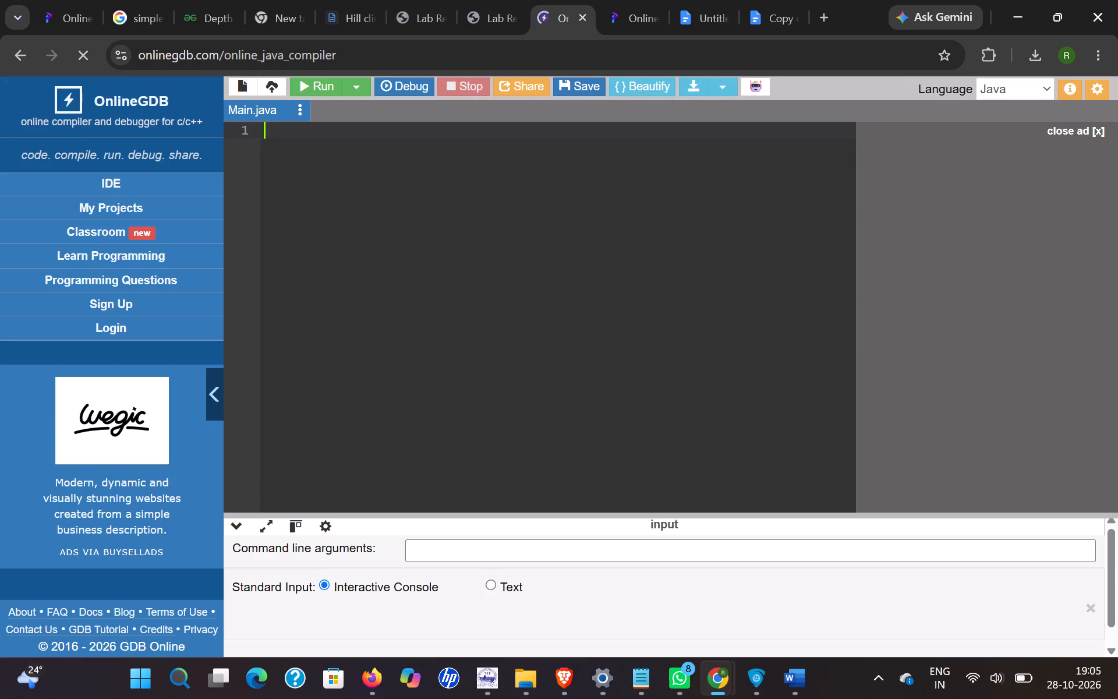
pyautogui.hotkey('ctrl', 'v')
pyautogui.keyDown('ctrl'); pyautogui.click(511, 352); pyautogui.keyUp('ctrl')
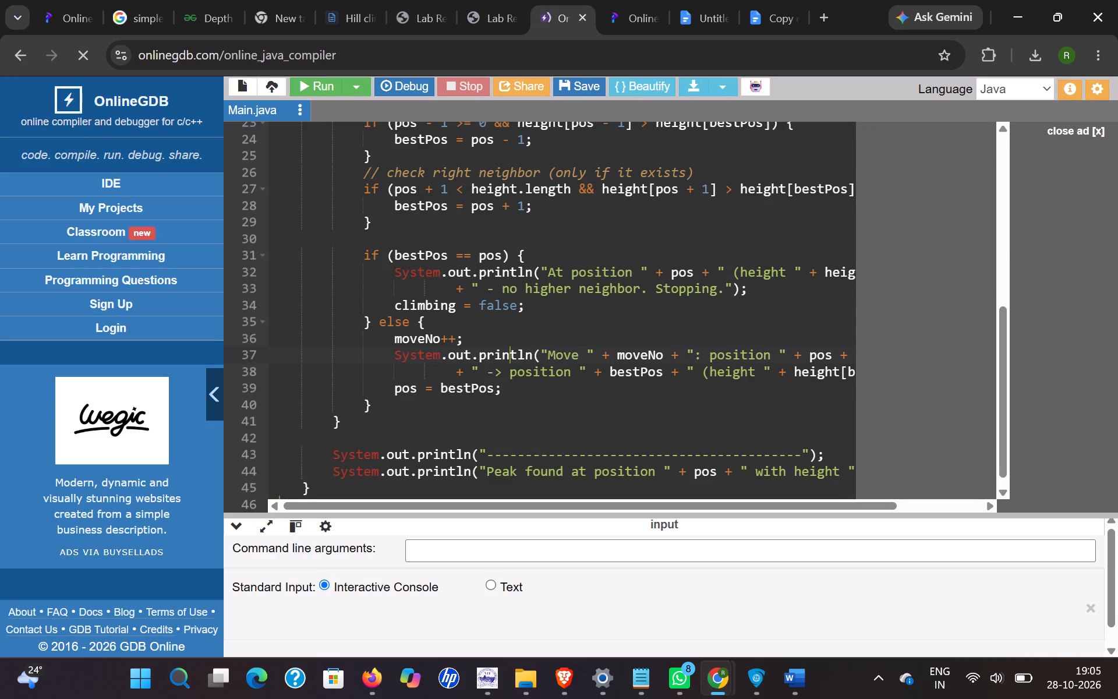
# Clear space around the OnlineGDB editor by closing the ads and collapsing the site's navigation sidebar.
pyautogui.click(1098, 129)
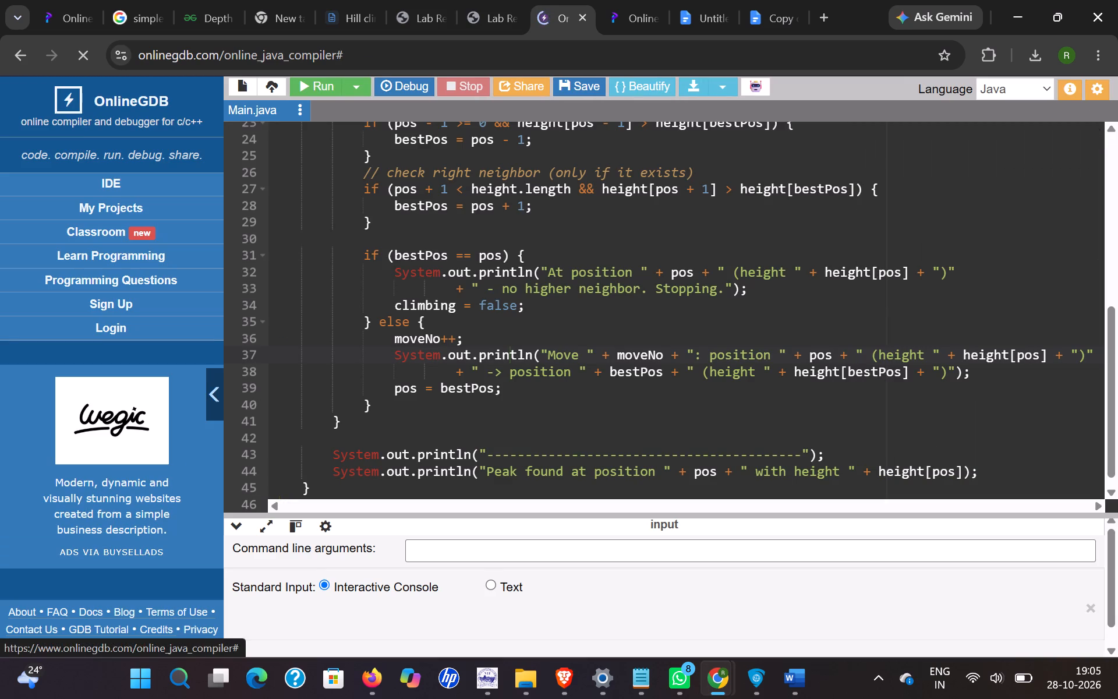
pyautogui.click(214, 414)
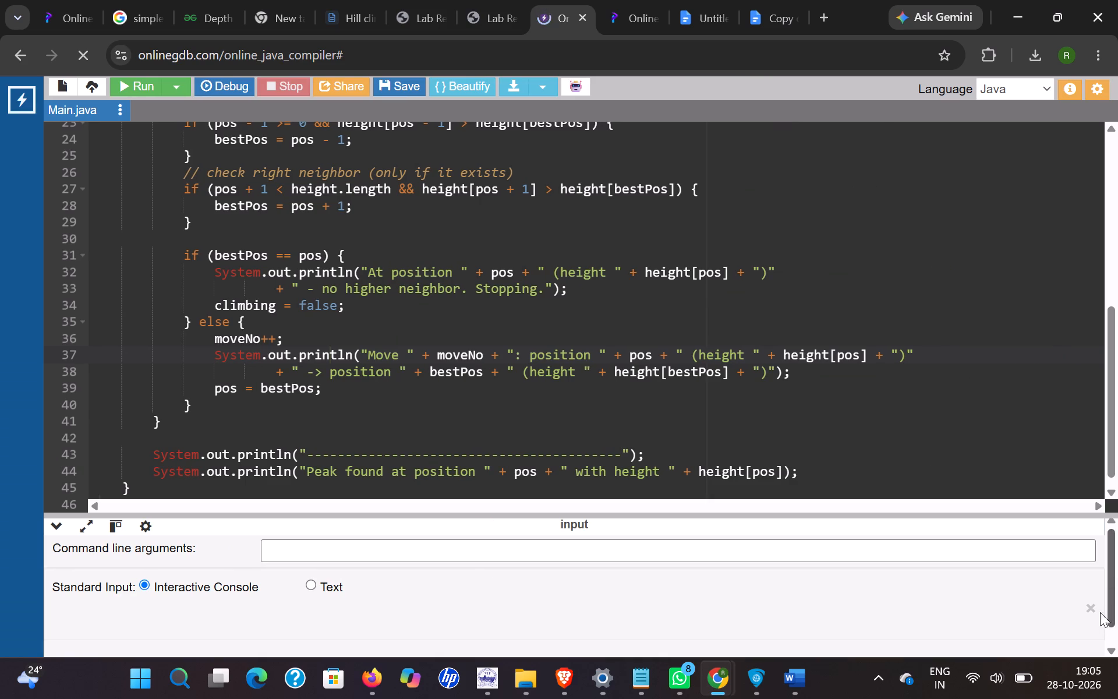
pyautogui.click(1088, 610)
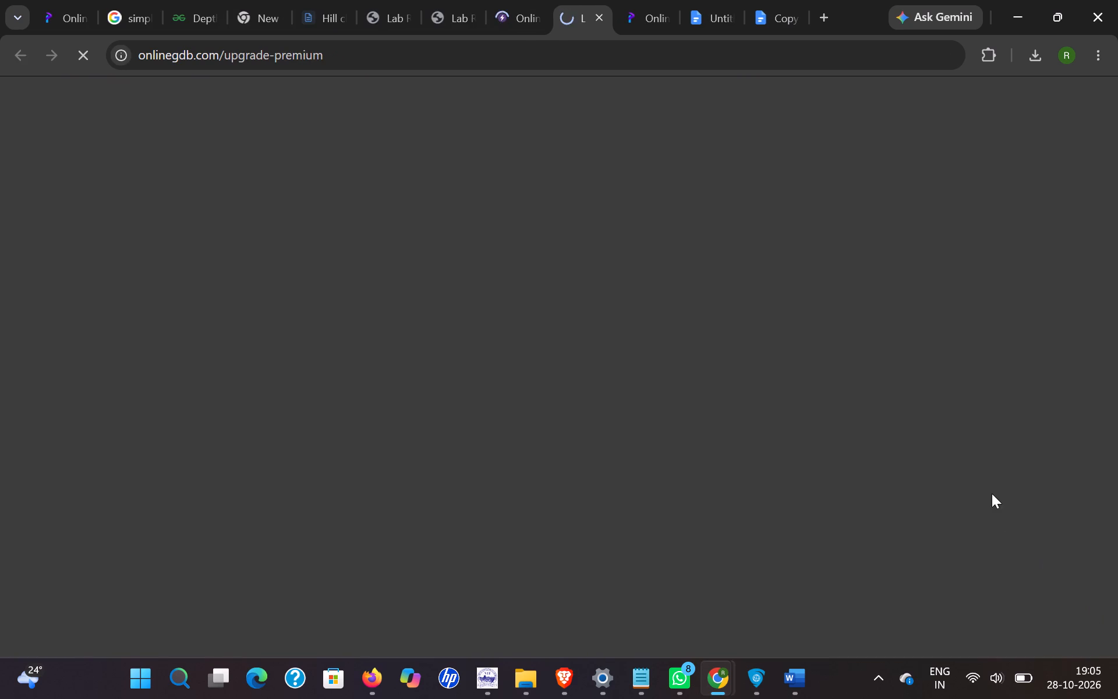
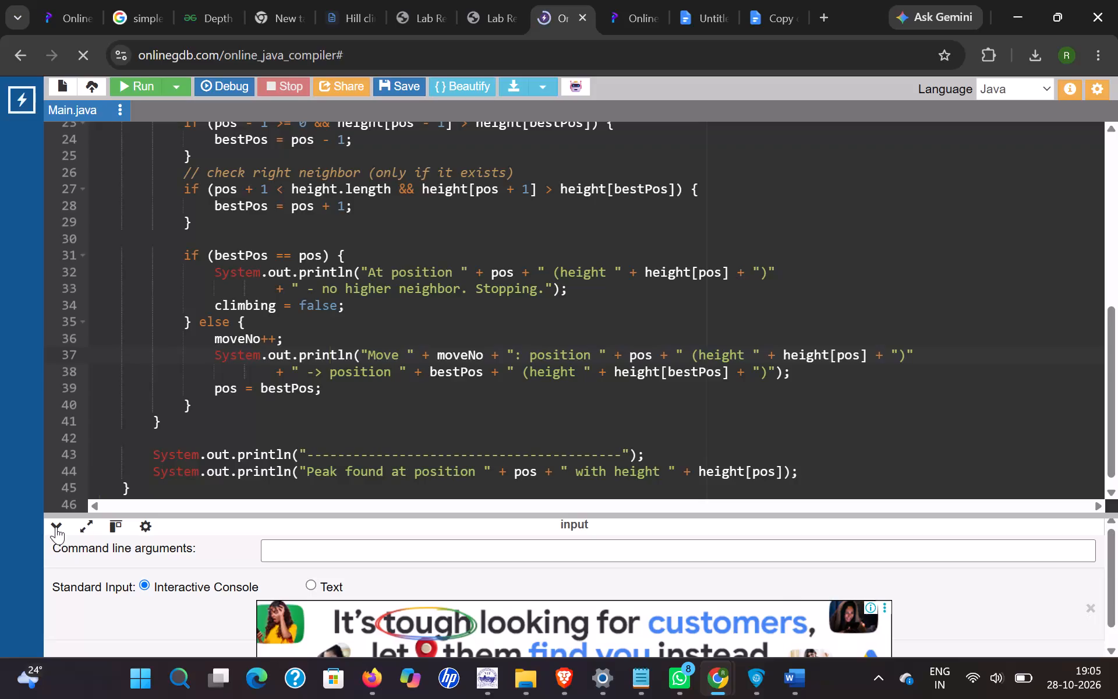
# Delete the comment line describing the heights of the landscape above the height array.
pyautogui.scroll(5, 578, 506)
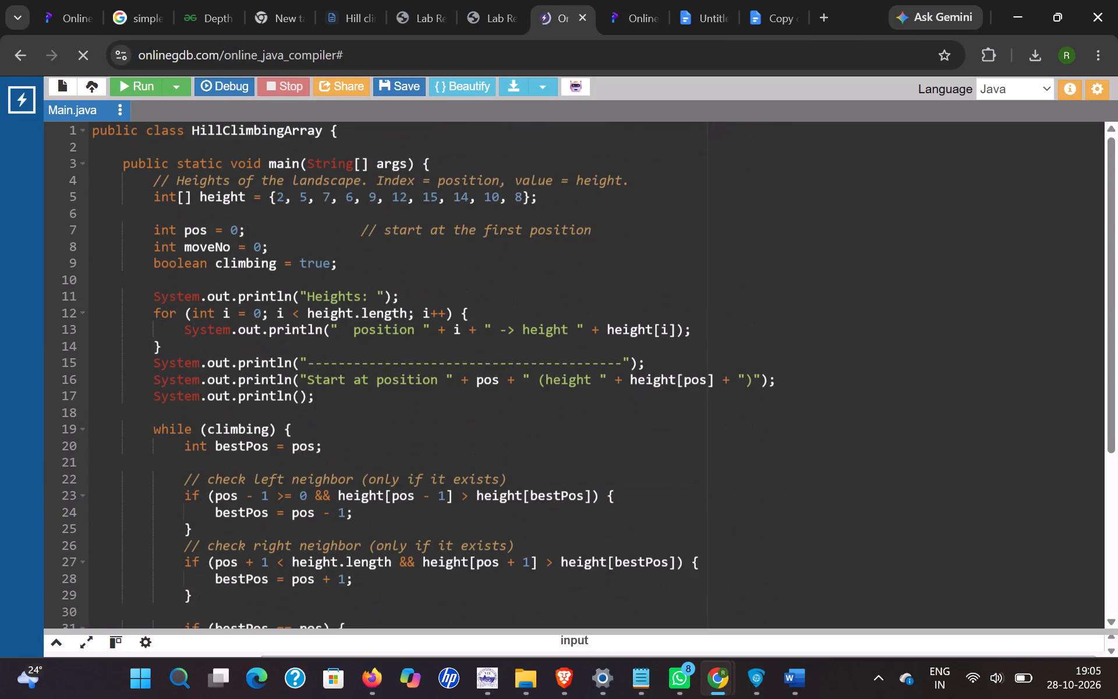
pyautogui.scroll(1, 578, 506)
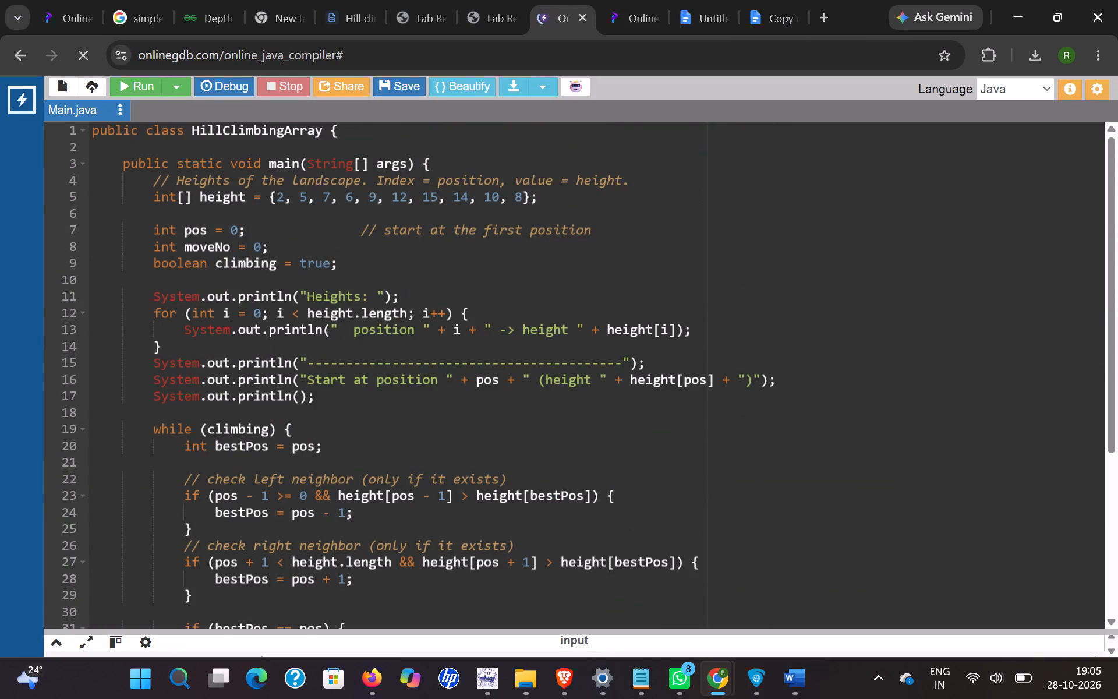
pyautogui.click(642, 178)
pyautogui.press('BackSpace')
pyautogui.press('BackSpace')
pyautogui.press('BackSpace')
pyautogui.press('BackSpace')
pyautogui.press('BackSpace')
pyautogui.press('BackSpace')
pyautogui.press('BackSpace')
pyautogui.press('BackSpace')
pyautogui.press('BackSpace')
pyautogui.press('BackSpace')
pyautogui.press('BackSpace')
pyautogui.press('BackSpace')
pyautogui.press('BackSpace')
pyautogui.press('BackSpace')
pyautogui.press('BackSpace')
pyautogui.press('BackSpace')
pyautogui.press('BackSpace')
pyautogui.press('BackSpace')
pyautogui.press('BackSpace')
pyautogui.press('BackSpace')
pyautogui.press('BackSpace')
pyautogui.press('BackSpace')
pyautogui.press('BackSpace')
pyautogui.press('BackSpace')
pyautogui.press('BackSpace')
pyautogui.press('BackSpace')
pyautogui.press('BackSpace')
pyautogui.press('BackSpace')
pyautogui.press('BackSpace')
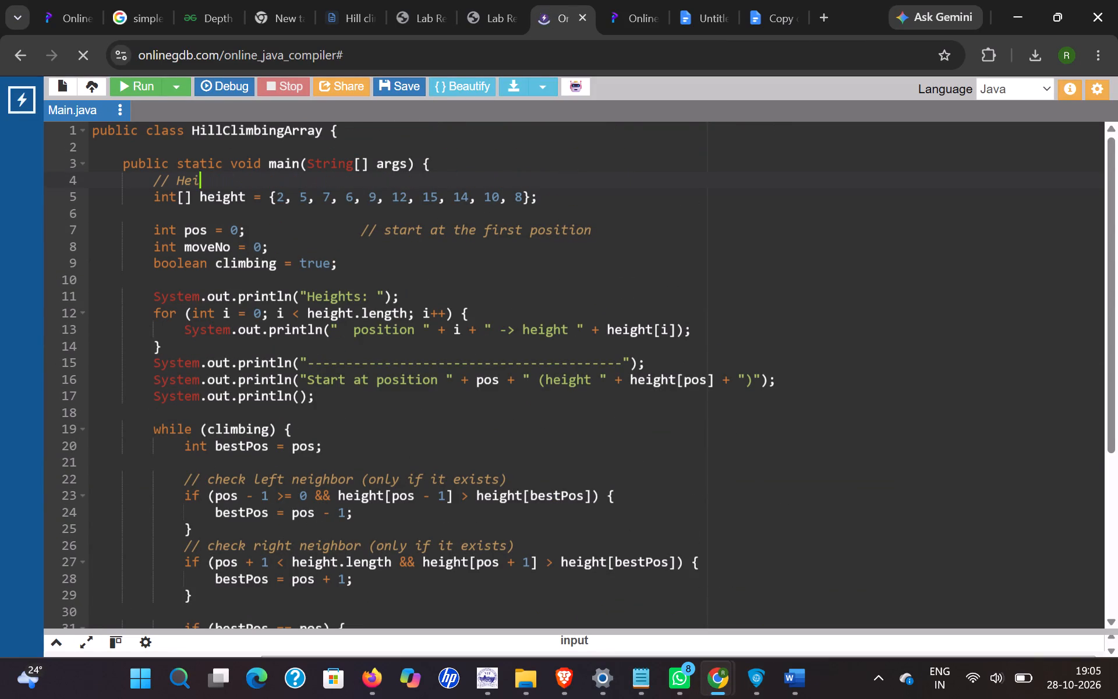
pyautogui.press('BackSpace')
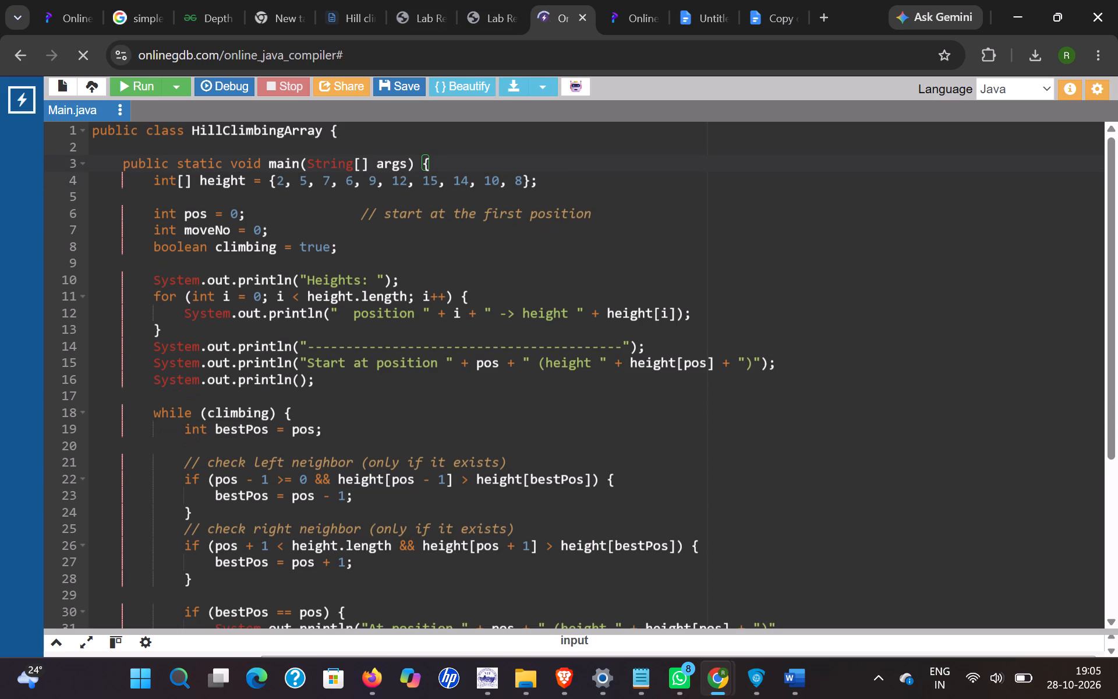
# Delete the "start at the first position" comment after the int pos = 0; declaration.
pyautogui.click(648, 214)
pyautogui.press('BackSpace')
pyautogui.press('BackSpace')
pyautogui.press('BackSpace')
pyautogui.press('BackSpace')
pyautogui.press('BackSpace')
pyautogui.press('BackSpace')
pyautogui.press('BackSpace')
pyautogui.press('BackSpace')
pyautogui.press('BackSpace')
pyautogui.press('BackSpace')
pyautogui.press('BackSpace')
pyautogui.press('BackSpace')
pyautogui.press('BackSpace')
pyautogui.press('BackSpace')
pyautogui.press('BackSpace')
pyautogui.press('BackSpace')
pyautogui.press('BackSpace')
pyautogui.press('BackSpace')
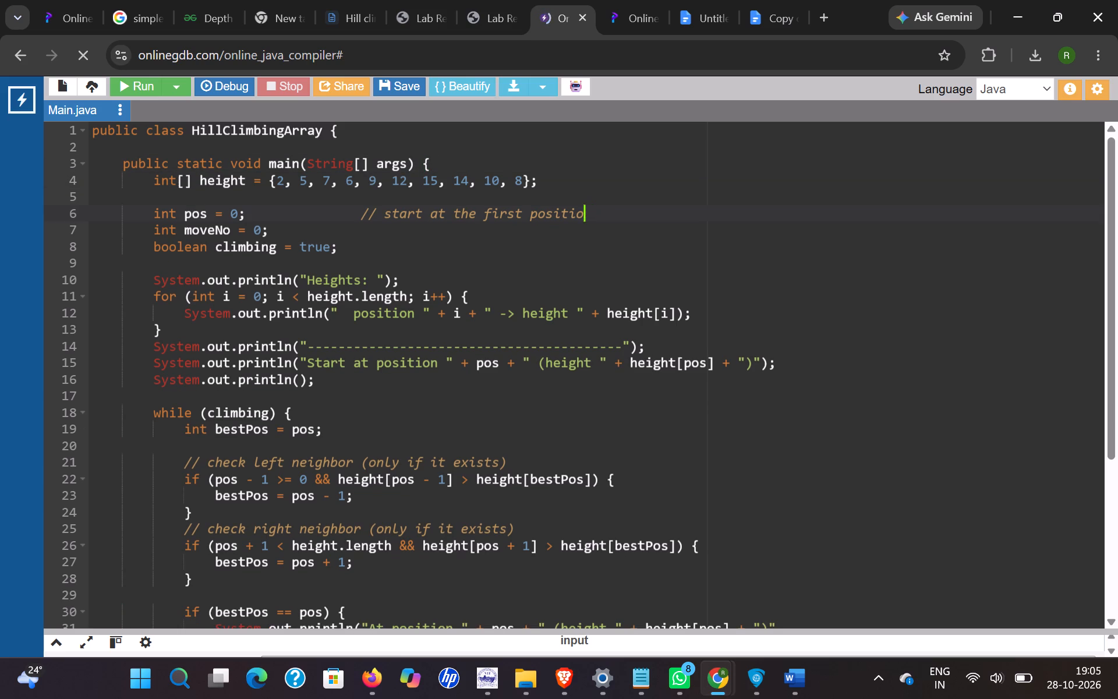
pyautogui.press('BackSpace')
pyautogui.press('BackSpace')
pyautogui.press('BackSpace')
pyautogui.press('BackSpace')
pyautogui.press('BackSpace')
pyautogui.press('BackSpace')
pyautogui.press('BackSpace')
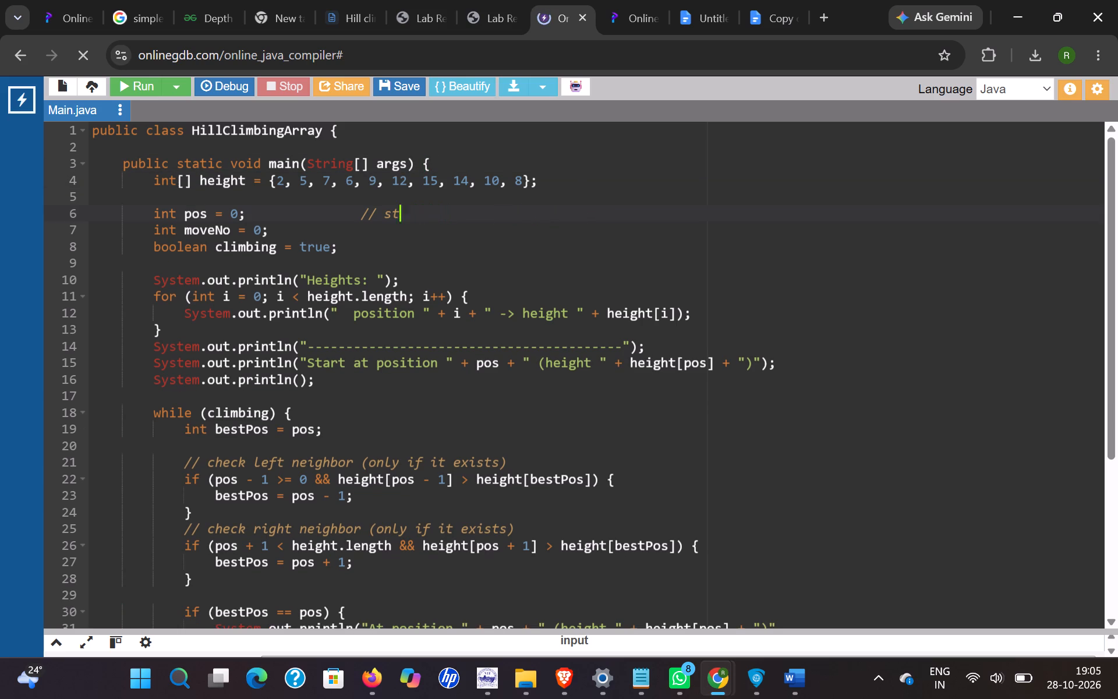
pyautogui.press('BackSpace')
pyautogui.press('BackSpace')
pyautogui.press('BackSpace')
pyautogui.press('BackSpace')
pyautogui.press('BackSpace')
pyautogui.press('BackSpace')
# Review the remaining hill climbing code down to its closing brace.
pyautogui.scroll(-4, 689, 259)
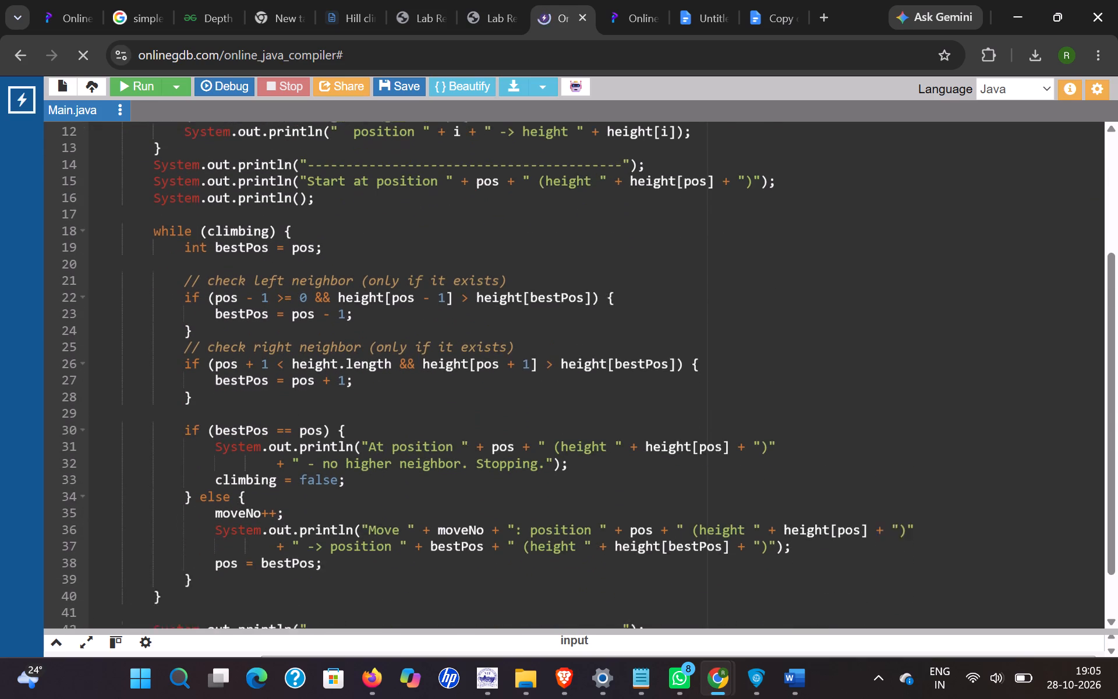
pyautogui.scroll(-3, 689, 259)
pyautogui.scroll(6, 689, 259)
pyautogui.scroll(-5, 689, 259)
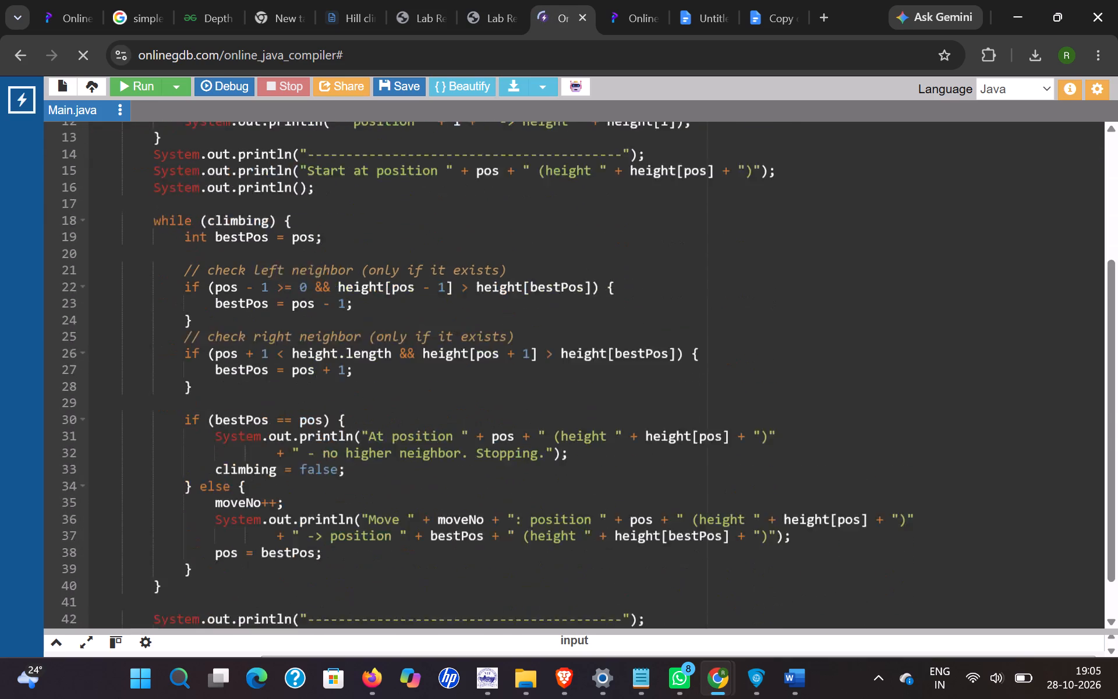
pyautogui.scroll(-1, 689, 259)
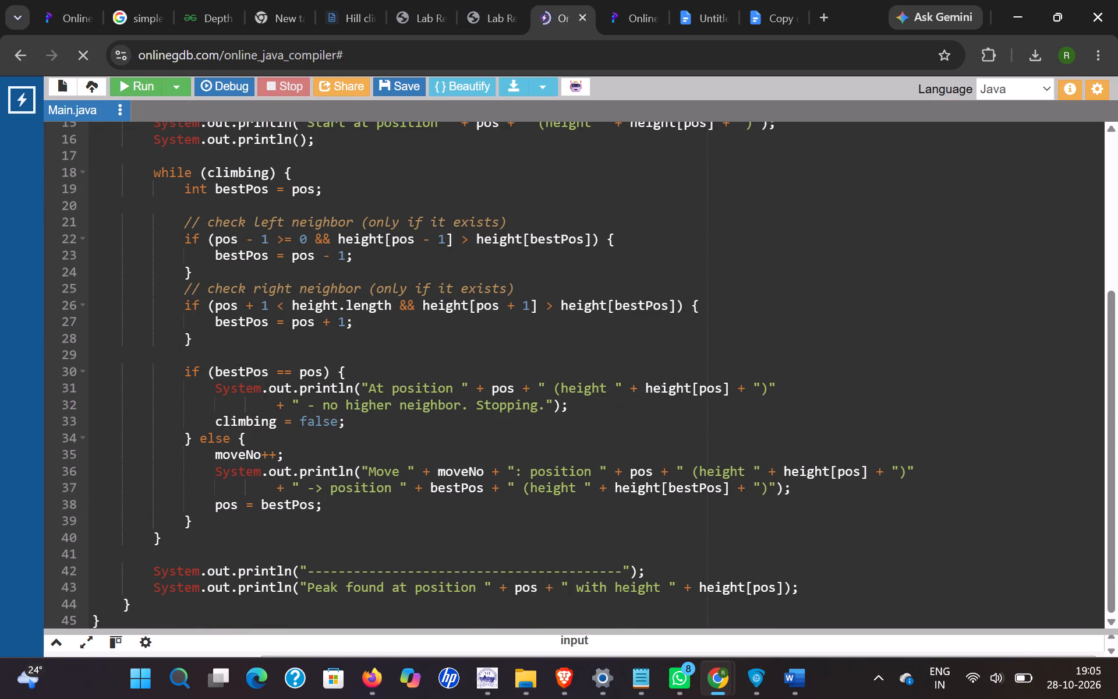
pyautogui.scroll(8, 366, 308)
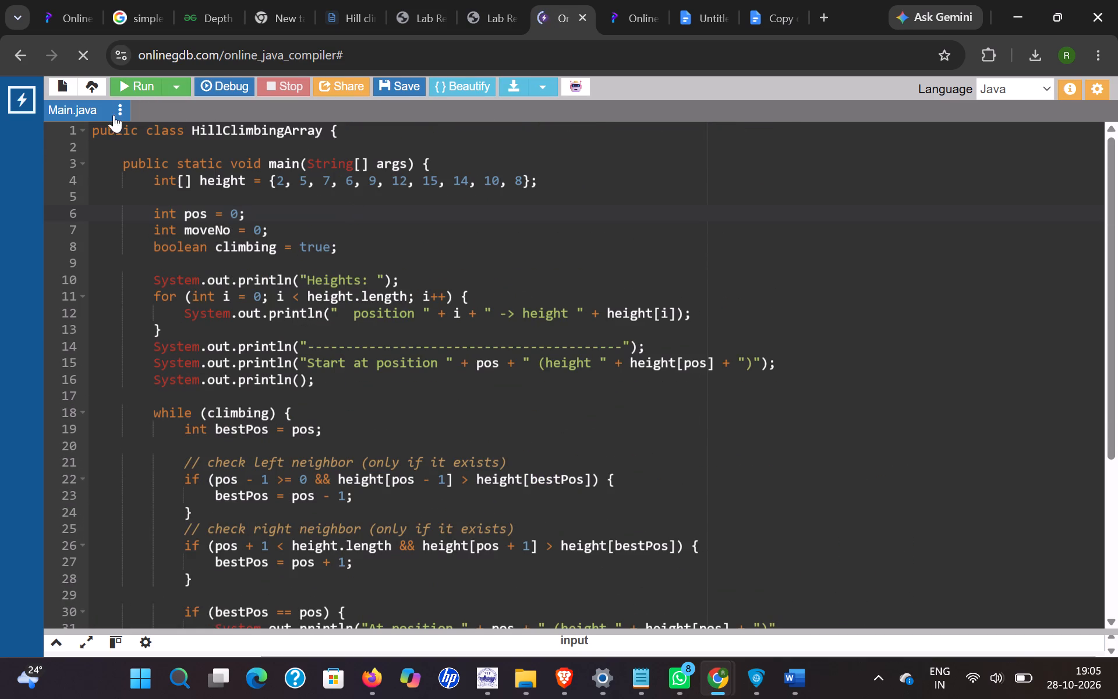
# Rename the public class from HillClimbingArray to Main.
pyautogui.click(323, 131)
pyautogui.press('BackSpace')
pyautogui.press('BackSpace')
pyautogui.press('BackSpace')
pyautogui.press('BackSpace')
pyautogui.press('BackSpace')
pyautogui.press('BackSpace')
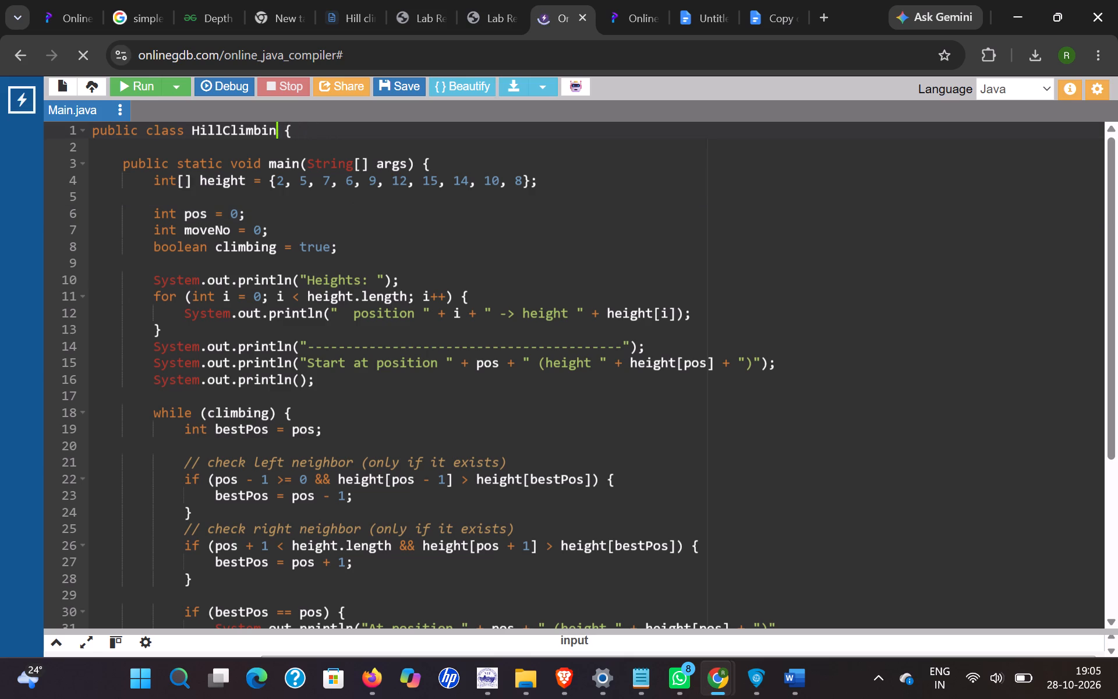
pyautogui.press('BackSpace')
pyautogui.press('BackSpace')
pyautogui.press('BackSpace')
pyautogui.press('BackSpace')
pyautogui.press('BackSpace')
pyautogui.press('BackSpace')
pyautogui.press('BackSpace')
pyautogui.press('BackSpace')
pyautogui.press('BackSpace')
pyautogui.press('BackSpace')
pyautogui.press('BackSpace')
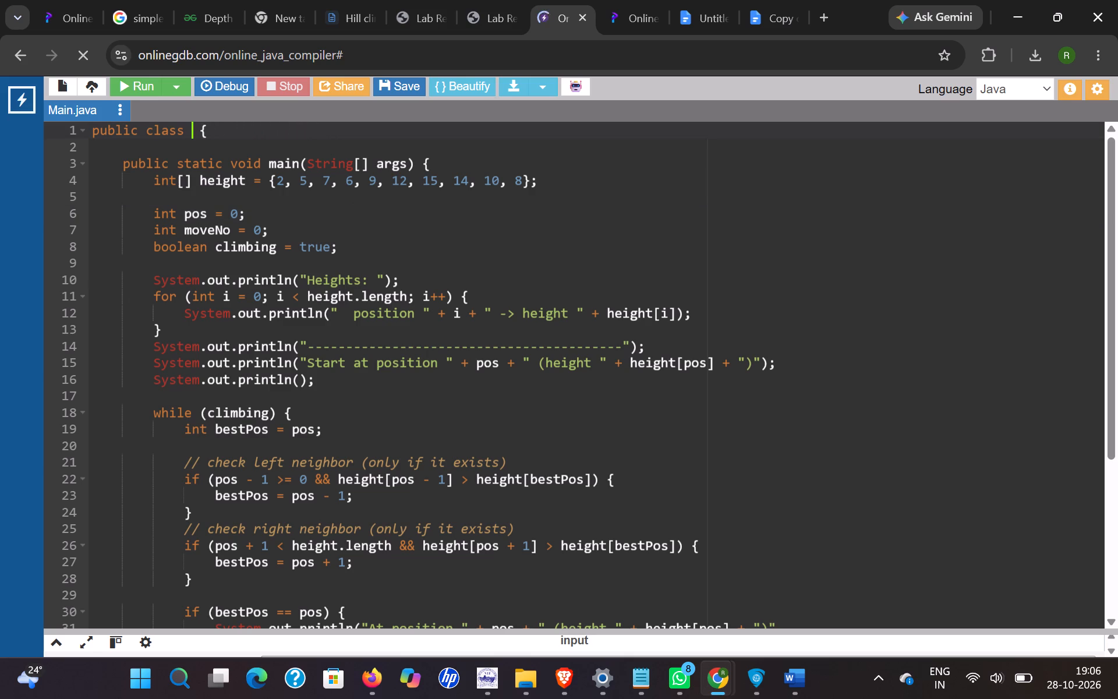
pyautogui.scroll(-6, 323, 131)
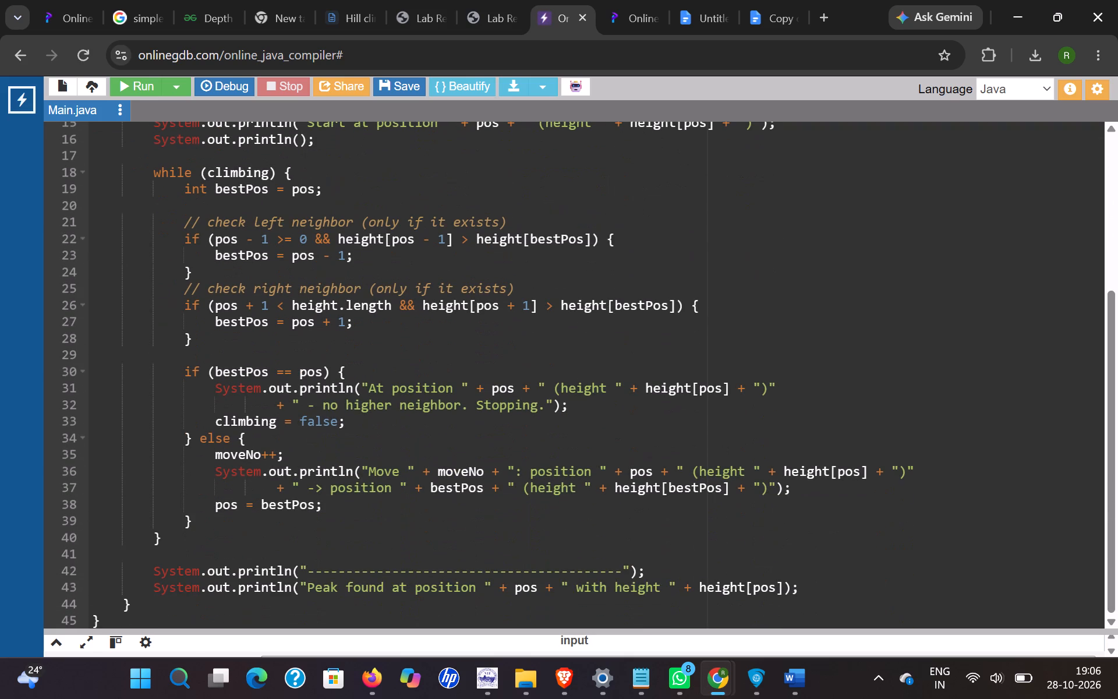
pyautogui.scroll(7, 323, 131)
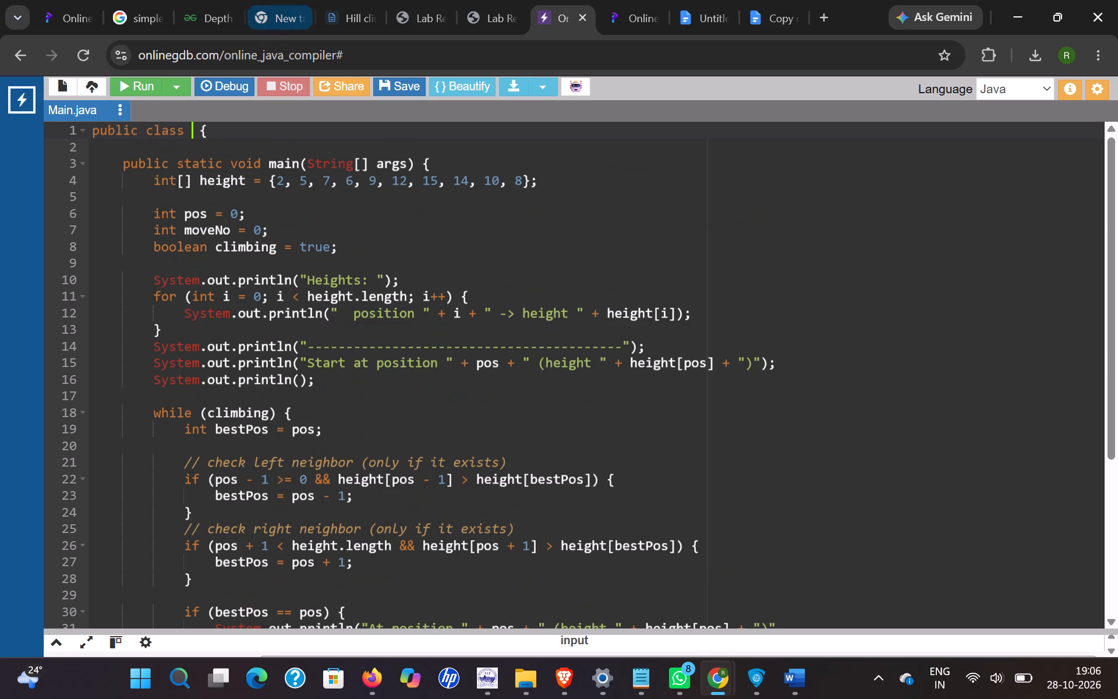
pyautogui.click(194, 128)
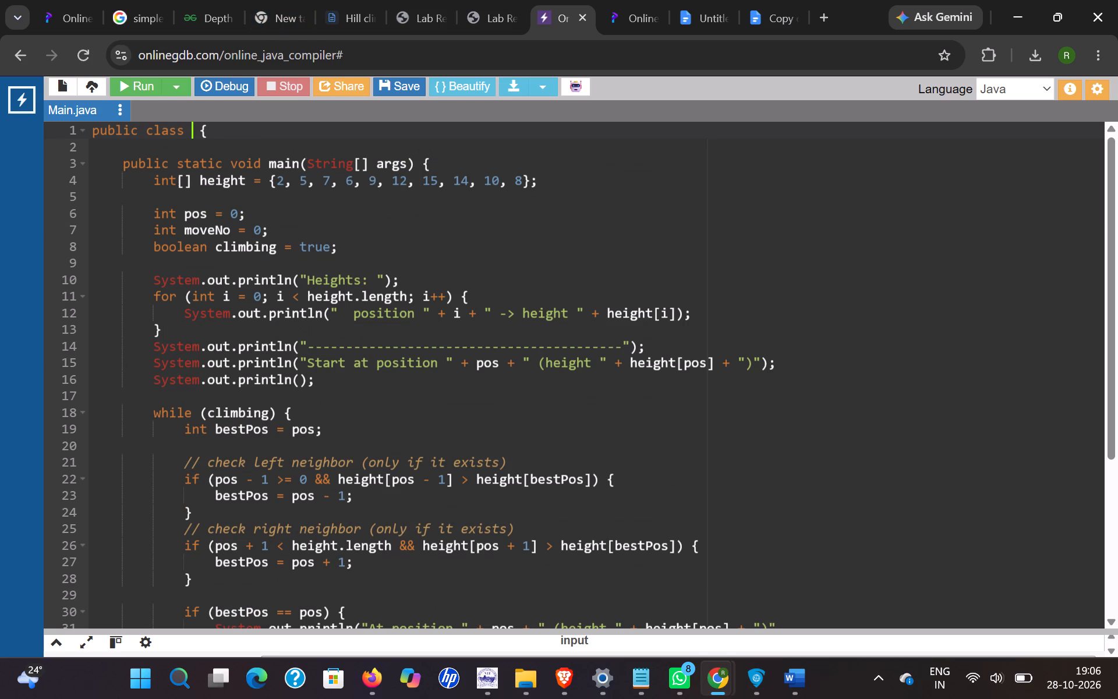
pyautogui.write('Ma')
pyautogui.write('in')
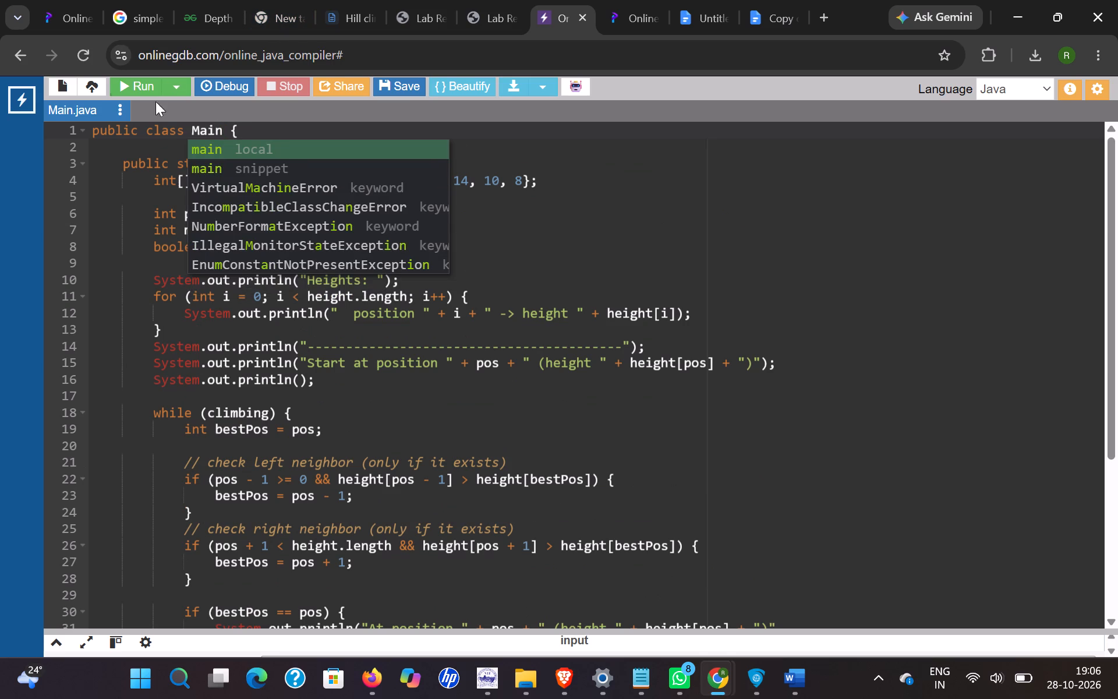
# Run the edited hill climbing program and look over its code again.
pyautogui.click(132, 90)
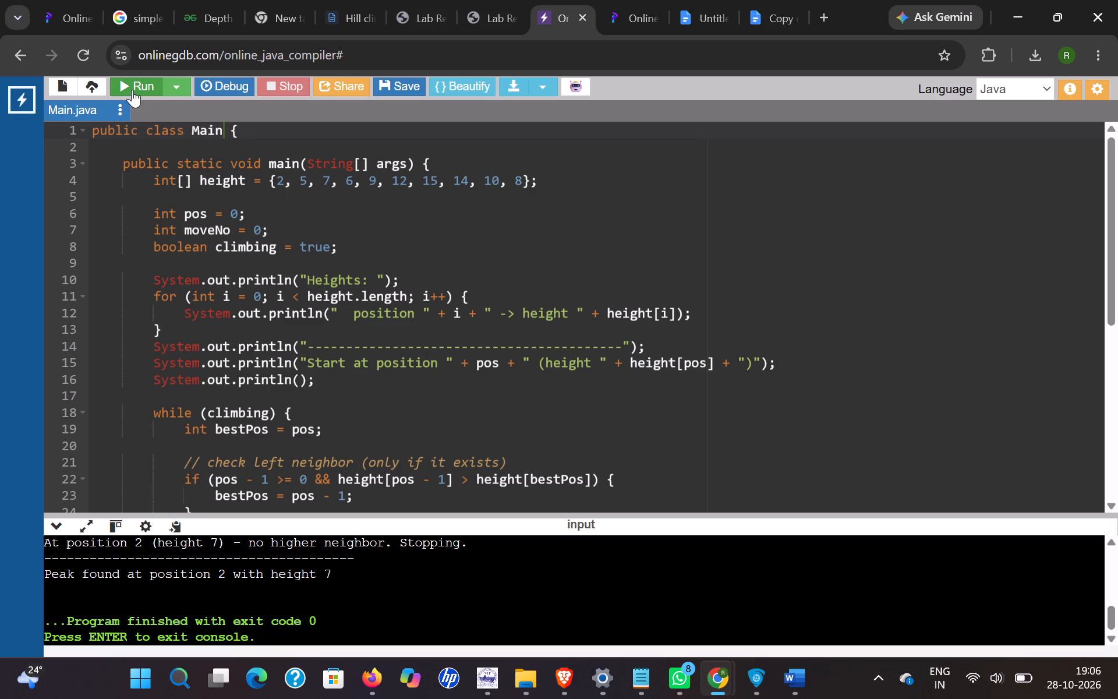
pyautogui.scroll(-6, 431, 304)
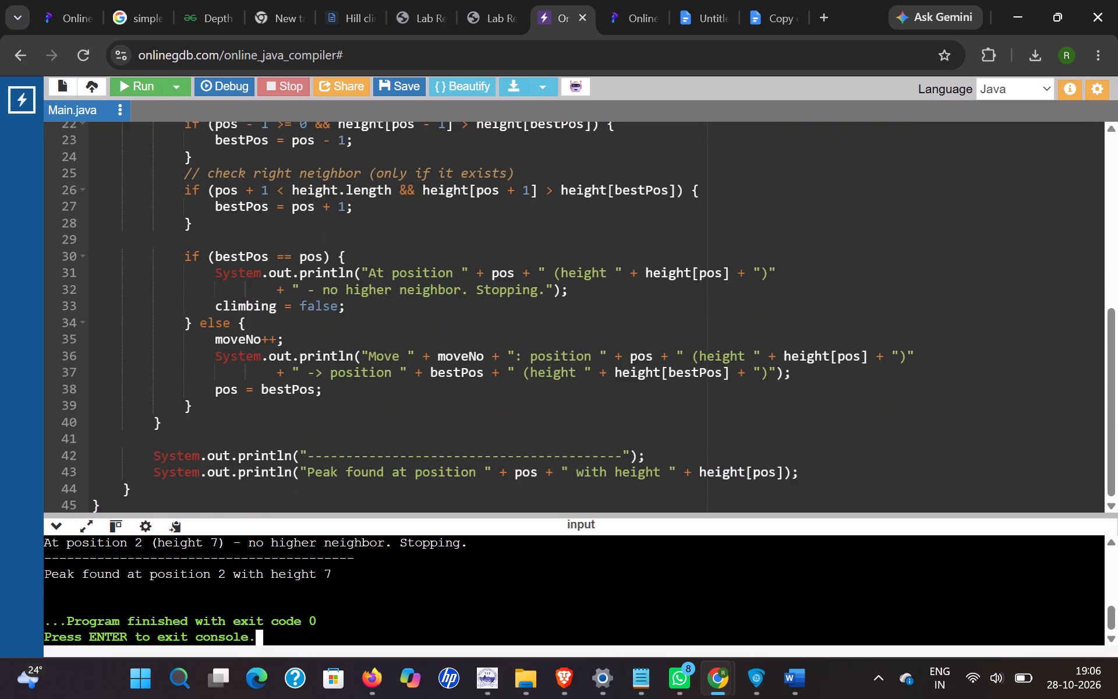
pyautogui.scroll(5, 431, 304)
pyautogui.scroll(1, 360, 275)
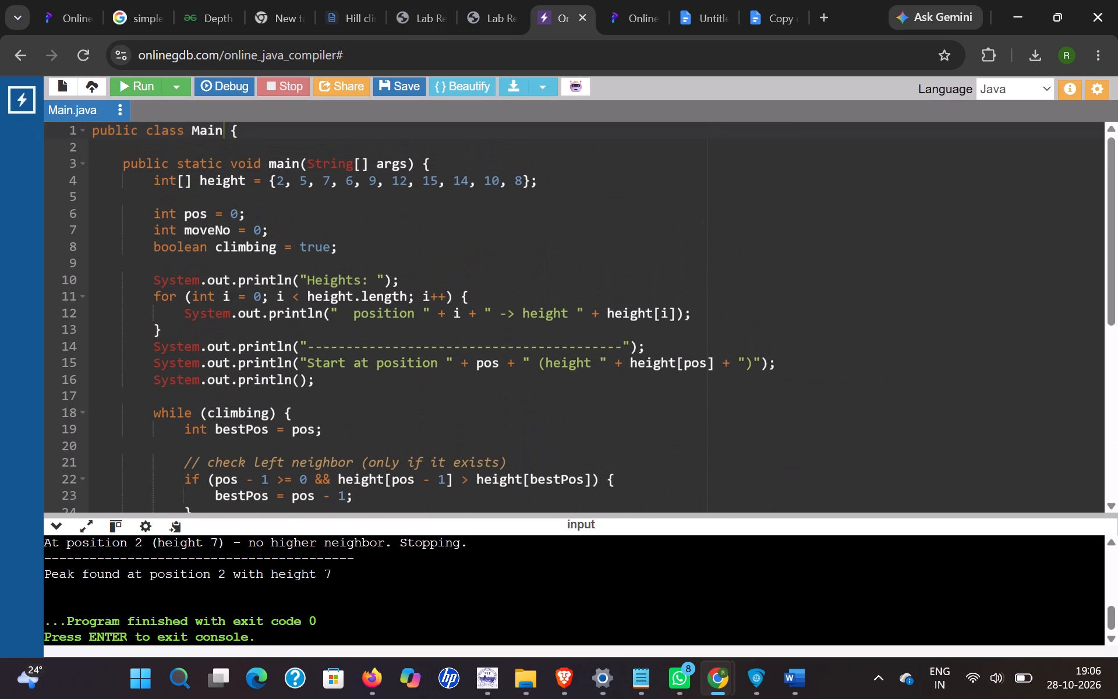
# Rename the public class to HillClimbing.
pyautogui.click(222, 135)
pyautogui.press('BackSpace')
pyautogui.press('BackSpace')
pyautogui.press('BackSpace')
pyautogui.press('BackSpace')
pyautogui.write('Hill')
pyautogui.press('space')
pyautogui.press('BackSpace')
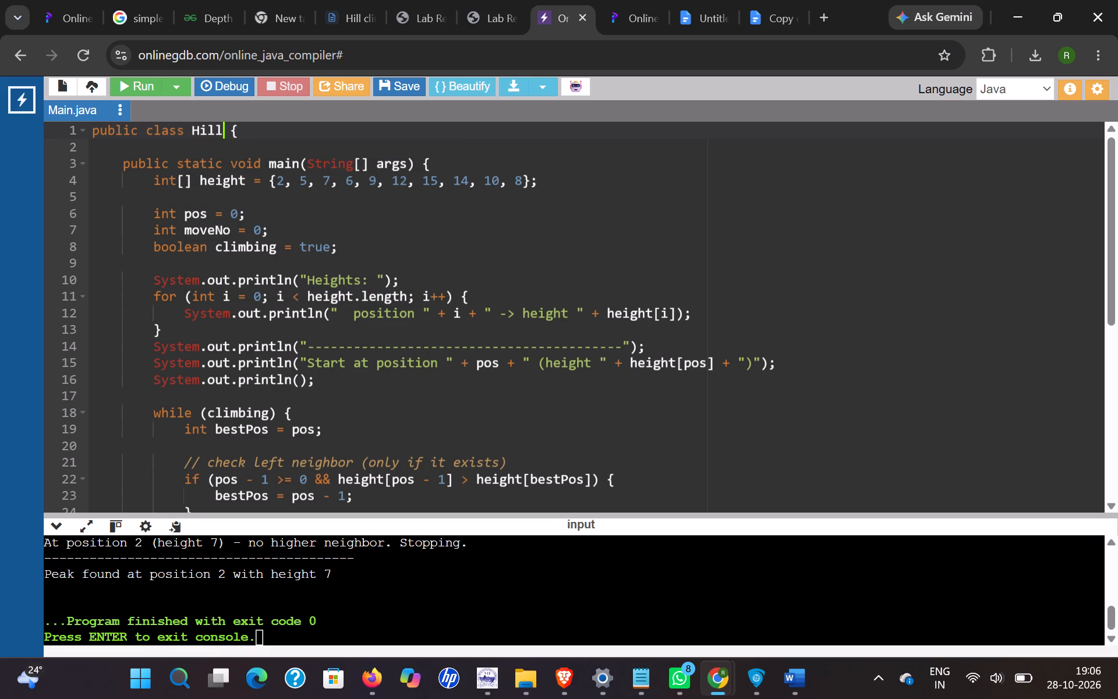
pyautogui.press('c')
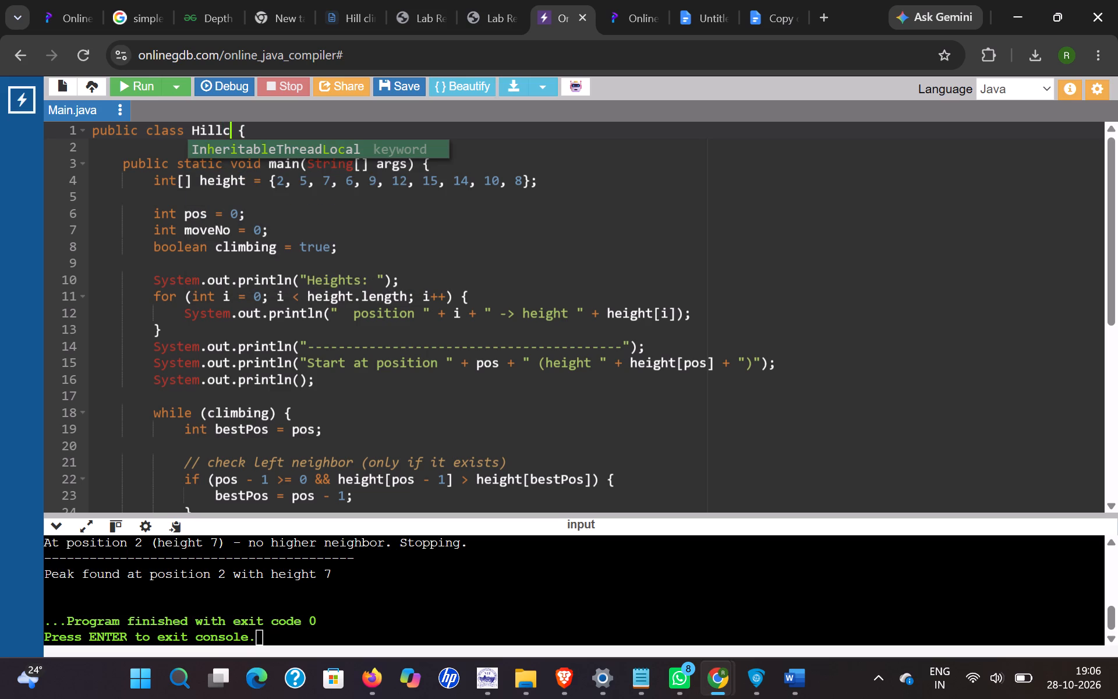
pyautogui.press('BackSpace')
pyautogui.write('Climbing')
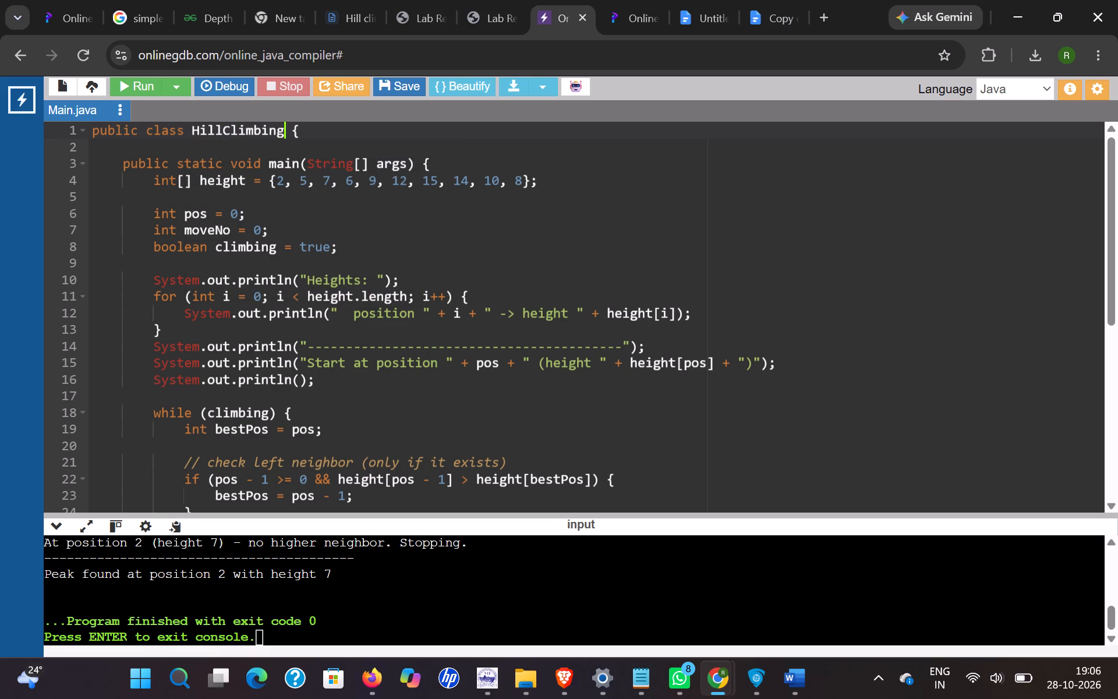
pyautogui.click(440, 231)
# Copy the entire HillClimbing program and replace all the code in the Programiz Online Java Compiler with it.
pyautogui.scroll(-7, 440, 231)
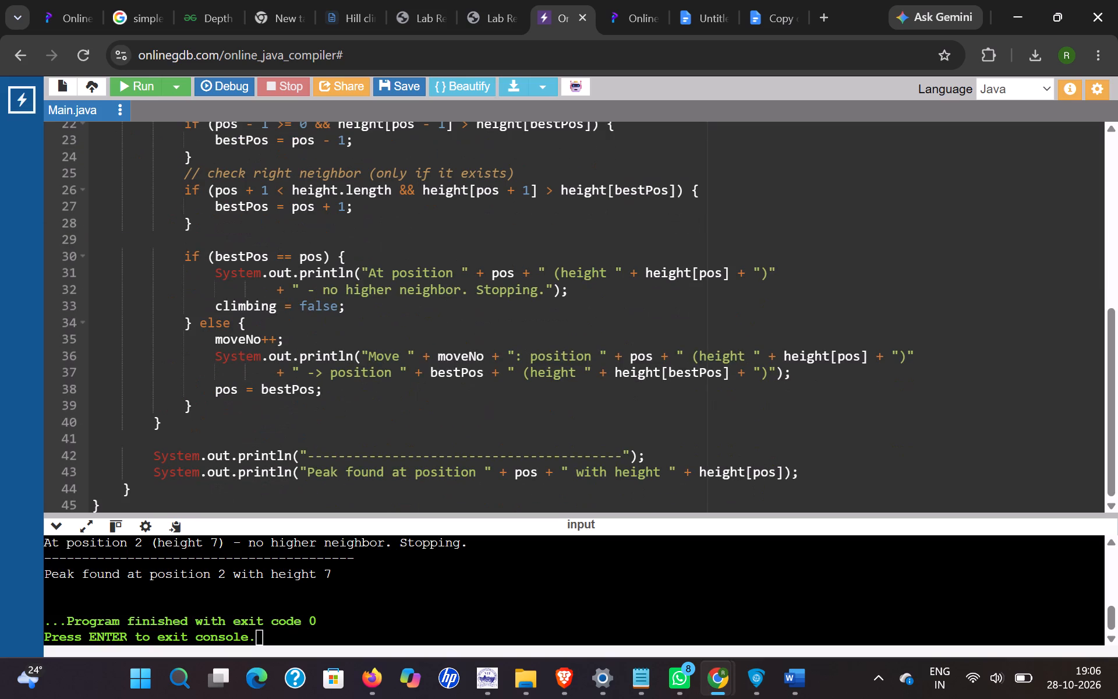
pyautogui.hotkey('ctrl', 'a')
pyautogui.hotkey('ctrl', 'c')
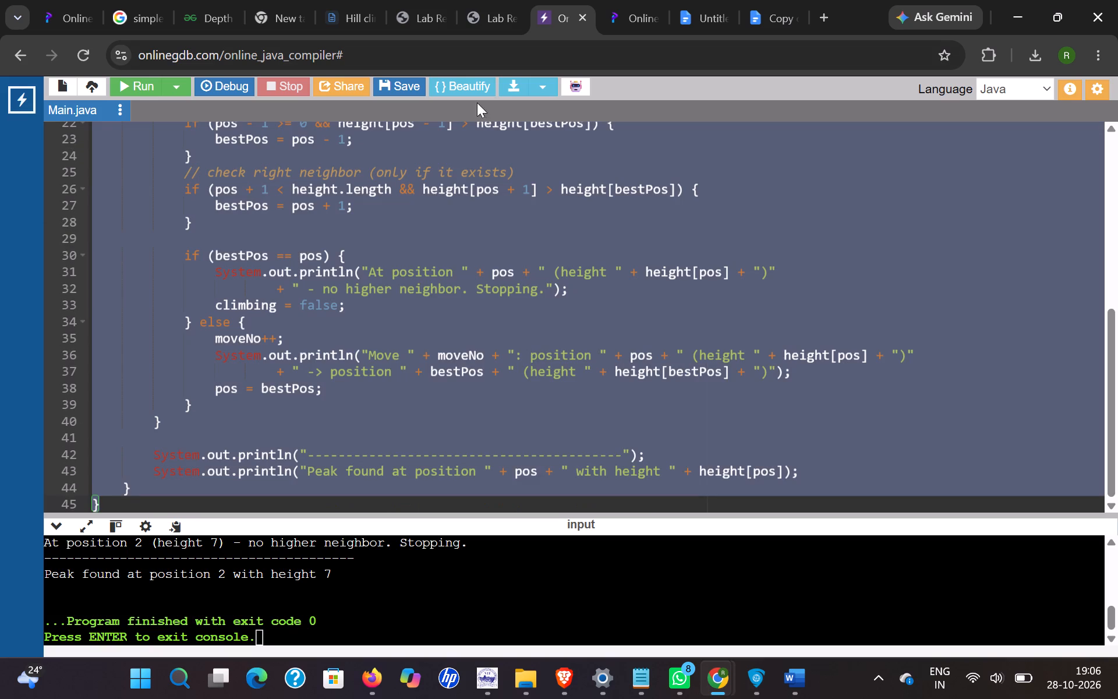
pyautogui.click(613, 2)
pyautogui.click(368, 516)
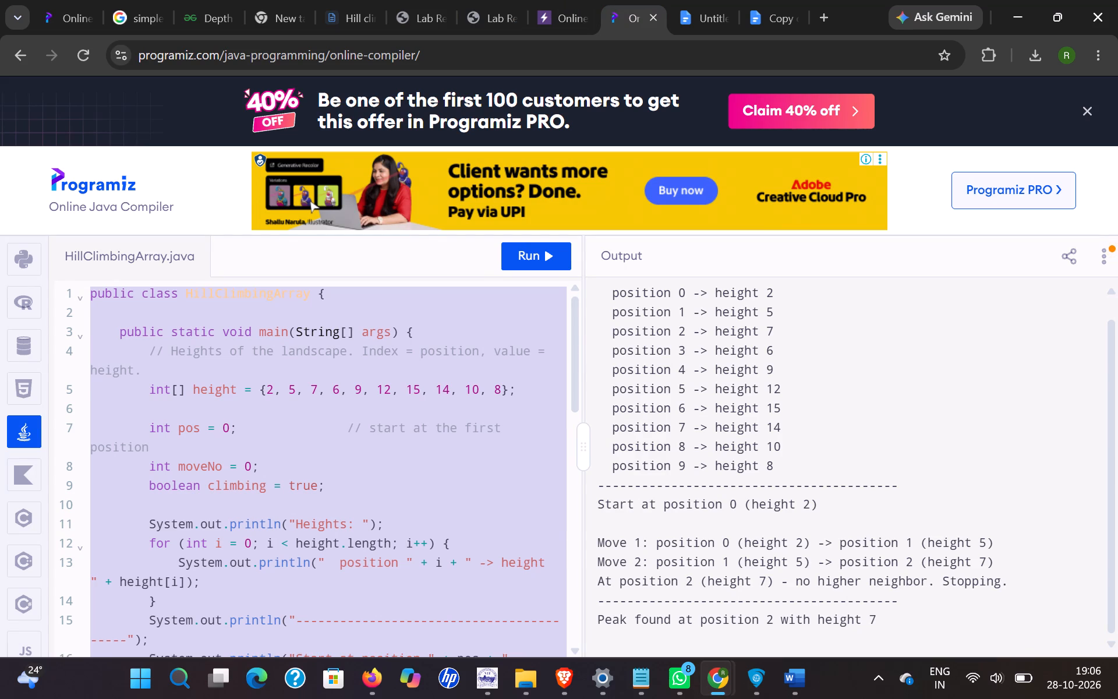
pyautogui.hotkey('ctrl', 'a')
pyautogui.press('BackSpace')
pyautogui.hotkey('ctrl', 'v')
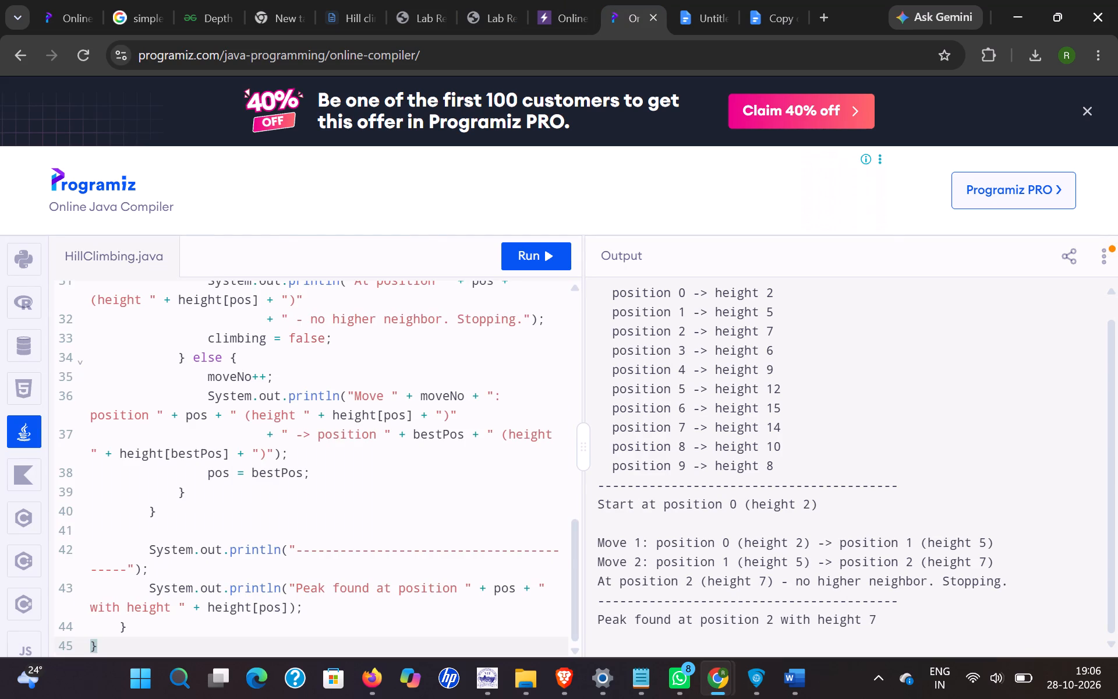
# Run the HillClimbing program in the Programiz compiler.
pyautogui.click(543, 259)
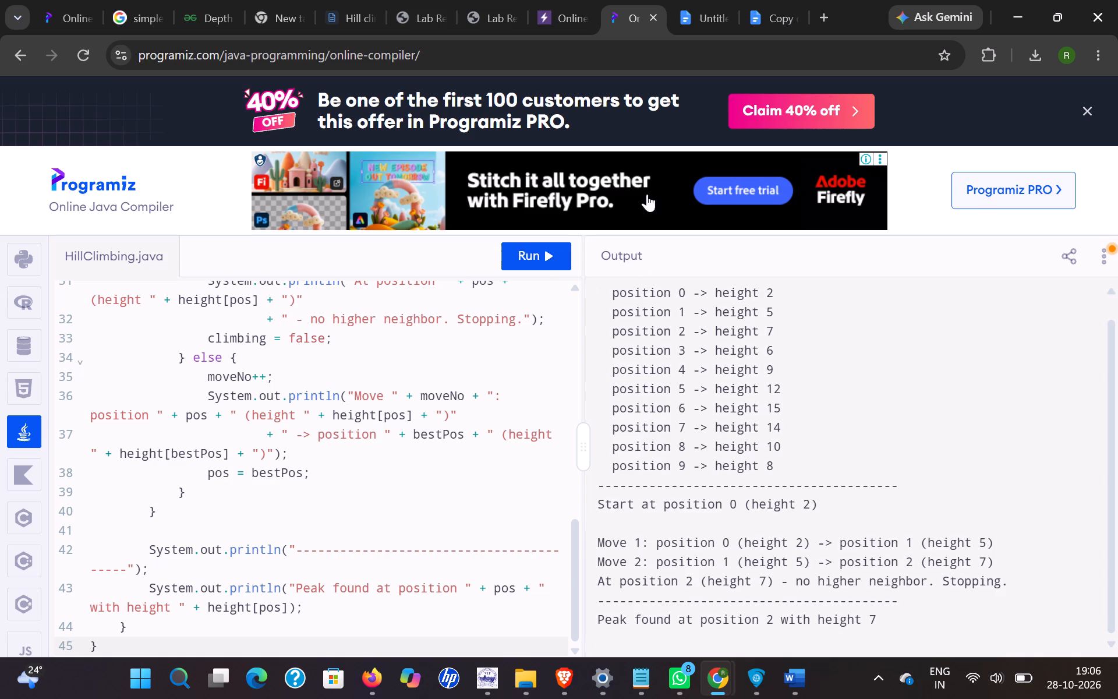
# Switch to the Google Docs lab report and paste the HillClimbing program below Experiment 9's PROGRAM heading.
pyautogui.click(758, 0)
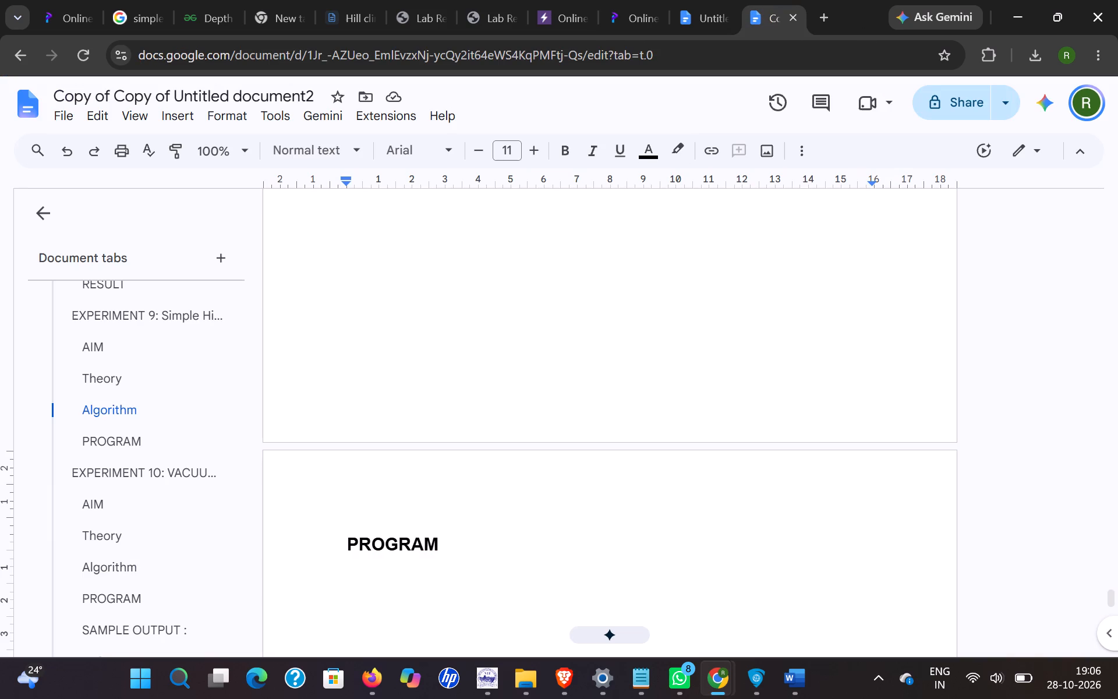
pyautogui.scroll(-2, 554, 404)
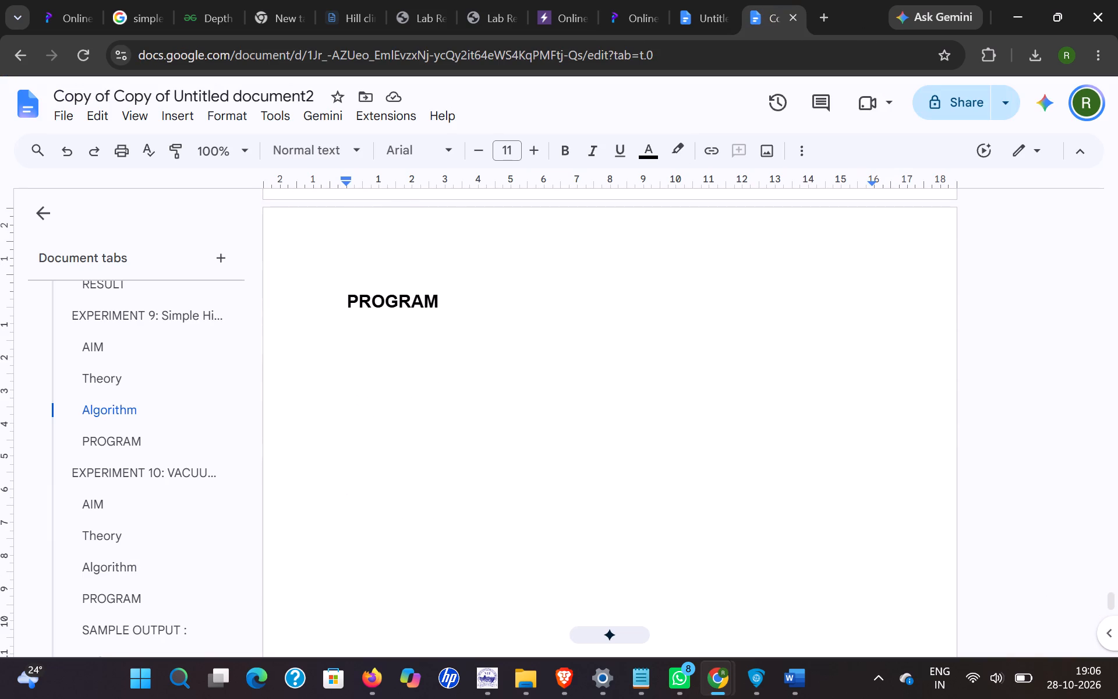
pyautogui.hotkey('ctrl', 'v')
pyautogui.scroll(-2, 668, 385)
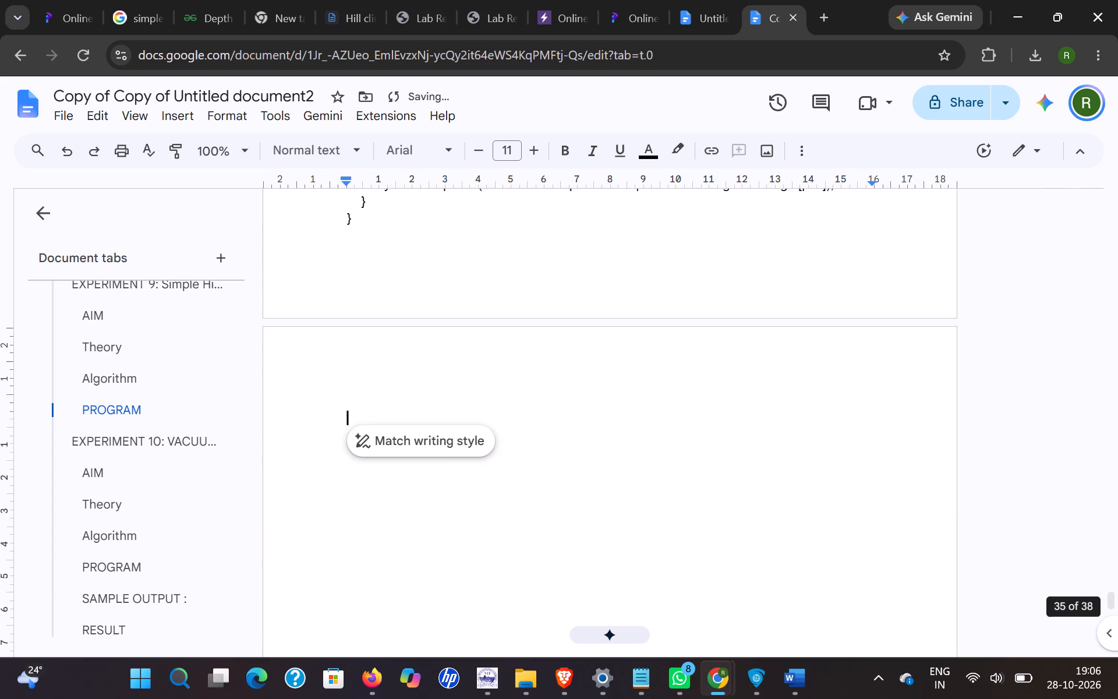
pyautogui.scroll(7, 668, 385)
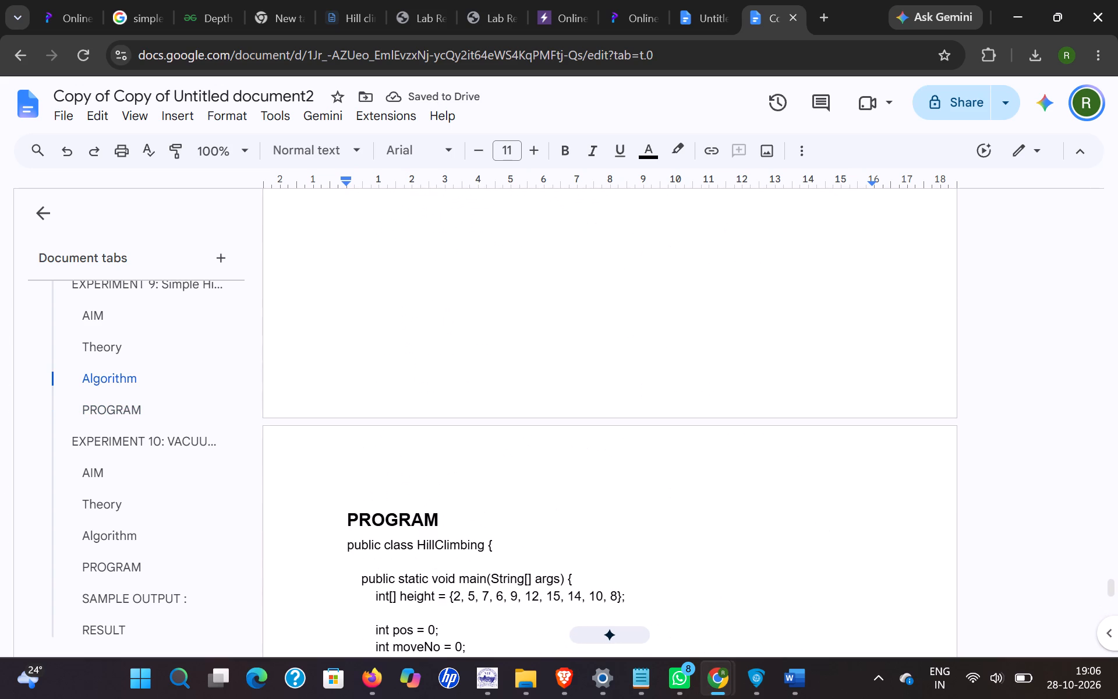
# Review the pasted HillClimbing program in Experiment 9 through to the start of Experiment 10.
pyautogui.scroll(-2, 668, 385)
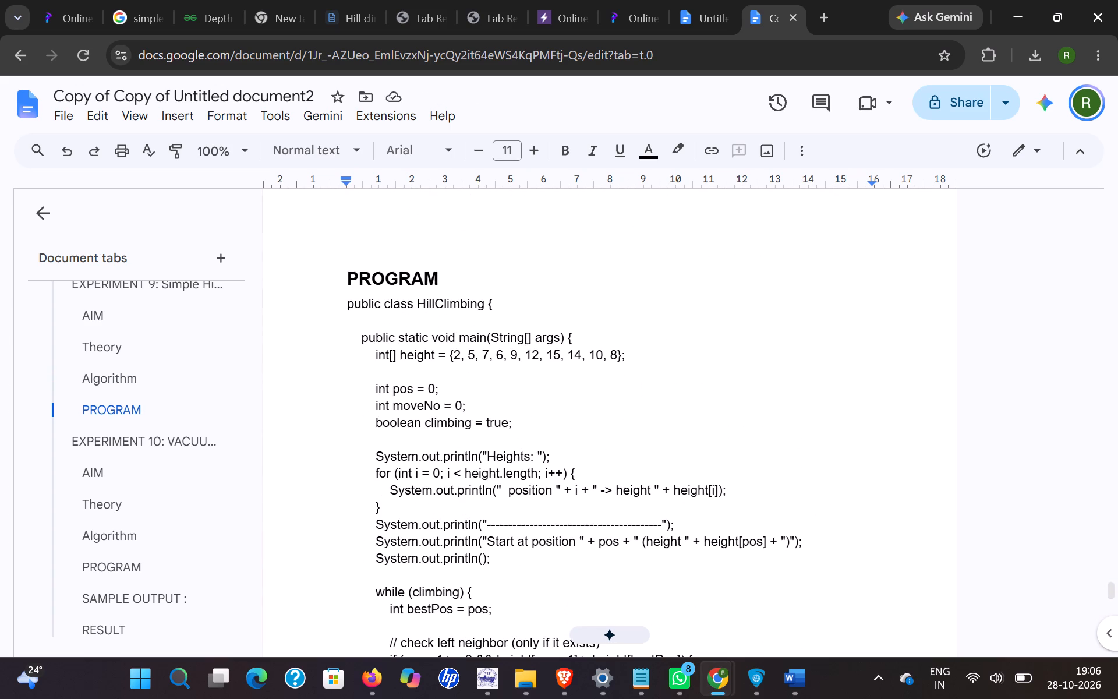
pyautogui.scroll(-4, 637, 328)
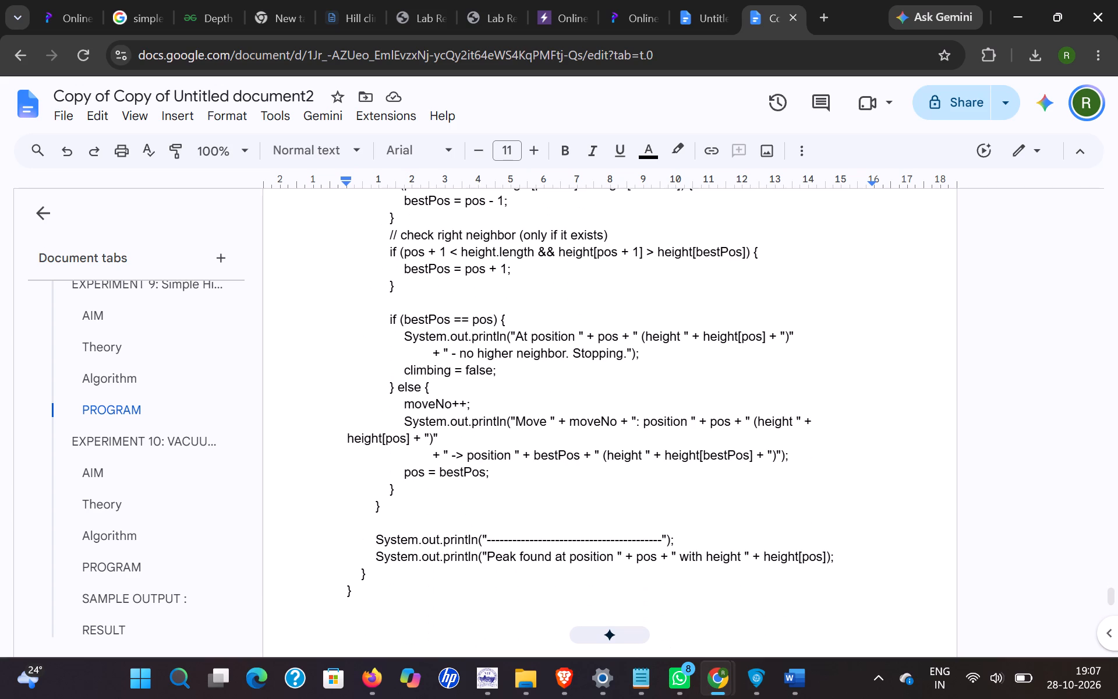
pyautogui.scroll(-5, 637, 328)
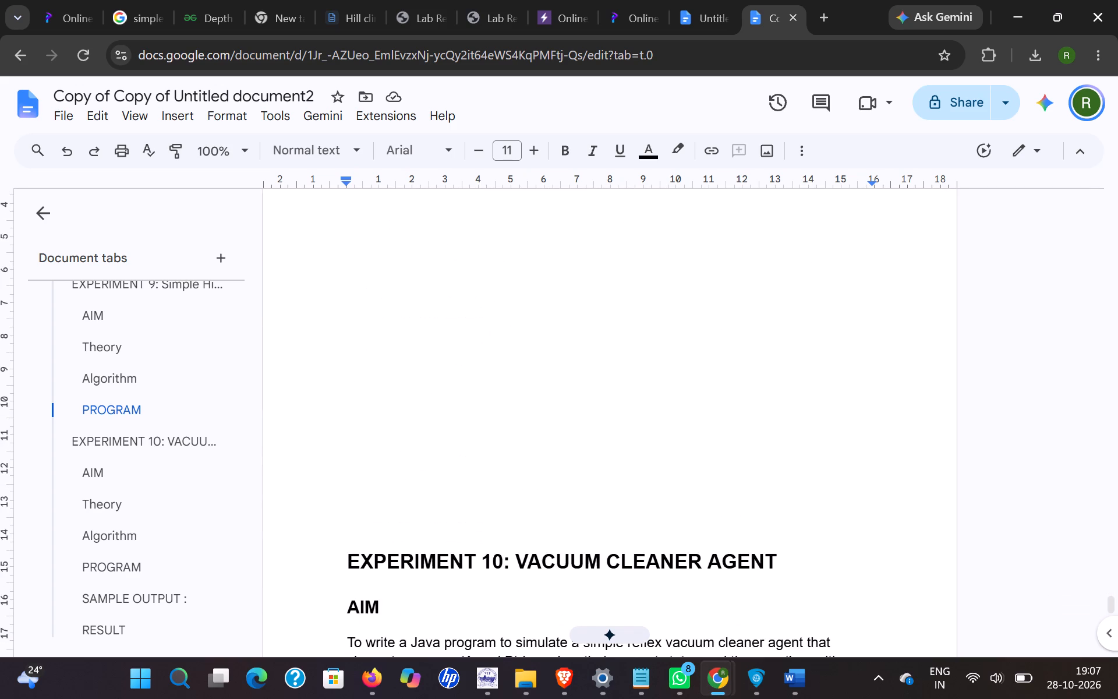
pyautogui.scroll(4, 637, 328)
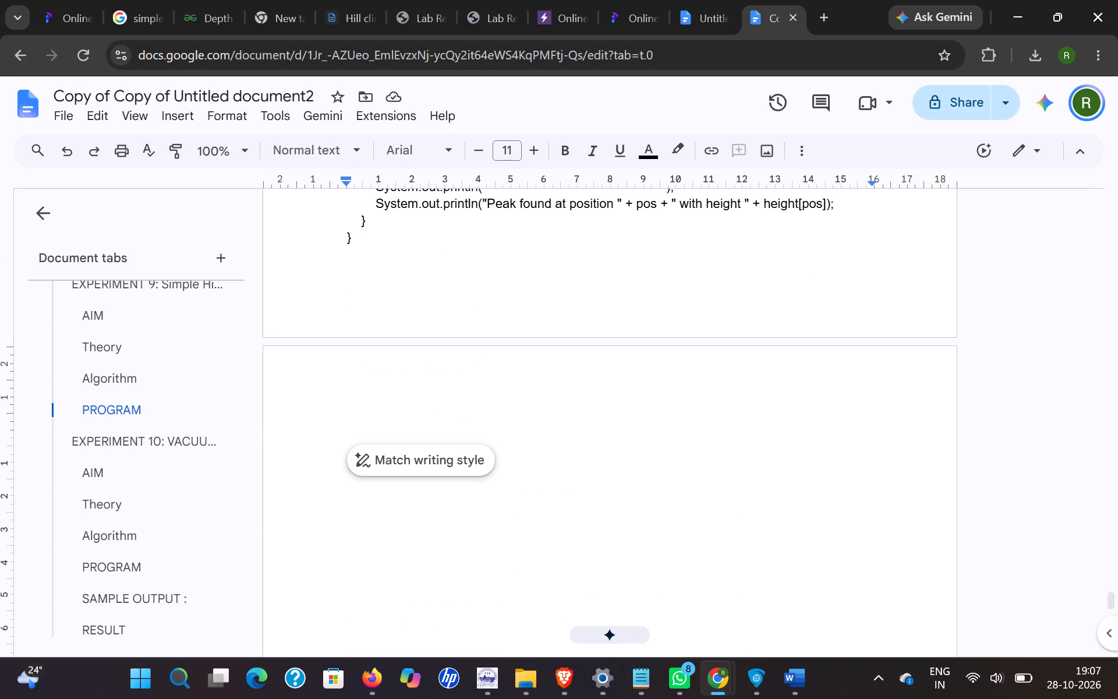
pyautogui.scroll(2, 453, 492)
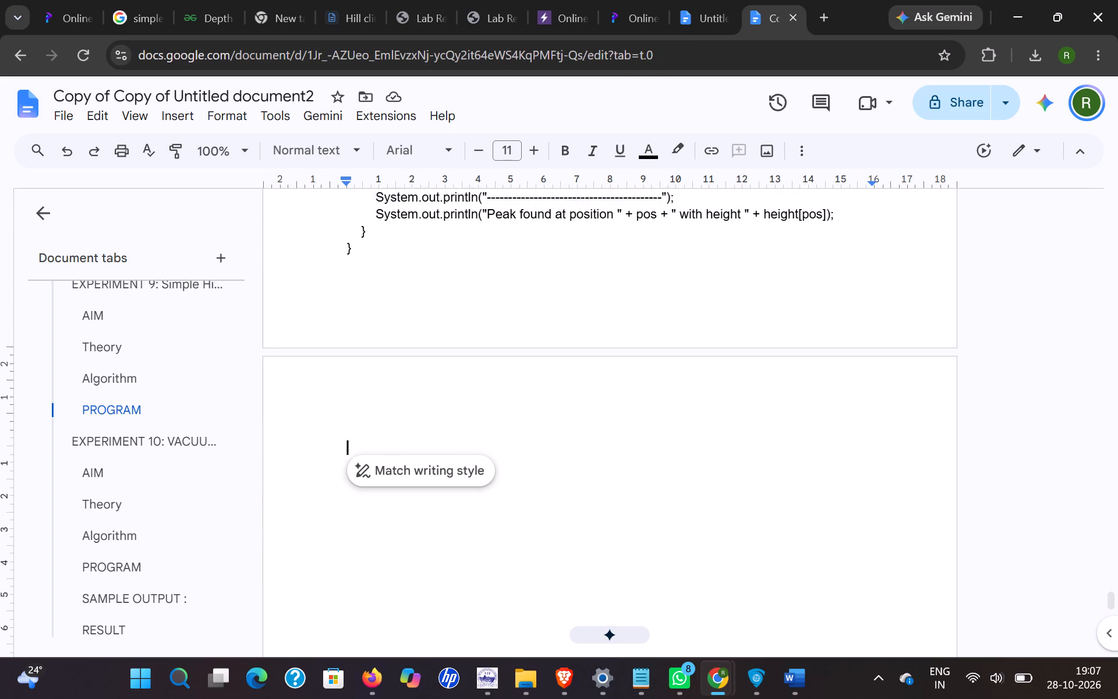
# Copy the SAMPLE OUTPUT heading from the A* search experiment and paste it below Experiment 9's HillClimbing program.
pyautogui.scroll(10, 453, 492)
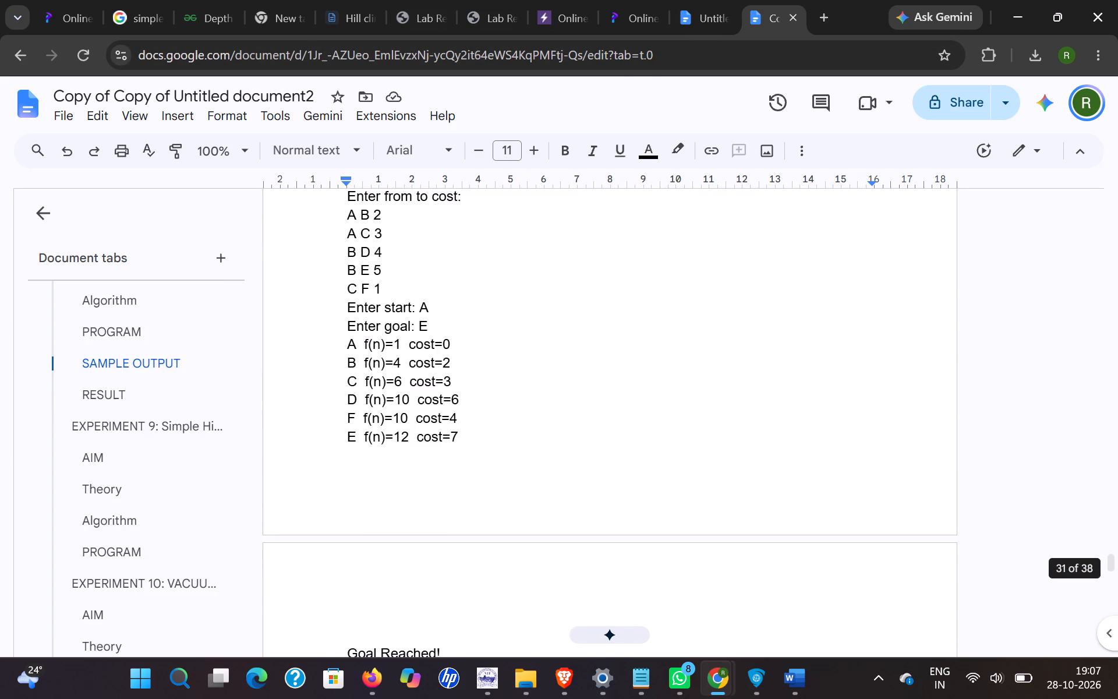
pyautogui.scroll(2, 453, 492)
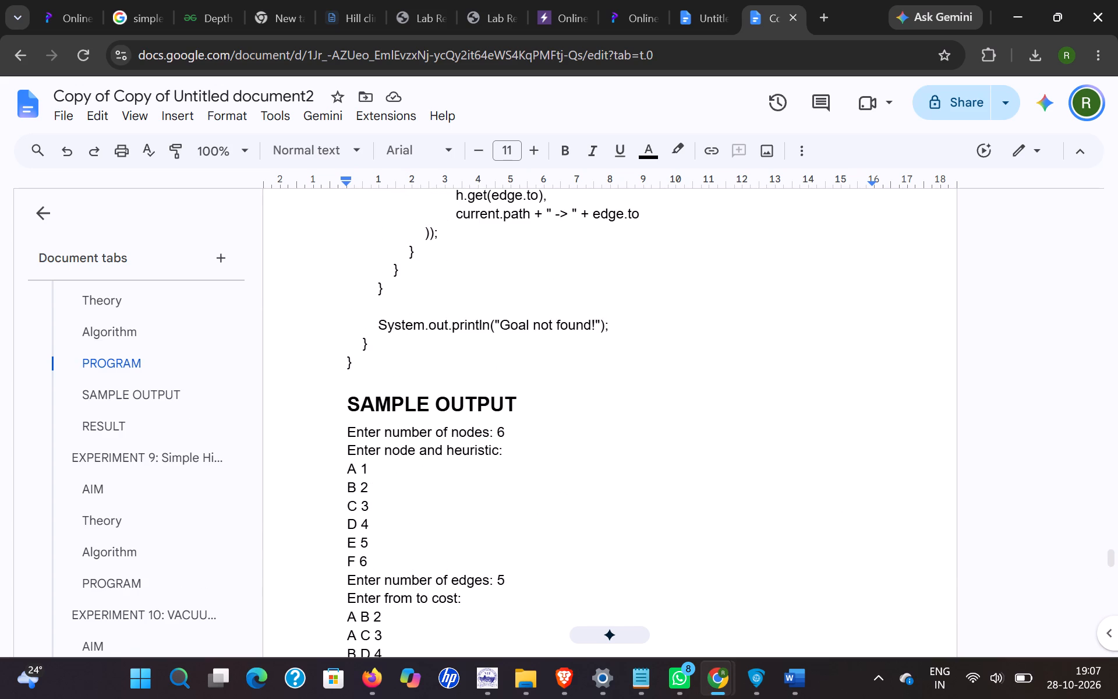
pyautogui.moveTo(332, 399); pyautogui.dragTo(349, 400)
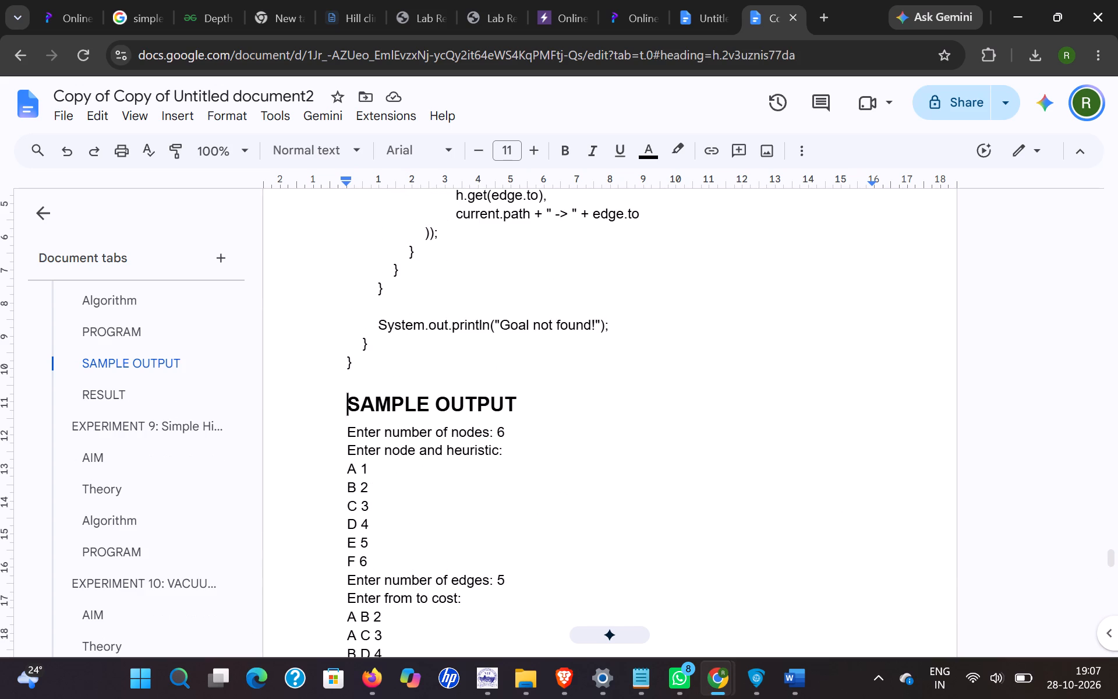
pyautogui.moveTo(349, 400); pyautogui.dragTo(525, 407)
pyautogui.hotkey('ctrl', 'c')
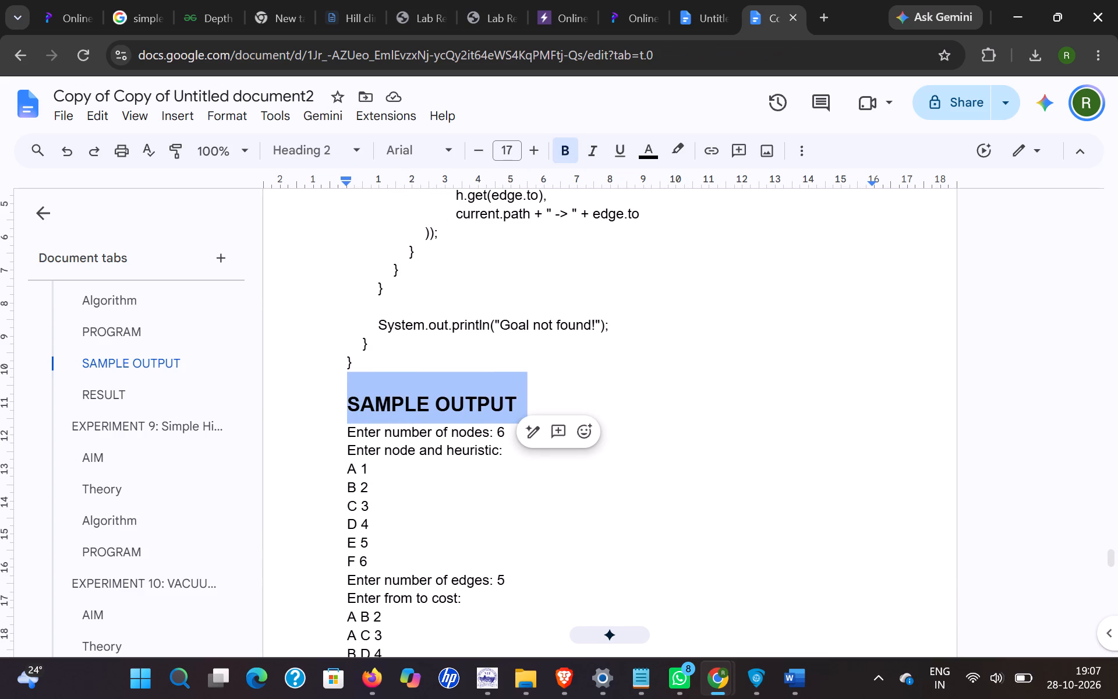
pyautogui.click(667, 394)
pyautogui.scroll(-5, 667, 394)
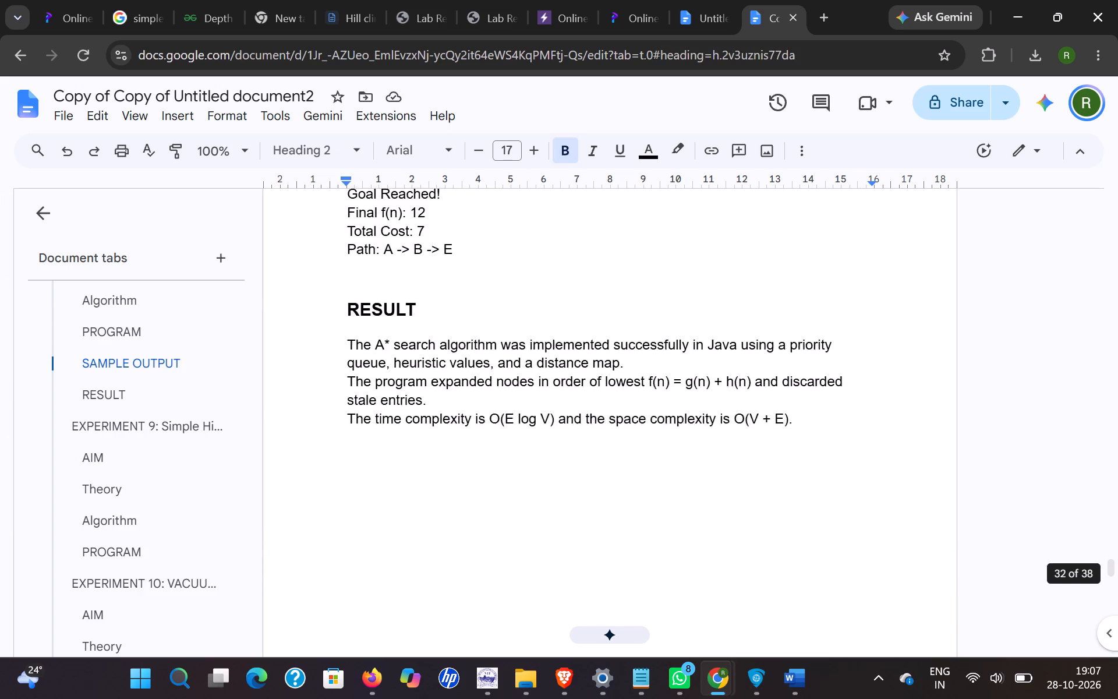
pyautogui.scroll(-8, 667, 394)
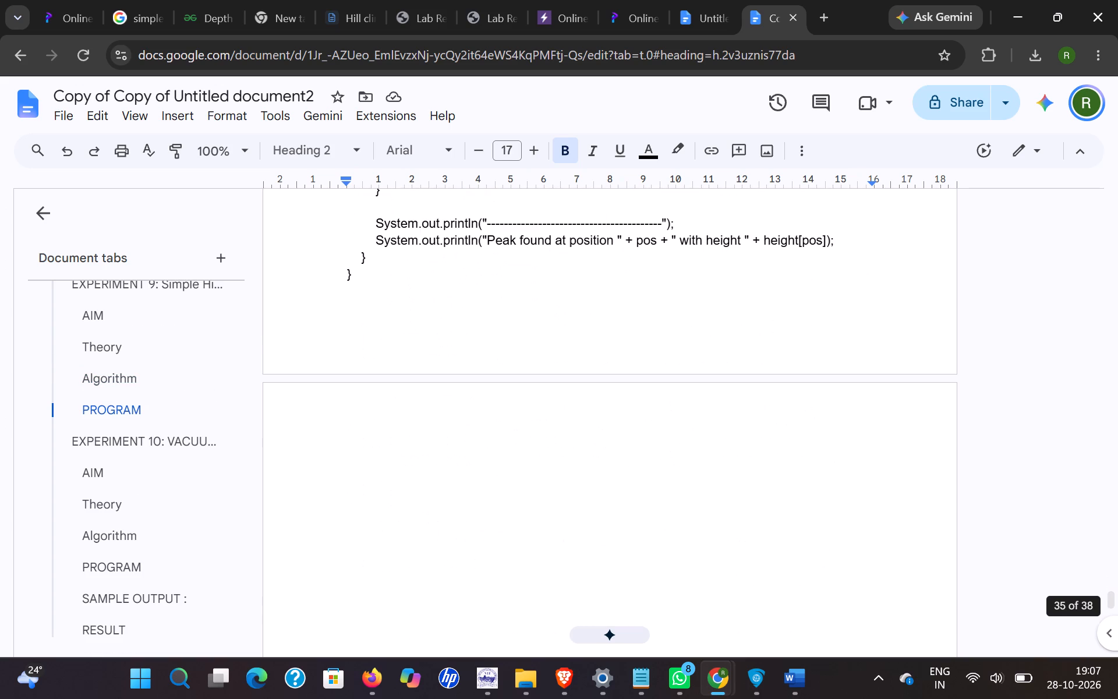
pyautogui.scroll(-2, 667, 394)
pyautogui.click(369, 388)
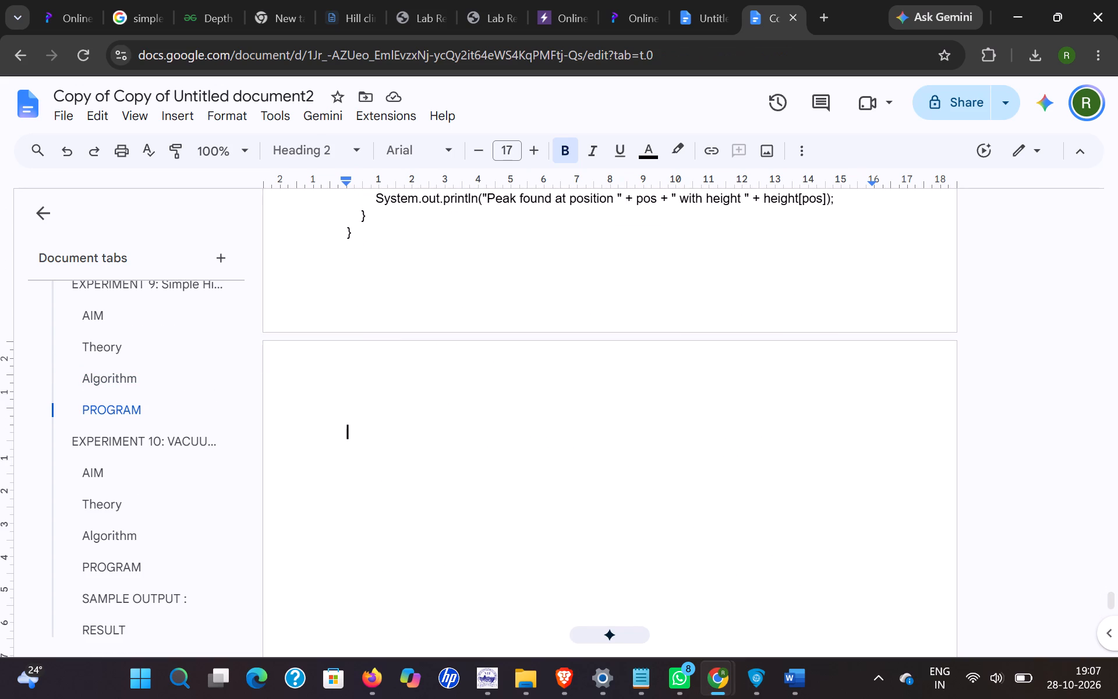
pyautogui.press('BackSpace')
pyautogui.press('Return')
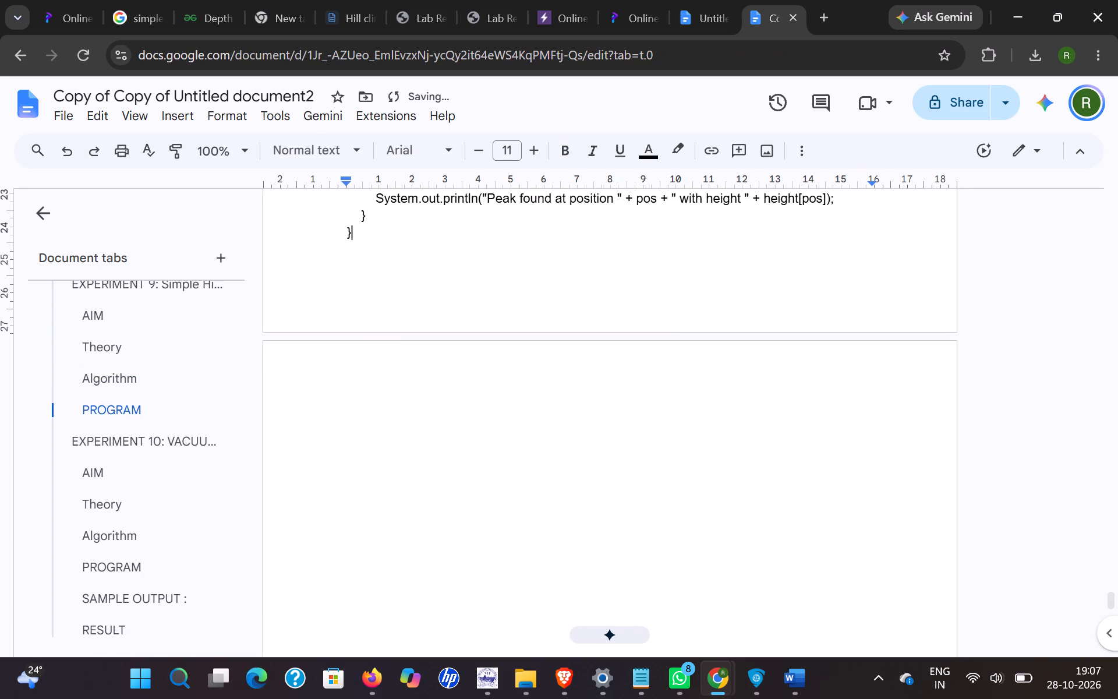
pyautogui.hotkey('ctrl', 'v')
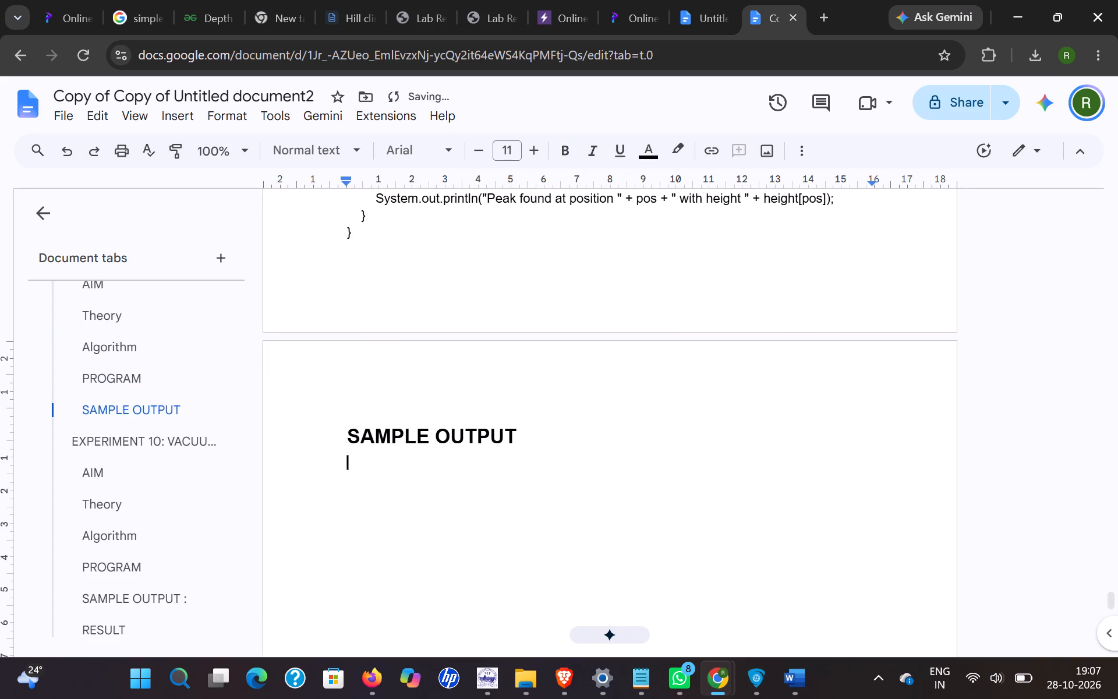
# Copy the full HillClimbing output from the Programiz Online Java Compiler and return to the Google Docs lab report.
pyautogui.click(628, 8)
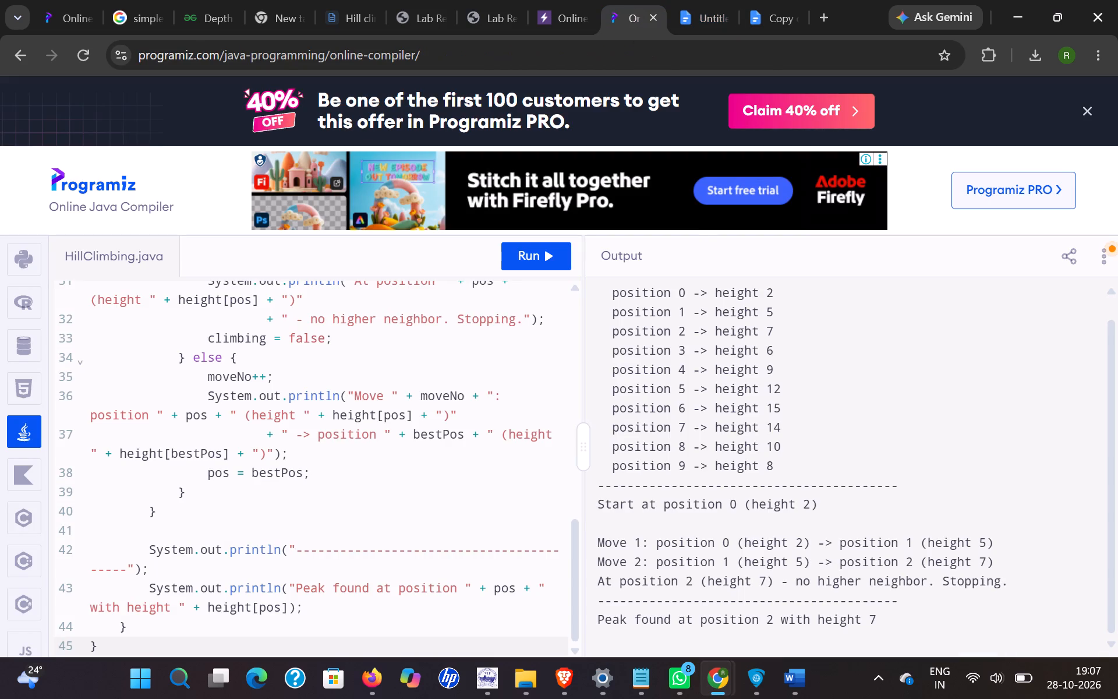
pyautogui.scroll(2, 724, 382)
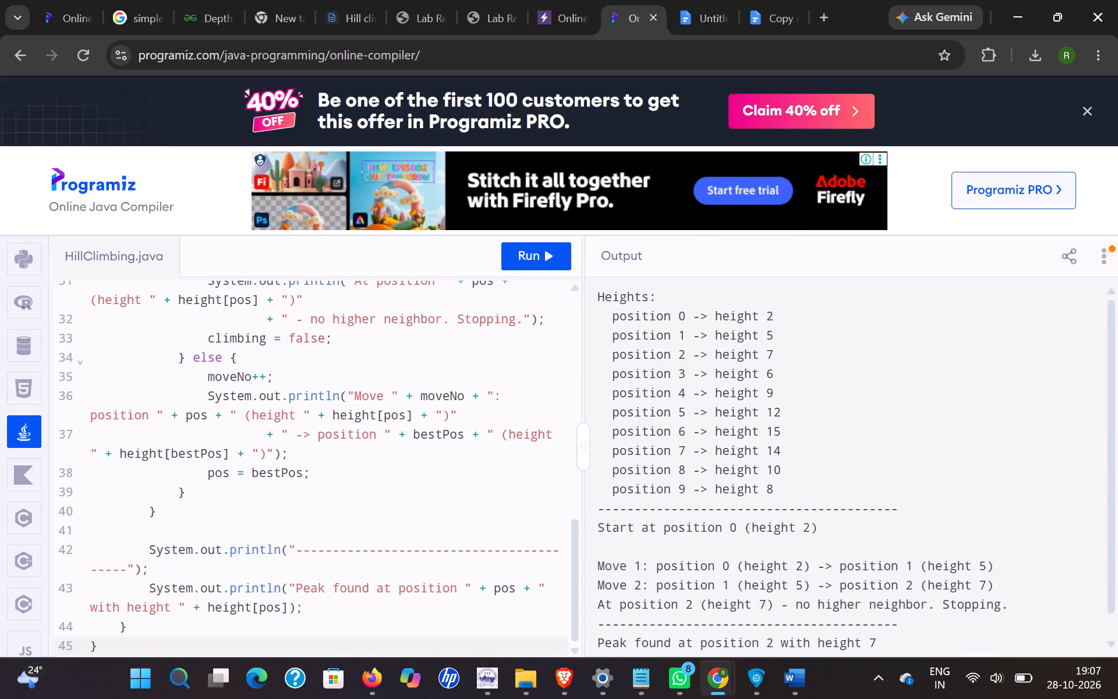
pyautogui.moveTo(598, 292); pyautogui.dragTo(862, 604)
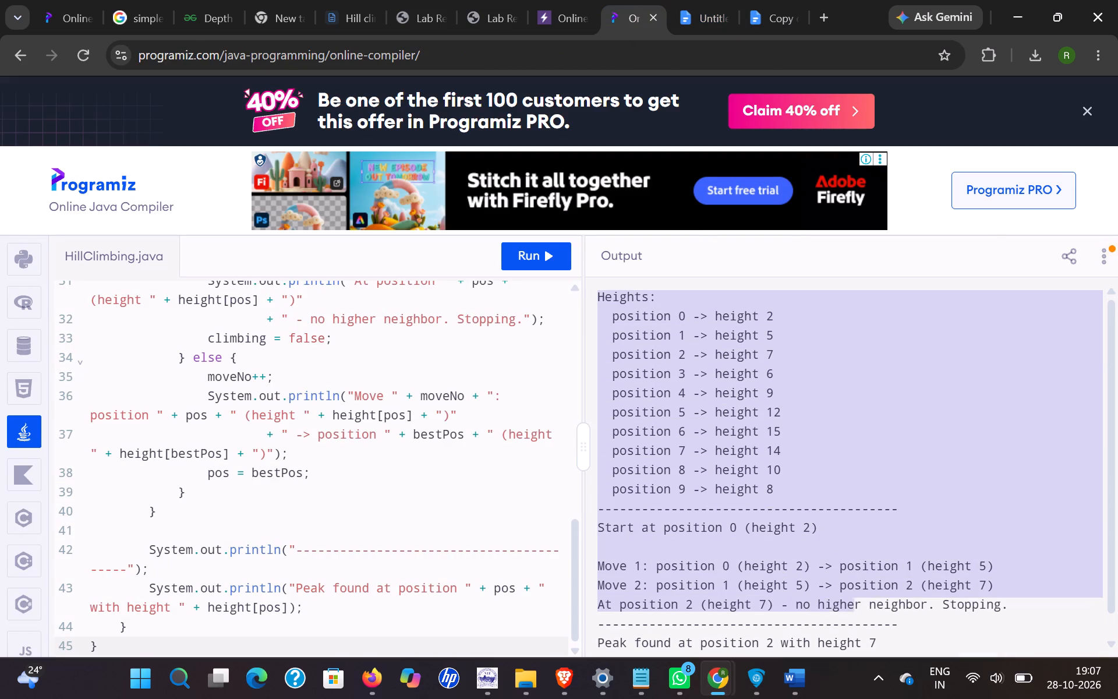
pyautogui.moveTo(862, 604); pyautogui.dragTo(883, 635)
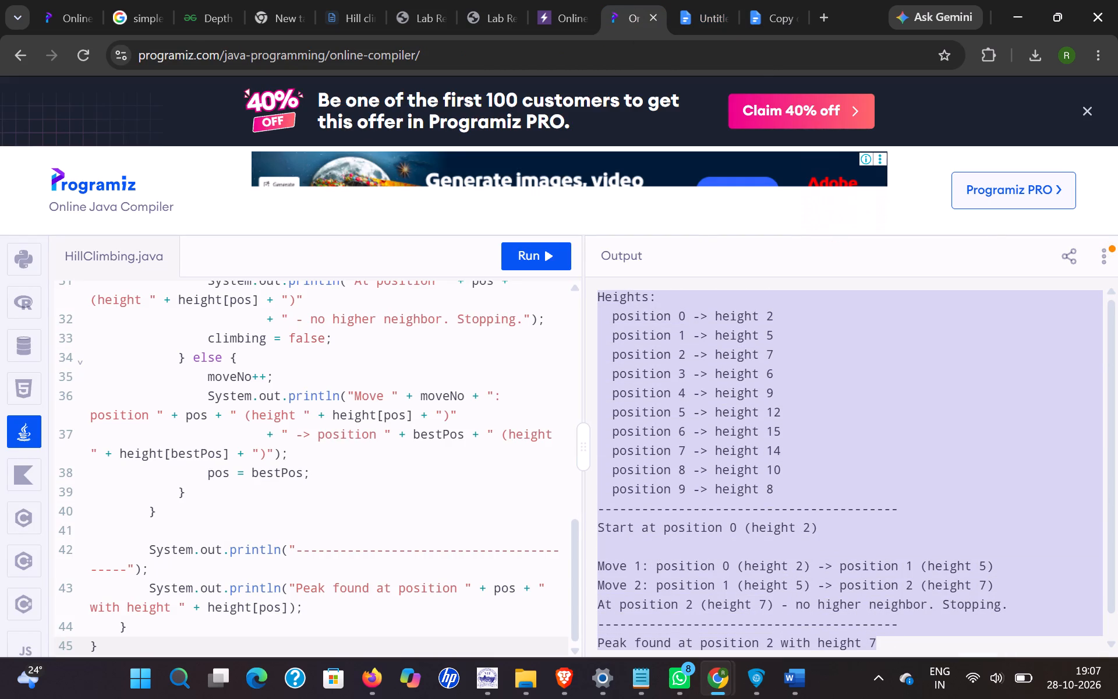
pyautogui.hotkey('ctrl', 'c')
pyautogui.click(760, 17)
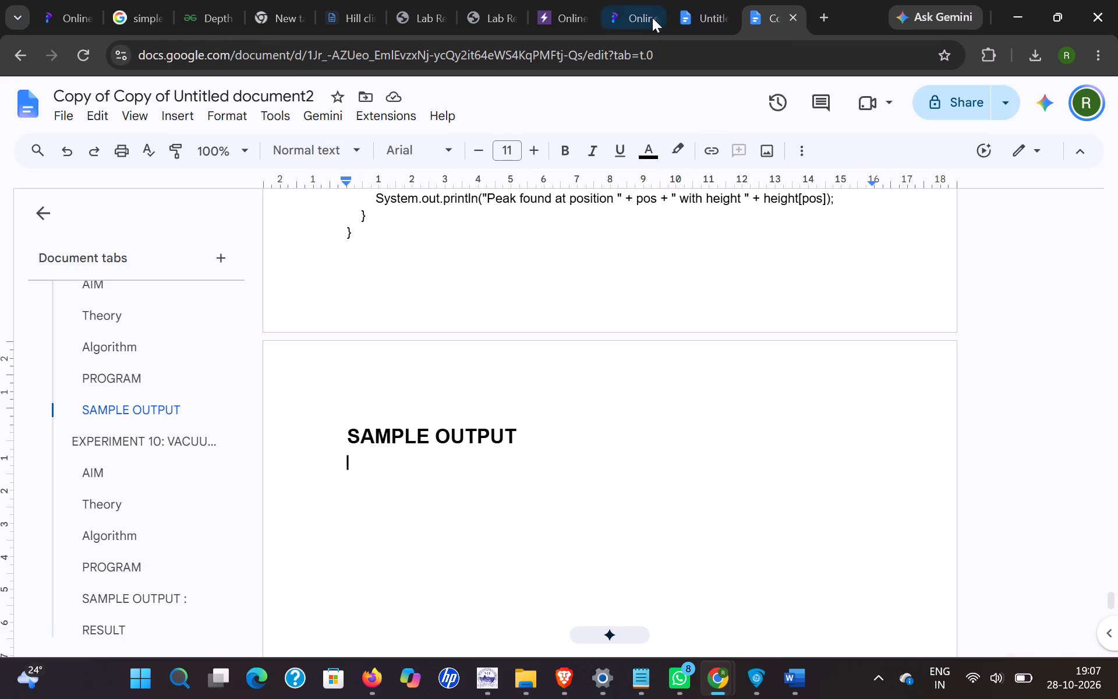
# Switch to the Hill Climbing lab report PDF and examine its Sample Input and Output section, including Run 1 and Run 2.
pyautogui.click(437, 15)
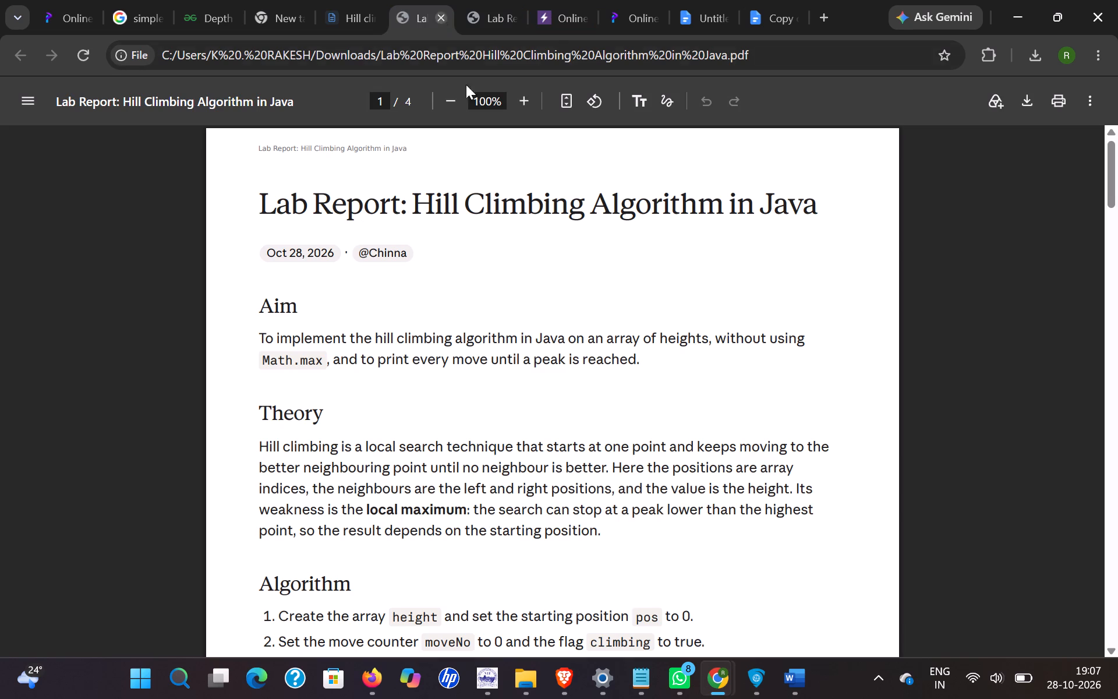
pyautogui.scroll(-6, 527, 345)
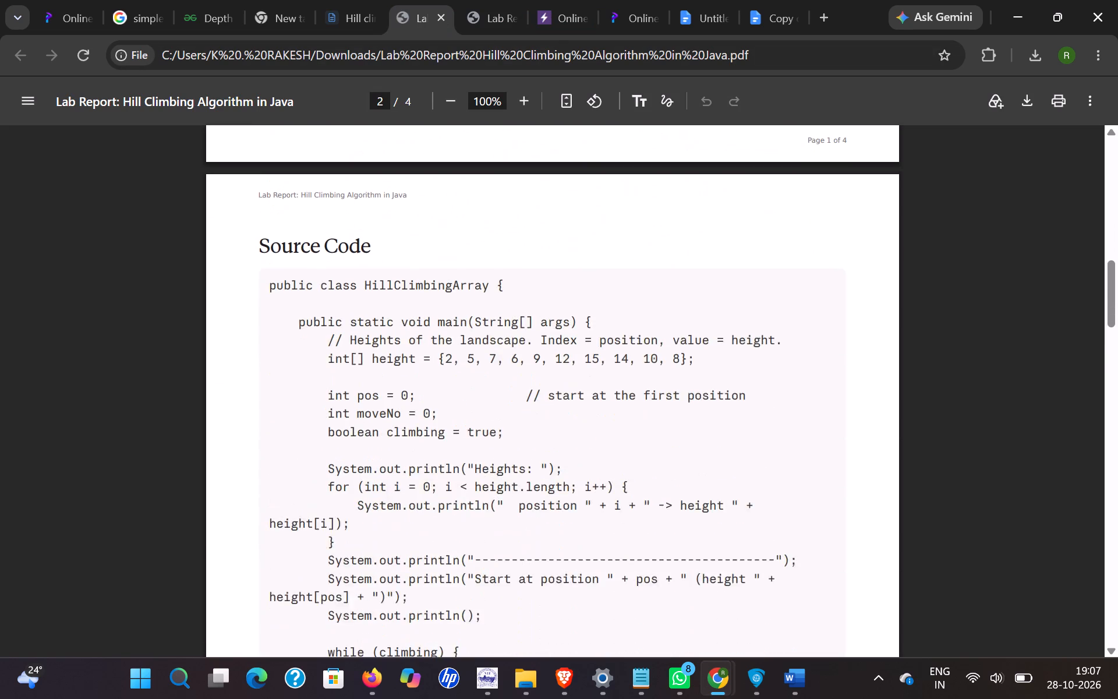
pyautogui.scroll(-7, 527, 345)
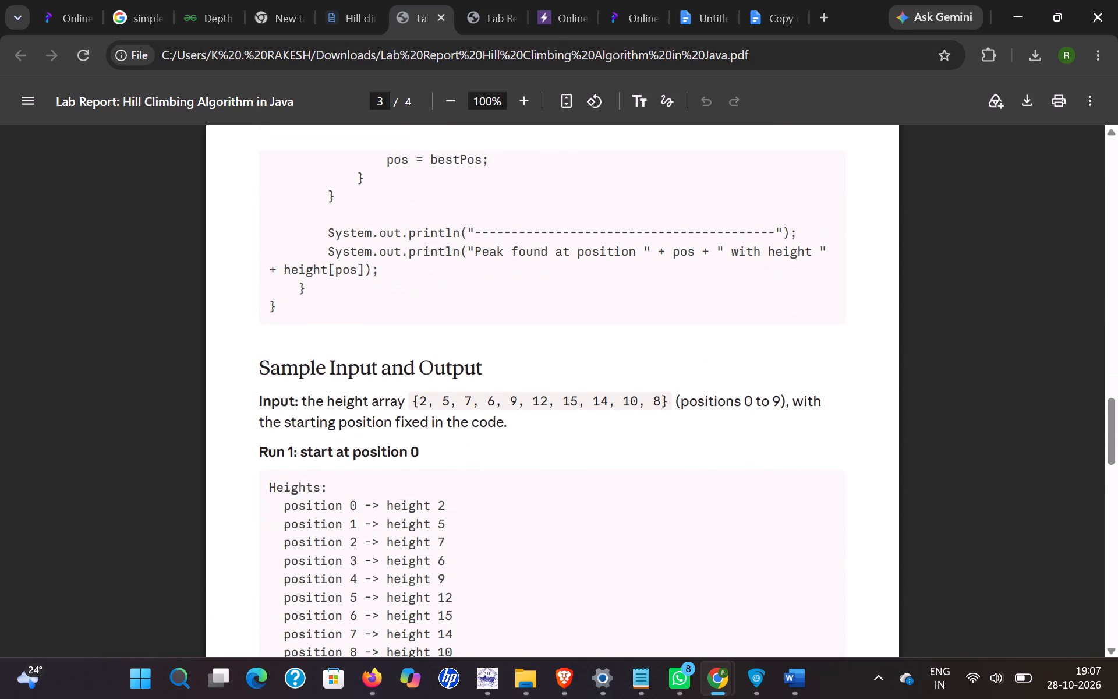
pyautogui.scroll(-1, 527, 345)
pyautogui.click(771, 6)
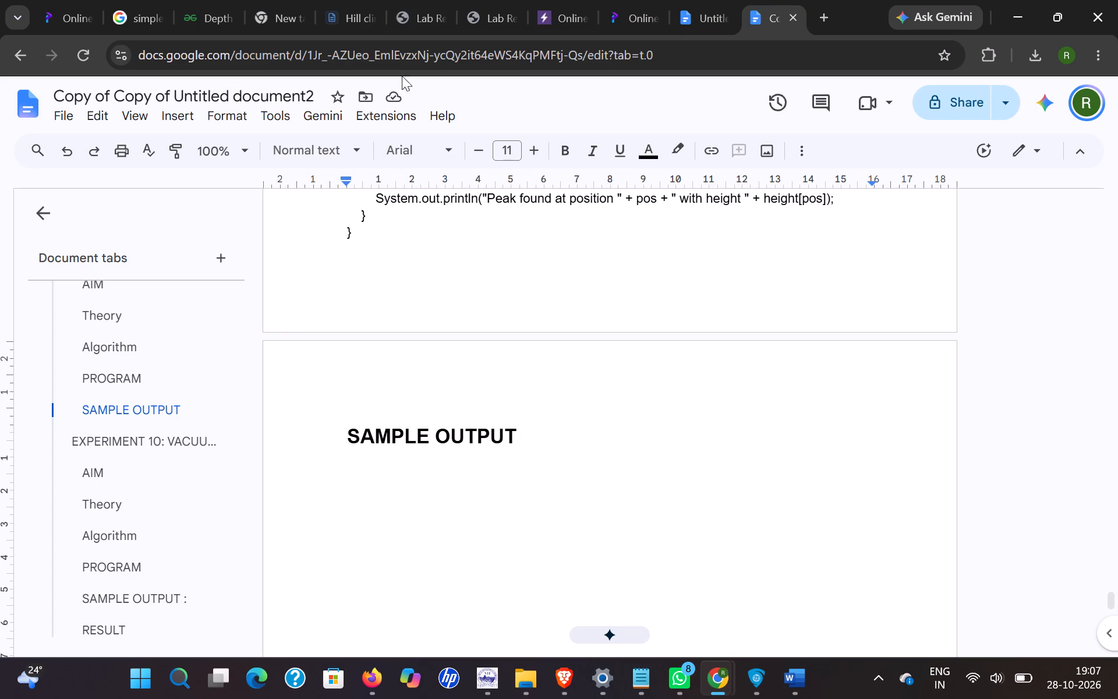
pyautogui.click(401, 9)
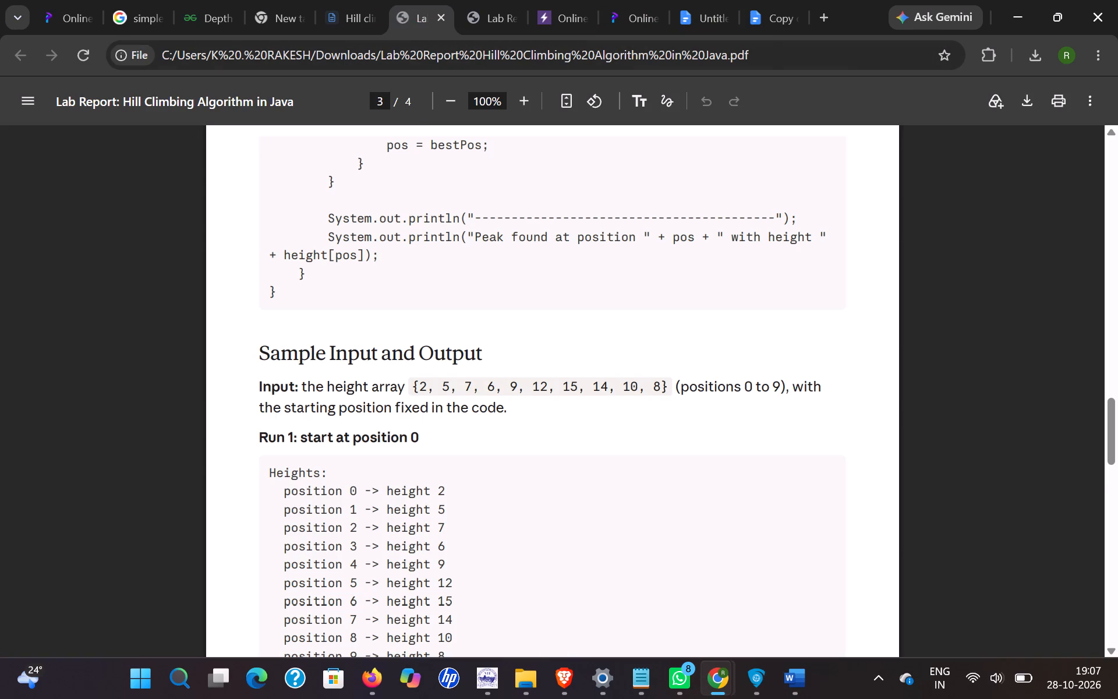
pyautogui.scroll(-4, 397, 371)
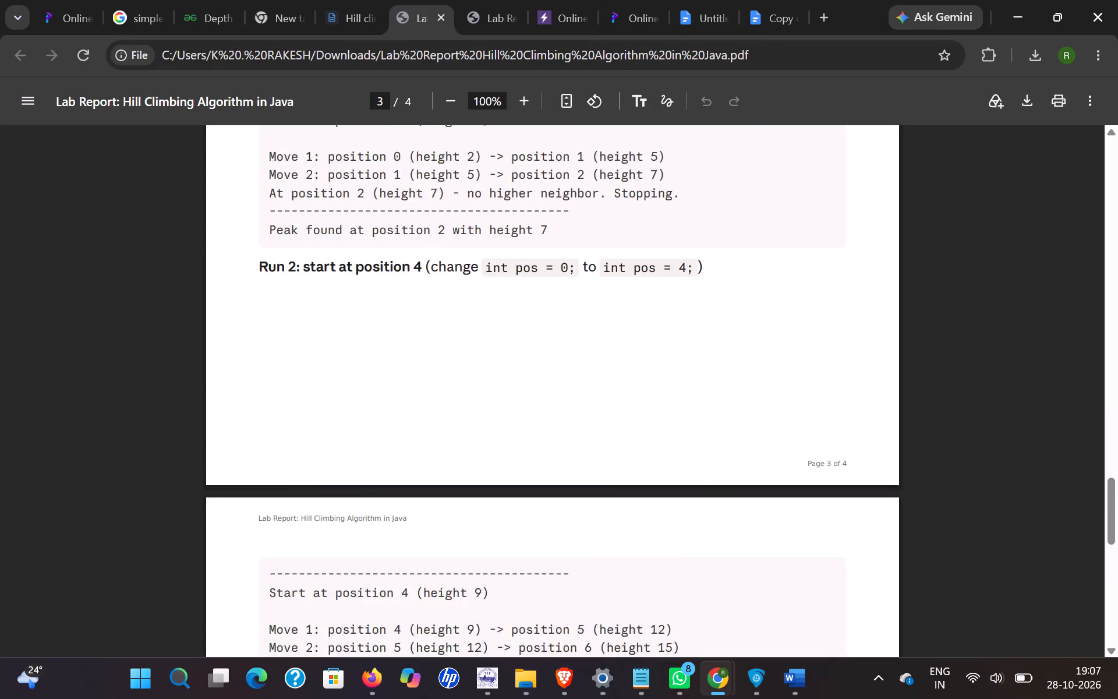
pyautogui.scroll(-3, 397, 371)
pyautogui.scroll(3, 397, 371)
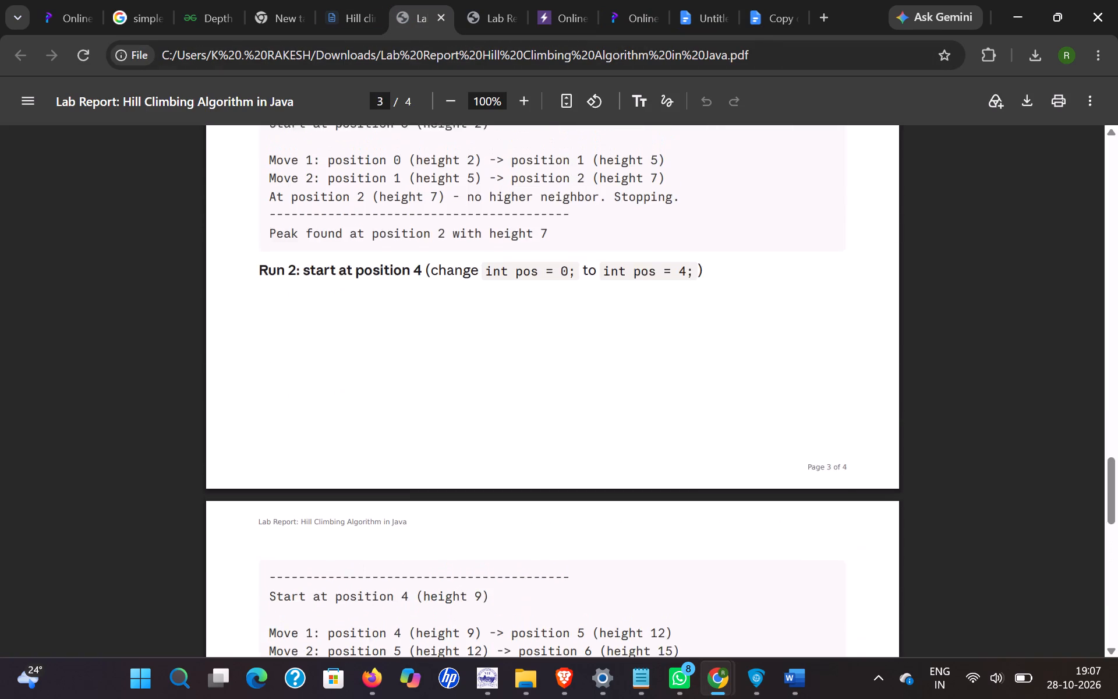
pyautogui.scroll(5, 397, 371)
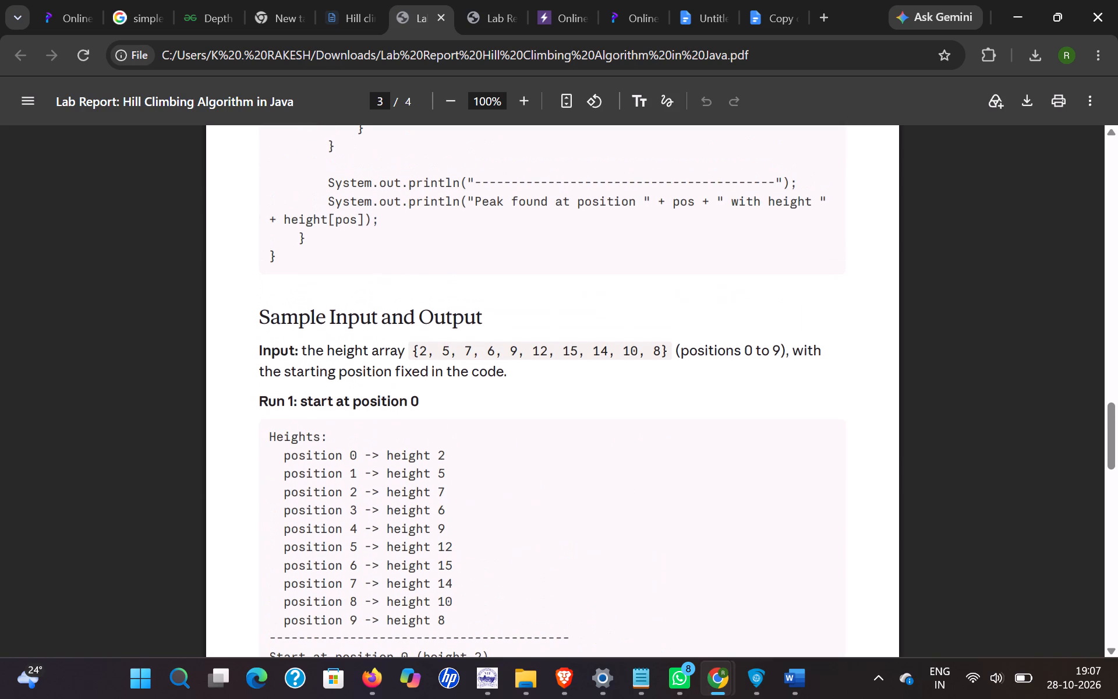
# Copy the PDF's Input sentence about the height array and paste it on a new line below Experiment 9's SAMPLE OUTPUT heading in Google Docs.
pyautogui.moveTo(264, 347); pyautogui.dragTo(313, 363)
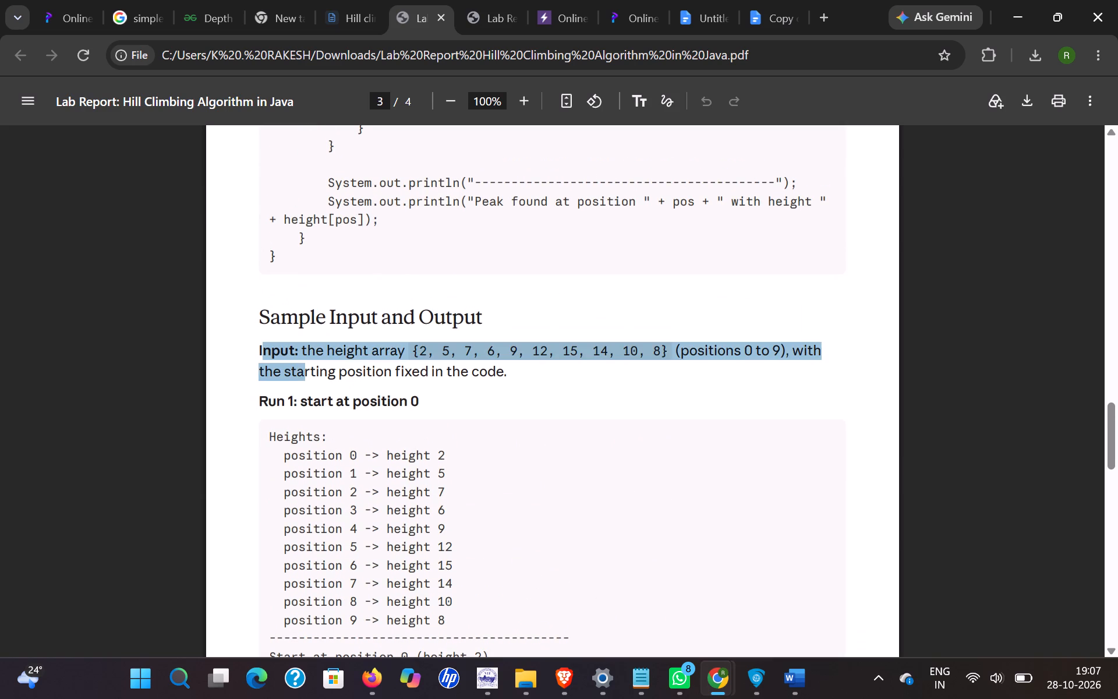
pyautogui.moveTo(313, 363); pyautogui.dragTo(525, 390)
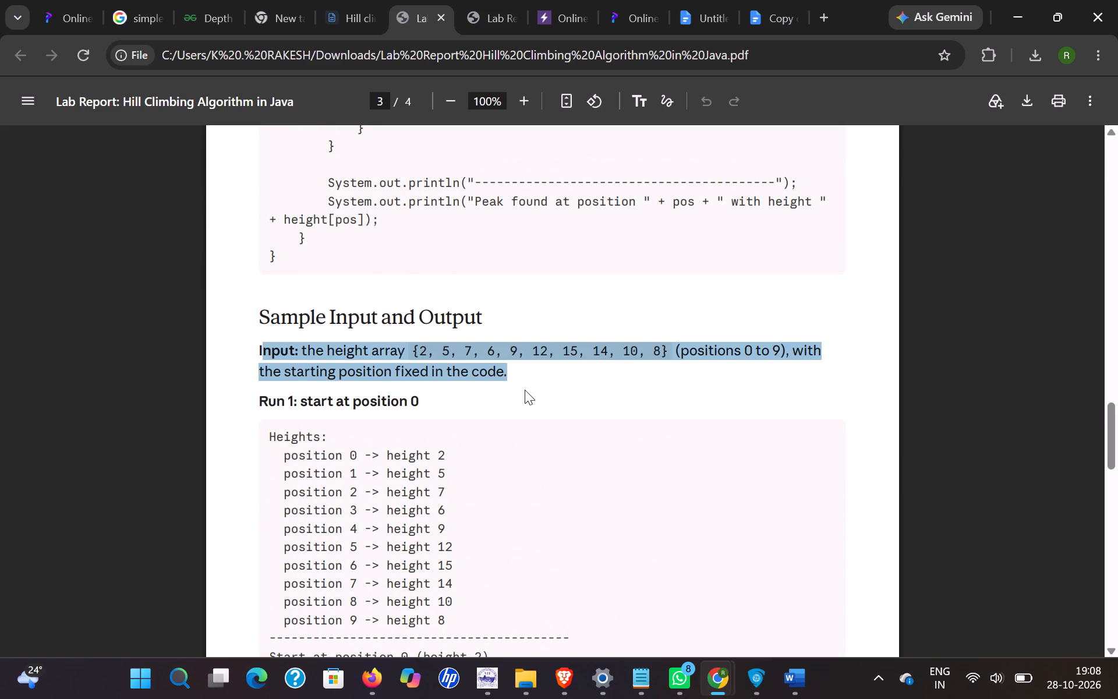
pyautogui.hotkey('ctrl', 'c')
pyautogui.click(784, 8)
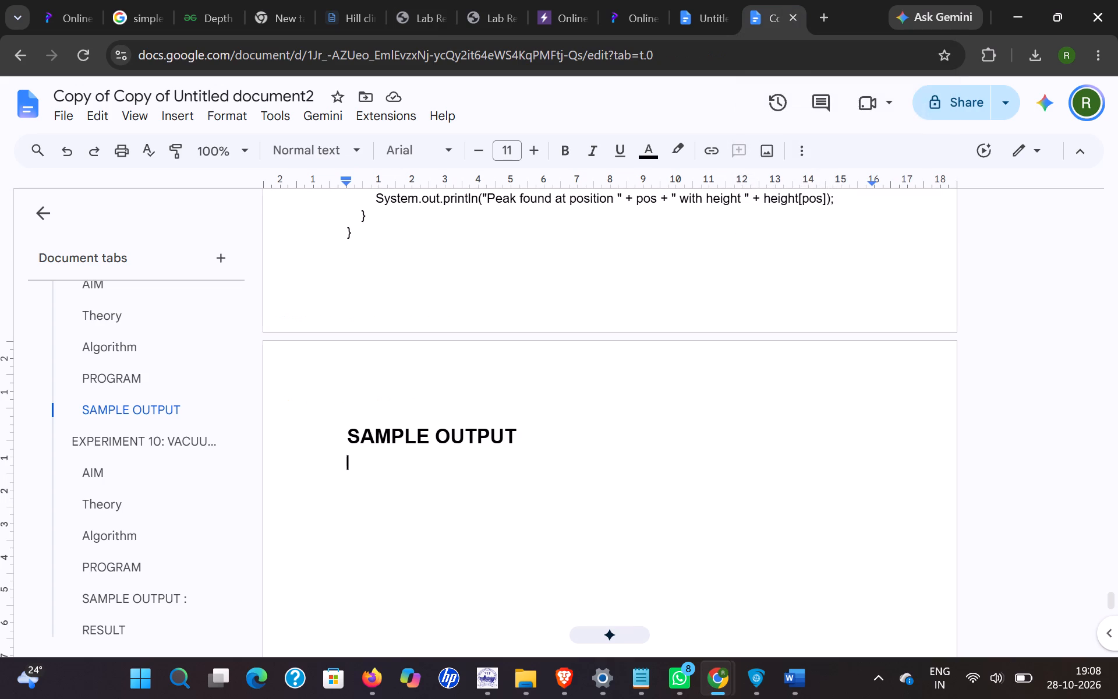
pyautogui.press('Return')
pyautogui.hotkey('ctrl', 'v')
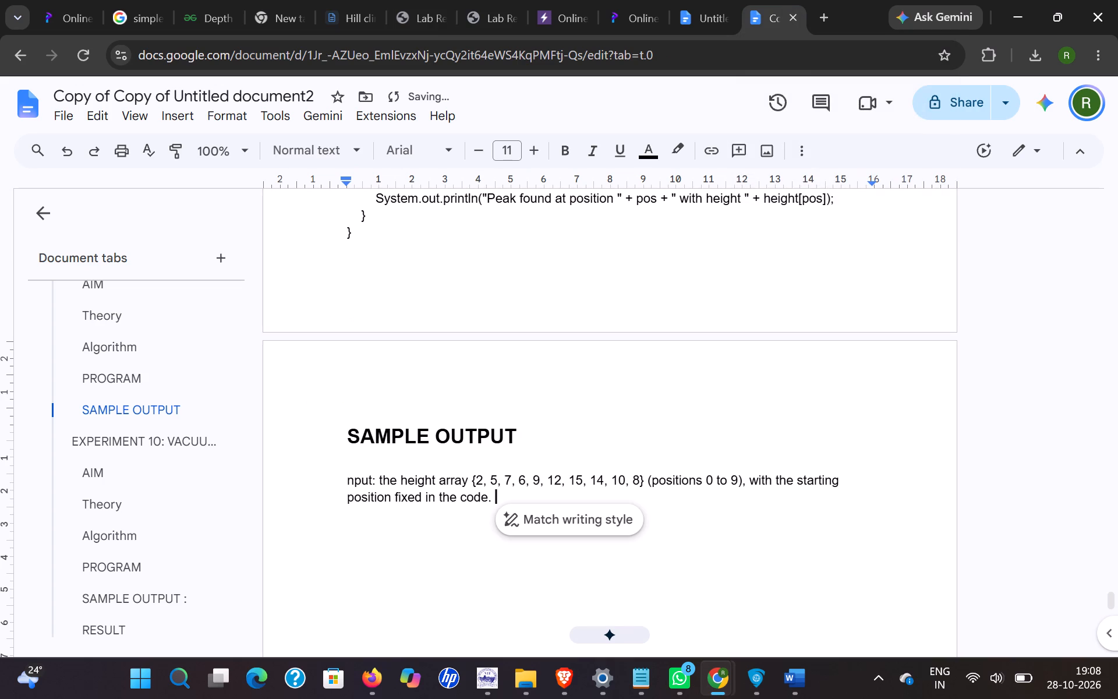
# Add the missing "i" at the start of the pasted input sentence.
pyautogui.click(346, 476)
pyautogui.press('i')
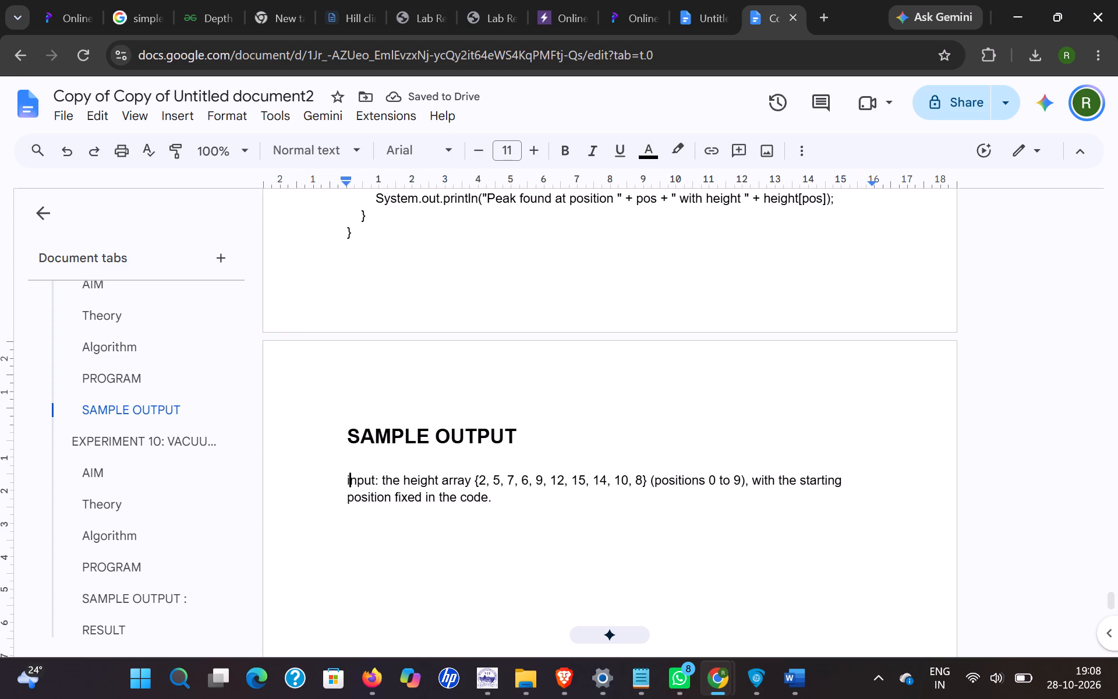
# Set the font size of the whole input sentence under SAMPLE OUTPUT to 12.
pyautogui.moveTo(345, 479); pyautogui.dragTo(493, 497)
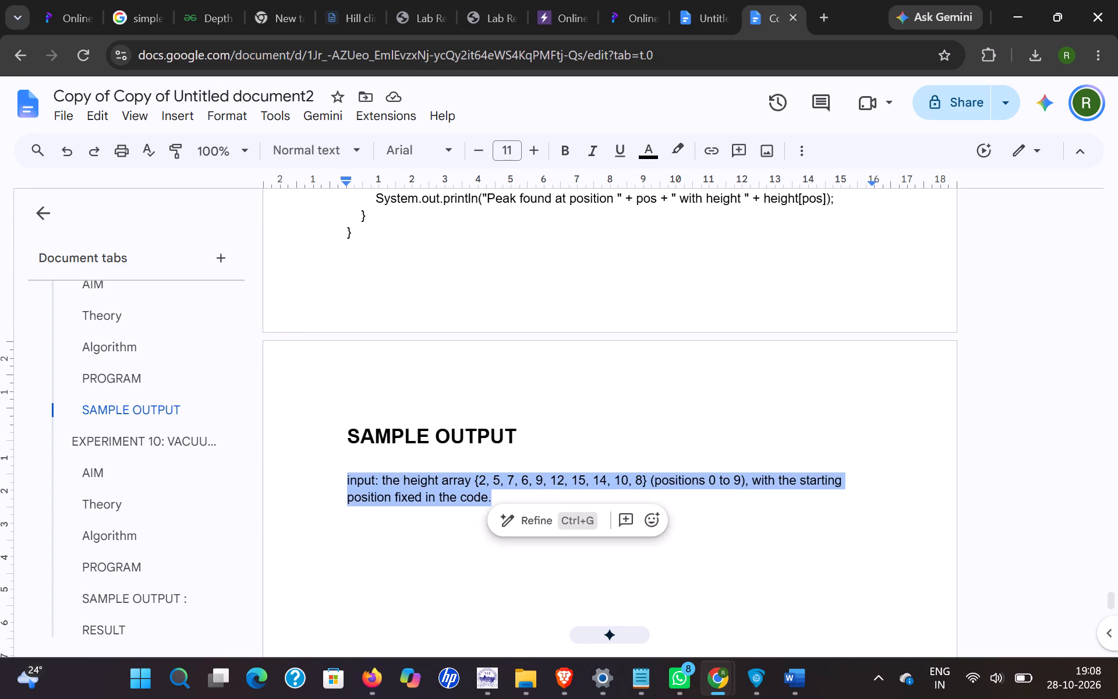
pyautogui.click(537, 147)
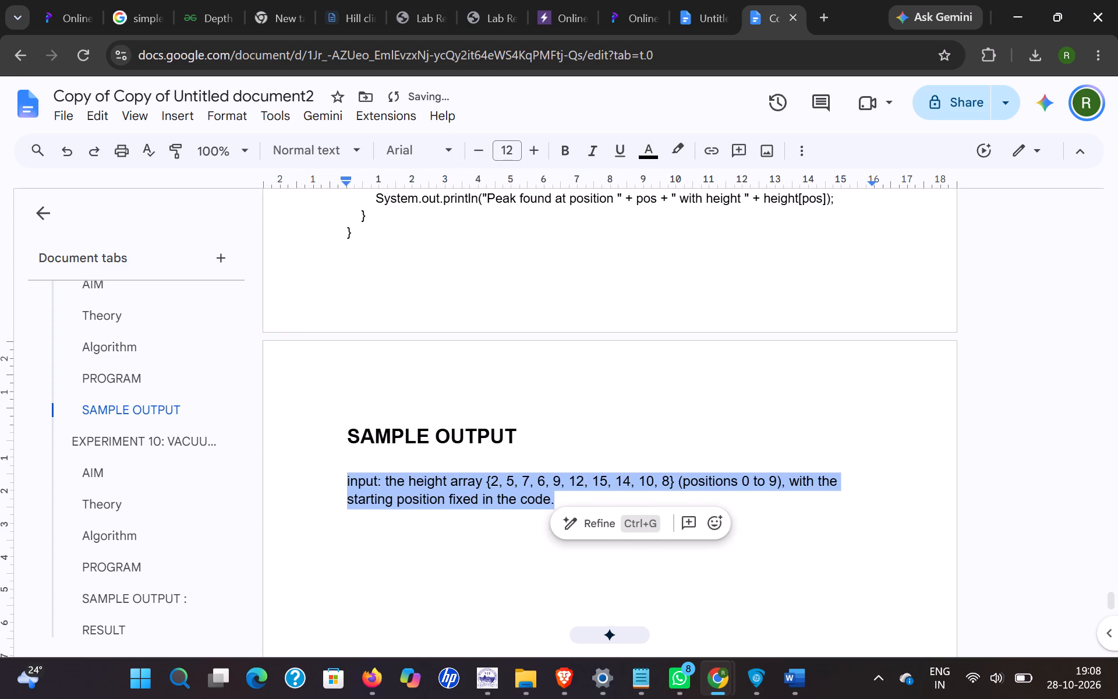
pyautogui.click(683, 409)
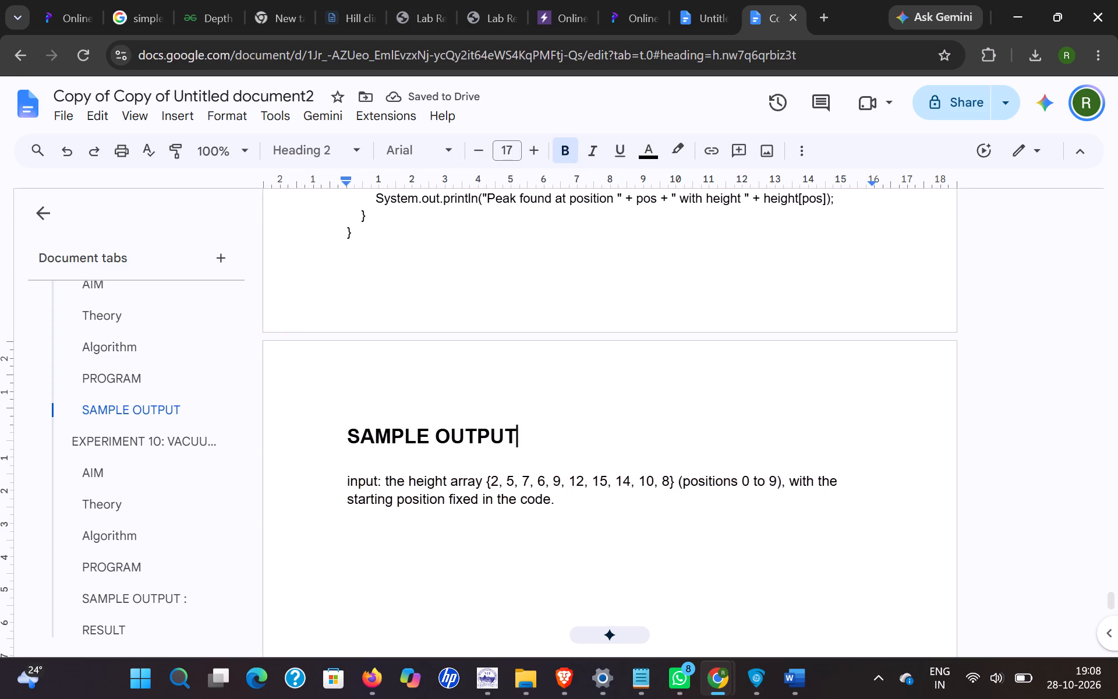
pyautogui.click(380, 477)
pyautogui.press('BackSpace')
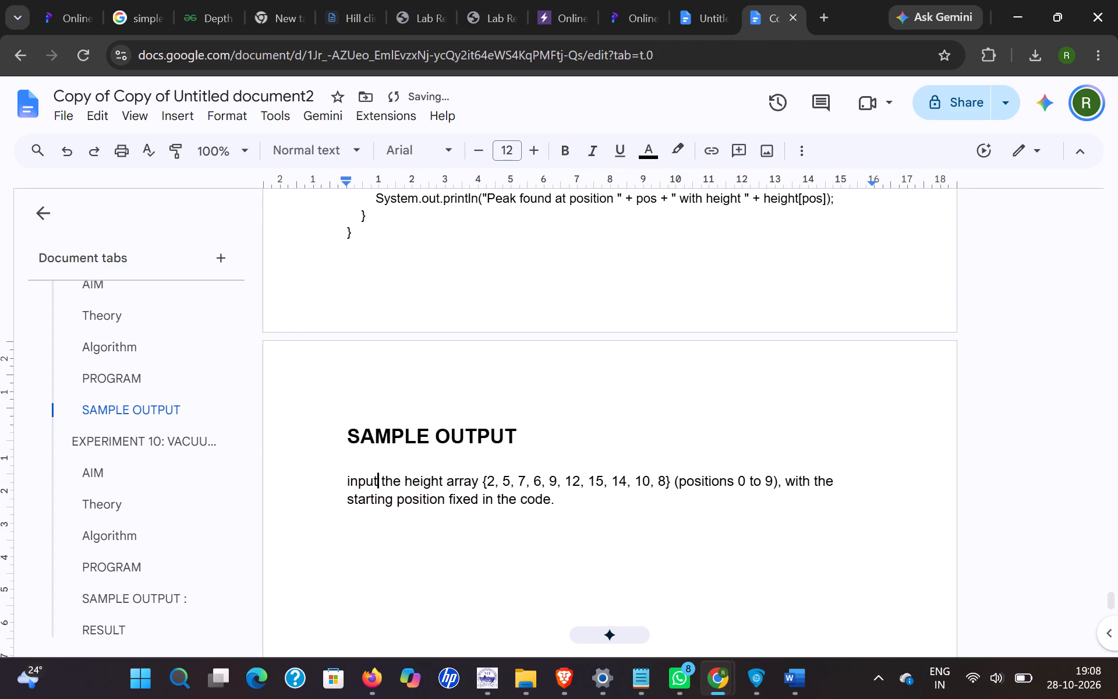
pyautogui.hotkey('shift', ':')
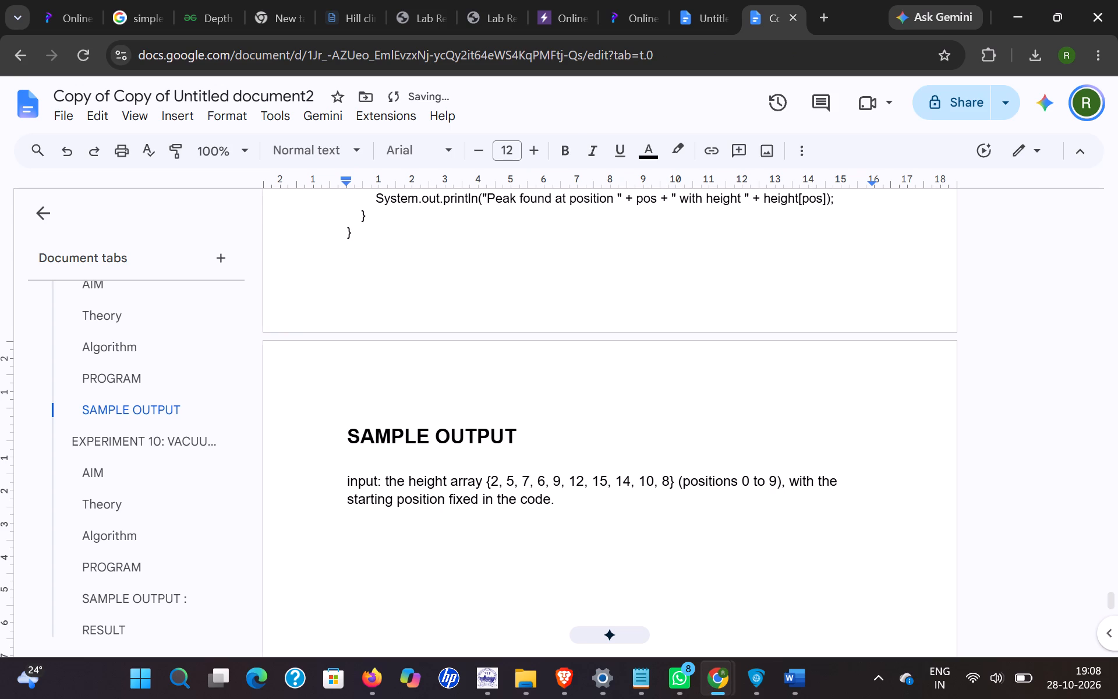
# Make the word "input" at the start of the sentence under SAMPLE OUTPUT bold with font size 13.
pyautogui.moveTo(345, 481); pyautogui.dragTo(378, 478)
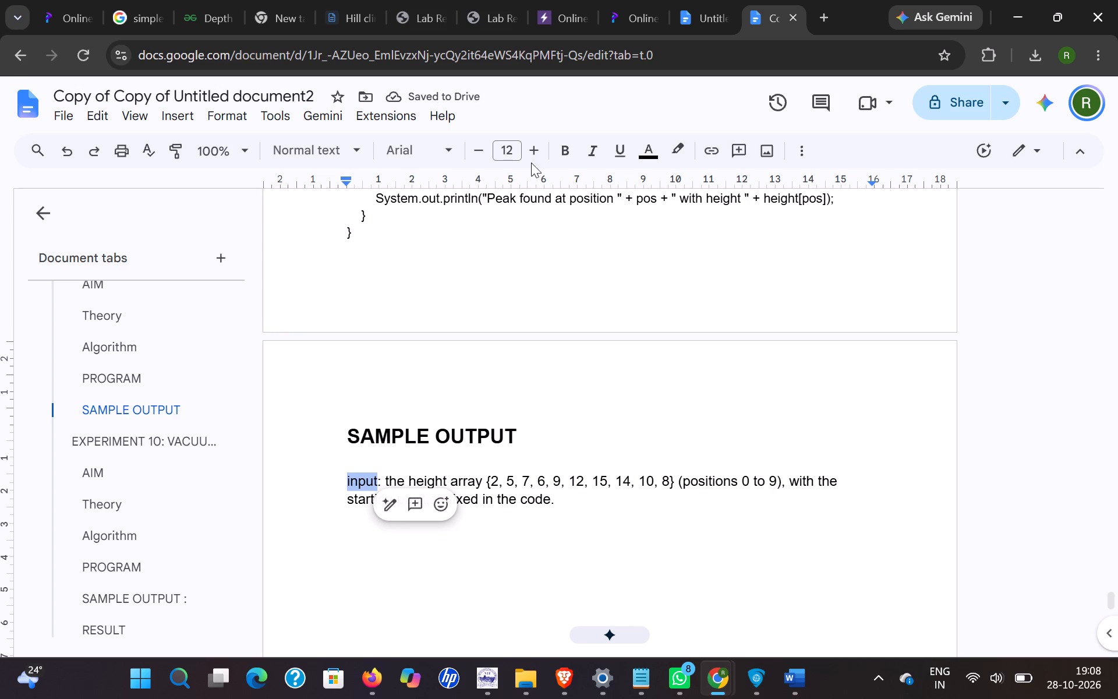
pyautogui.click(534, 156)
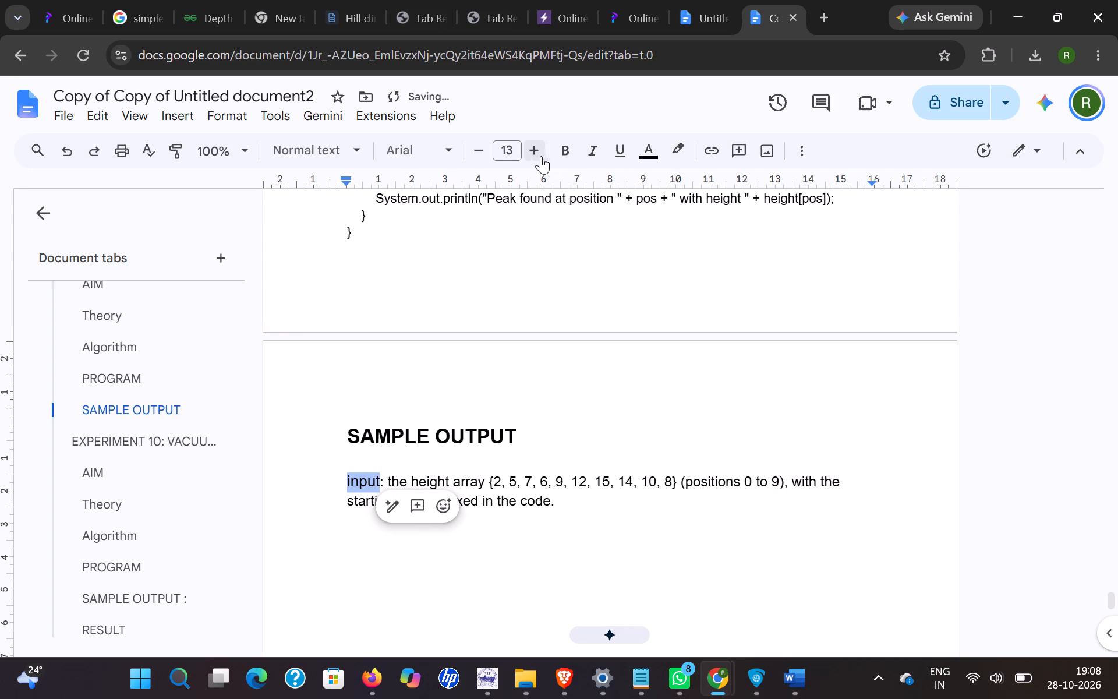
pyautogui.click(566, 153)
pyautogui.click(611, 446)
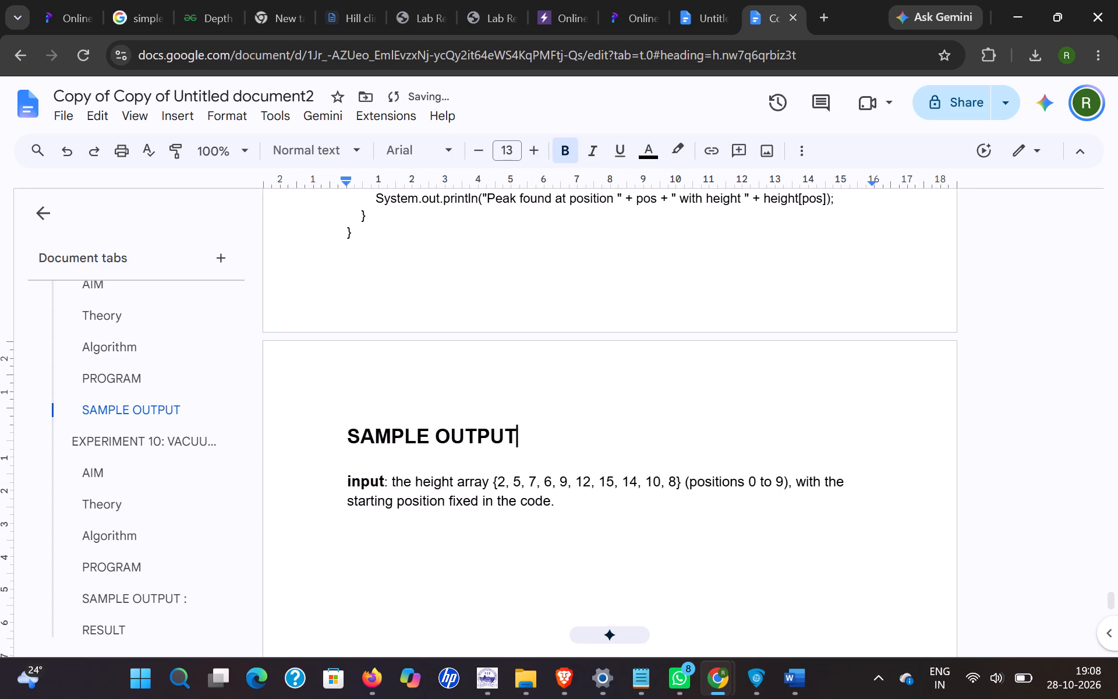
# Capitalise "the" to "The" directly after the "input:" label.
pyautogui.click(398, 482)
pyautogui.press('BackSpace')
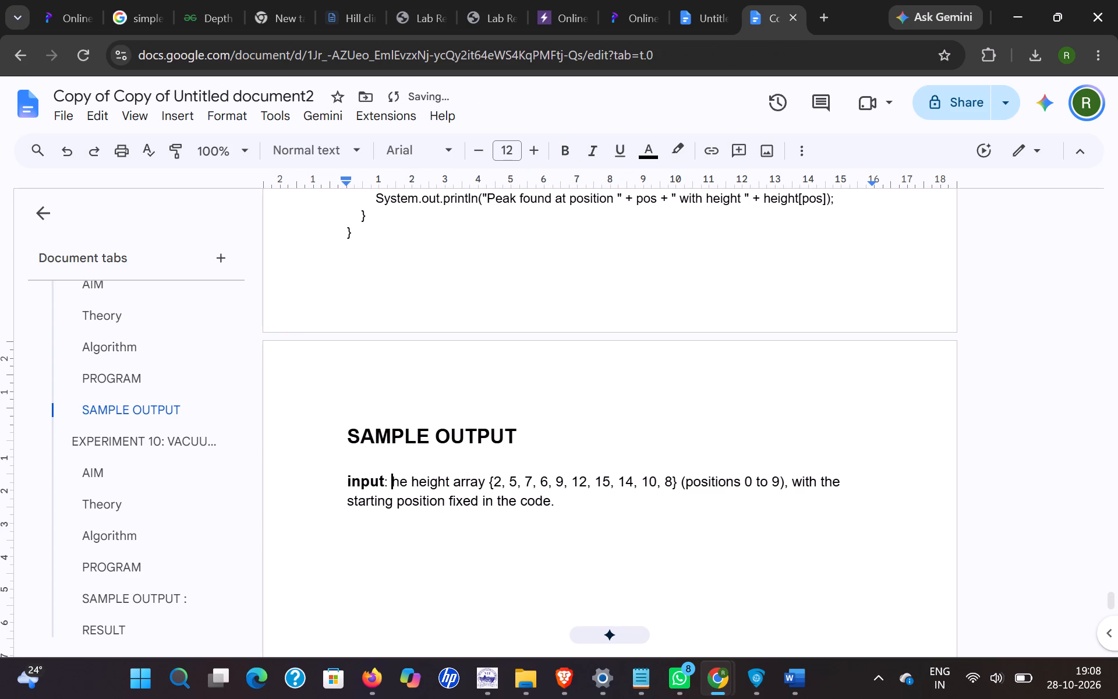
pyautogui.hotkey('shift', 't')
# Add two line breaks after the input sentence in Experiment 9's SAMPLE OUTPUT section.
pyautogui.click(594, 499)
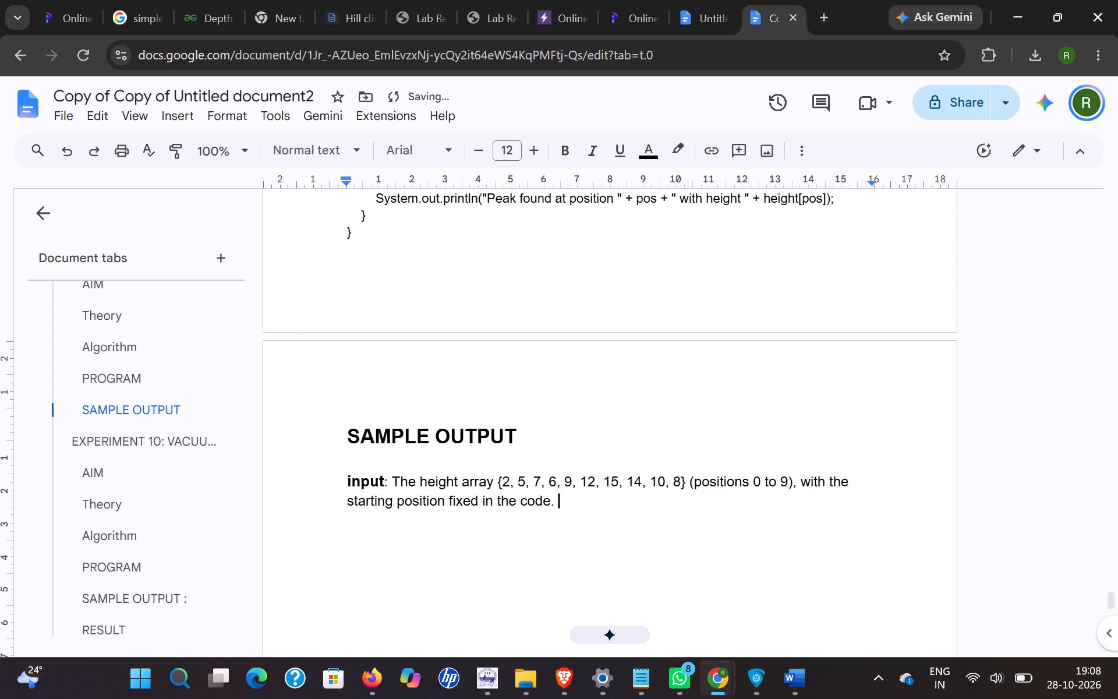
pyautogui.scroll(-1, 594, 499)
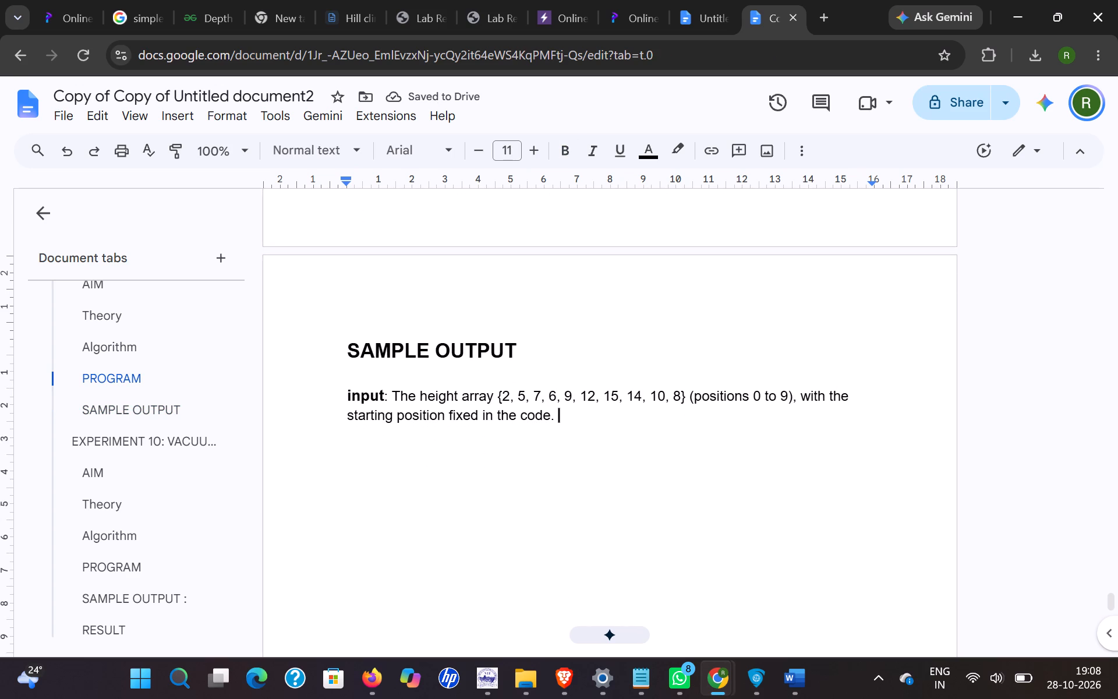
pyautogui.press('Return')
pyautogui.press('Return')
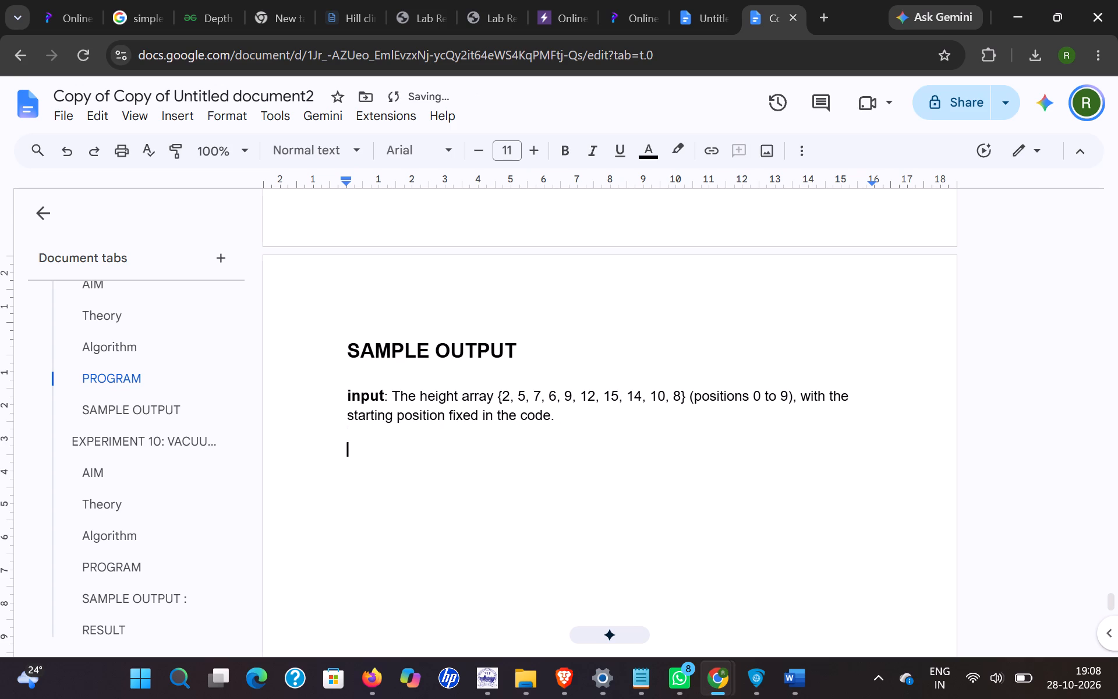
pyautogui.scroll(-3, 677, 467)
pyautogui.scroll(1, 677, 467)
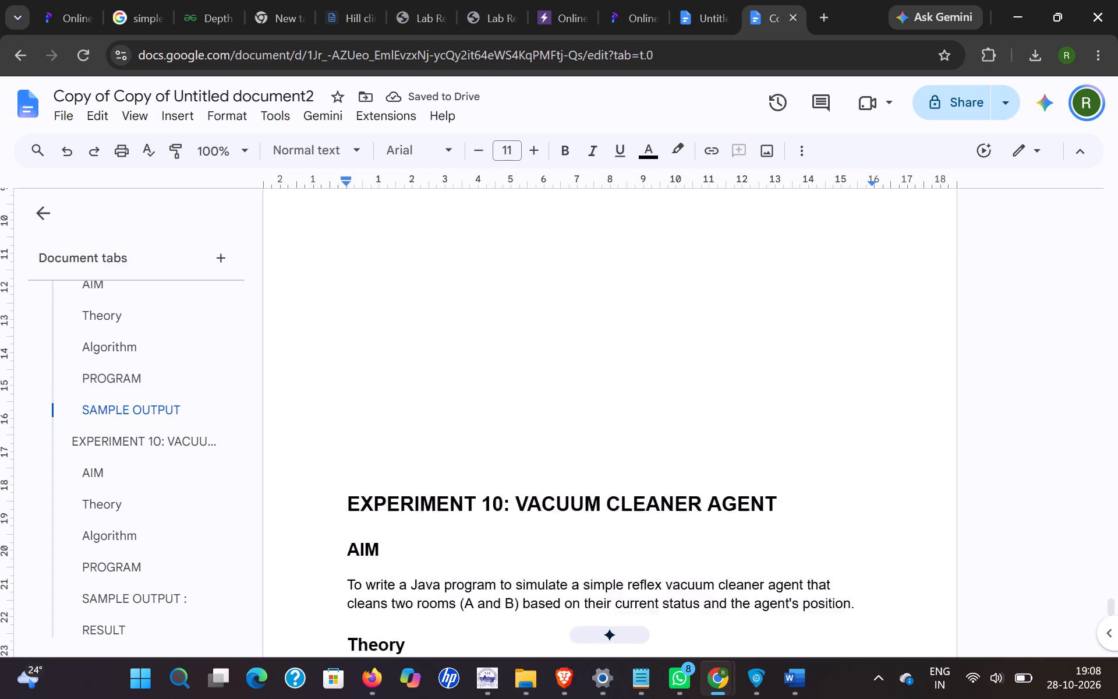
pyautogui.scroll(3, 677, 467)
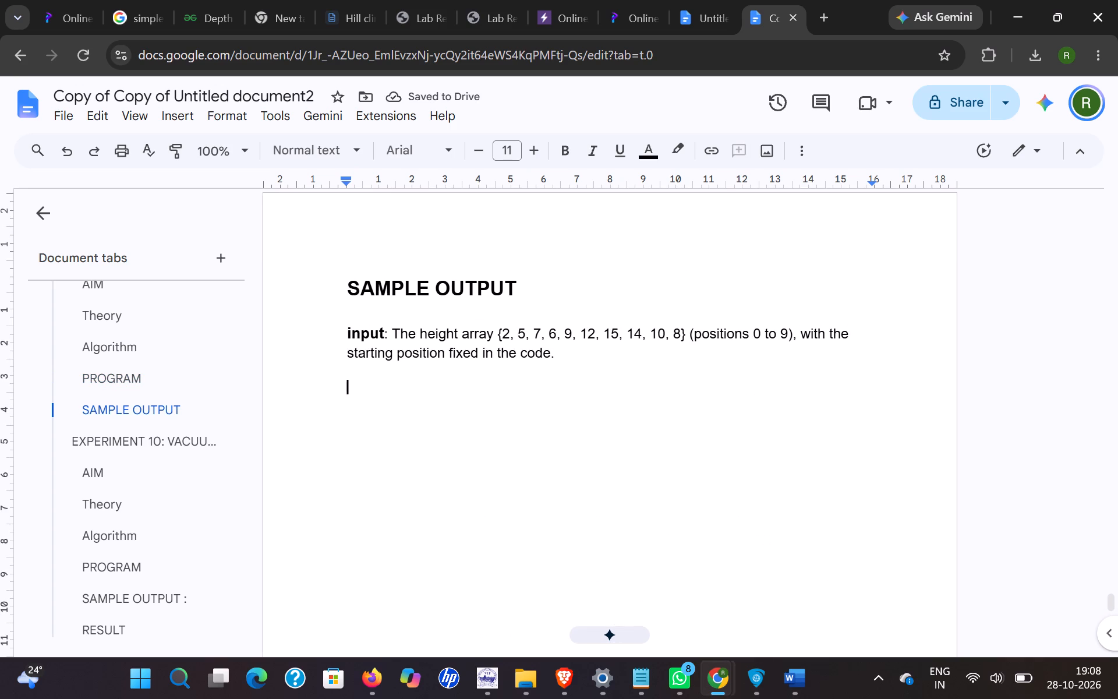
# Copy the entire HillClimbing.java output from the Programiz online compiler and paste it below the input sentence in Google Docs.
pyautogui.click(700, 17)
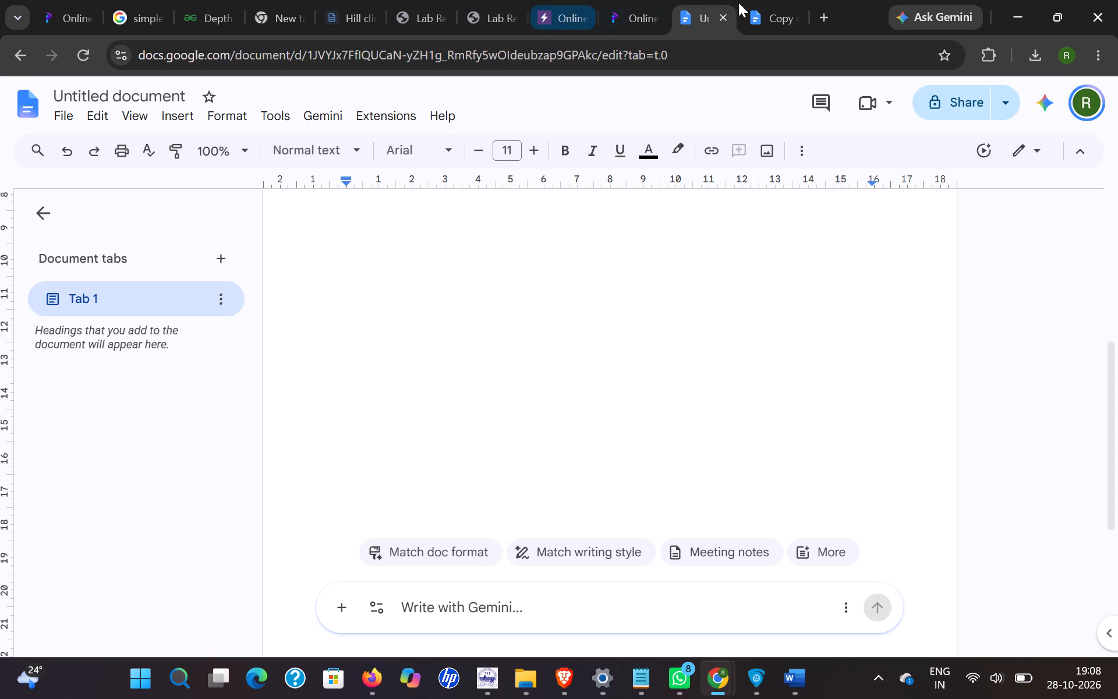
pyautogui.click(769, 2)
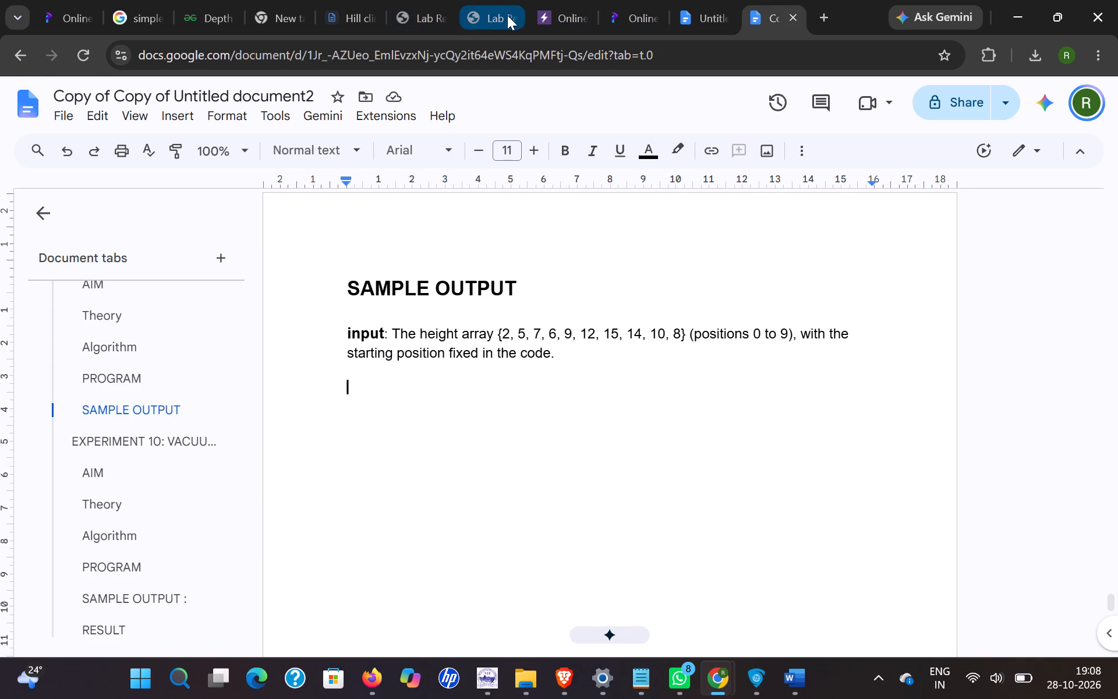
pyautogui.click(635, 3)
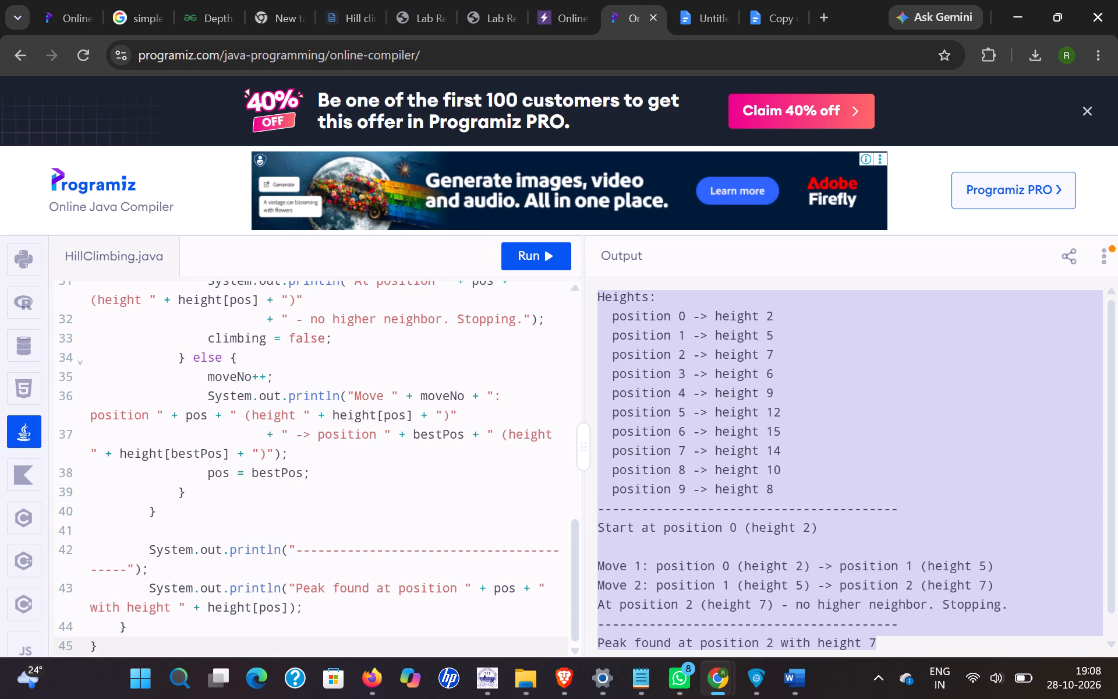
pyautogui.scroll(-2, 778, 413)
pyautogui.scroll(1, 778, 413)
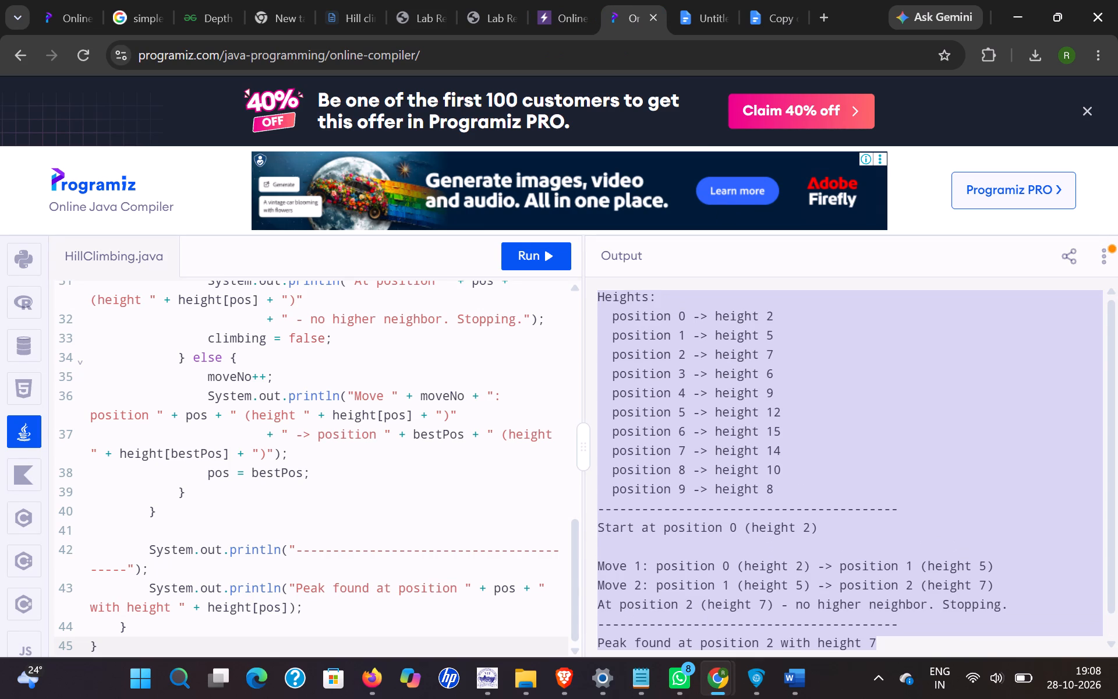
pyautogui.hotkey('ctrl', 'c')
pyautogui.click(825, 475)
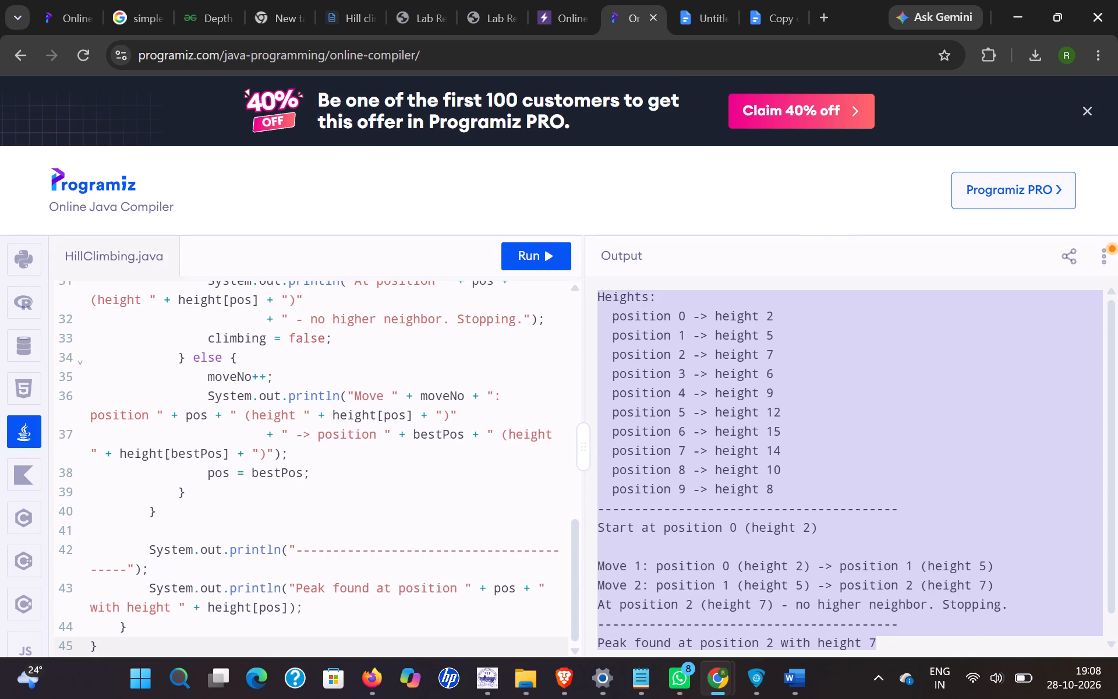
pyautogui.hotkey('ctrl', 'a')
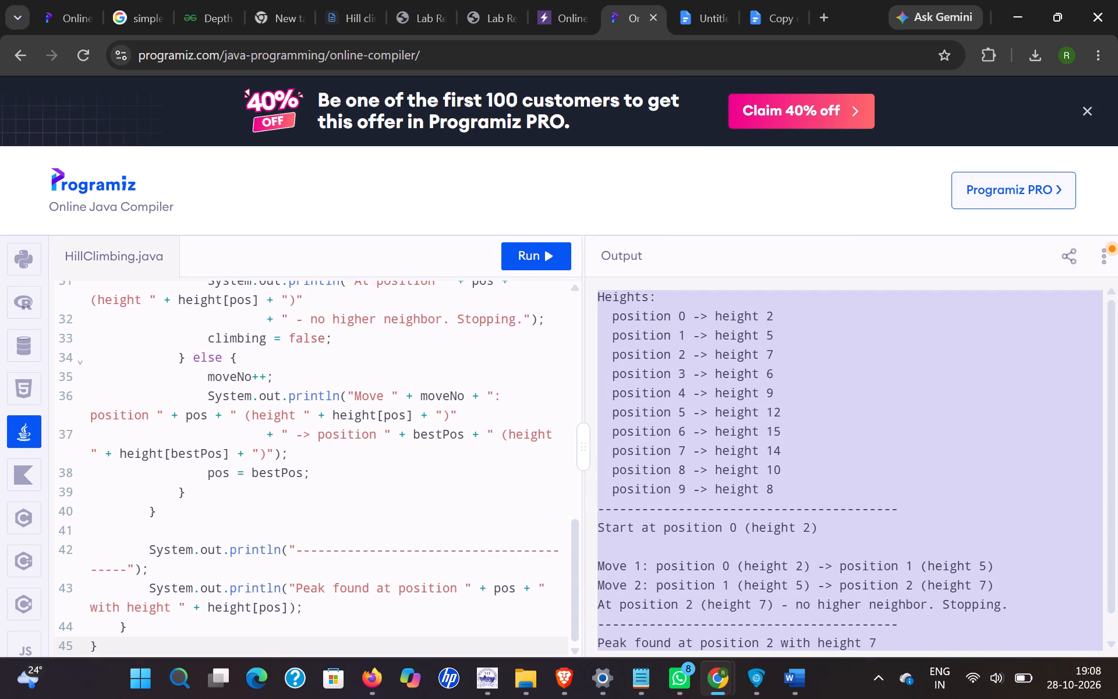
pyautogui.hotkey('ctrl', 'c')
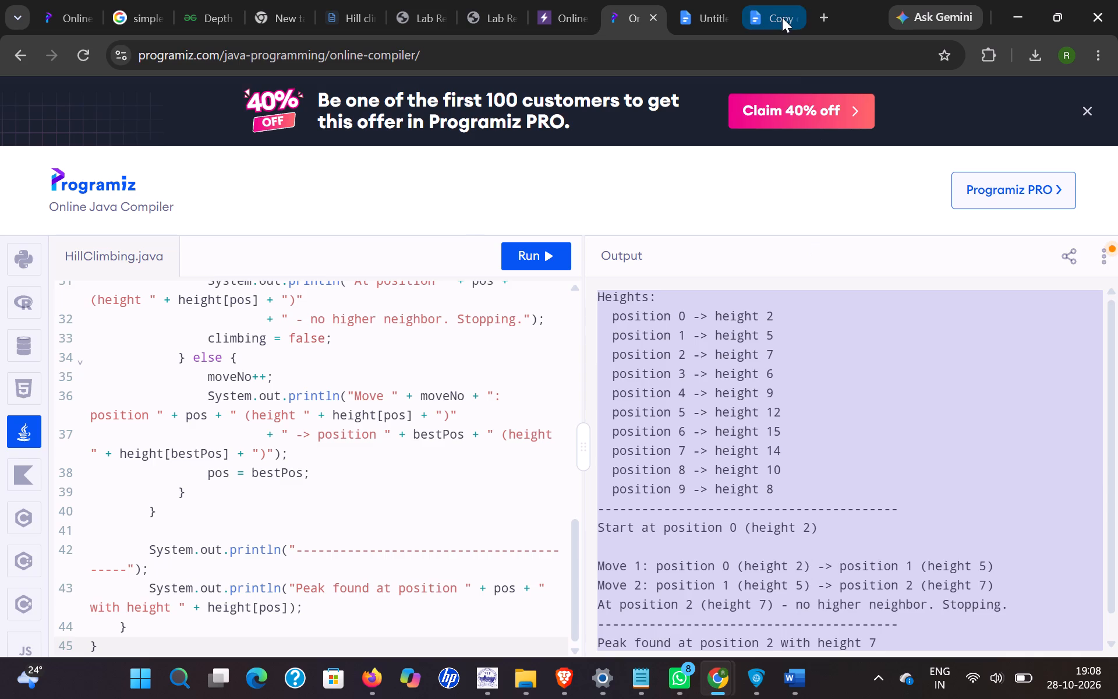
pyautogui.click(782, 17)
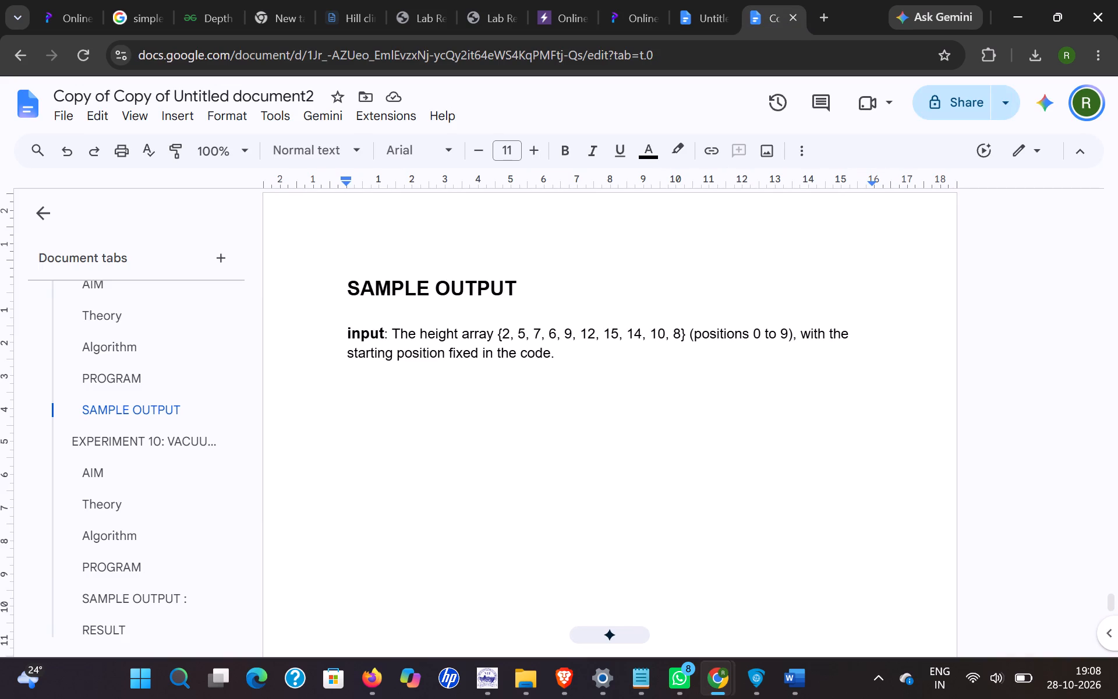
pyautogui.hotkey('ctrl', 'v')
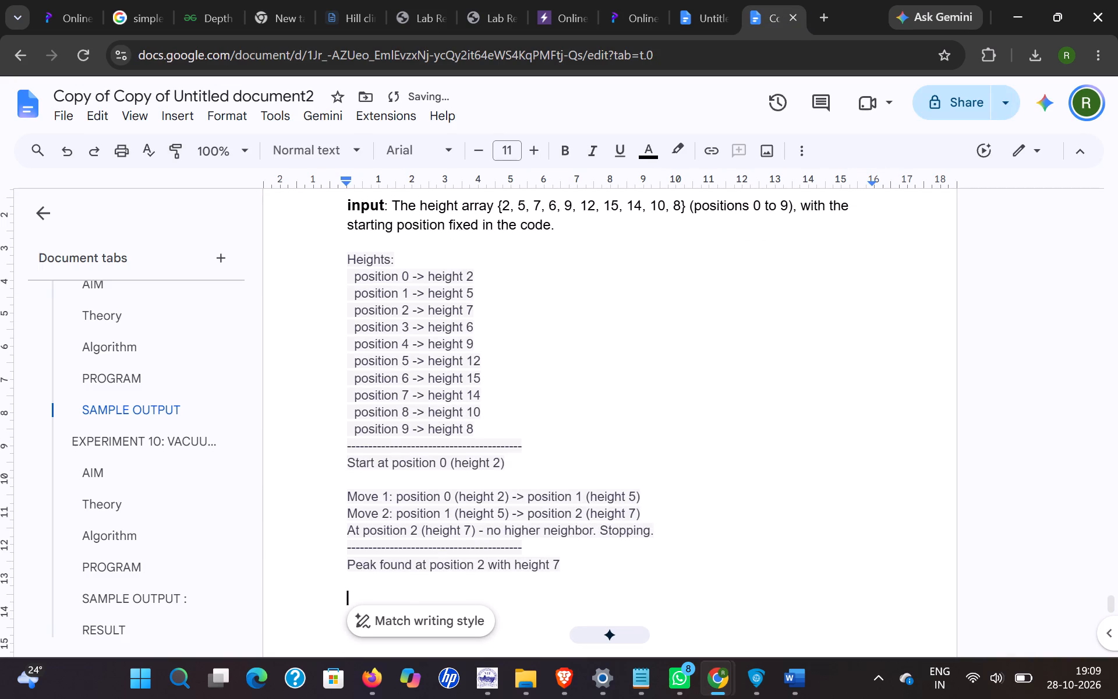
# Set the font size of the whole pasted program output, from "Heights:" through the "Peak found" line, to 12.
pyautogui.click(550, 429)
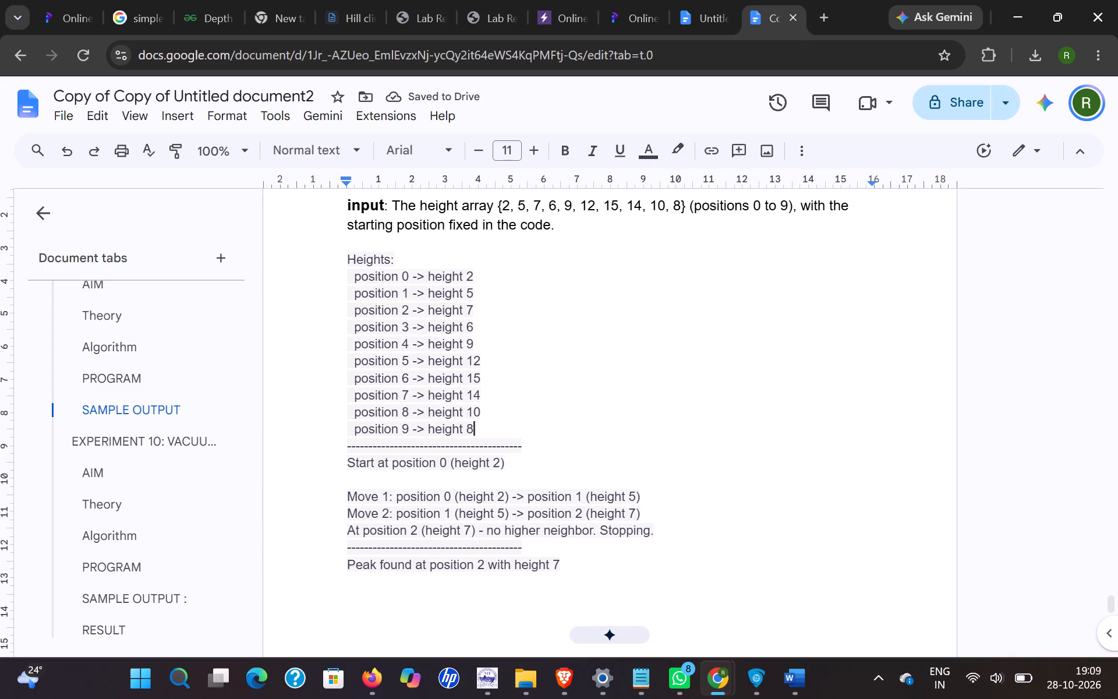
pyautogui.scroll(1, 550, 429)
pyautogui.scroll(-3, 550, 429)
pyautogui.scroll(2, 550, 429)
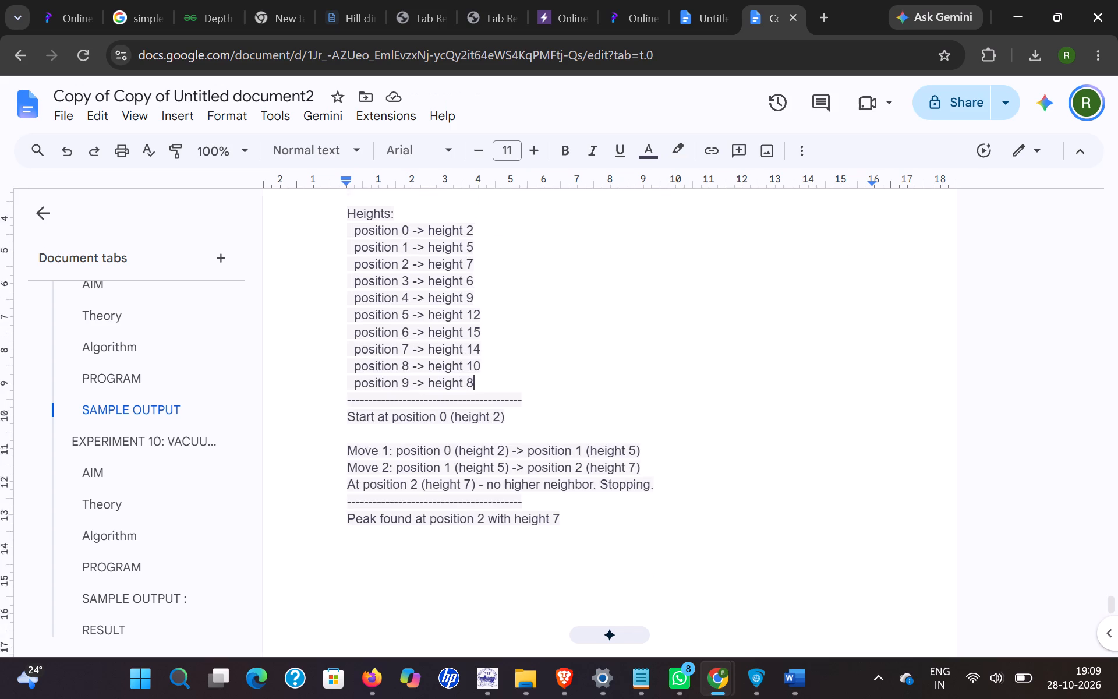
pyautogui.scroll(1, 550, 429)
pyautogui.moveTo(352, 245); pyautogui.dragTo(395, 288)
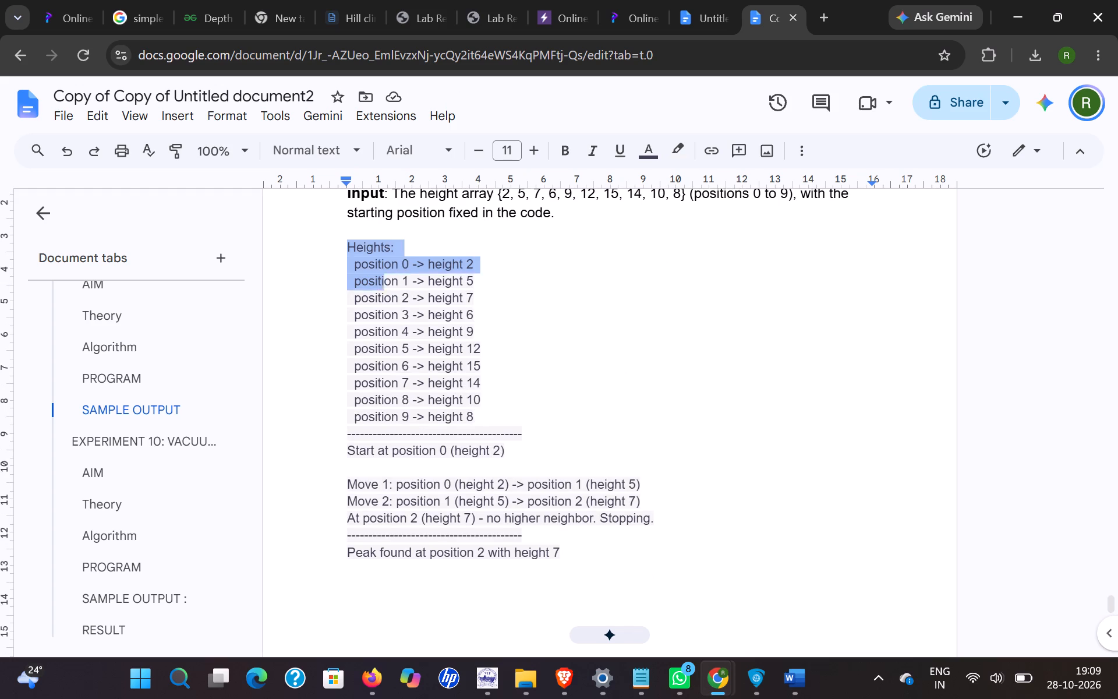
pyautogui.moveTo(395, 288); pyautogui.dragTo(529, 576)
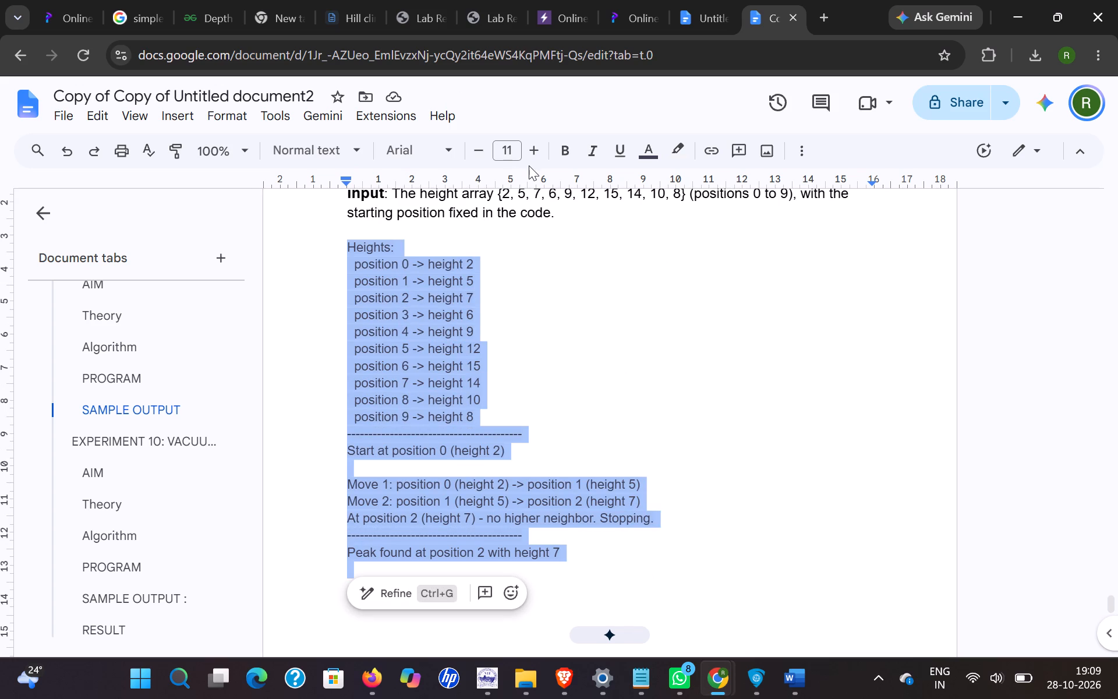
pyautogui.click(535, 160)
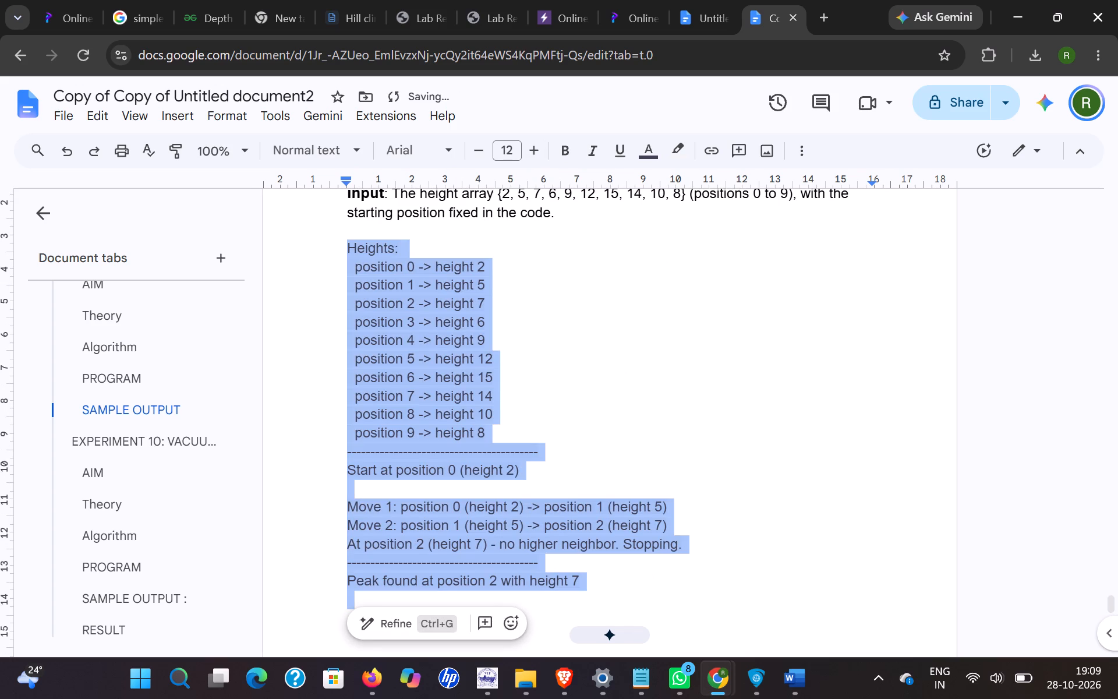
pyautogui.click(645, 382)
pyautogui.scroll(1, 645, 382)
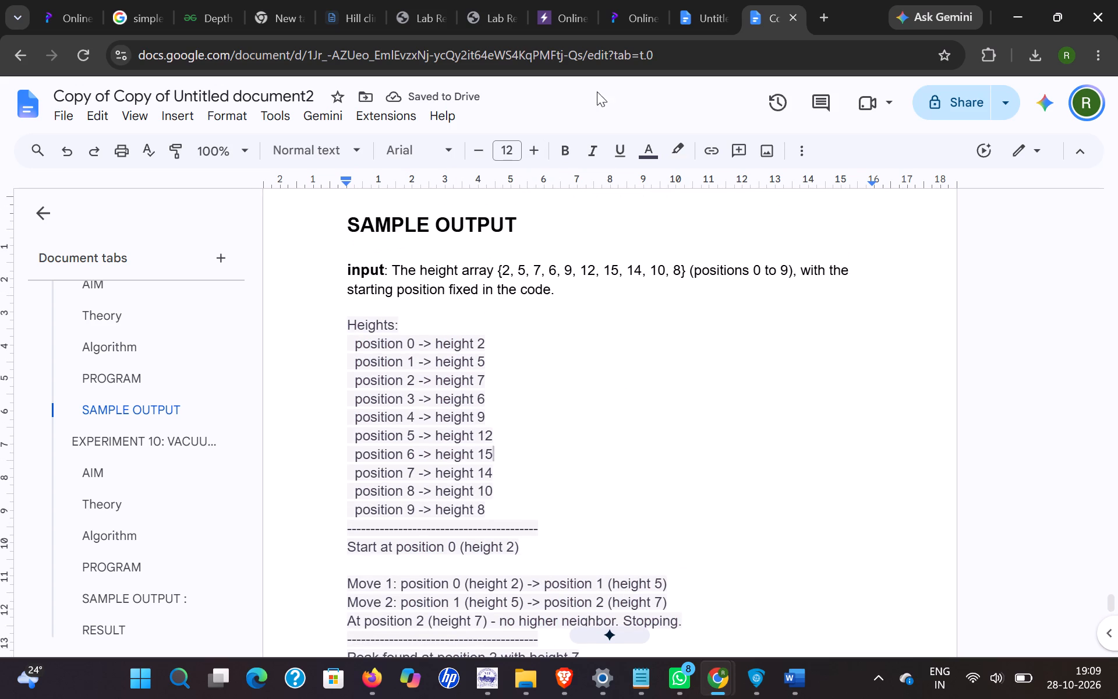
# Examine Run 1 and Run 2 in the Hill Climbing PDF and the output in Programiz, and return to the Google Docs report.
pyautogui.click(500, 3)
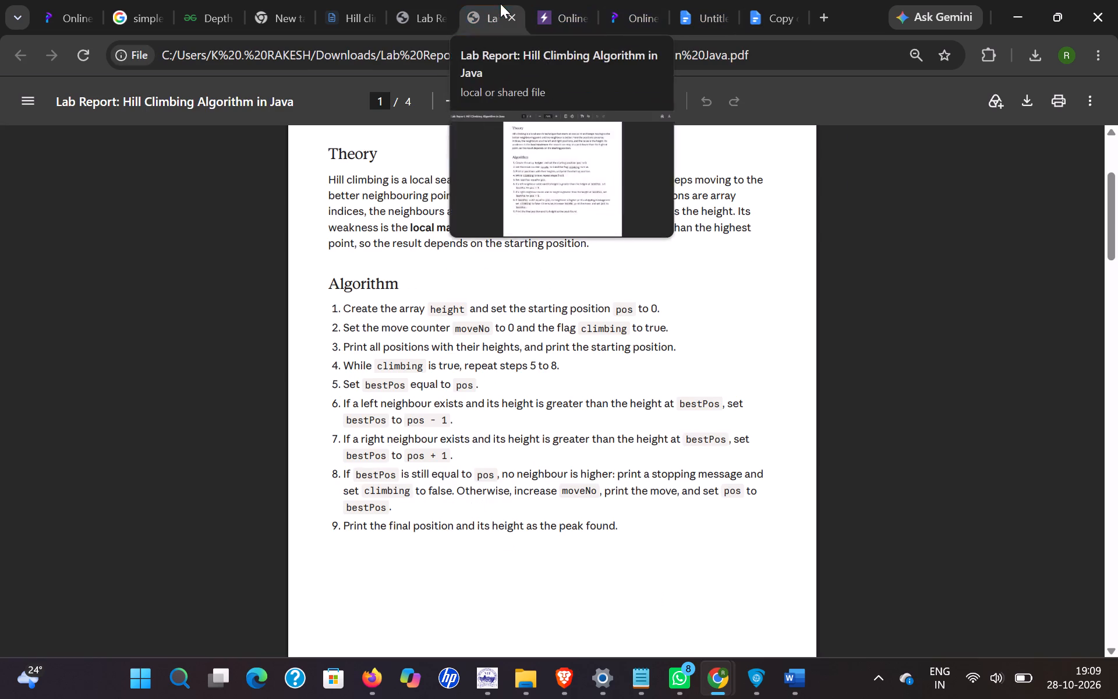
pyautogui.scroll(-5, 528, 337)
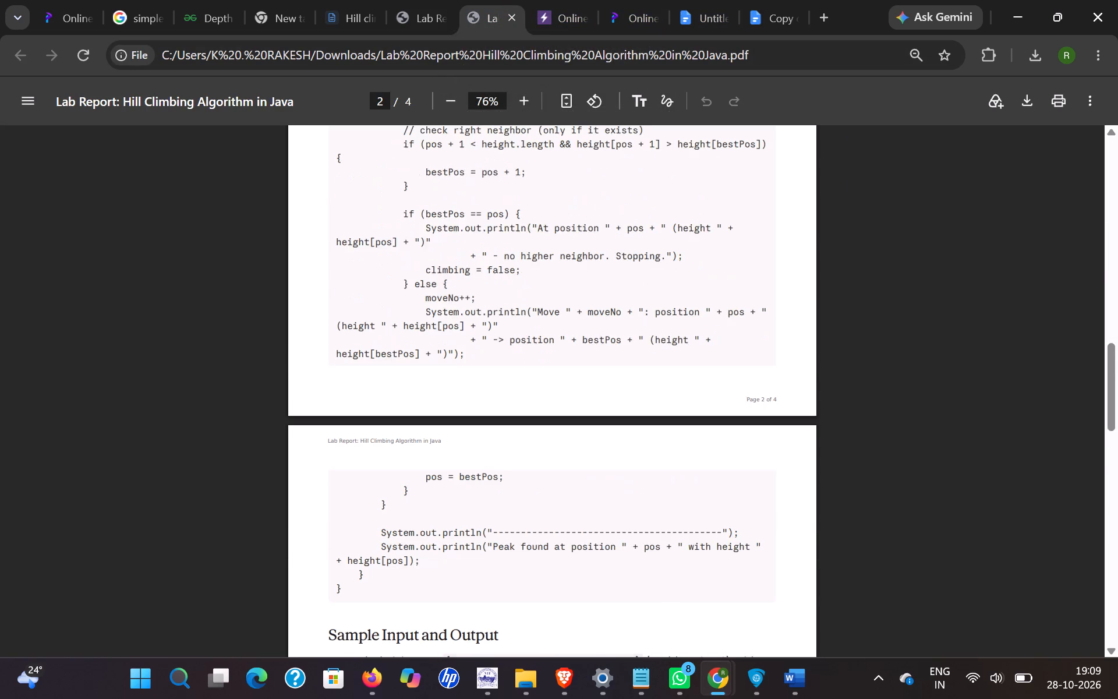
pyautogui.scroll(-5, 528, 337)
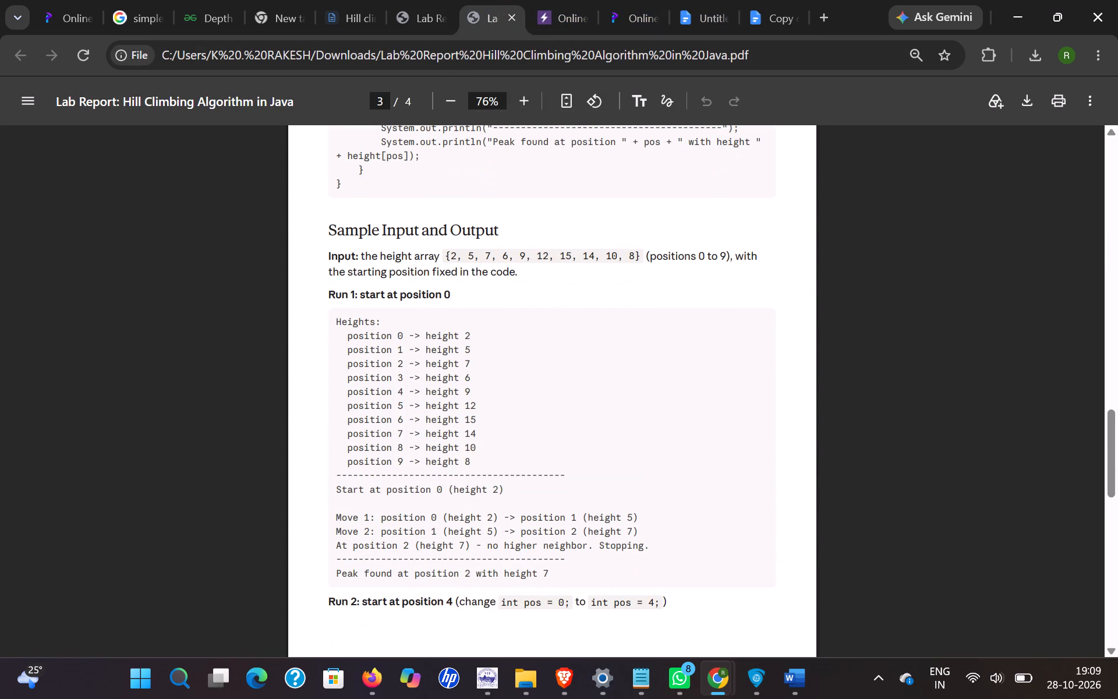
pyautogui.scroll(-1, 528, 337)
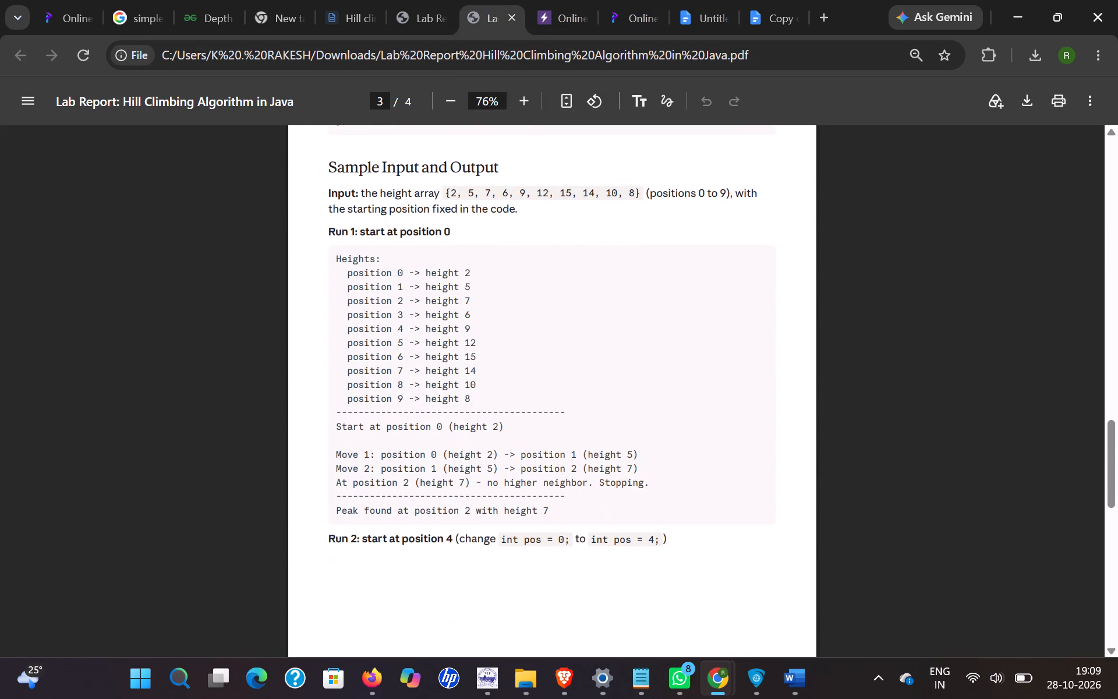
pyautogui.scroll(-2, 528, 337)
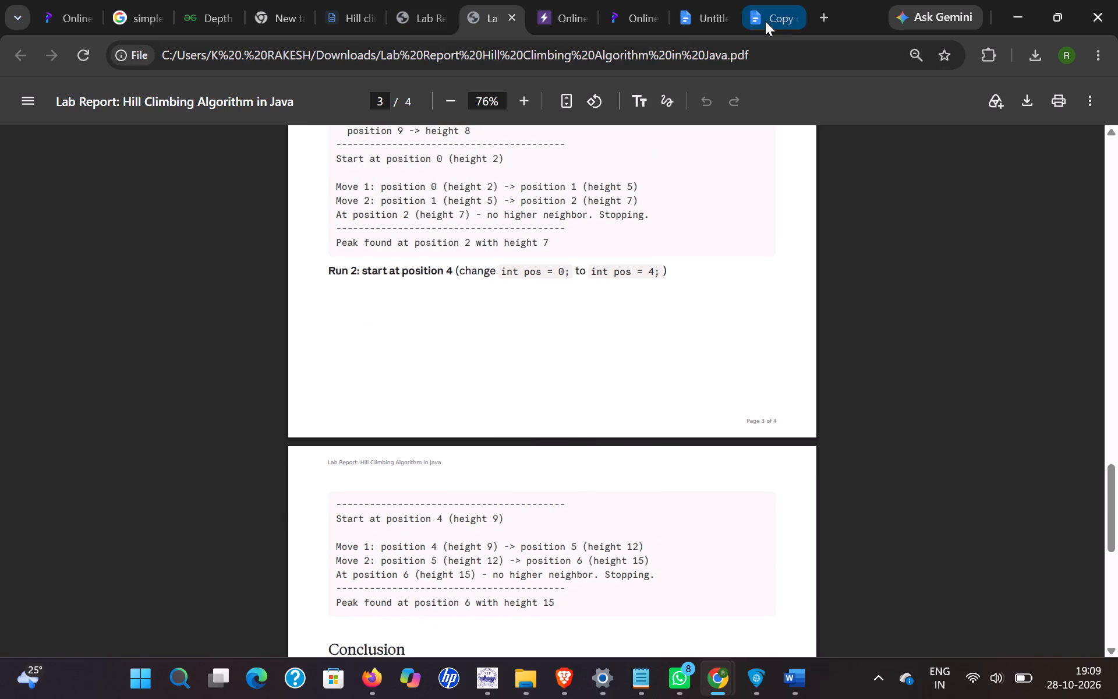
pyautogui.click(643, 2)
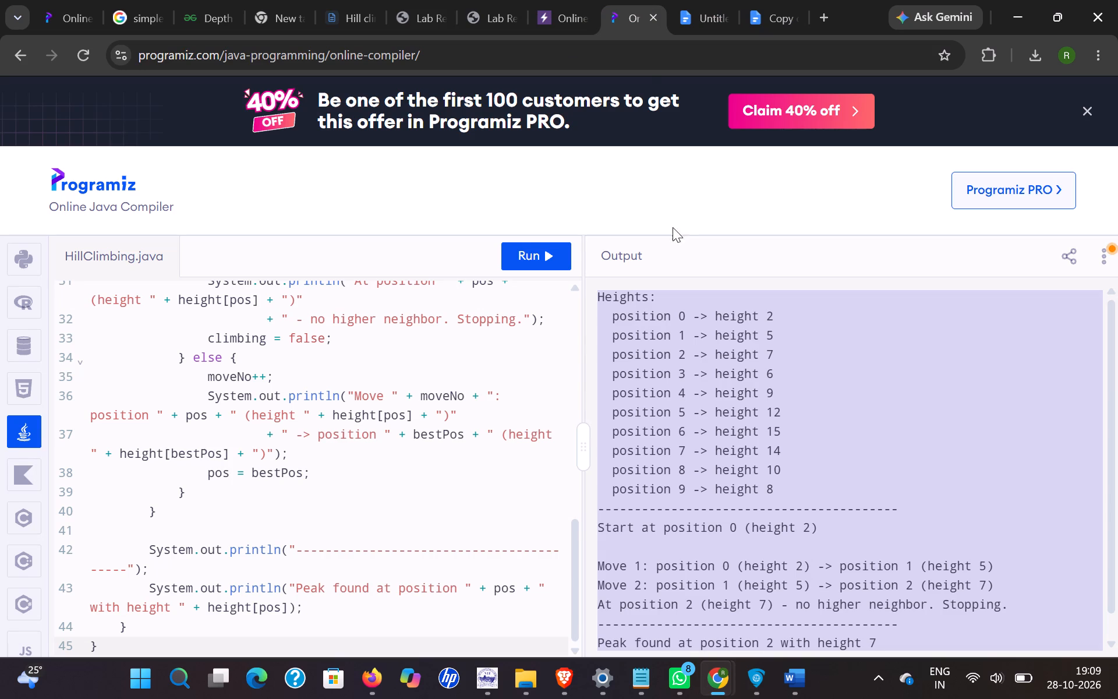
pyautogui.click(728, 483)
pyautogui.scroll(-3, 728, 483)
pyautogui.click(835, 532)
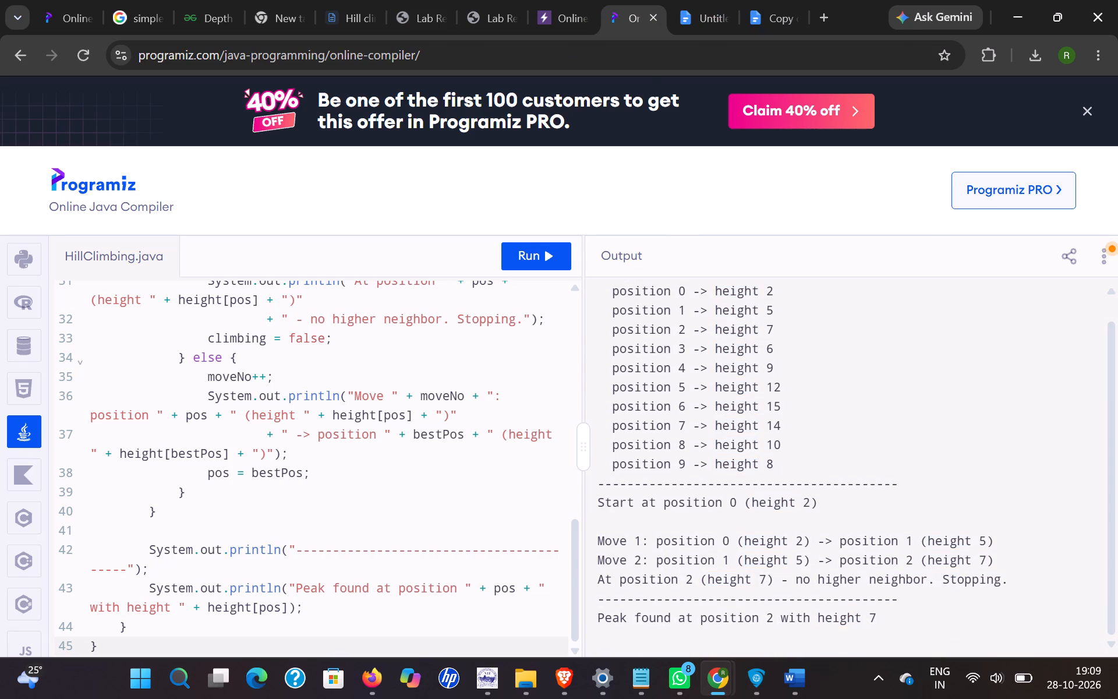
pyautogui.click(756, 21)
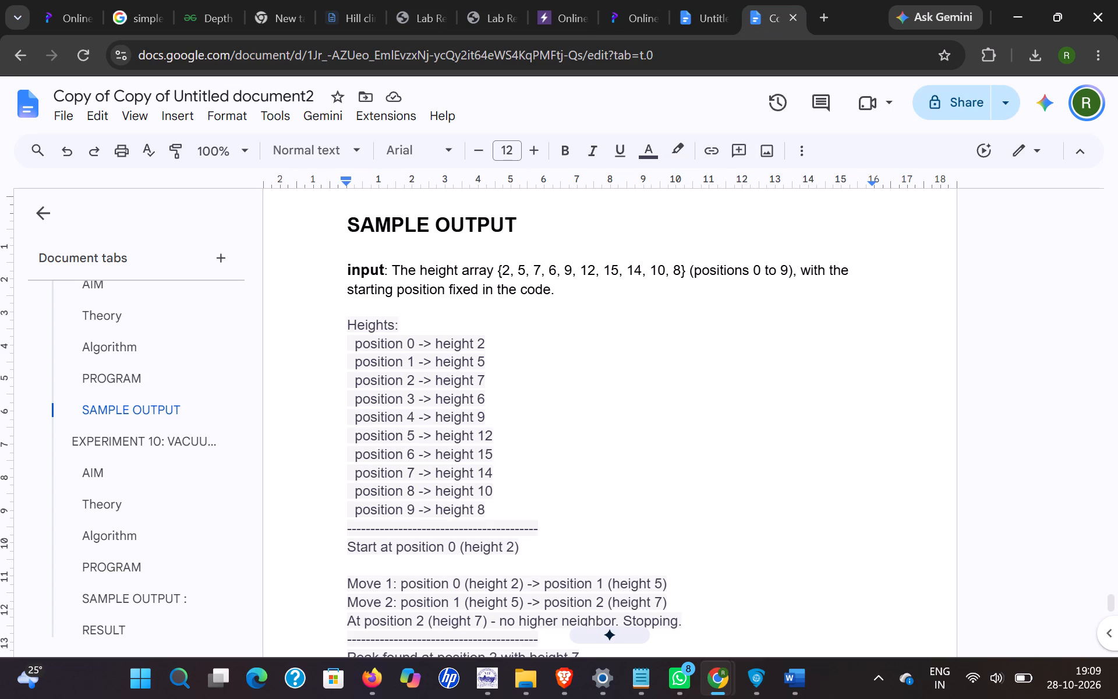
# Remove the extra blank lines above the EXPERIMENT 10: VACUUM CLEANER AGENT heading so it starts at the top of its page.
pyautogui.scroll(-6, 663, 514)
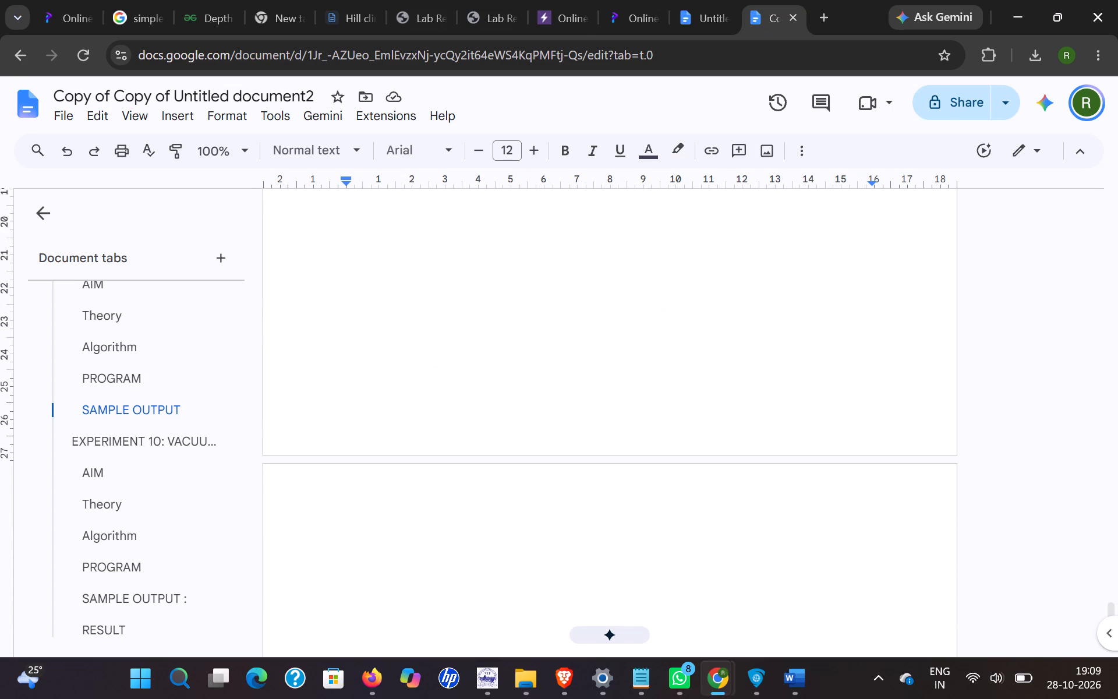
pyautogui.scroll(-2, 663, 514)
pyautogui.scroll(1, 663, 514)
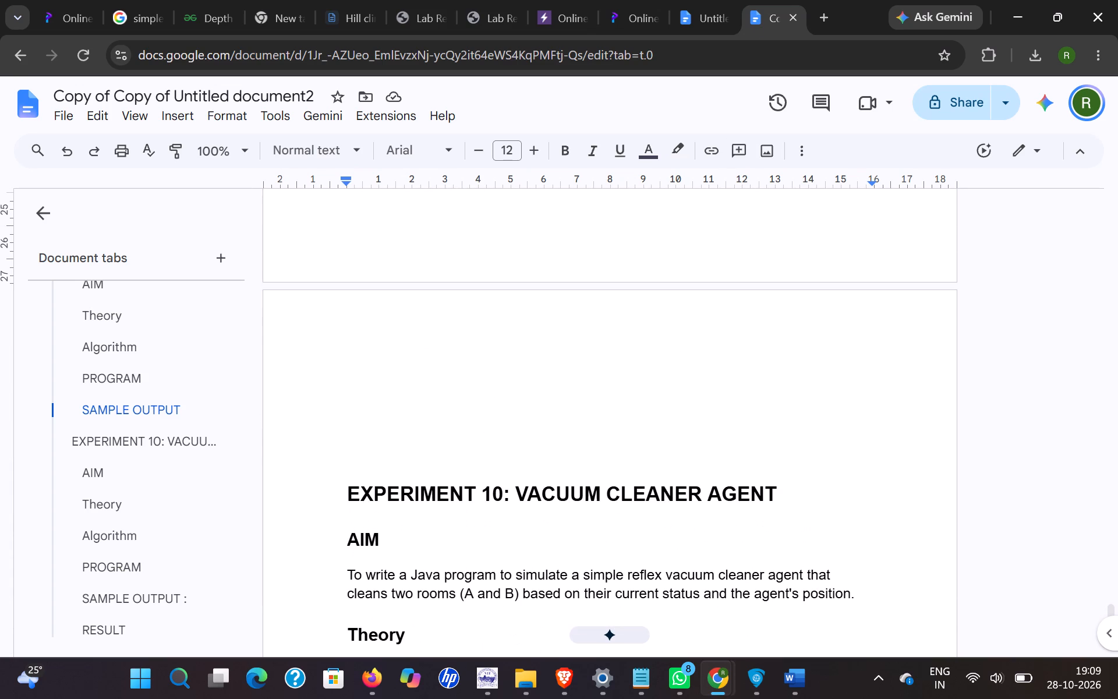
pyautogui.click(407, 458)
pyautogui.press('BackSpace')
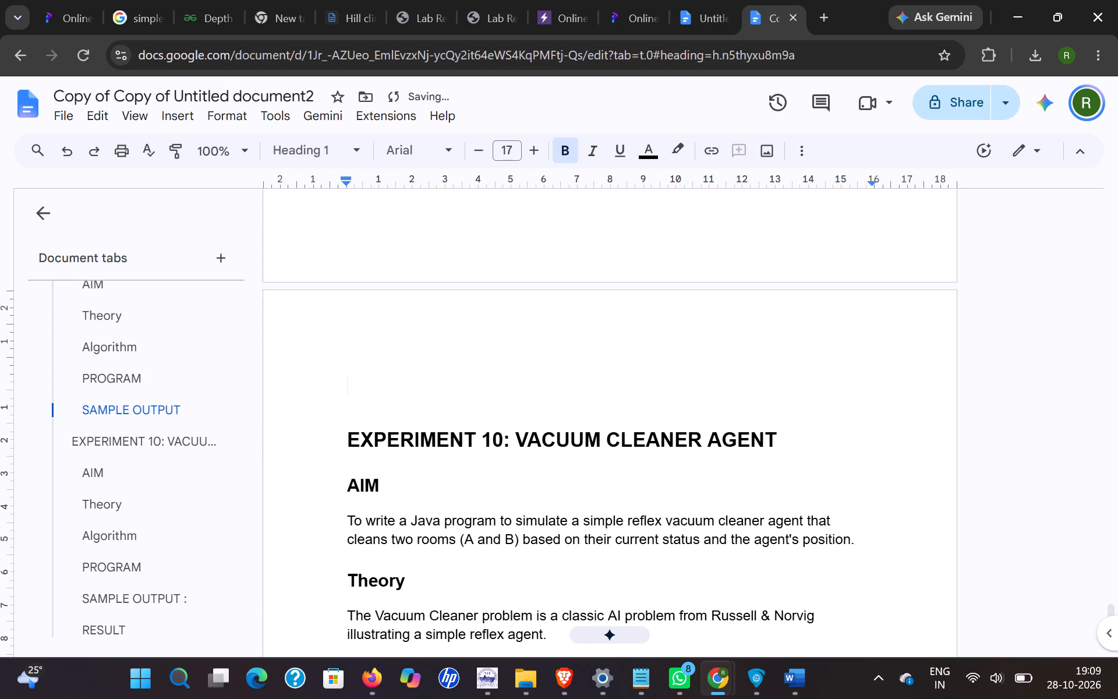
pyautogui.press('Down')
pyautogui.press('BackSpace')
pyautogui.press('BackSpace')
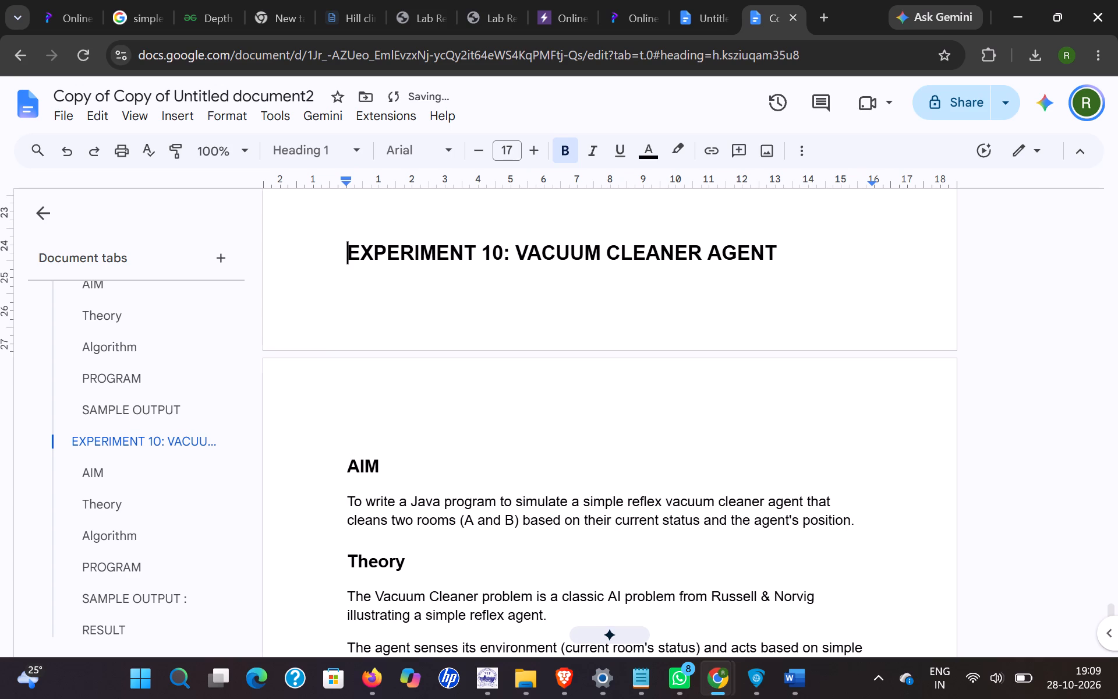
pyautogui.press('Return')
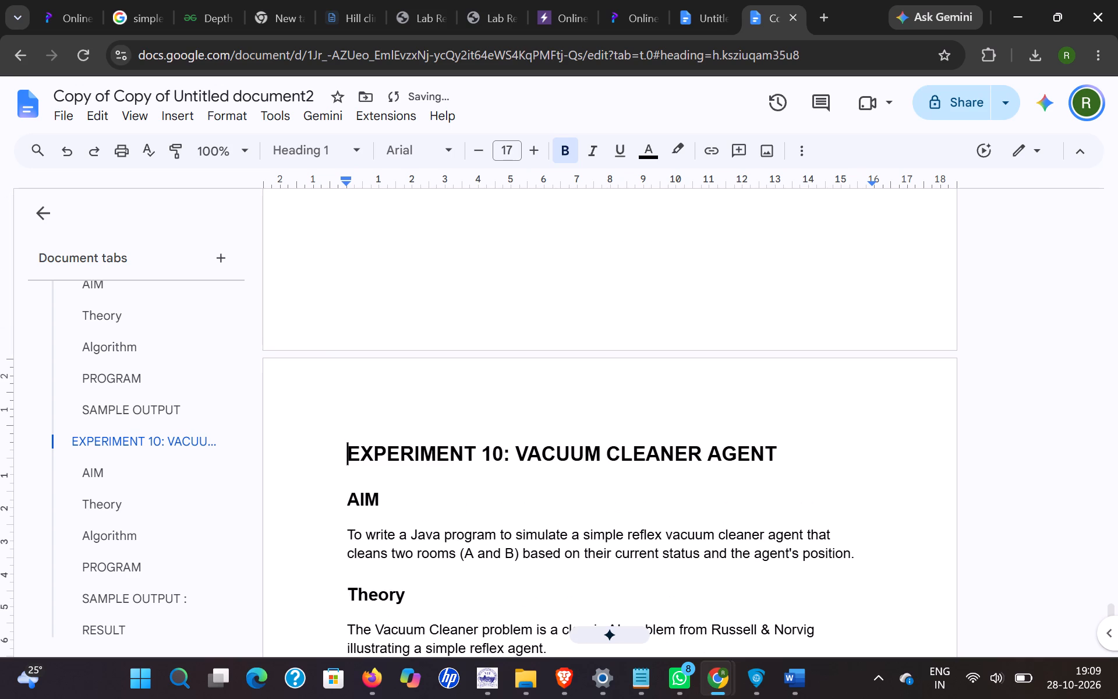
# Add the heading "Result" below Experiment 9's program output and start a new line beneath it.
pyautogui.scroll(4, 576, 384)
pyautogui.click(468, 393)
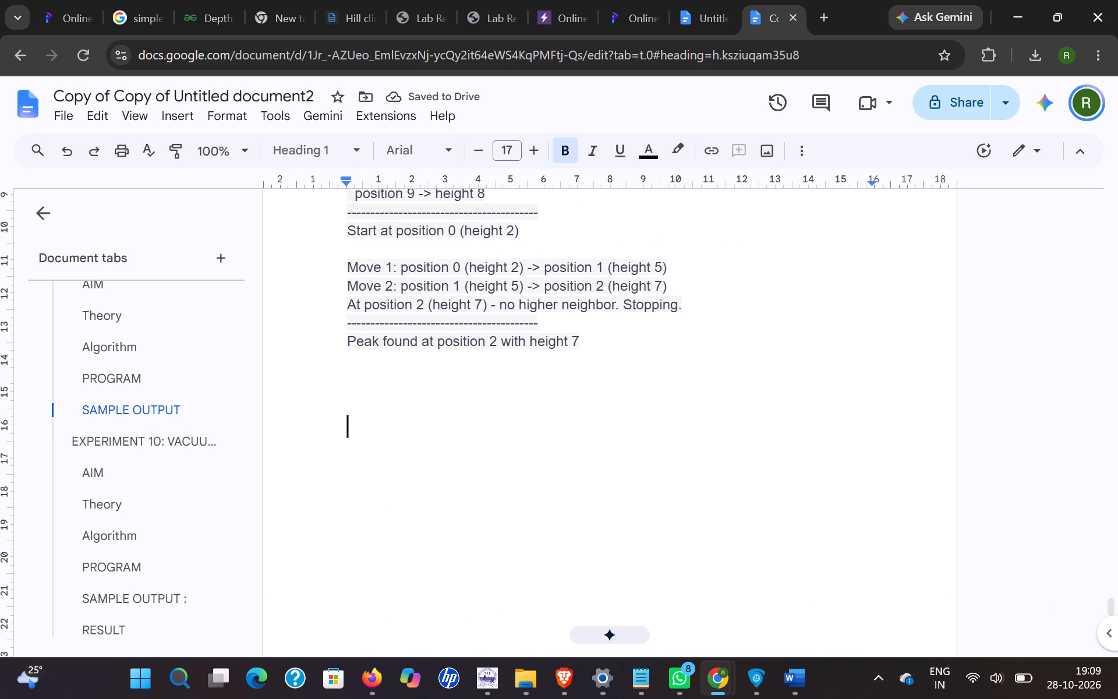
pyautogui.scroll(-3, 468, 393)
pyautogui.scroll(1, 468, 393)
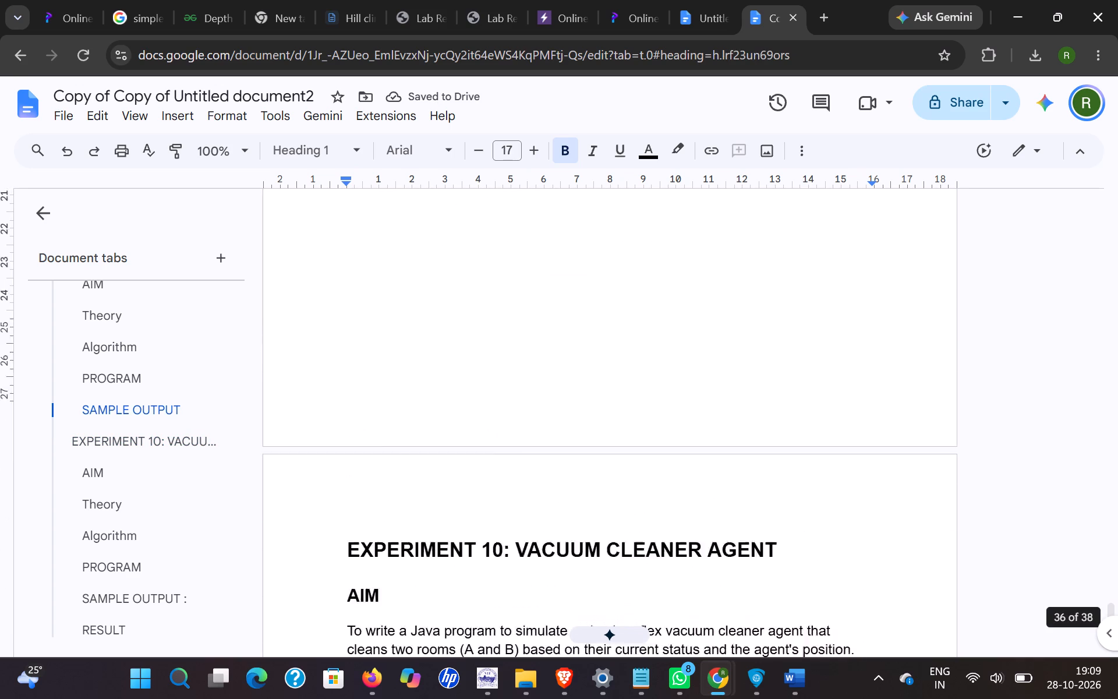
pyautogui.scroll(2, 468, 393)
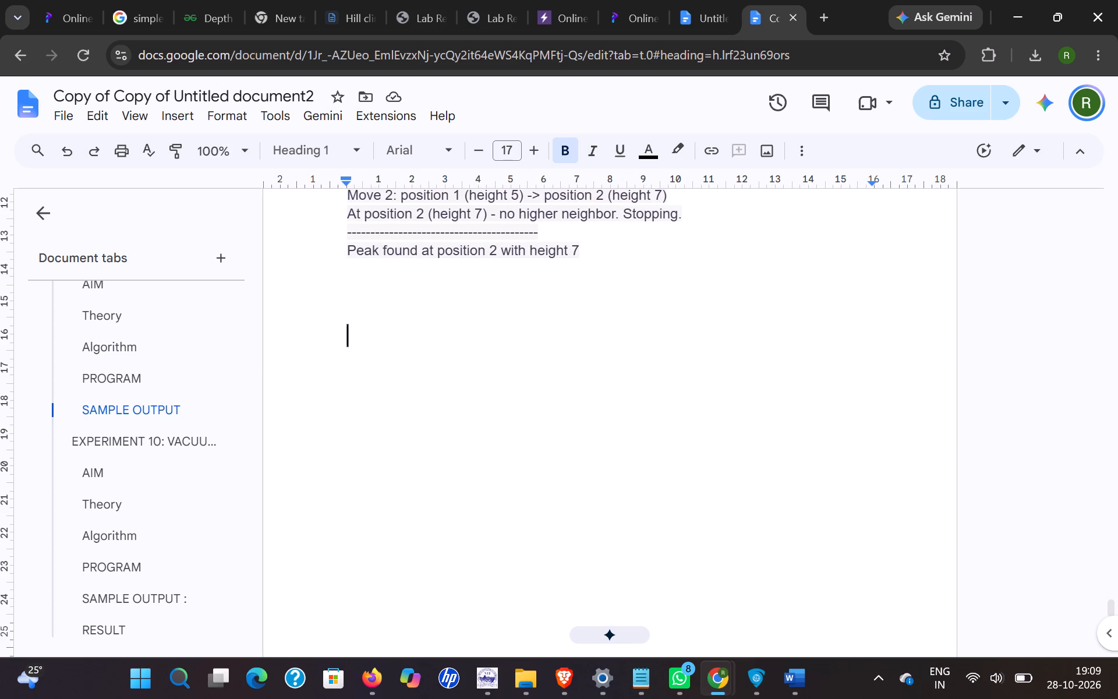
pyautogui.write('Re')
pyautogui.write('sult')
pyautogui.press('space')
pyautogui.press('Return')
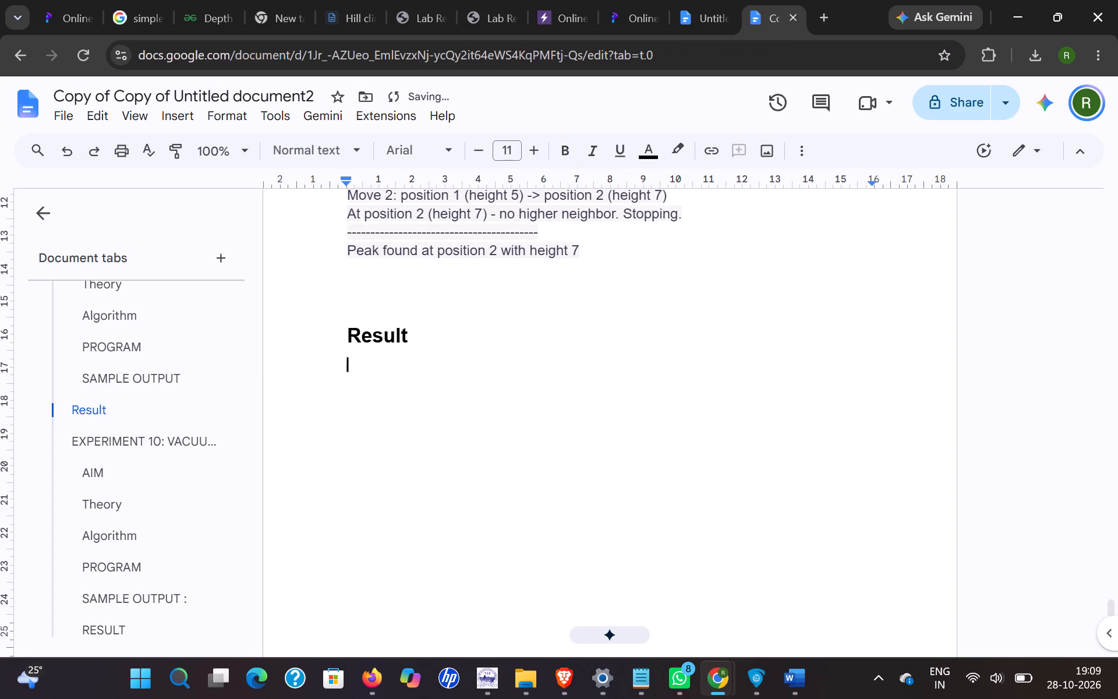
# Copy the Conclusion paragraph from the Hill Climbing PDF and paste it under the Result heading in the Google Docs report.
pyautogui.click(483, 10)
pyautogui.scroll(-3, 575, 375)
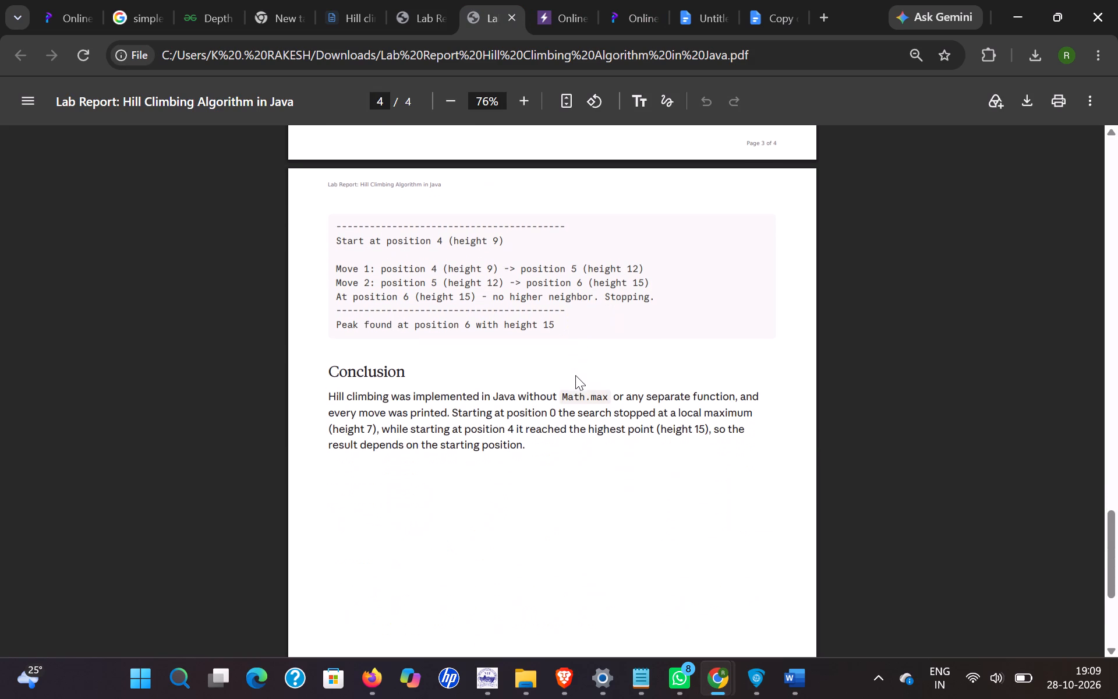
pyautogui.moveTo(327, 394); pyautogui.dragTo(441, 435)
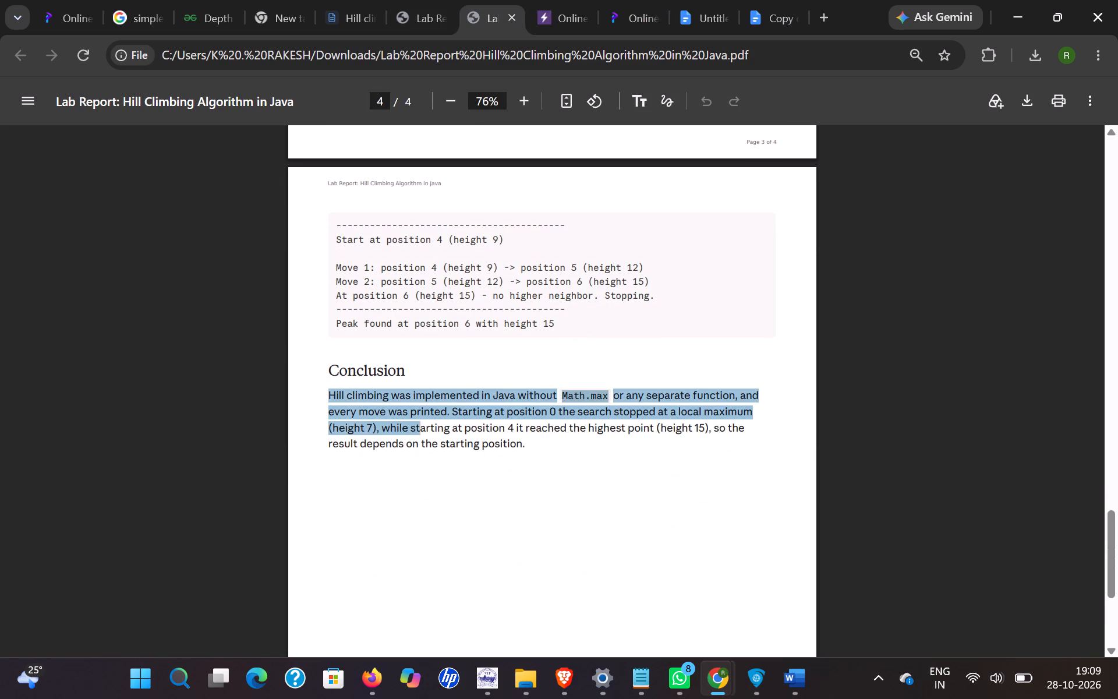
pyautogui.moveTo(441, 435); pyautogui.dragTo(533, 445)
pyautogui.hotkey('ctrl', 'c')
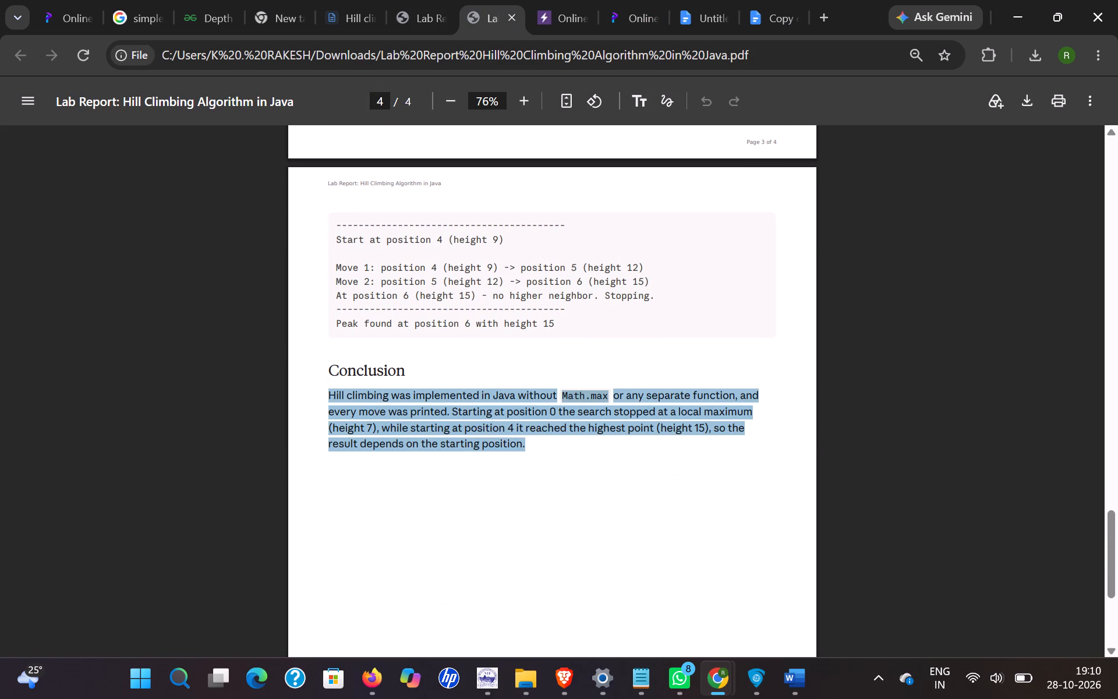
pyautogui.click(750, 6)
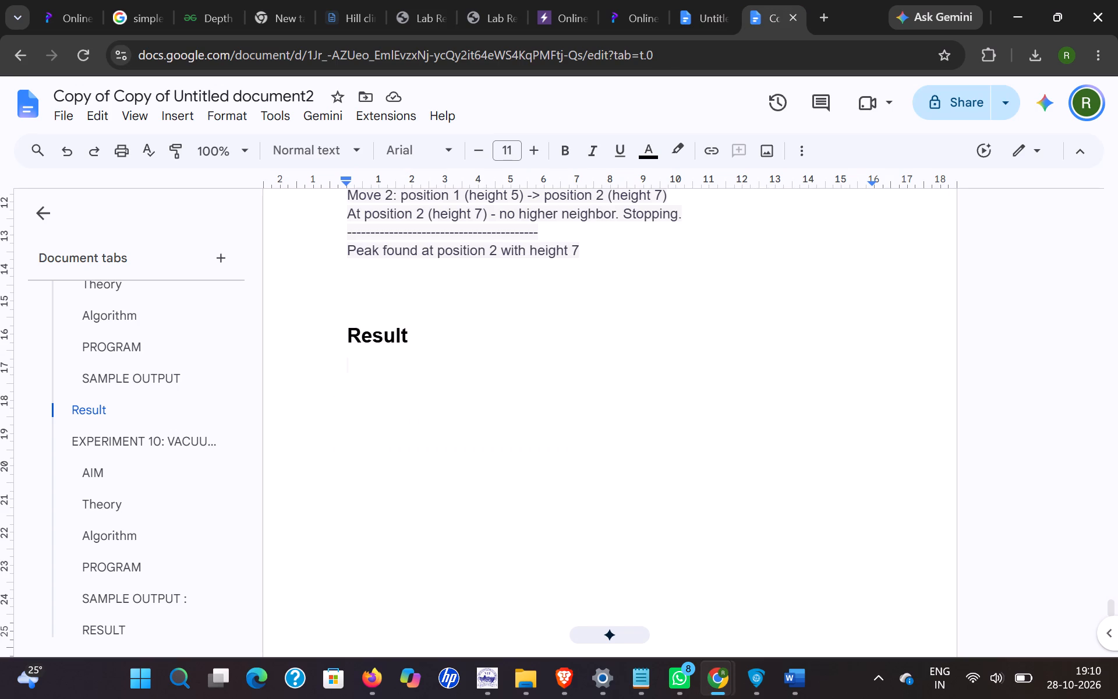
pyautogui.hotkey('ctrl', 'v')
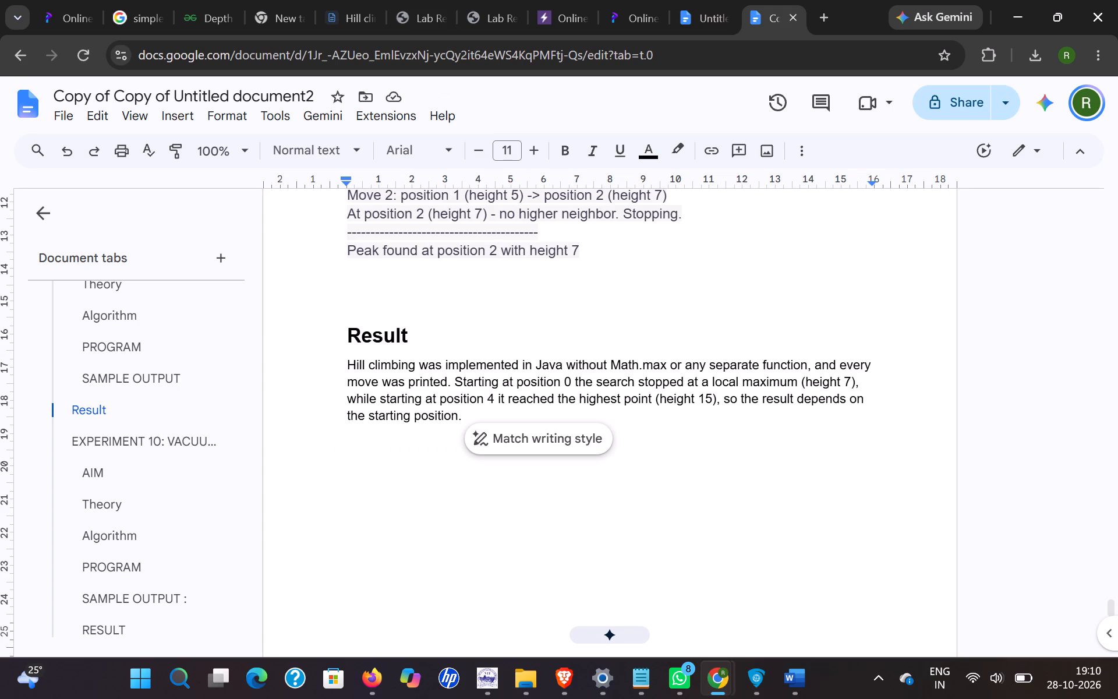
# Set the font size of the pasted paragraph under Experiment 9's Result heading to 12.
pyautogui.moveTo(345, 358); pyautogui.dragTo(458, 413)
pyautogui.click(531, 150)
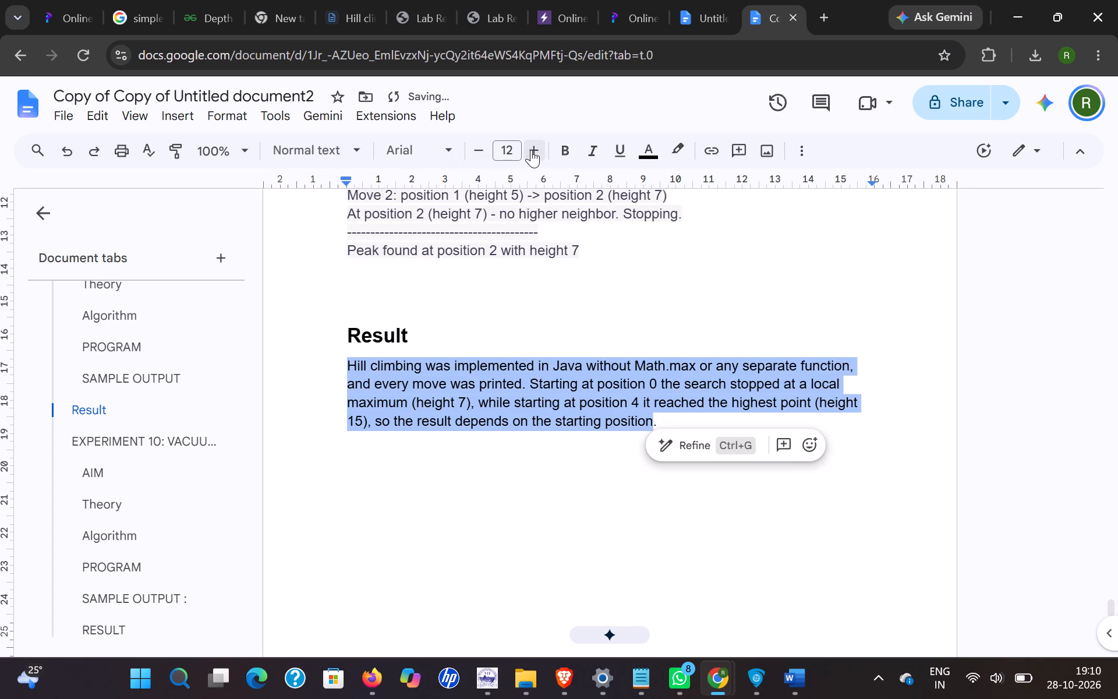
pyautogui.click(574, 490)
# Delete the surplus blank lines before the EXPERIMENT 10 heading again, keeping the heading at the top of its page.
pyautogui.scroll(-2, 574, 490)
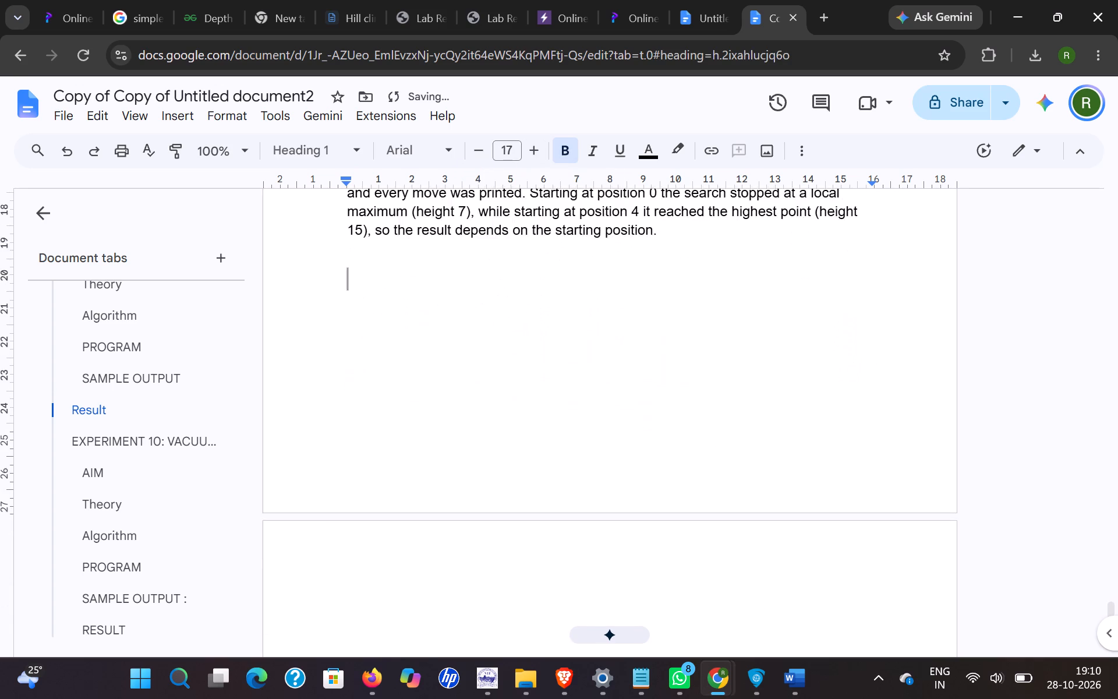
pyautogui.scroll(-1, 574, 490)
pyautogui.scroll(-1, 486, 528)
pyautogui.click(405, 506)
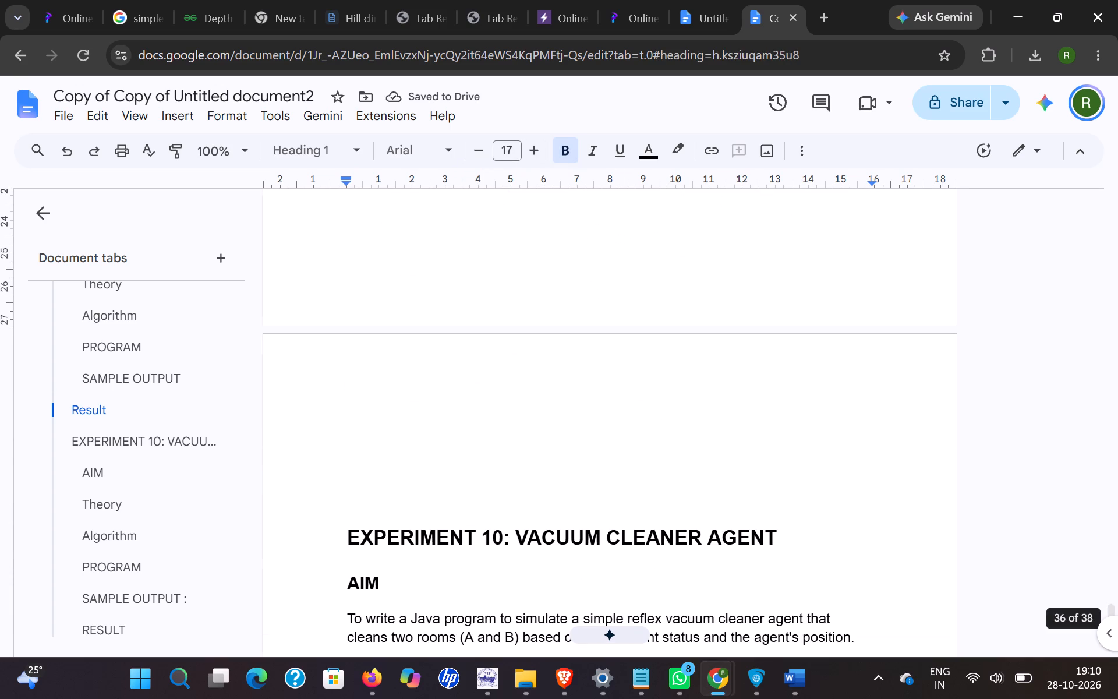
pyautogui.click(332, 536)
pyautogui.press('BackSpace')
pyautogui.press('BackSpace')
pyautogui.press('BackSpace')
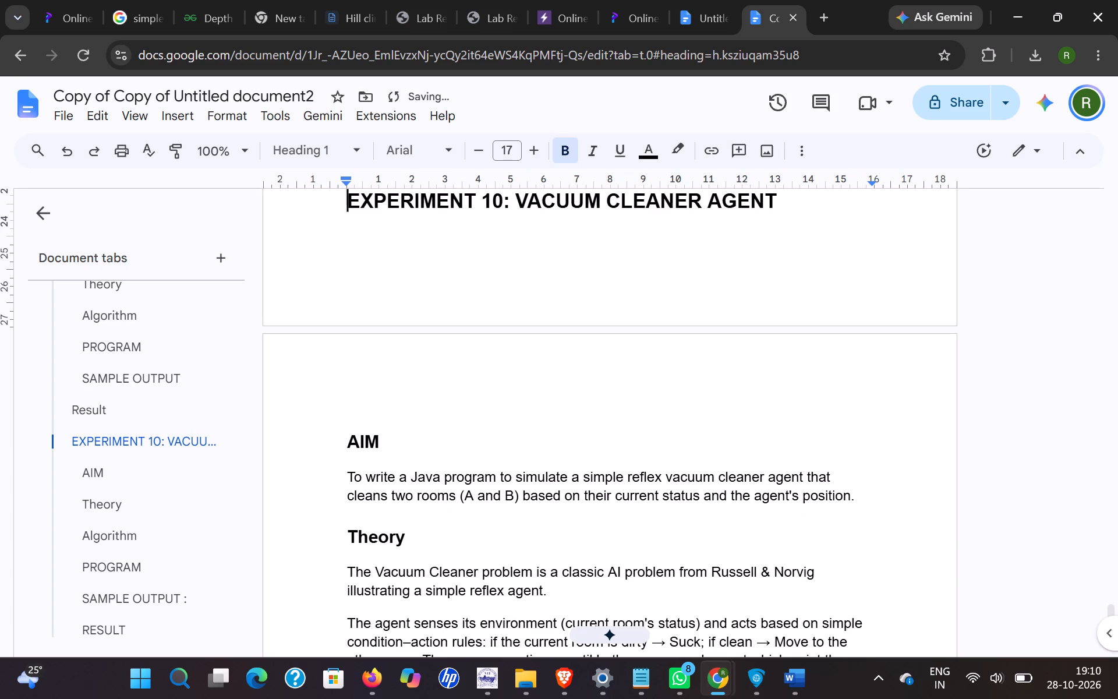
pyautogui.press('Return')
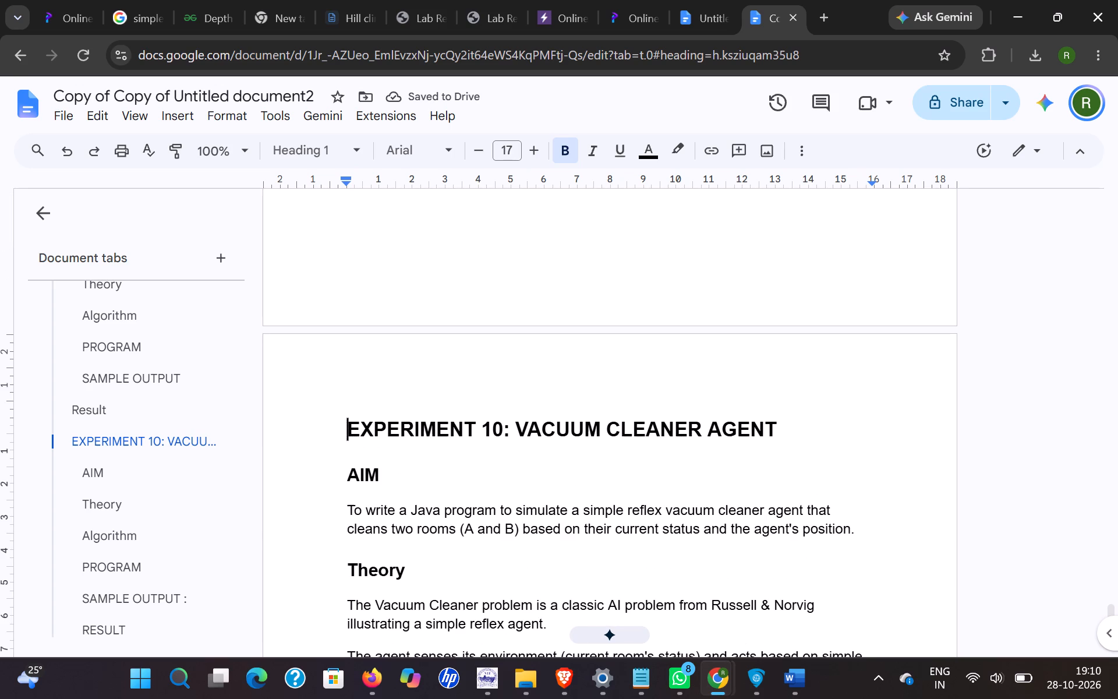
# Check the document's save status and review the report, from the cover page through Experiment 1's RESULT section.
pyautogui.click(398, 98)
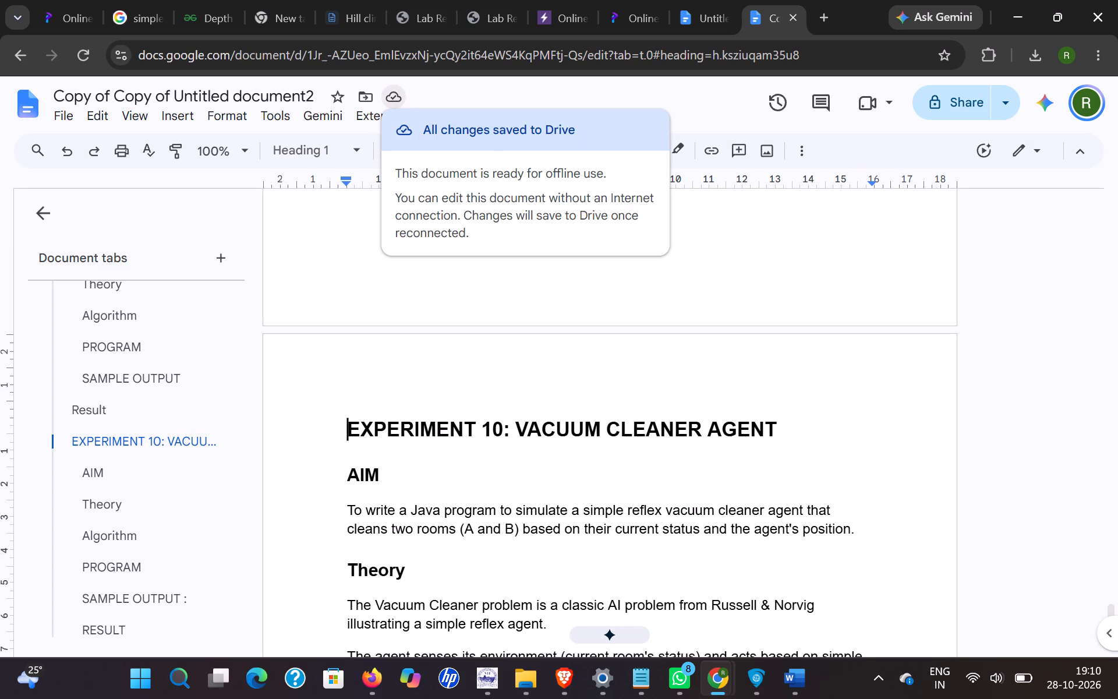
pyautogui.click(749, 322)
pyautogui.scroll(5, 749, 322)
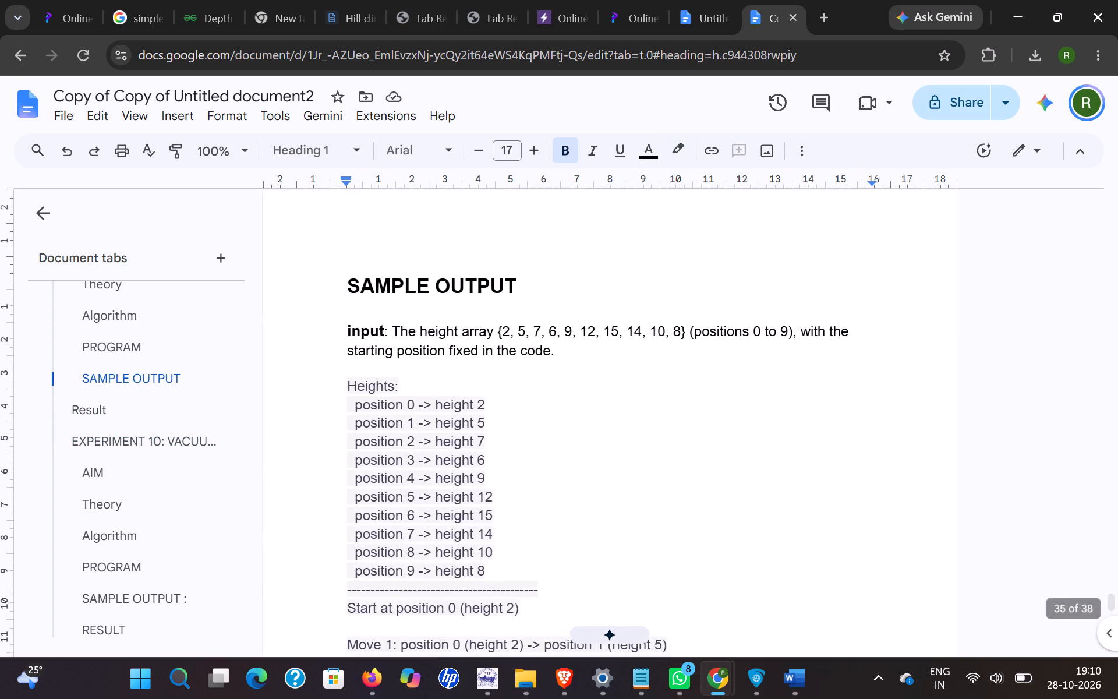
pyautogui.scroll(10, 749, 322)
pyautogui.scroll(12, 749, 322)
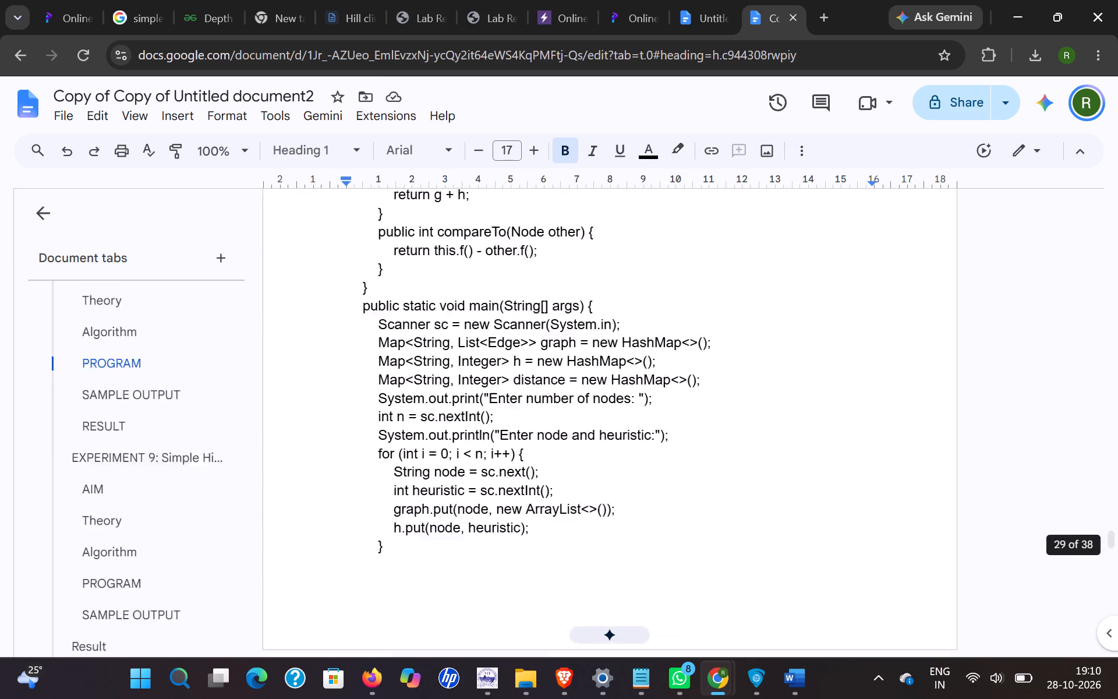
pyautogui.scroll(16, 749, 322)
pyautogui.scroll(19, 749, 322)
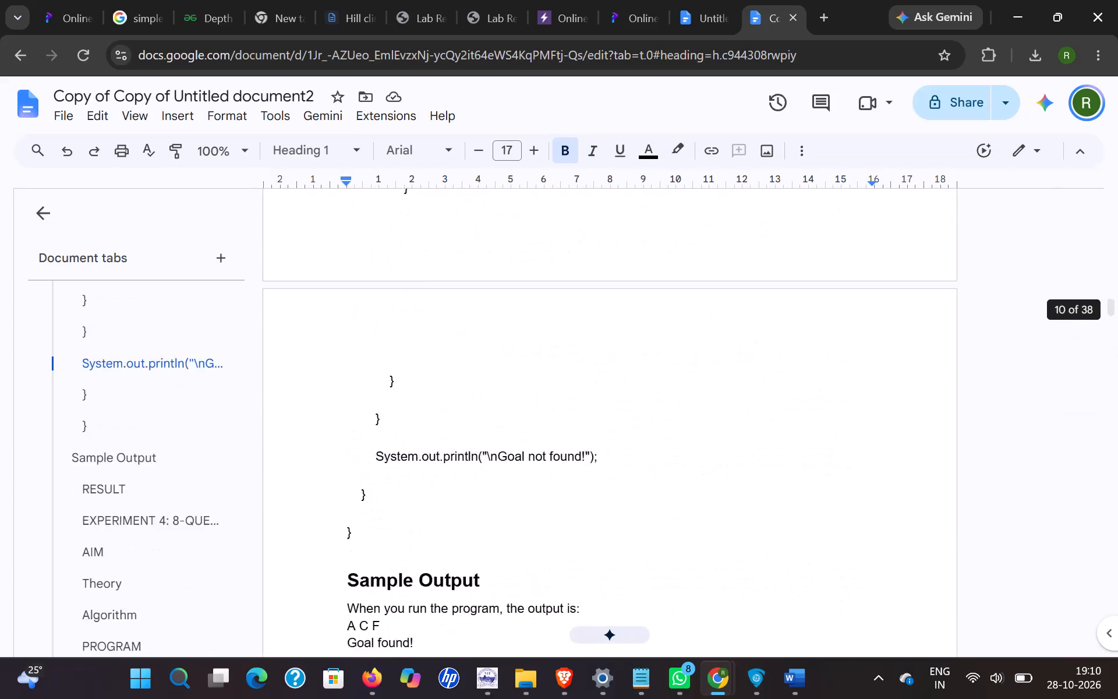
pyautogui.scroll(9, 749, 322)
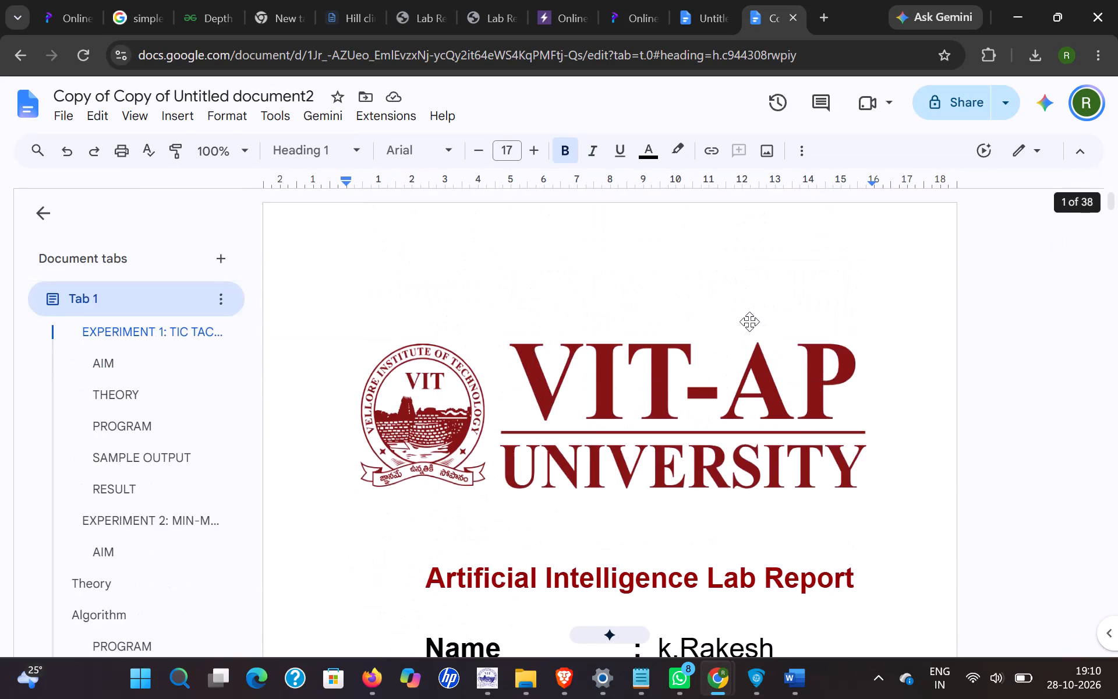
pyautogui.scroll(-5, 749, 322)
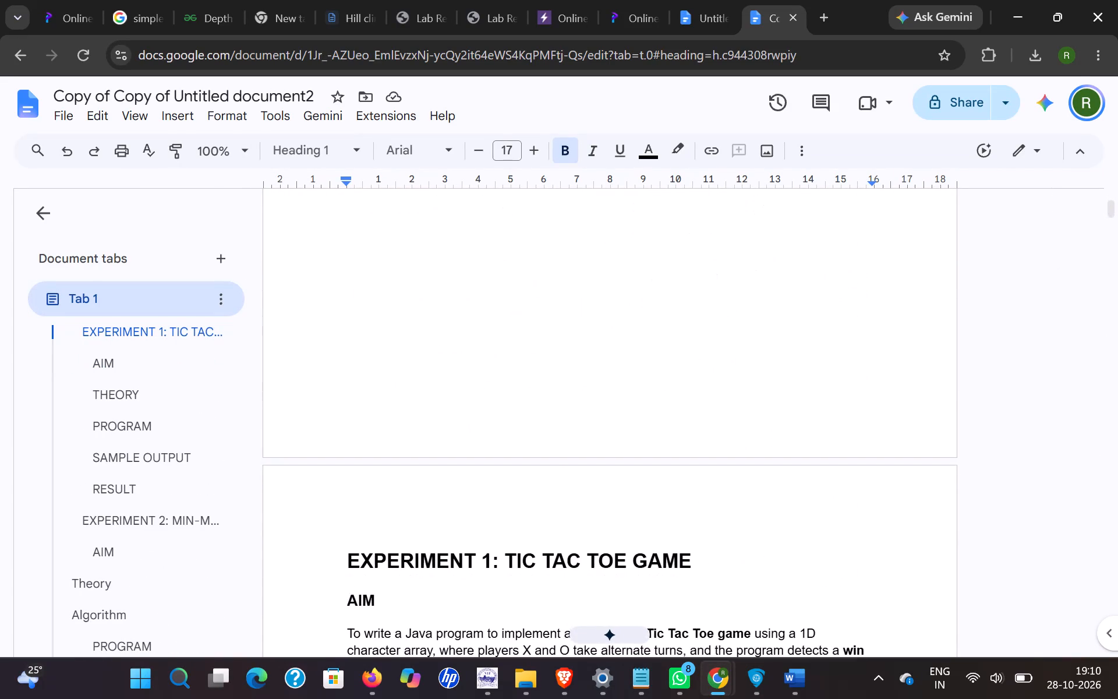
pyautogui.scroll(-3, 749, 322)
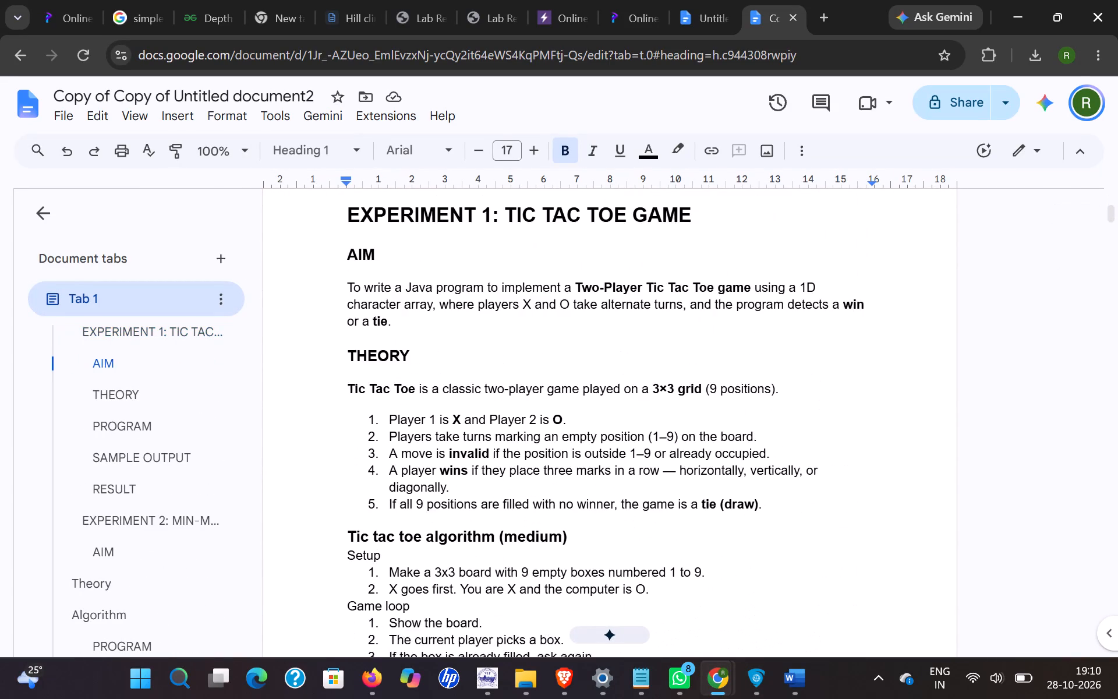
pyautogui.scroll(-4, 749, 322)
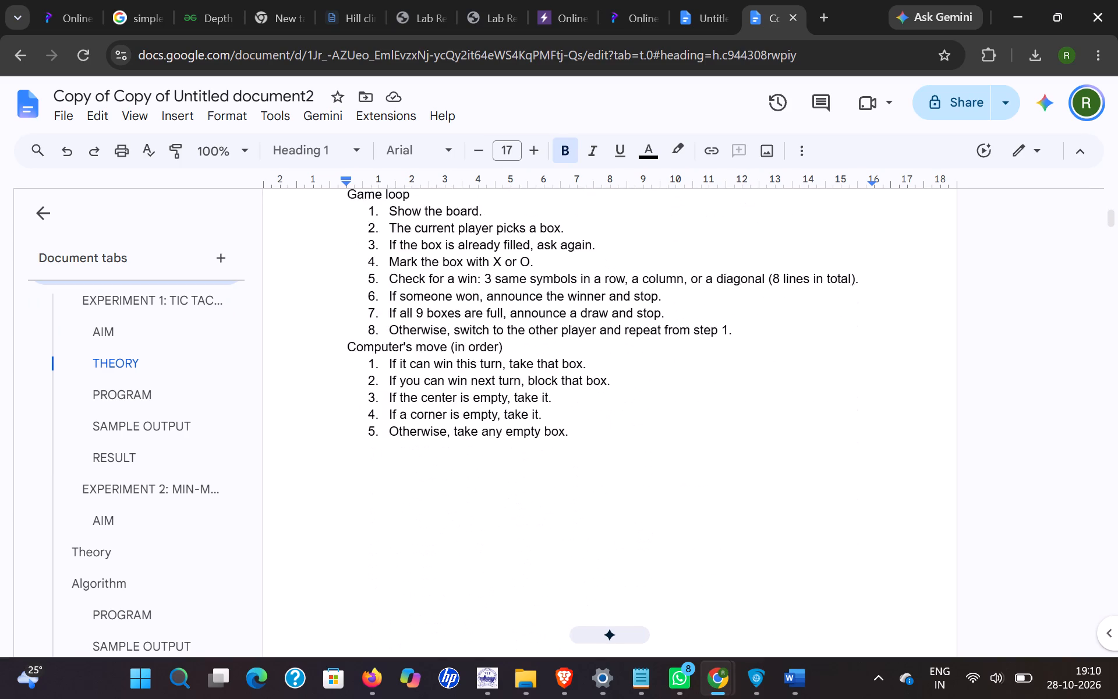
pyautogui.scroll(-7, 749, 322)
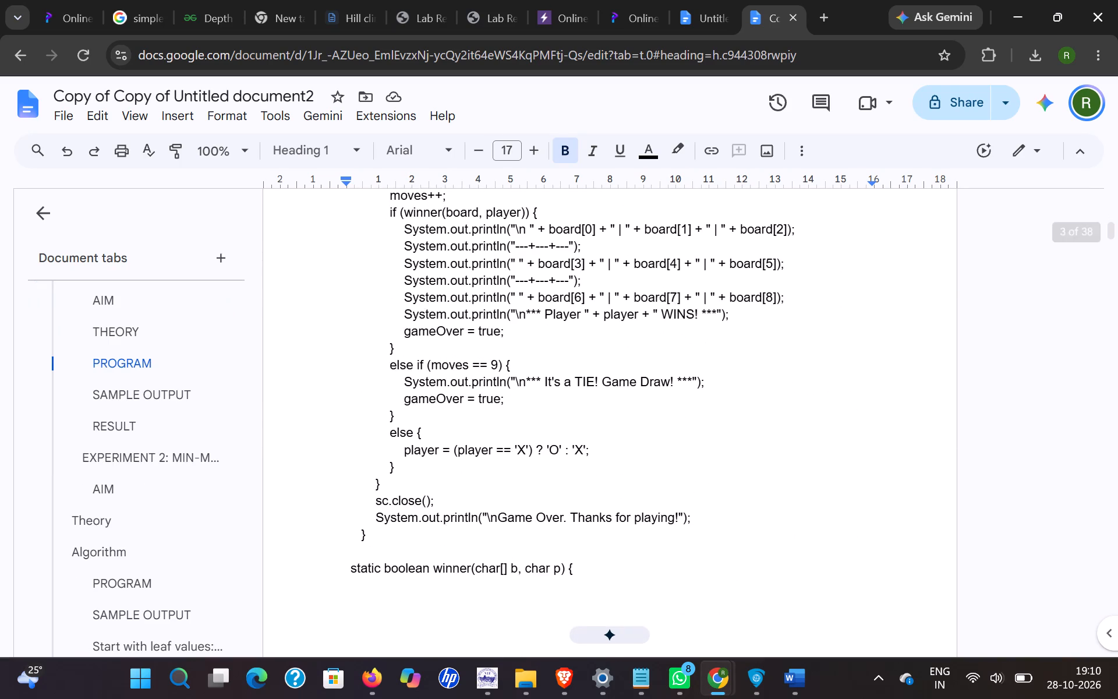
pyautogui.scroll(-4, 749, 322)
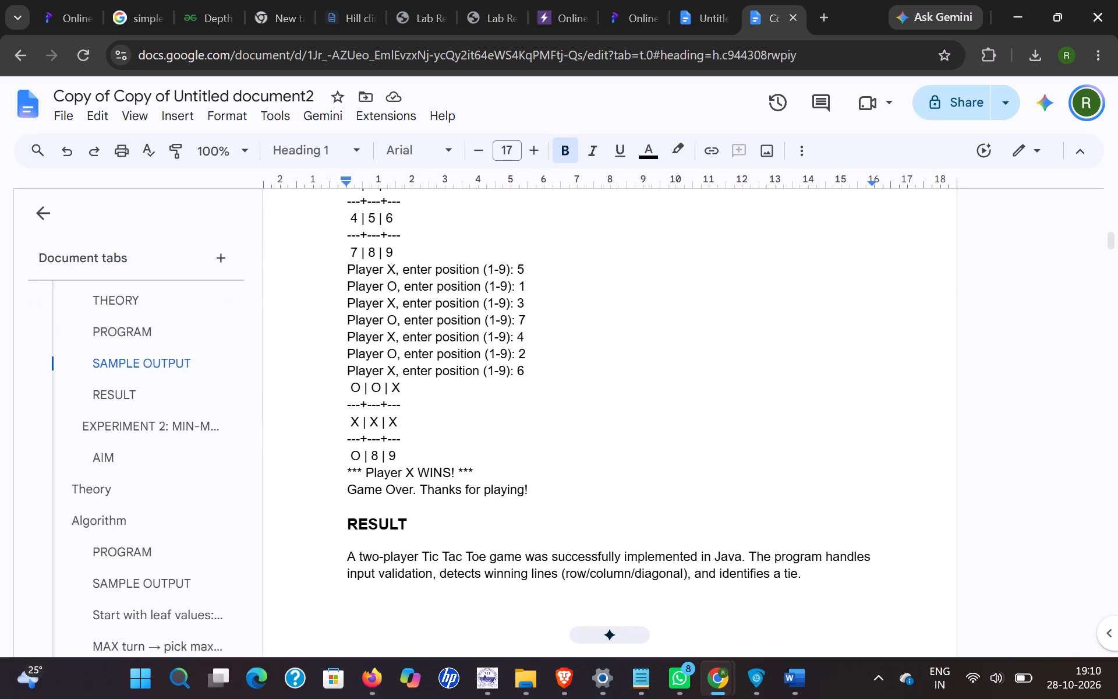
# Replace the RESULT heading of Experiment 1 with "Conclusion".
pyautogui.click(411, 528)
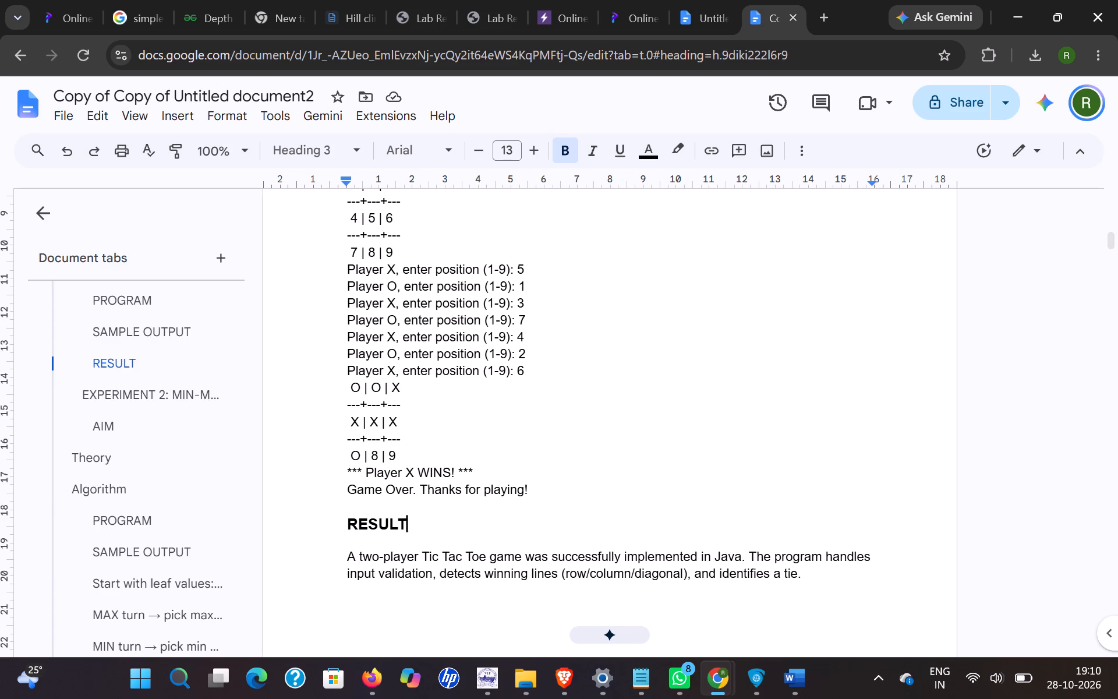
pyautogui.press('BackSpace')
pyautogui.press('BackSpace')
pyautogui.press('BackSpace')
pyautogui.press('BackSpace')
pyautogui.press('BackSpace')
pyautogui.press('BackSpace')
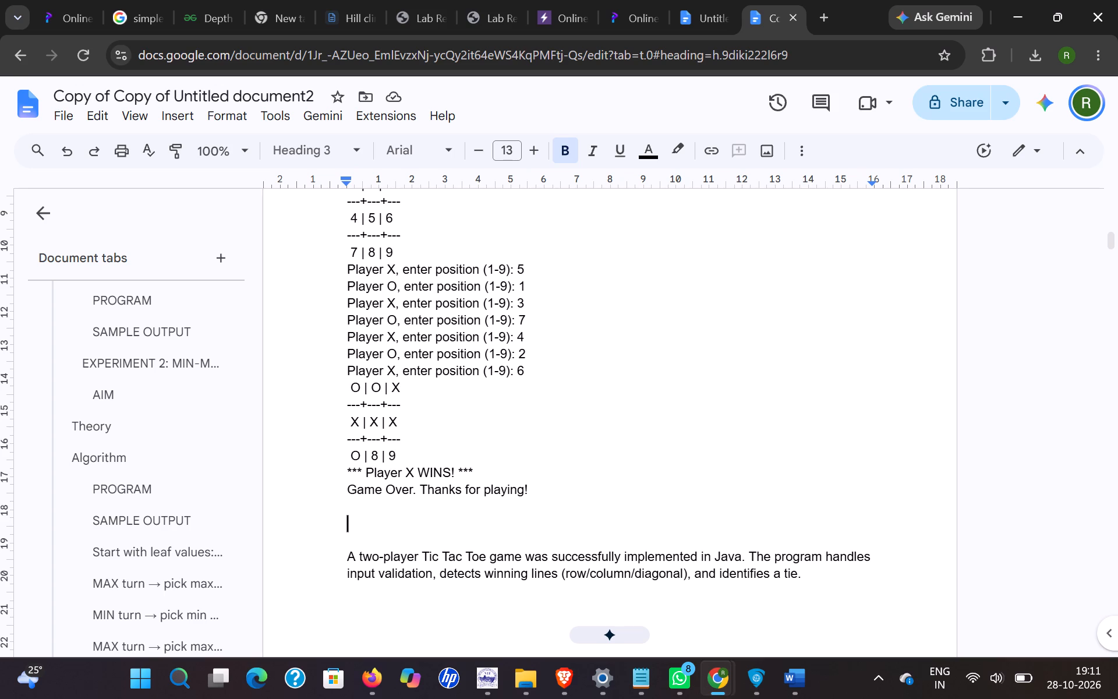
pyautogui.write('Conclu')
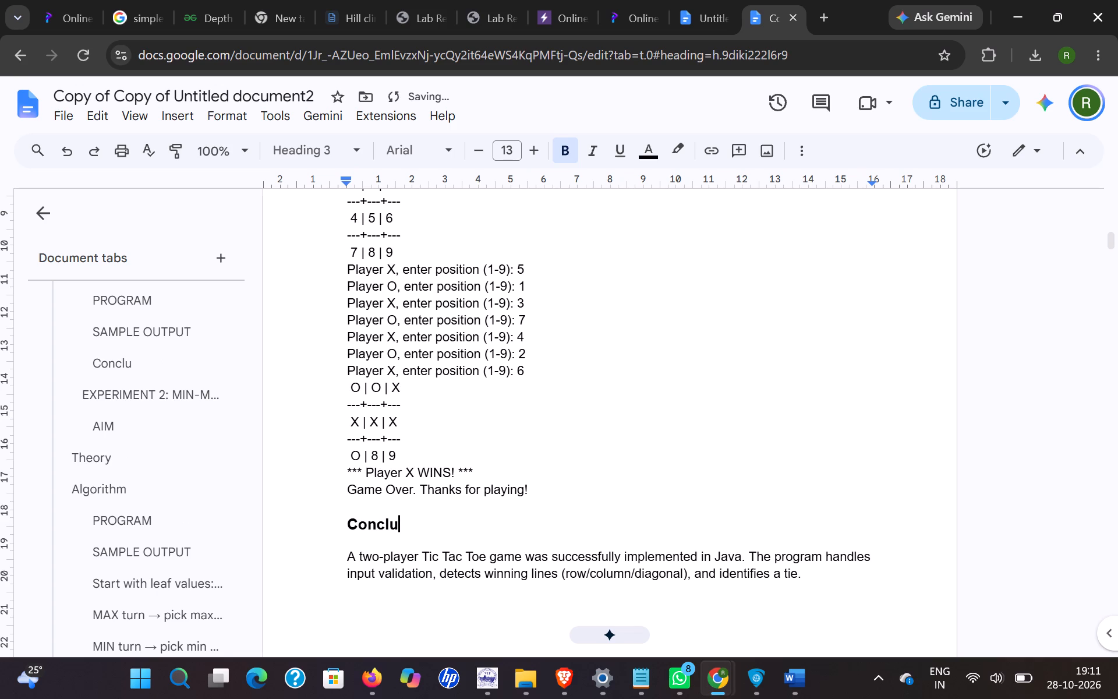
pyautogui.write('sion')
# Set the font size of Experiment 1's Conclusion heading to 16.
pyautogui.moveTo(437, 529); pyautogui.dragTo(357, 525)
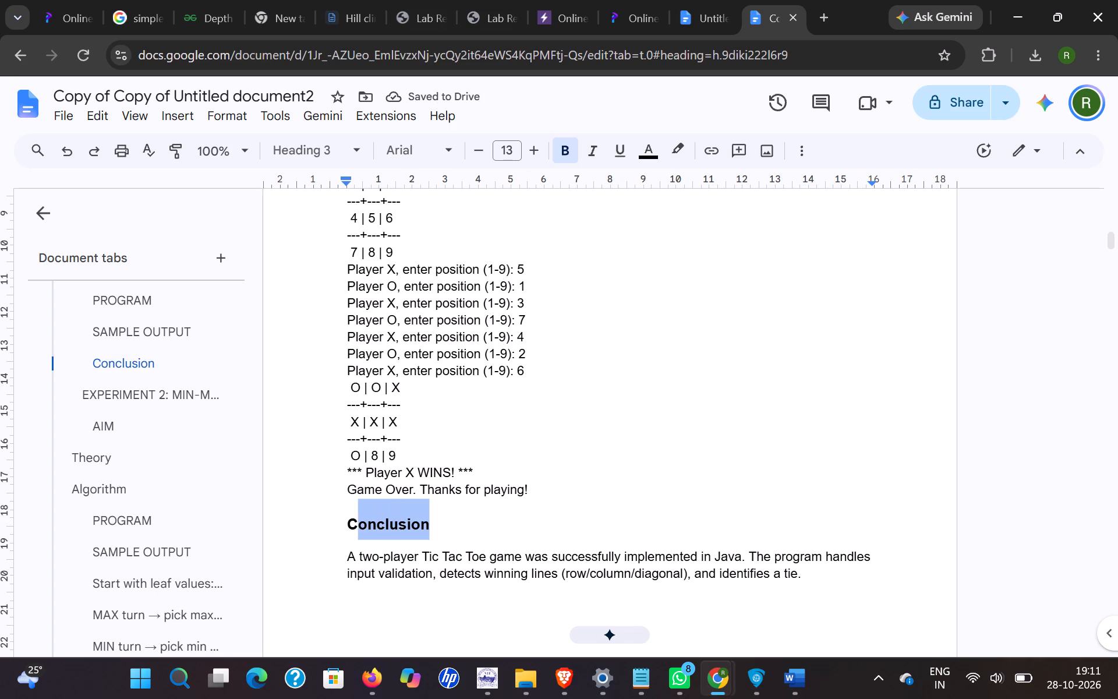
pyautogui.moveTo(357, 525); pyautogui.dragTo(349, 525)
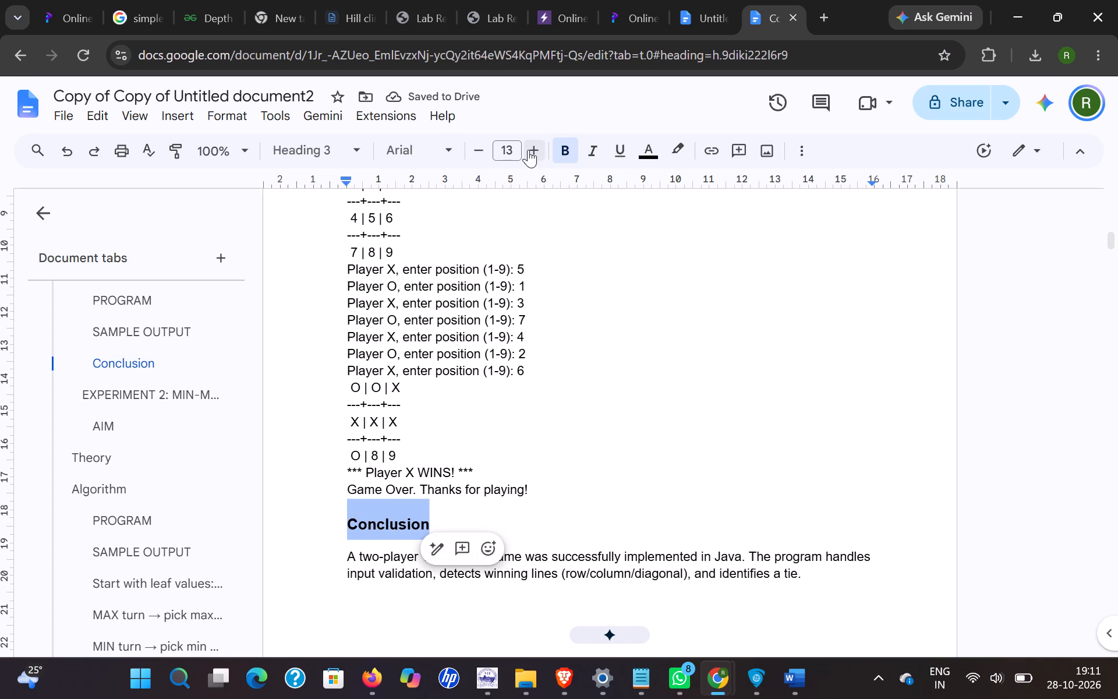
pyautogui.click(528, 150)
pyautogui.click(528, 150)
pyautogui.click(528, 150)
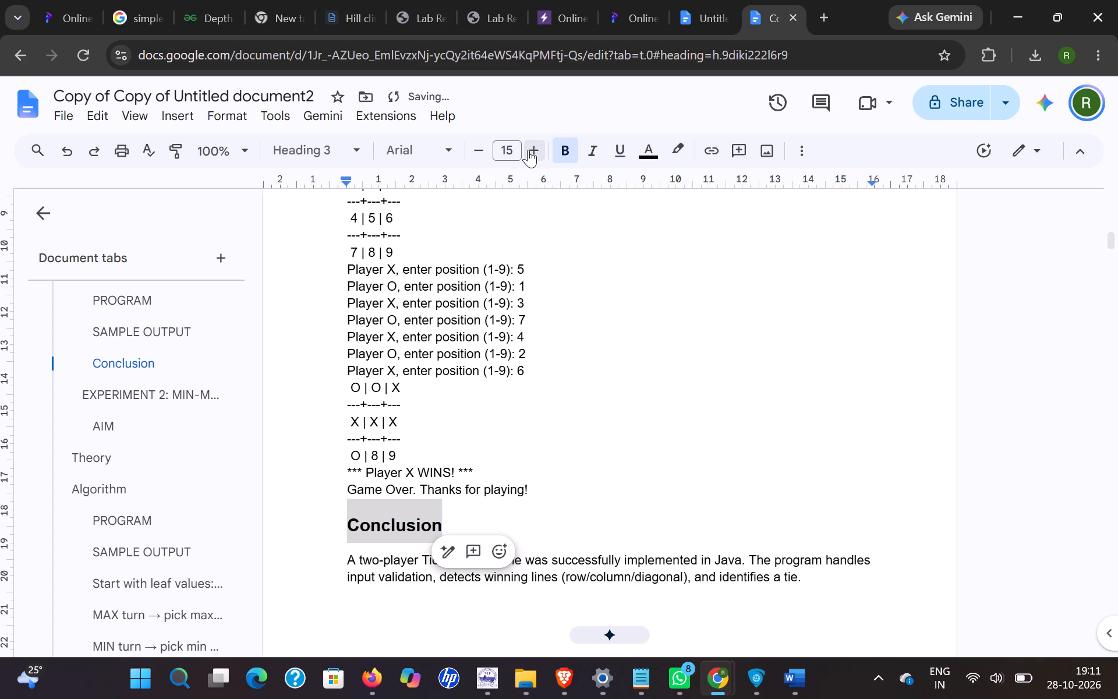
pyautogui.click(632, 363)
# Review Experiment 1's sections from AIM through Conclusion, checking which headings and algorithm content are in place.
pyautogui.scroll(1, 632, 363)
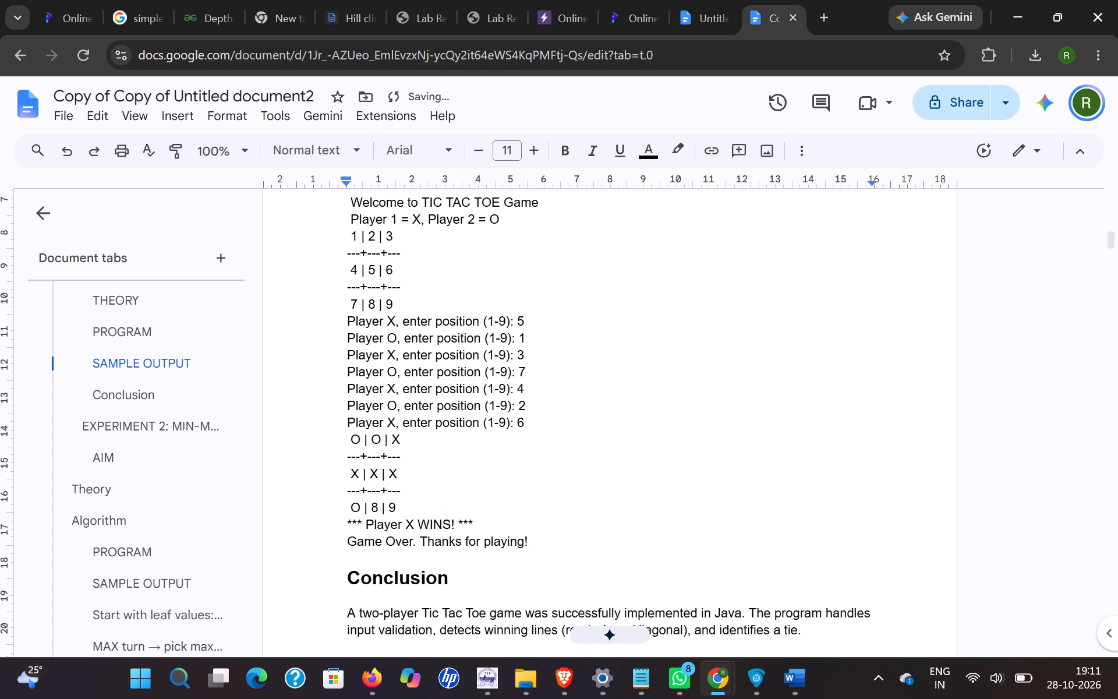
pyautogui.scroll(2, 632, 363)
pyautogui.scroll(-2, 632, 363)
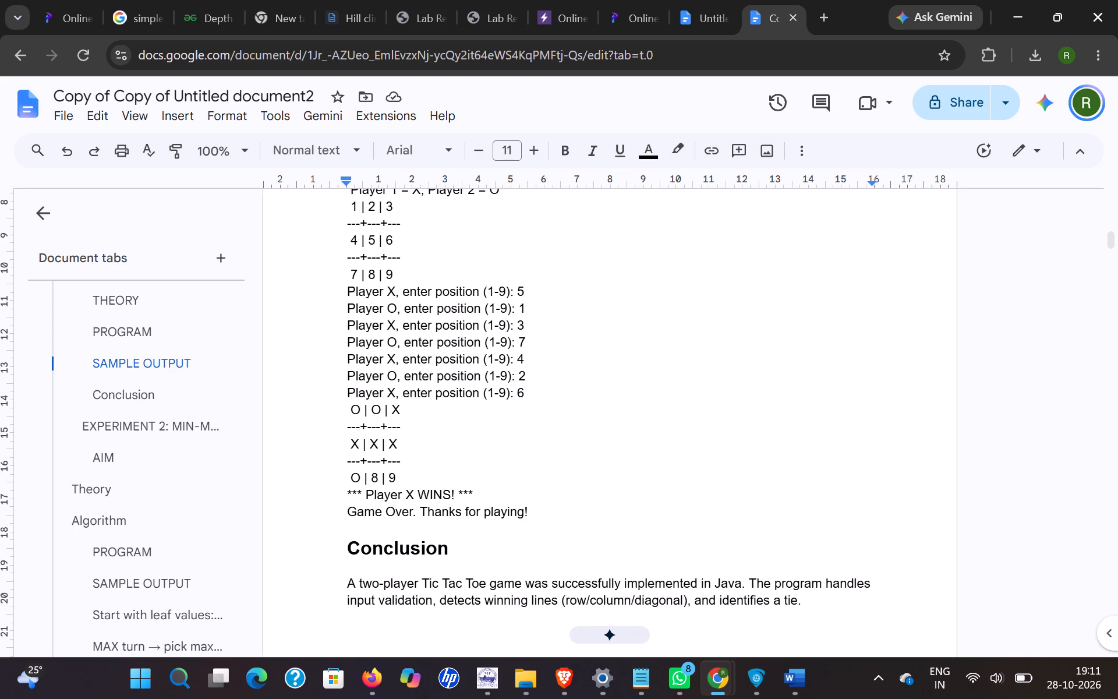
pyautogui.scroll(10, 632, 363)
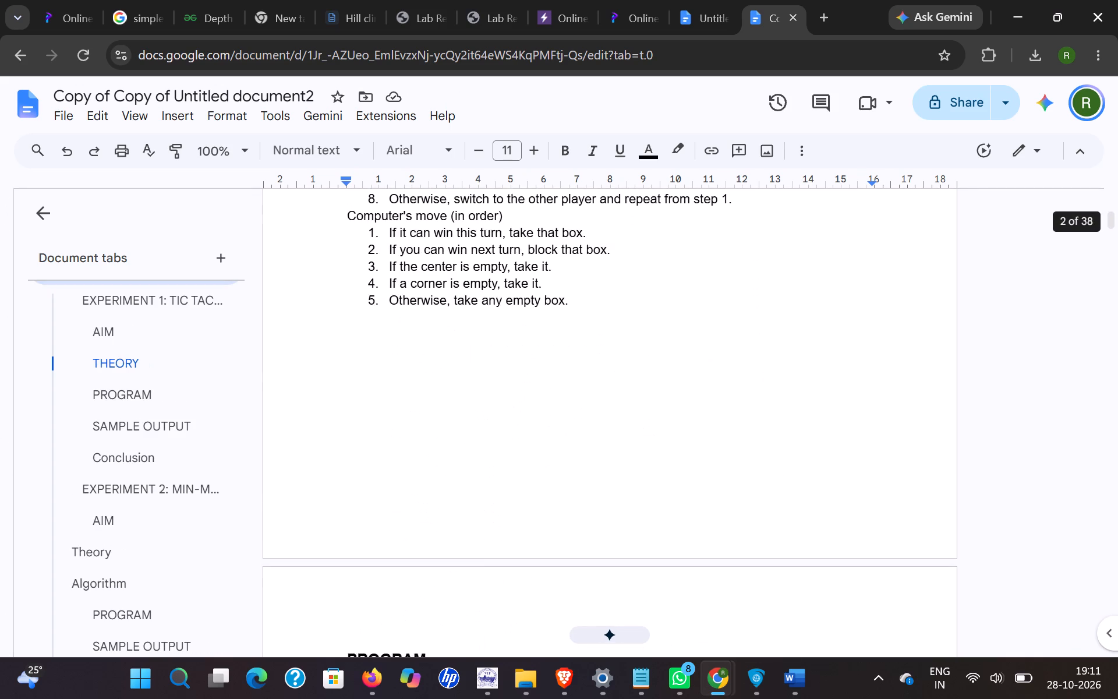
pyautogui.scroll(3, 632, 363)
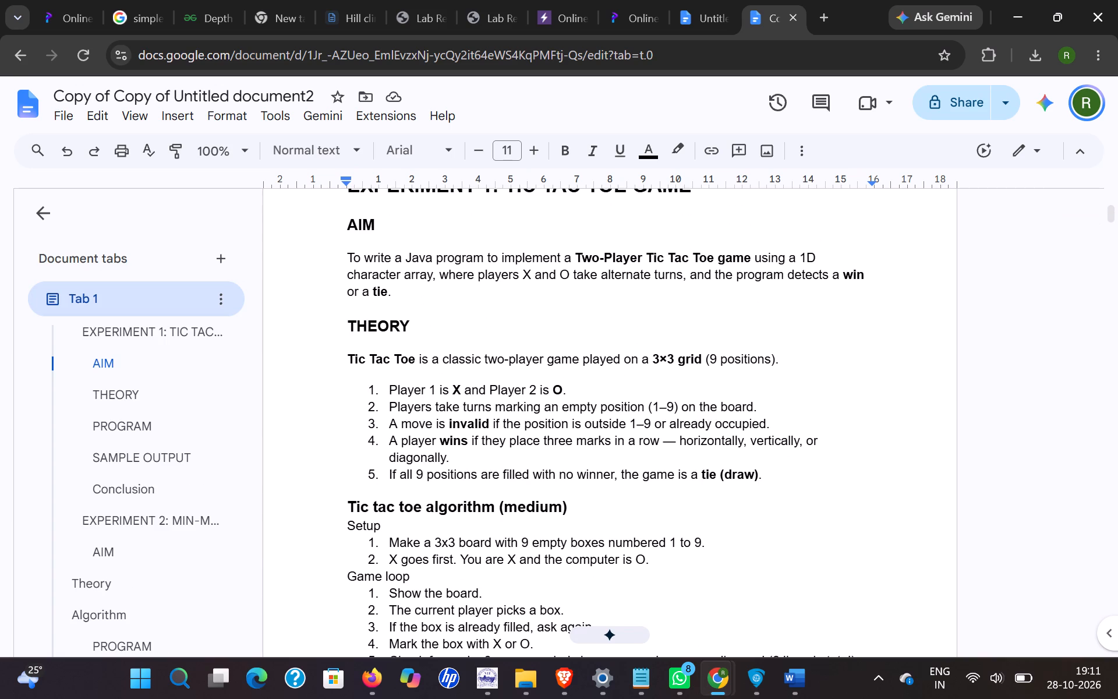
pyautogui.scroll(-4, 632, 363)
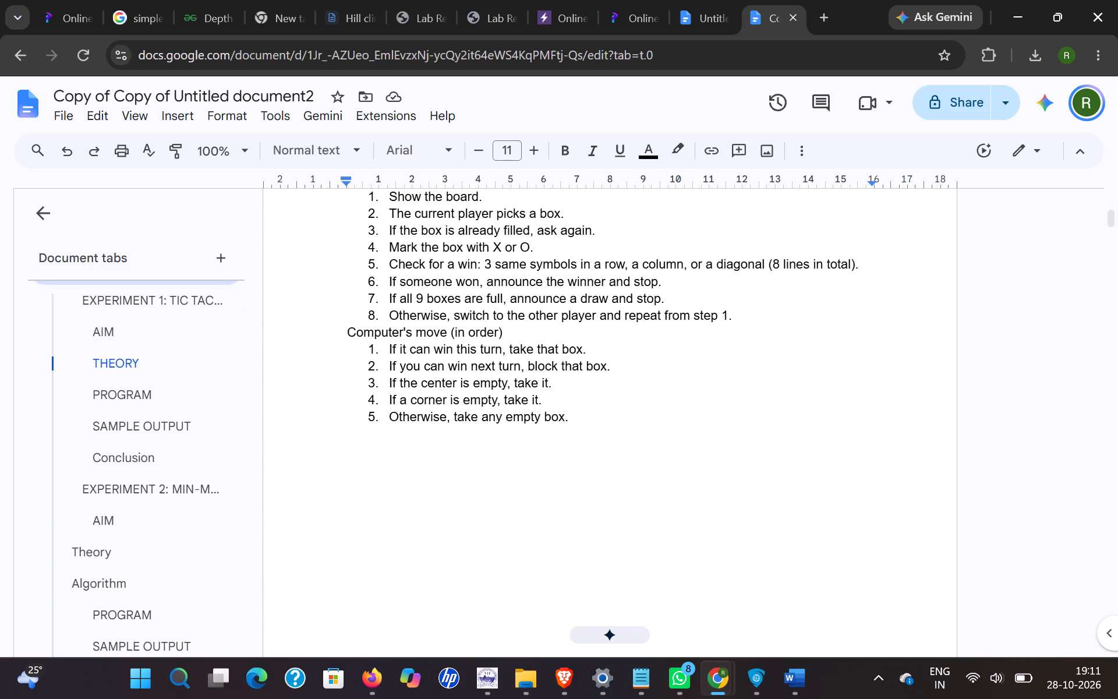
pyautogui.scroll(-8, 632, 363)
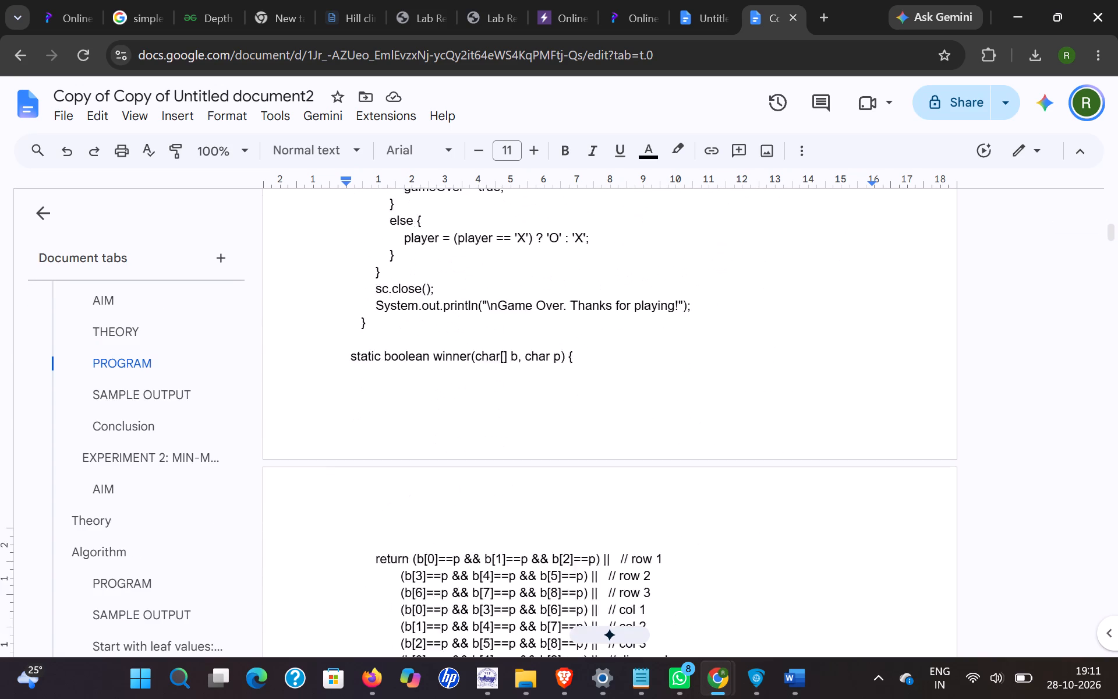
# Replace the RESULT heading of Experiment 2: Min-Max Problem with "Conclusion".
pyautogui.scroll(-9, 632, 363)
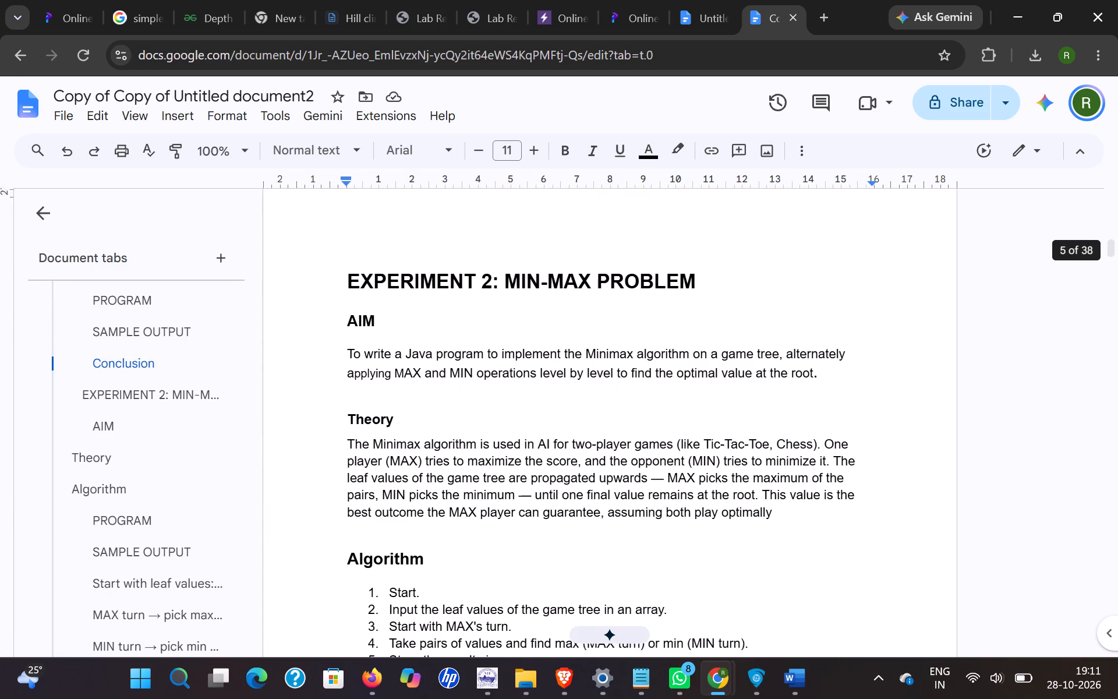
pyautogui.scroll(-6, 632, 363)
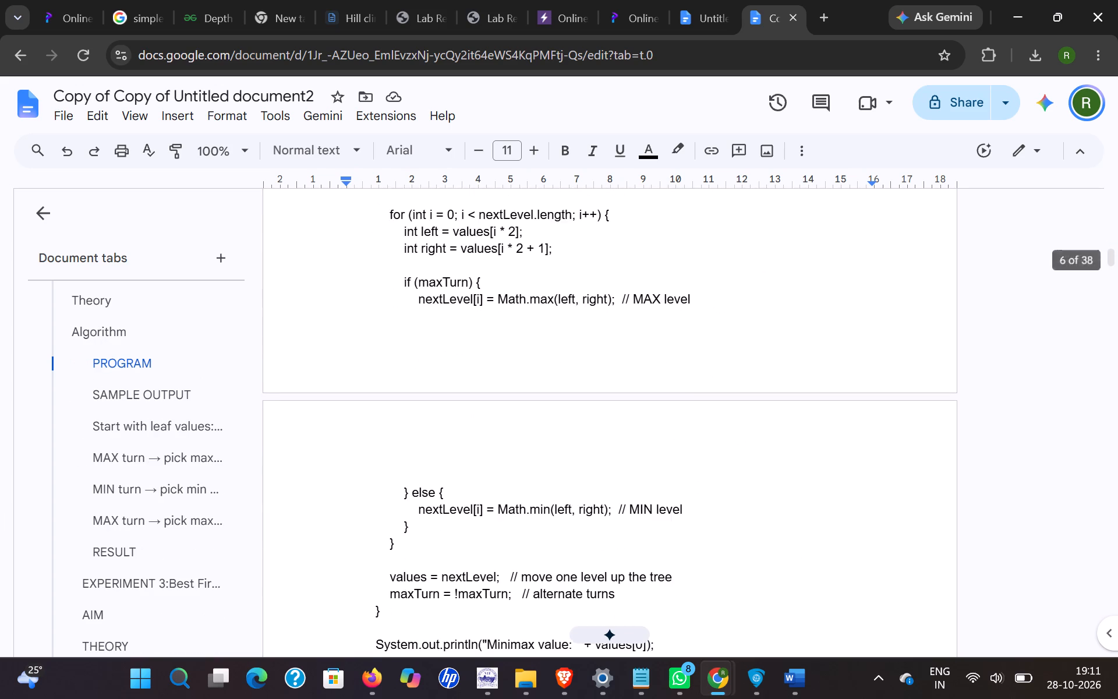
pyautogui.scroll(-5, 632, 363)
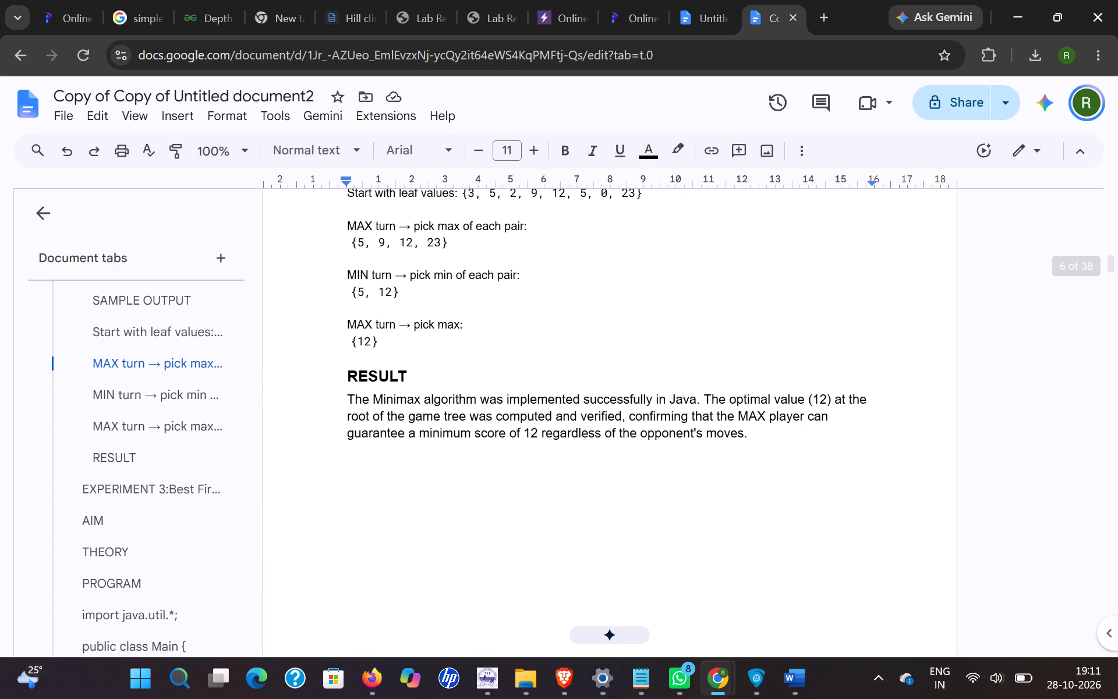
pyautogui.click(420, 397)
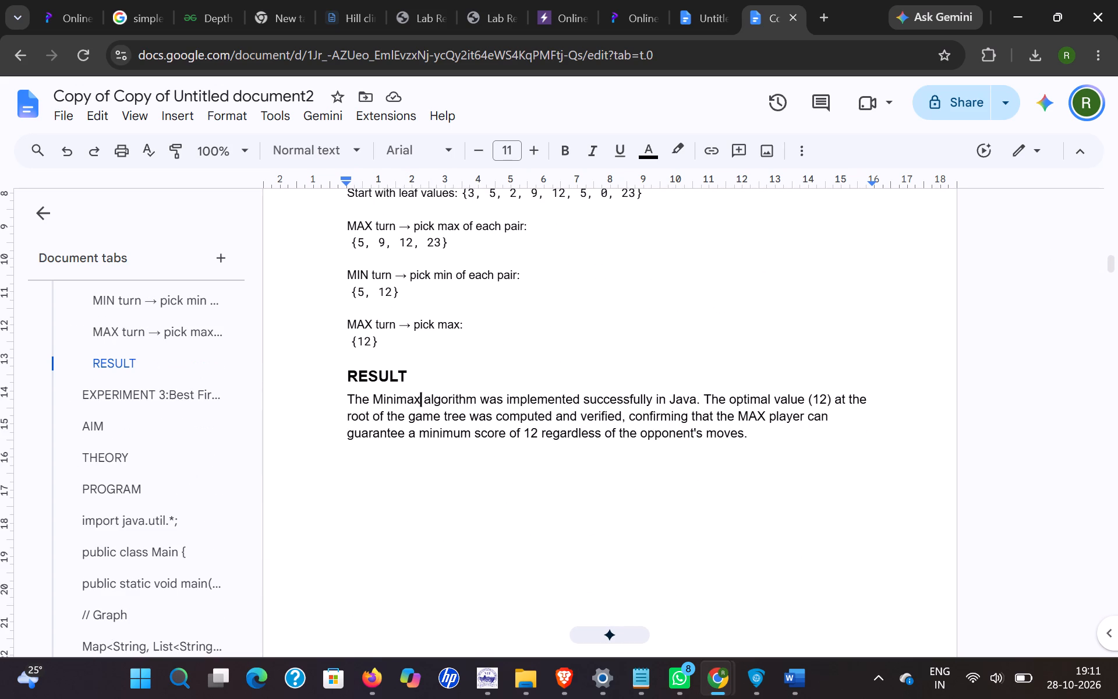
pyautogui.click(410, 359)
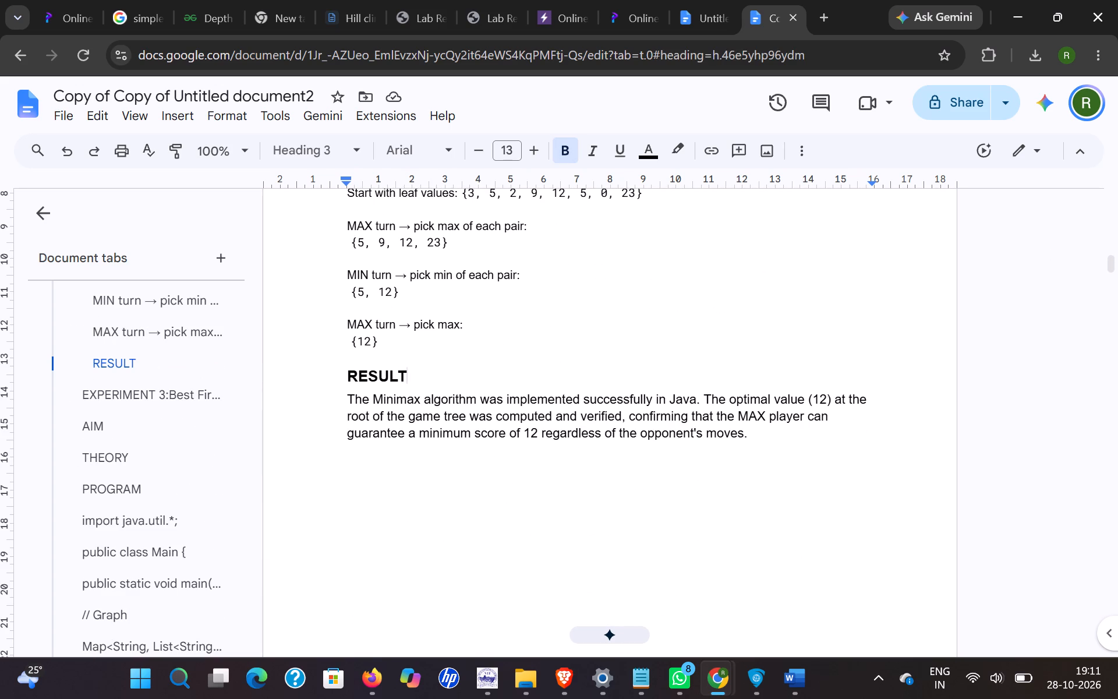
pyautogui.press('BackSpace')
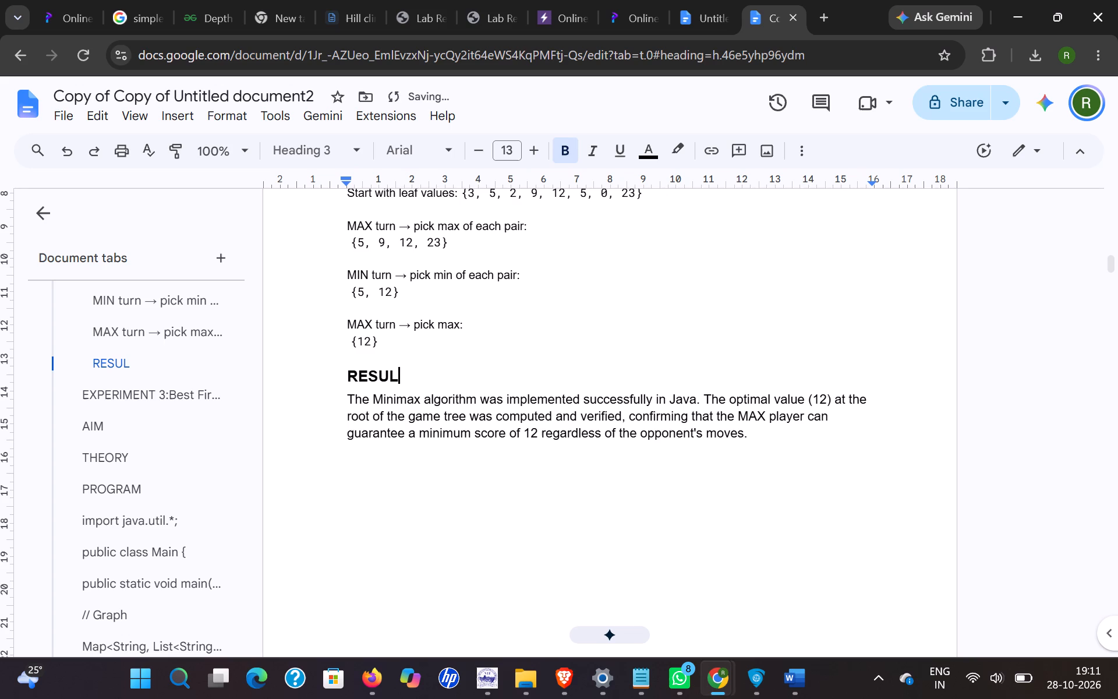
pyautogui.press('BackSpace')
pyautogui.press('BackSpace')
pyautogui.press('BackSpace')
pyautogui.press('BackSpace')
pyautogui.press('BackSpace')
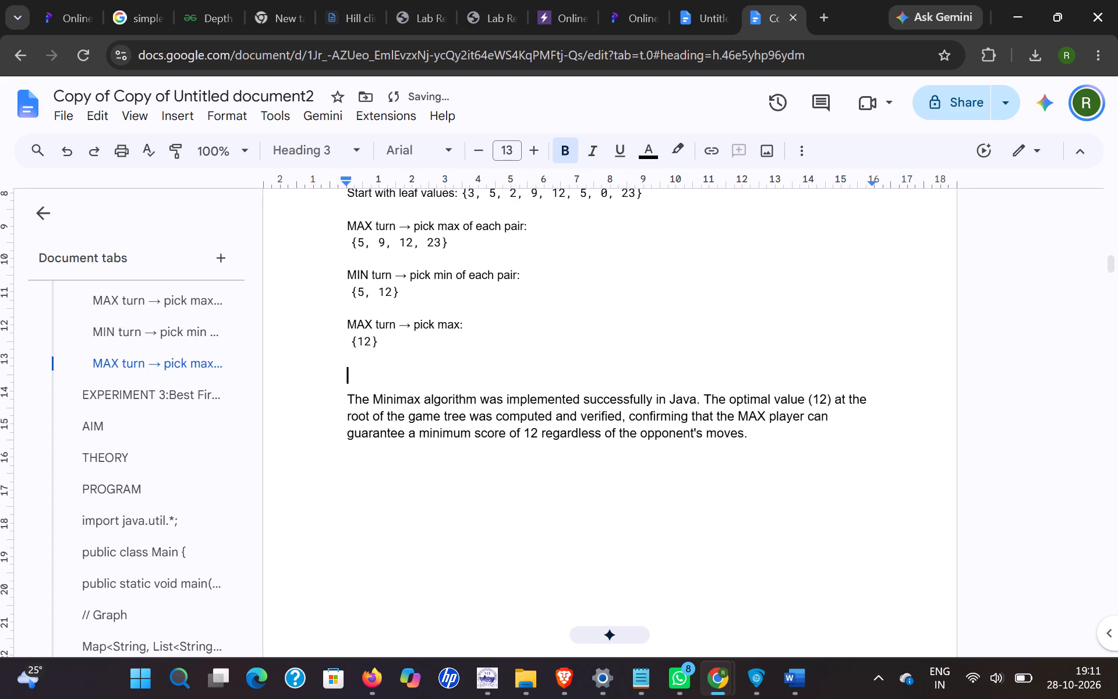
pyautogui.write('Conclusion')
# Set the font size of Experiment 2's Conclusion heading to 16.
pyautogui.moveTo(437, 378); pyautogui.dragTo(412, 381)
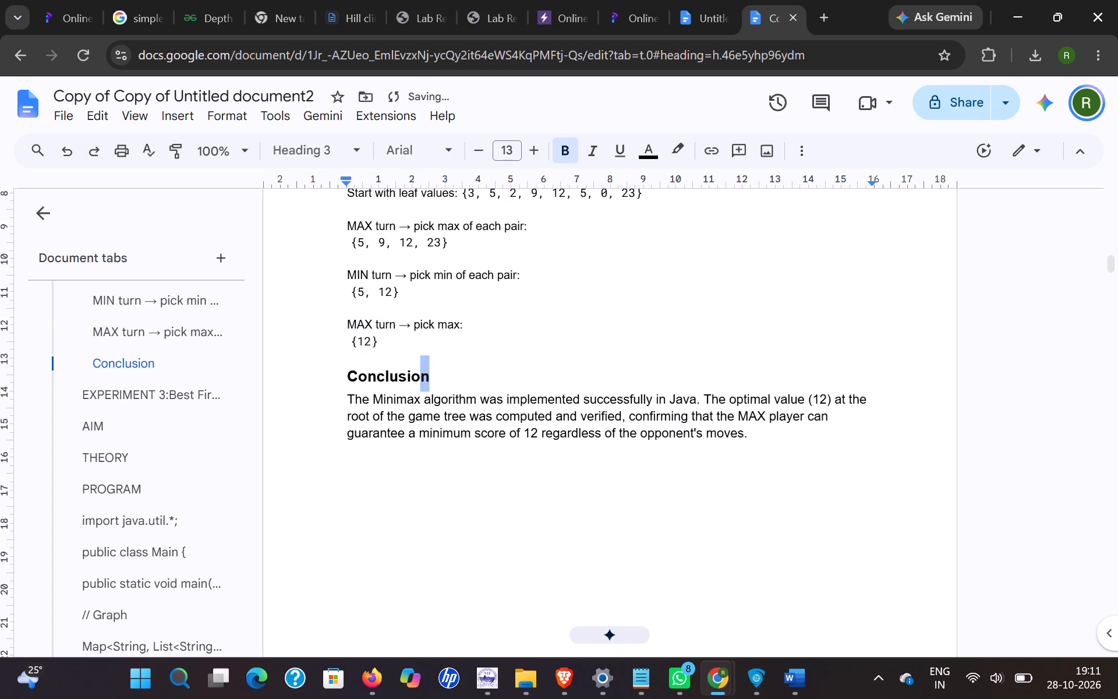
pyautogui.moveTo(412, 381); pyautogui.dragTo(345, 376)
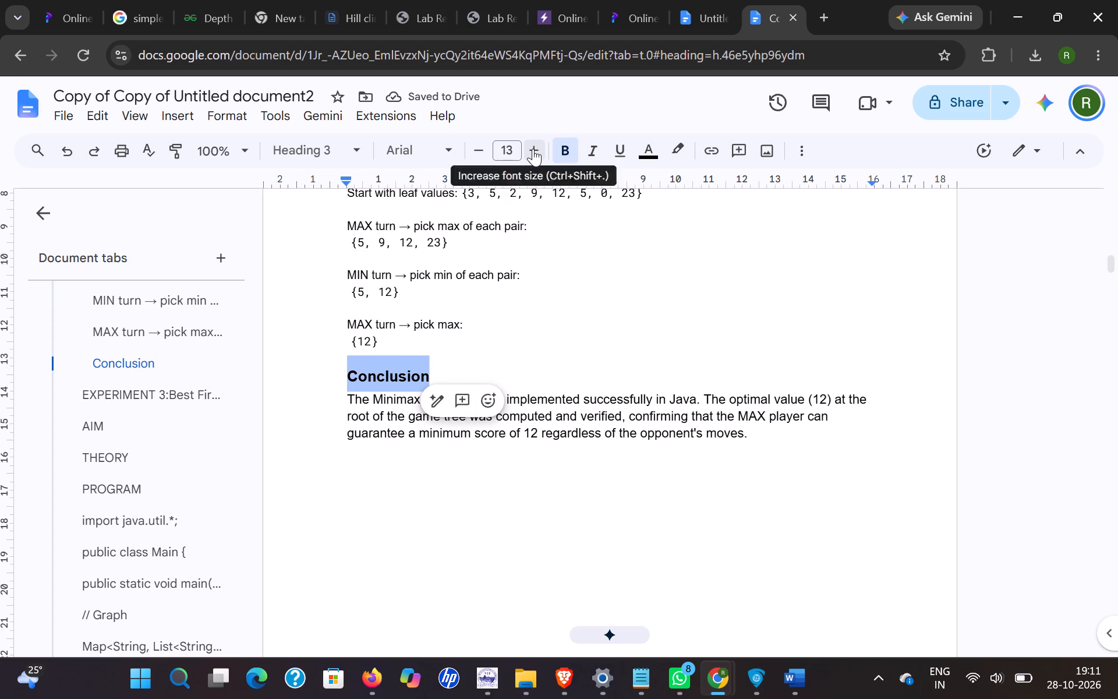
pyautogui.click(533, 149)
pyautogui.click(533, 149)
pyautogui.click(533, 149)
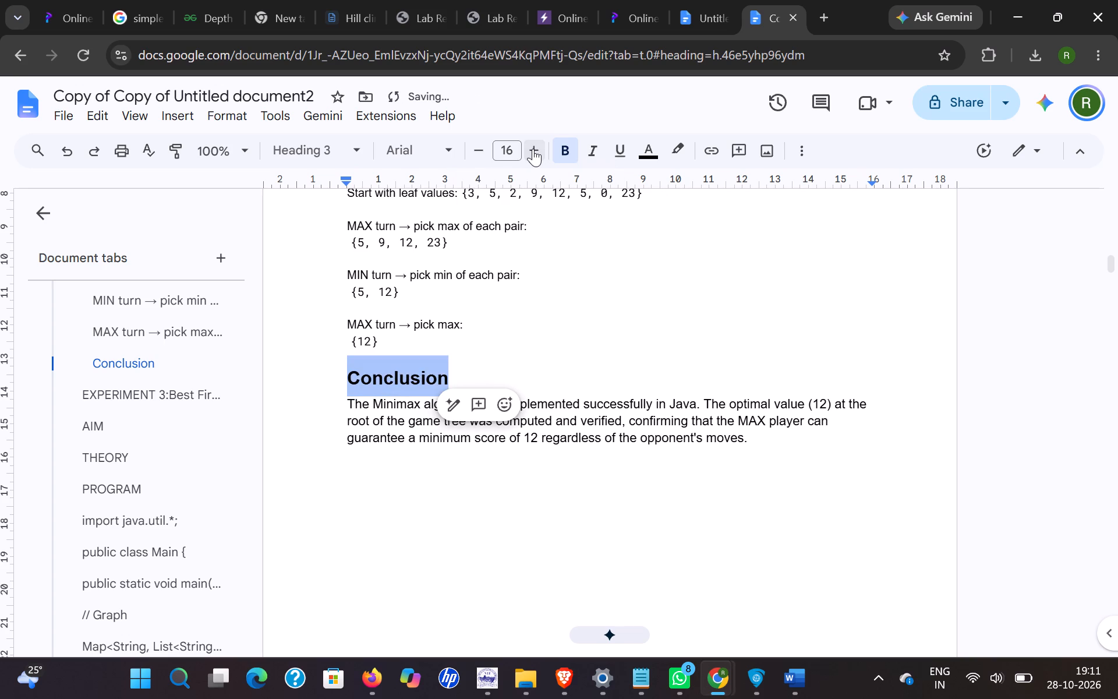
pyautogui.click(566, 317)
pyautogui.hscroll(1, 566, 317)
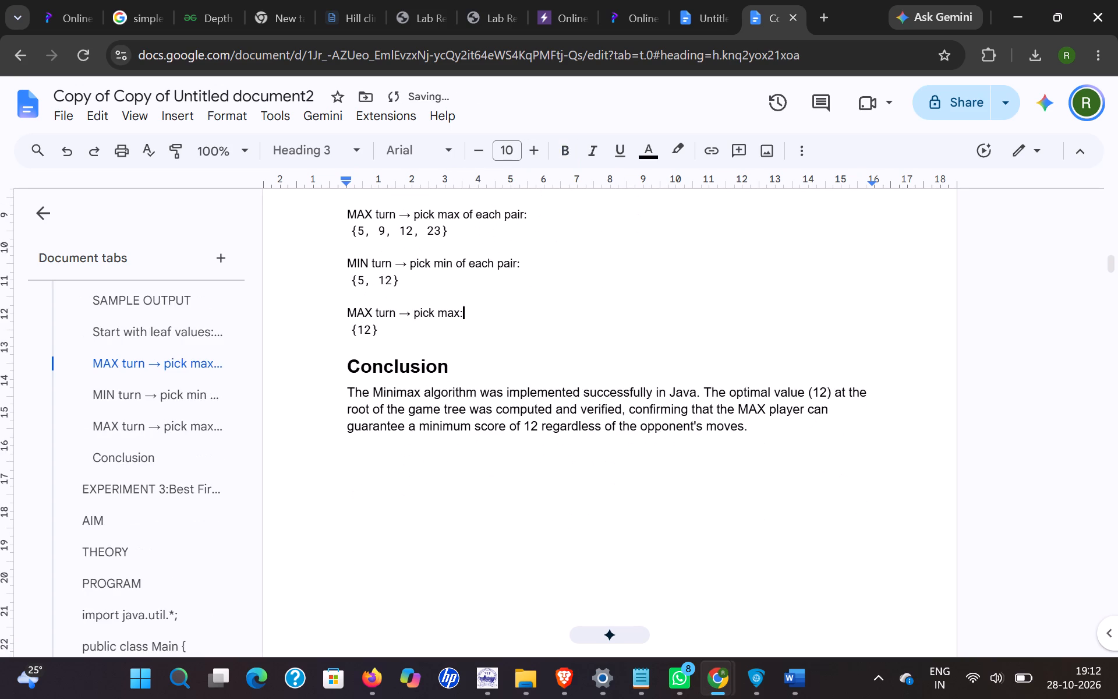
pyautogui.scroll(-4, 566, 317)
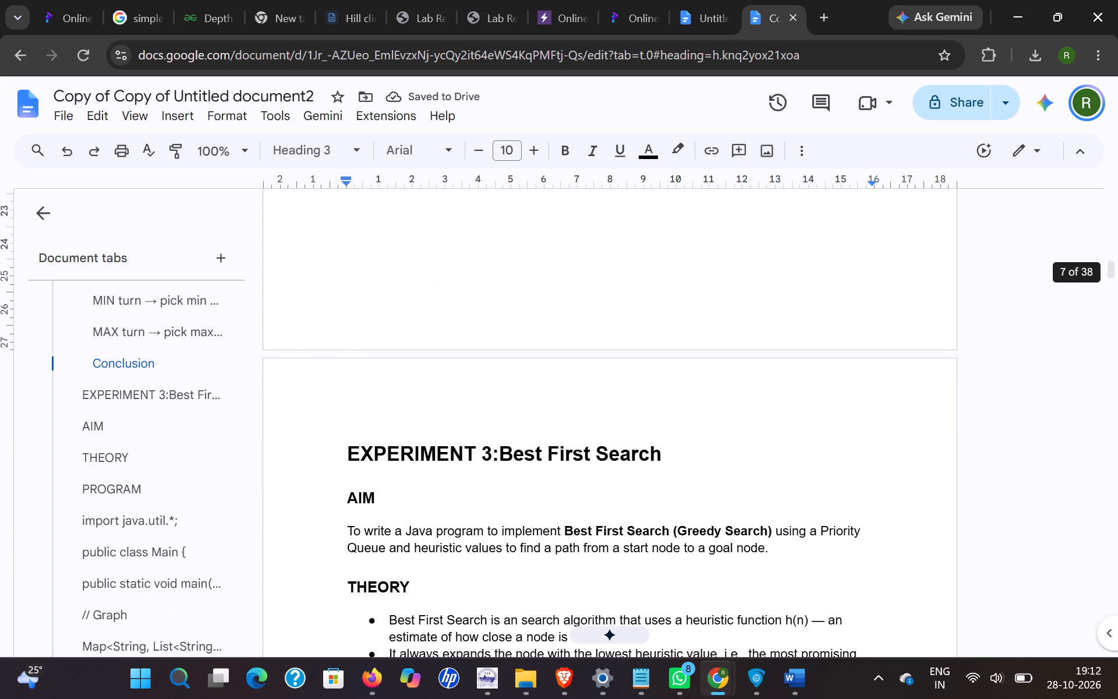
pyautogui.scroll(-3, 566, 317)
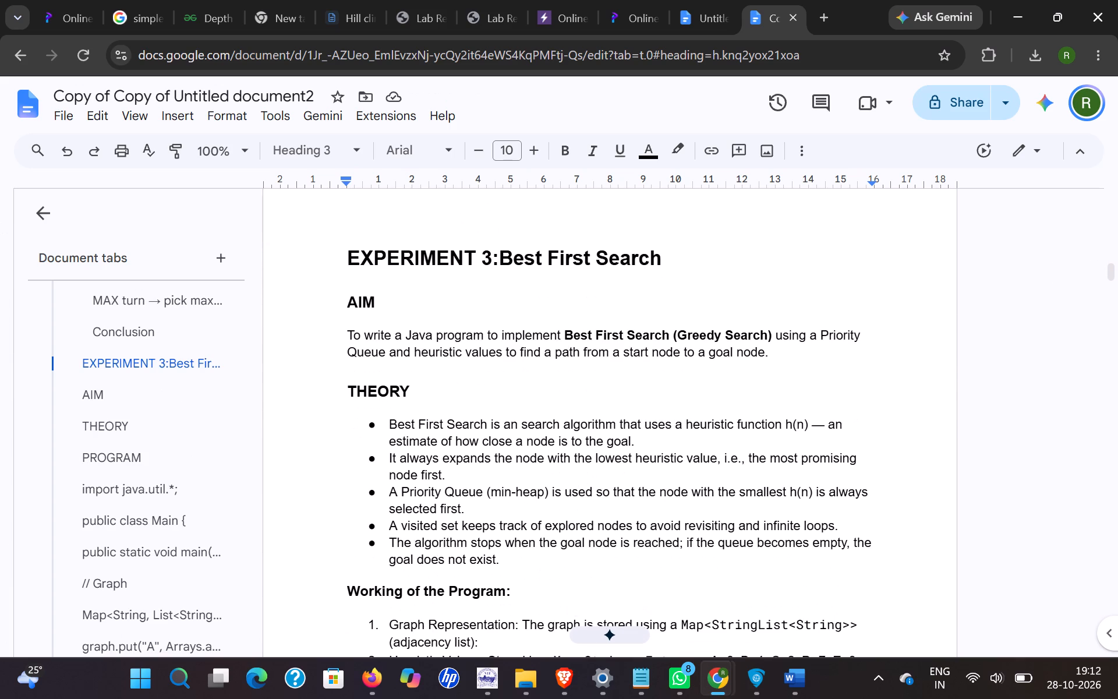
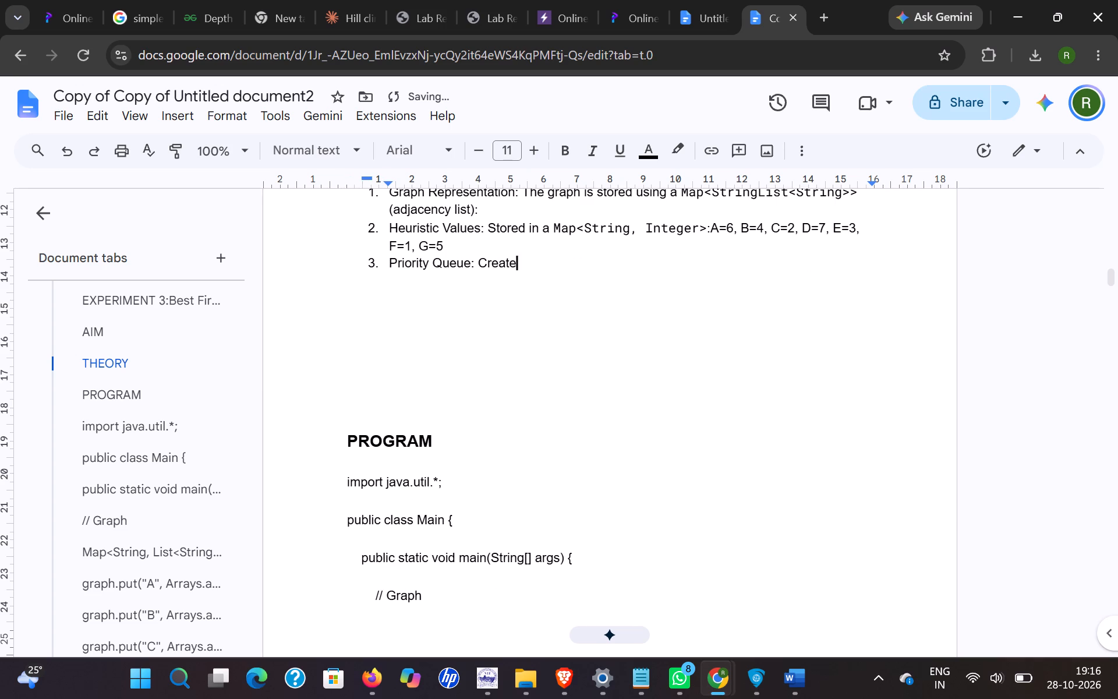
# Delete the Working of the Program heading together with its Graph Representation item.
pyautogui.scroll(1, 448, 487)
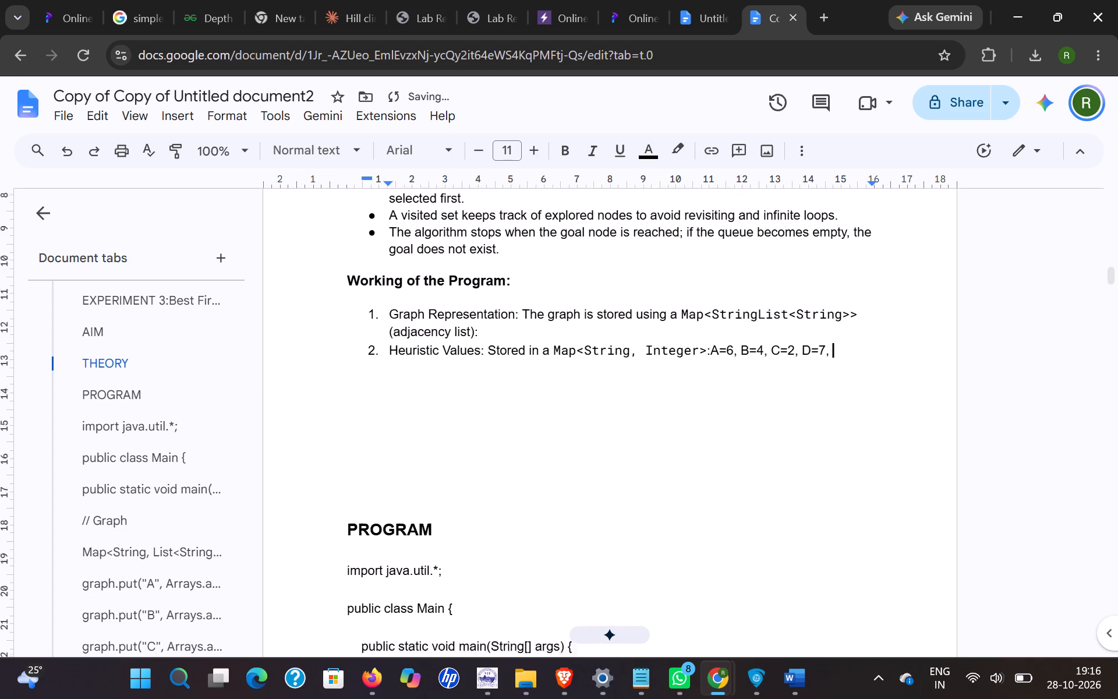
pyautogui.scroll(1, 448, 487)
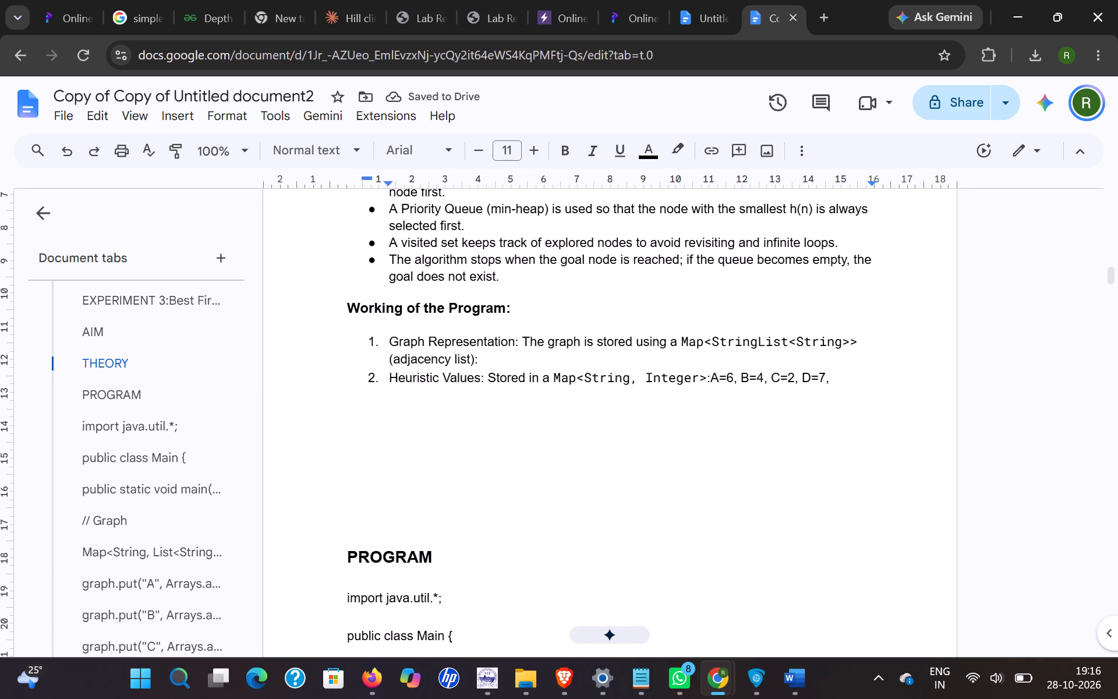
pyautogui.moveTo(346, 309); pyautogui.dragTo(660, 357)
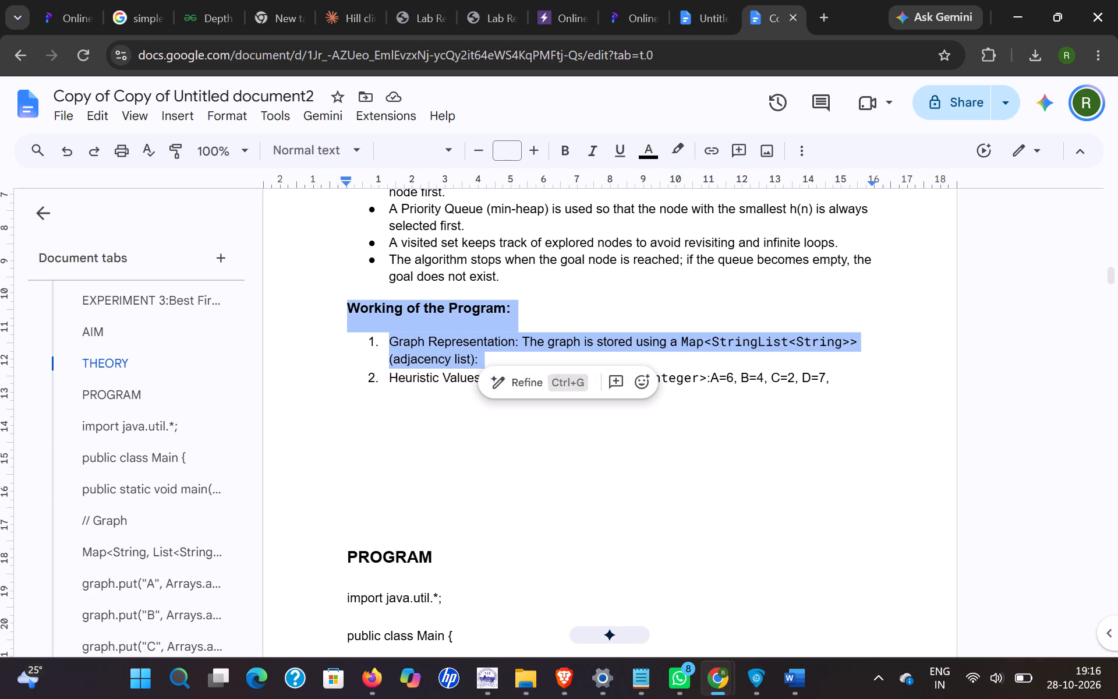
pyautogui.press('BackSpace')
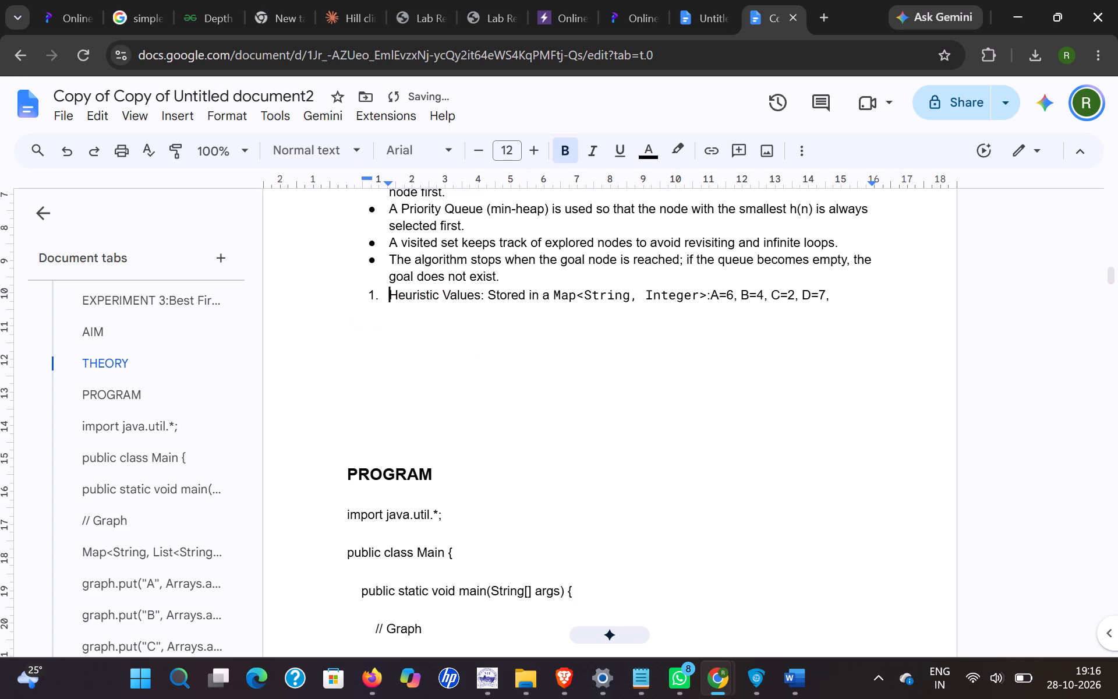
# Delete the remaining Heuristic Values item, including its list number, below the THEORY bullets.
pyautogui.click(873, 303)
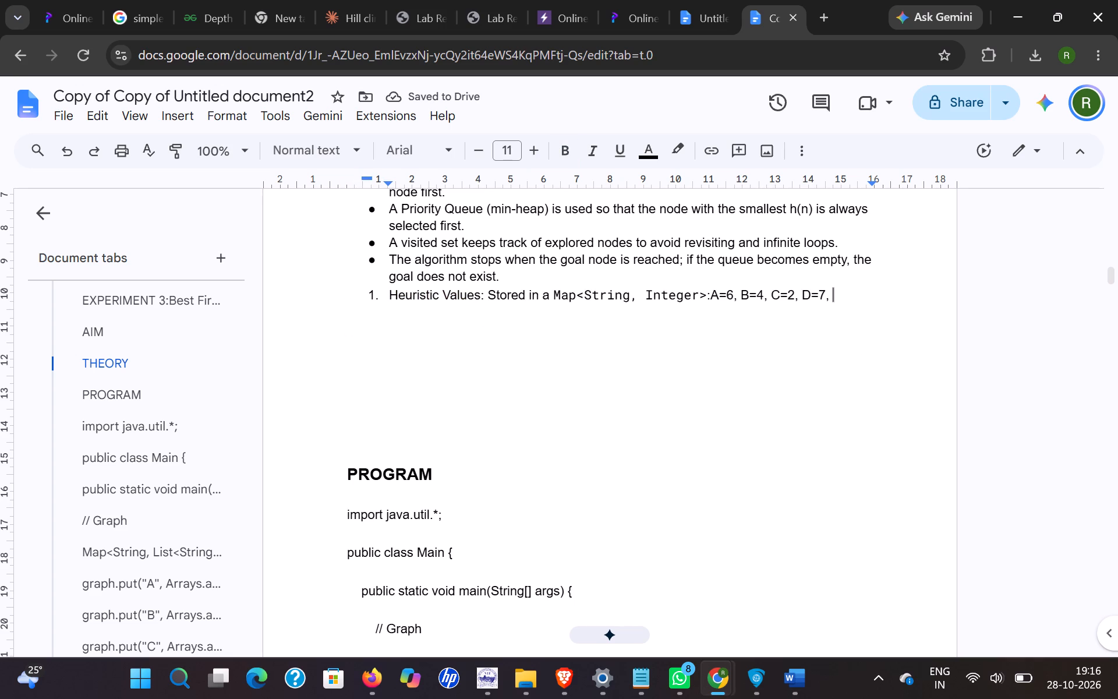
pyautogui.press('BackSpace')
pyautogui.press('BackSpace')
pyautogui.press('BackSpace')
pyautogui.press('BackSpace')
pyautogui.press('BackSpace')
pyautogui.press('BackSpace')
pyautogui.press('BackSpace')
pyautogui.press('BackSpace')
pyautogui.press('BackSpace')
pyautogui.press('BackSpace')
pyautogui.press('BackSpace')
pyautogui.press('BackSpace')
pyautogui.press('BackSpace')
pyautogui.press('BackSpace')
pyautogui.press('BackSpace')
pyautogui.press('BackSpace')
pyautogui.press('BackSpace')
pyautogui.press('BackSpace')
pyautogui.press('BackSpace')
pyautogui.press('BackSpace')
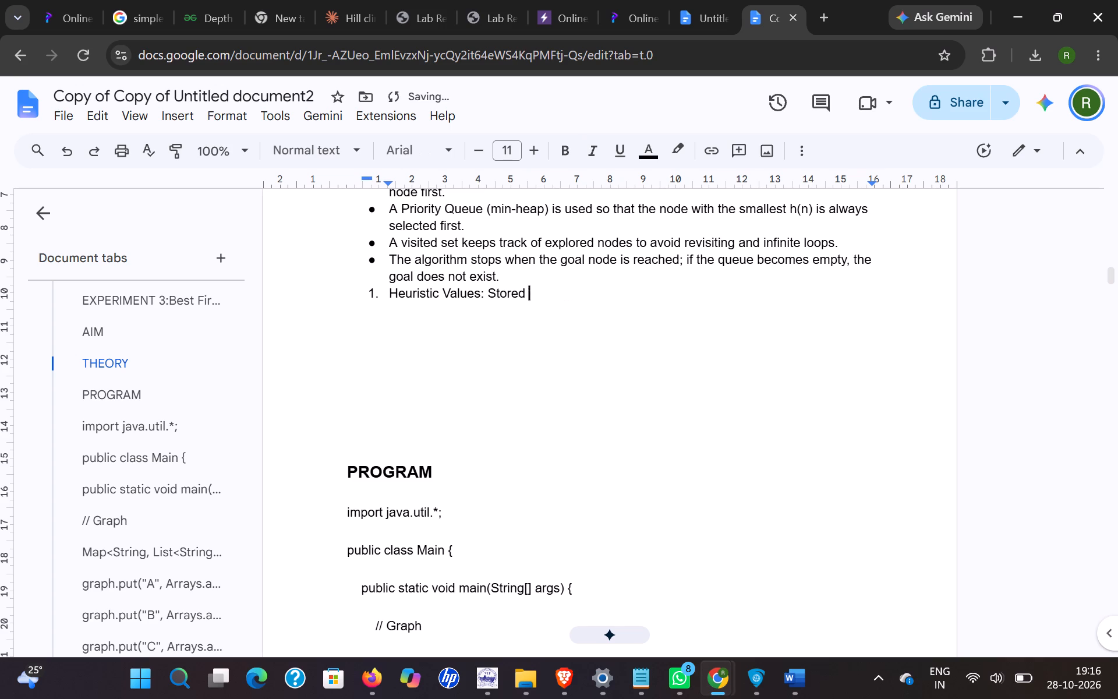
pyautogui.press('BackSpace')
pyautogui.press('BackSpace')
pyautogui.press('BackSpace')
pyautogui.press('BackSpace')
pyautogui.press('BackSpace')
pyautogui.press('BackSpace')
pyautogui.press('BackSpace')
pyautogui.press('BackSpace')
pyautogui.press('BackSpace')
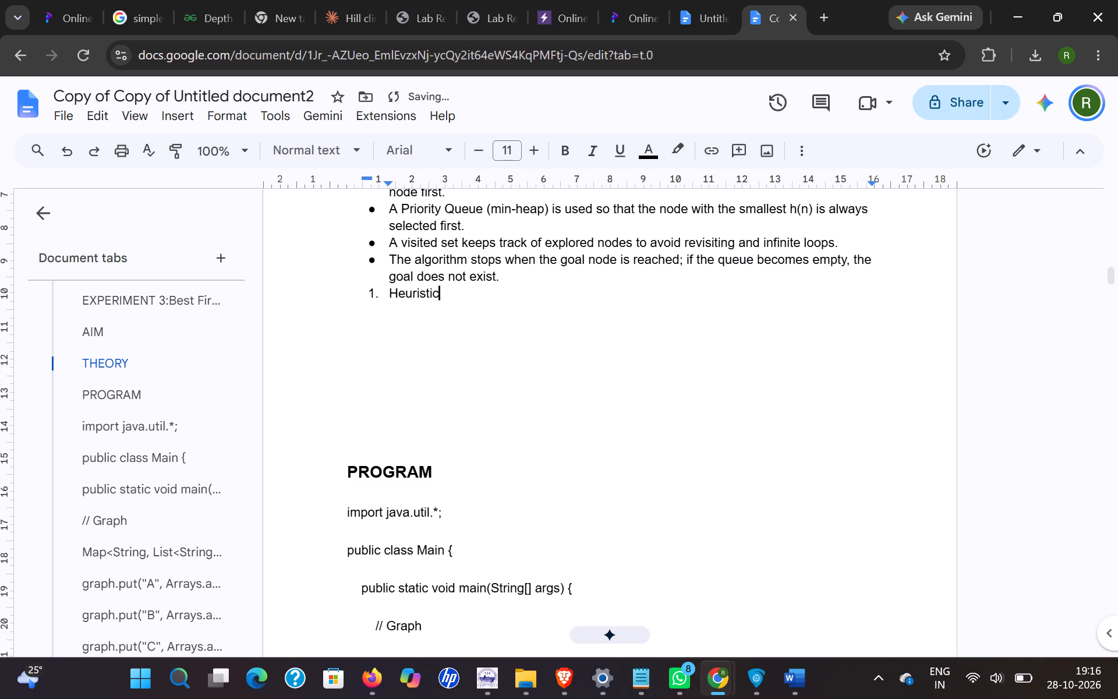
pyautogui.press('BackSpace')
pyautogui.press('BackSpace')
pyautogui.press('BackSpace')
pyautogui.press('BackSpace')
pyautogui.press('BackSpace')
pyautogui.press('BackSpace')
pyautogui.press('BackSpace')
pyautogui.press('BackSpace')
pyautogui.press('BackSpace')
pyautogui.press('BackSpace')
pyautogui.press('BackSpace')
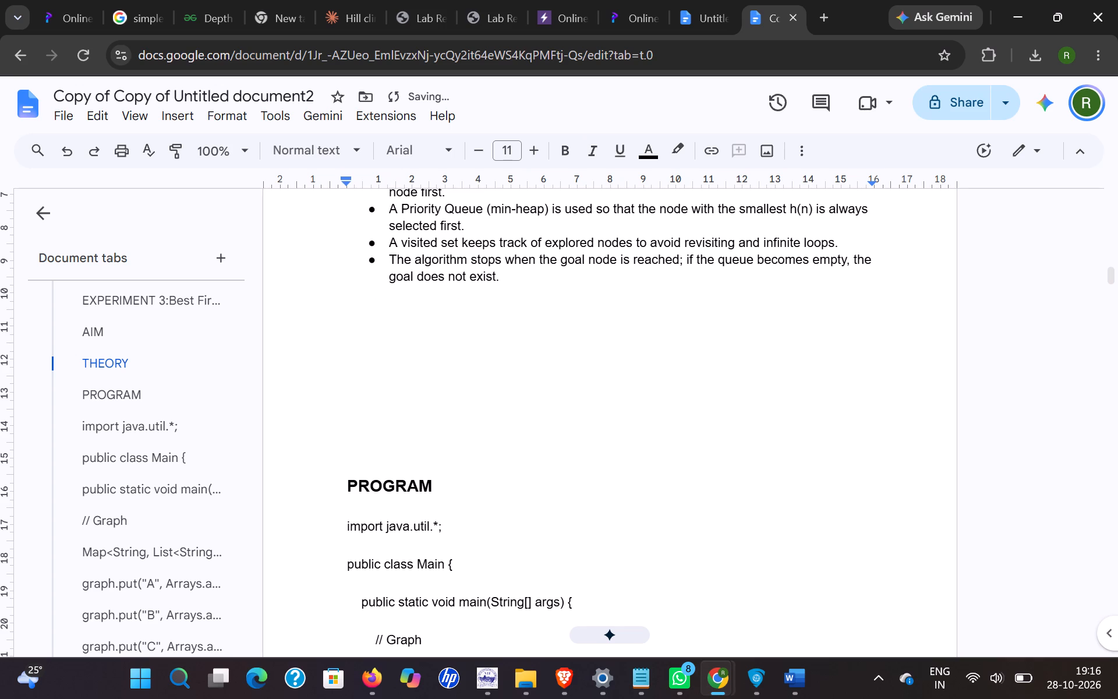
# Paste the copied Best-First Search Algorithm heading and ten steps below the THEORY bullets.
pyautogui.hotkey('ctrl', 'v')
pyautogui.scroll(-1, 1117, 268)
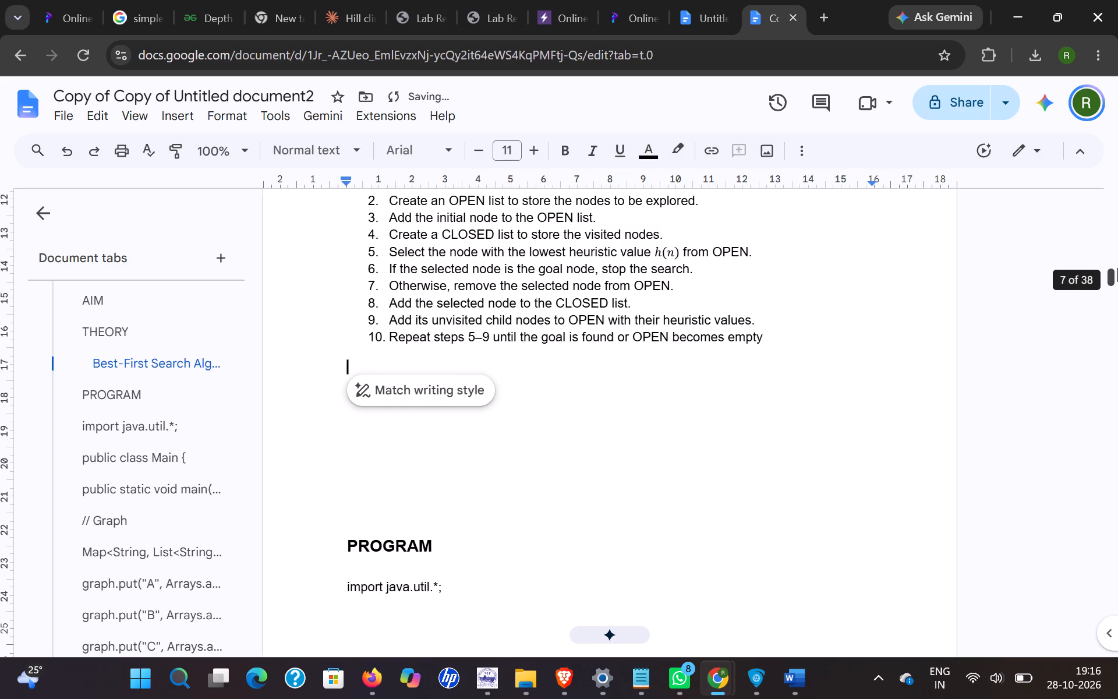
pyautogui.scroll(-1, 1117, 268)
pyautogui.scroll(2, 1117, 268)
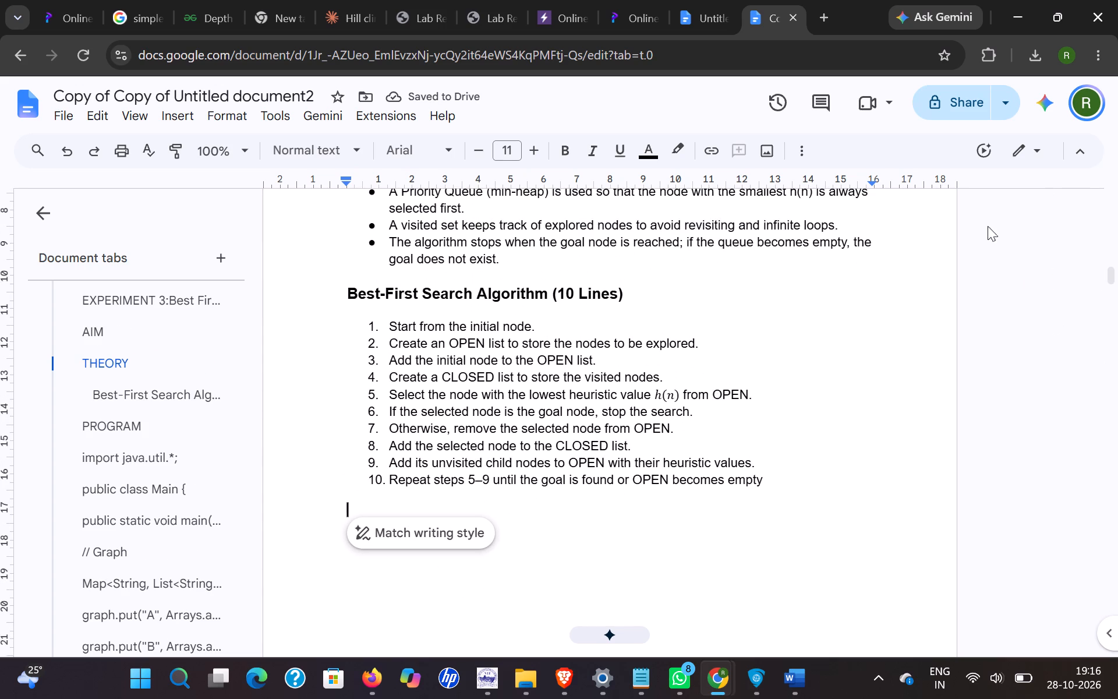
pyautogui.click(894, 372)
# Insert two blank lines before the PROGRAM heading so it starts on the following page.
pyautogui.scroll(-2, 666, 496)
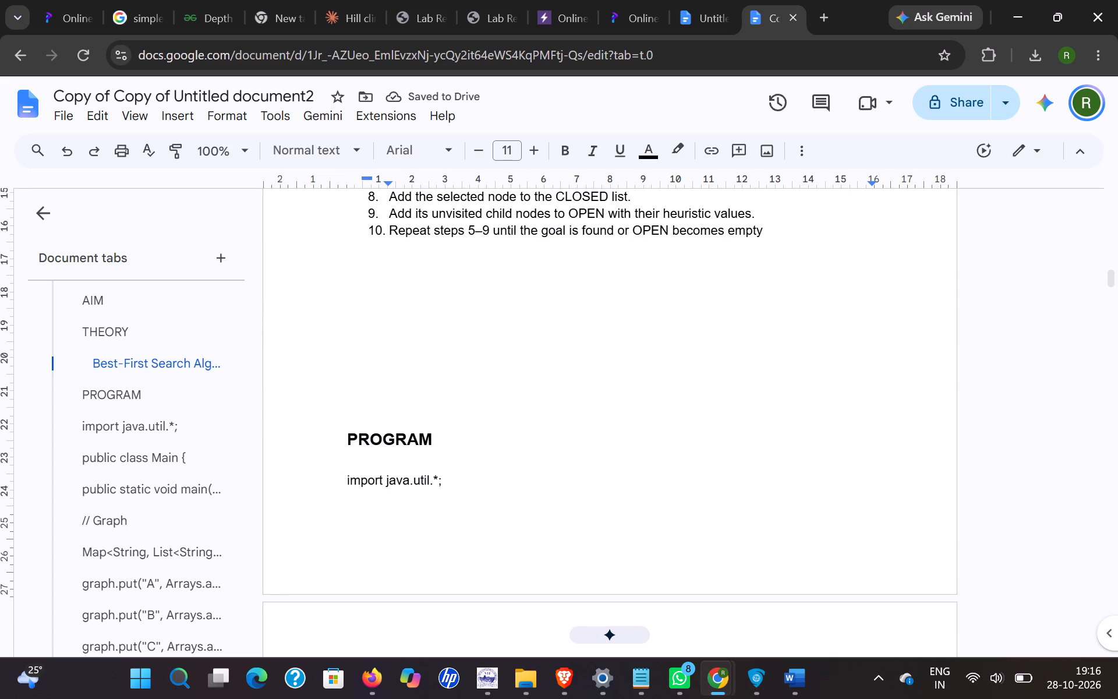
pyautogui.click(313, 486)
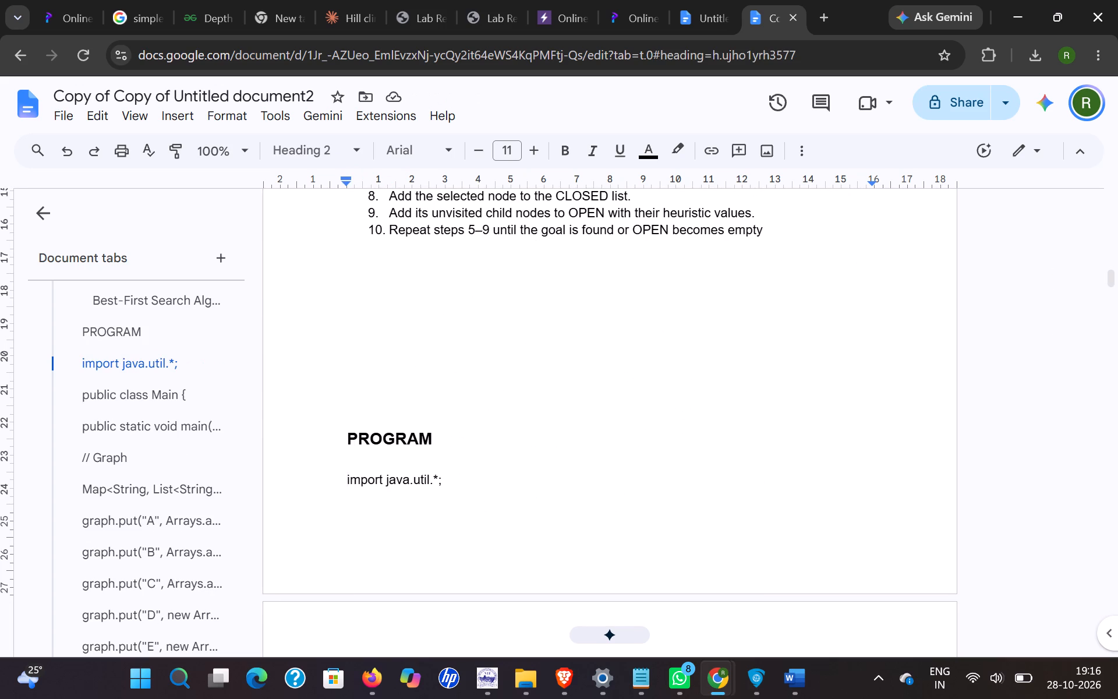
pyautogui.press('Up')
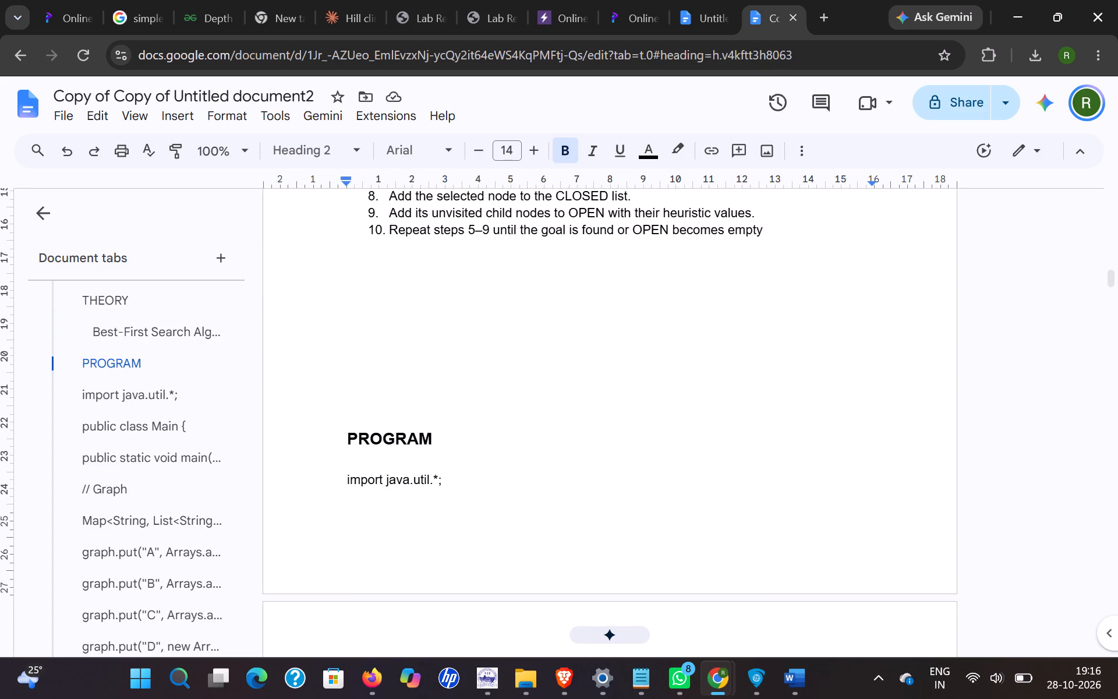
pyautogui.press('Return')
pyautogui.press('Return')
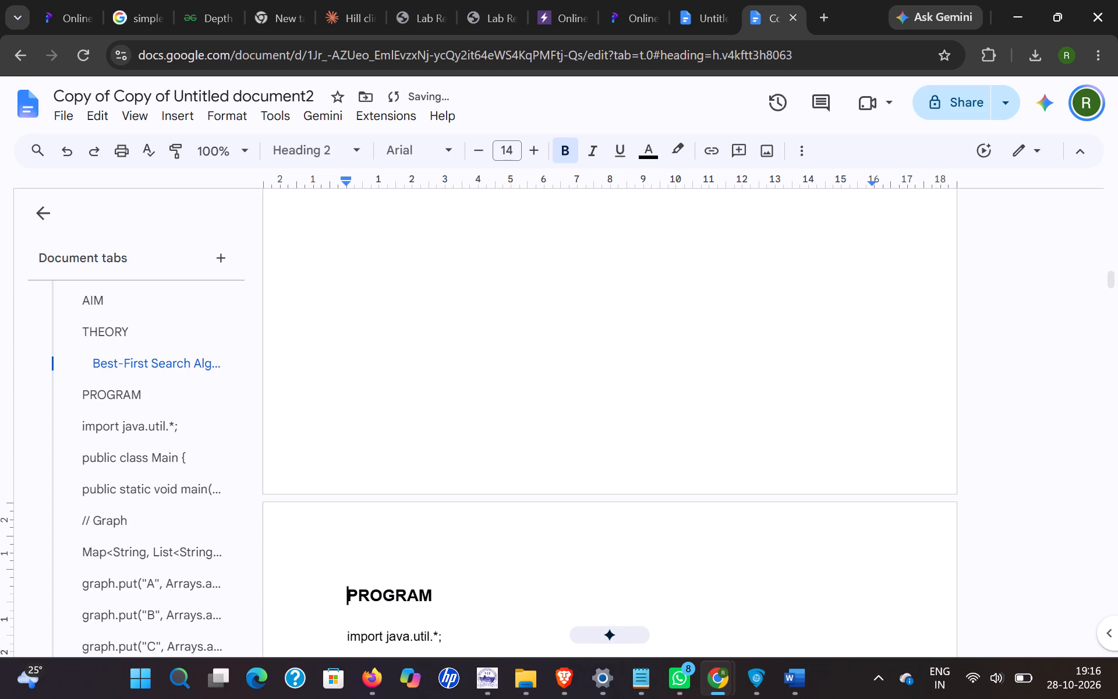
# Increase the font size of the ten numbered Best-First Search Algorithm steps to 12.
pyautogui.scroll(4, 422, 456)
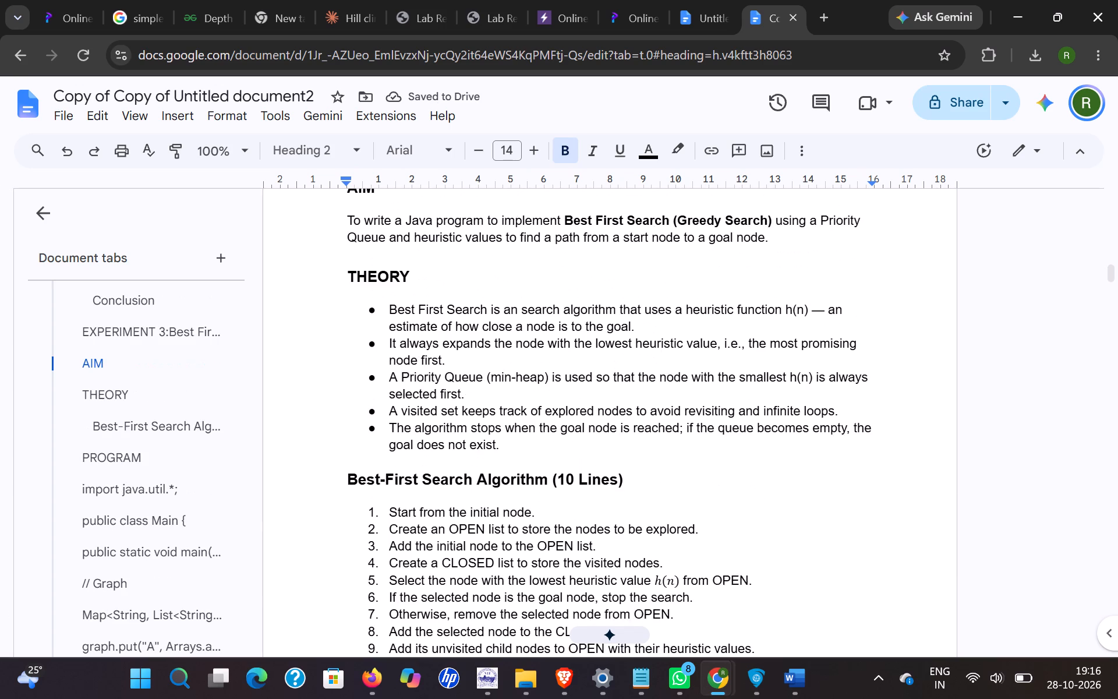
pyautogui.scroll(-1, 422, 456)
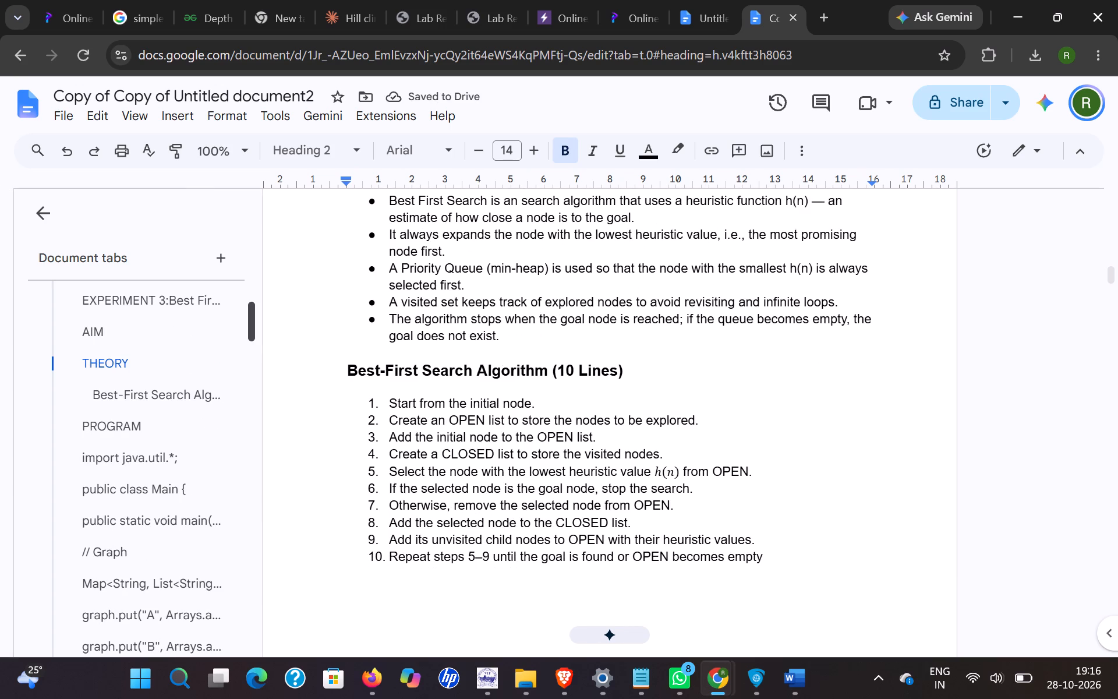
pyautogui.moveTo(384, 401); pyautogui.dragTo(581, 548)
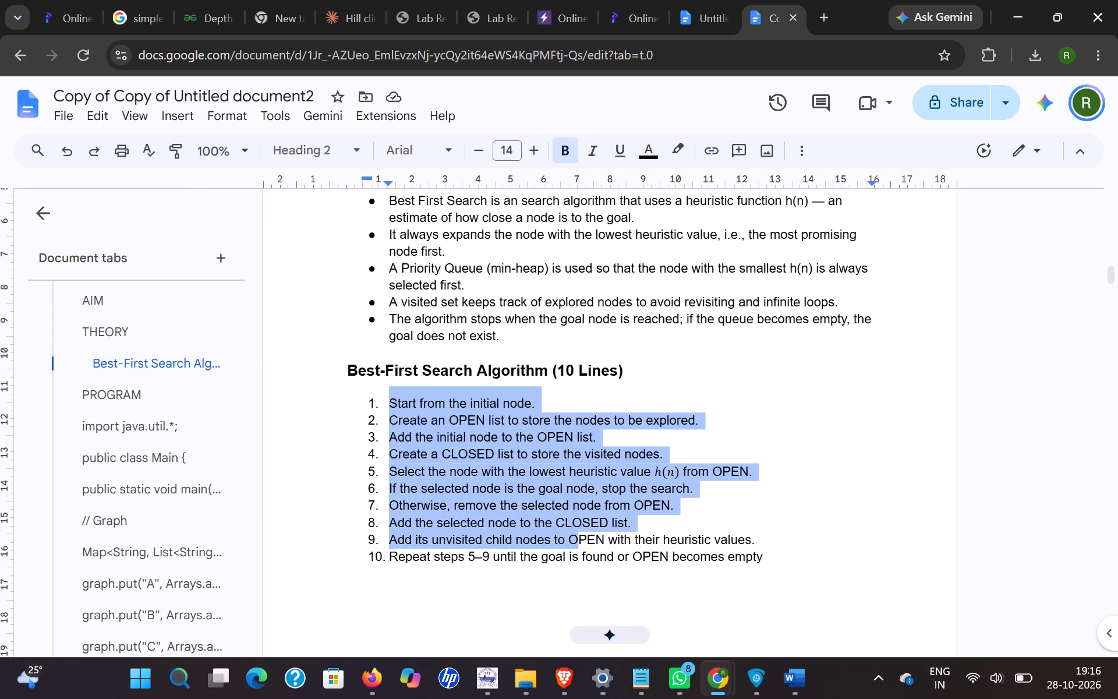
pyautogui.moveTo(581, 548); pyautogui.dragTo(674, 536)
pyautogui.click(802, 476)
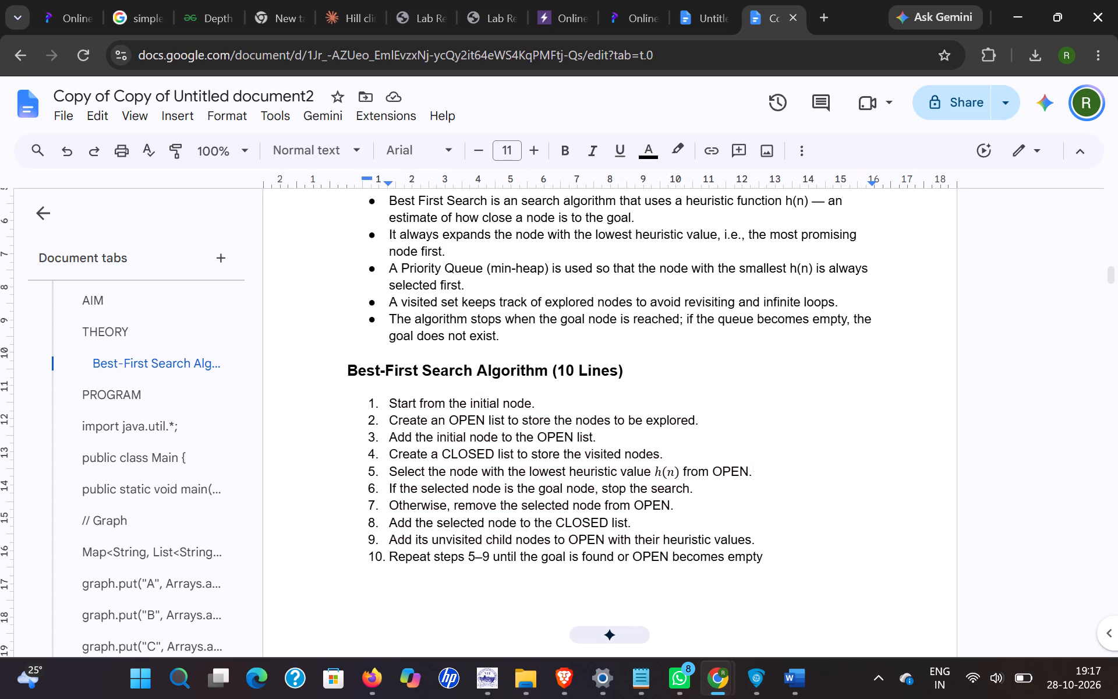
pyautogui.moveTo(386, 405); pyautogui.dragTo(625, 605)
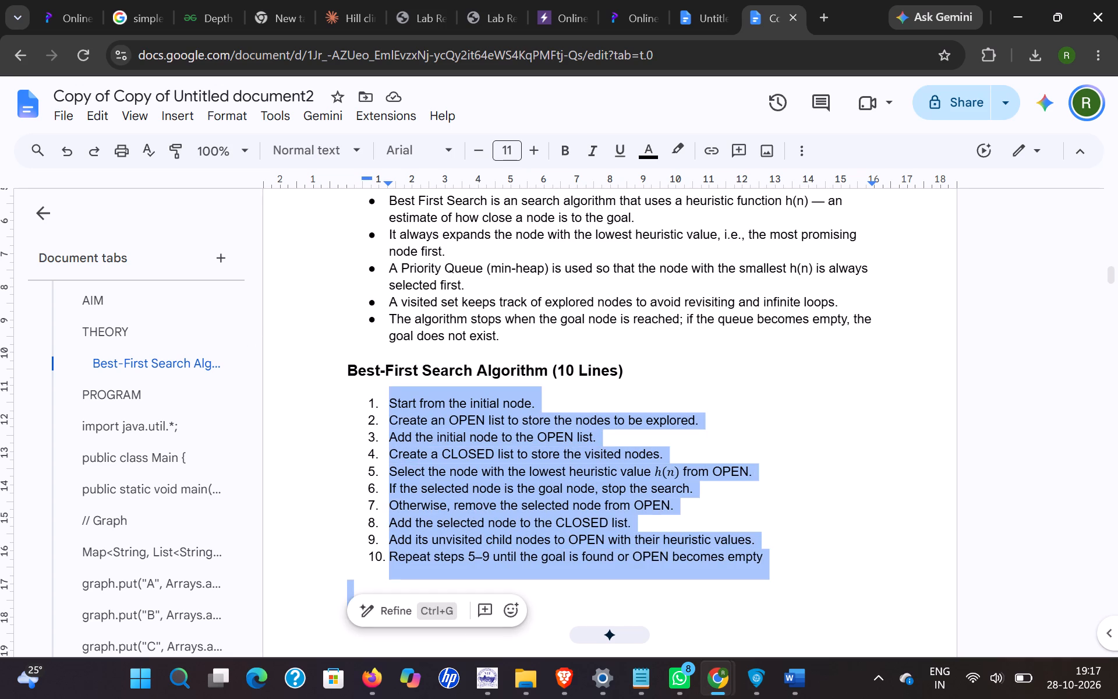
pyautogui.click(532, 147)
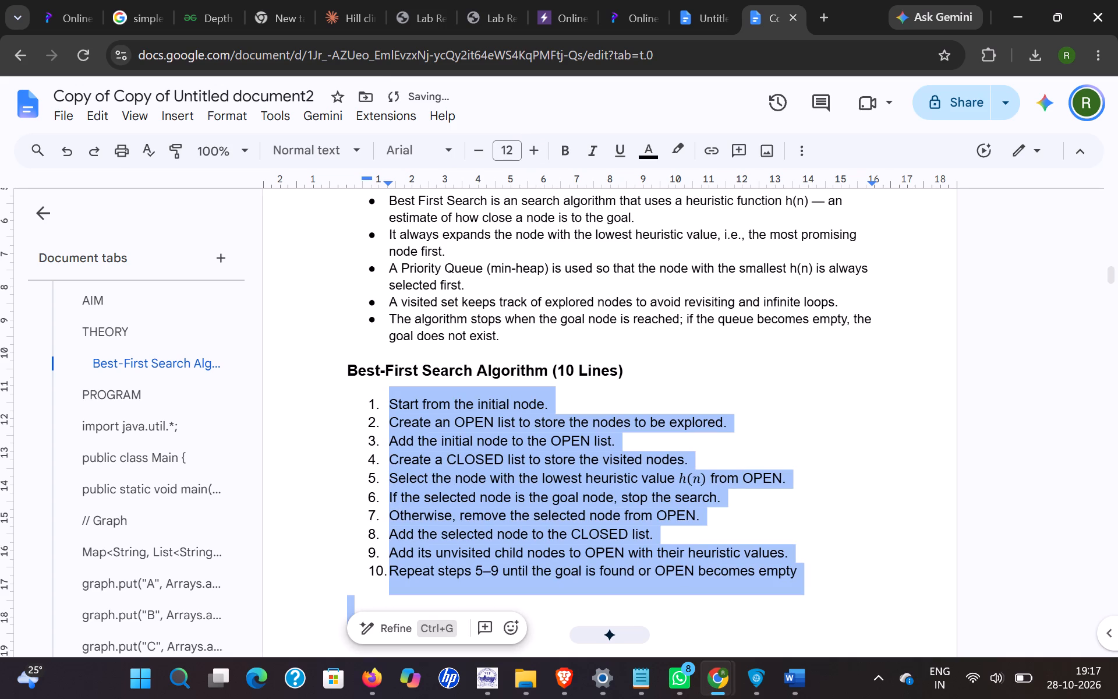
pyautogui.click(807, 397)
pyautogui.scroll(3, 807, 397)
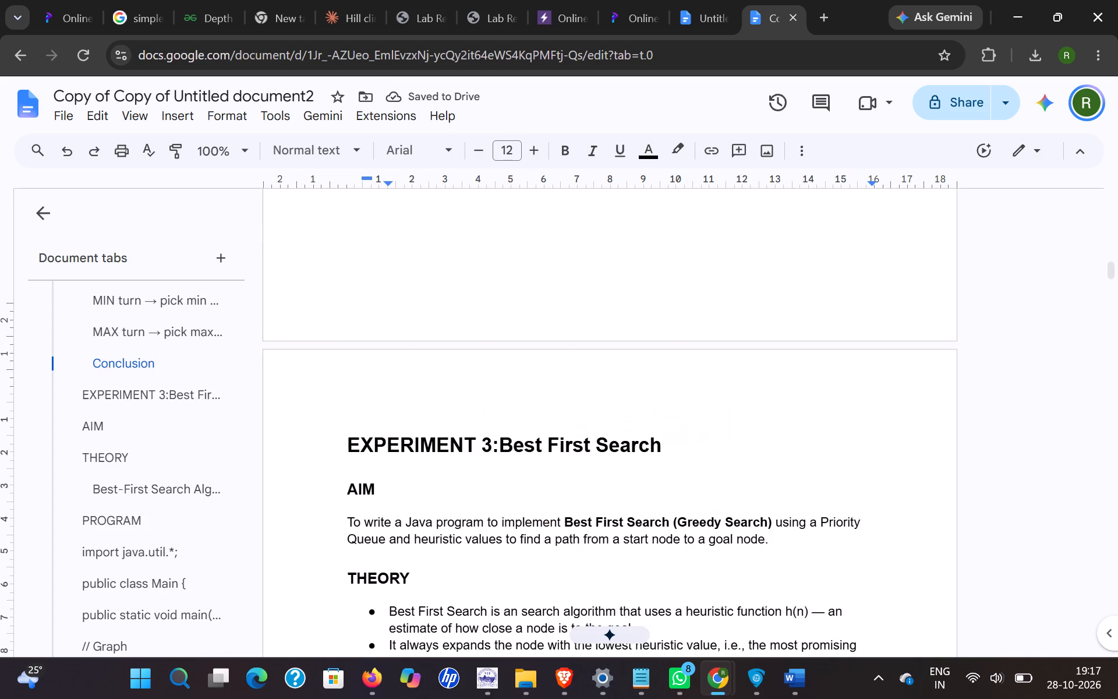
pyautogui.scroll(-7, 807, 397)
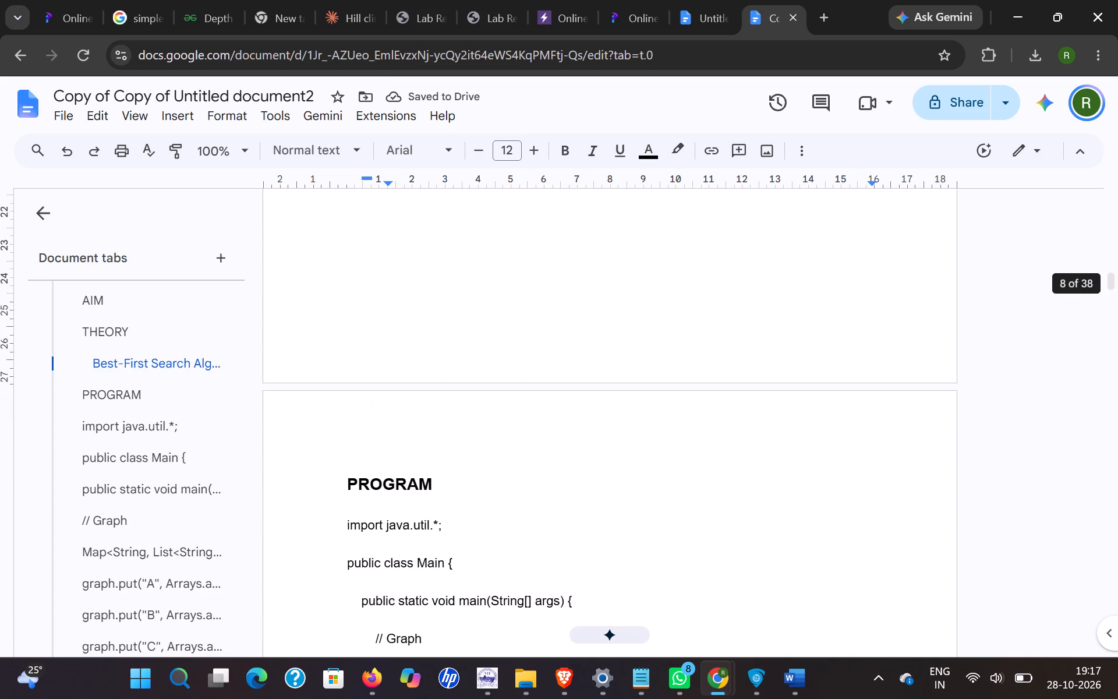
# Replace the RESULT heading at the end of the Best First Search experiment with Conclusion.
pyautogui.scroll(-5, 807, 397)
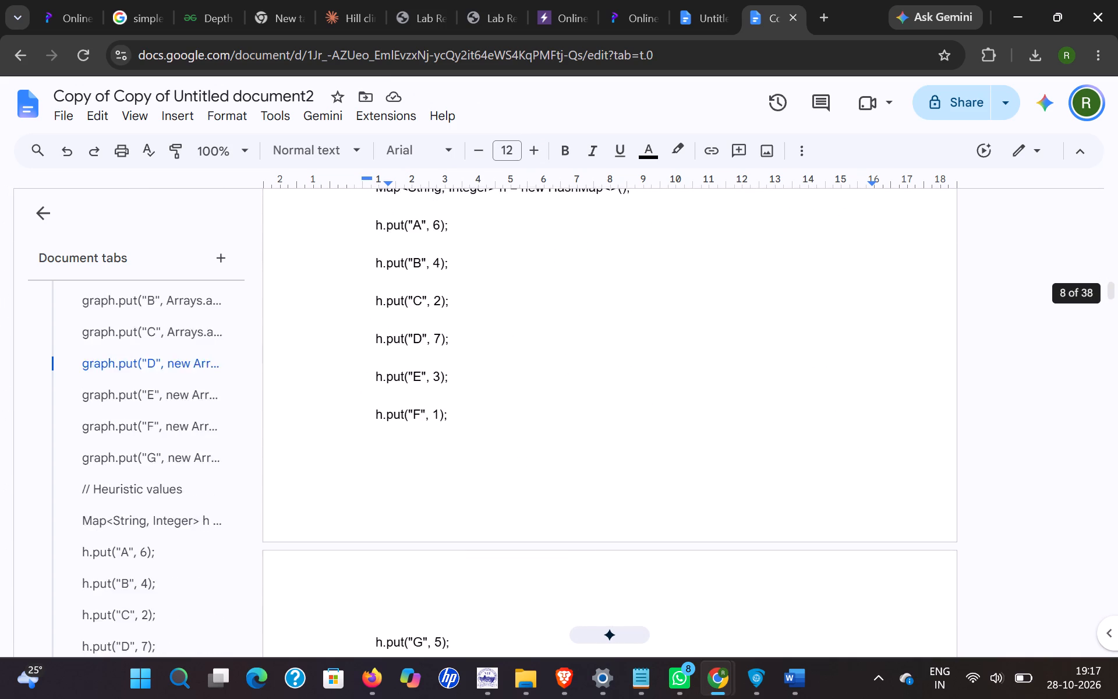
pyautogui.scroll(-10, 807, 397)
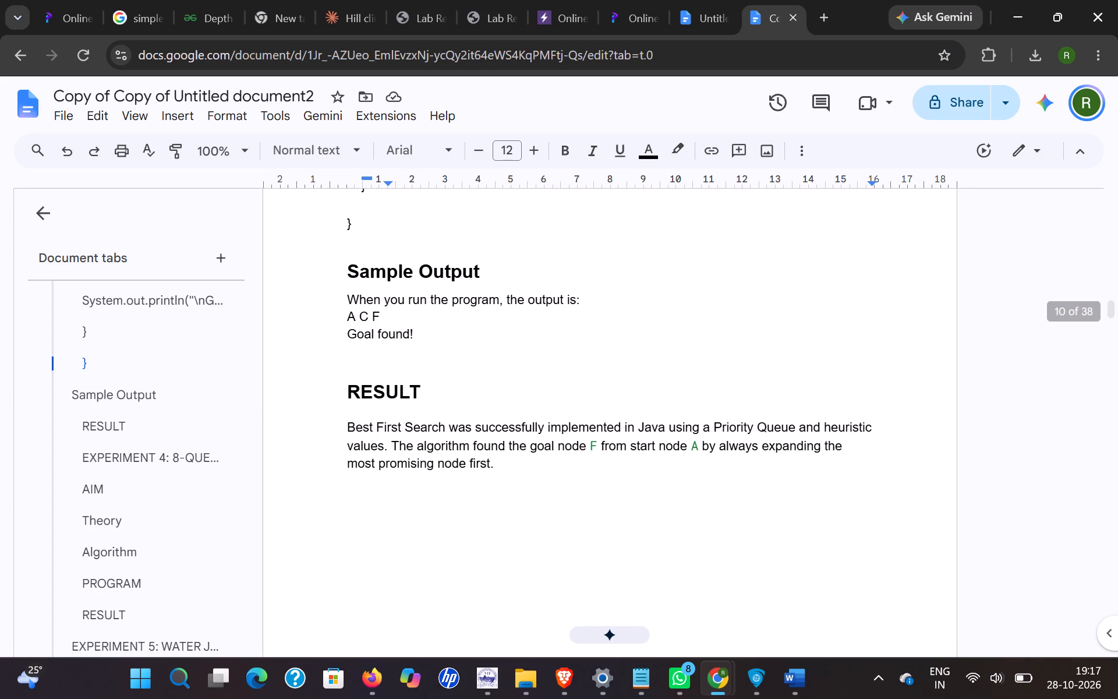
pyautogui.click(425, 393)
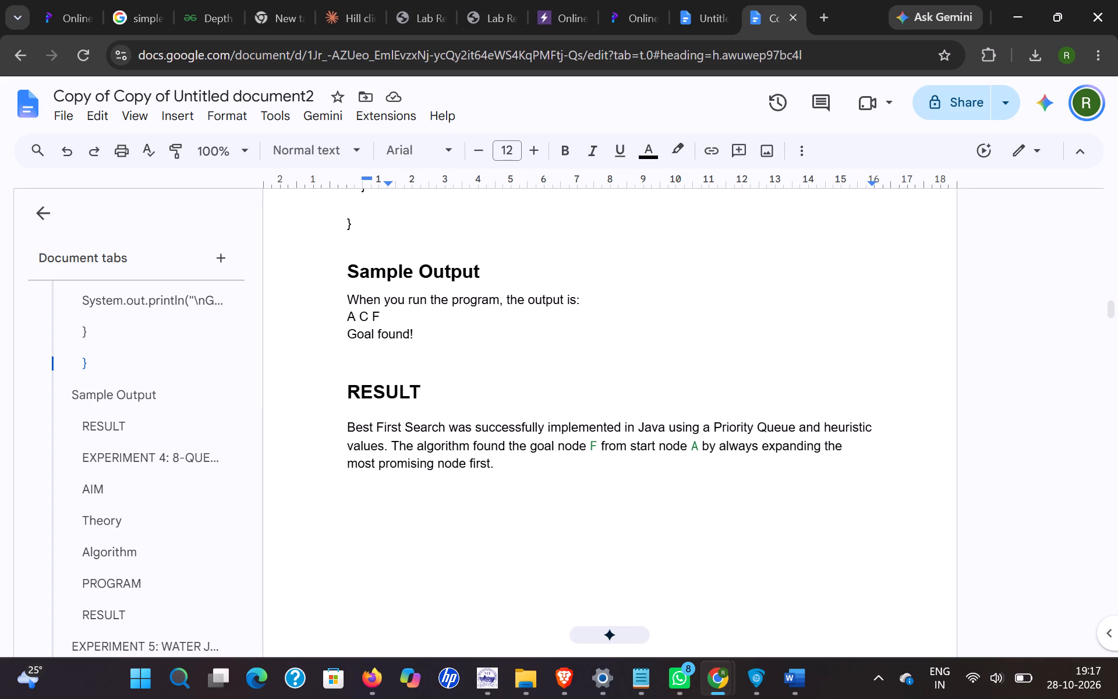
pyautogui.press('BackSpace')
pyautogui.press('BackSpace')
pyautogui.press('BackSpace')
pyautogui.press('BackSpace')
pyautogui.press('BackSpace')
pyautogui.press('BackSpace')
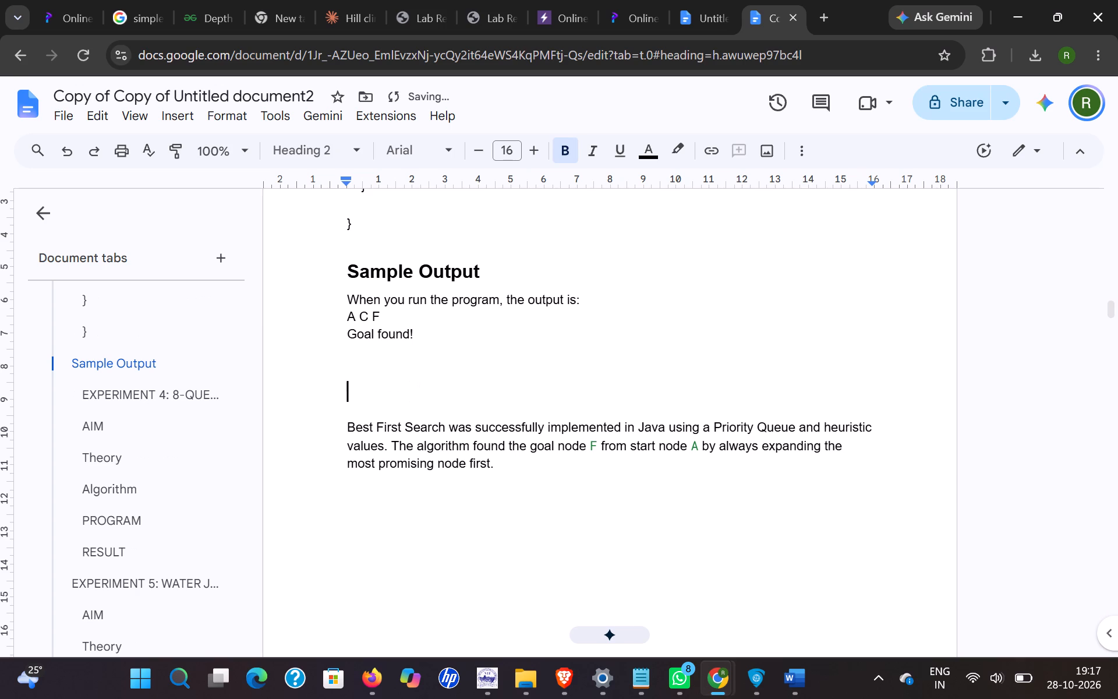
pyautogui.write('Con')
pyautogui.write('clusion')
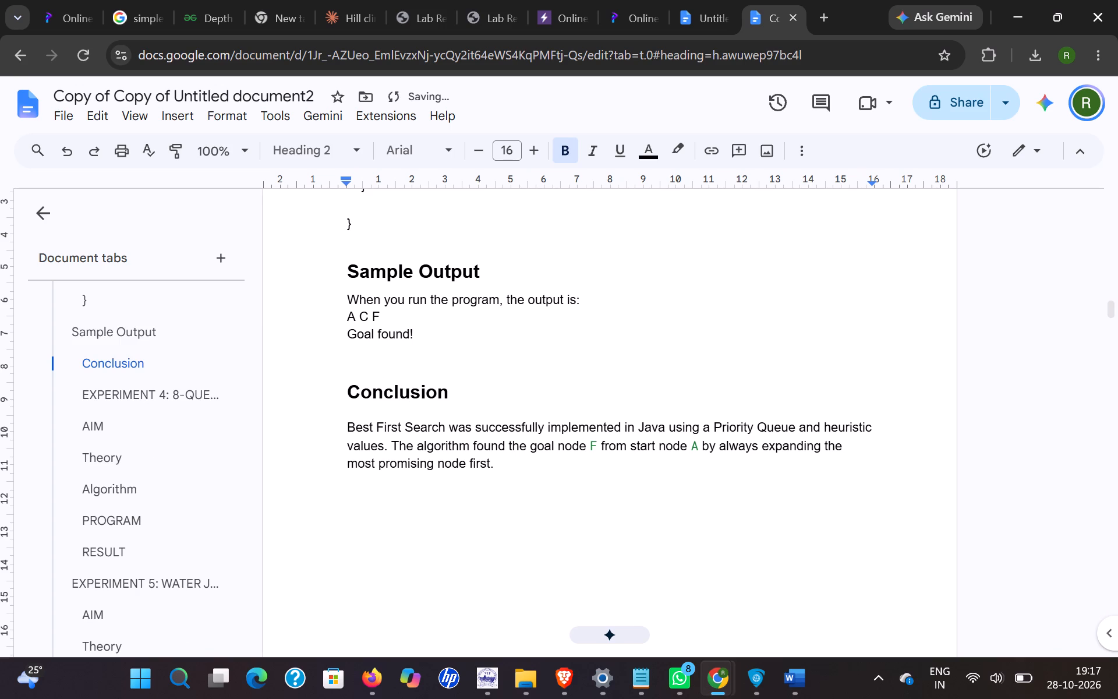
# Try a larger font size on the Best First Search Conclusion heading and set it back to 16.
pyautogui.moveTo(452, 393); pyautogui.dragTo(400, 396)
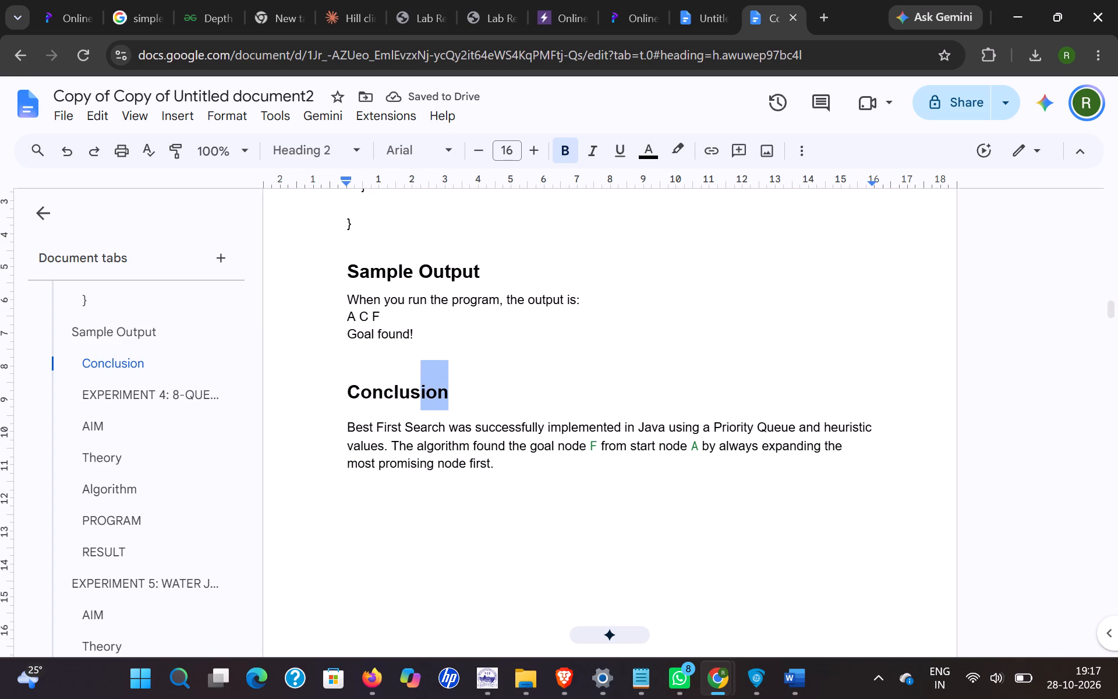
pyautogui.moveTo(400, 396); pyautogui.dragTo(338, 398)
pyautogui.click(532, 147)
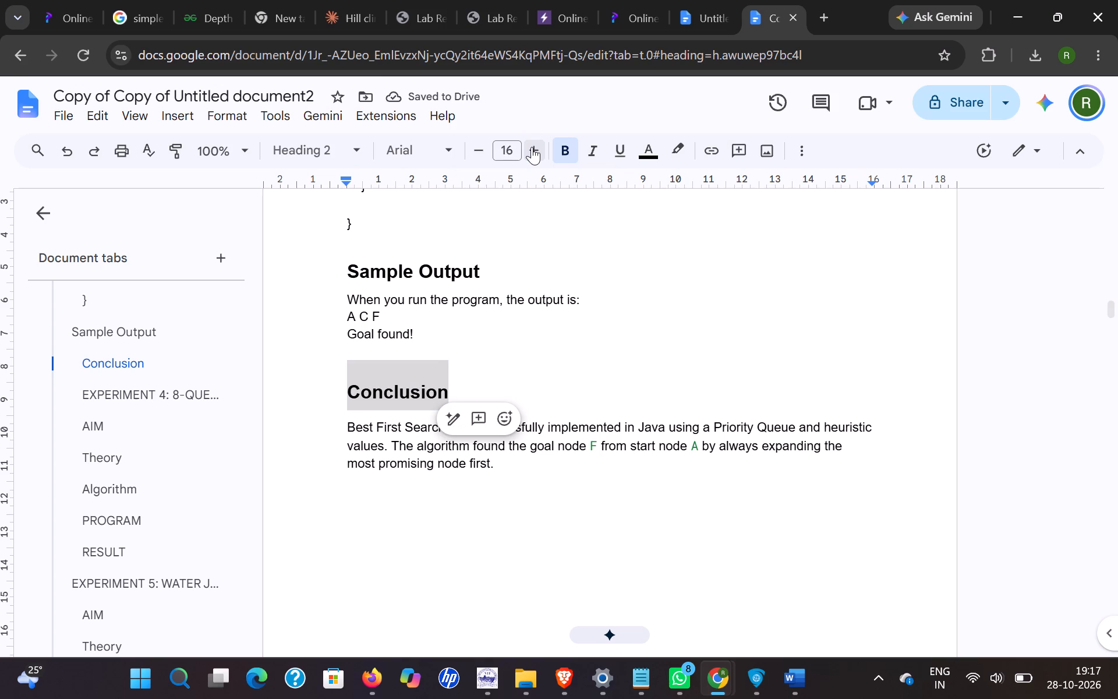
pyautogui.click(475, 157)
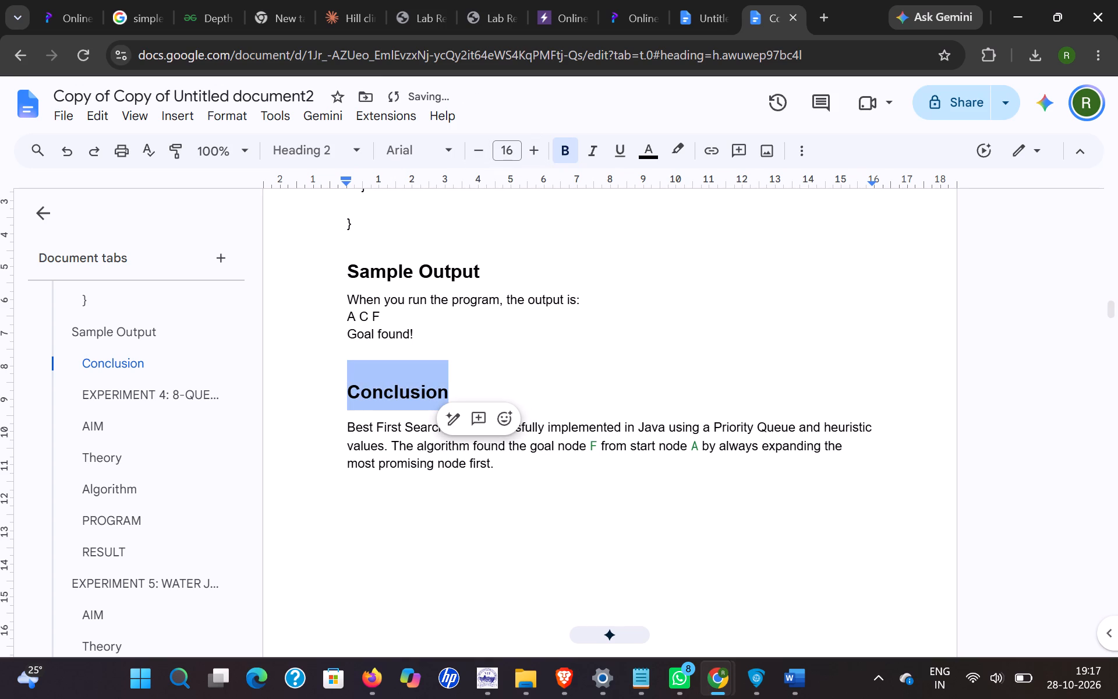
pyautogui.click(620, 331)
# Insert a blank line before the EXPERIMENT 4: 8-QUEENS MINIMUM MOVES heading so it starts on the following page.
pyautogui.scroll(-3, 620, 331)
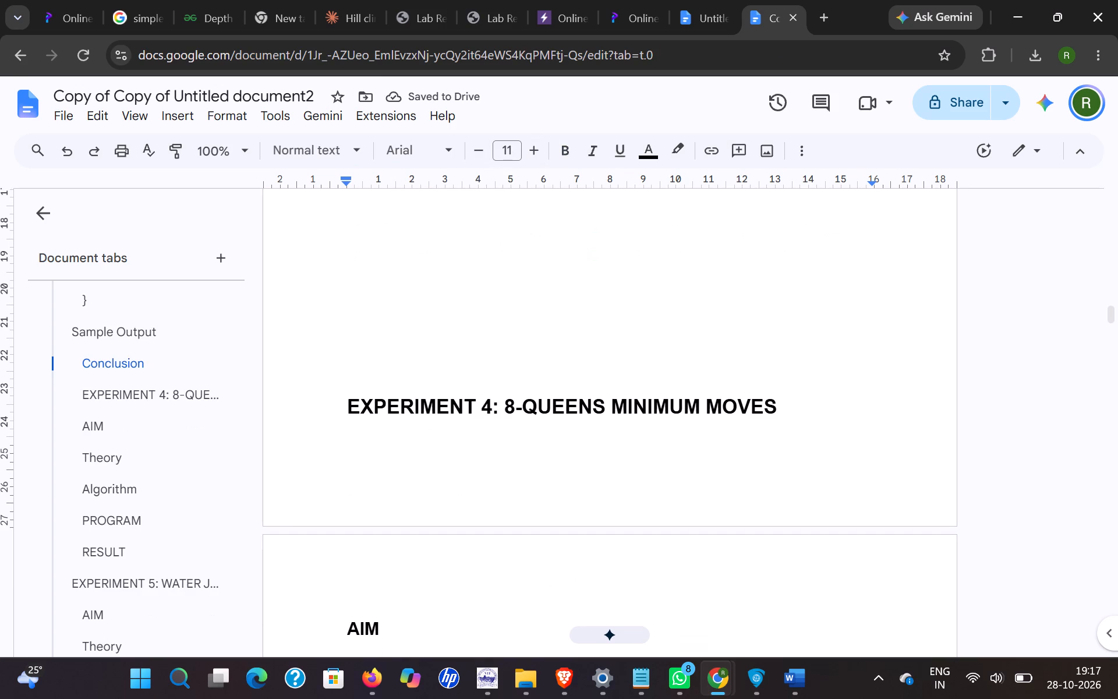
pyautogui.click(347, 400)
pyautogui.press('Return')
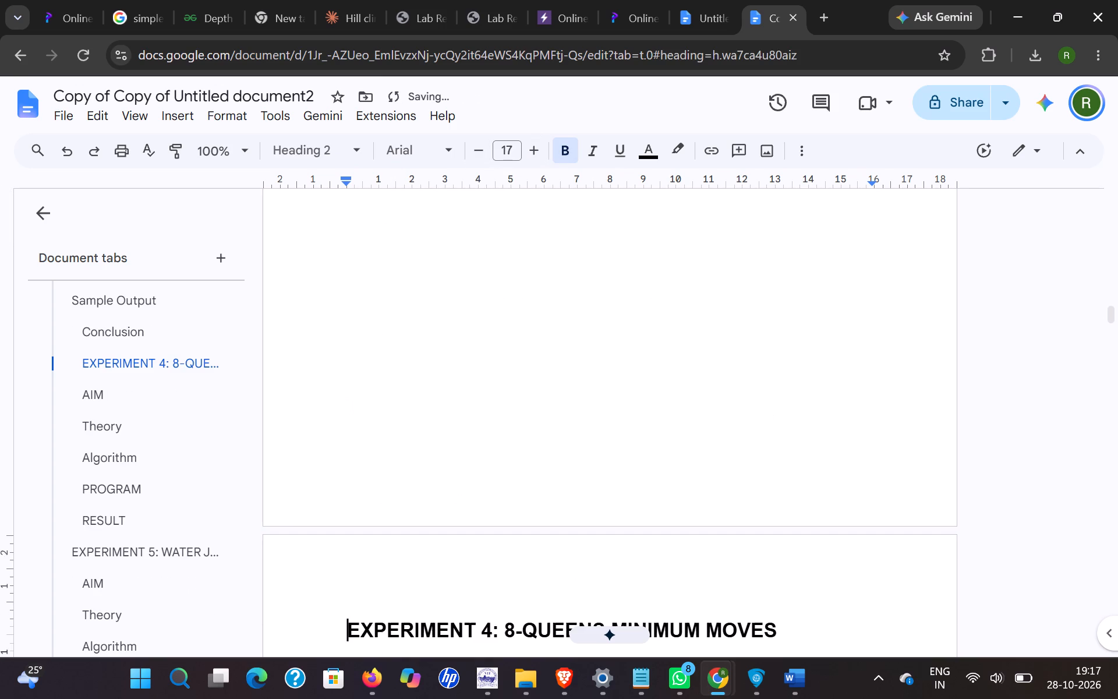
# Replace the RESULT heading at the end of the 8-Queens experiment with Conclusion.
pyautogui.scroll(-2, 566, 418)
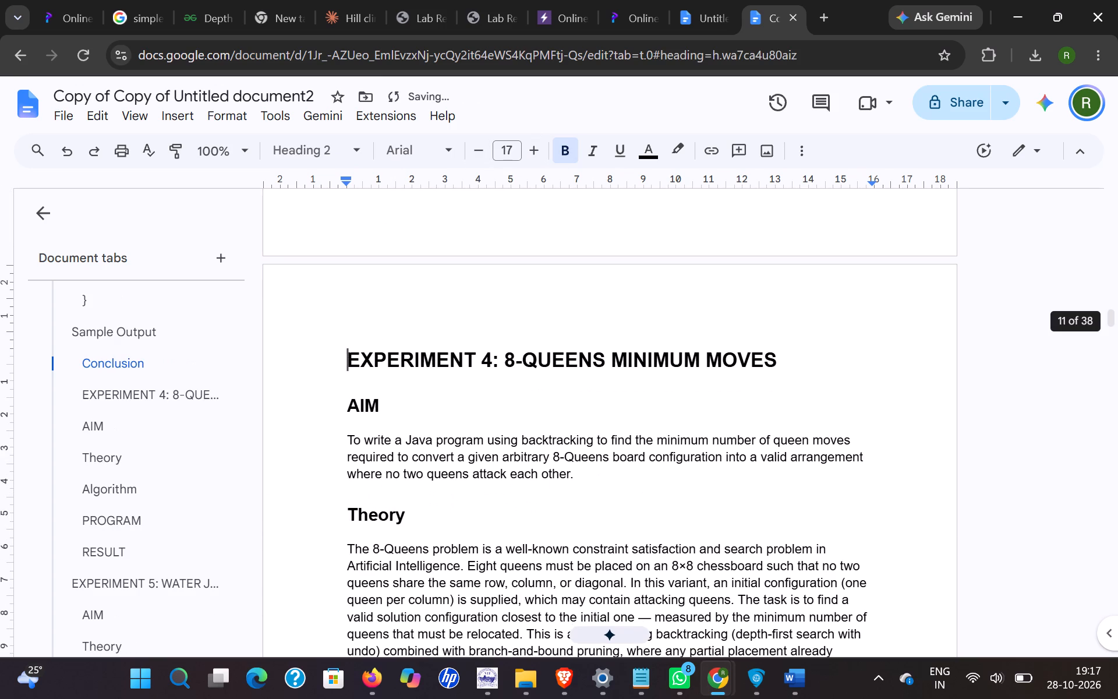
pyautogui.click(784, 417)
pyautogui.scroll(-3, 784, 417)
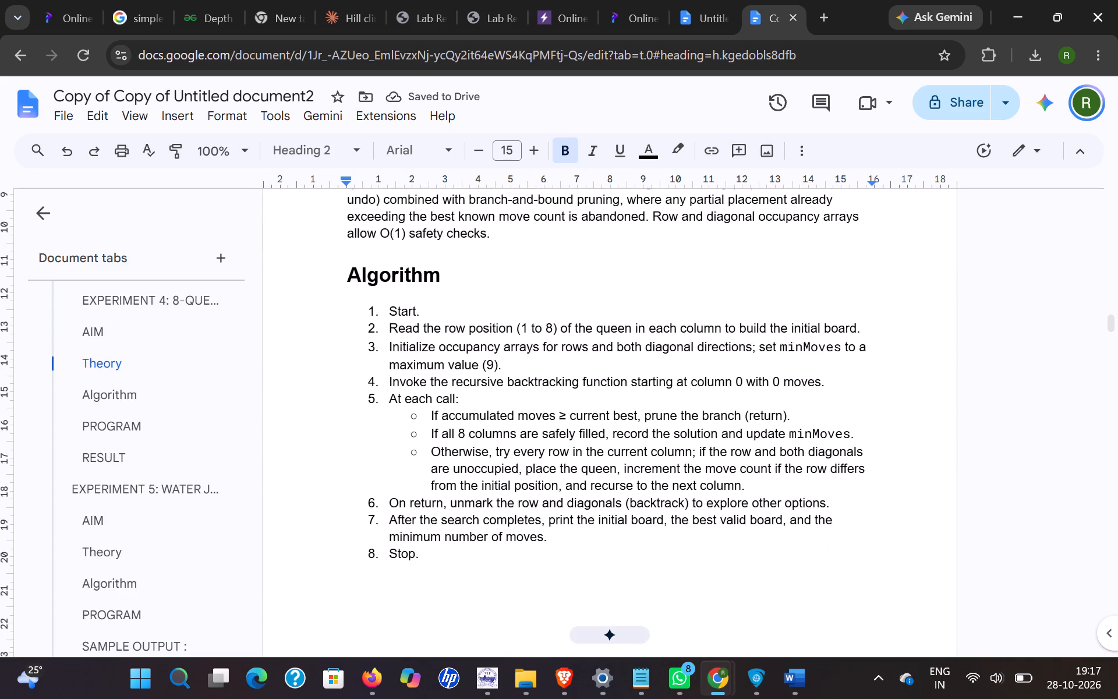
pyautogui.scroll(-7, 784, 417)
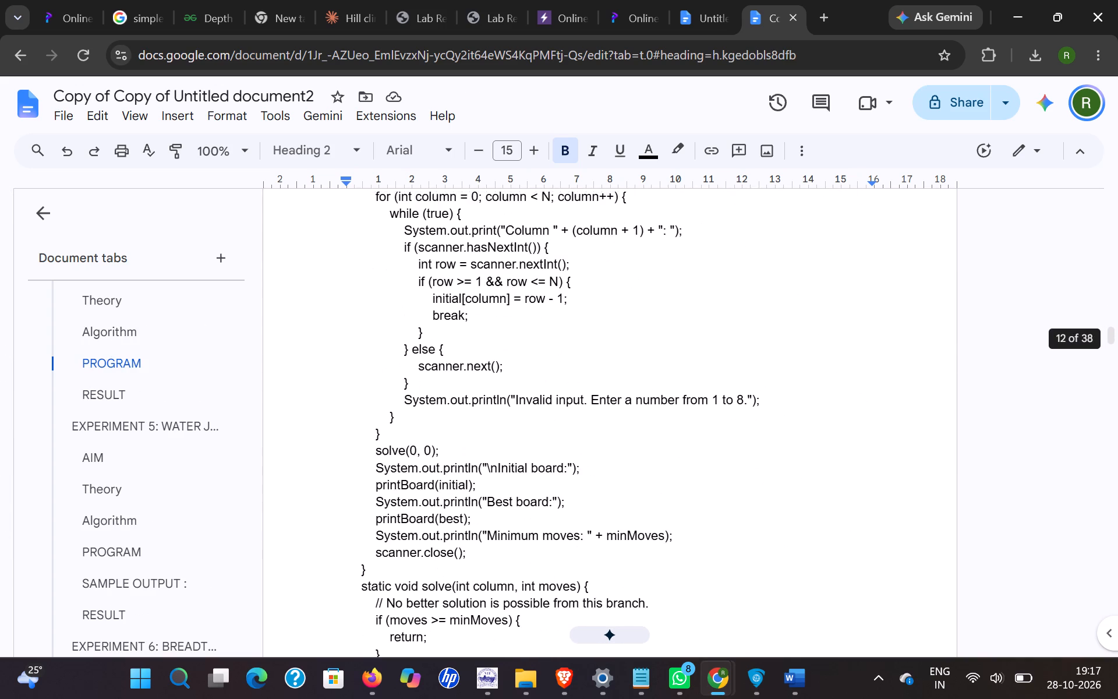
pyautogui.scroll(-7, 784, 417)
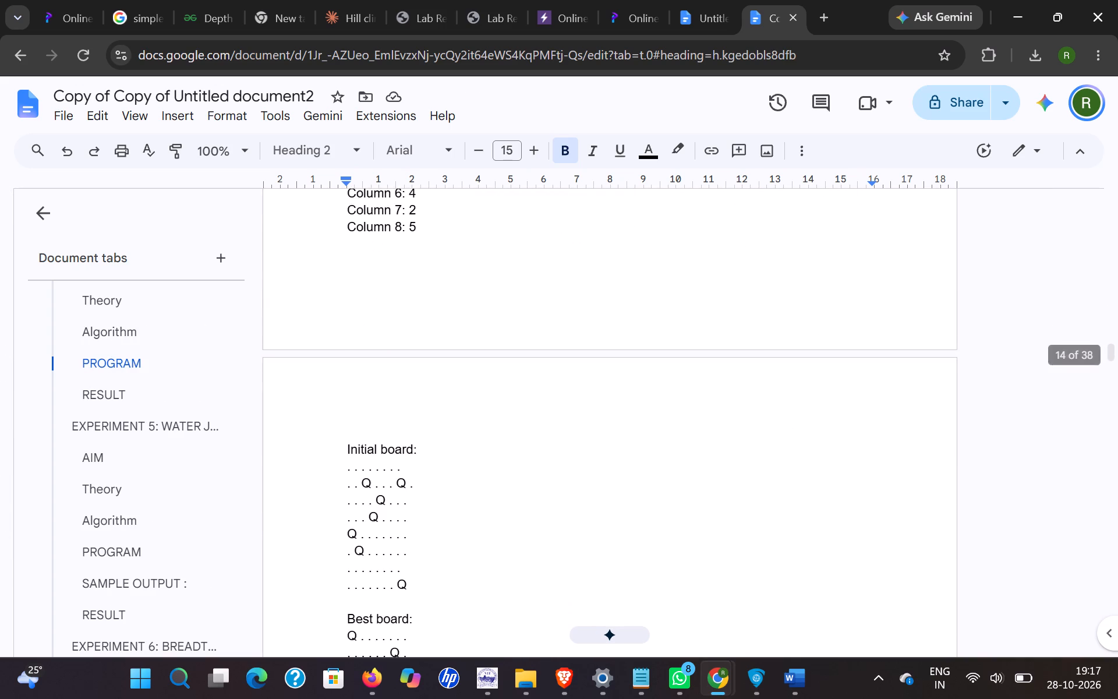
pyautogui.scroll(-6, 784, 417)
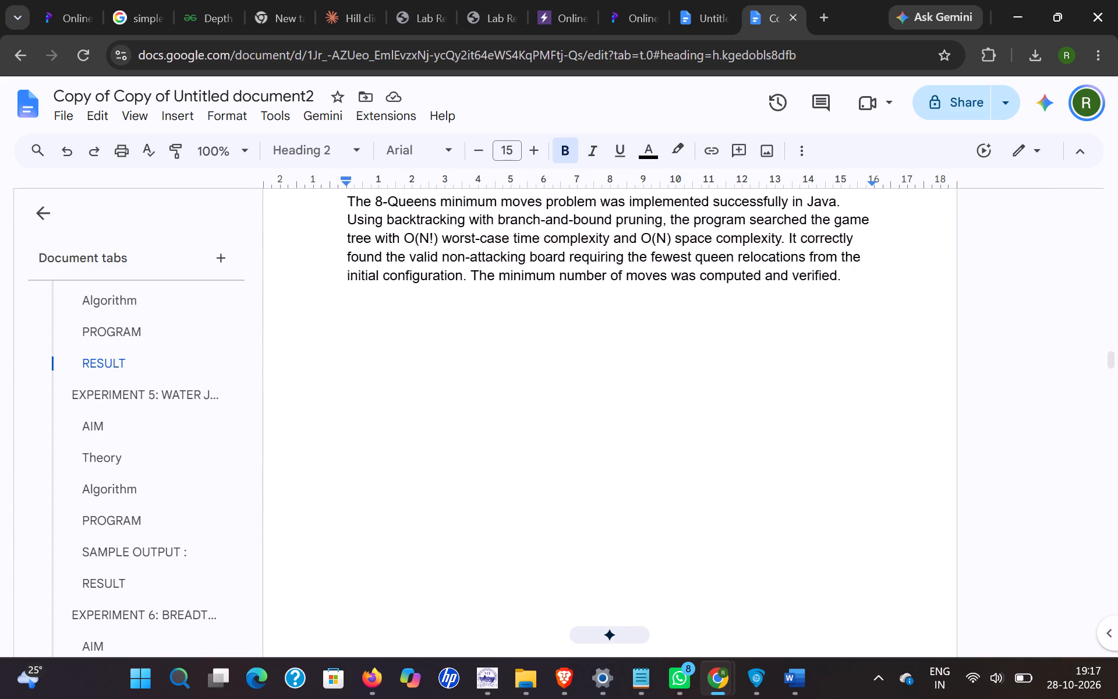
pyautogui.scroll(-1, 784, 417)
pyautogui.scroll(3, 784, 417)
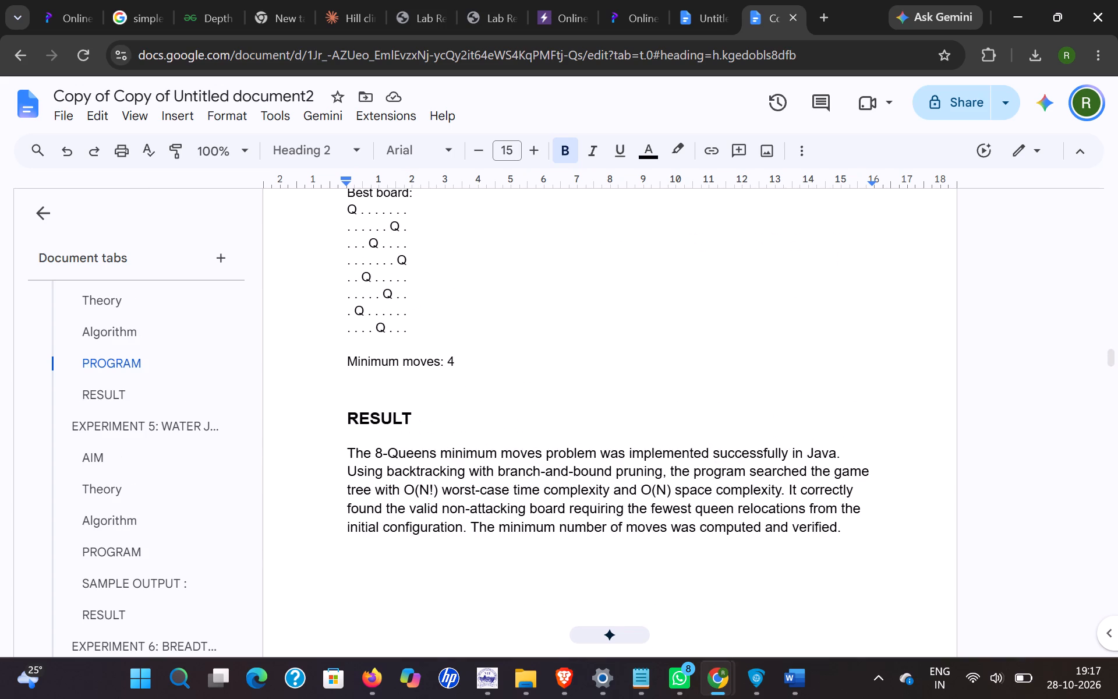
pyautogui.scroll(-3, 492, 240)
pyautogui.scroll(1, 492, 240)
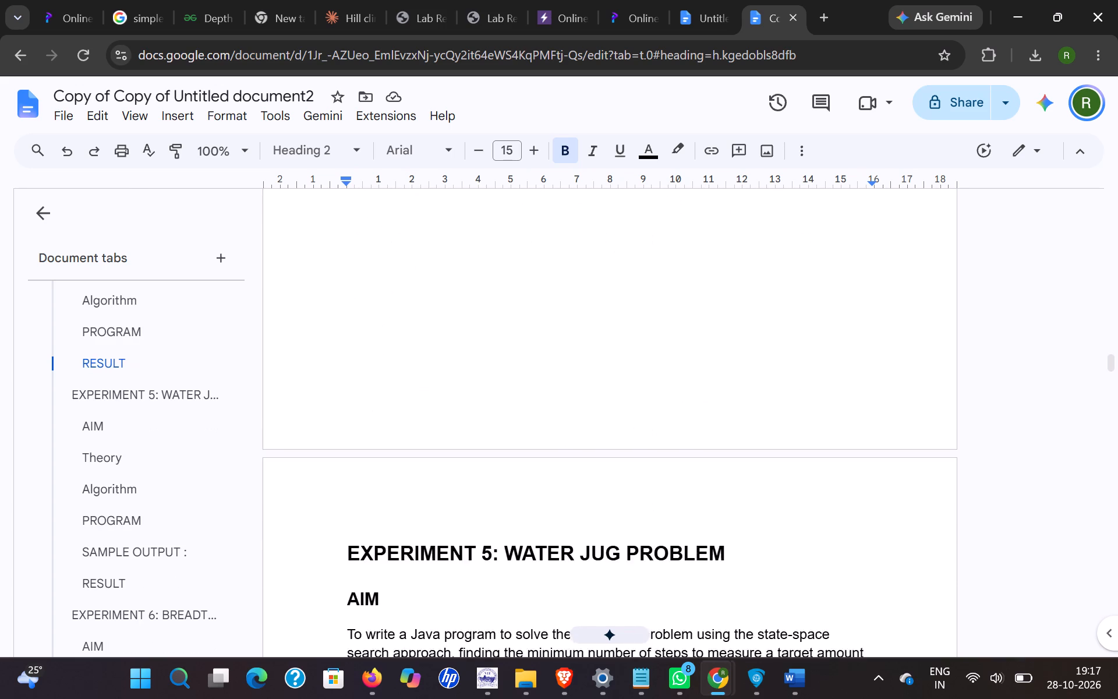
pyautogui.scroll(1, 492, 240)
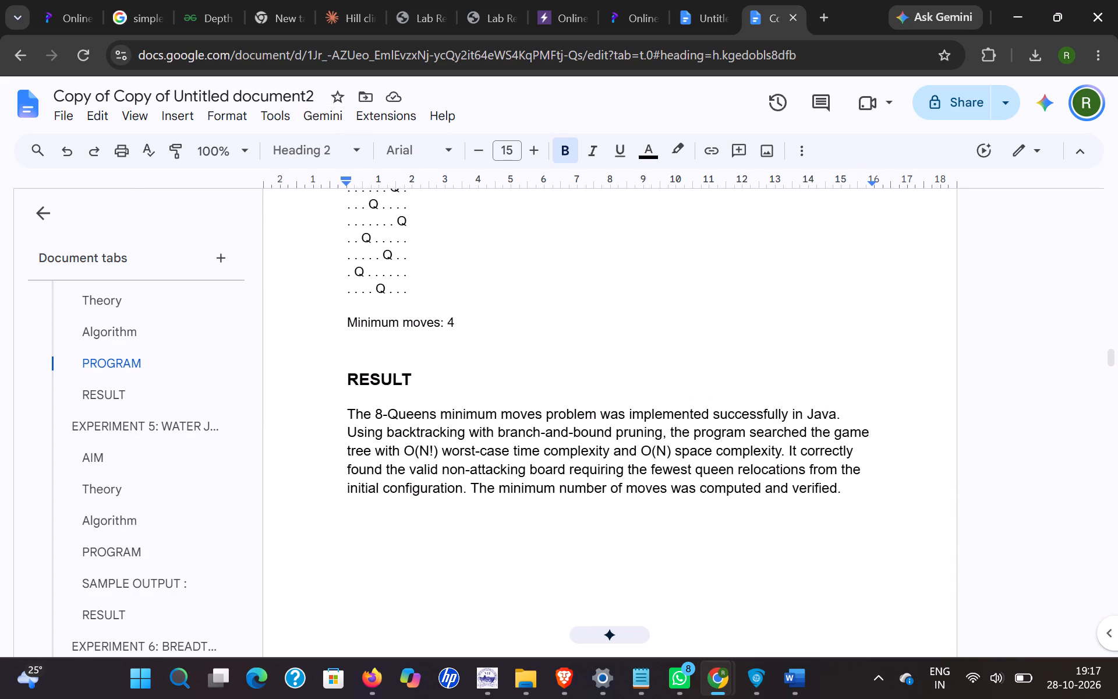
pyautogui.click(426, 389)
pyautogui.press('BackSpace')
pyautogui.press('BackSpace')
pyautogui.press('BackSpace')
pyautogui.press('BackSpace')
pyautogui.press('BackSpace')
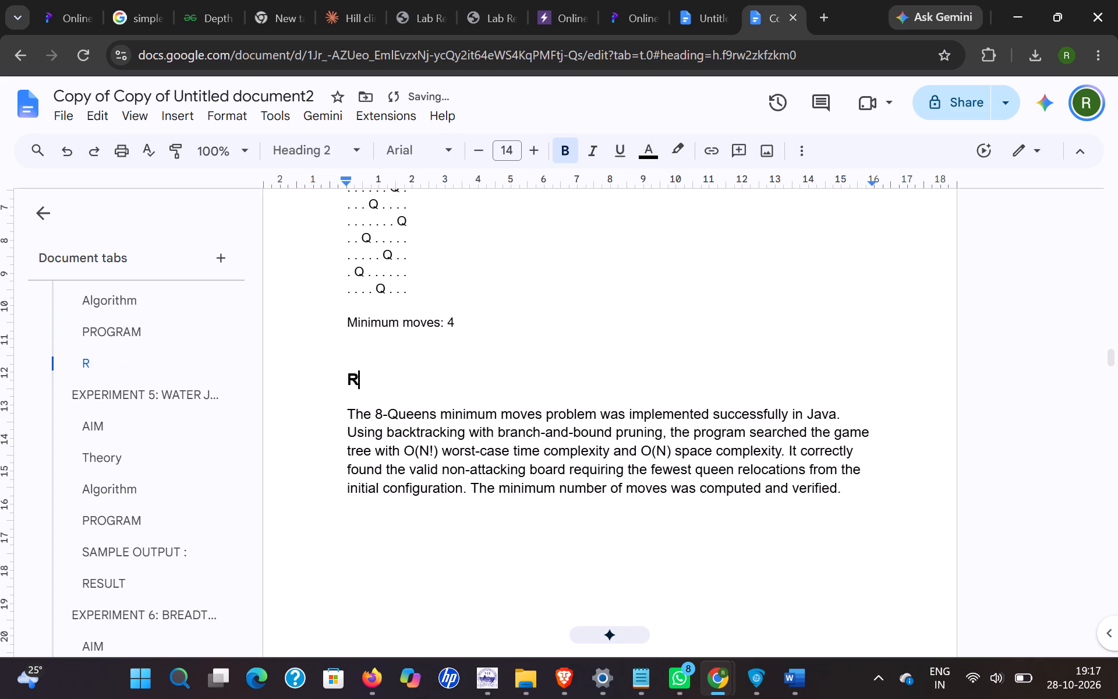
pyautogui.press('BackSpace')
pyautogui.write('Conclusion')
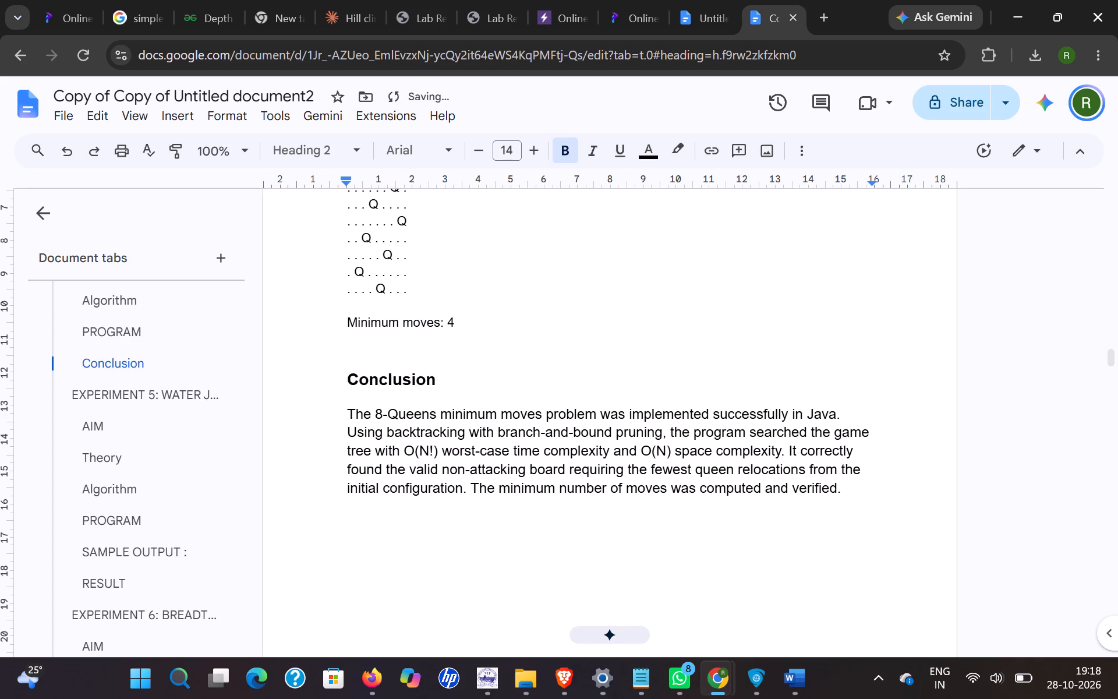
# Increase the font size of the 8-Queens experiment's Conclusion heading by two points.
pyautogui.moveTo(446, 374); pyautogui.dragTo(343, 382)
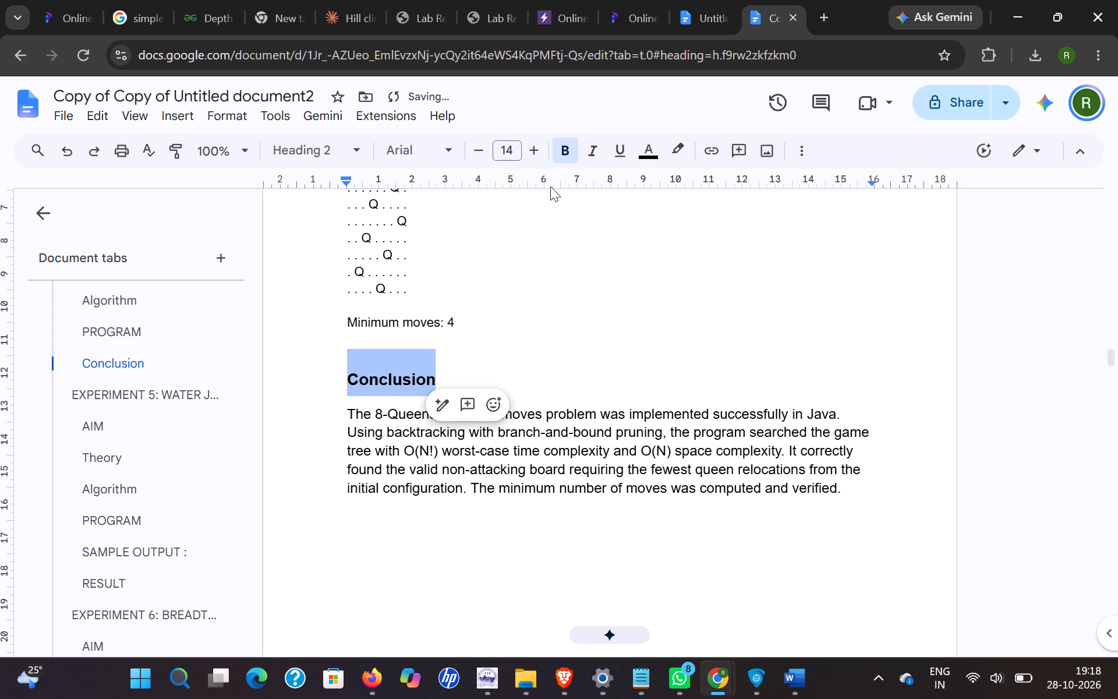
pyautogui.click(533, 152)
pyautogui.click(533, 152)
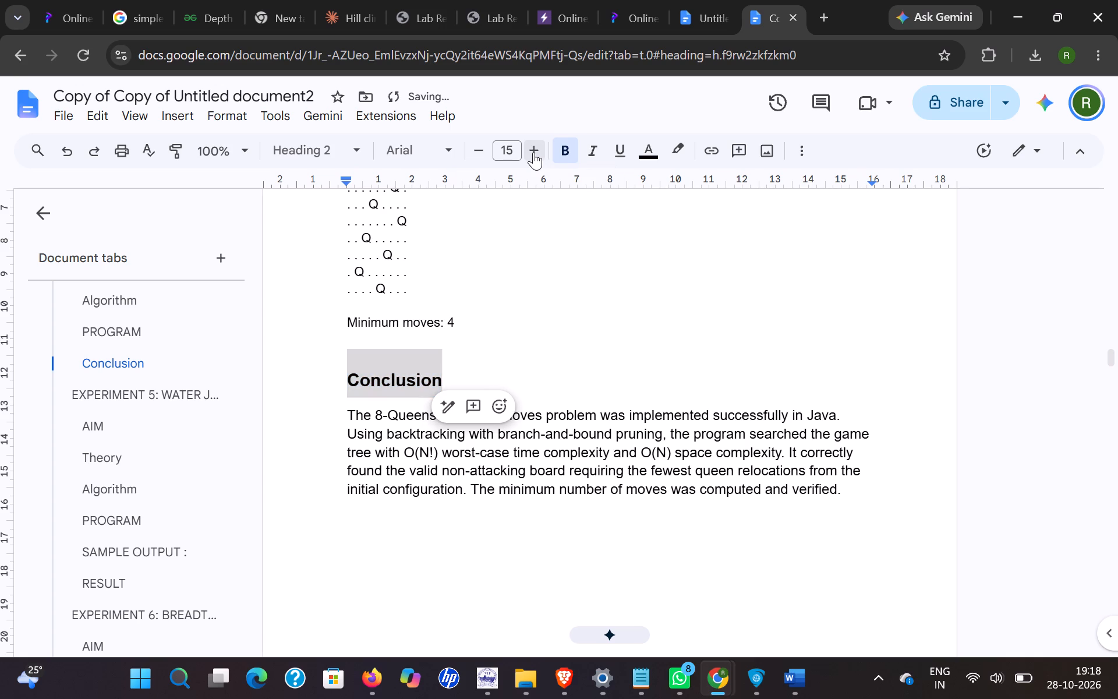
pyautogui.click(587, 312)
# Replace the RESULT heading at the end of the Water Jug Problem experiment with Conclusion.
pyautogui.scroll(-3, 587, 312)
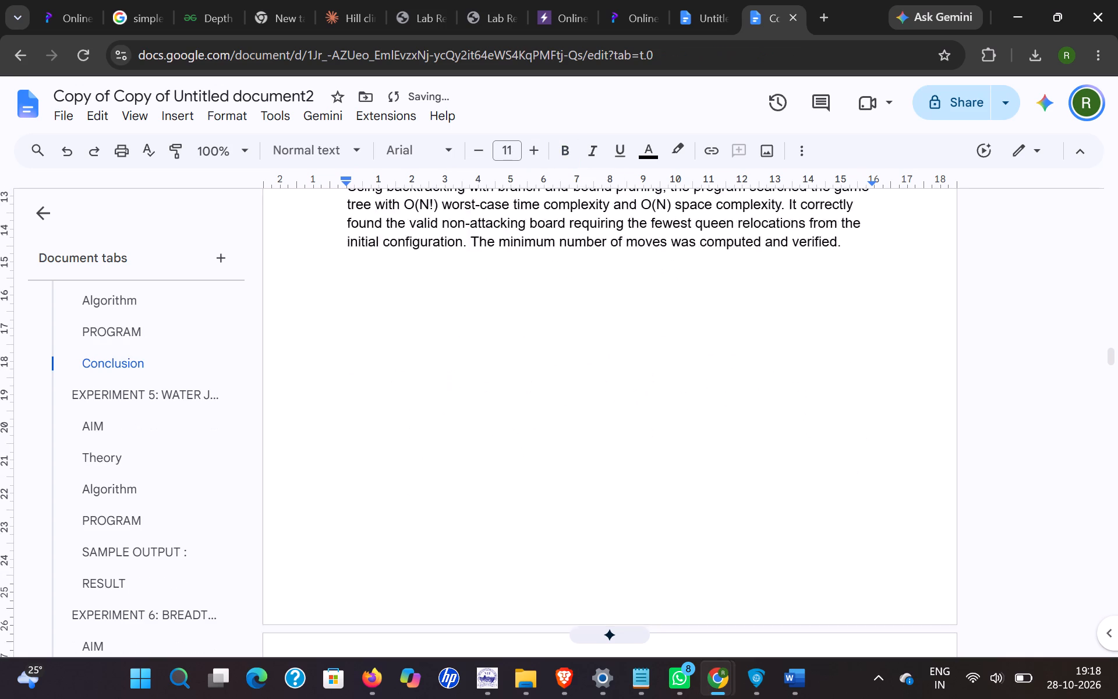
pyautogui.scroll(-7, 587, 312)
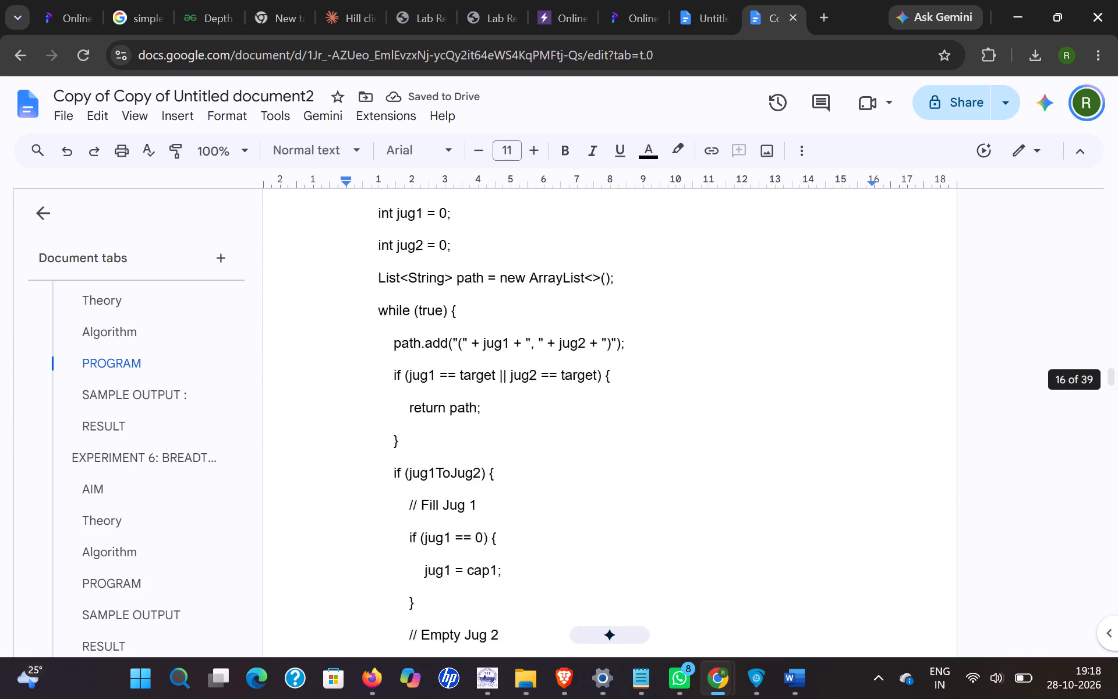
pyautogui.scroll(-7, 587, 312)
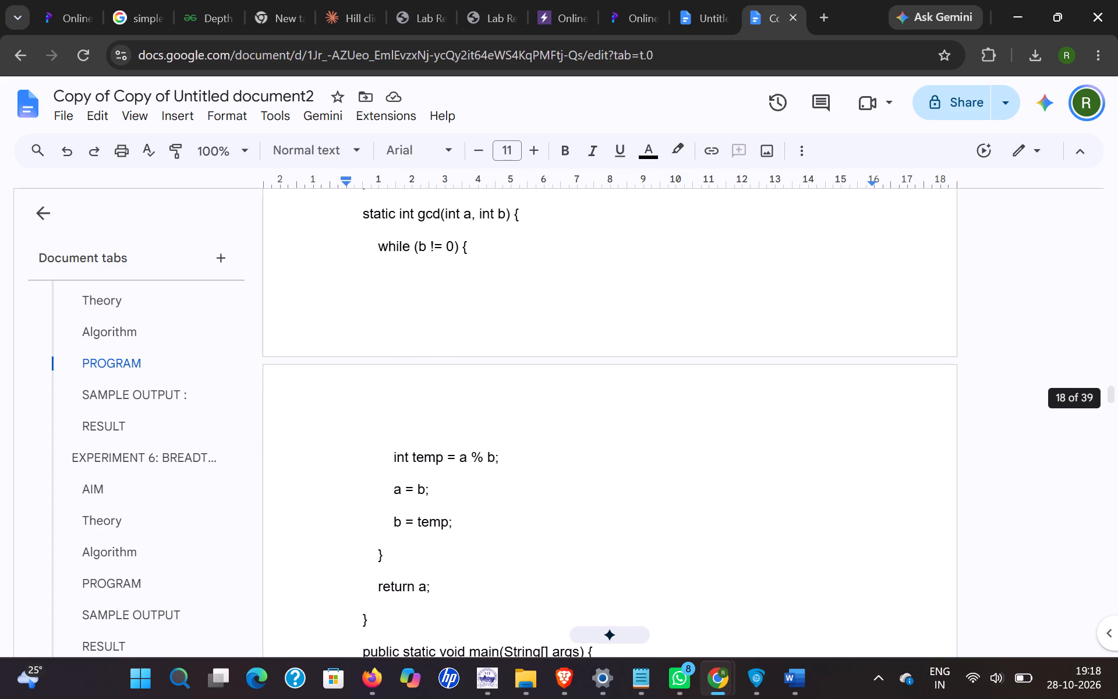
pyautogui.scroll(-7, 587, 312)
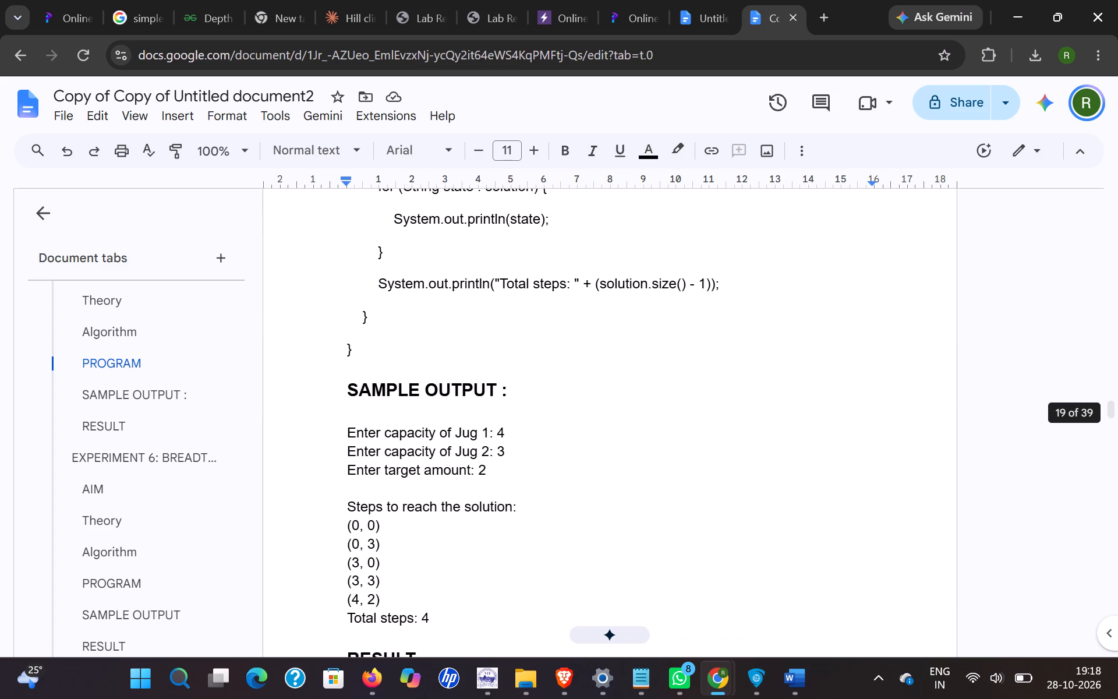
pyautogui.scroll(-3, 587, 312)
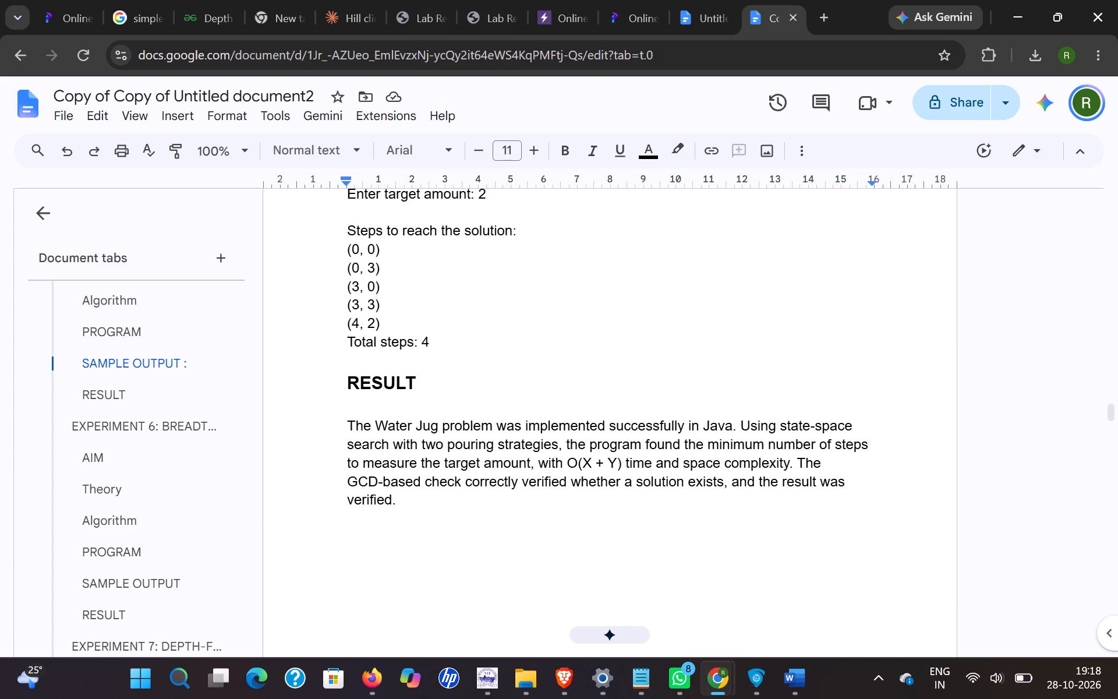
pyautogui.click(477, 316)
pyautogui.click(462, 305)
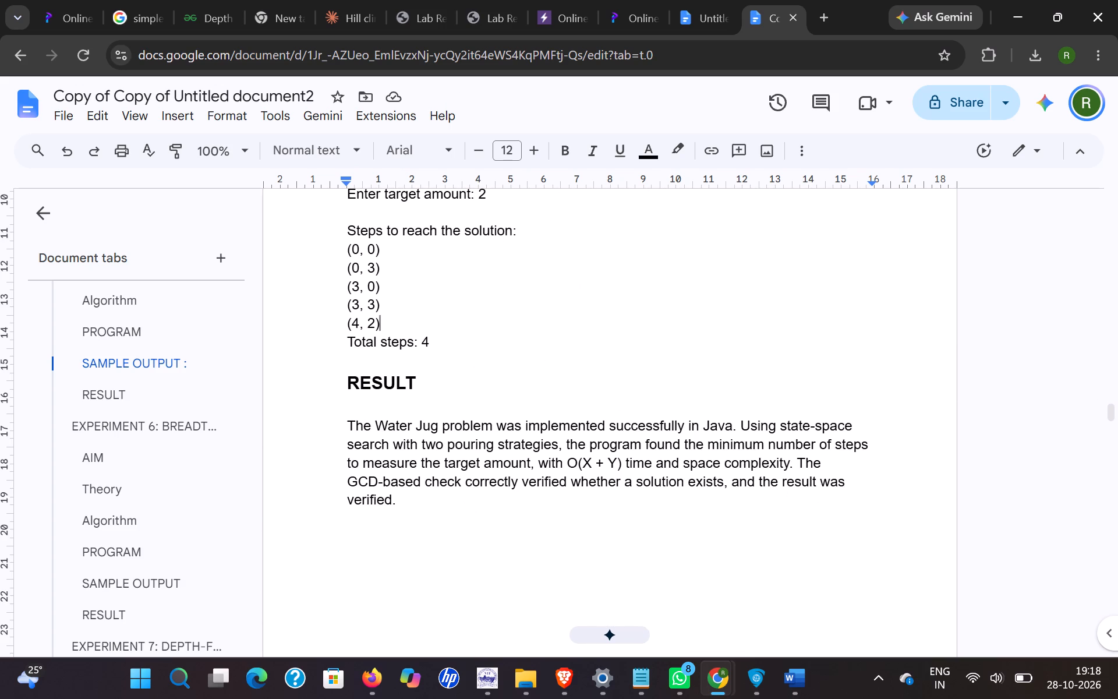
pyautogui.press('Down')
pyautogui.press('Down')
pyautogui.press('Down')
pyautogui.press('Right')
pyautogui.press('Right')
pyautogui.press('Right')
pyautogui.press('BackSpace')
pyautogui.press('BackSpace')
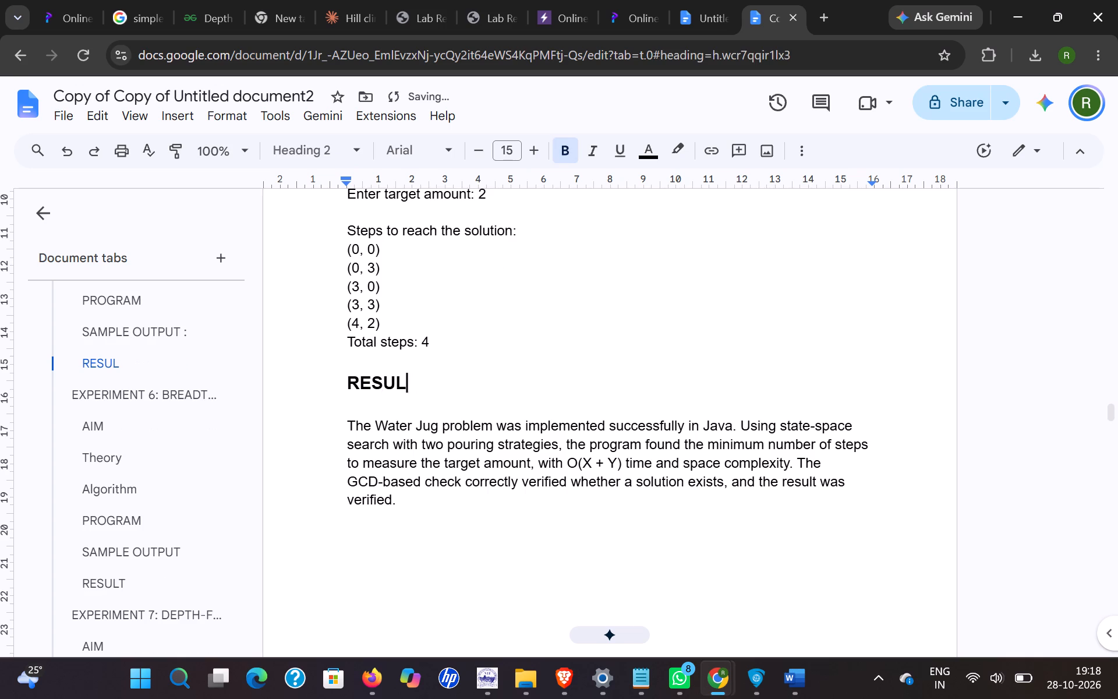
pyautogui.press('BackSpace')
pyautogui.press('BackSpace')
pyautogui.press('BackSpace')
pyautogui.press('BackSpace')
pyautogui.write('Conclusion')
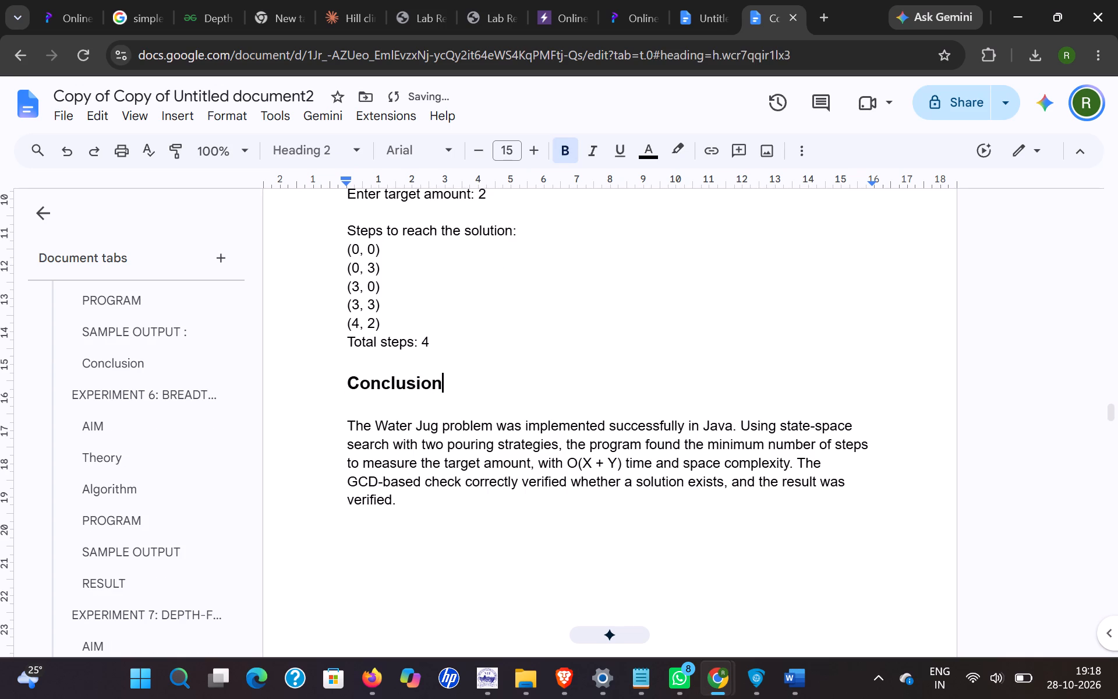
pyautogui.click(635, 338)
# Replace the RESULT heading at the end of the Breadth-First Search experiment with Conclusion.
pyautogui.scroll(-2, 635, 338)
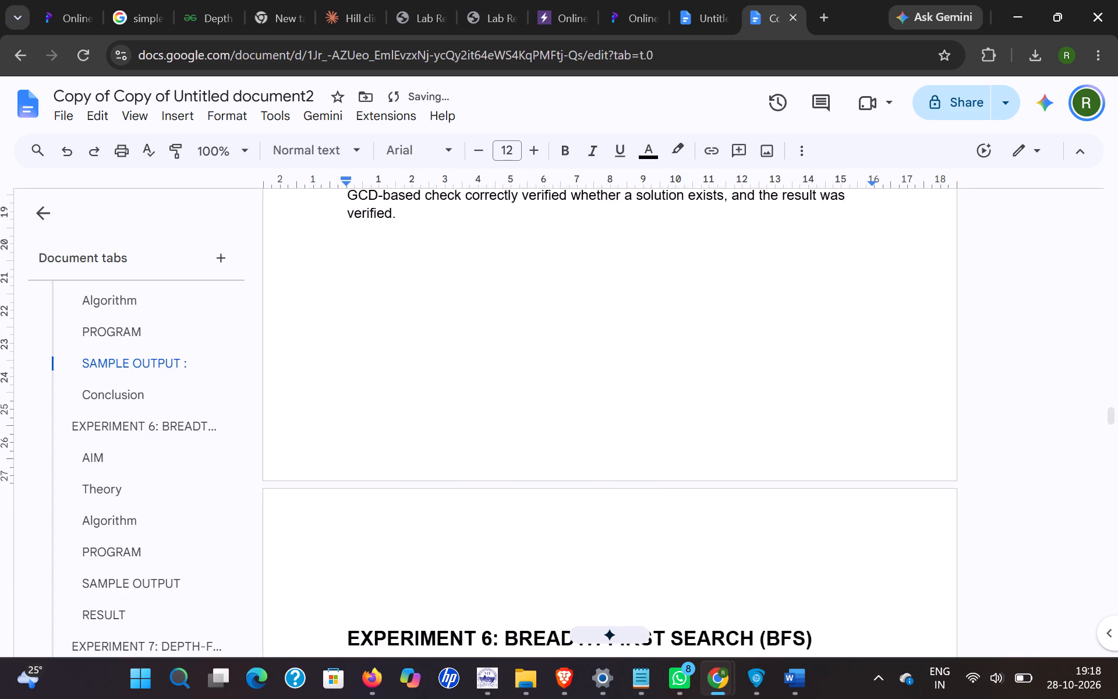
pyautogui.scroll(-9, 635, 338)
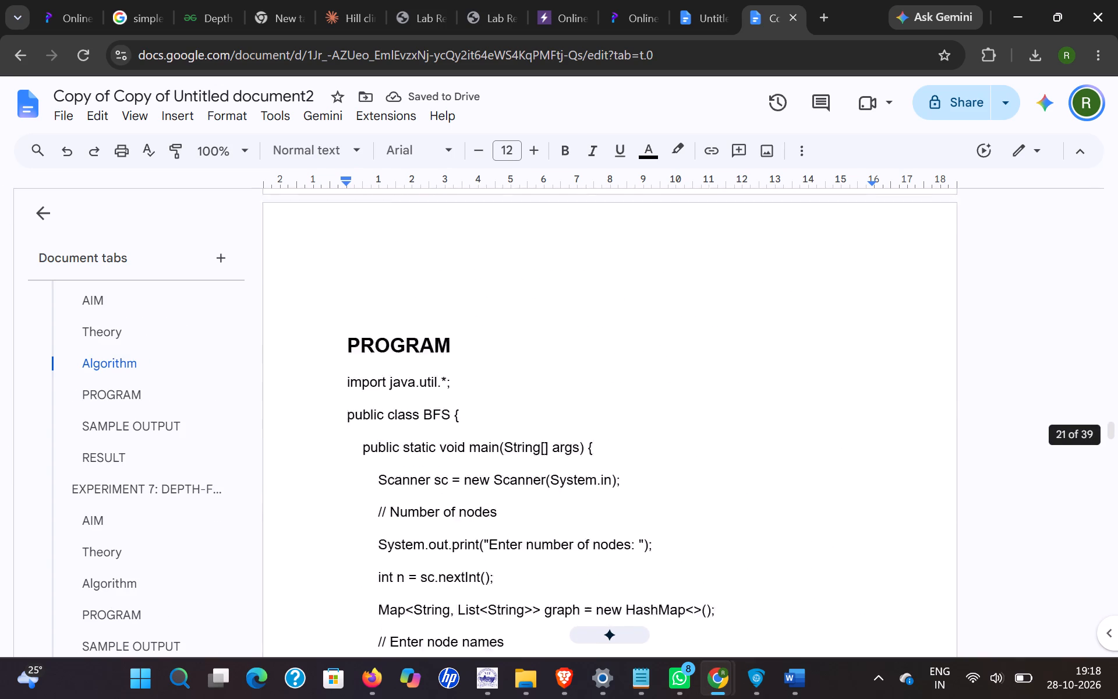
pyautogui.scroll(-8, 635, 338)
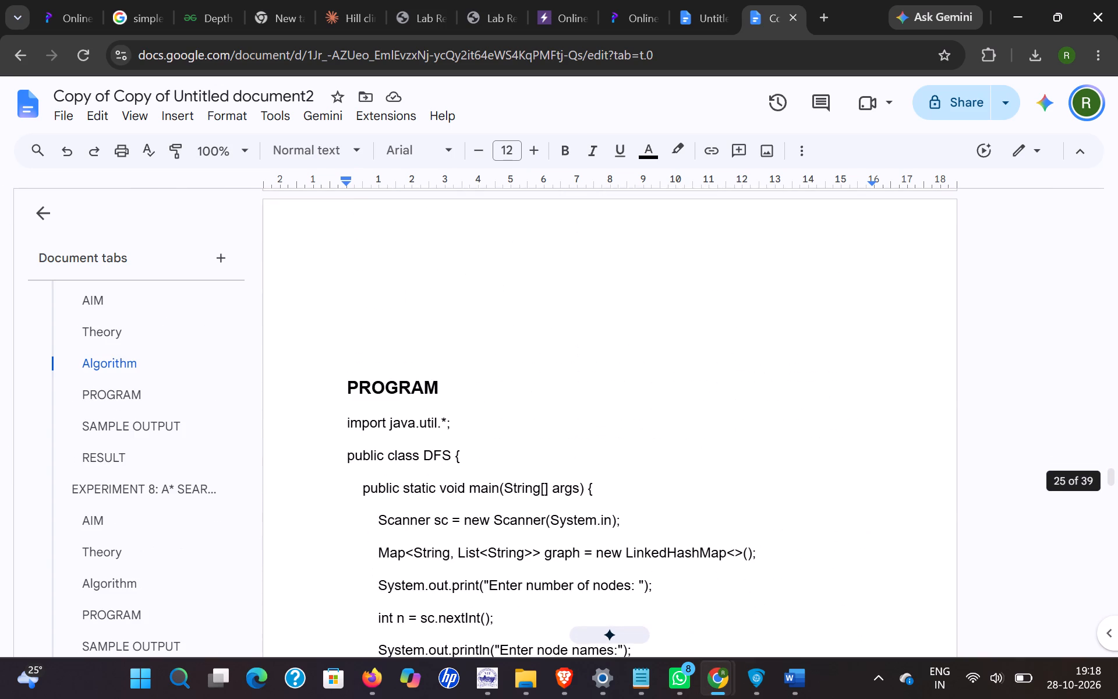
pyautogui.scroll(9, 635, 338)
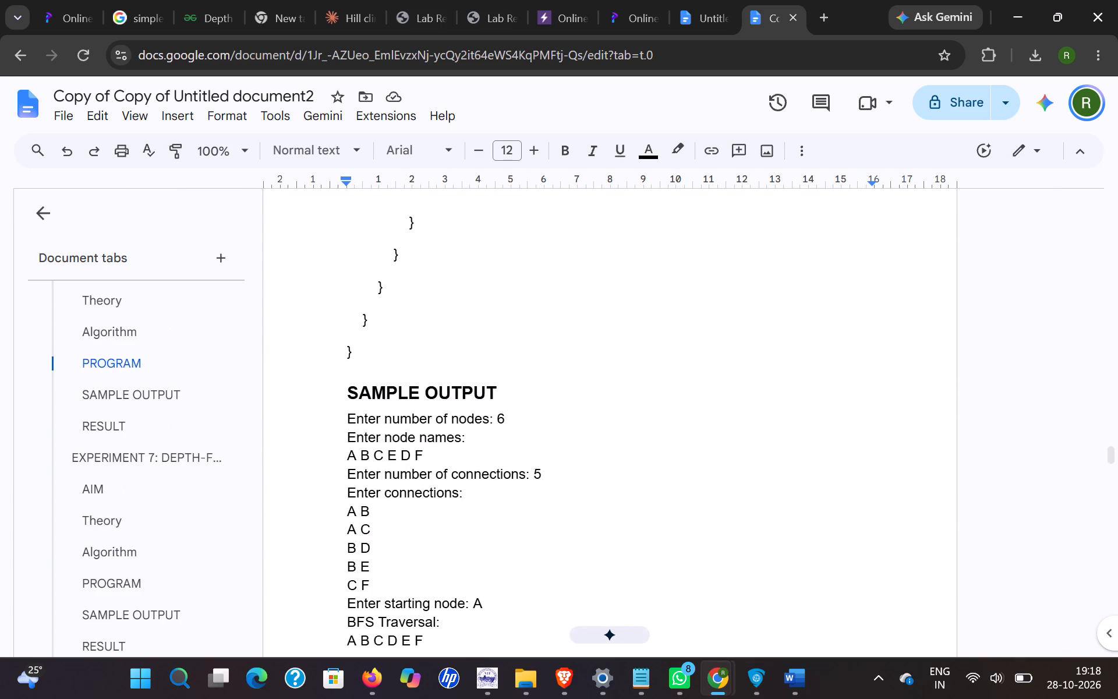
pyautogui.scroll(-1, 635, 338)
pyautogui.scroll(8, 635, 338)
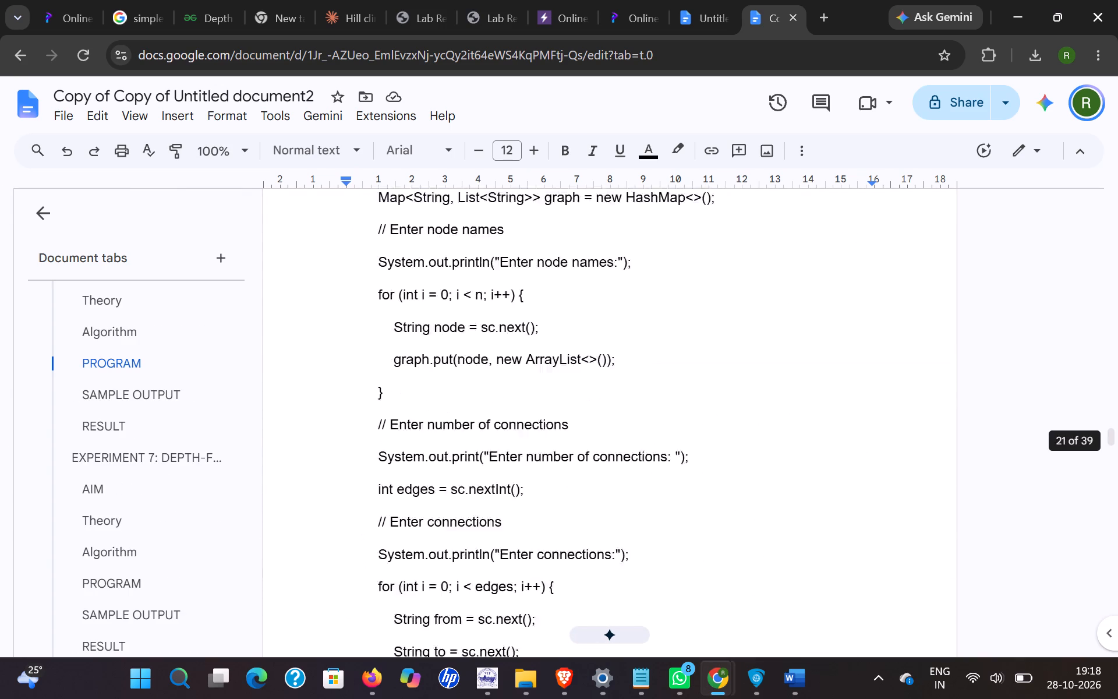
pyautogui.scroll(7, 635, 338)
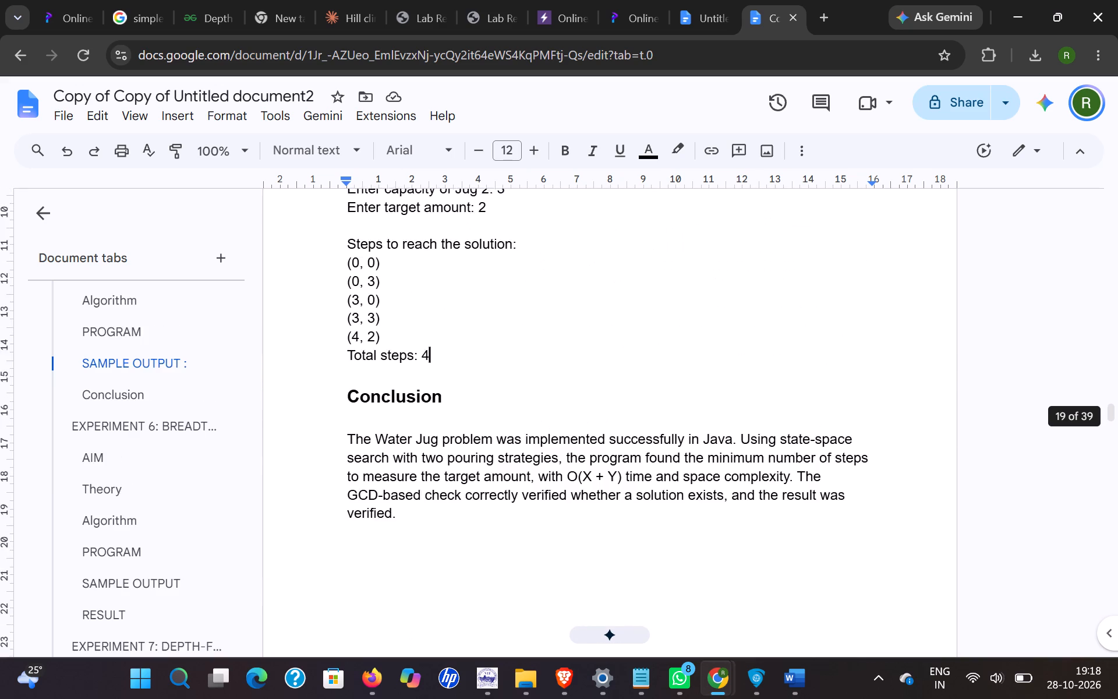
pyautogui.scroll(-11, 635, 338)
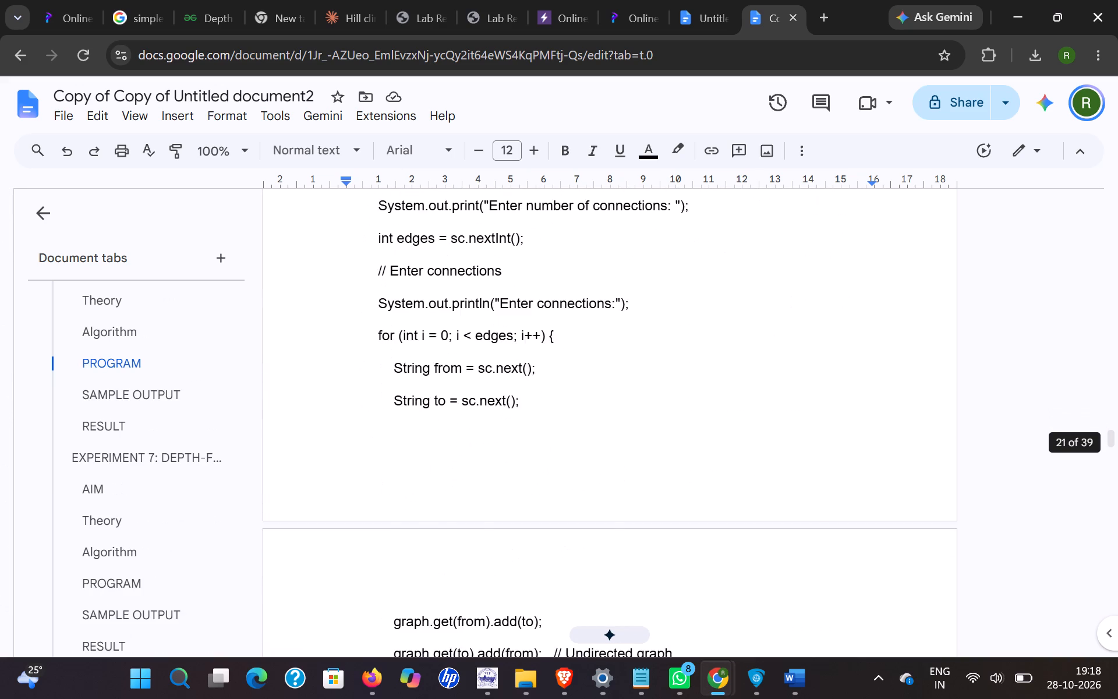
pyautogui.scroll(-8, 635, 338)
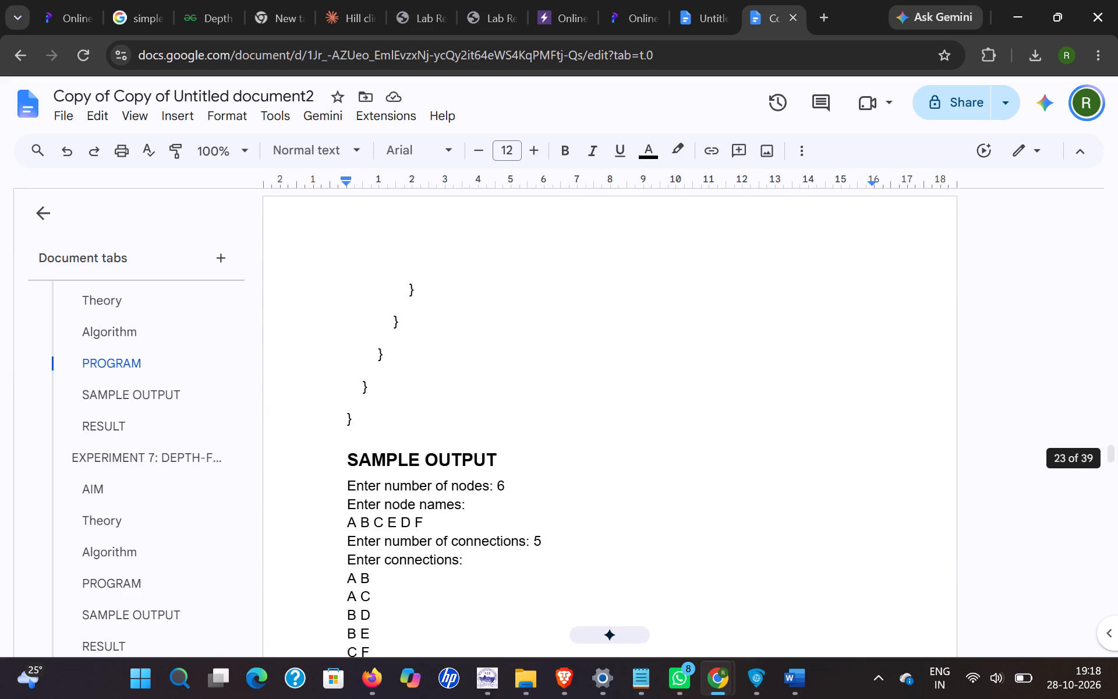
pyautogui.scroll(-4, 615, 269)
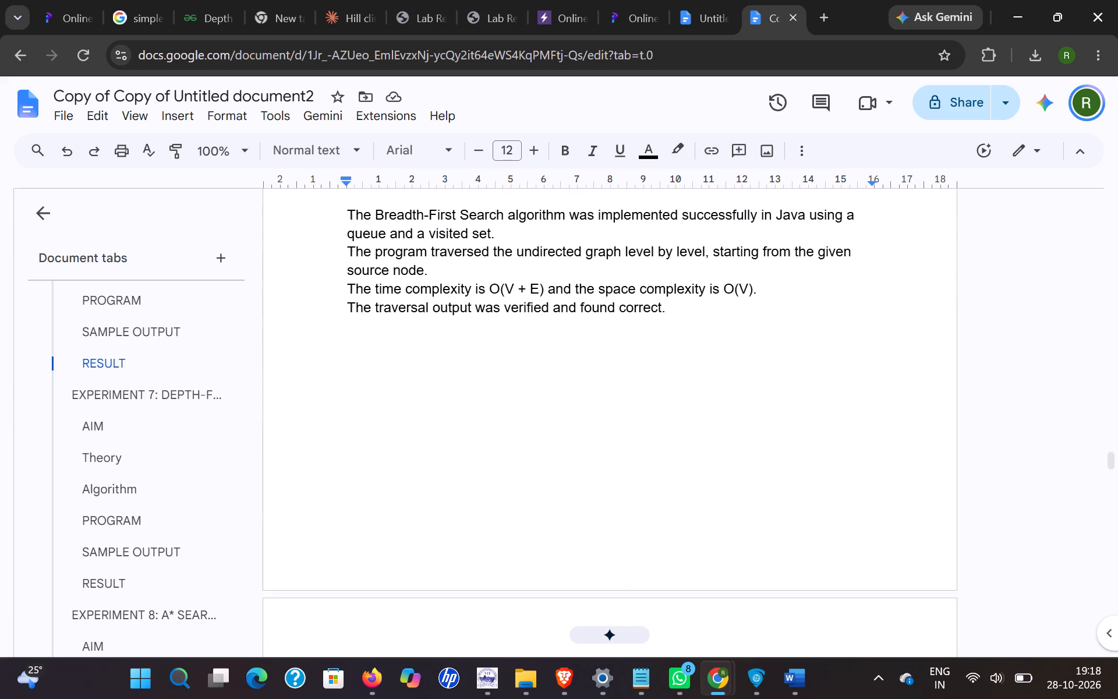
pyautogui.scroll(2, 615, 269)
pyautogui.click(415, 170)
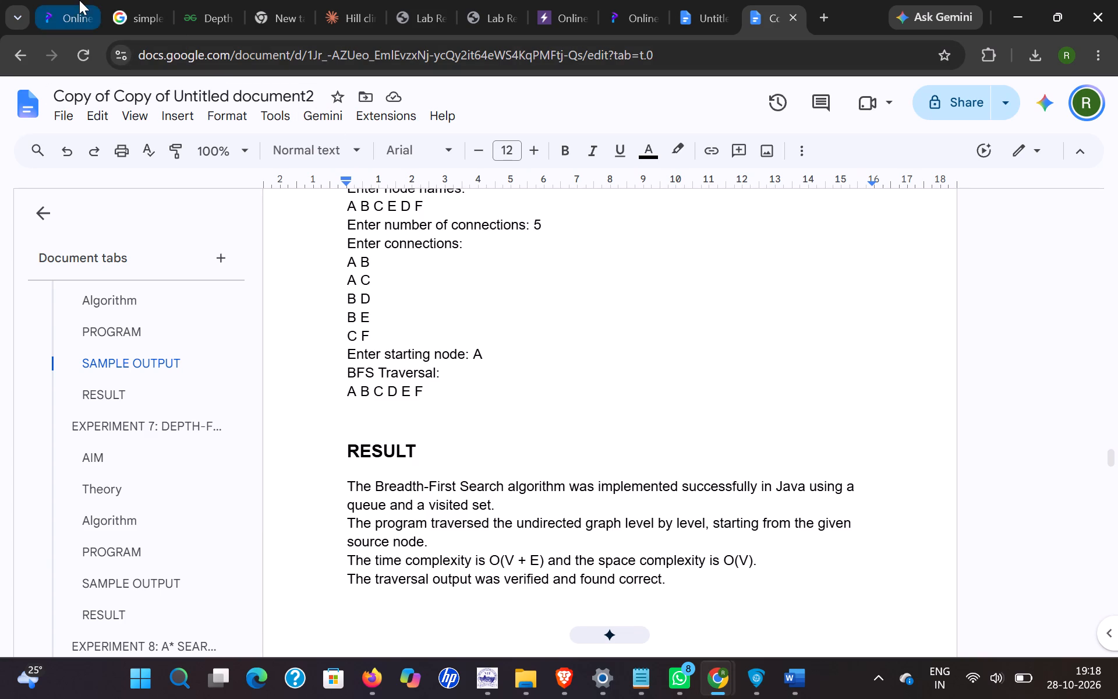
pyautogui.click(412, 458)
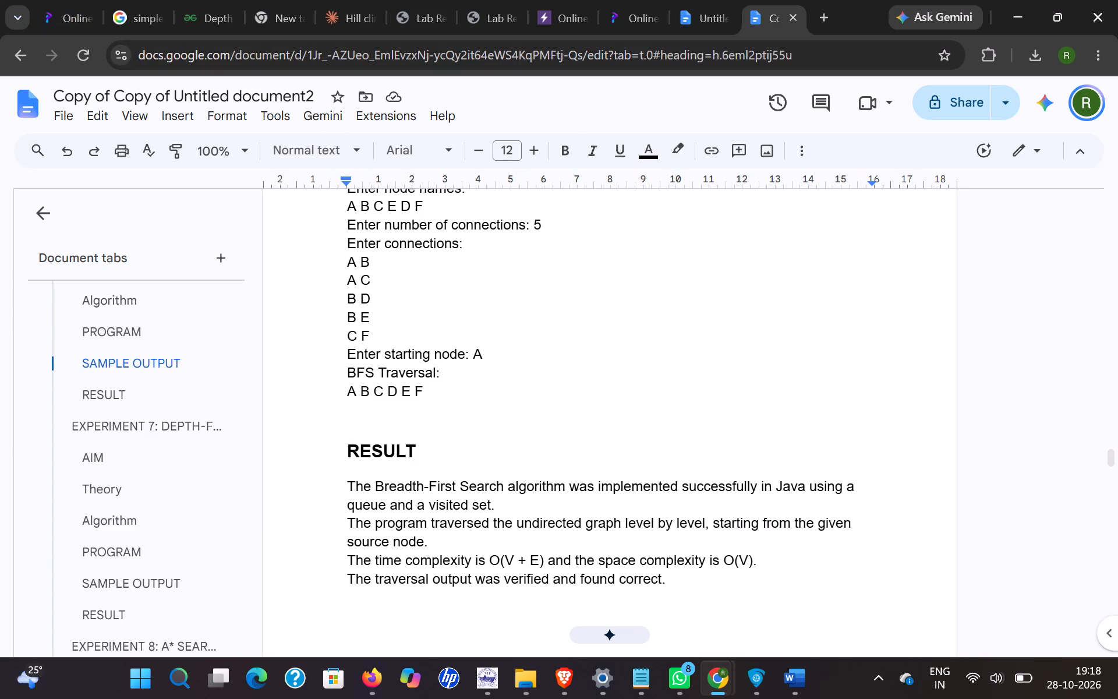
pyautogui.press('BackSpace')
pyautogui.press('BackSpace')
pyautogui.press('BackSpace')
pyautogui.press('BackSpace')
pyautogui.press('BackSpace')
pyautogui.press('BackSpace')
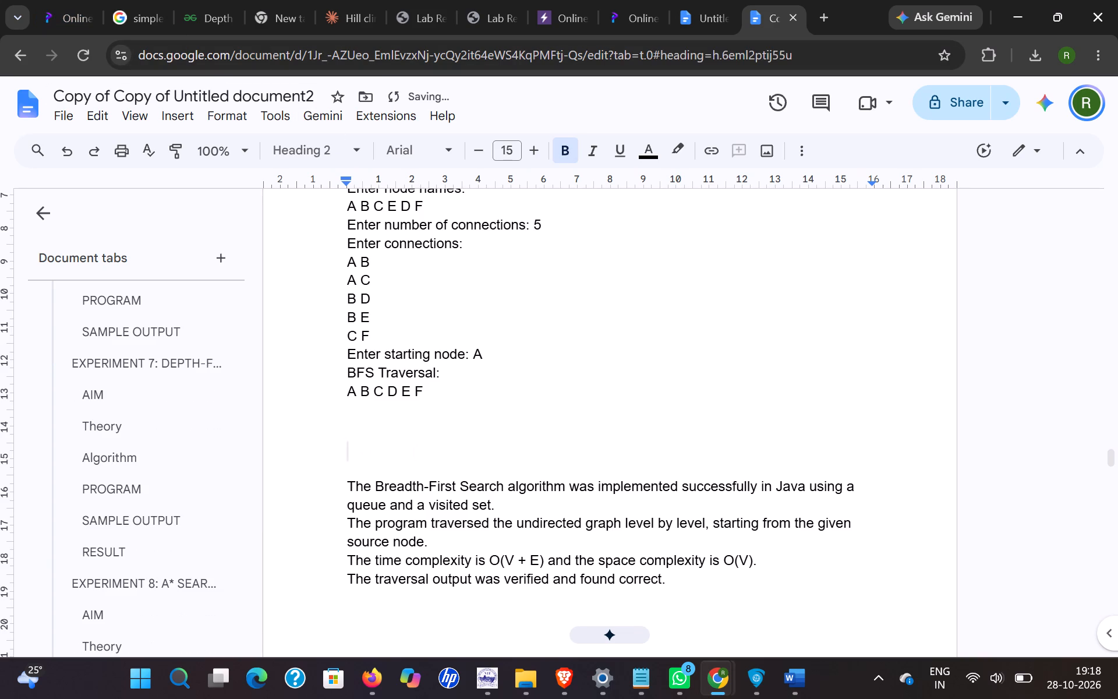
pyautogui.write('Conclusion')
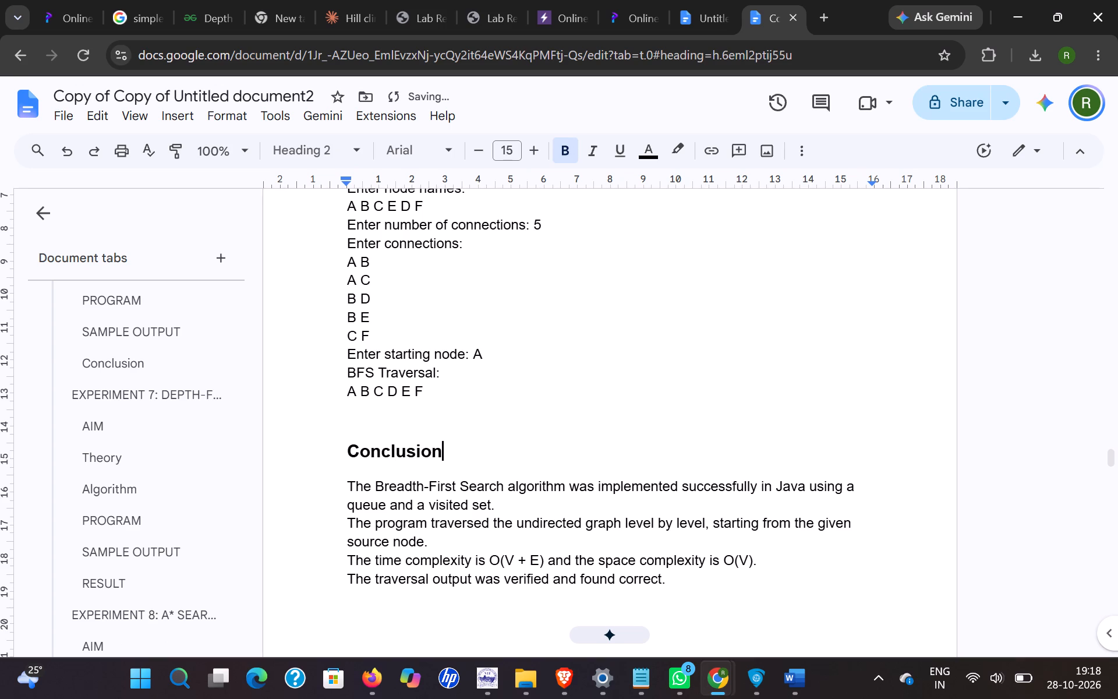
# Set the font size of the Breadth-First Search experiment's Conclusion heading to 16.
pyautogui.moveTo(447, 458); pyautogui.dragTo(341, 459)
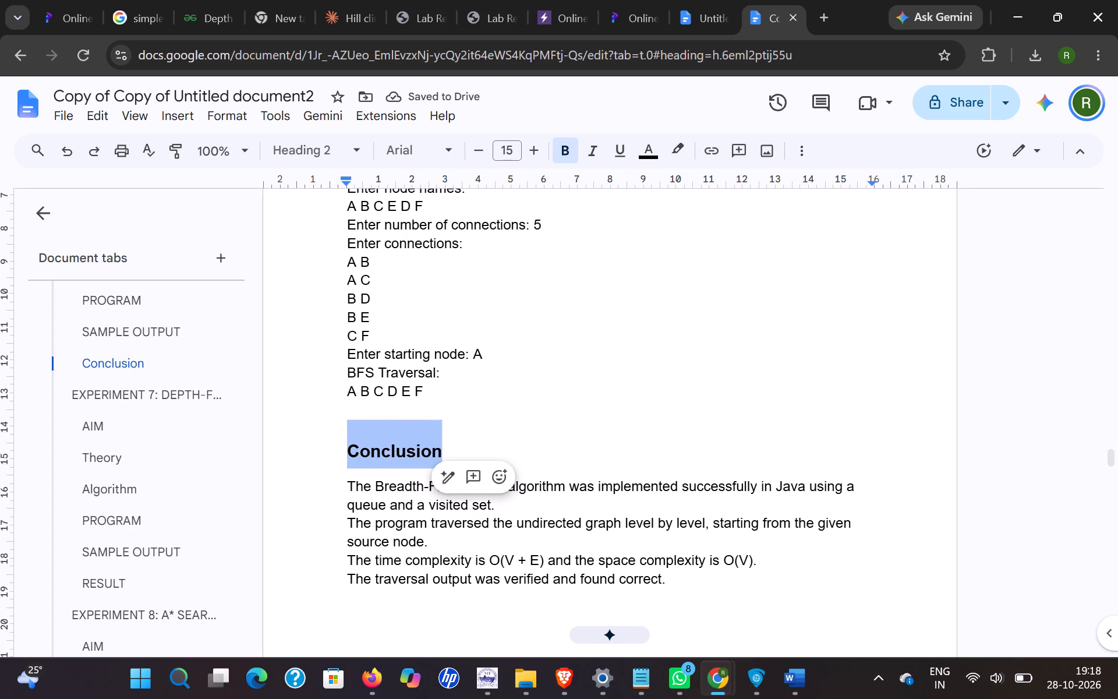
pyautogui.click(529, 151)
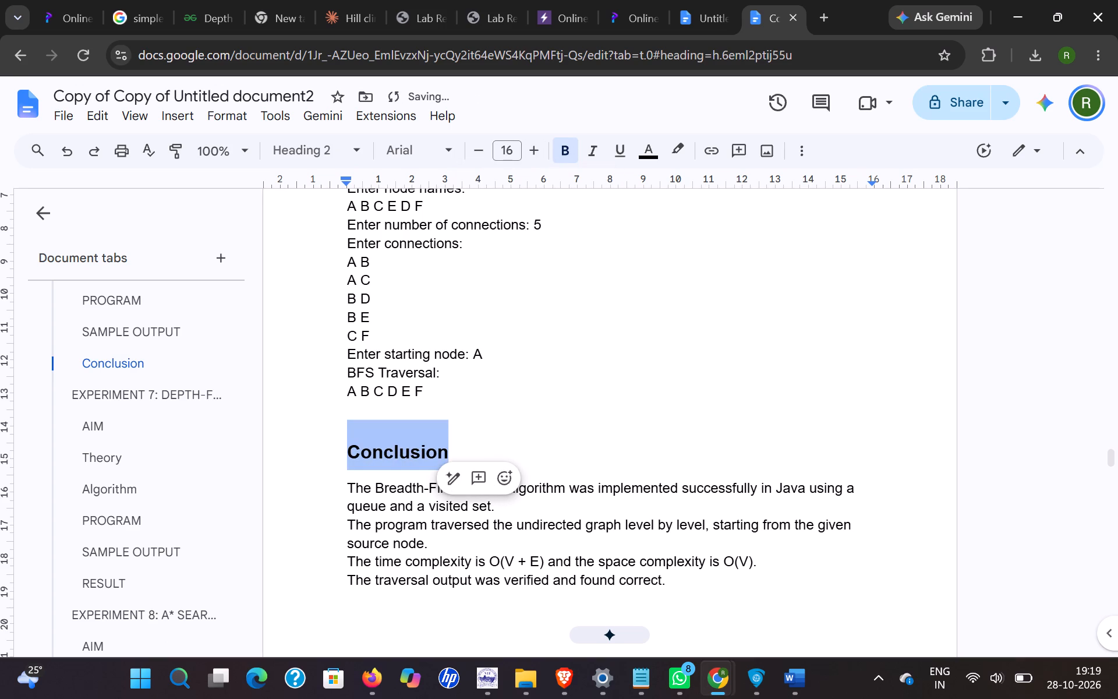
pyautogui.click(625, 365)
# Remove the extra blank lines above the EXPERIMENT 7: DEPTH-FIRST SEARCH (DFS) heading, keeping it at the top of its page.
pyautogui.scroll(-5, 625, 365)
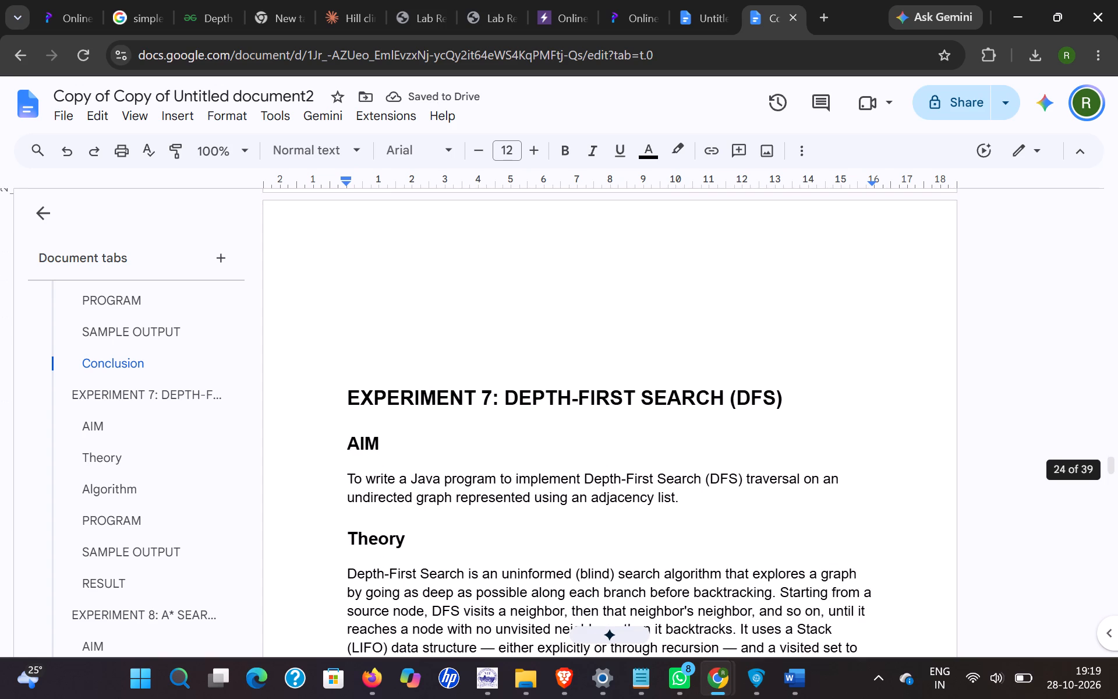
pyautogui.scroll(1, 411, 382)
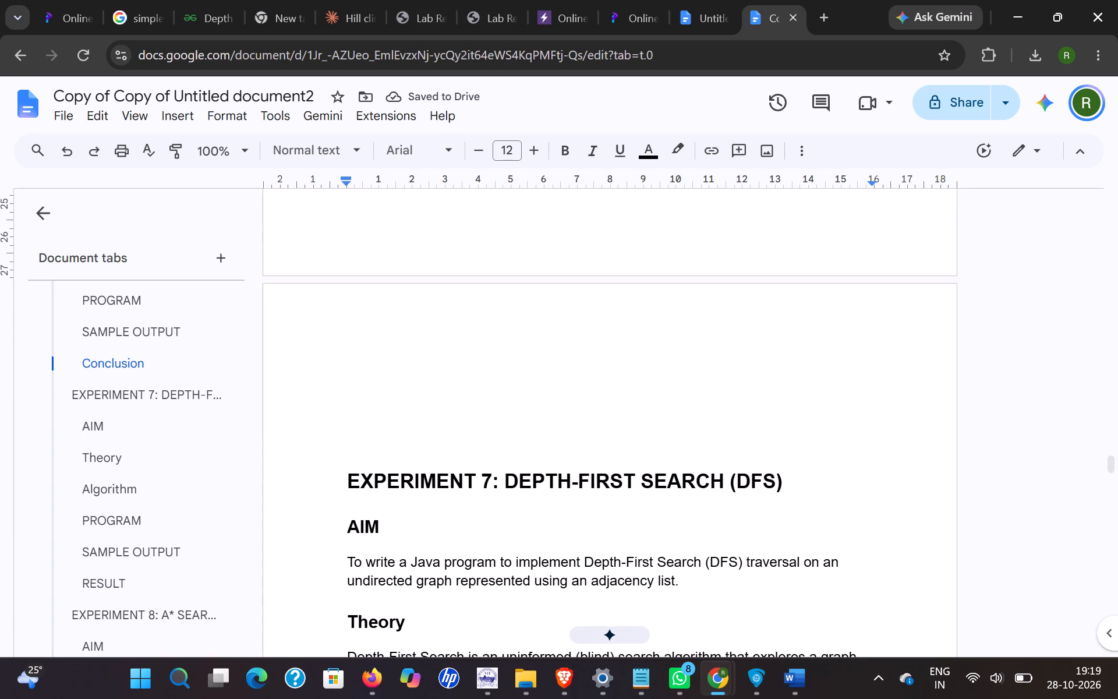
pyautogui.click(372, 443)
pyautogui.press('Left')
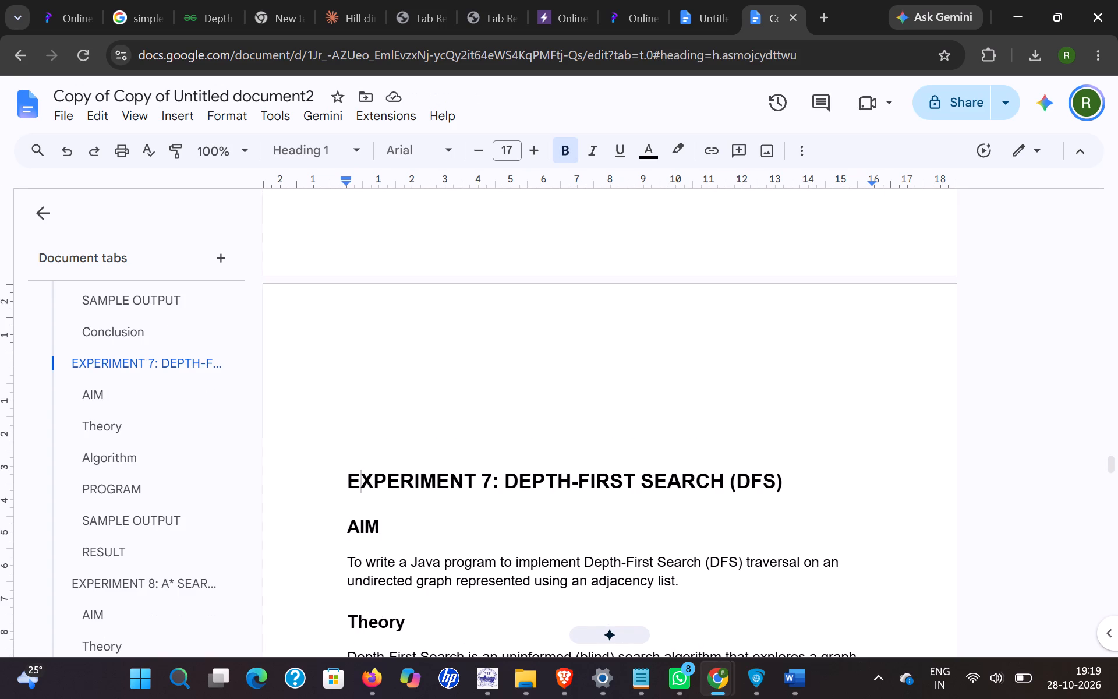
pyautogui.press('Left')
pyautogui.press('BackSpace')
pyautogui.press('BackSpace')
pyautogui.press('BackSpace')
pyautogui.press('BackSpace')
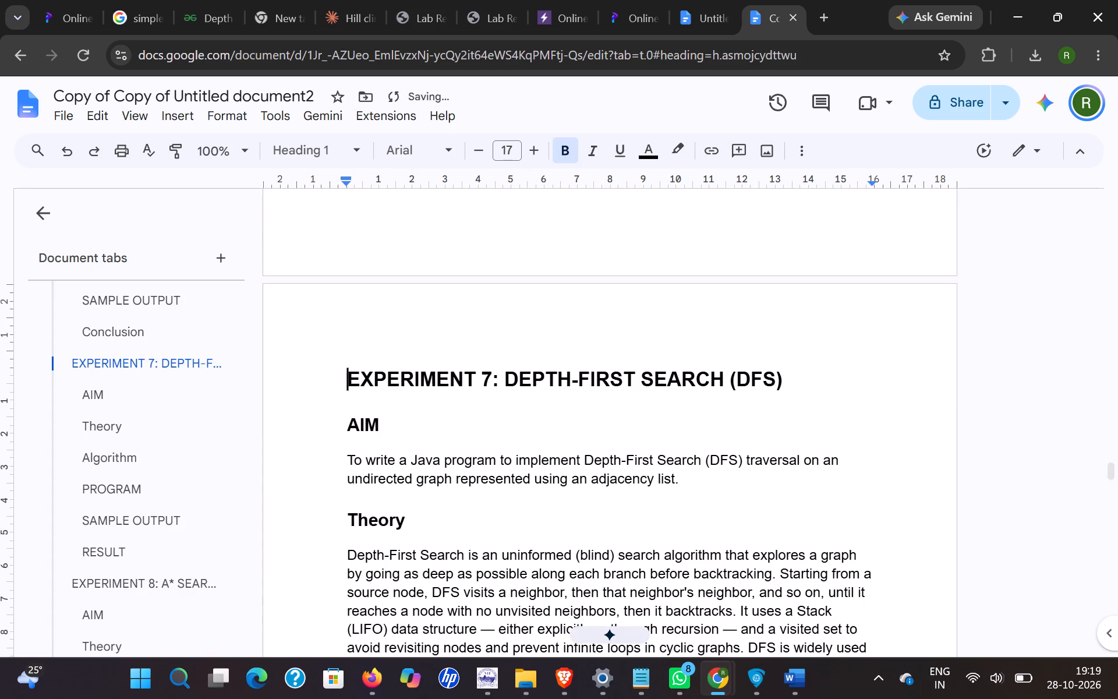
pyautogui.press('BackSpace')
# Replace the RESULT heading at the end of the Depth-First Search experiment with Conclusion.
pyautogui.scroll(3, 560, 429)
pyautogui.scroll(-4, 560, 429)
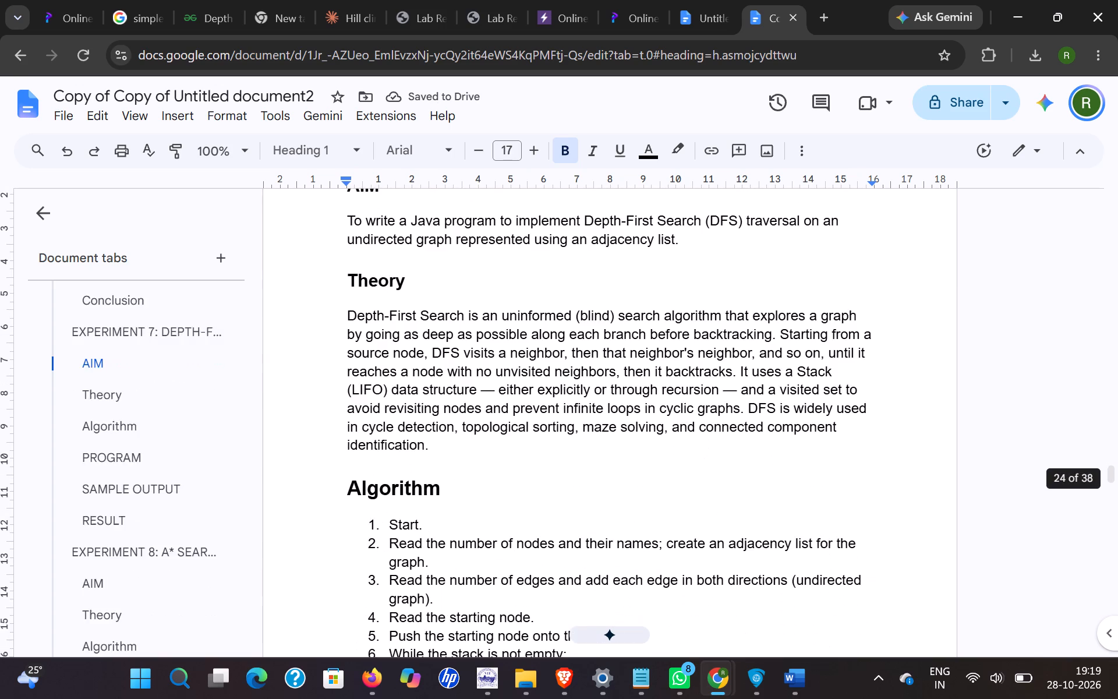
pyautogui.scroll(-8, 560, 429)
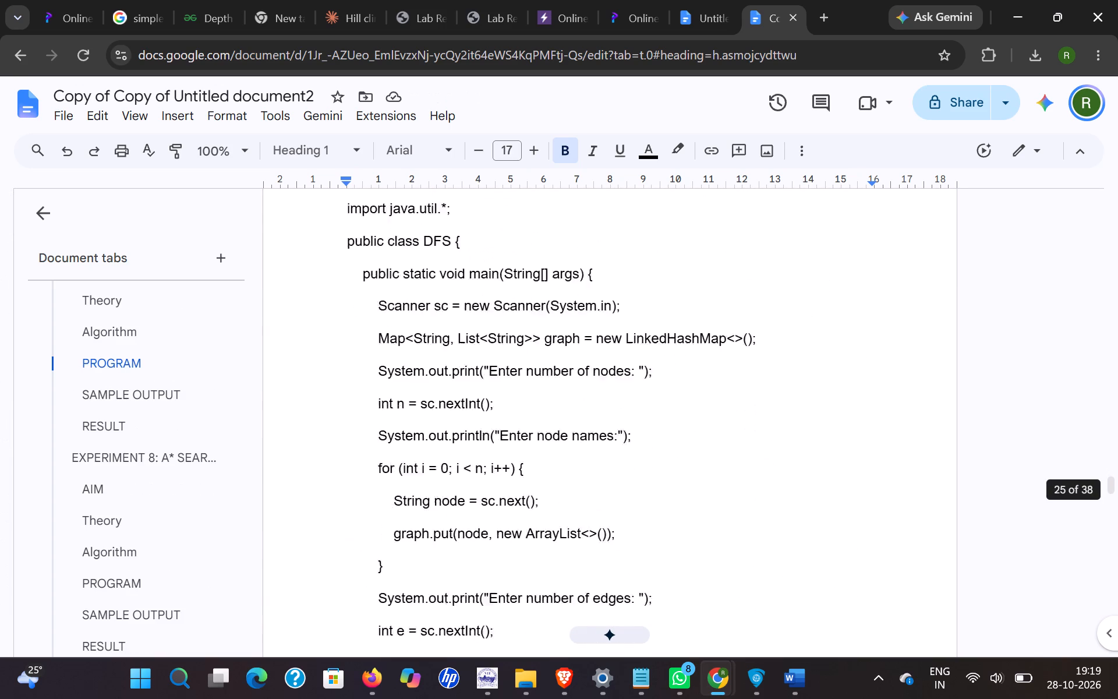
pyautogui.scroll(-8, 560, 429)
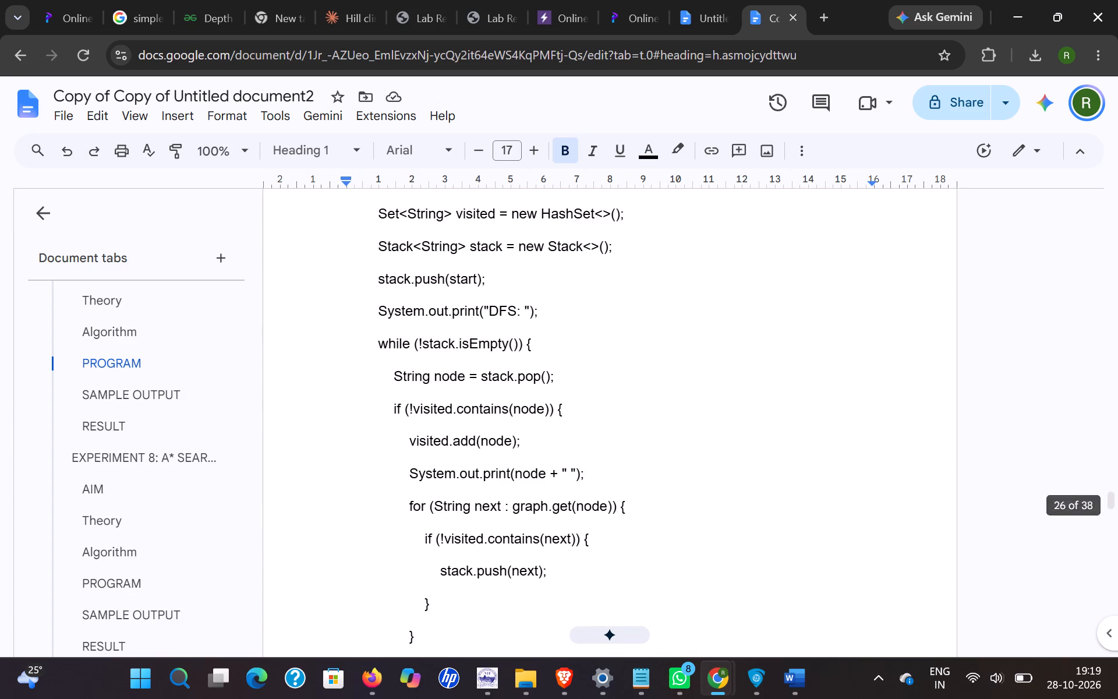
pyautogui.scroll(-6, 560, 429)
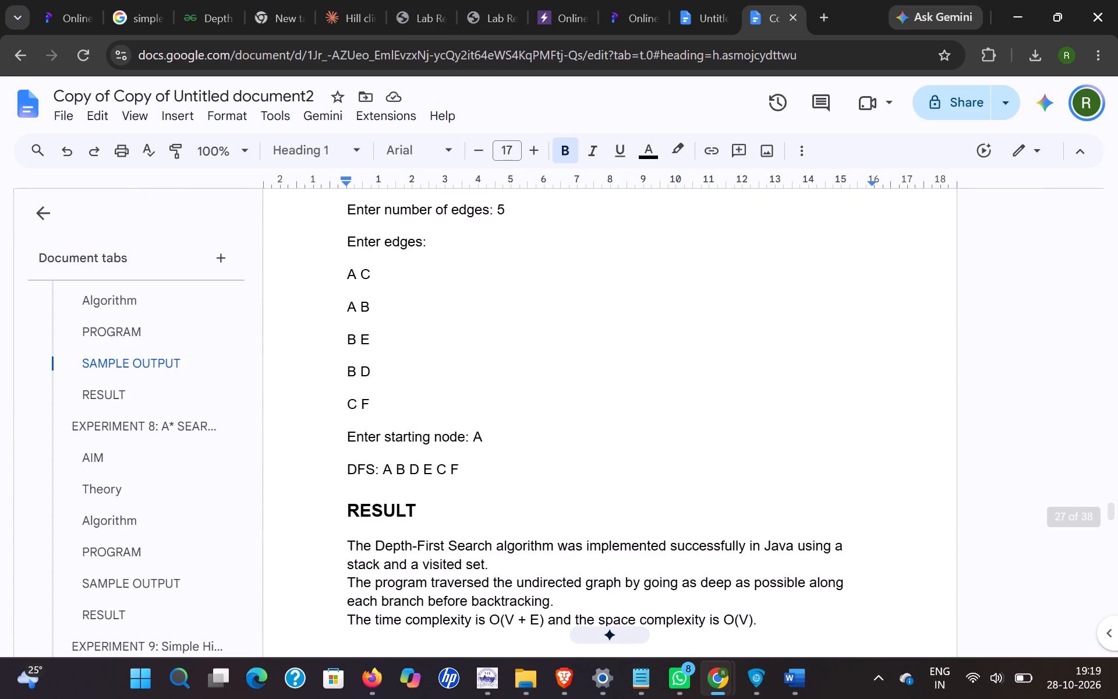
pyautogui.click(406, 542)
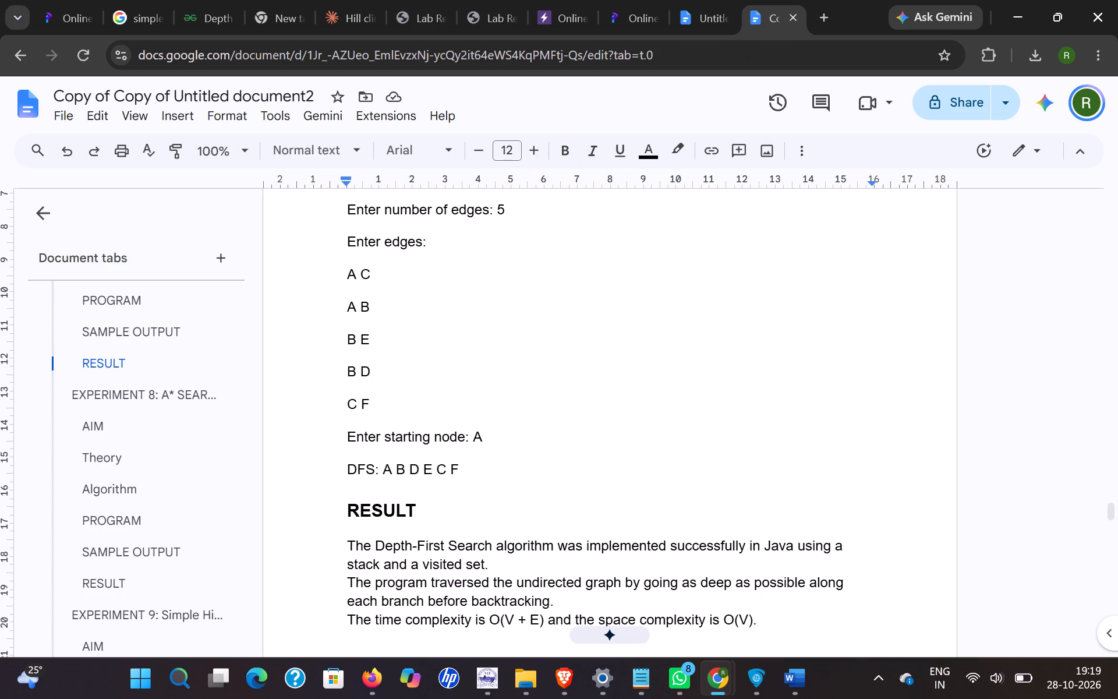
pyautogui.click(423, 504)
pyautogui.press('BackSpace')
pyautogui.press('BackSpace')
pyautogui.press('BackSpace')
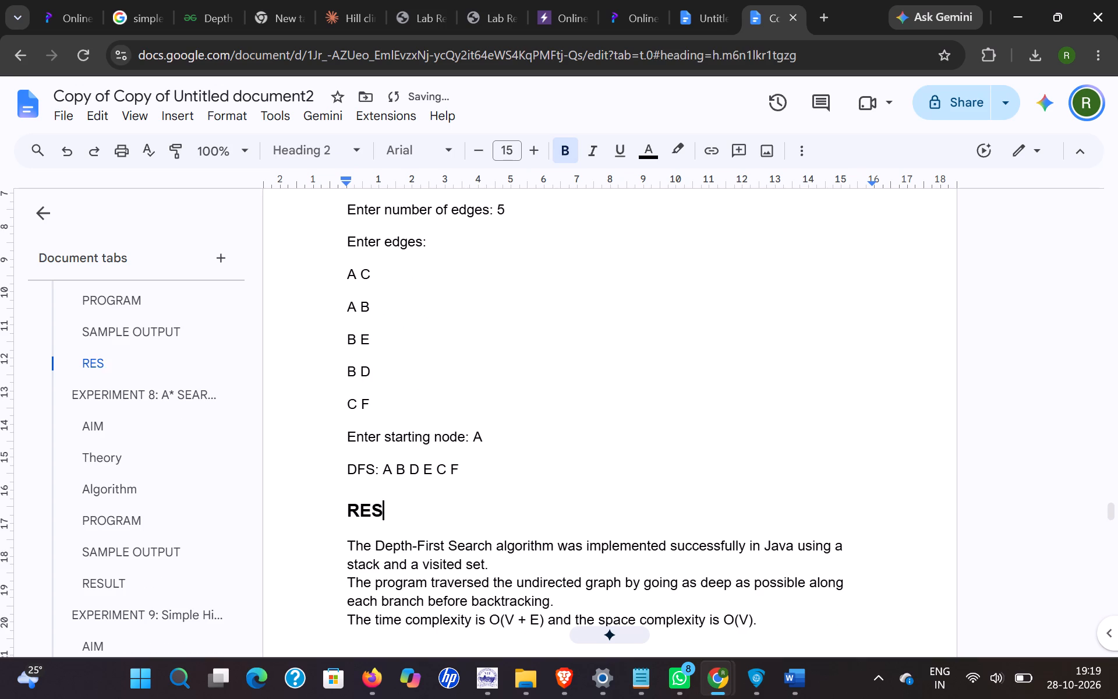
pyautogui.press('BackSpace')
pyautogui.press('BackSpace')
pyautogui.press('BackSpace')
pyautogui.write('co')
pyautogui.press('BackSpace')
pyautogui.press('BackSpace')
pyautogui.write('Conclusion')
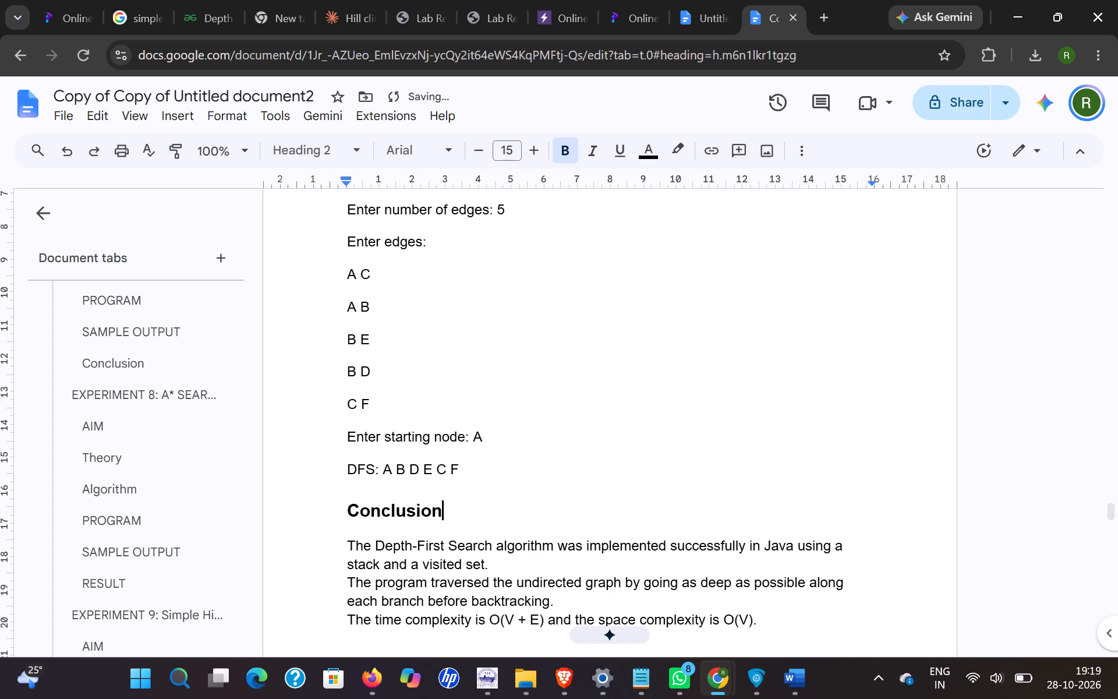
pyautogui.click(553, 512)
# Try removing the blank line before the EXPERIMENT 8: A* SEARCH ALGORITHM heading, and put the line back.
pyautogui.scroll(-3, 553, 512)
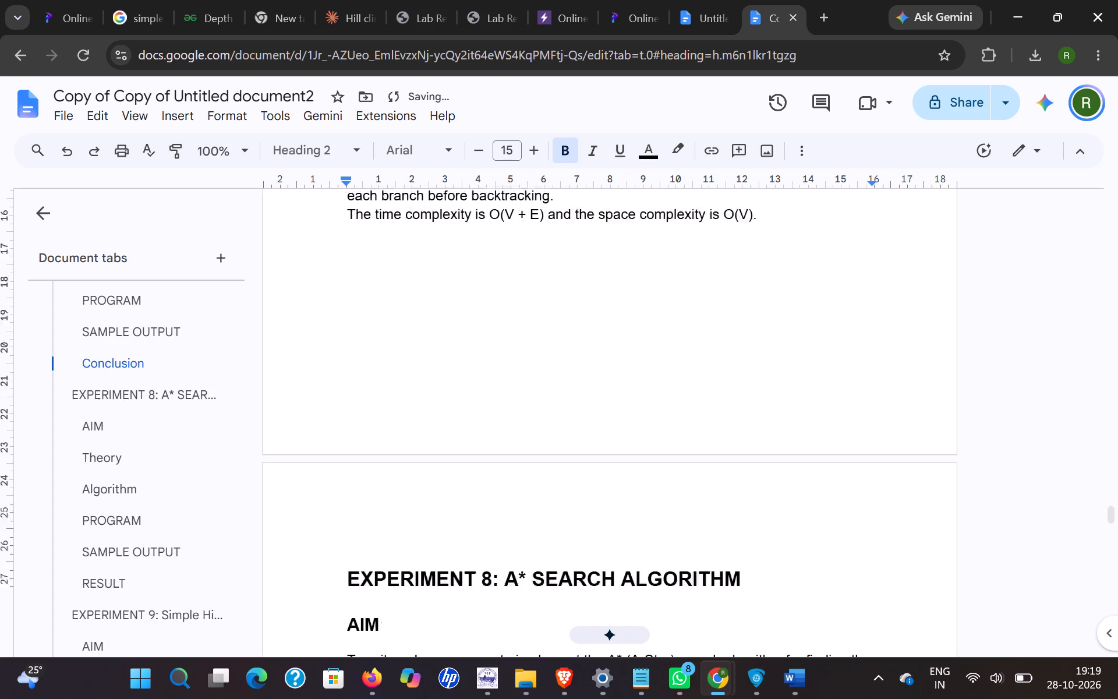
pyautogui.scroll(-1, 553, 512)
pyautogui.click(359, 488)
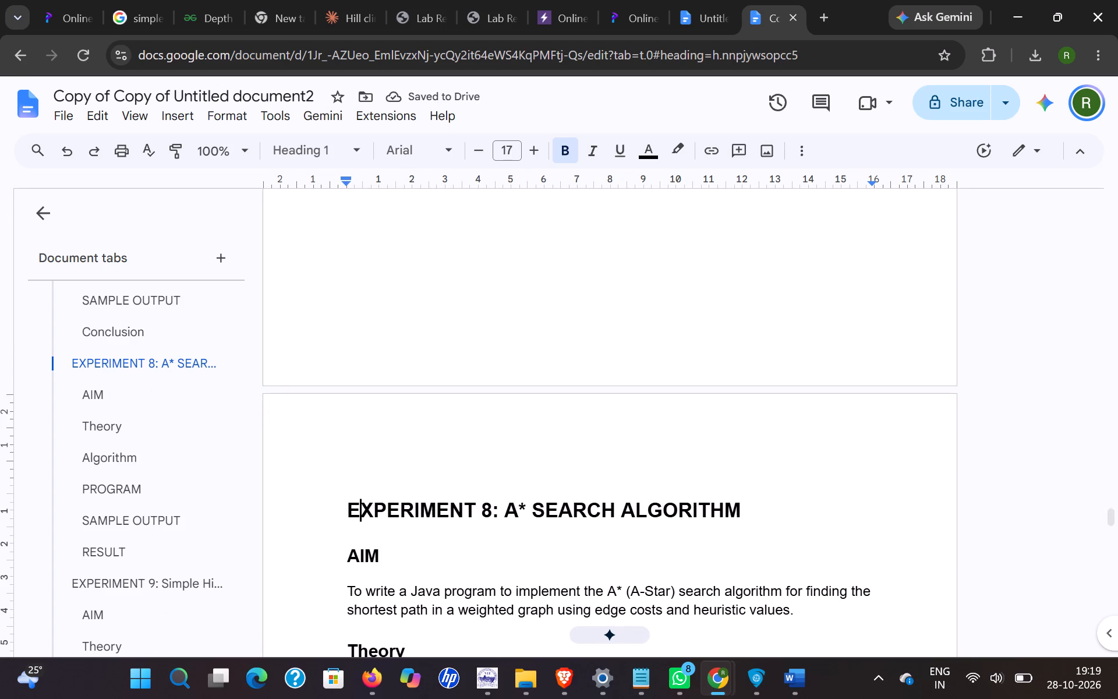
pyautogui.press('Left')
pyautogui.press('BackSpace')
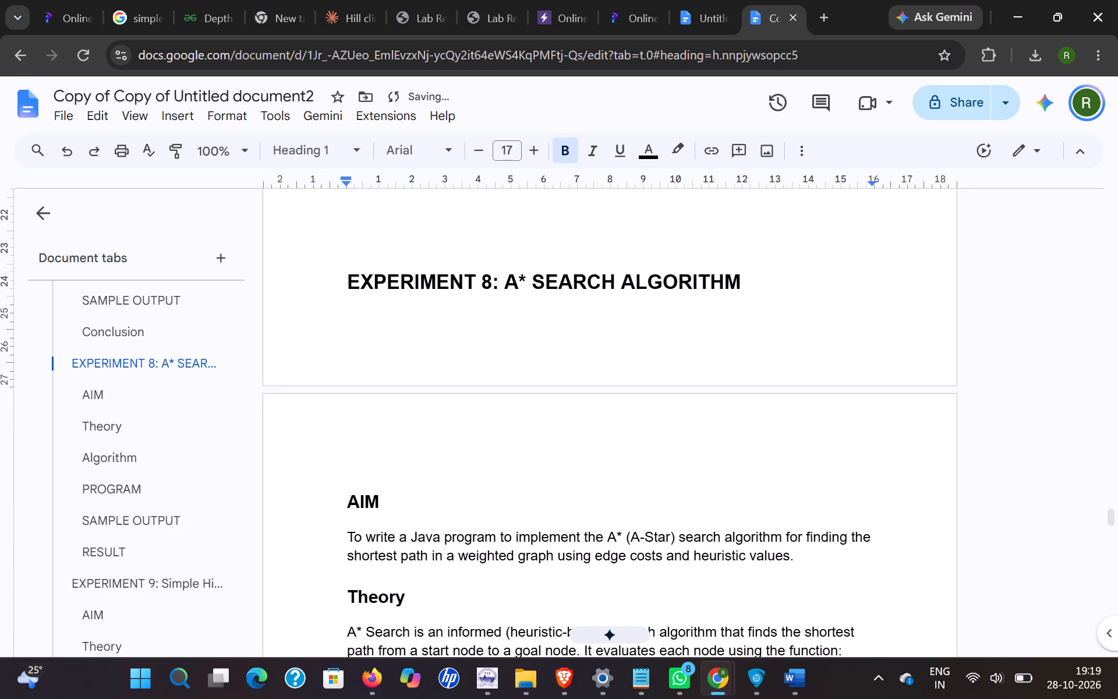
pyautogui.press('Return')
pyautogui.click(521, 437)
# Replace the RESULT heading at the end of the A* Search Algorithm experiment with Conclusion.
pyautogui.scroll(-2, 521, 437)
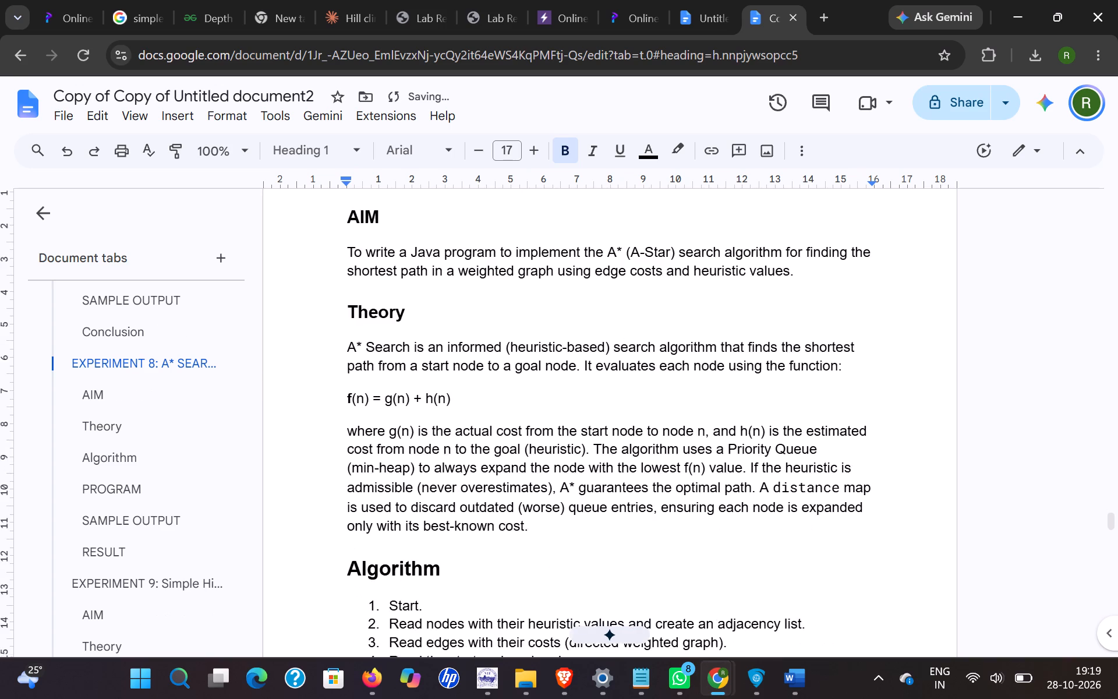
pyautogui.scroll(-11, 521, 437)
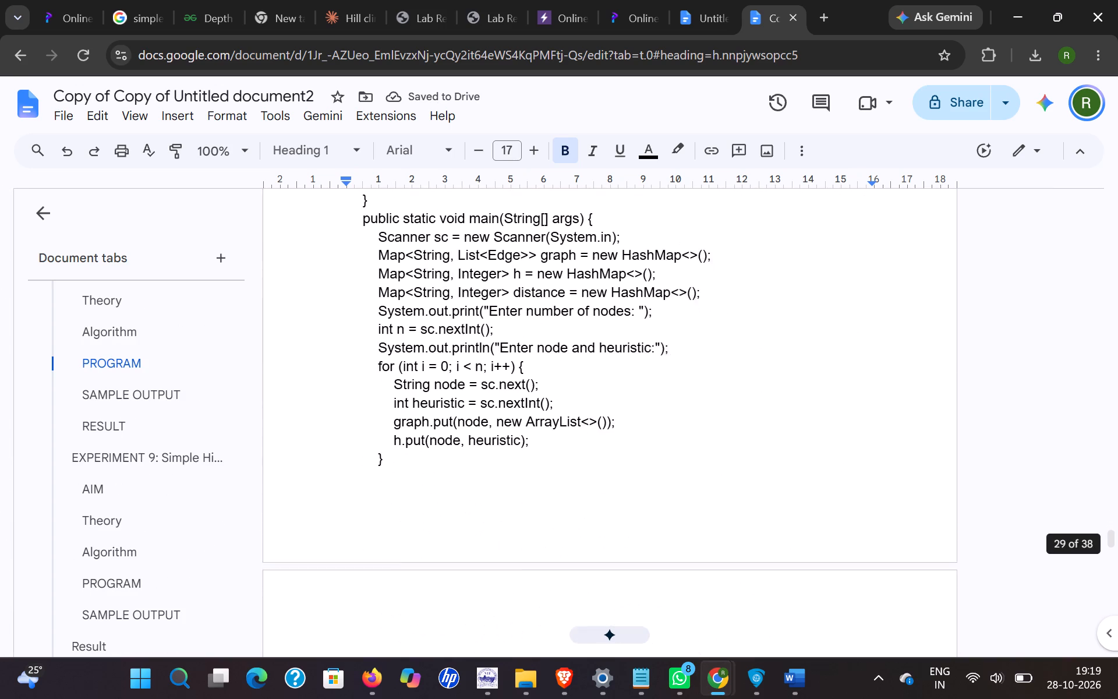
pyautogui.scroll(-10, 521, 437)
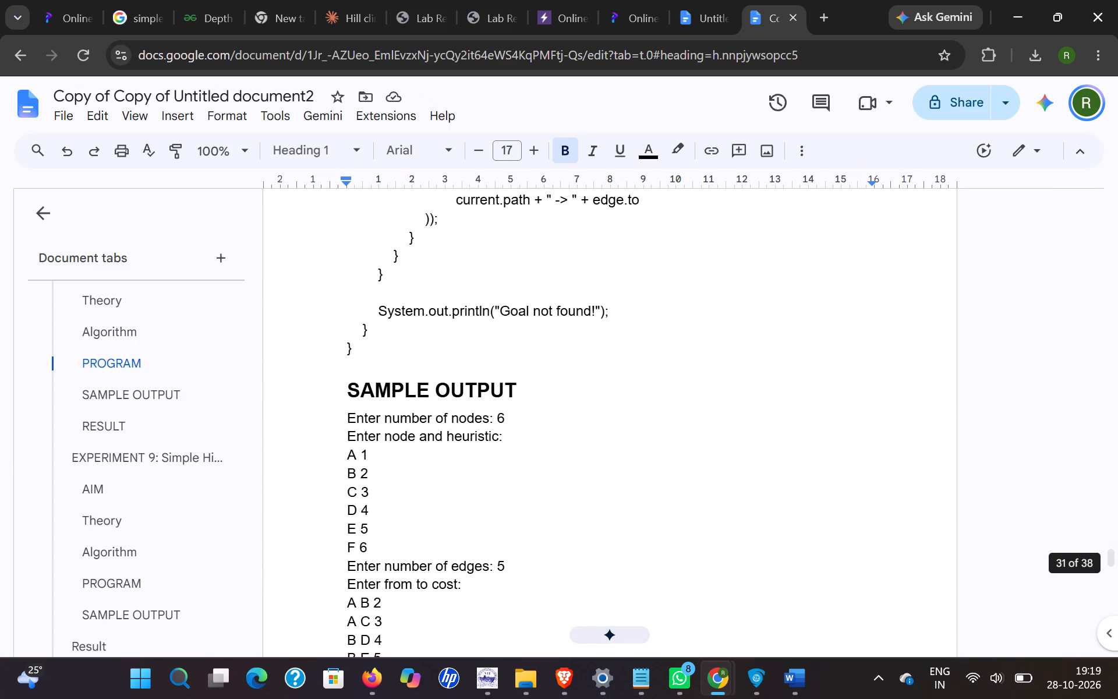
pyautogui.scroll(-4, 521, 437)
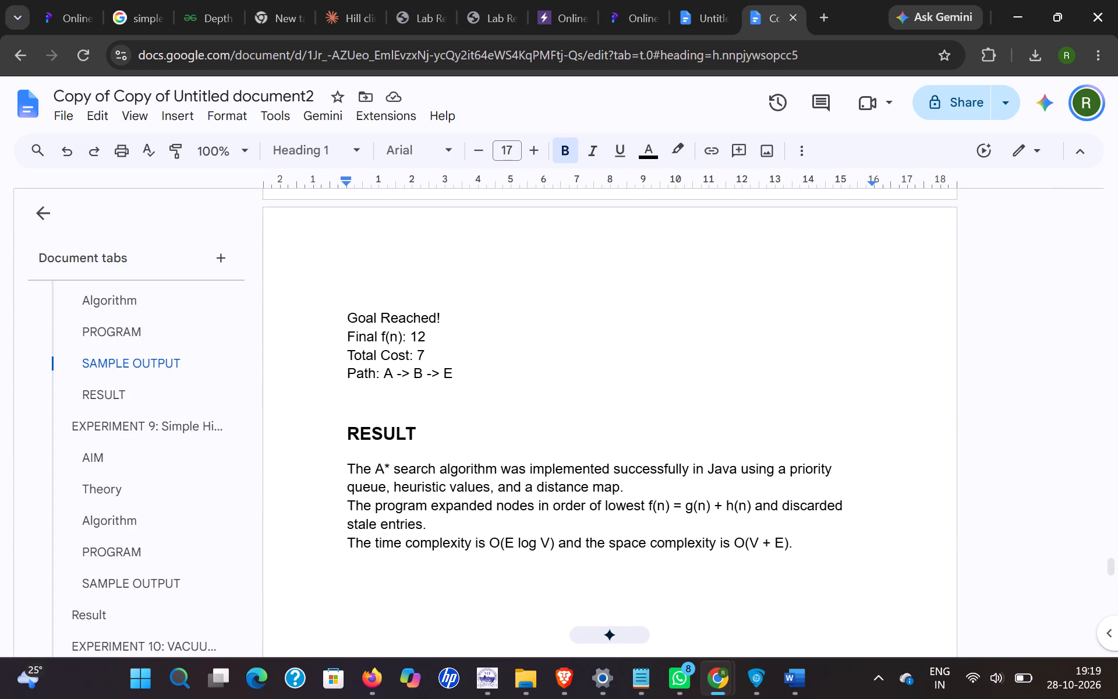
pyautogui.click(423, 405)
pyautogui.press('BackSpace')
pyautogui.press('BackSpace')
pyautogui.press('BackSpace')
pyautogui.press('BackSpace')
pyautogui.press('BackSpace')
pyautogui.press('BackSpace')
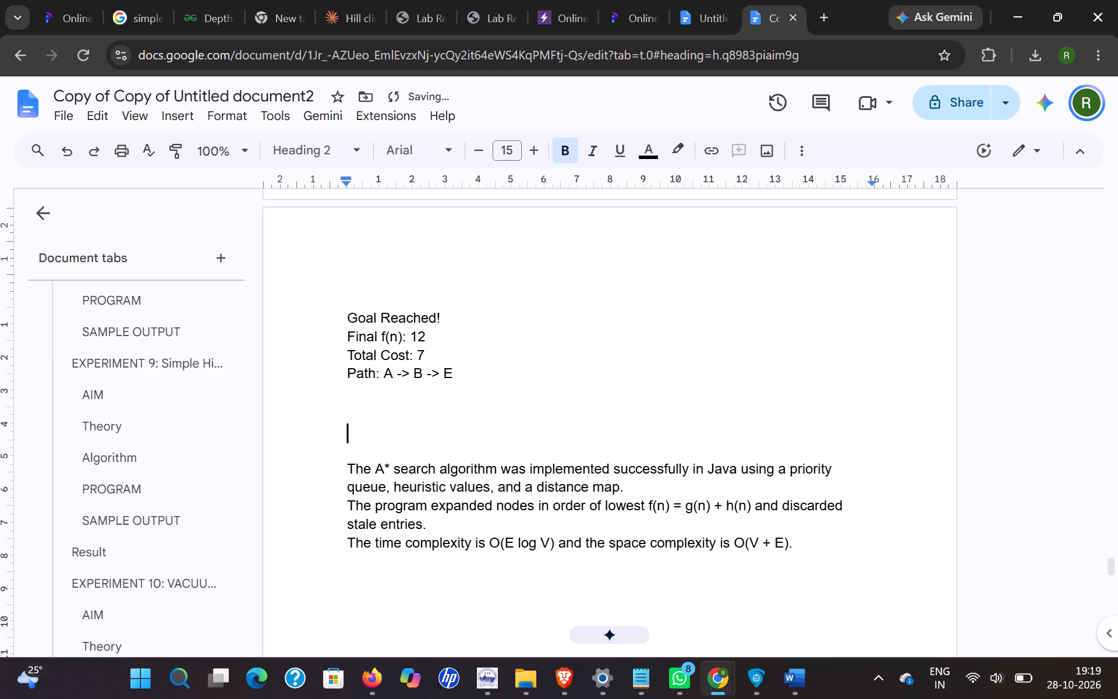
pyautogui.write('Conclu')
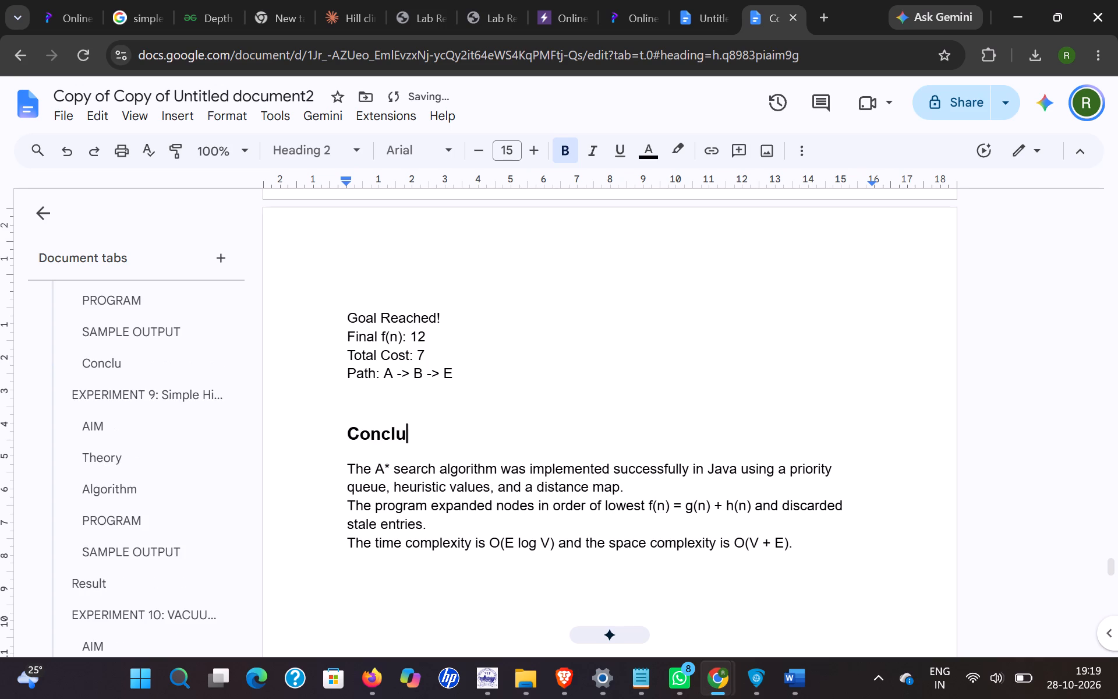
pyautogui.write('sion')
pyautogui.click(634, 387)
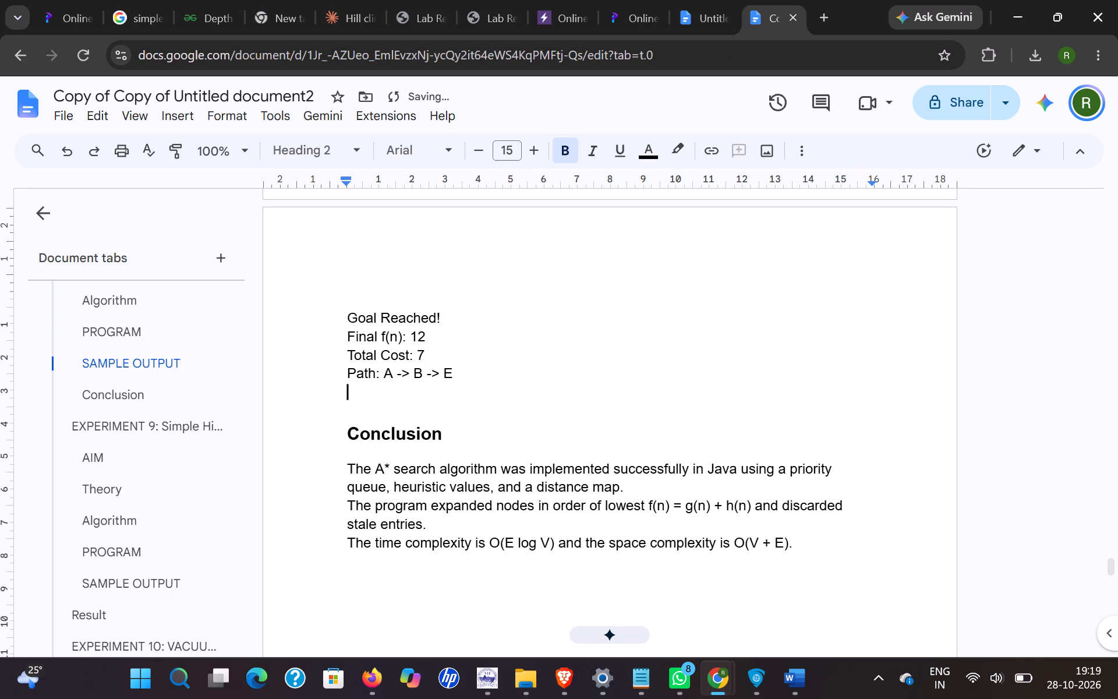
# Replace the Result heading at the end of the EXPERIMENT 9: Simple Hill Climbing section with conclusion.
pyautogui.scroll(-3, 634, 387)
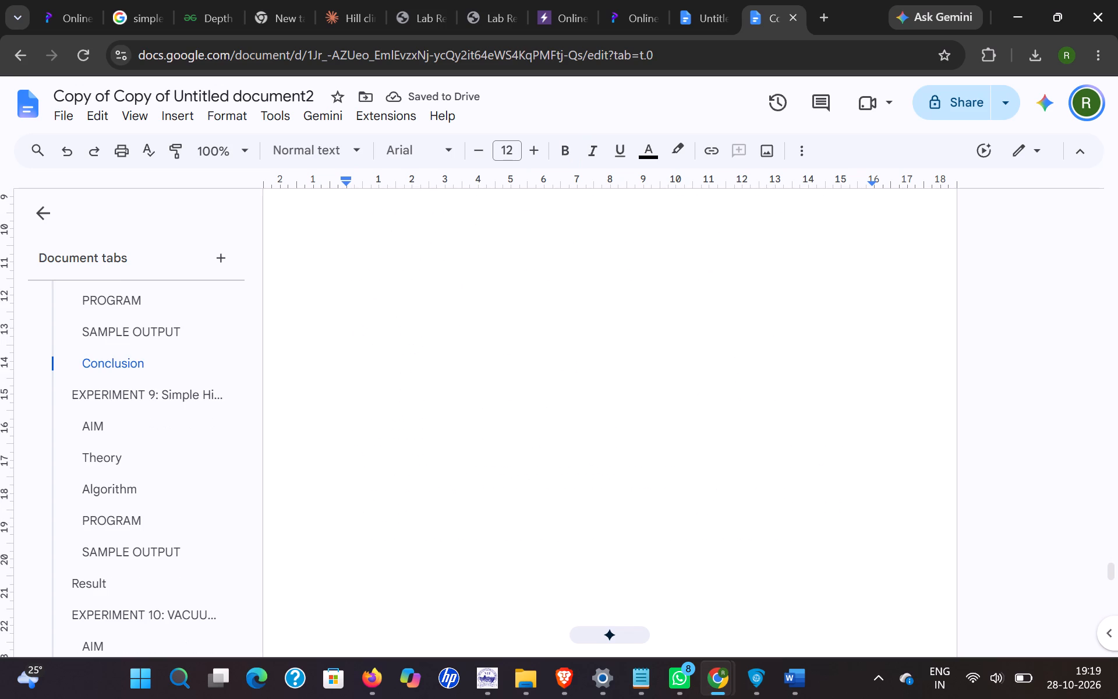
pyautogui.scroll(-3, 634, 387)
pyautogui.scroll(3, 634, 387)
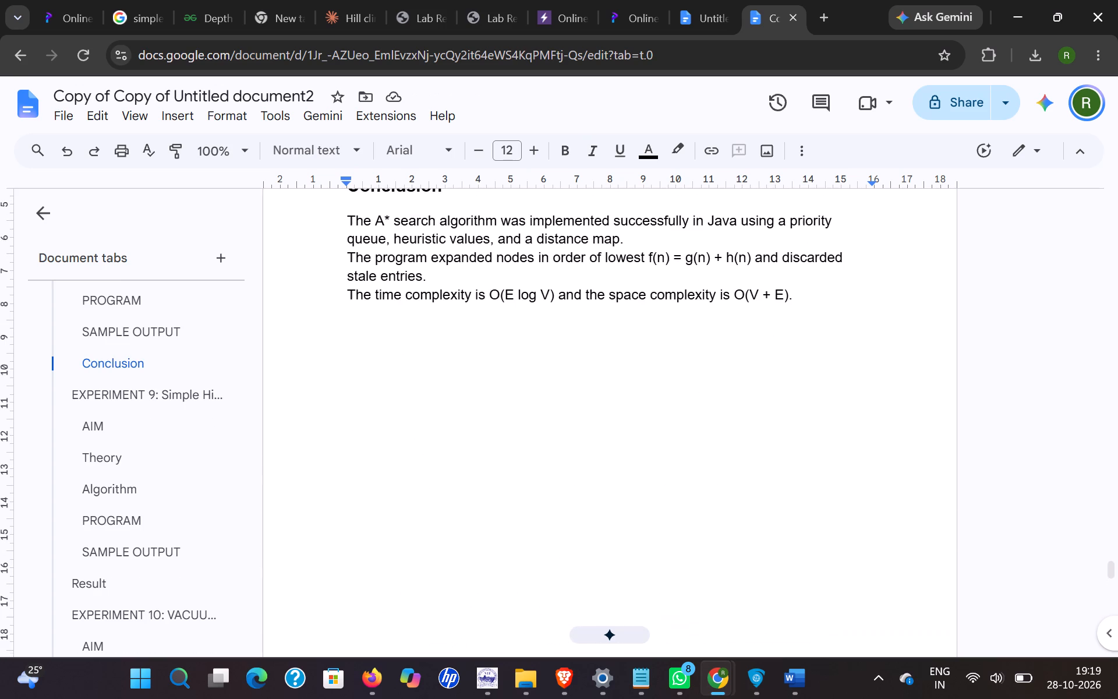
pyautogui.scroll(2, 634, 387)
pyautogui.scroll(-4, 634, 387)
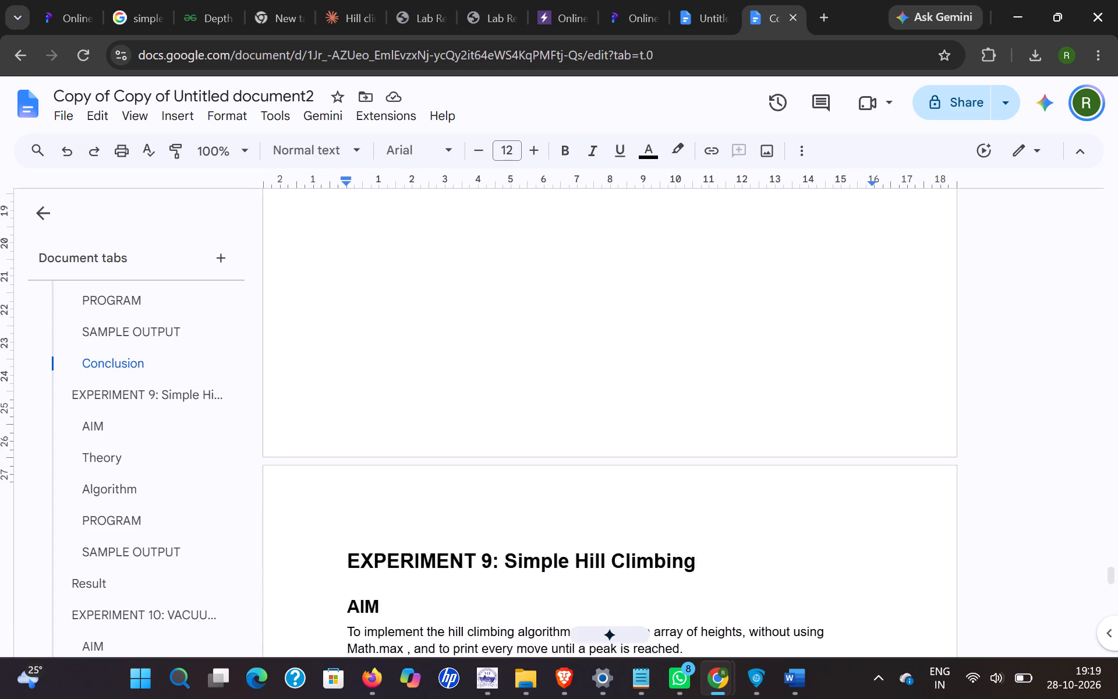
pyautogui.scroll(-1, 634, 387)
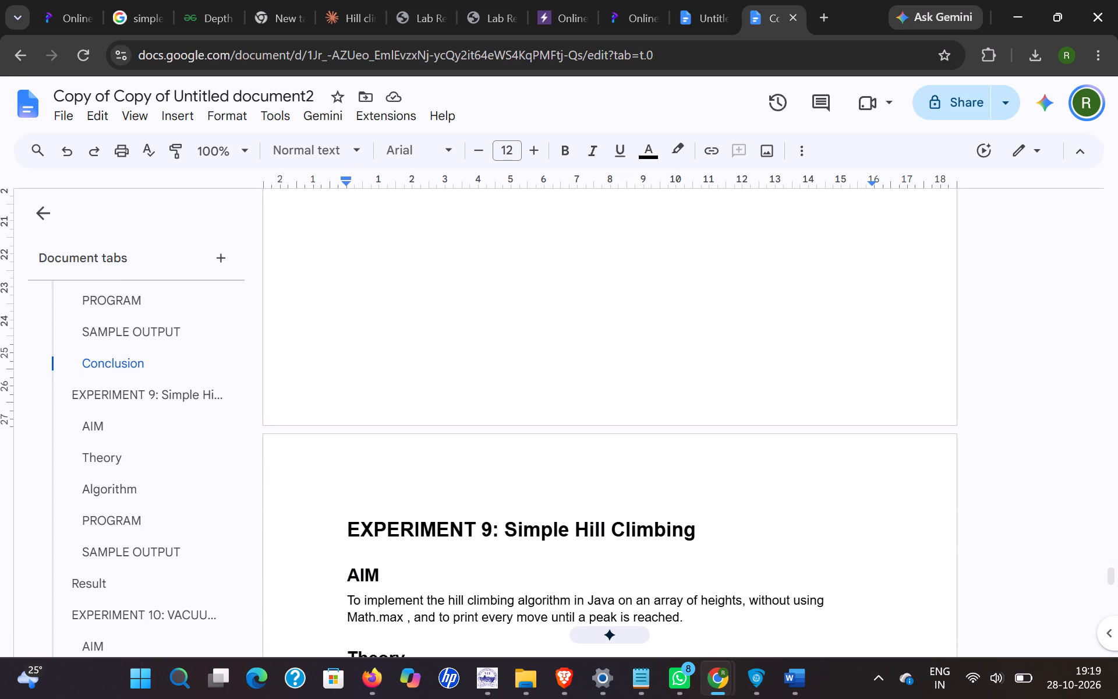
pyautogui.click(603, 324)
pyautogui.scroll(-6, 603, 324)
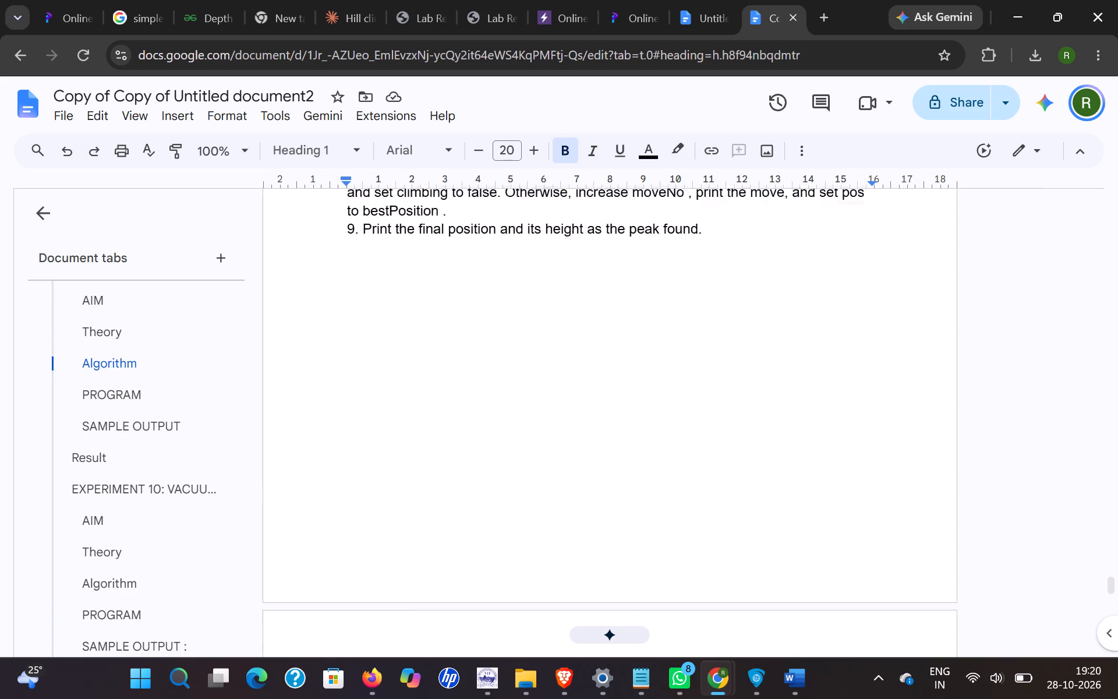
pyautogui.scroll(-8, 603, 324)
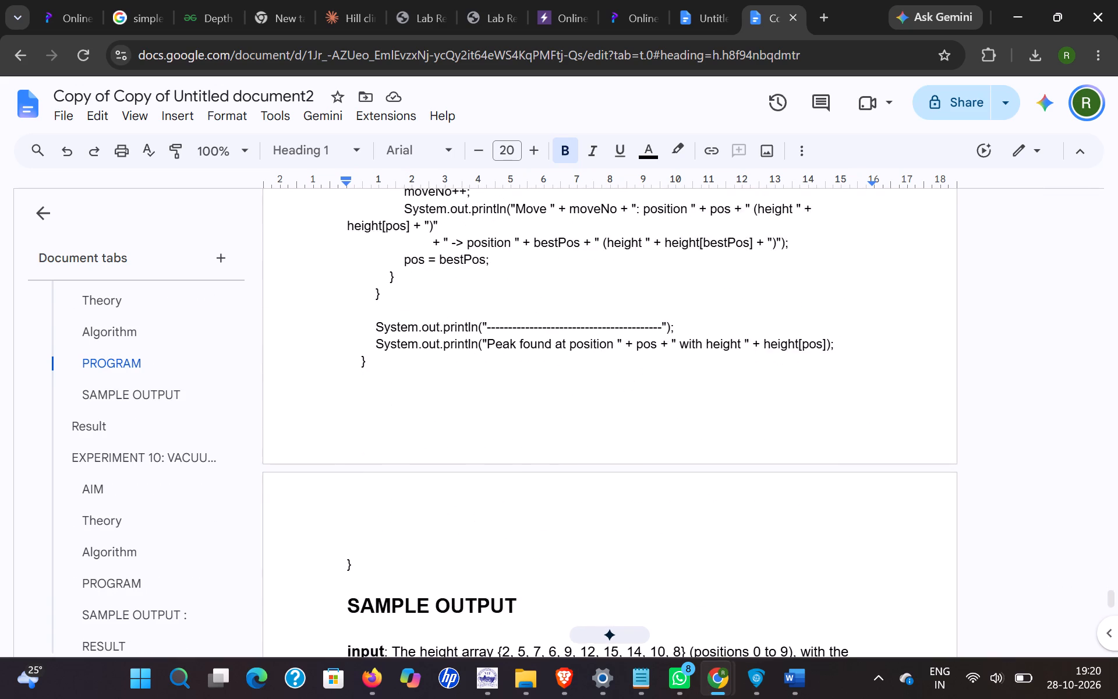
pyautogui.scroll(-6, 603, 324)
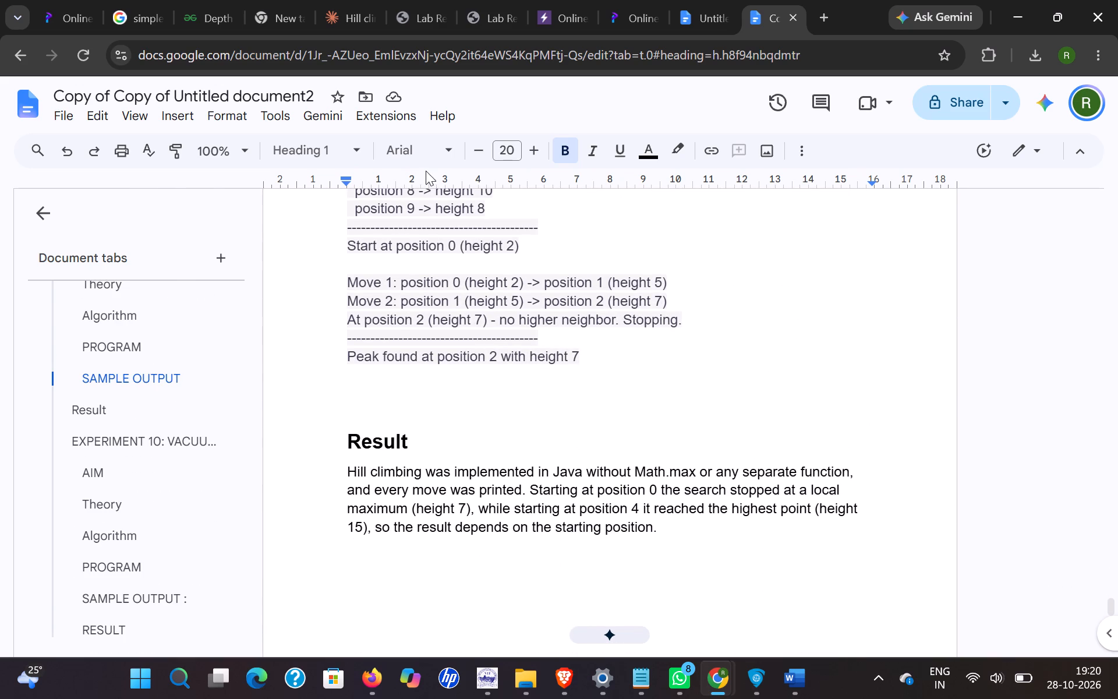
pyautogui.click(341, 338)
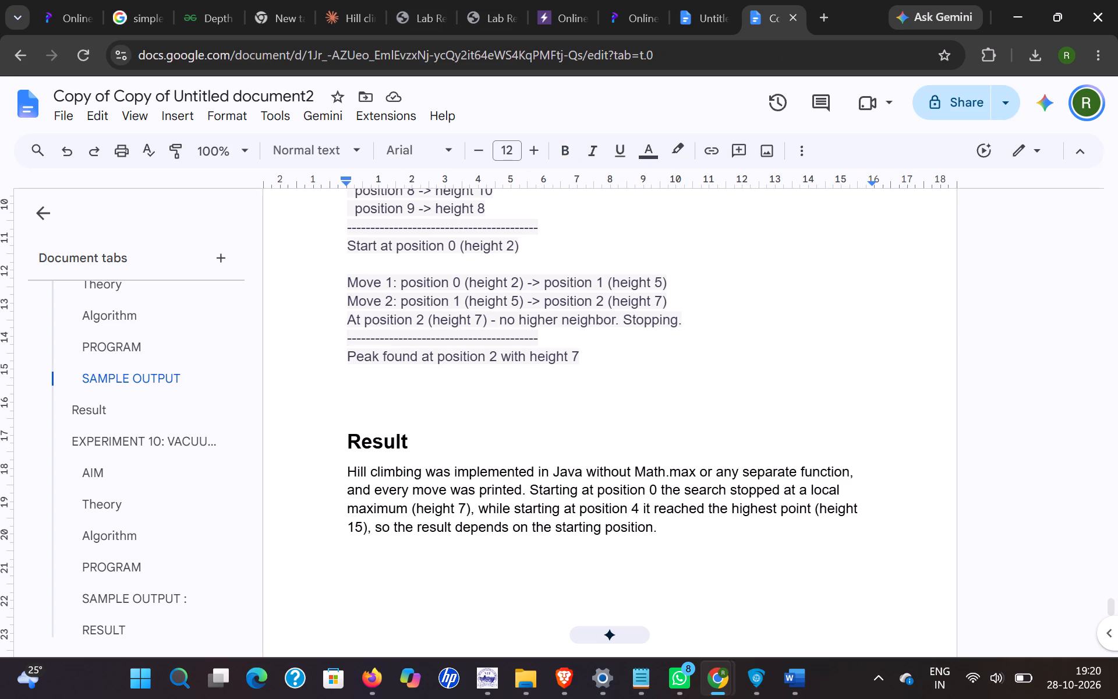
pyautogui.click(277, 355)
pyautogui.click(415, 442)
pyautogui.press('BackSpace')
pyautogui.press('BackSpace')
pyautogui.press('BackSpace')
pyautogui.press('BackSpace')
pyautogui.press('BackSpace')
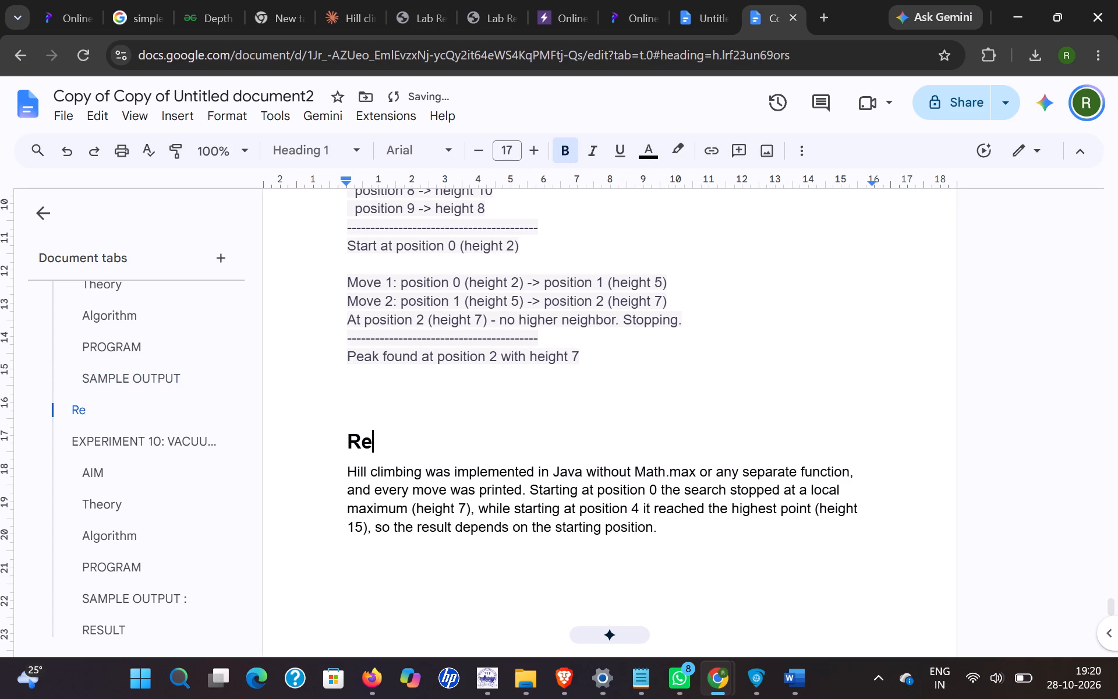
pyautogui.press('BackSpace')
pyautogui.press('BackSpace')
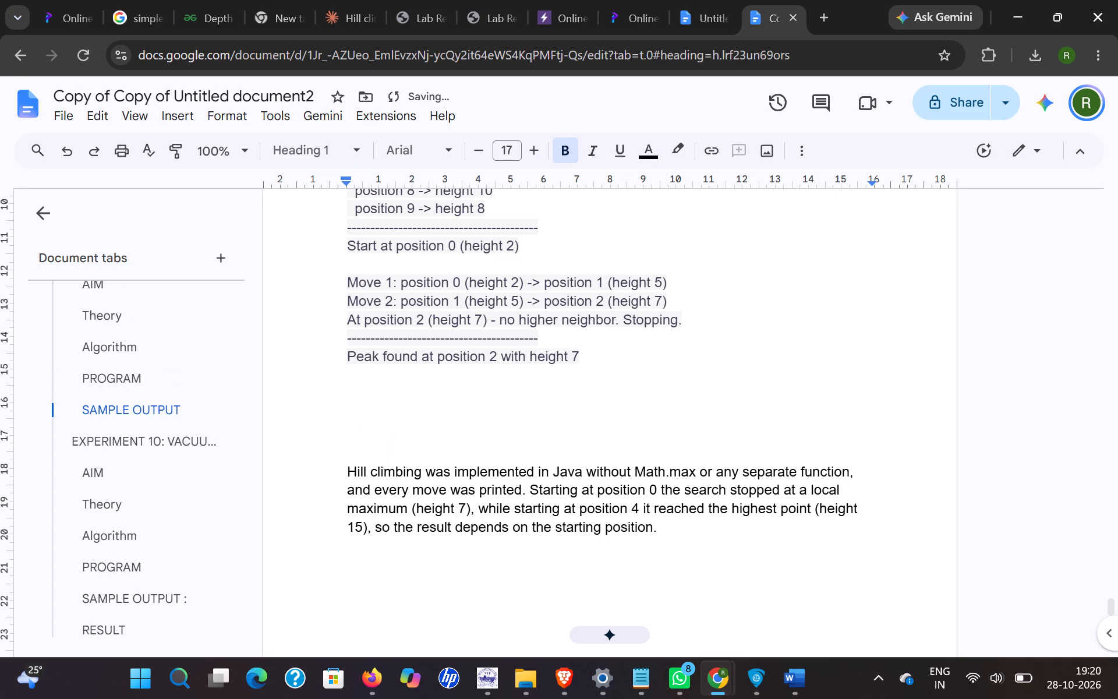
pyautogui.press('c')
pyautogui.write('onclusion')
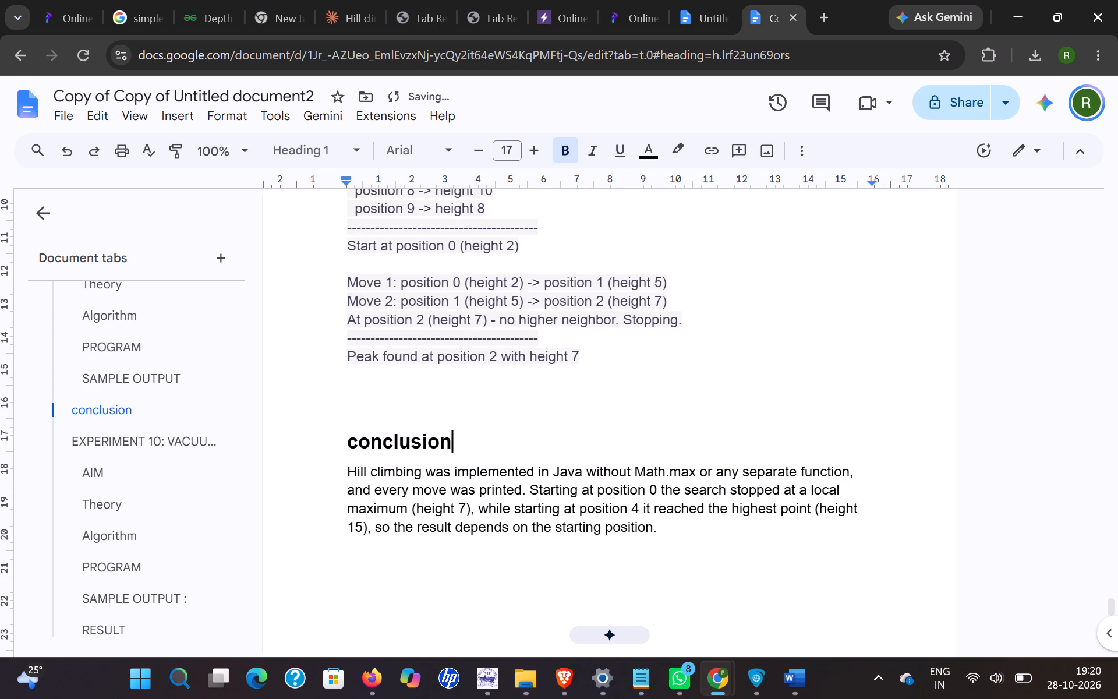
# Remove the extra blank line above the EXPERIMENT 10: VACUUM CLEANER AGENT heading, keeping it at the top of its page.
pyautogui.scroll(-4, 579, 423)
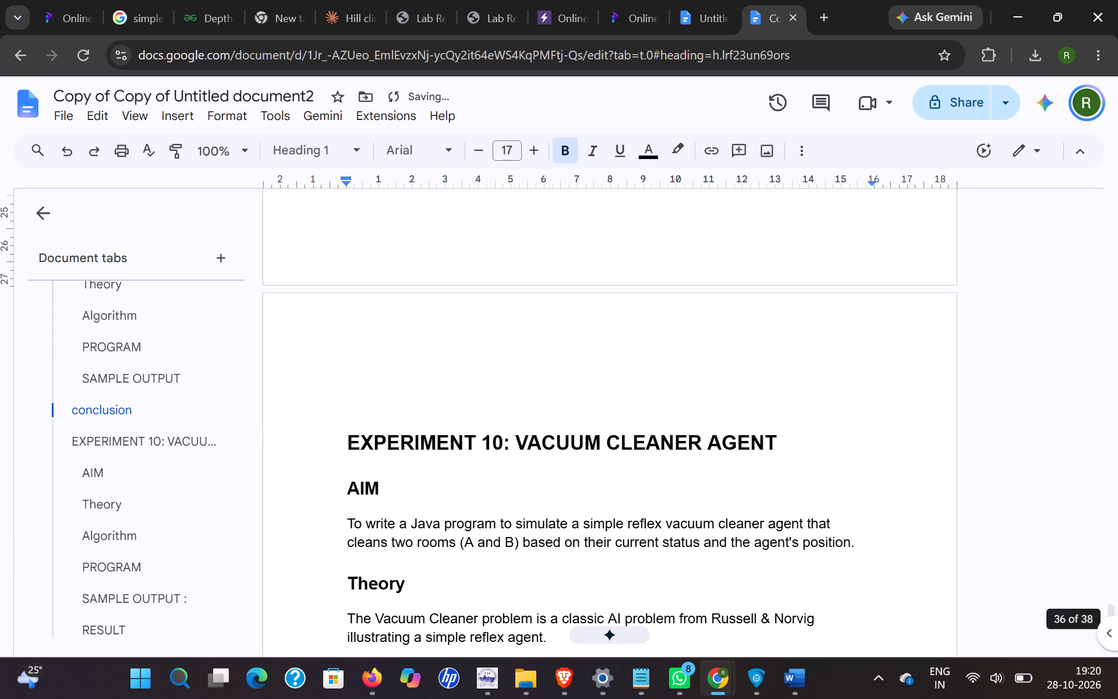
pyautogui.click(393, 418)
pyautogui.click(347, 443)
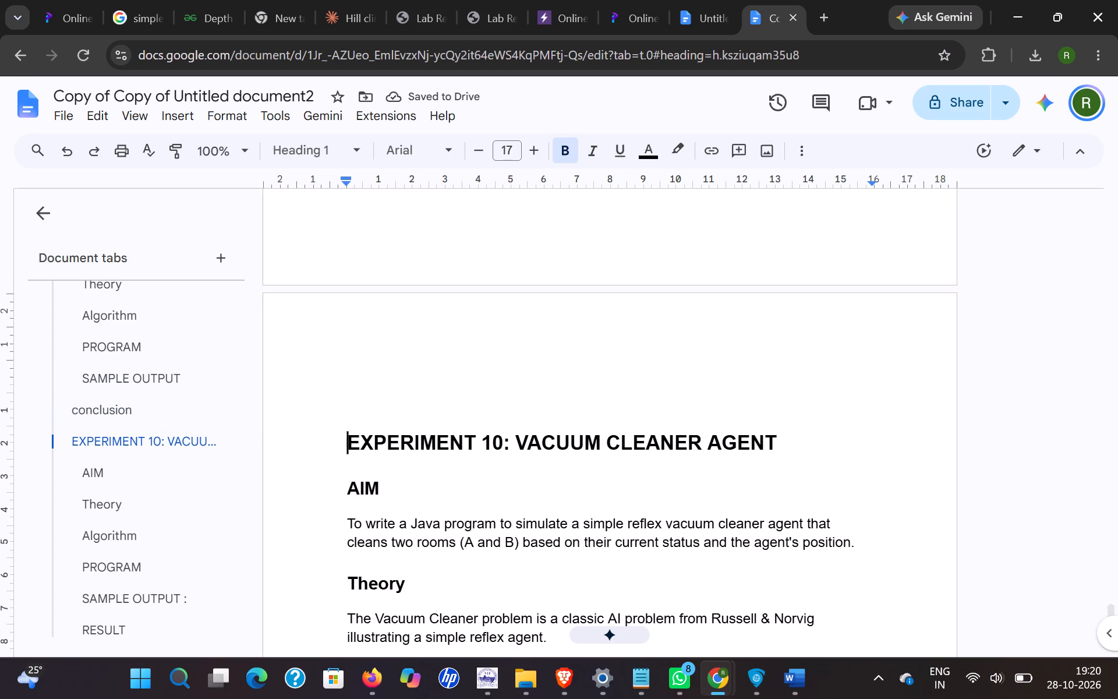
pyautogui.press('BackSpace')
pyautogui.press('BackSpace')
pyautogui.press('Return')
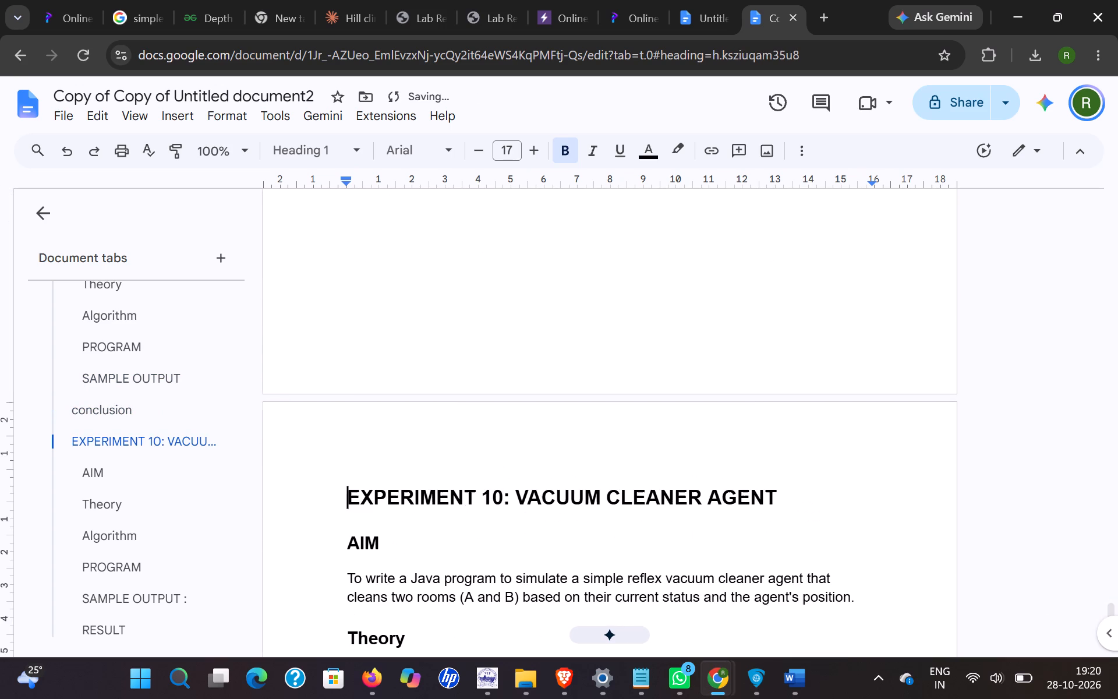
pyautogui.click(559, 432)
# Insert five blank lines before the Vacuum Cleaner Agent experiment's PROGRAM heading to move it to the top of a new page.
pyautogui.scroll(-2, 559, 432)
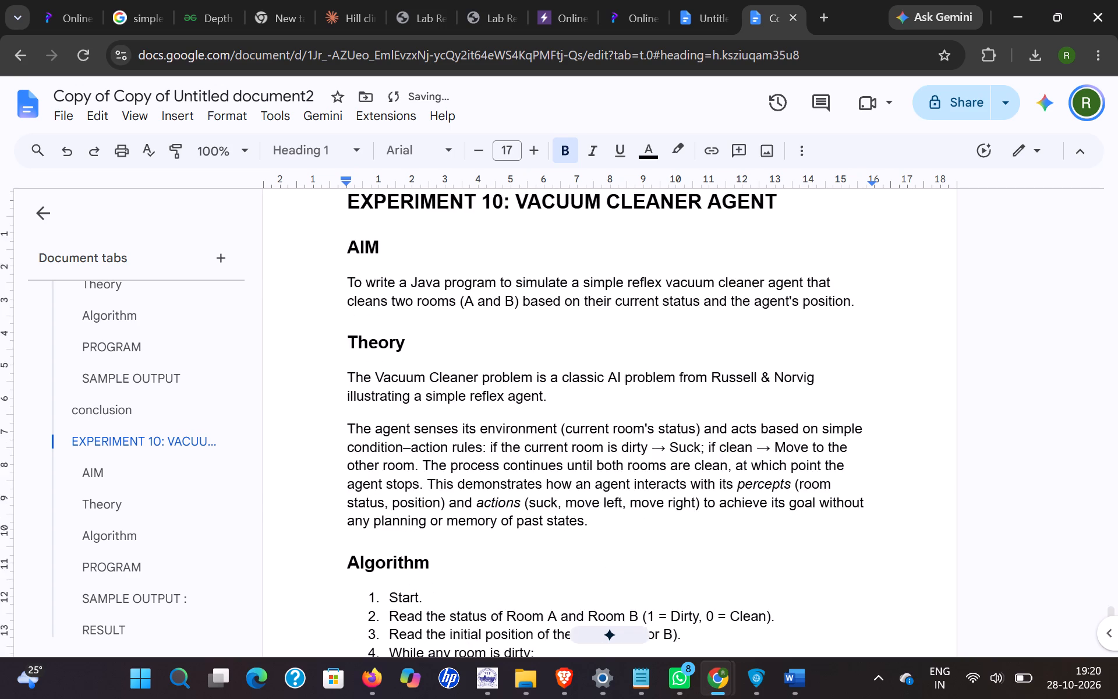
pyautogui.scroll(-3, 559, 432)
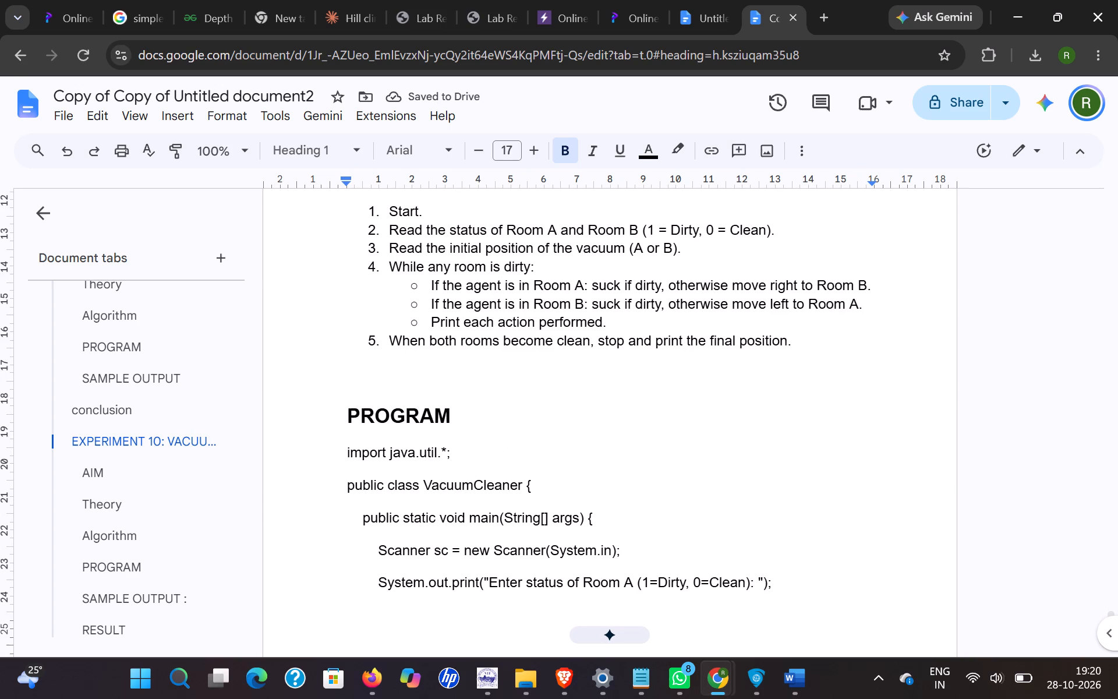
pyautogui.click(342, 408)
pyautogui.press('Return')
pyautogui.press('Return')
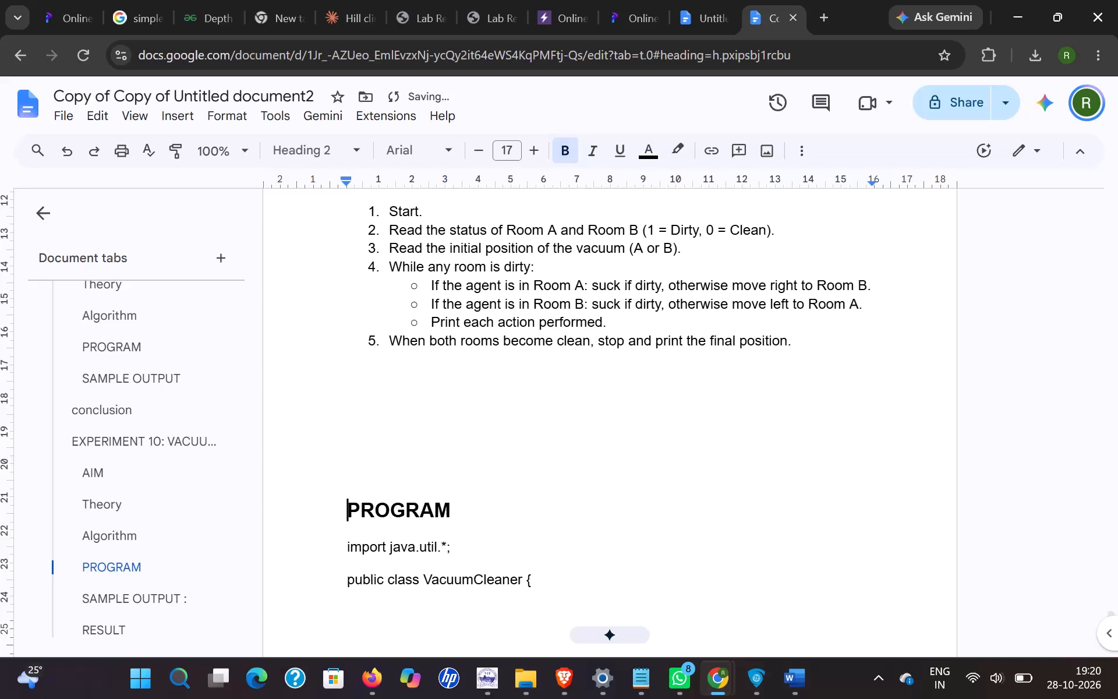
pyautogui.press('Return')
pyautogui.press('Return')
pyautogui.press('Return')
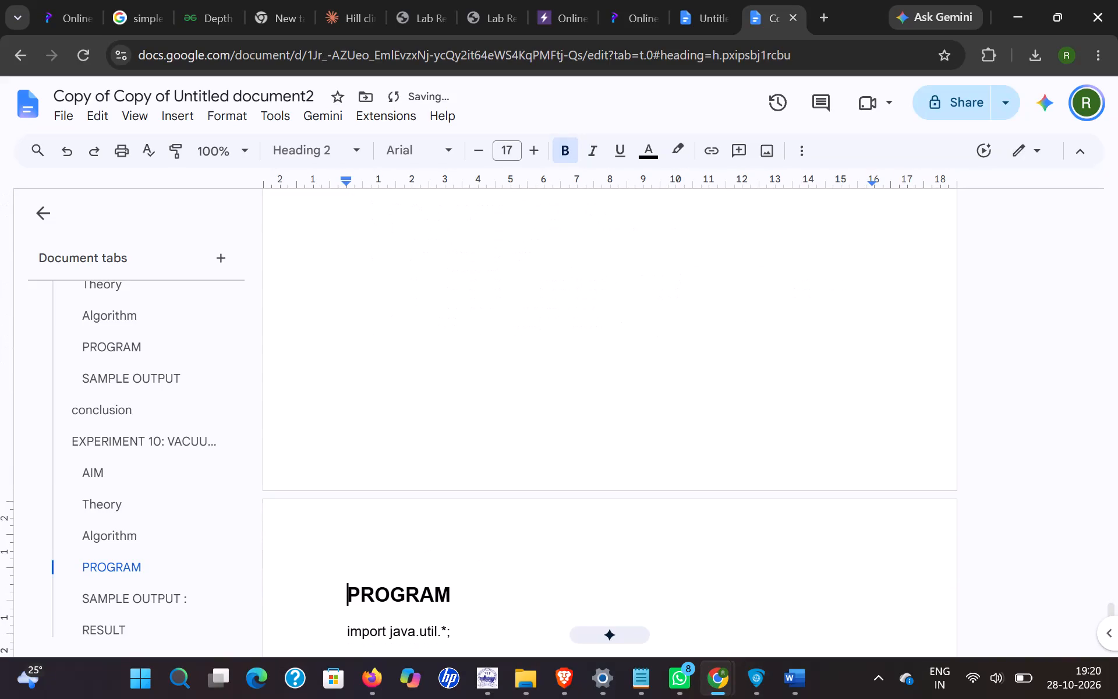
# Replace the RESULT heading at the end of the Vacuum Cleaner Agent experiment with Conclusion.
pyautogui.scroll(-5, 369, 525)
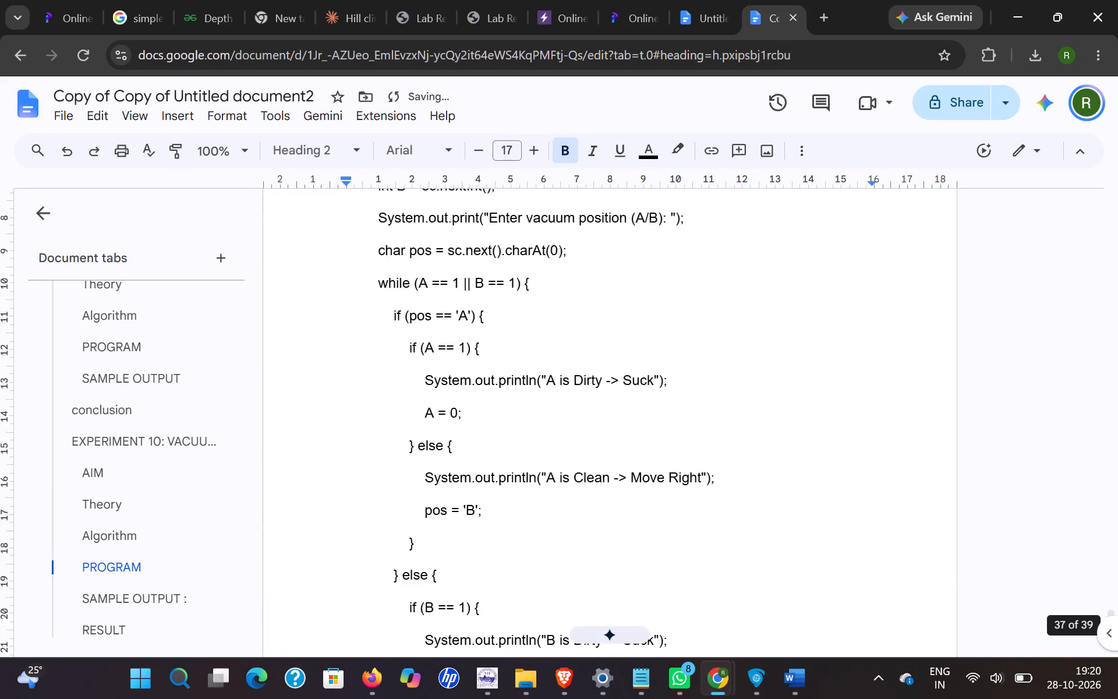
pyautogui.scroll(-6, 369, 525)
pyautogui.scroll(1, 369, 525)
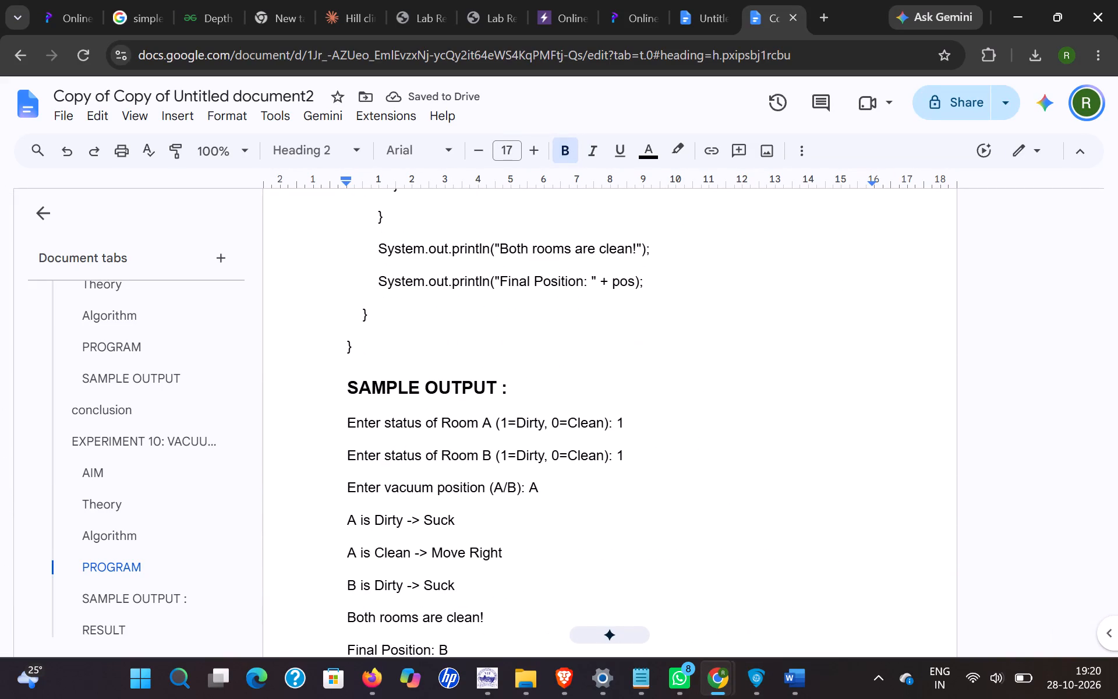
pyautogui.scroll(-2, 369, 525)
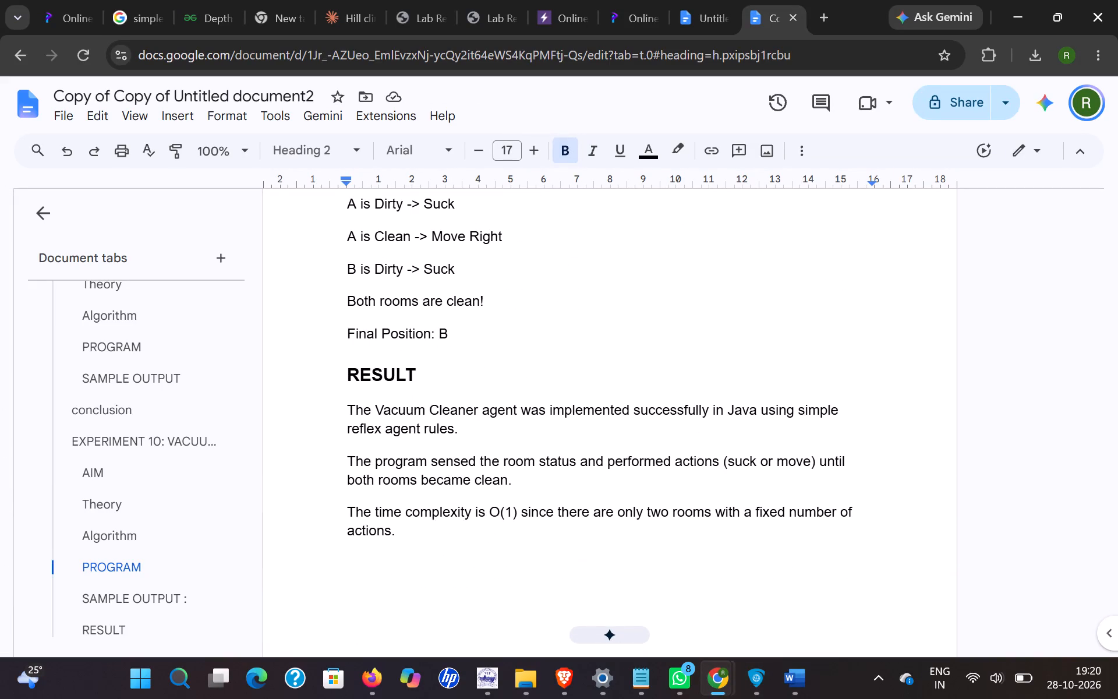
pyautogui.click(432, 361)
pyautogui.press('BackSpace')
pyautogui.press('BackSpace')
pyautogui.press('BackSpace')
pyautogui.press('BackSpace')
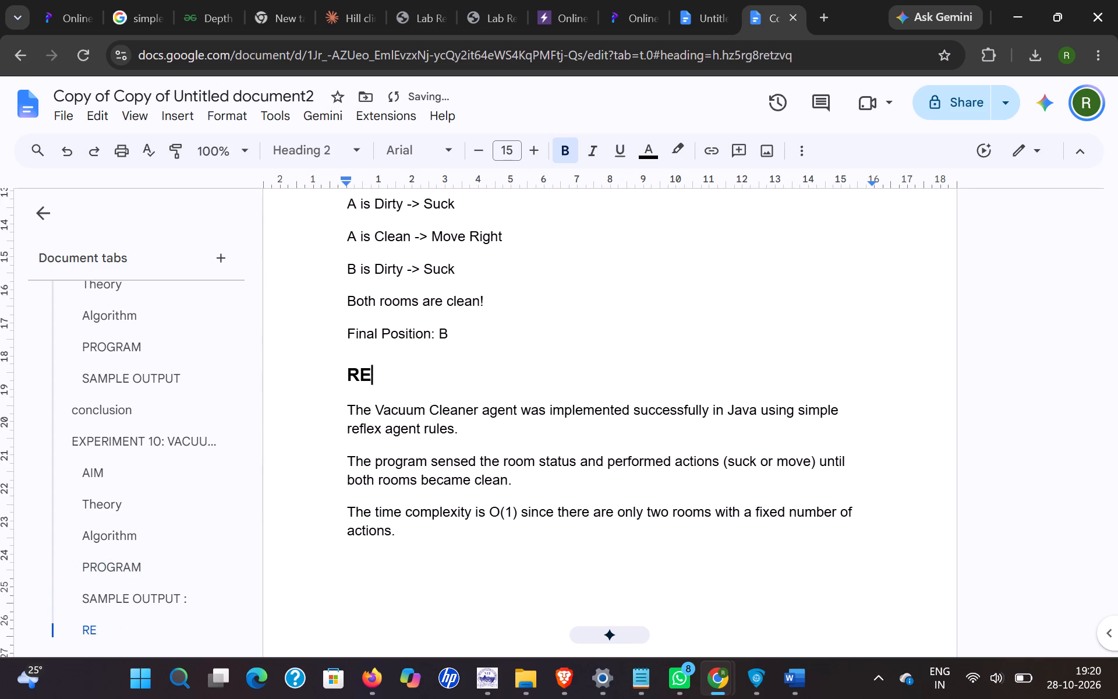
pyautogui.press('BackSpace')
pyautogui.press('BackSpace')
pyautogui.write('Conc')
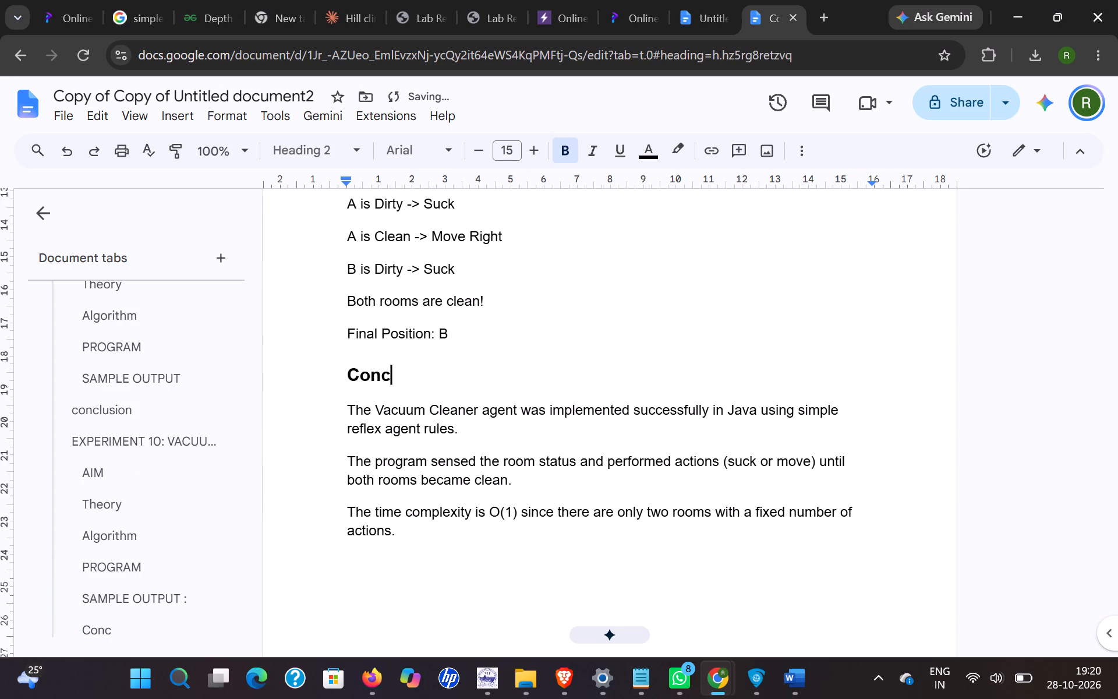
pyautogui.write('lusion')
pyautogui.click(621, 352)
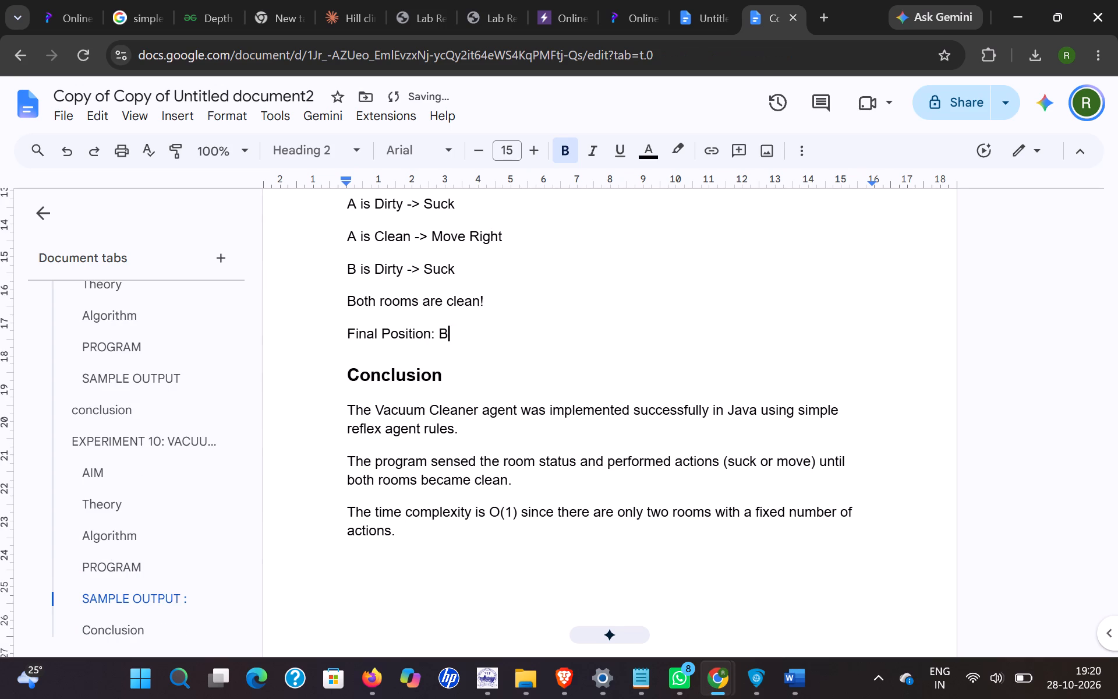
# Check the end of the document after the Vacuum Cleaner Agent experiment's Conclusion for leftover blank pages.
pyautogui.scroll(-7, 621, 352)
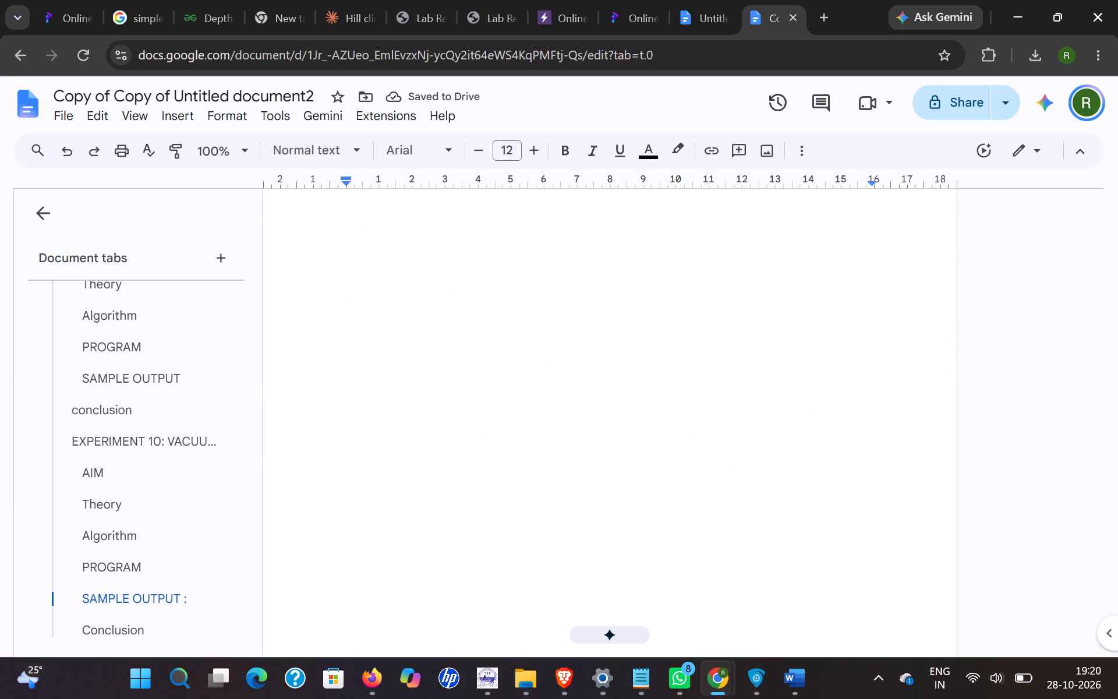
pyautogui.scroll(-3, 621, 352)
pyautogui.click(621, 352)
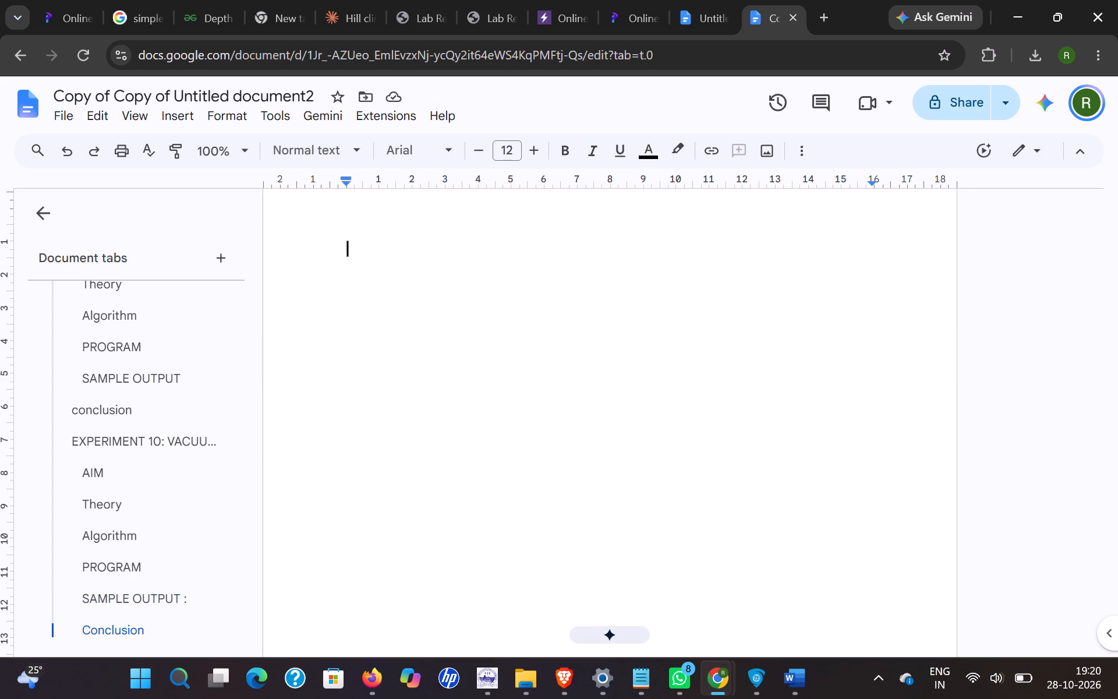
pyautogui.scroll(2, 621, 352)
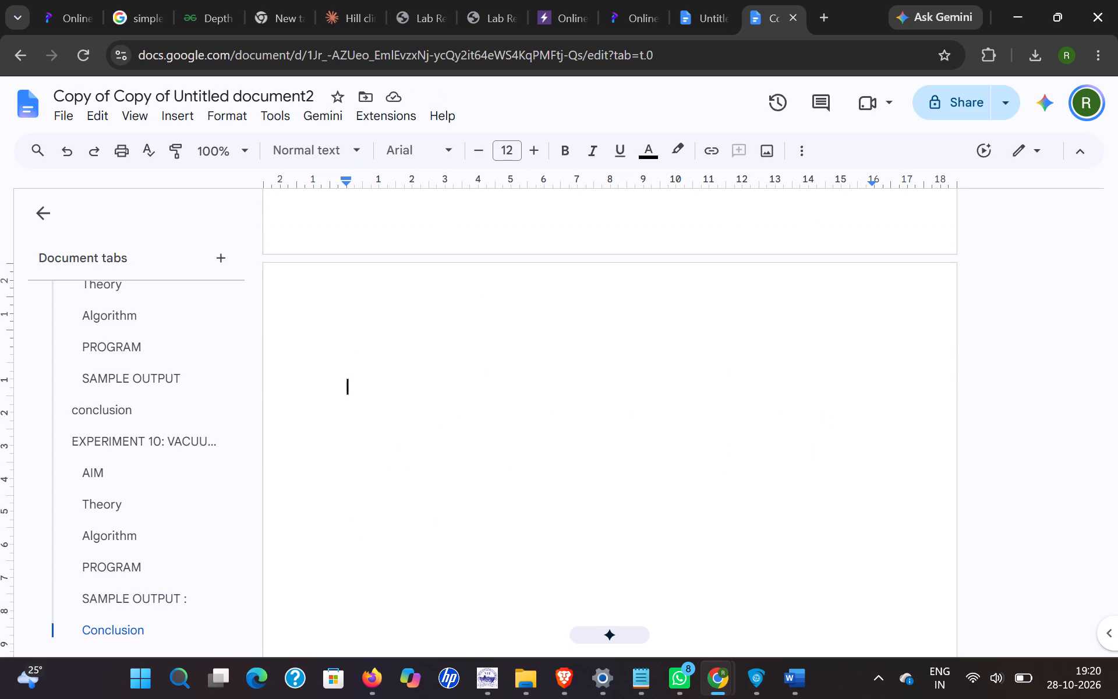
pyautogui.scroll(3, 621, 352)
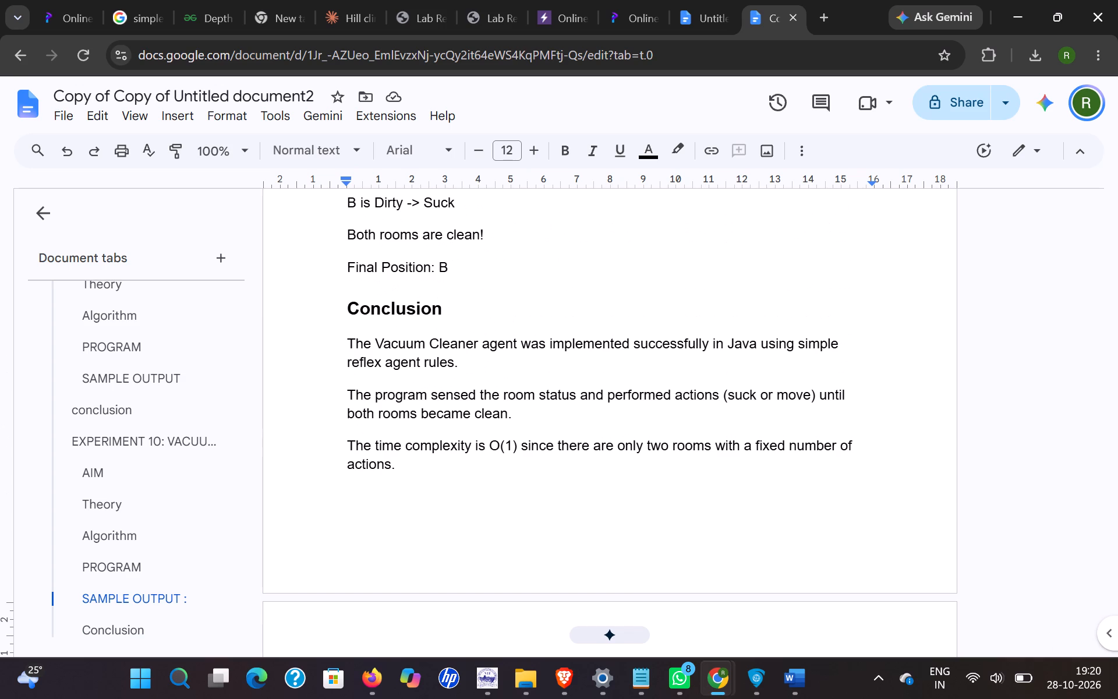
# Review the document from its title page through EXPERIMENT 1: TIC TAC TOE GAME and EXPERIMENT 2: MIN-MAX PROBLEM, checking headings and page breaks.
pyautogui.scroll(17, 621, 352)
pyautogui.scroll(8, 621, 352)
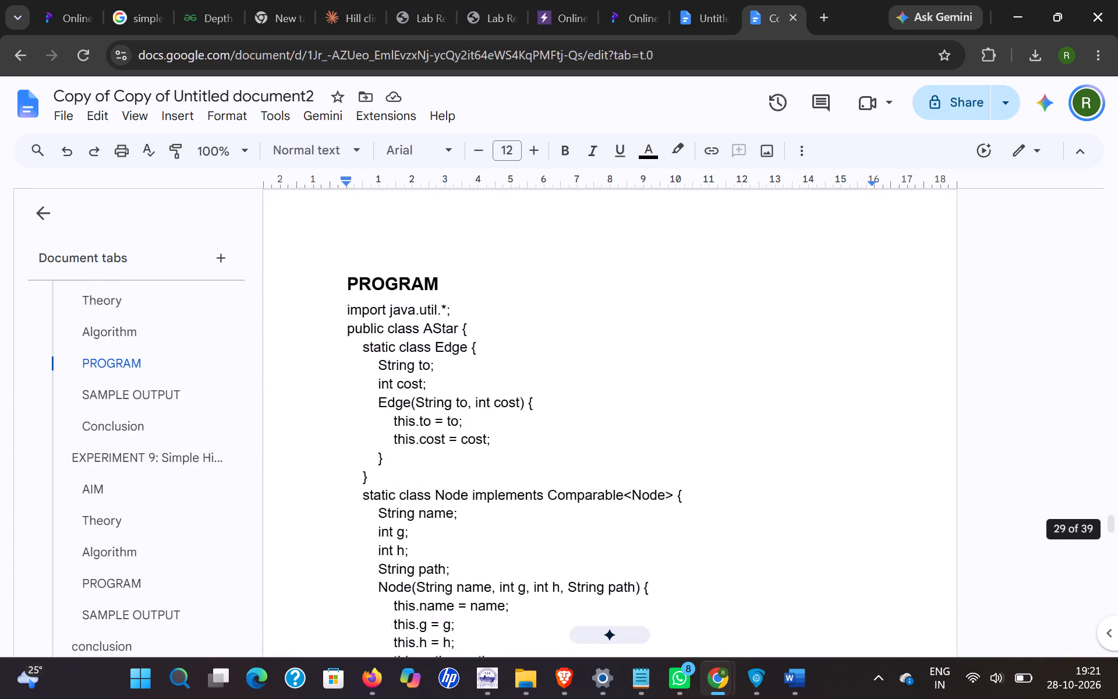
pyautogui.scroll(19, 621, 352)
pyautogui.scroll(18, 621, 352)
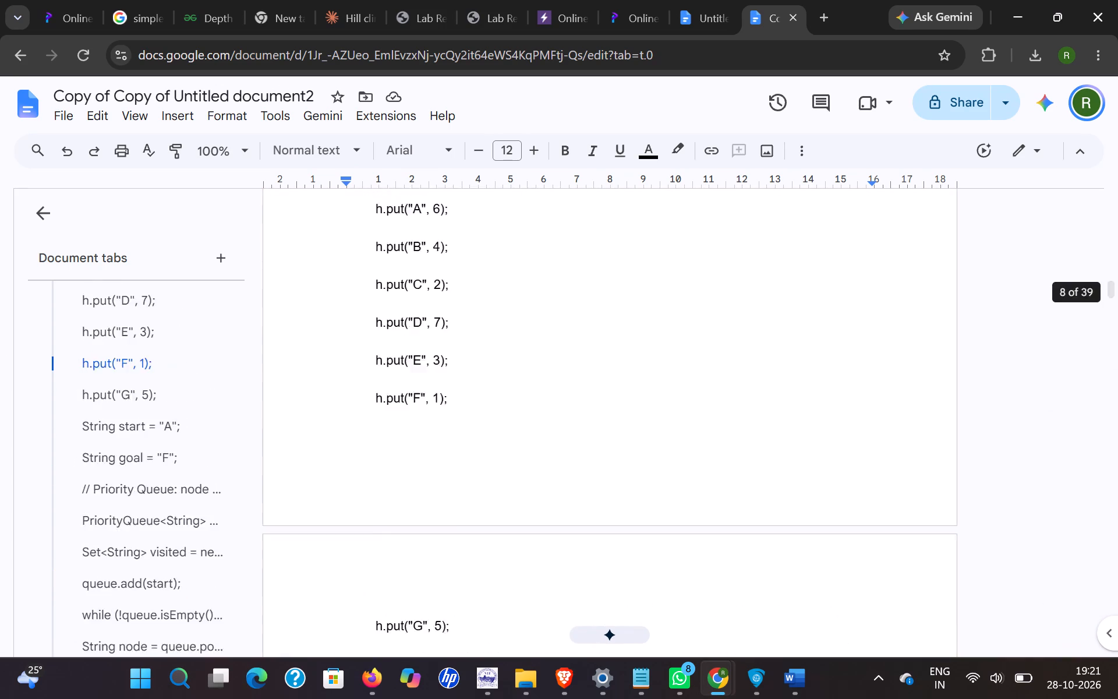
pyautogui.scroll(15, 621, 352)
pyautogui.scroll(7, 621, 352)
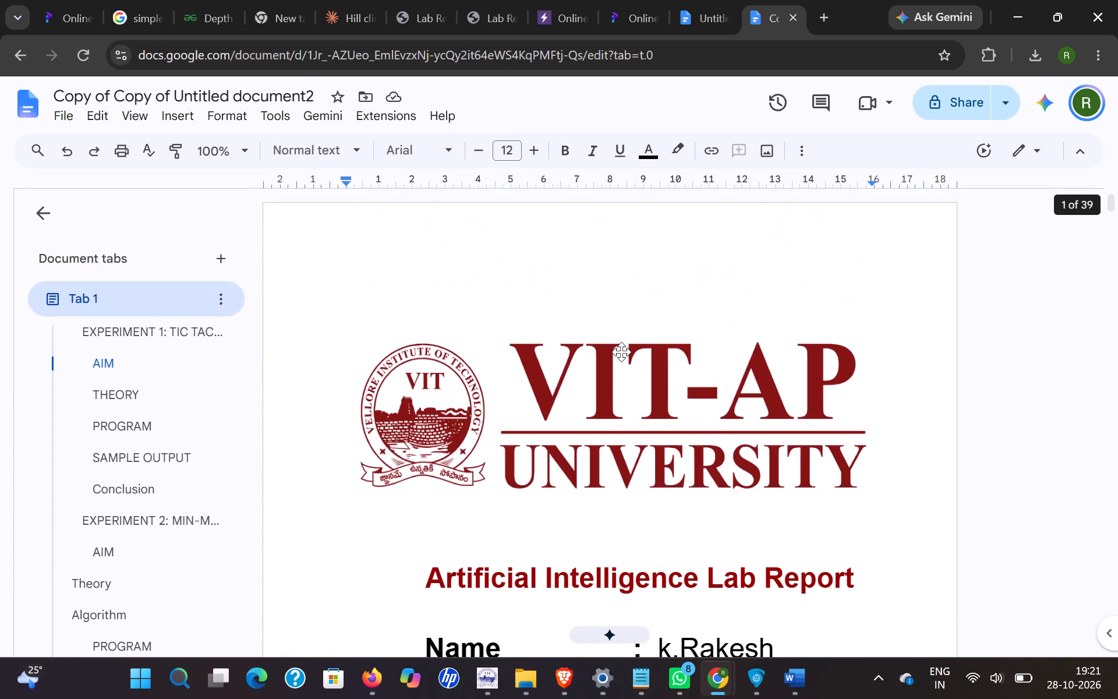
pyautogui.scroll(-8, 621, 352)
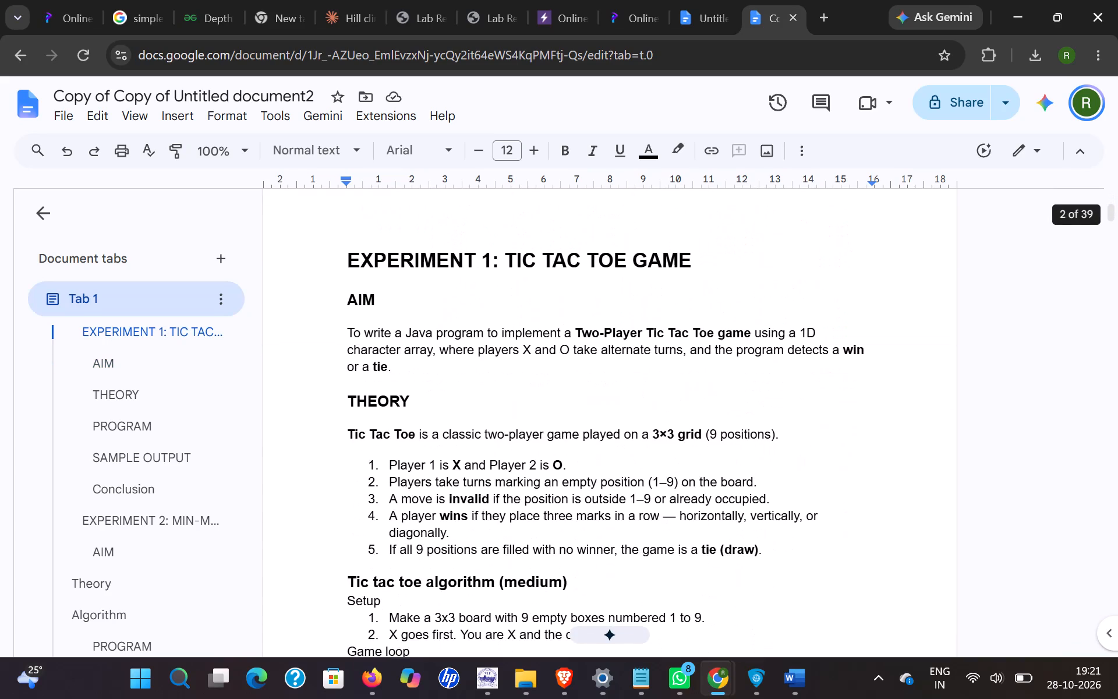
pyautogui.scroll(-6, 621, 352)
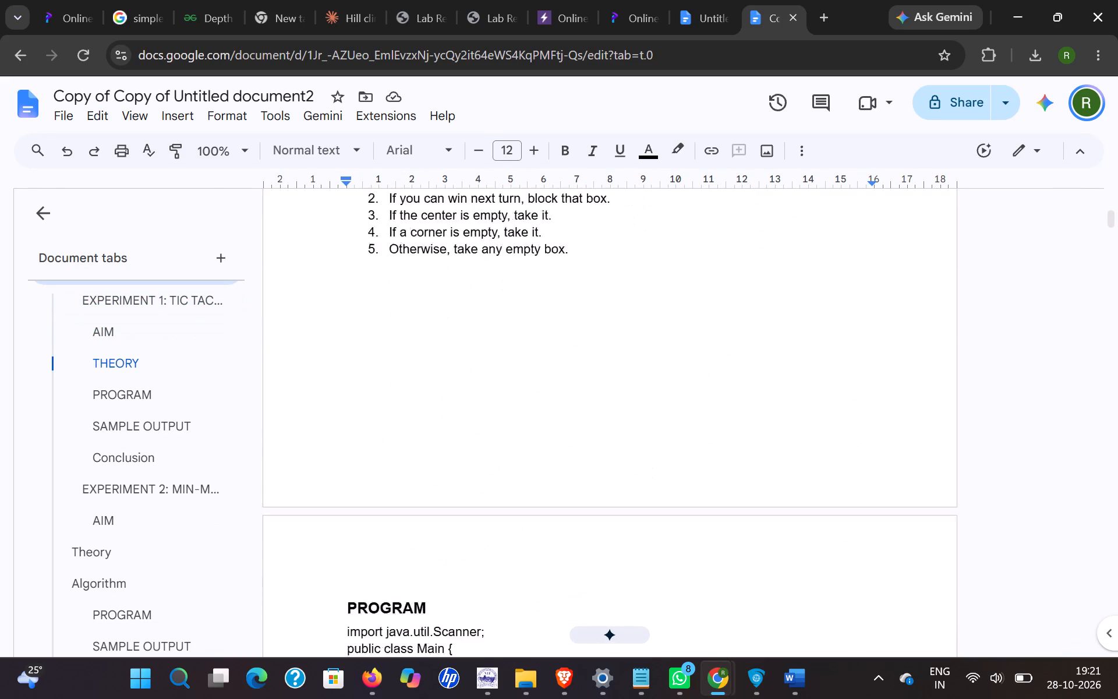
pyautogui.scroll(-7, 621, 352)
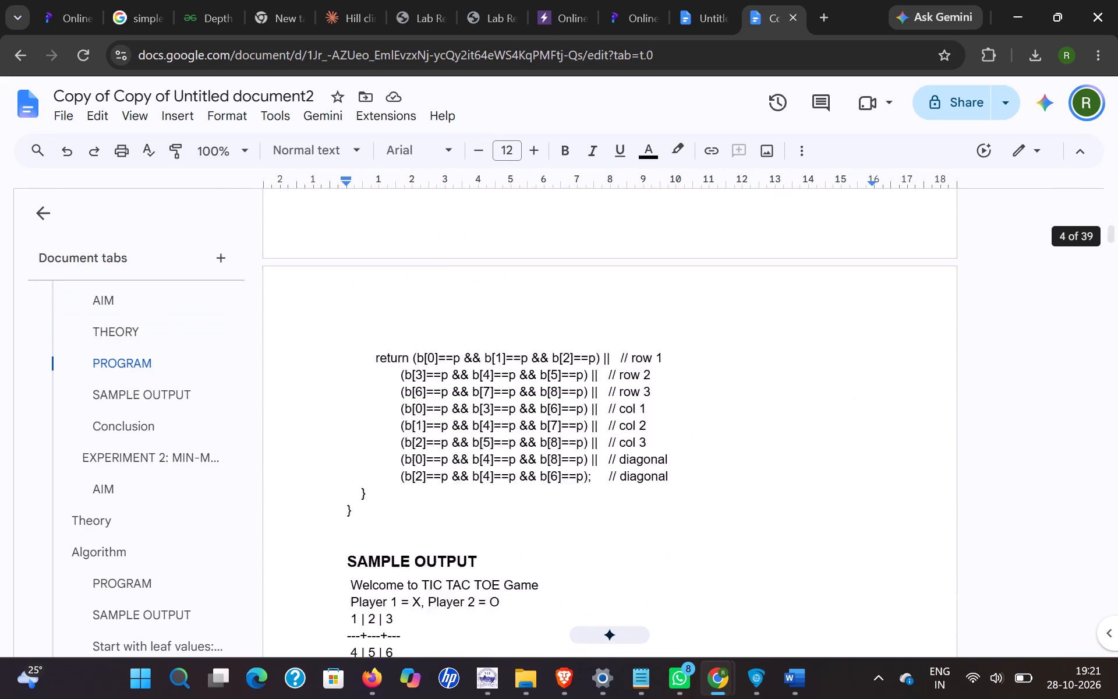
pyautogui.scroll(-7, 621, 352)
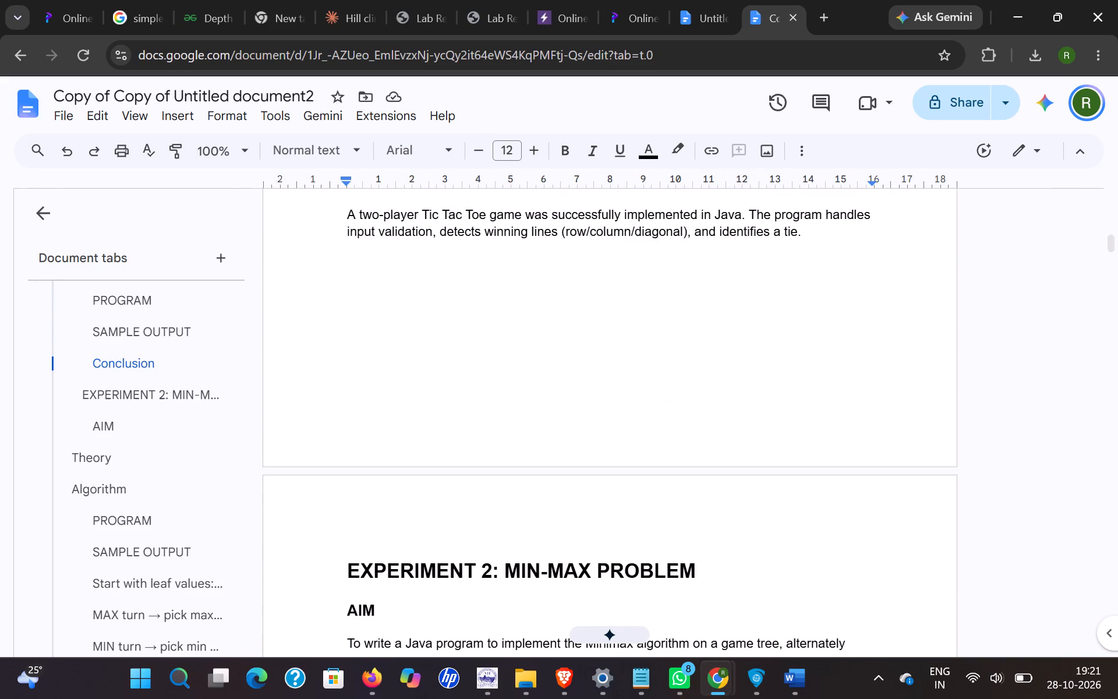
pyautogui.scroll(-6, 621, 352)
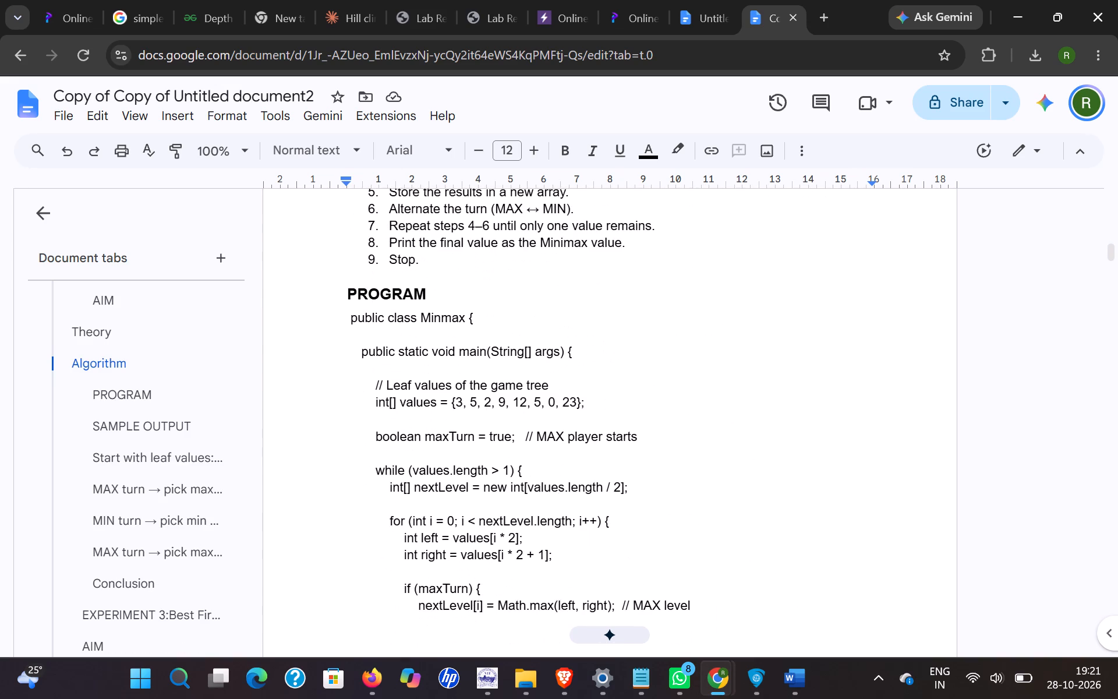
pyautogui.scroll(-2, 621, 352)
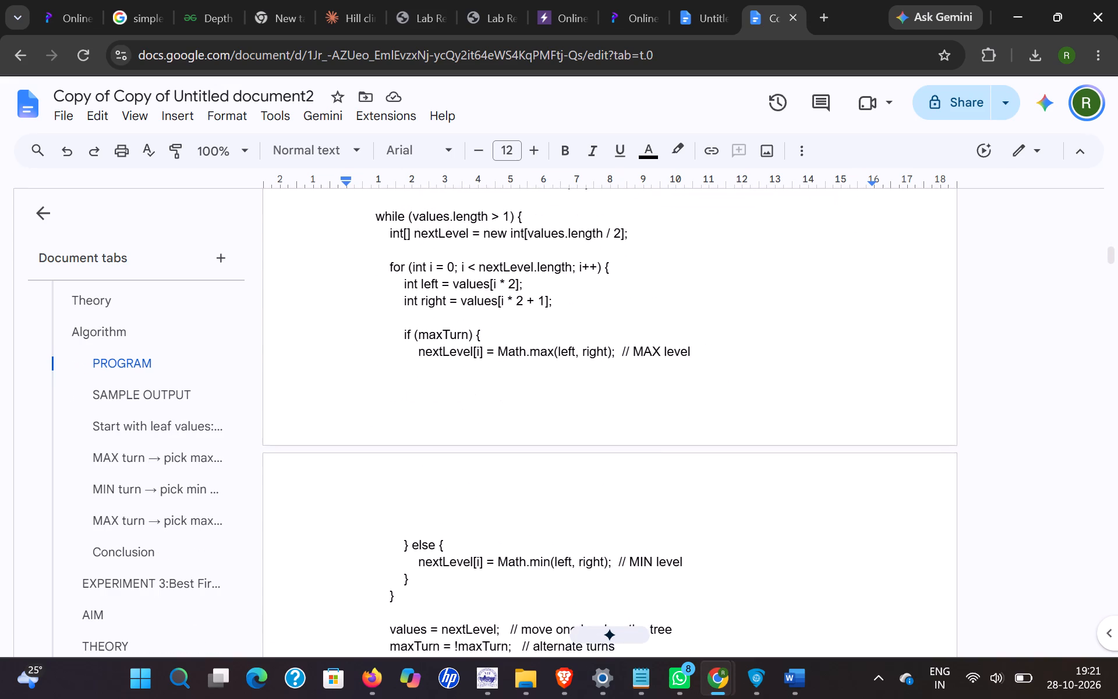
pyautogui.scroll(-5, 621, 352)
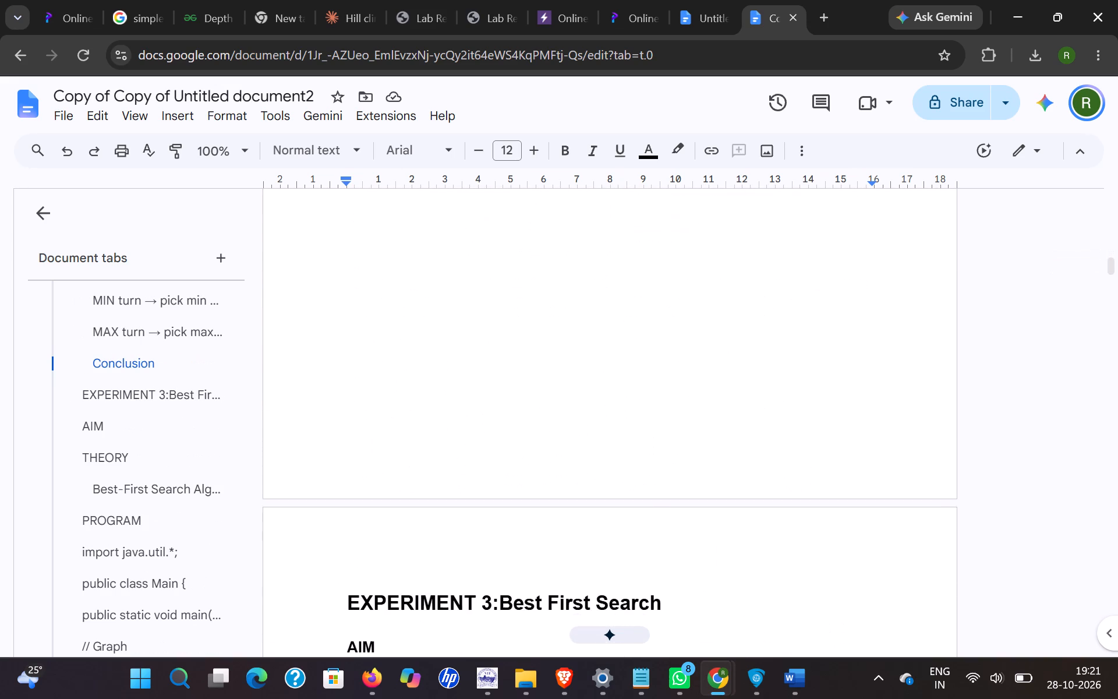
# Review the layout of the EXPERIMENT 3: Best First Search section, from its AIM to its Conclusion.
pyautogui.scroll(-4, 621, 352)
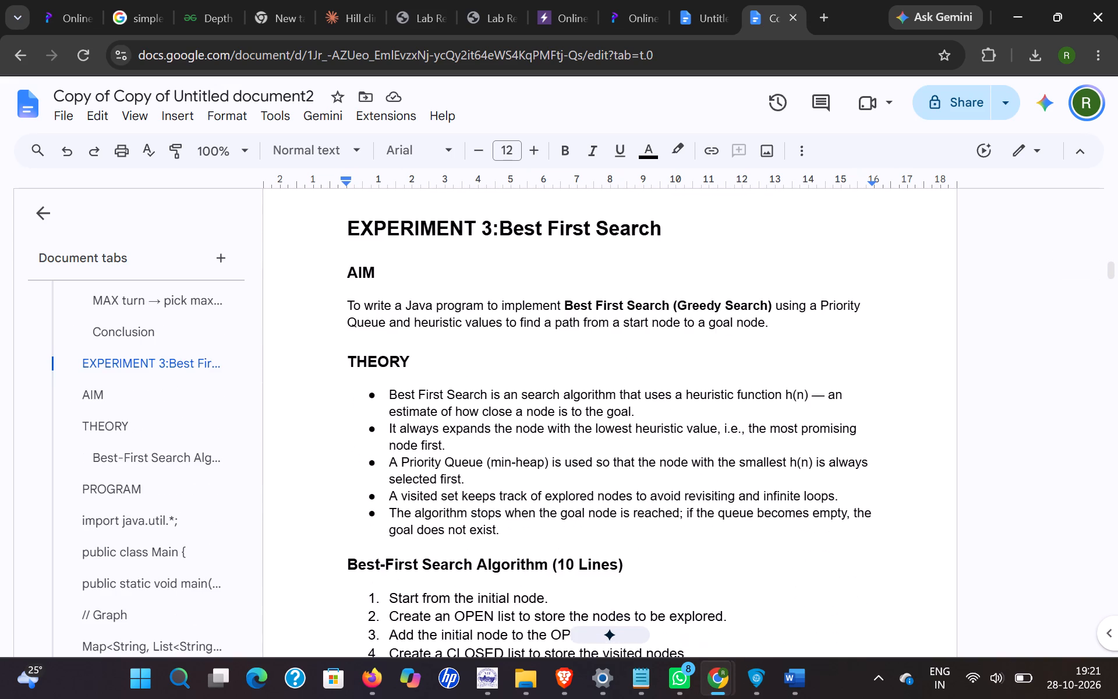
pyautogui.scroll(-7, 621, 352)
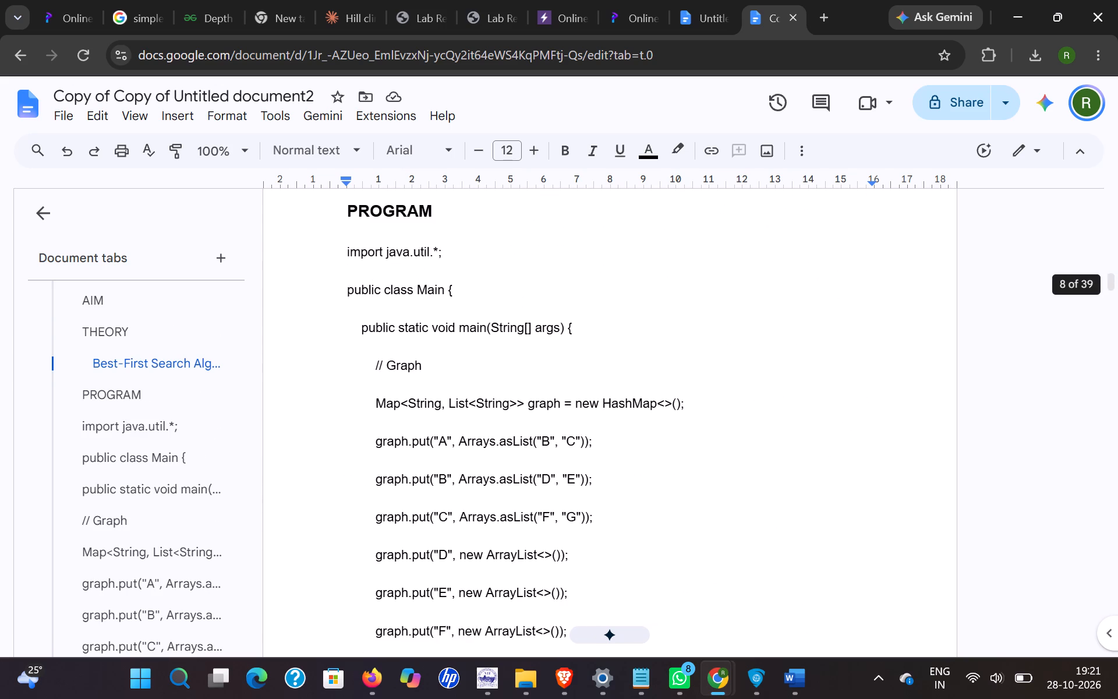
pyautogui.scroll(-8, 621, 352)
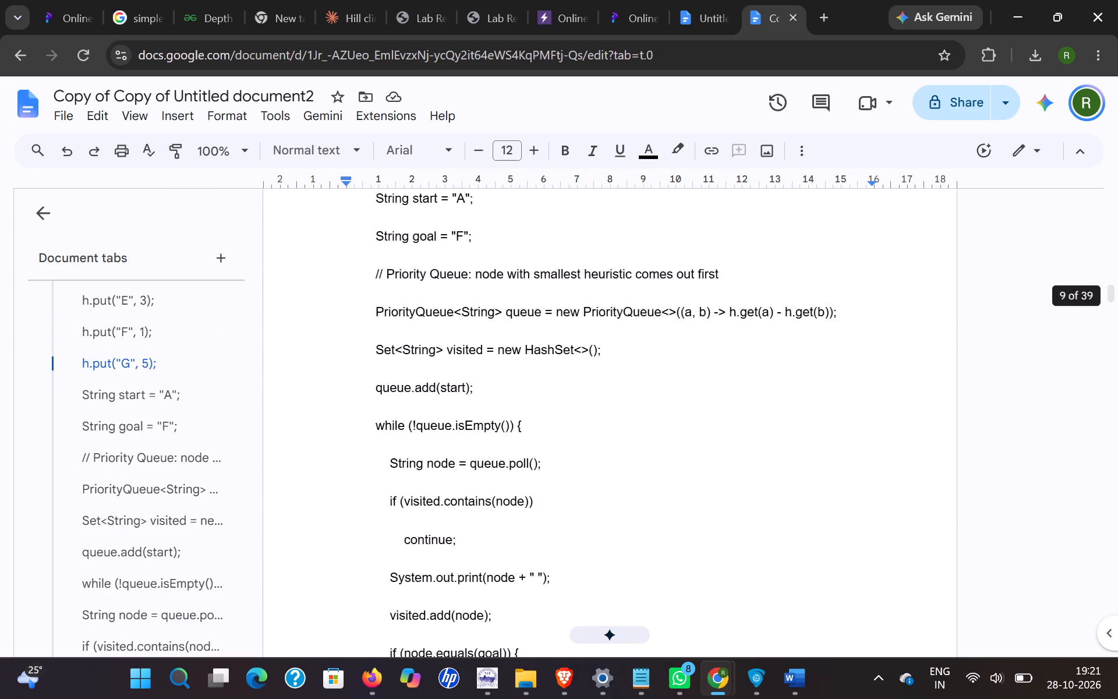
pyautogui.scroll(-8, 621, 352)
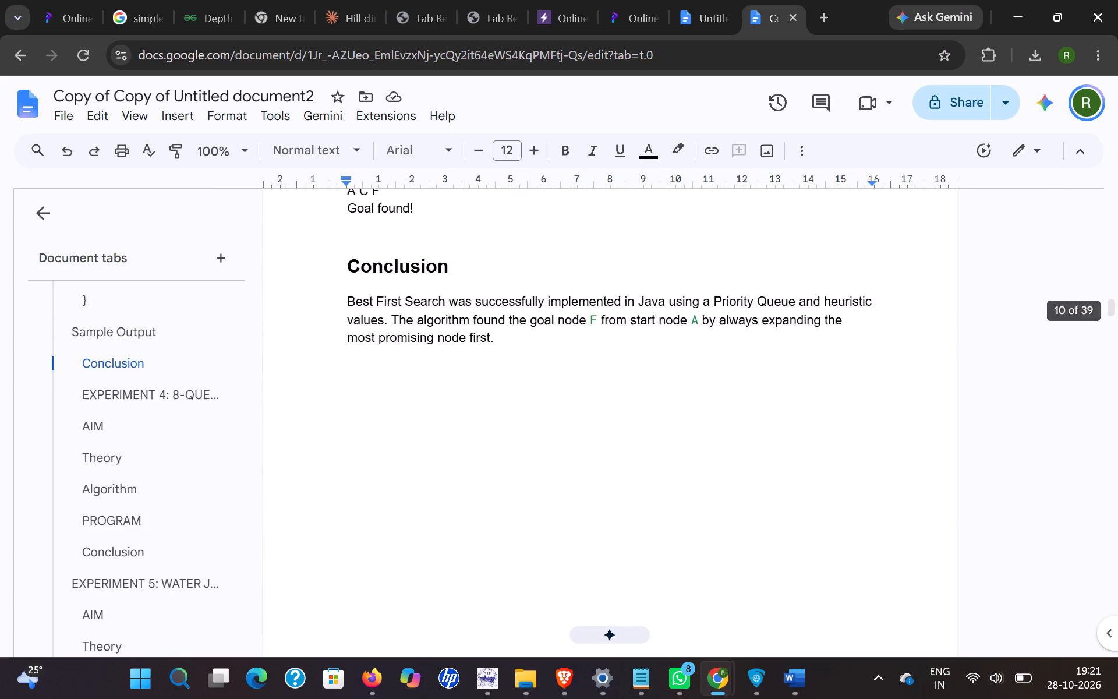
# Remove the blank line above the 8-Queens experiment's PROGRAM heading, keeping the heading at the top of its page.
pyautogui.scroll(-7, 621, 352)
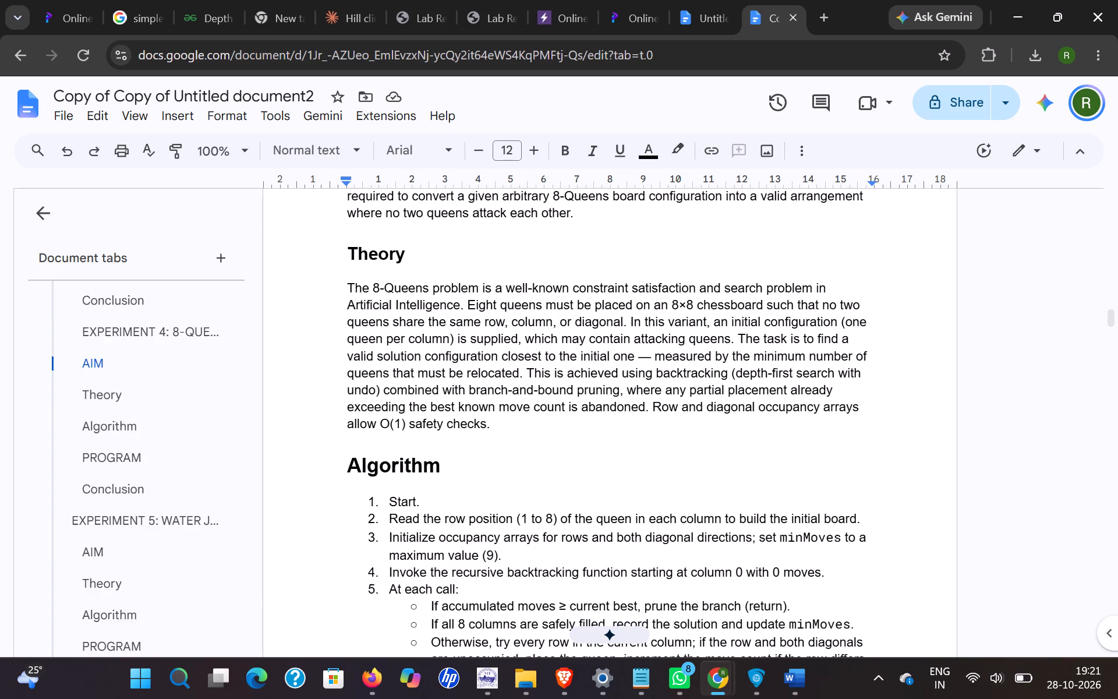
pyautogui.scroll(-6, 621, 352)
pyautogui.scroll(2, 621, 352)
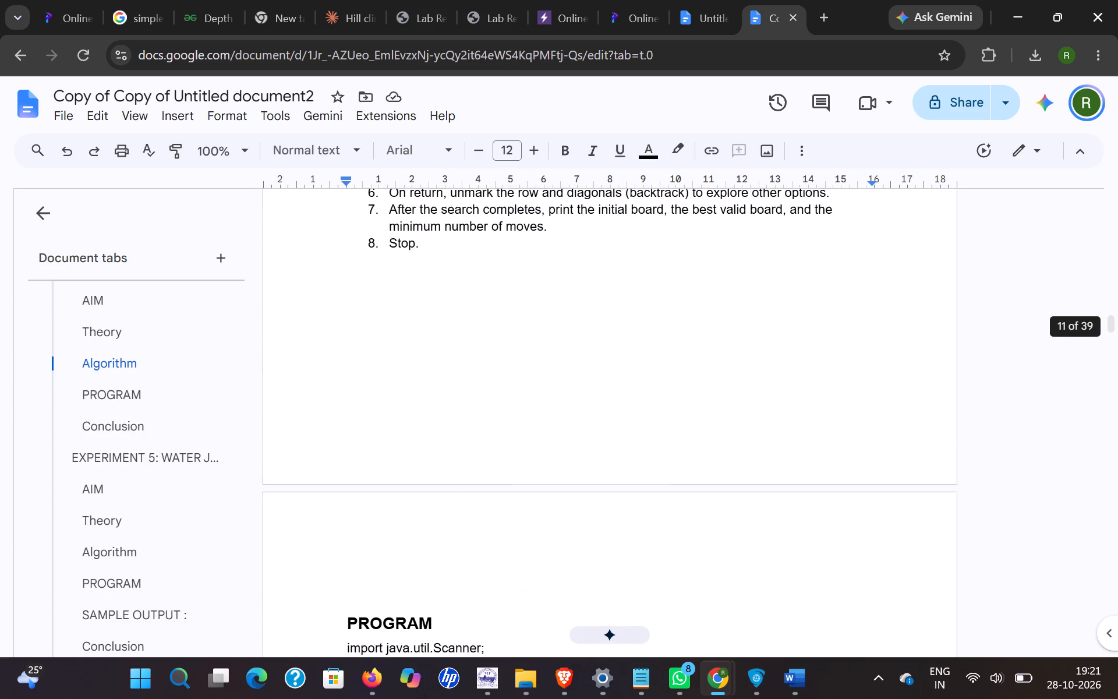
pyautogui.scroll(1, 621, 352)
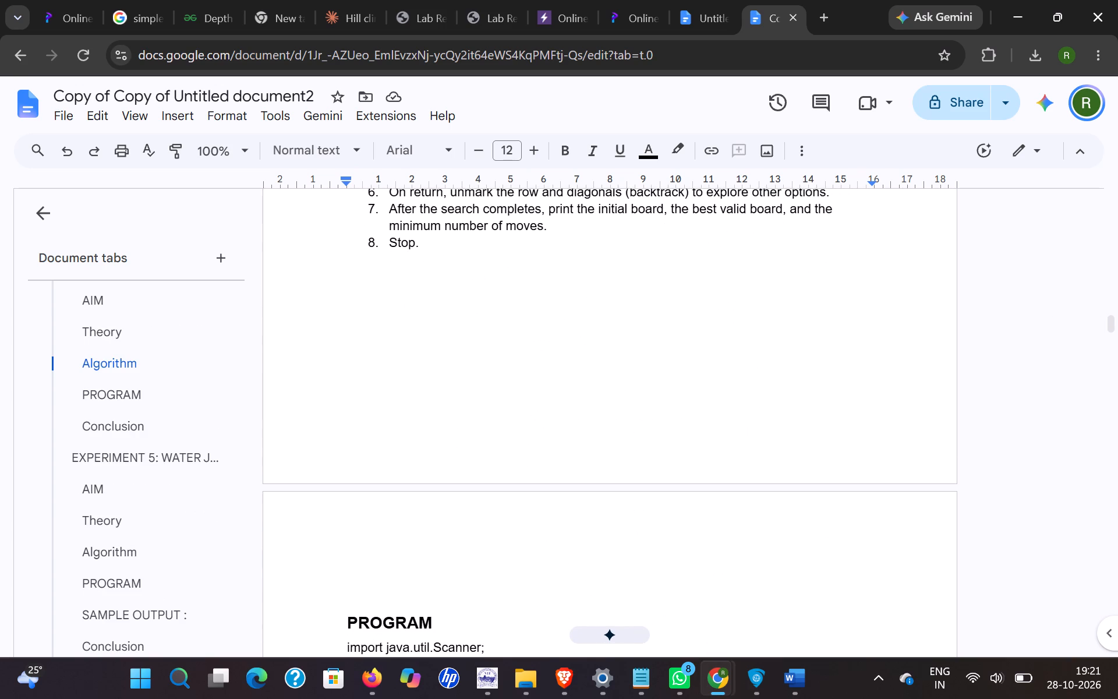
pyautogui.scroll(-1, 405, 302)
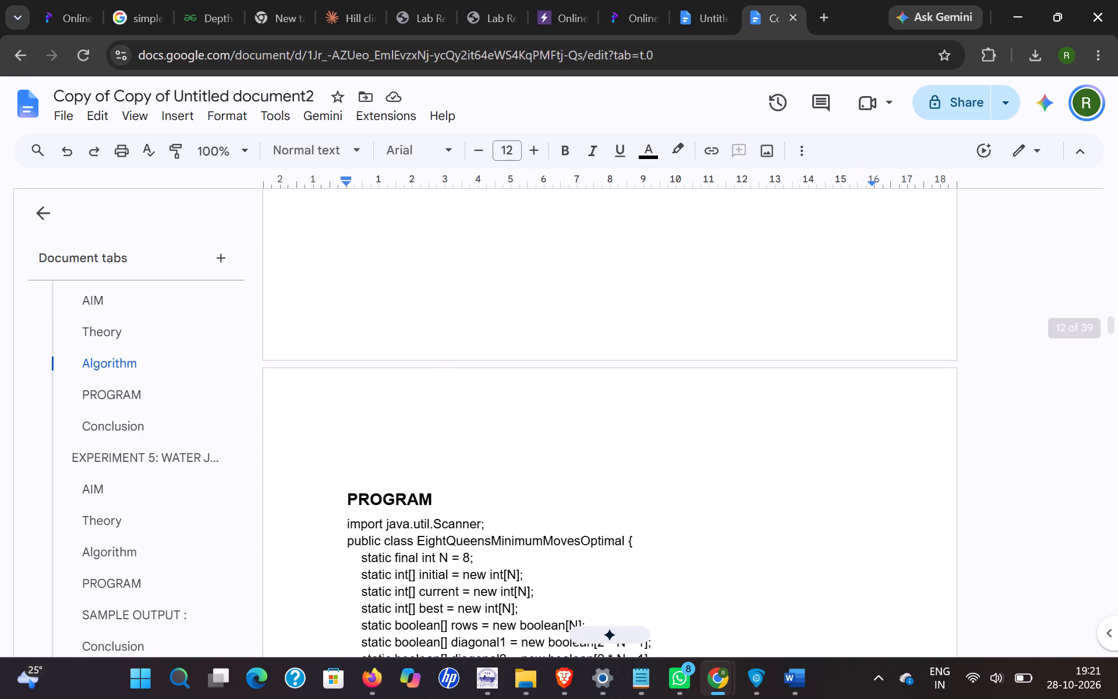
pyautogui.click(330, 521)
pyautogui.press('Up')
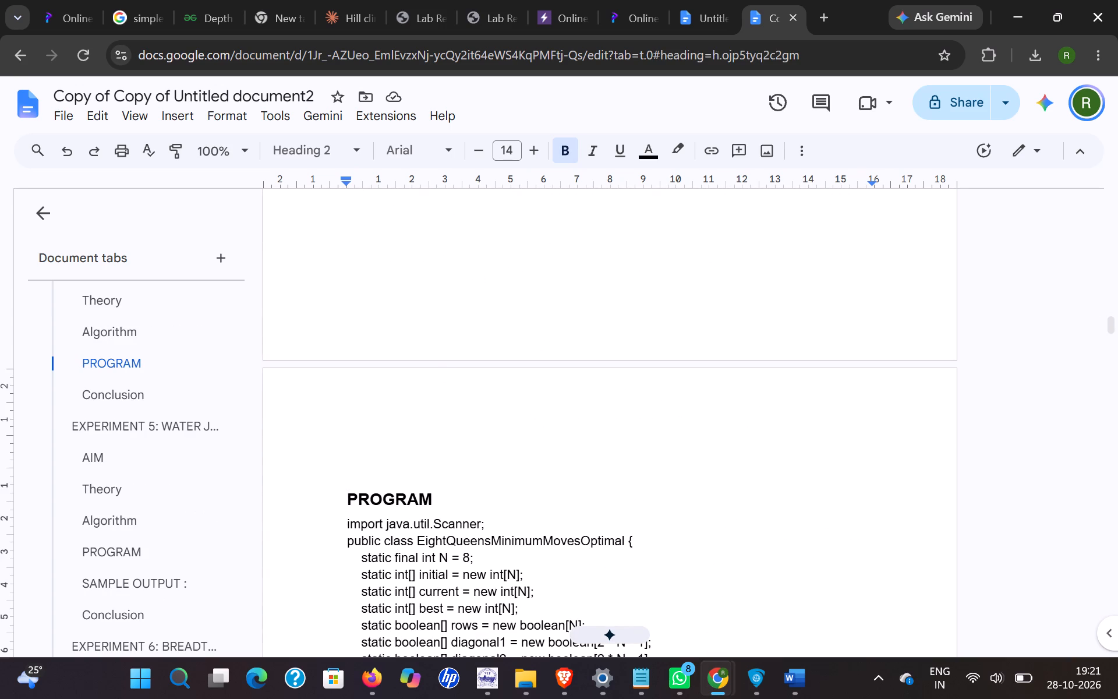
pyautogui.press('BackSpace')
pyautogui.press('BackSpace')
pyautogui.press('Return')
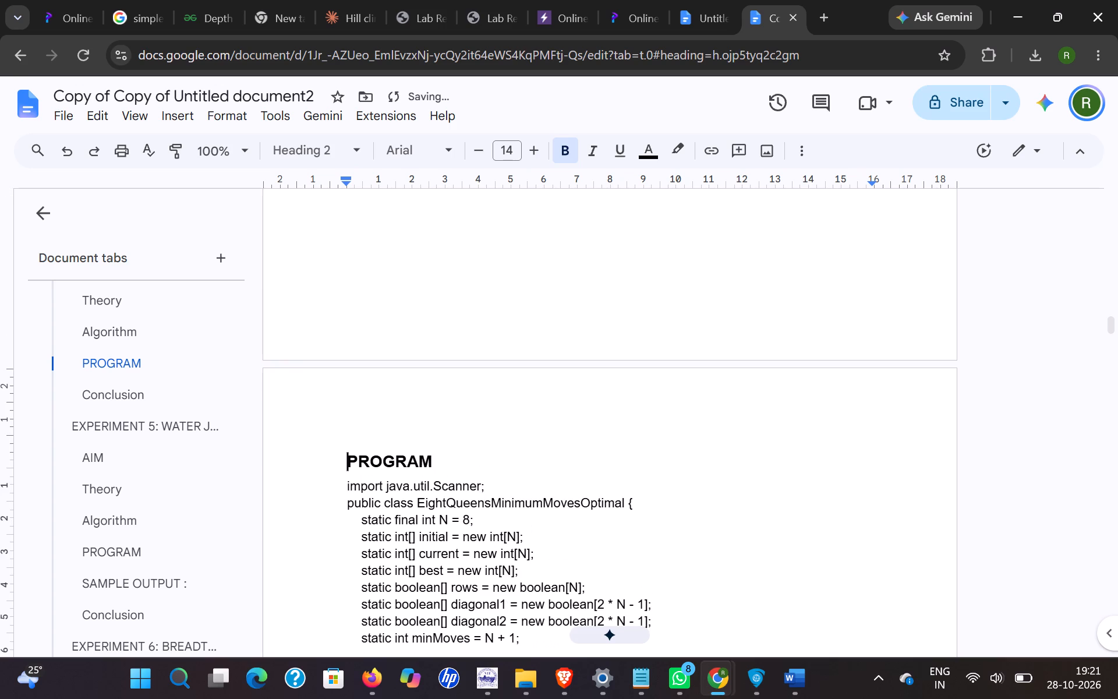
# Examine how the 8-Queens program, sample output boards and Conclusion break across pages.
pyautogui.click(602, 450)
pyautogui.scroll(2, 602, 450)
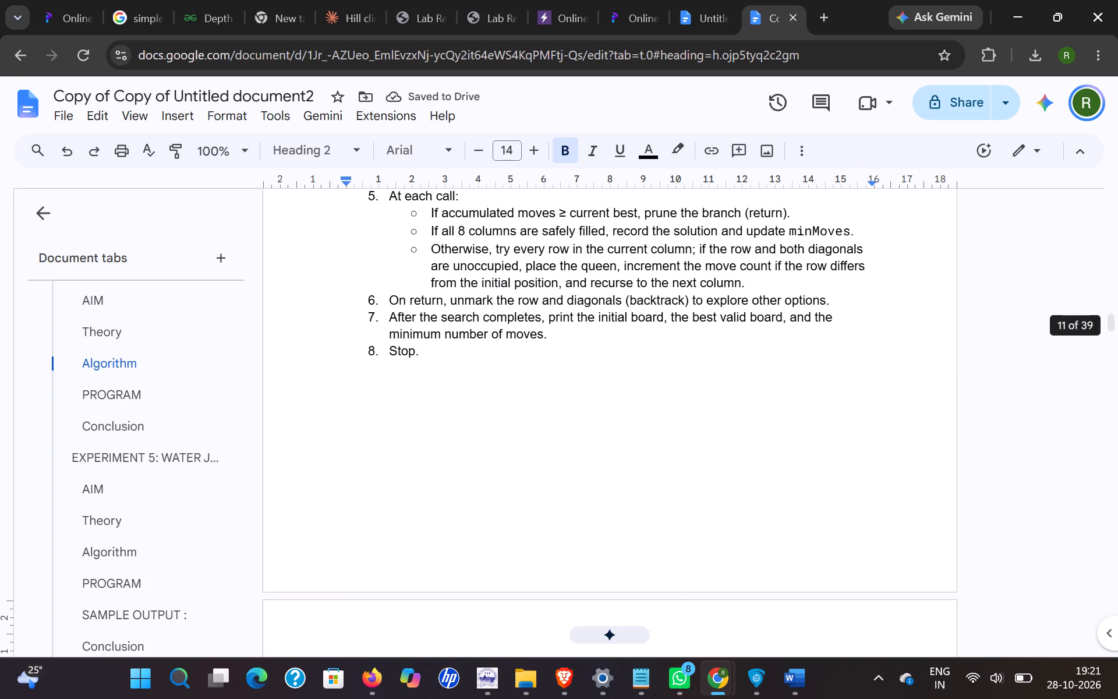
pyautogui.scroll(-9, 602, 450)
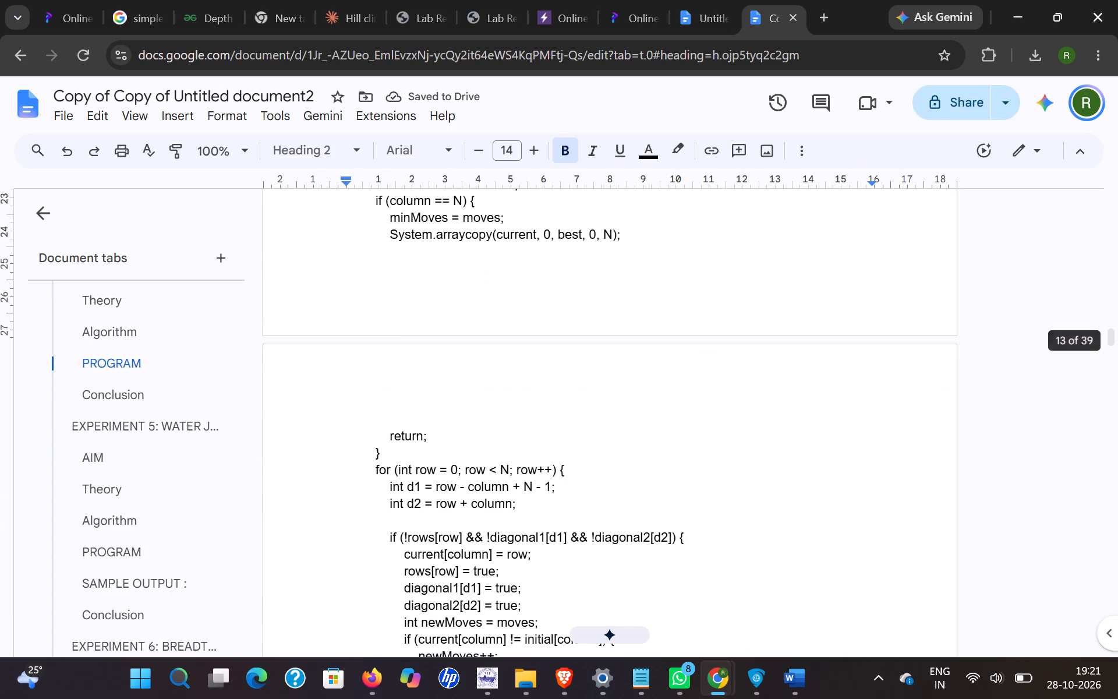
pyautogui.scroll(-6, 602, 450)
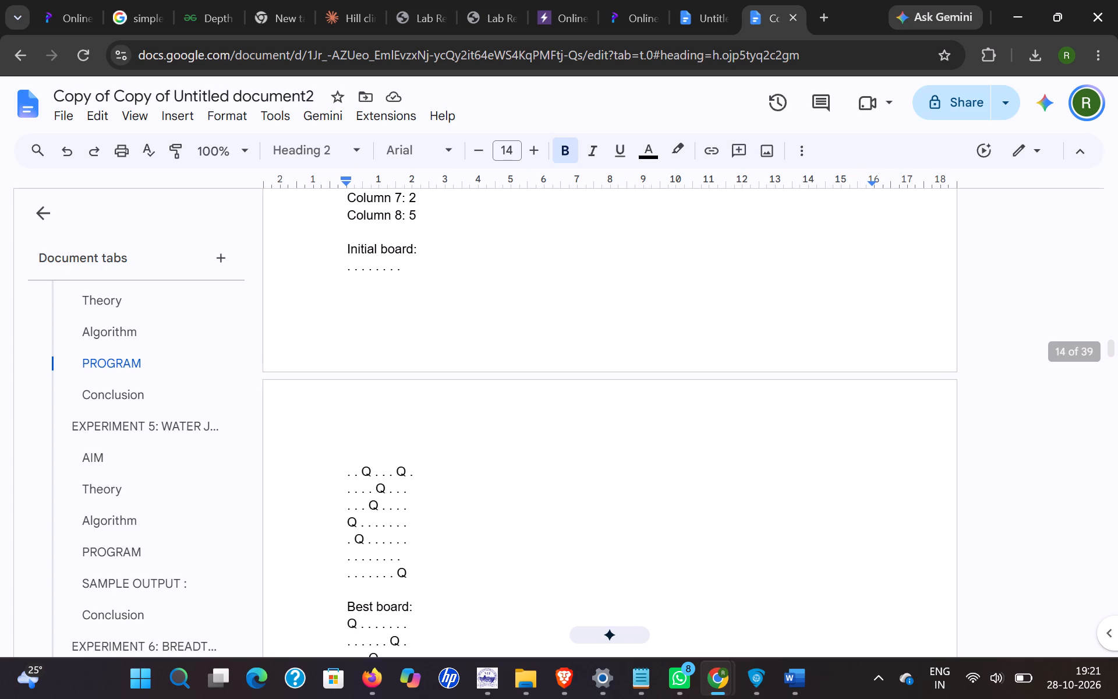
pyautogui.scroll(-1, 602, 450)
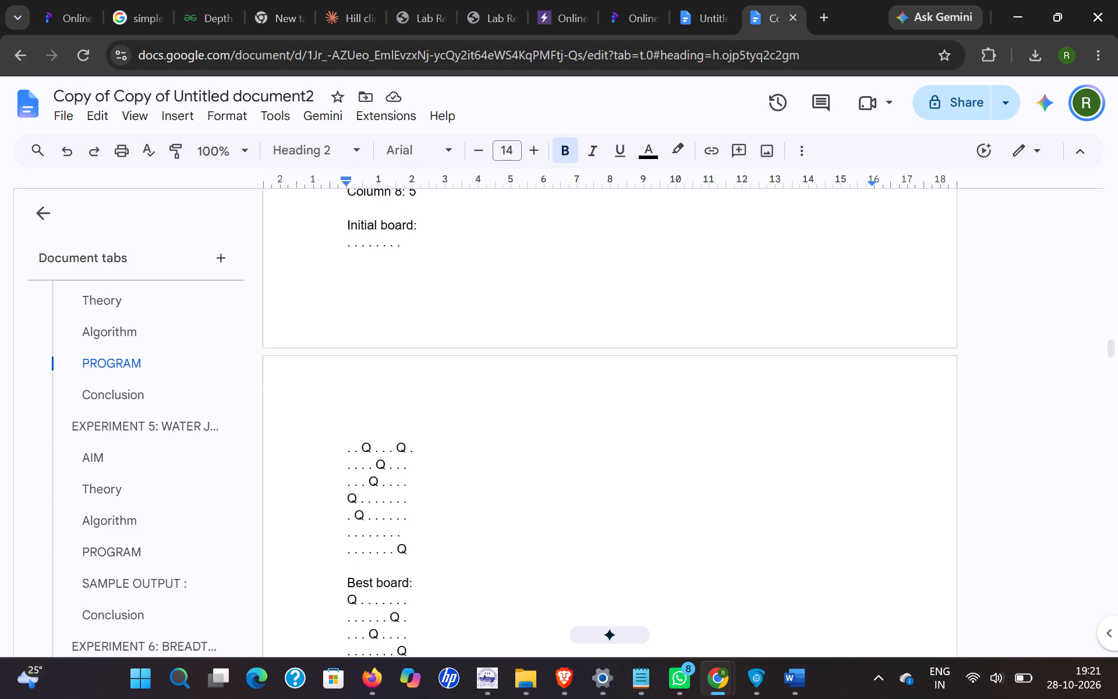
pyautogui.scroll(-1, 602, 450)
pyautogui.scroll(2, 602, 450)
pyautogui.scroll(-3, 602, 450)
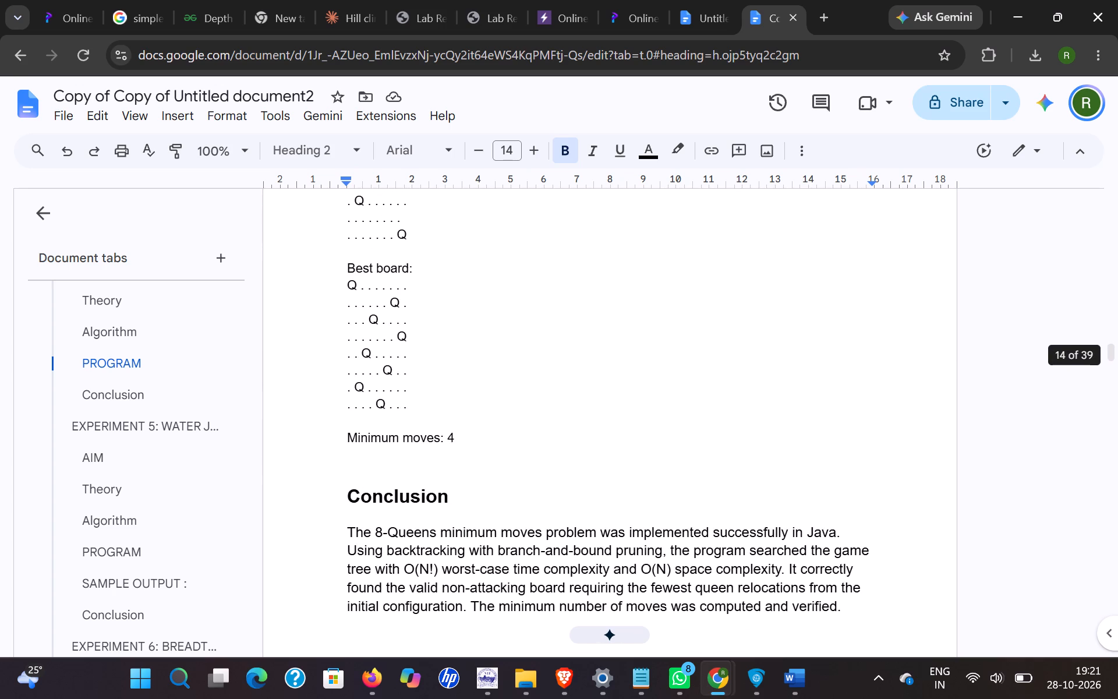
# Insert one blank line directly before the 8-Queens experiment's PROGRAM heading.
pyautogui.scroll(9, 602, 450)
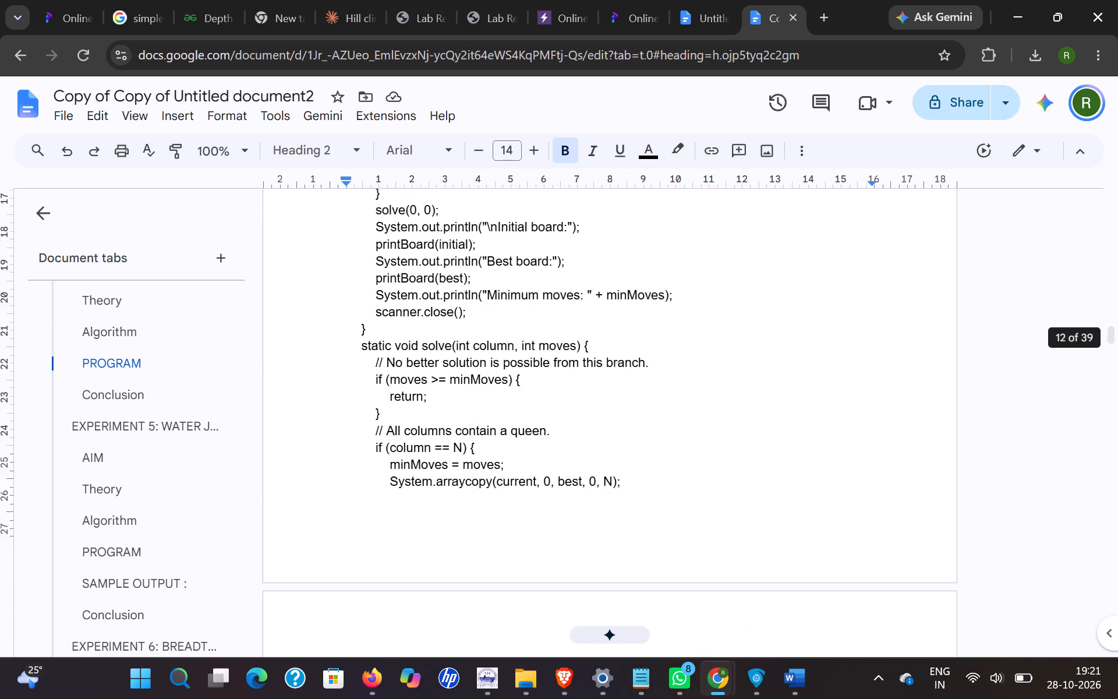
pyautogui.scroll(5, 602, 450)
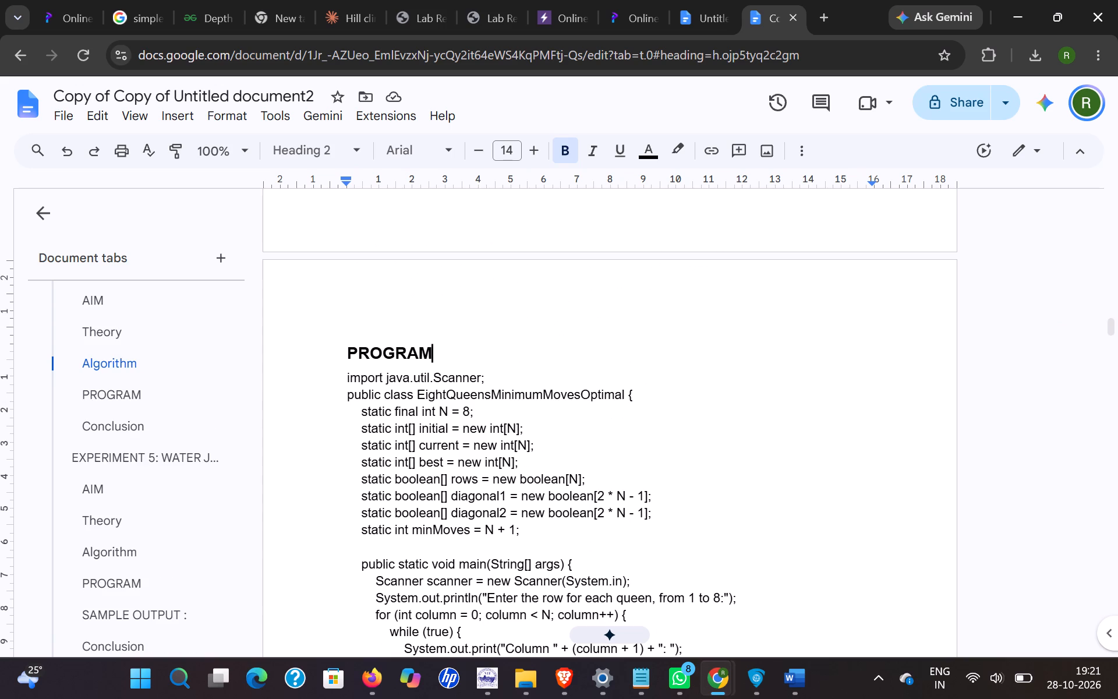
pyautogui.press('Left')
pyautogui.press('Left')
pyautogui.press('Left')
pyautogui.press('Left')
pyautogui.press('Left')
pyautogui.press('Left')
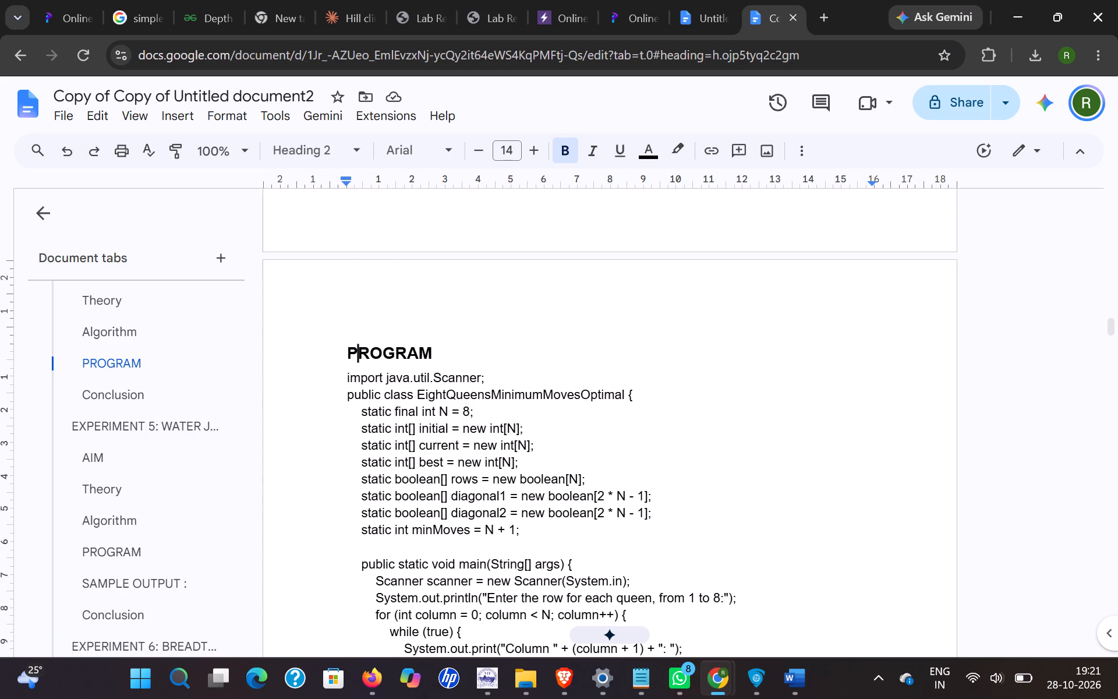
pyautogui.press('Left')
pyautogui.press('Return')
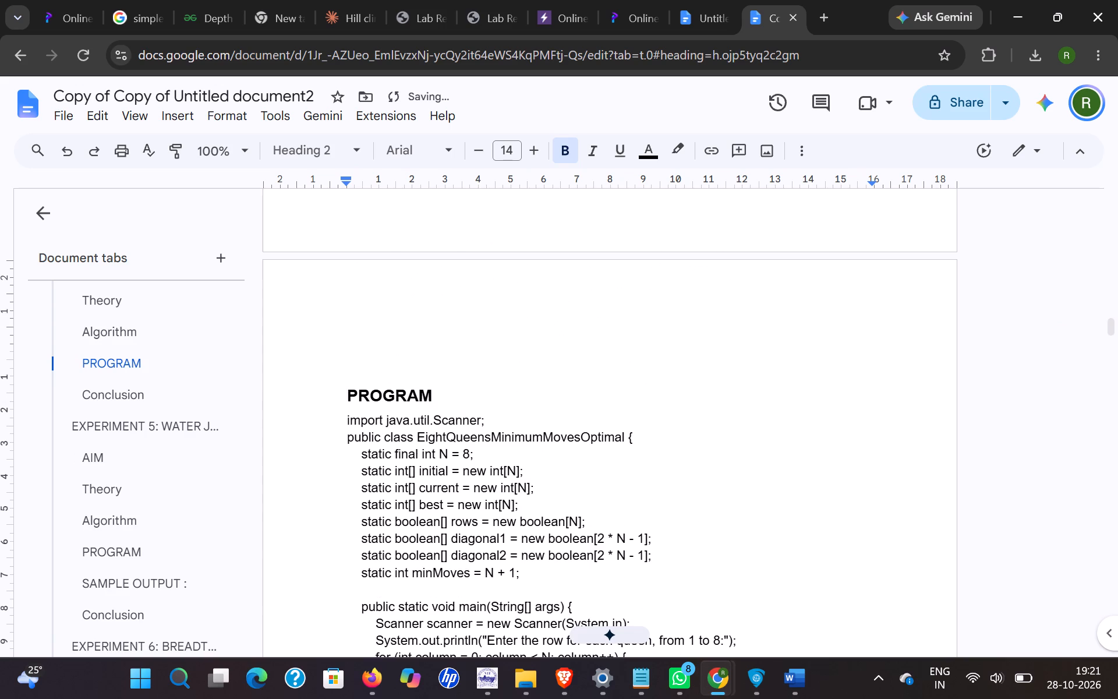
# Review the page layout from the 8-Queens program and sample output through the Water Jug experiment's Conclusion.
pyautogui.scroll(-10, 515, 389)
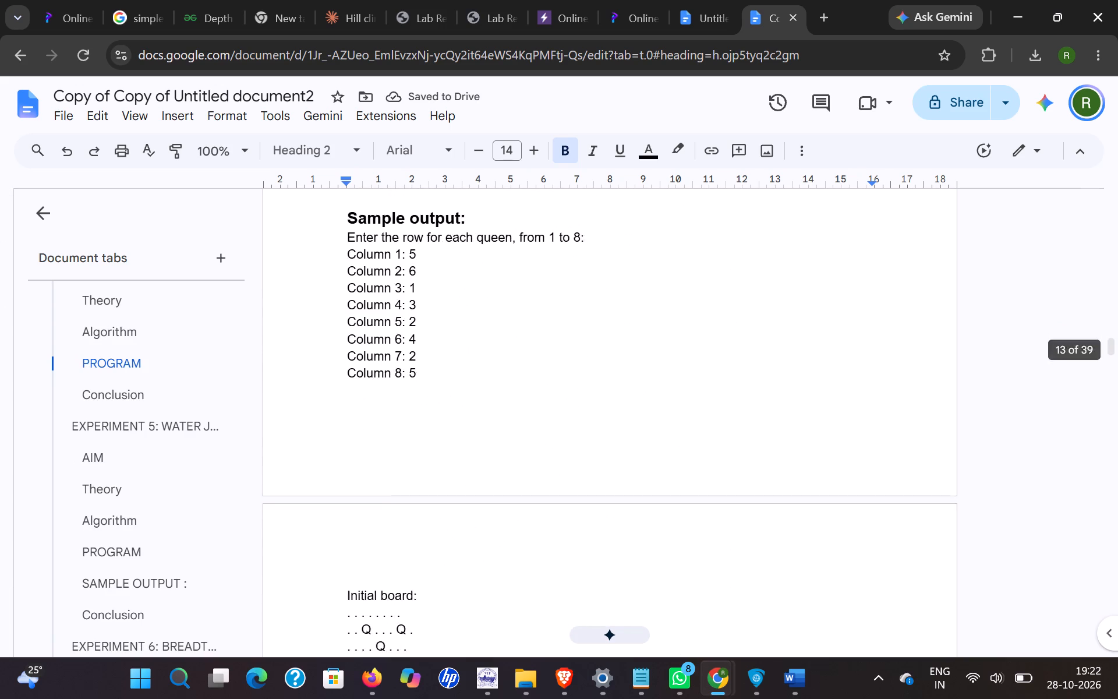
pyautogui.scroll(-6, 515, 389)
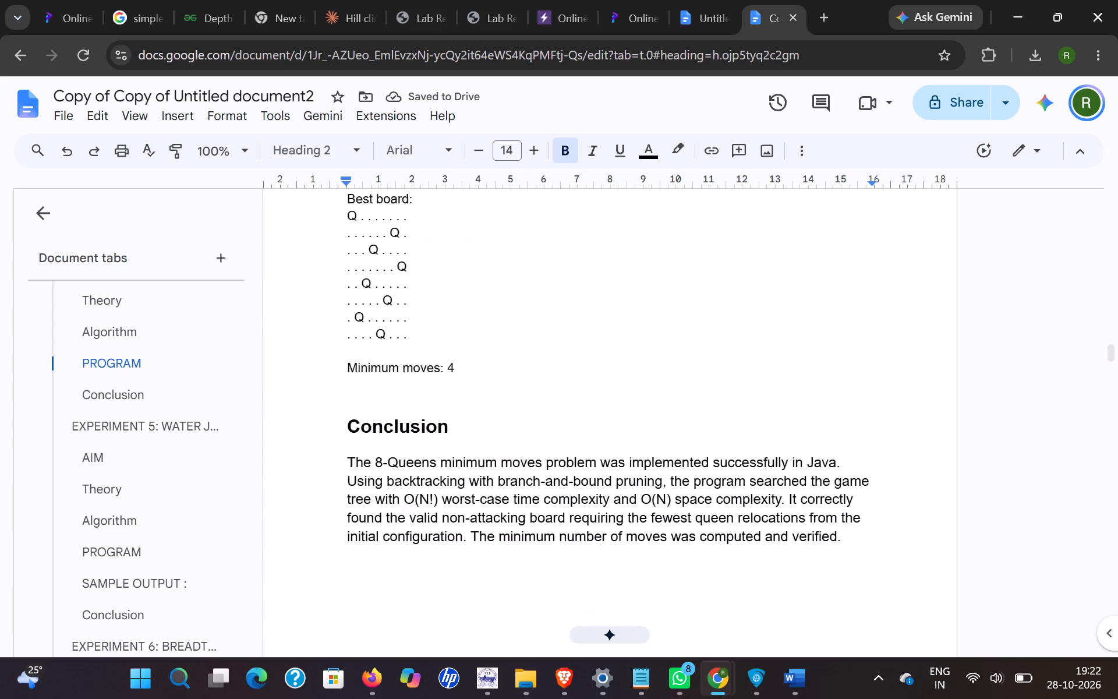
pyautogui.scroll(-6, 515, 389)
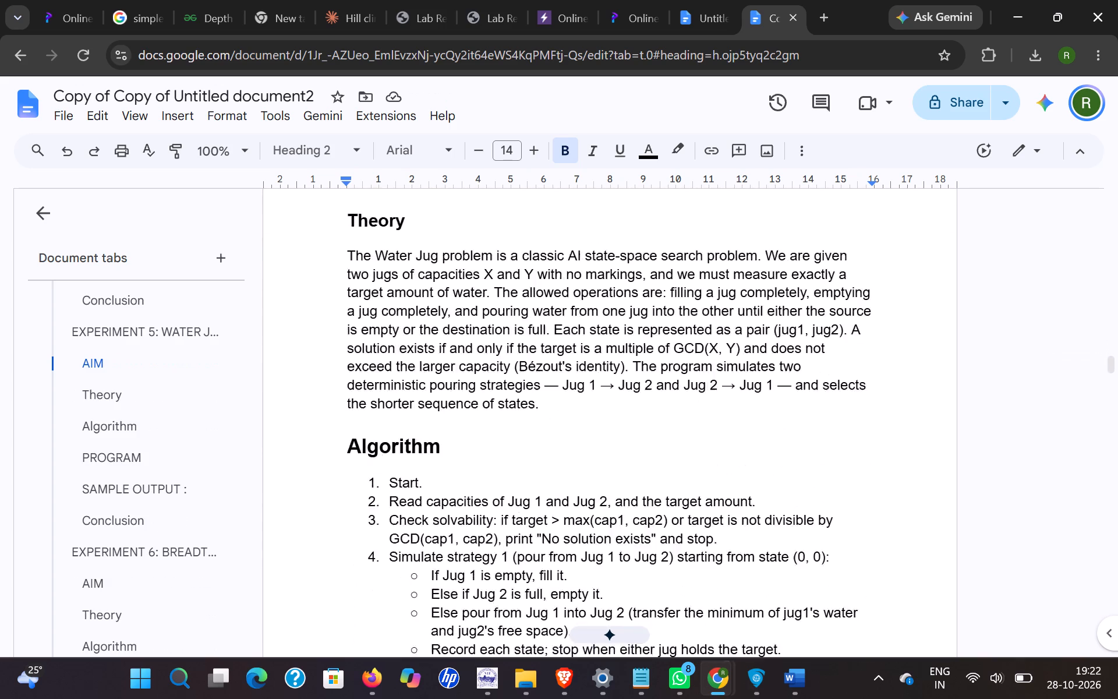
pyautogui.scroll(-6, 515, 389)
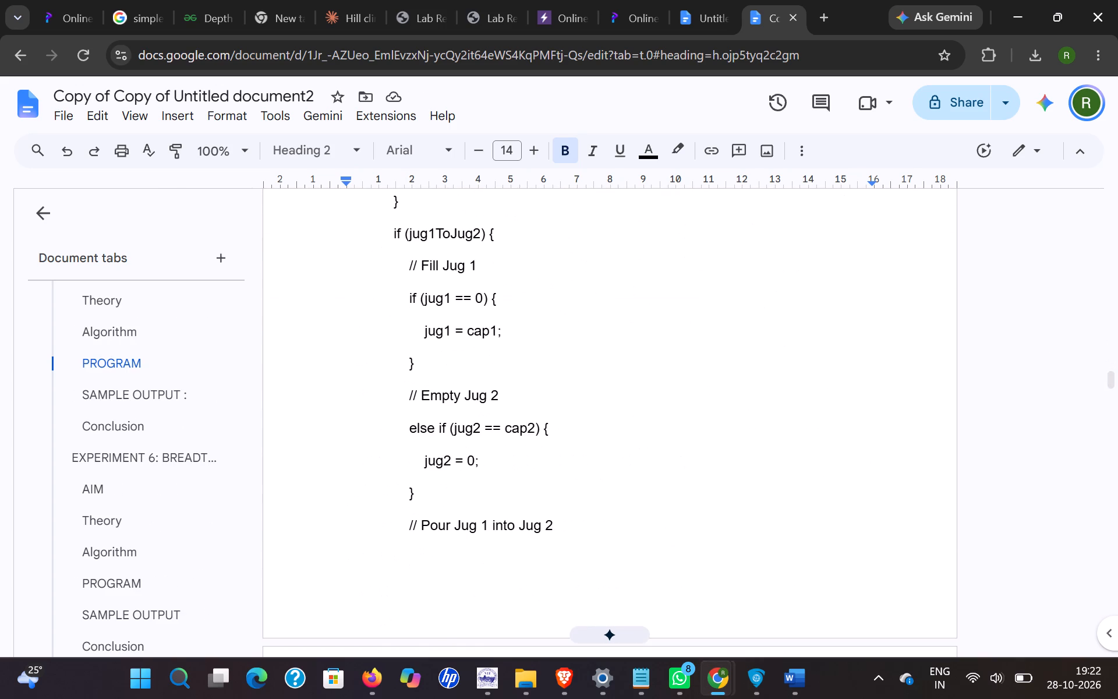
pyautogui.scroll(-8, 515, 389)
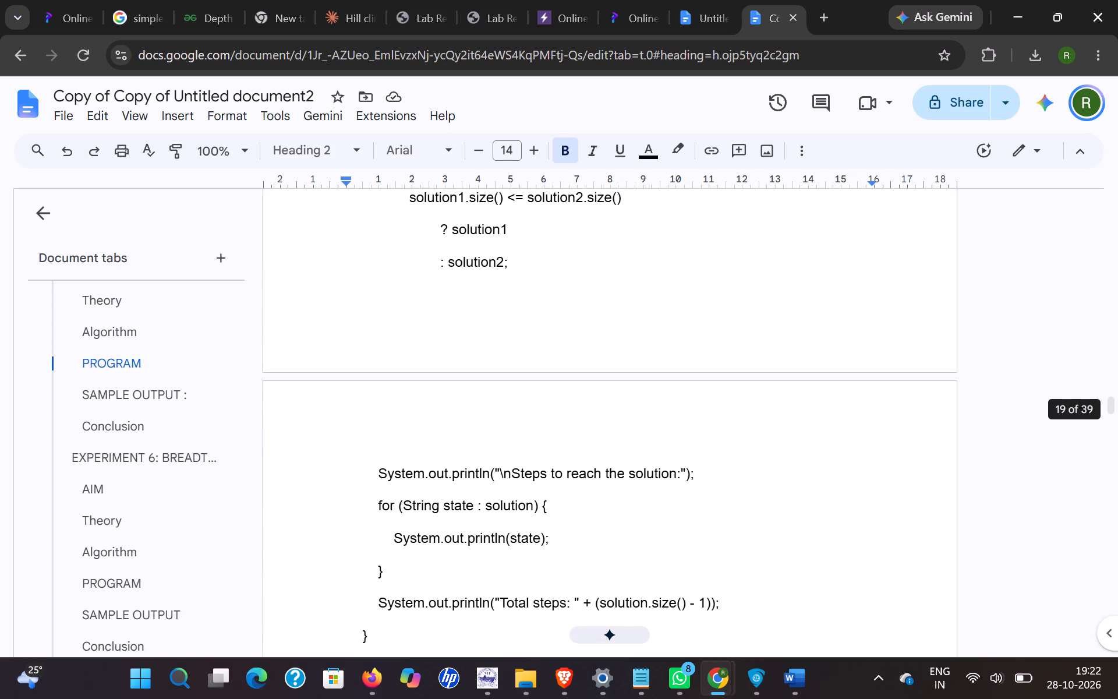
pyautogui.scroll(-4, 515, 389)
pyautogui.scroll(3, 515, 389)
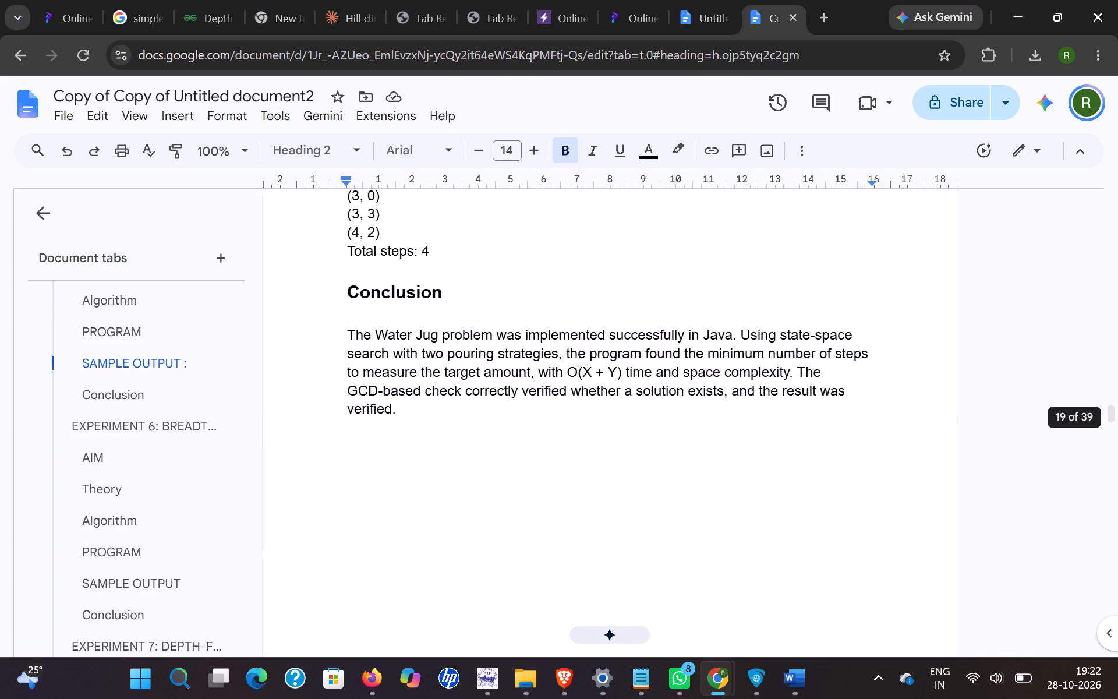
# Review the page layout of the Breadth-First Search and Depth-First Search experiments, including their algorithms, programs and sample output.
pyautogui.scroll(-9, 515, 389)
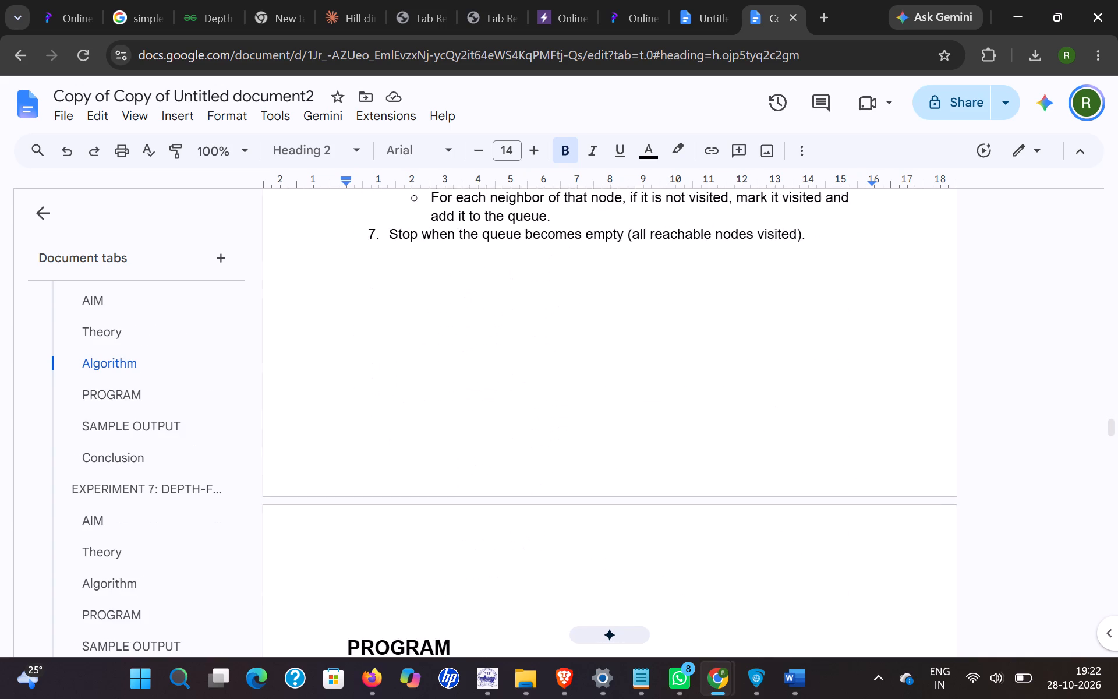
pyautogui.scroll(-9, 515, 389)
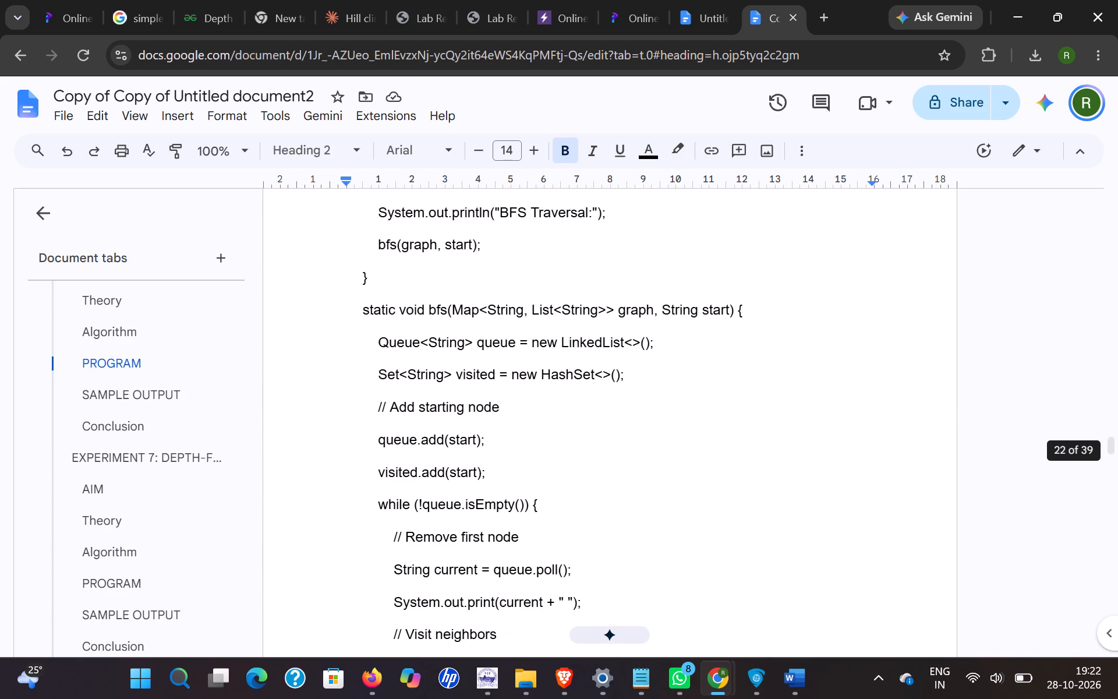
pyautogui.scroll(-3, 515, 389)
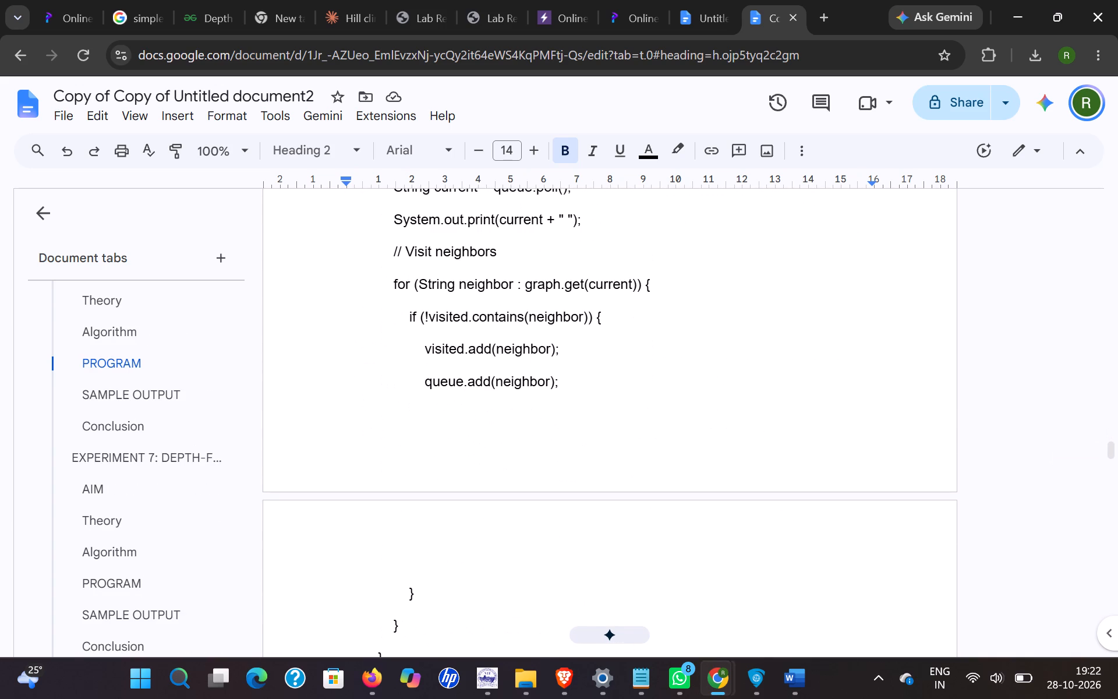
pyautogui.scroll(-6, 515, 389)
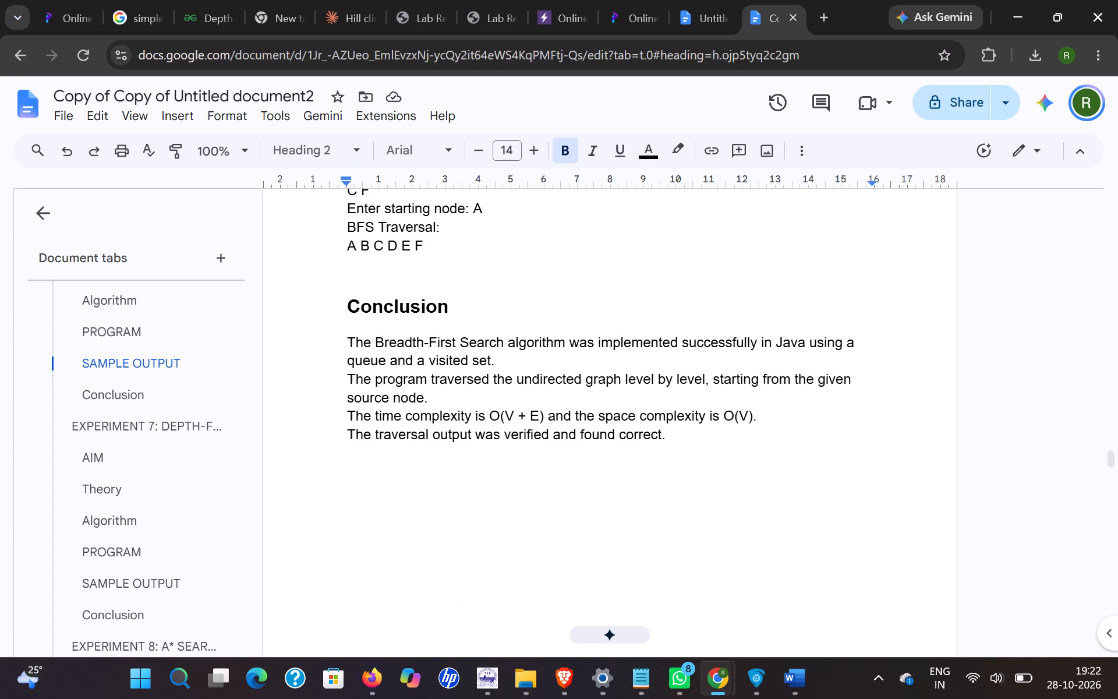
pyautogui.scroll(-8, 515, 389)
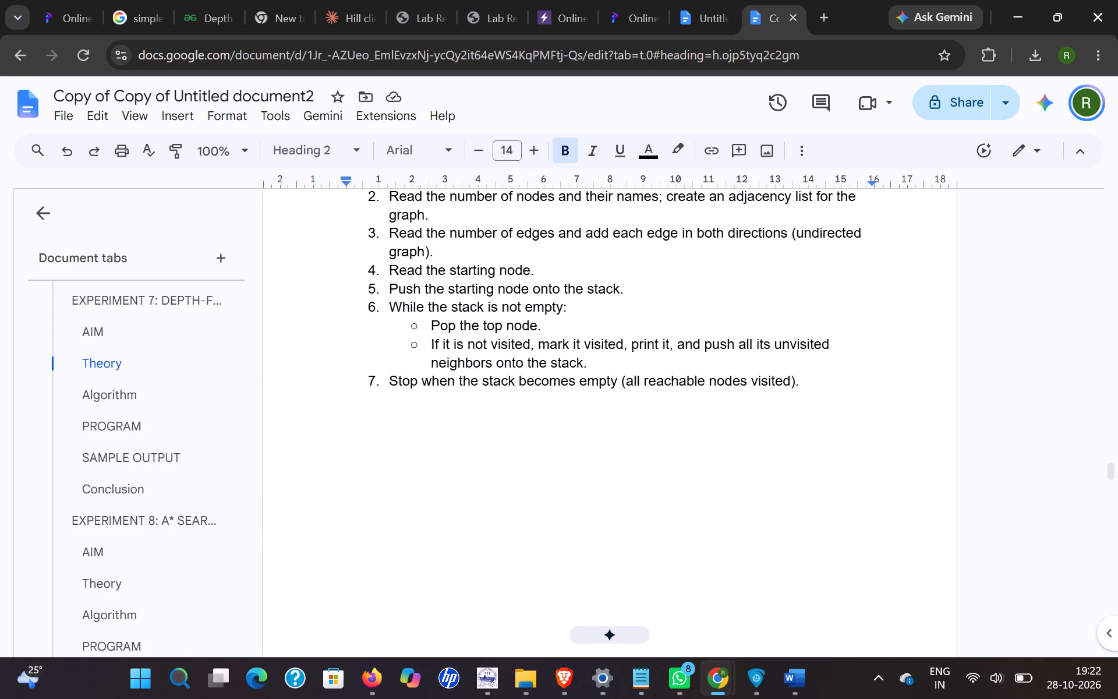
pyautogui.scroll(-9, 515, 389)
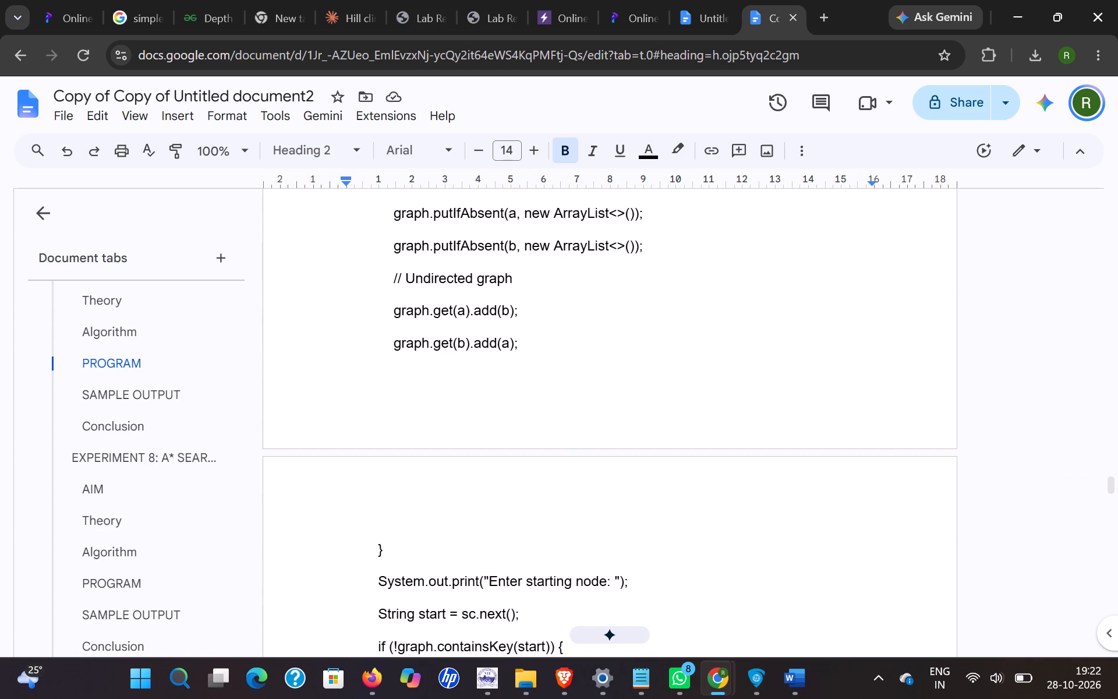
# Review the page layout of the EXPERIMENT 8 A* Search section, from its Theory to the start of EXPERIMENT 9.
pyautogui.scroll(-8, 515, 389)
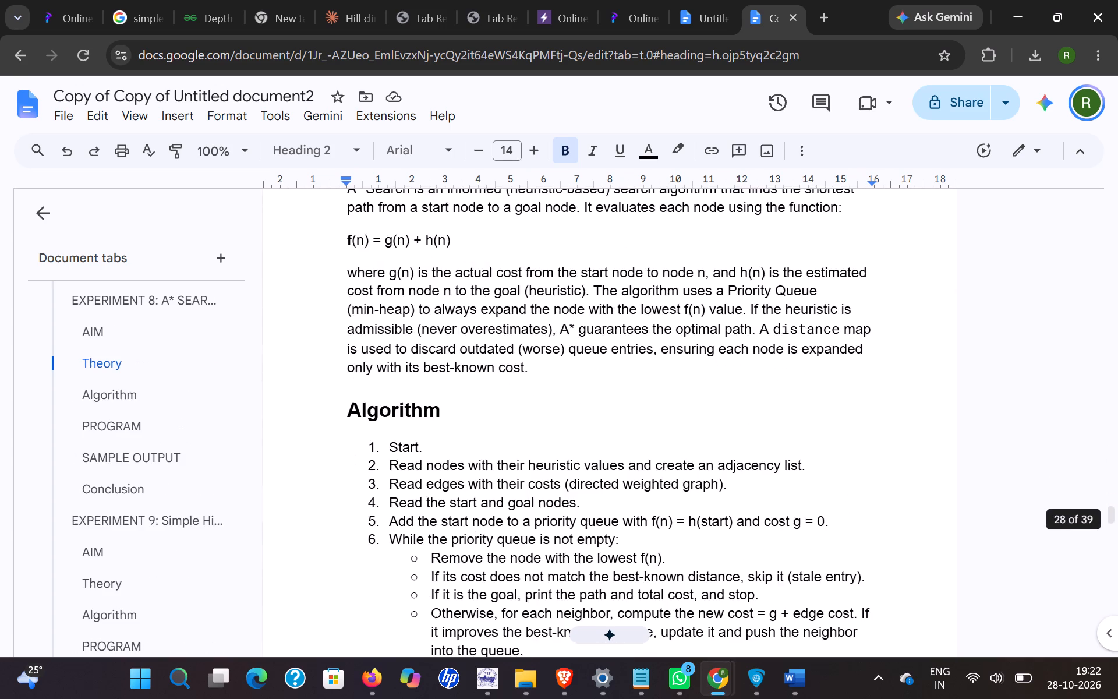
pyautogui.scroll(-3, 515, 389)
pyautogui.scroll(4, 515, 389)
pyautogui.scroll(-2, 515, 389)
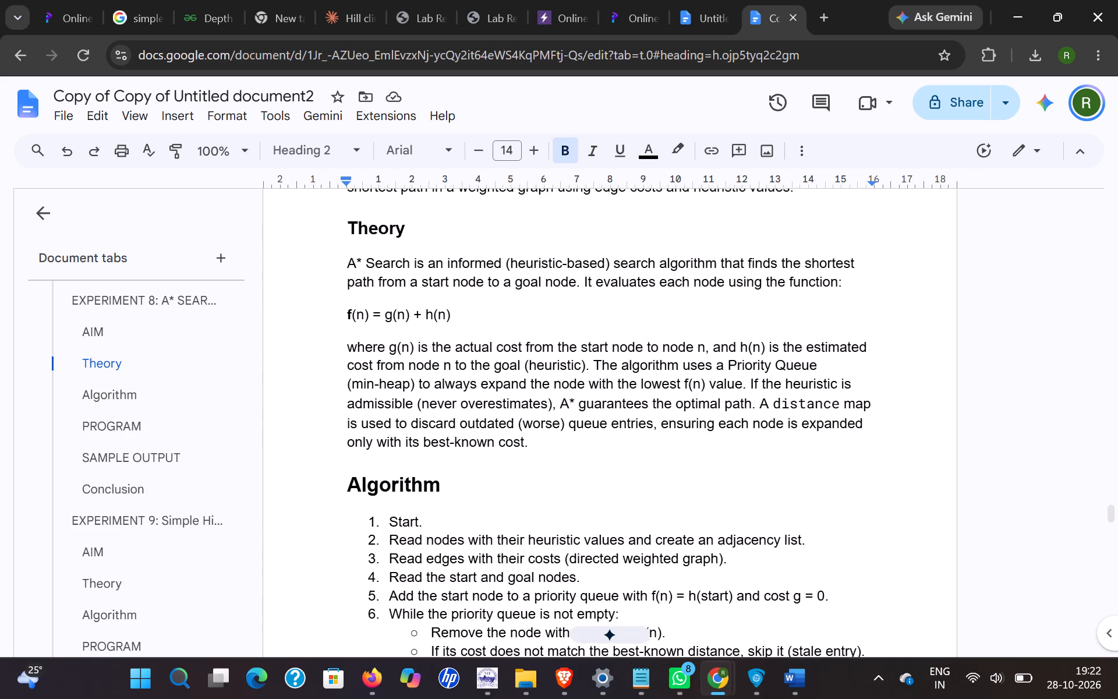
pyautogui.scroll(-7, 515, 389)
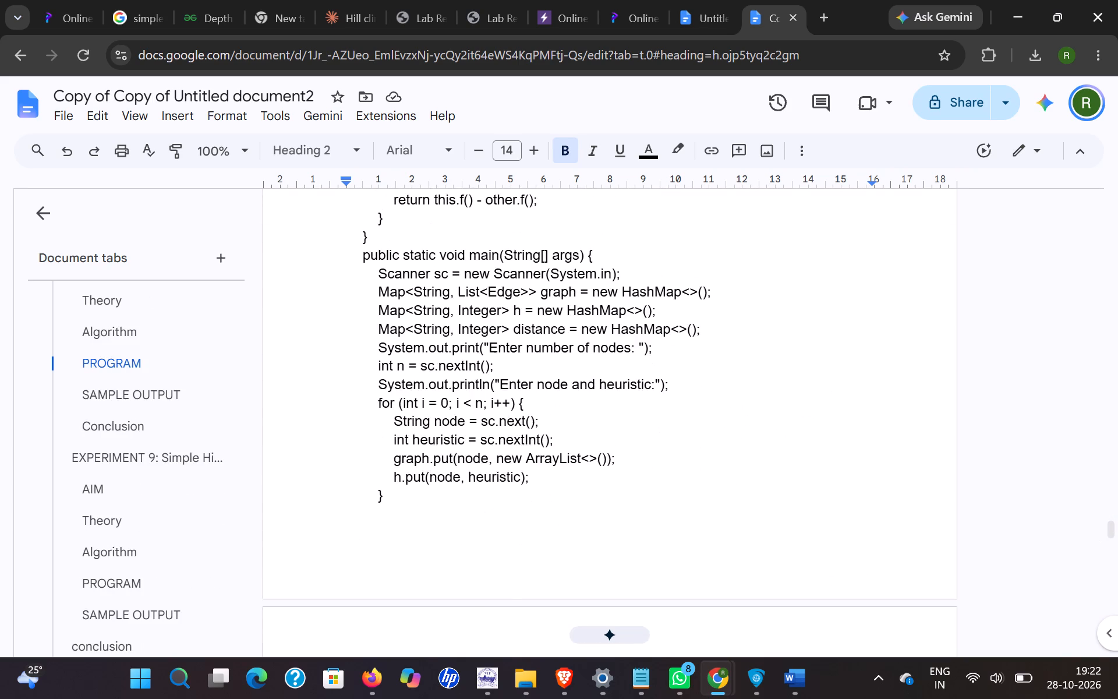
pyautogui.scroll(-7, 515, 389)
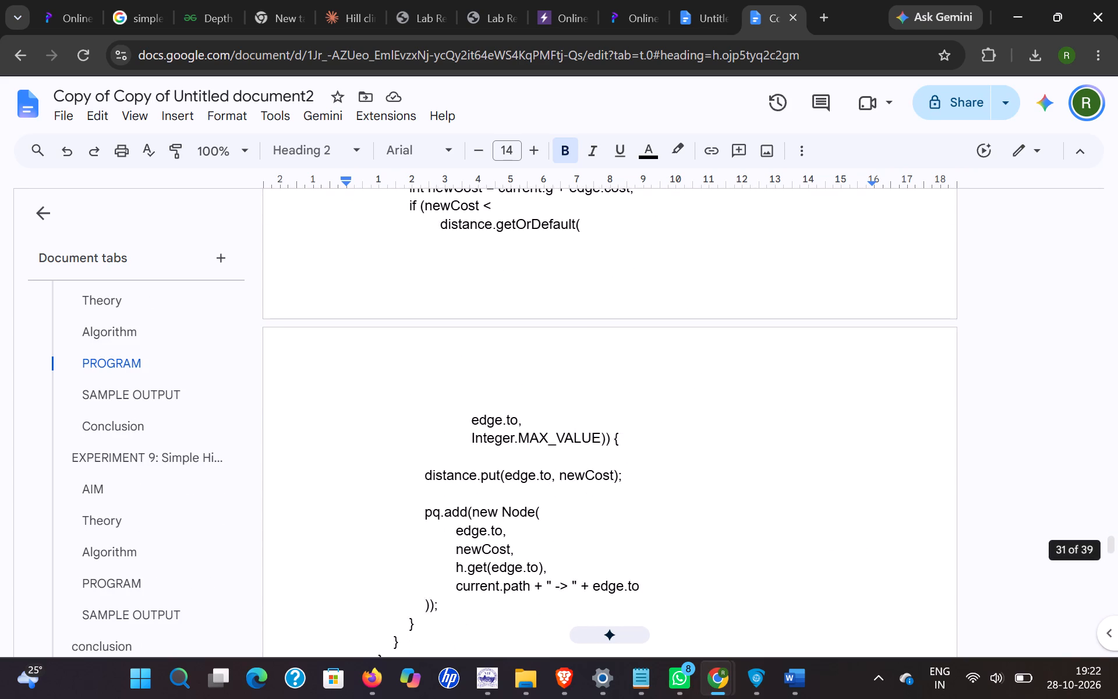
pyautogui.scroll(-7, 515, 389)
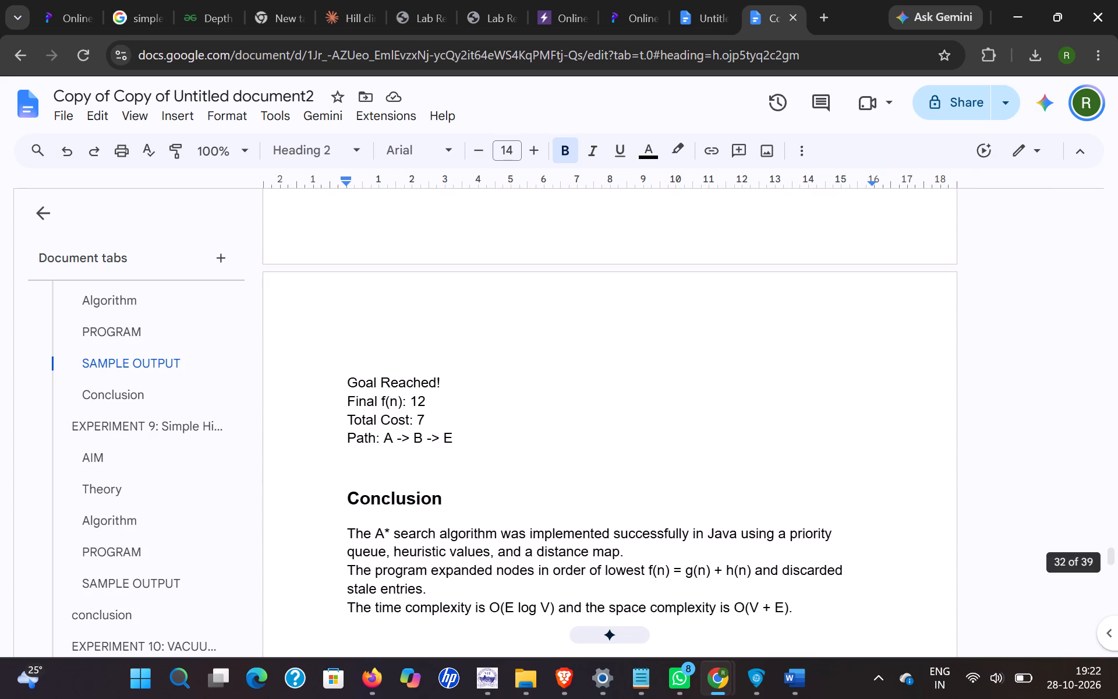
pyautogui.scroll(-7, 515, 389)
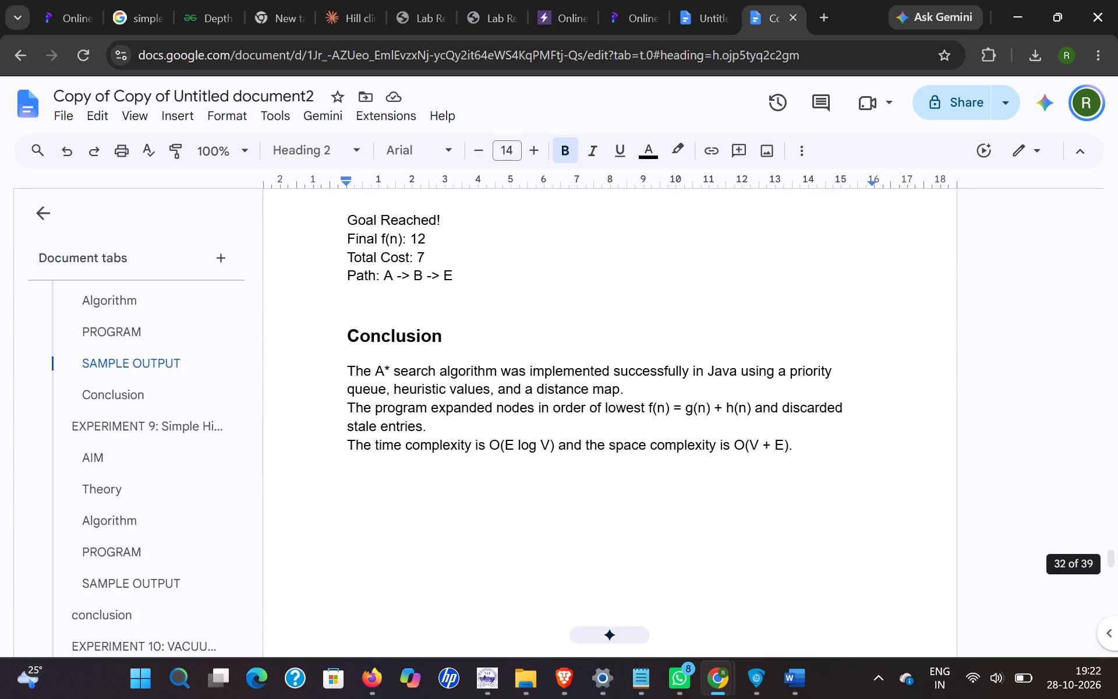
pyautogui.scroll(-3, 515, 389)
pyautogui.scroll(2, 515, 389)
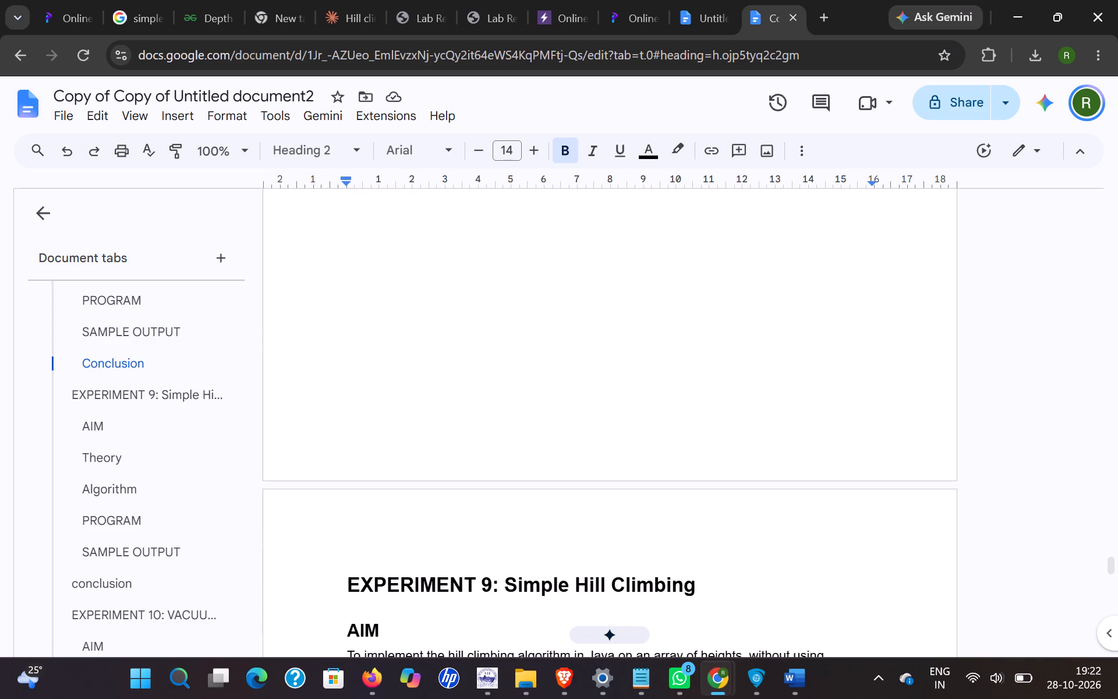
# Re-examine how the A* Search experiment's algorithm and program break across pages.
pyautogui.scroll(7, 515, 389)
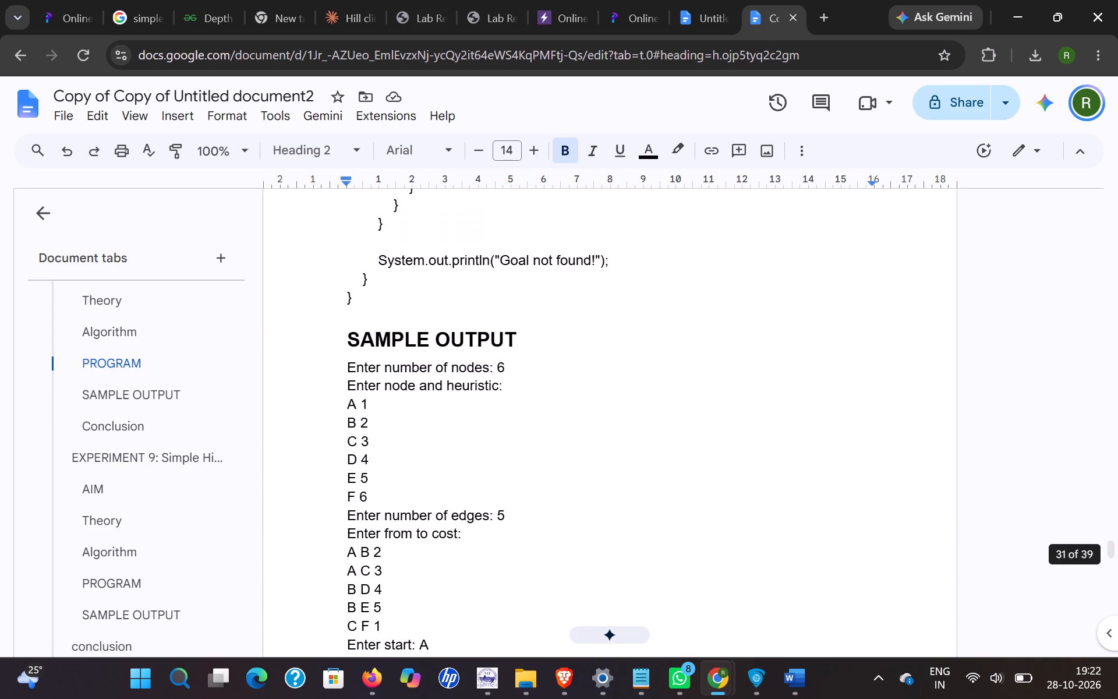
pyautogui.scroll(9, 515, 389)
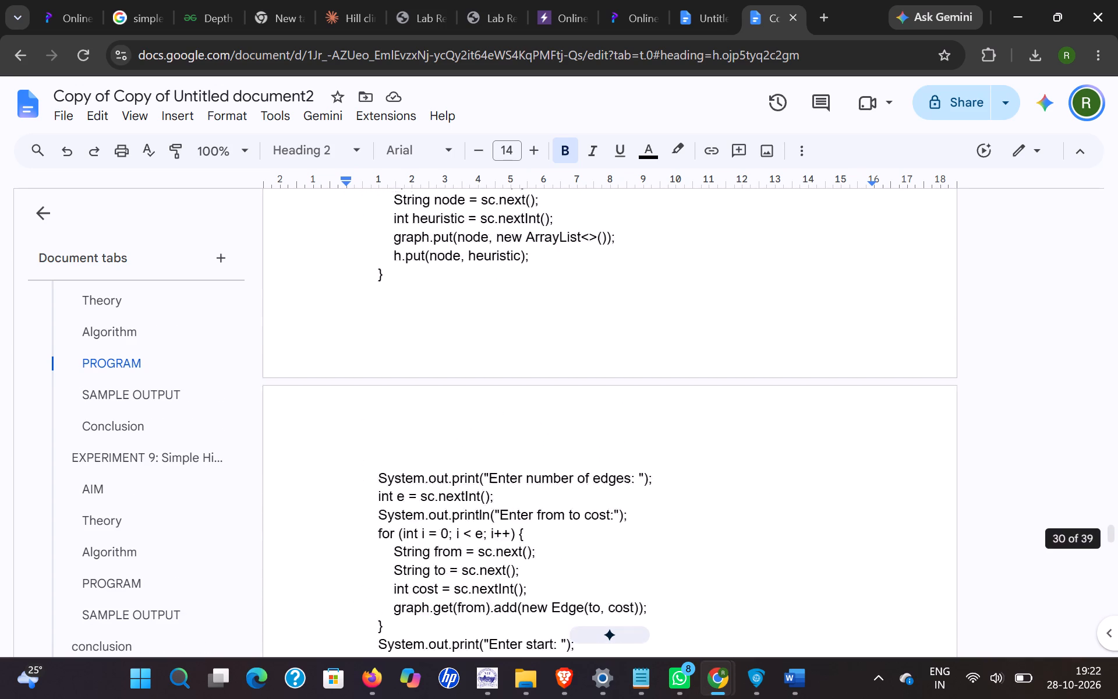
pyautogui.scroll(9, 515, 389)
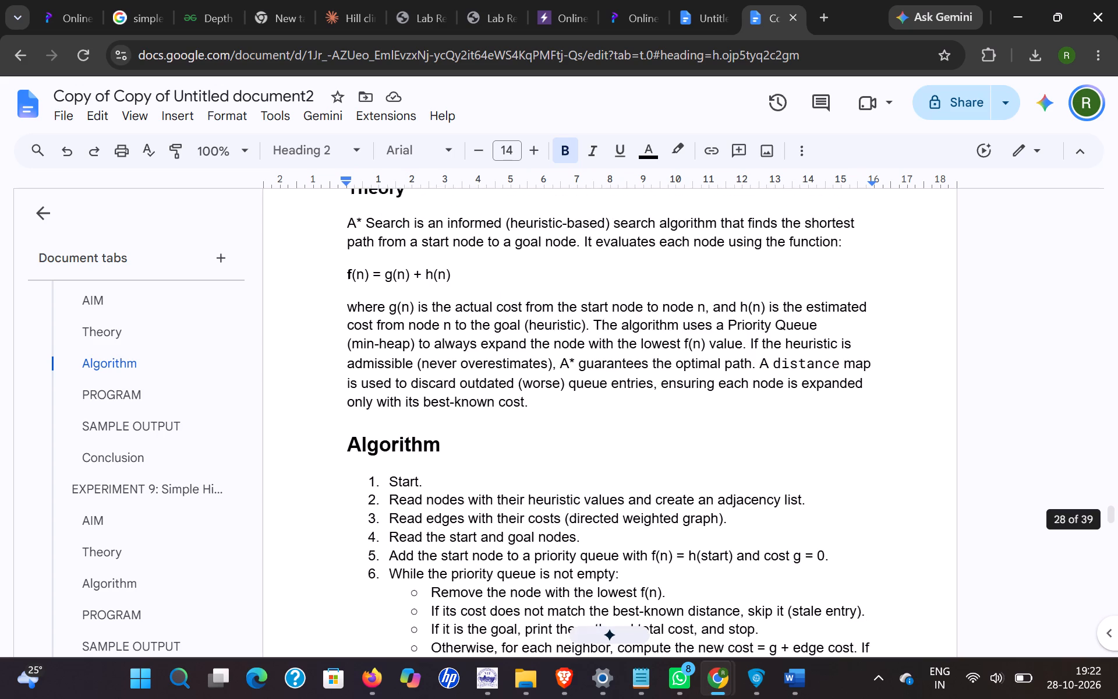
pyautogui.scroll(-9, 515, 389)
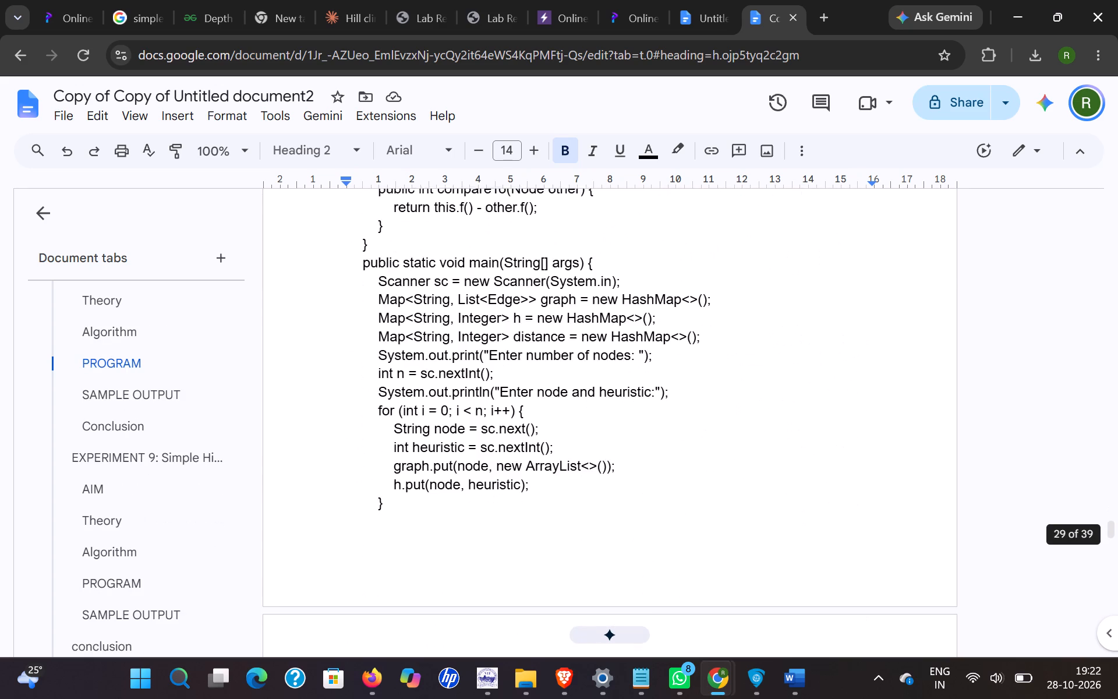
pyautogui.scroll(-7, 515, 389)
# Examine how the A* Search experiment's SAMPLE OUTPUT and Conclusion are split between pages.
pyautogui.scroll(1, 515, 389)
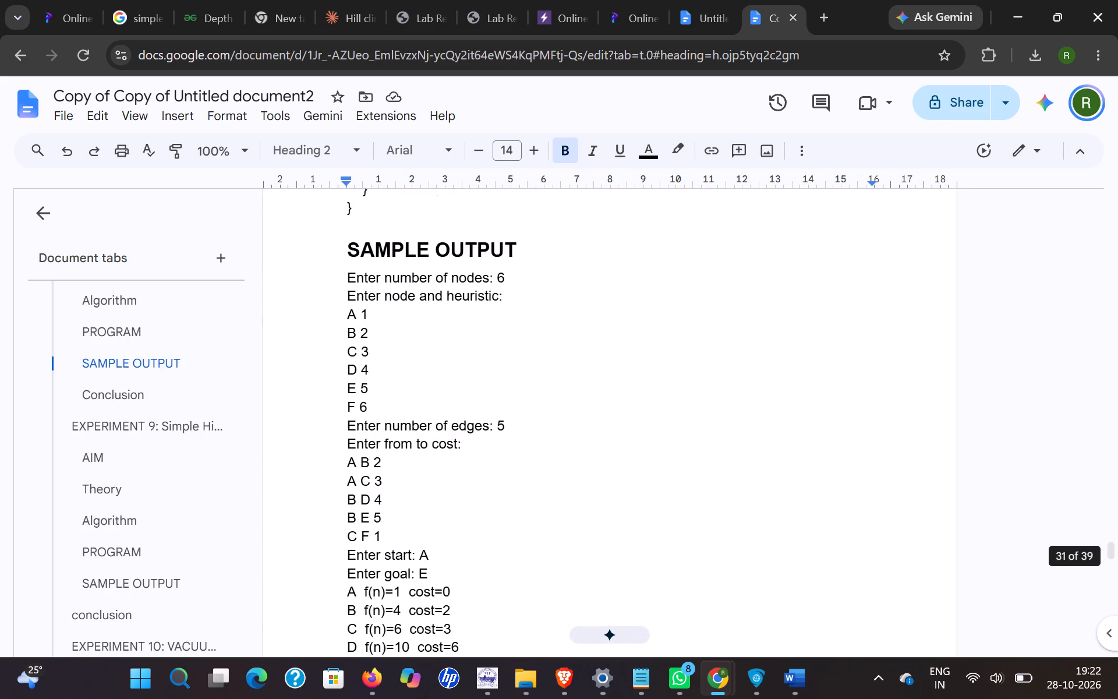
pyautogui.scroll(1, 515, 389)
pyautogui.scroll(-3, 515, 389)
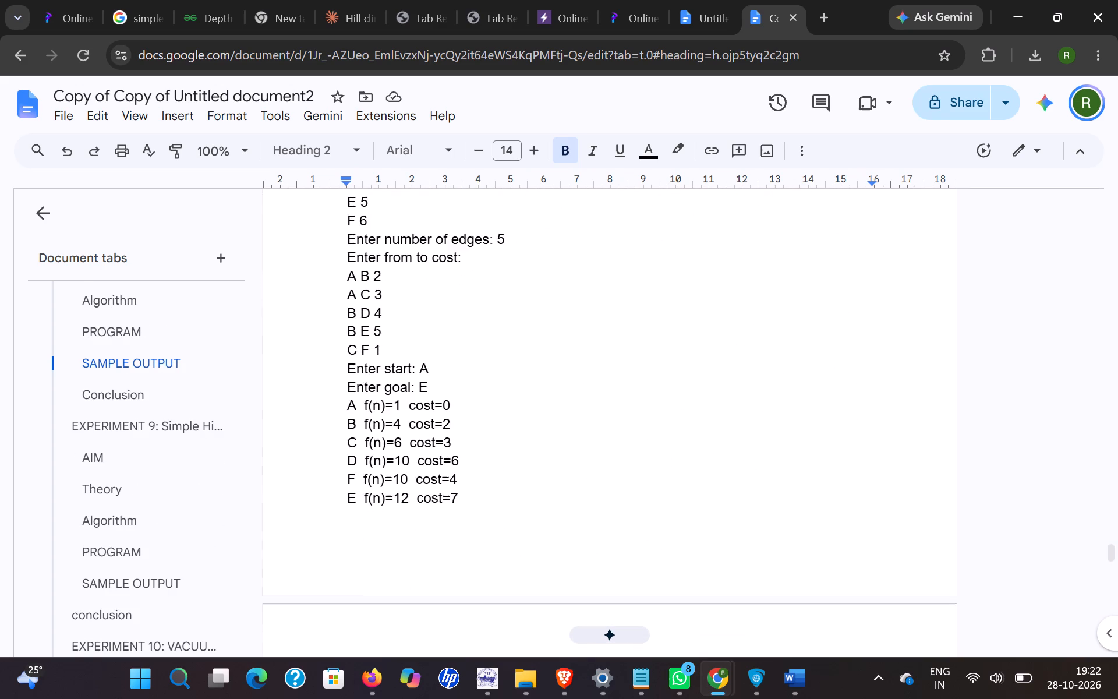
pyautogui.scroll(-1, 515, 389)
pyautogui.scroll(3, 515, 389)
pyautogui.scroll(-1, 515, 389)
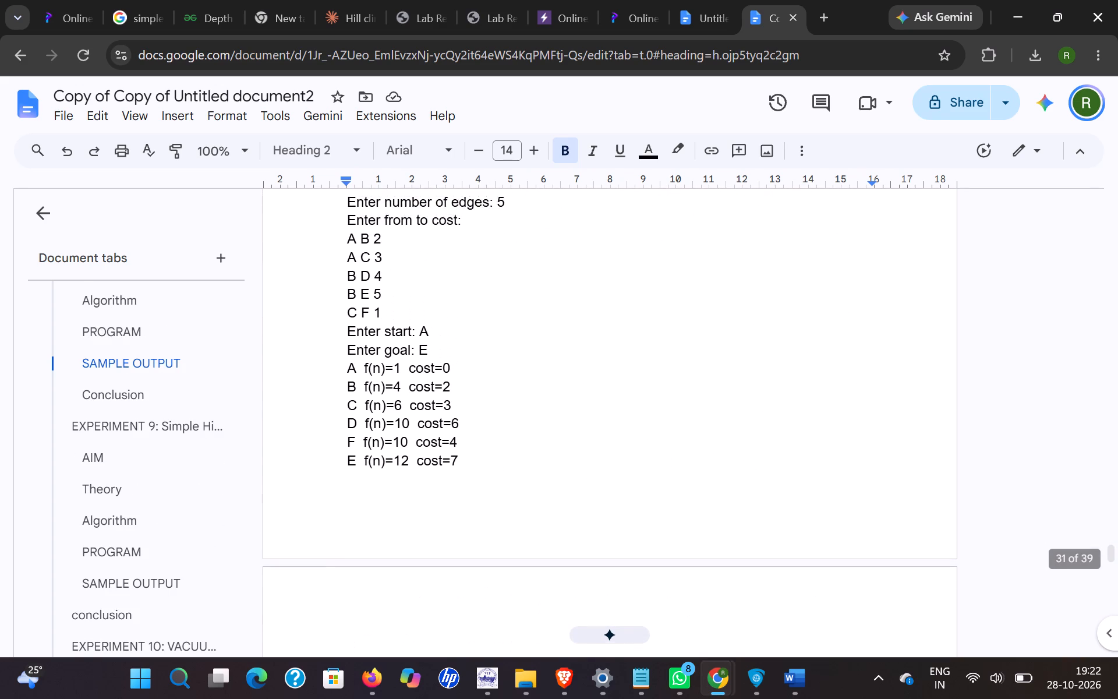
pyautogui.scroll(-3, 515, 389)
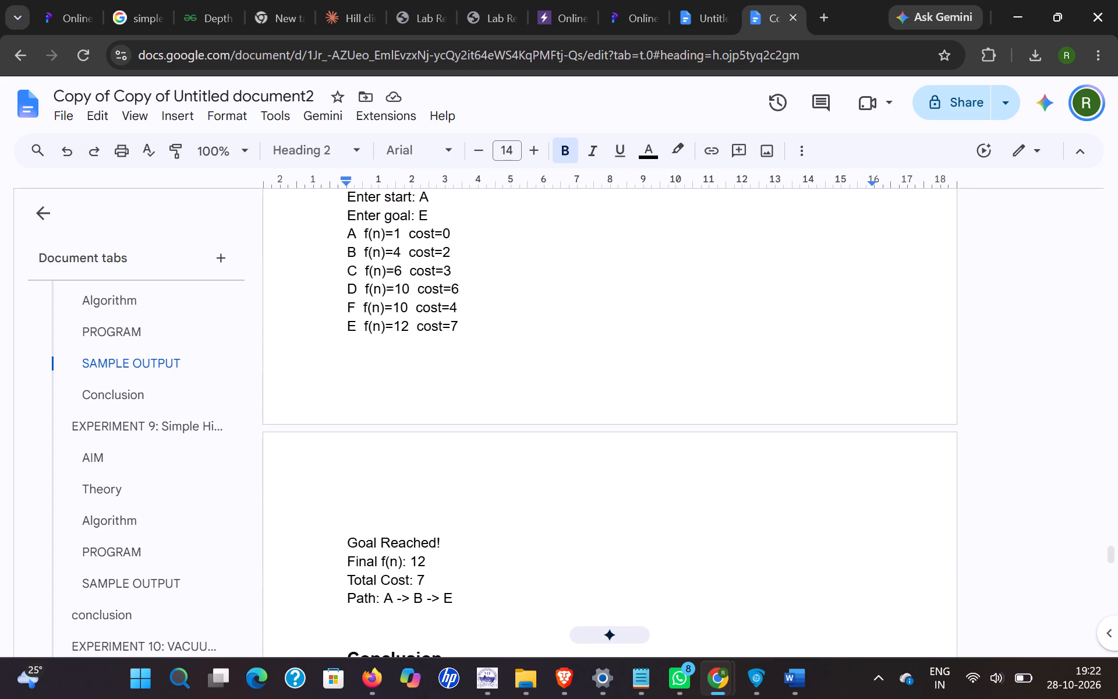
pyautogui.scroll(-3, 515, 389)
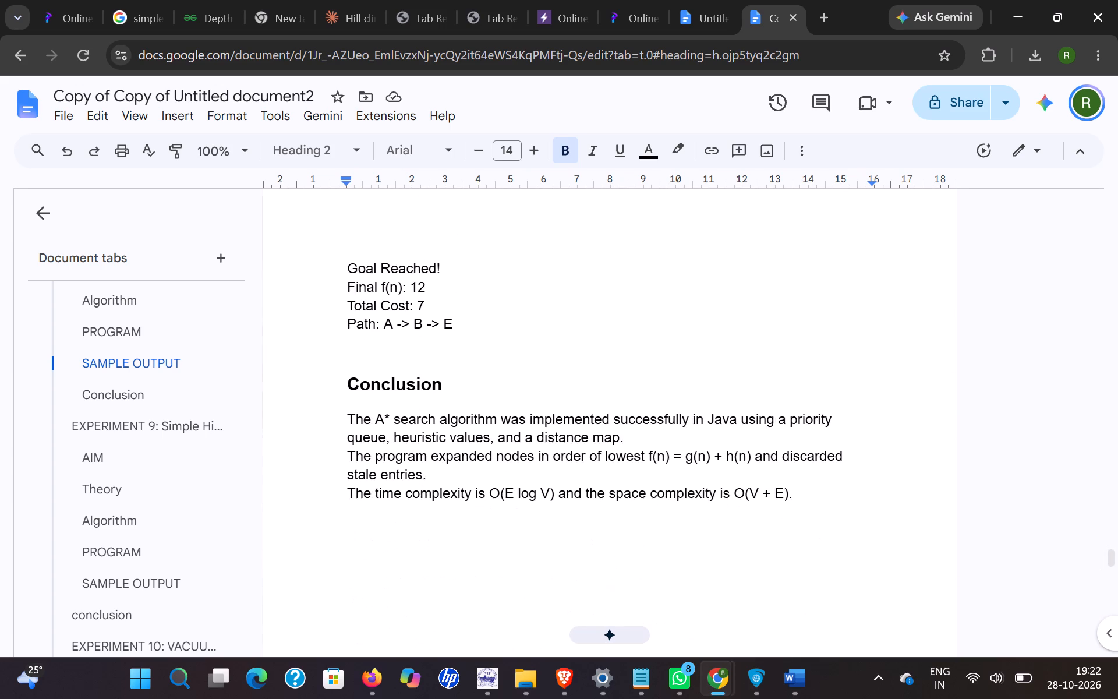
pyautogui.scroll(-3, 515, 389)
# Insert one blank line directly before the A* Search experiment's SAMPLE OUTPUT heading and check the resulting page break.
pyautogui.scroll(2, 515, 389)
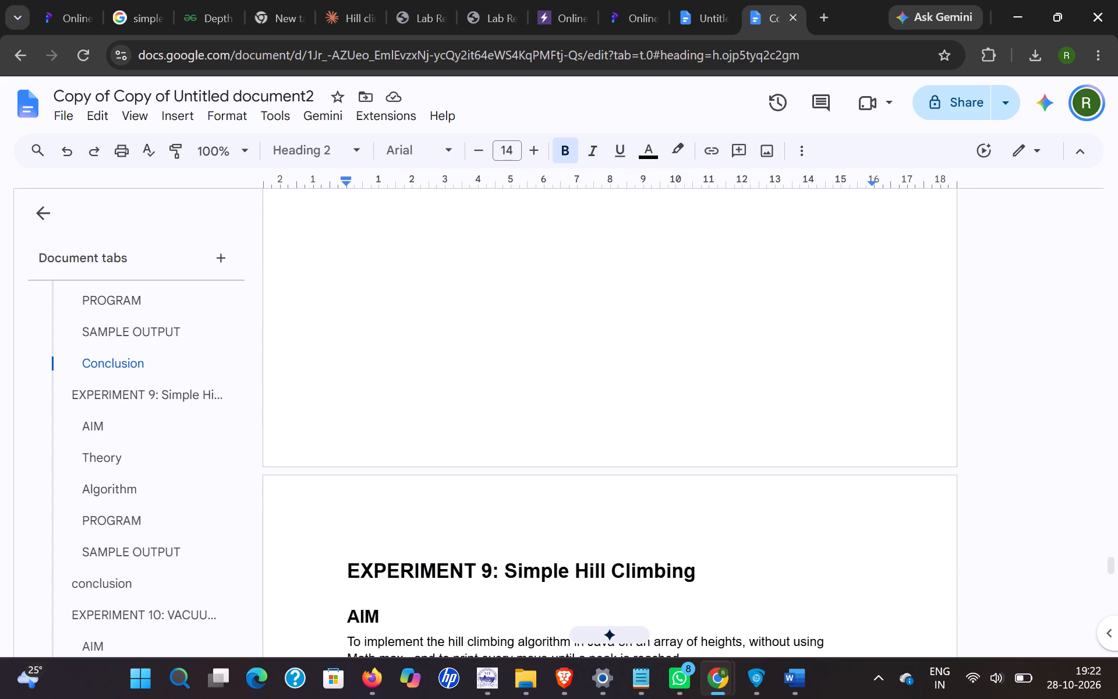
pyautogui.scroll(4, 515, 389)
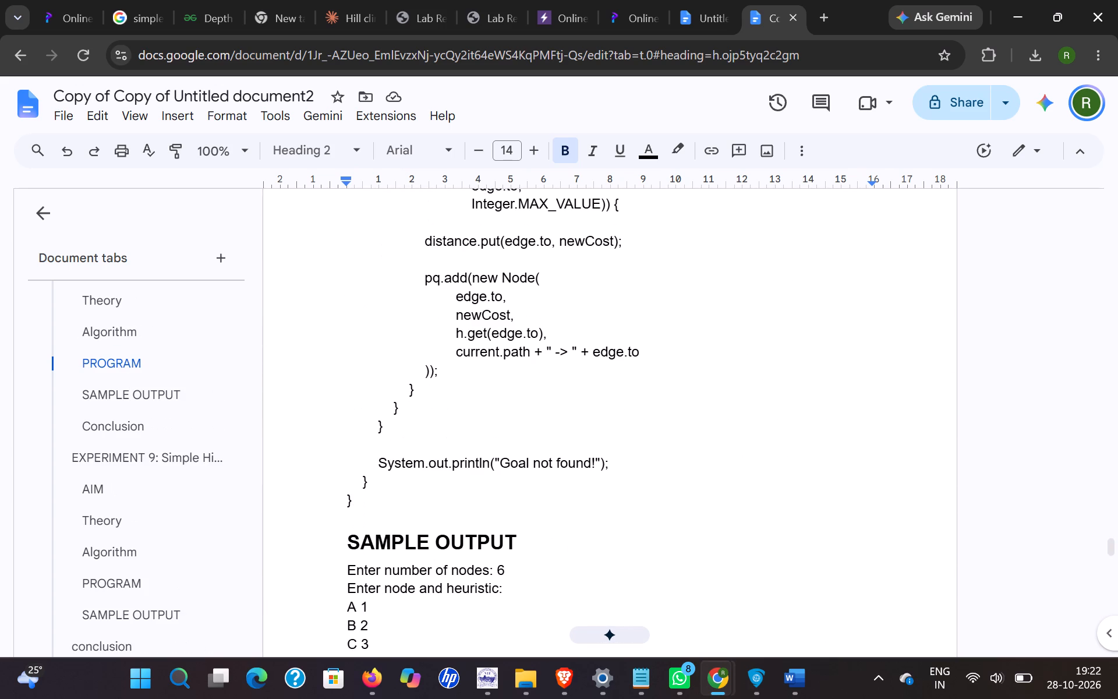
pyautogui.click(360, 387)
pyautogui.press('Down')
pyautogui.press('Down')
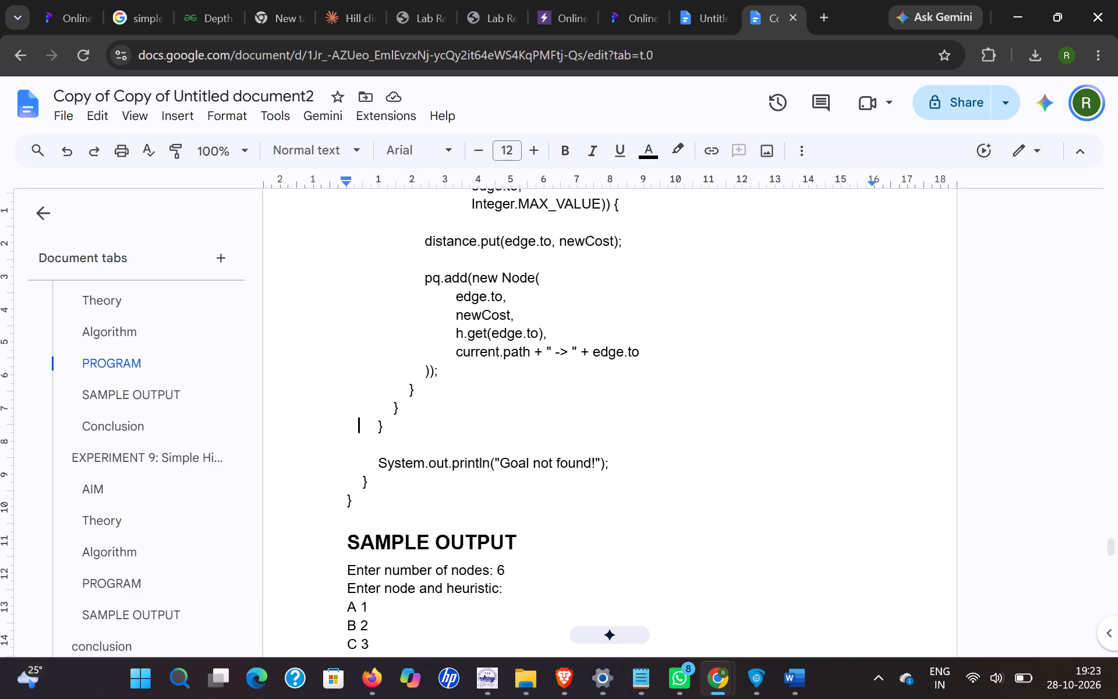
pyautogui.press('Down')
pyautogui.press('Down')
pyautogui.press('Down')
pyautogui.press('Down')
pyautogui.press('Down')
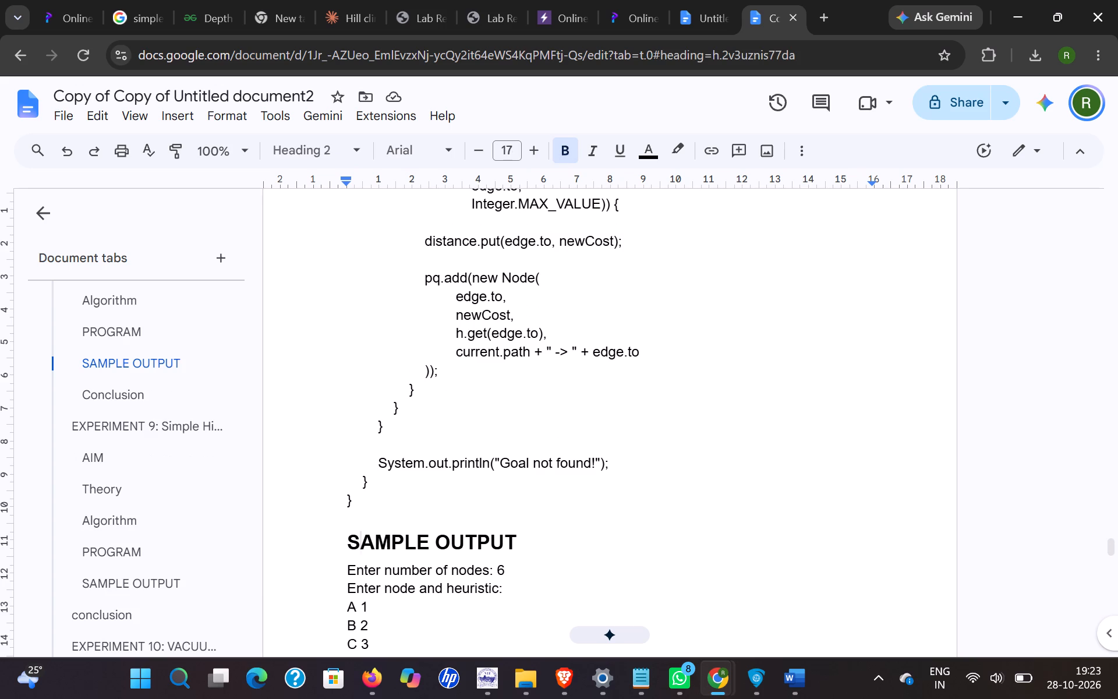
pyautogui.press('Left')
pyautogui.press('Return')
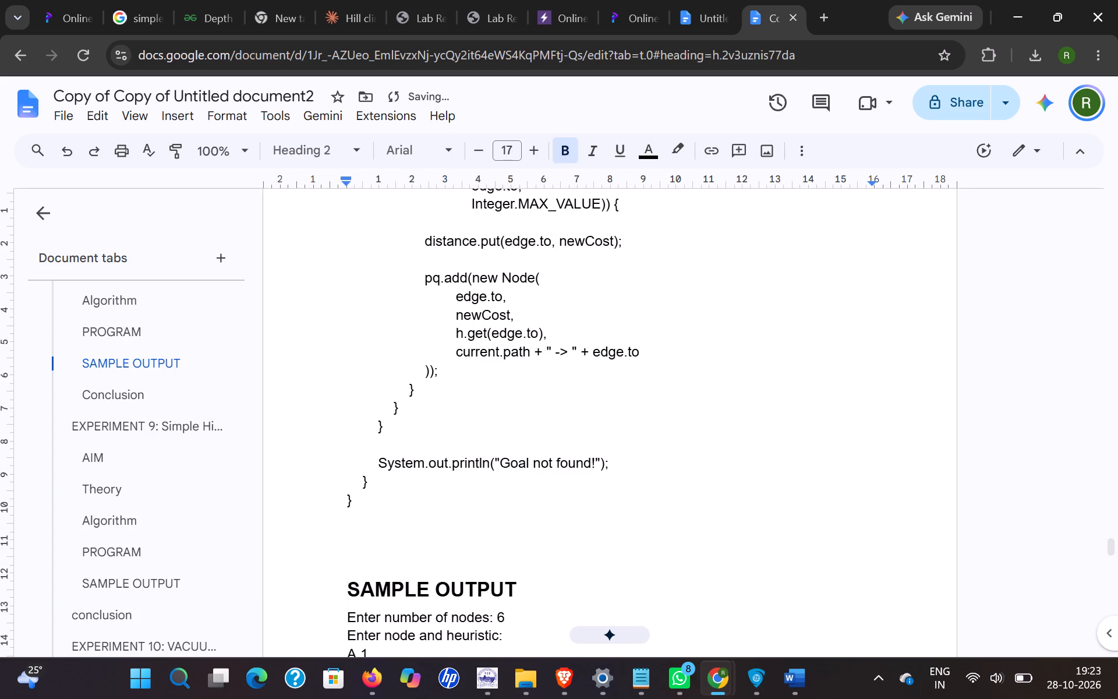
pyautogui.scroll(-5, 504, 397)
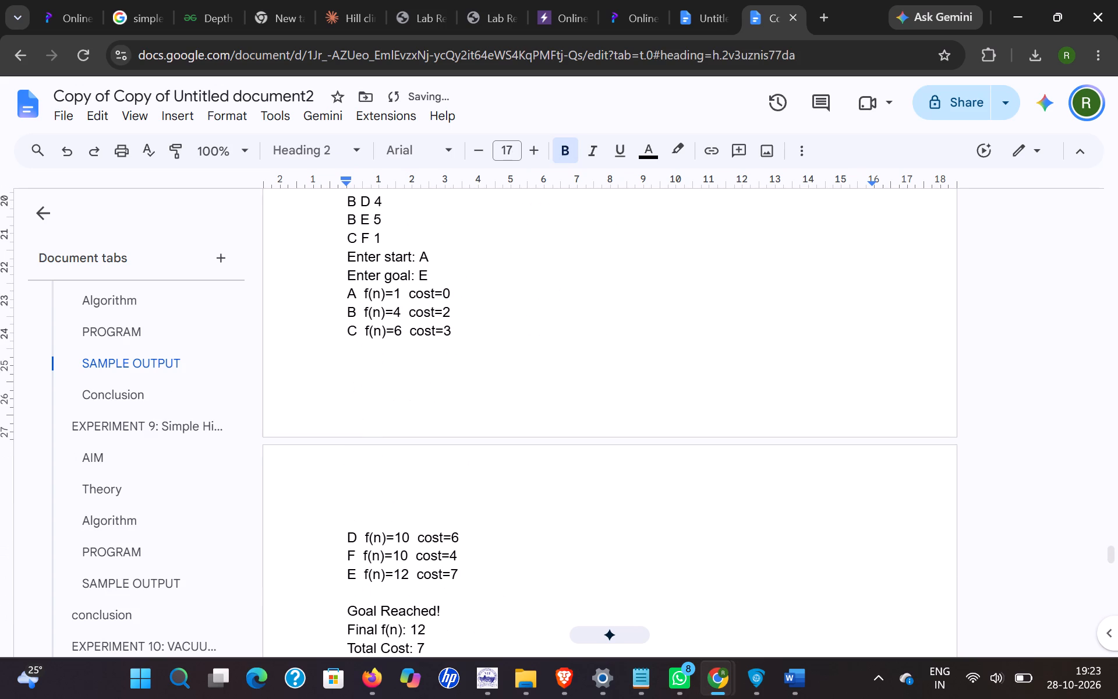
pyautogui.scroll(2, 504, 397)
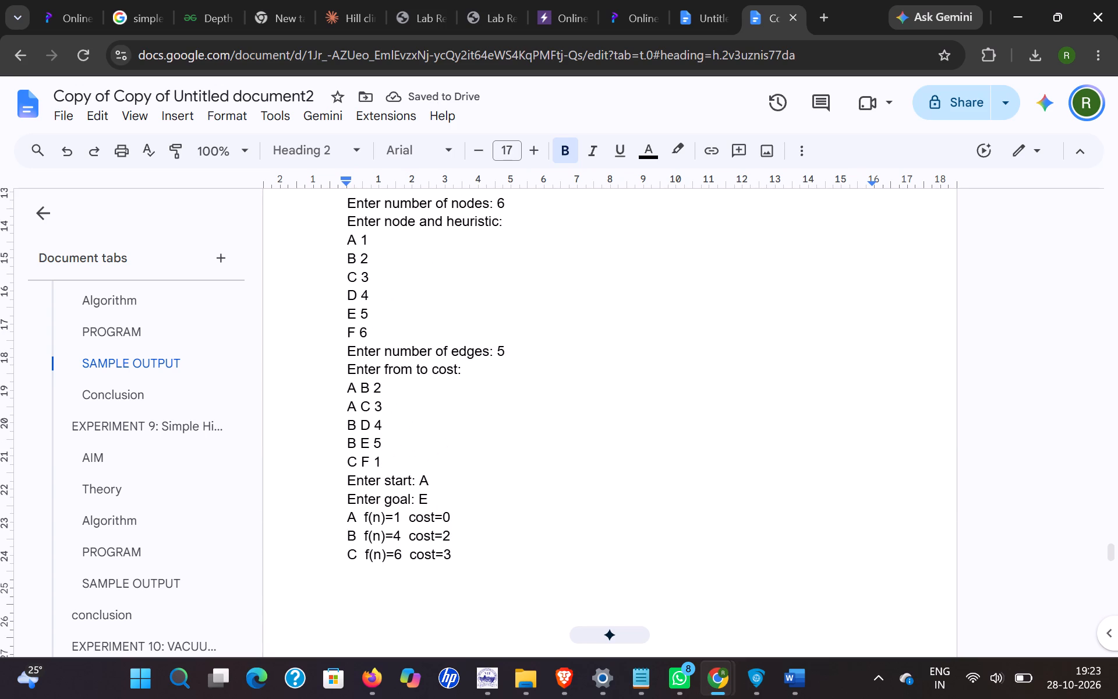
# Insert a blank line between the A* Search experiment's SAMPLE OUTPUT heading and its "Enter number of nodes: 6" line.
pyautogui.scroll(-2, 504, 397)
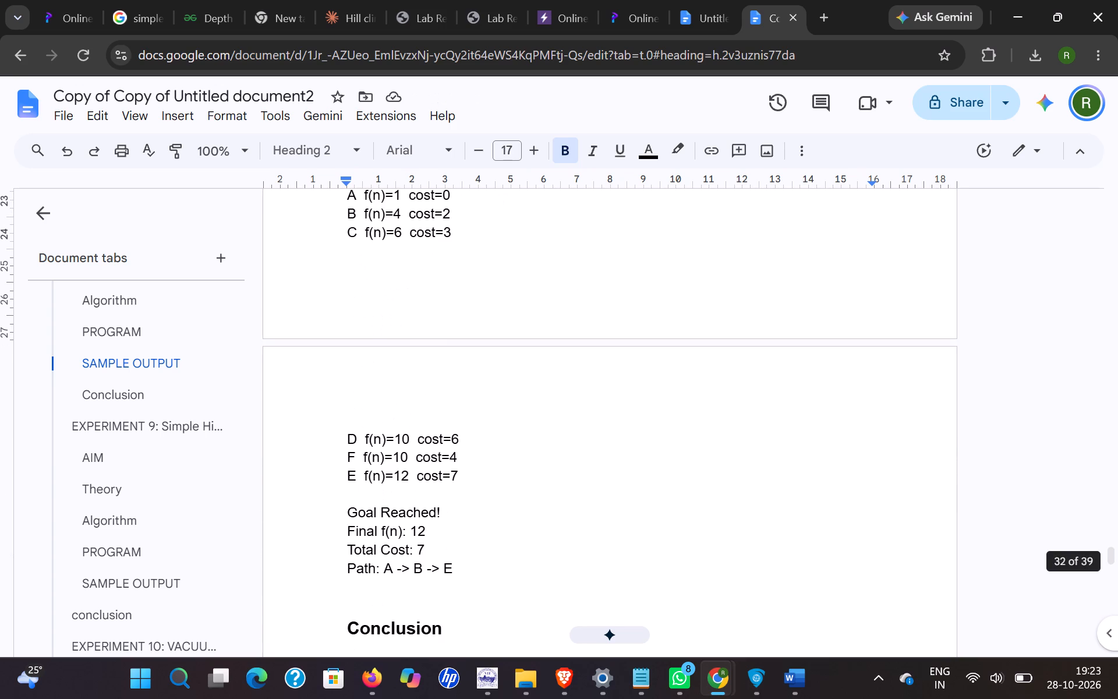
pyautogui.scroll(-4, 504, 397)
pyautogui.scroll(2, 504, 397)
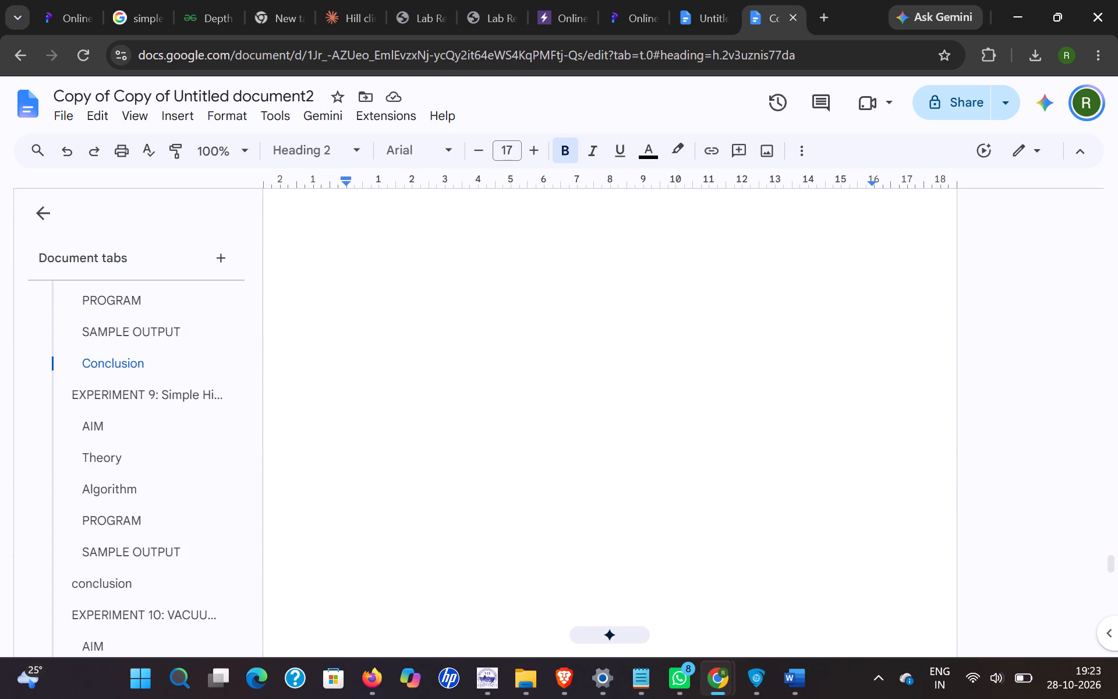
pyautogui.scroll(4, 504, 397)
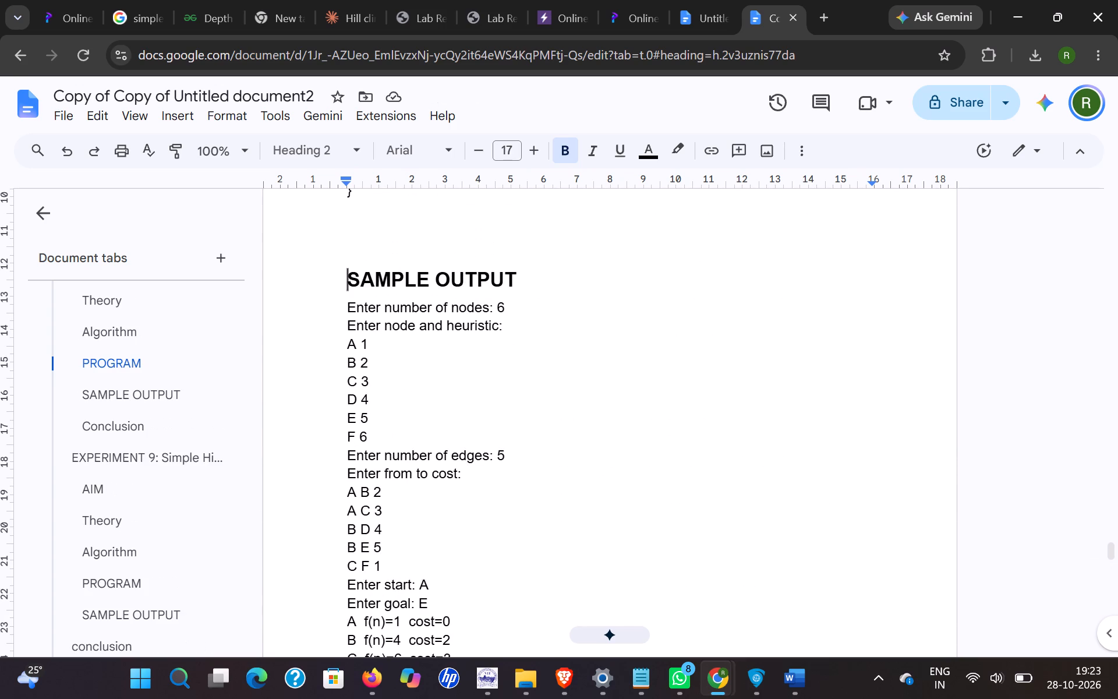
pyautogui.click(664, 385)
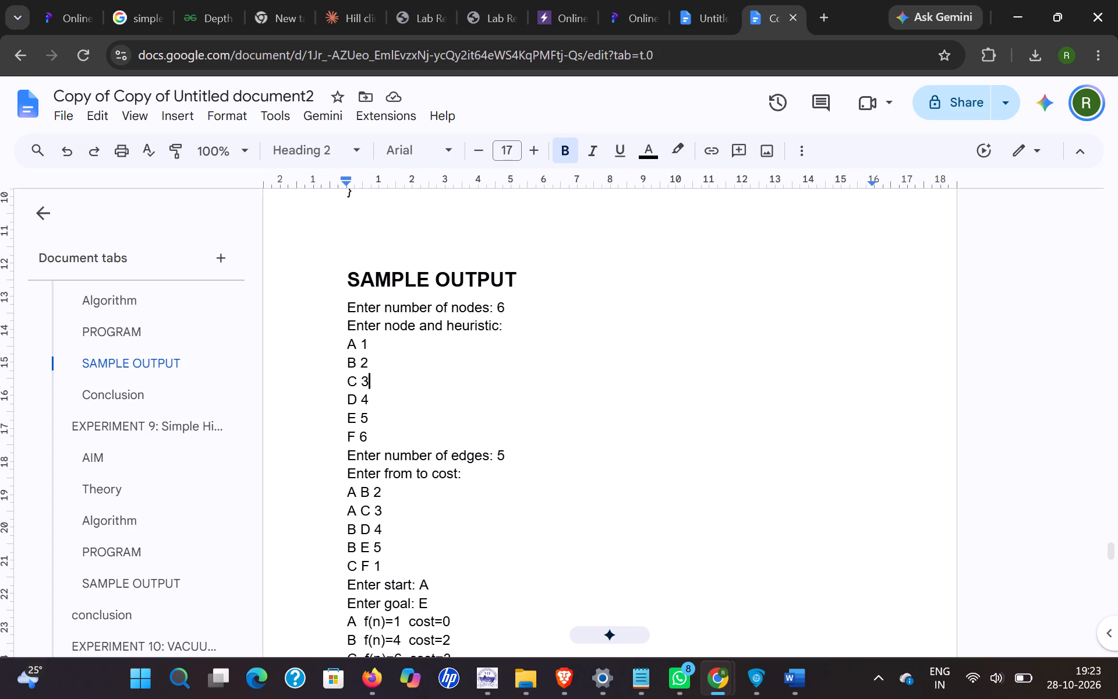
pyautogui.press('Up')
pyautogui.press('Up')
pyautogui.press('Up')
pyautogui.press('Up')
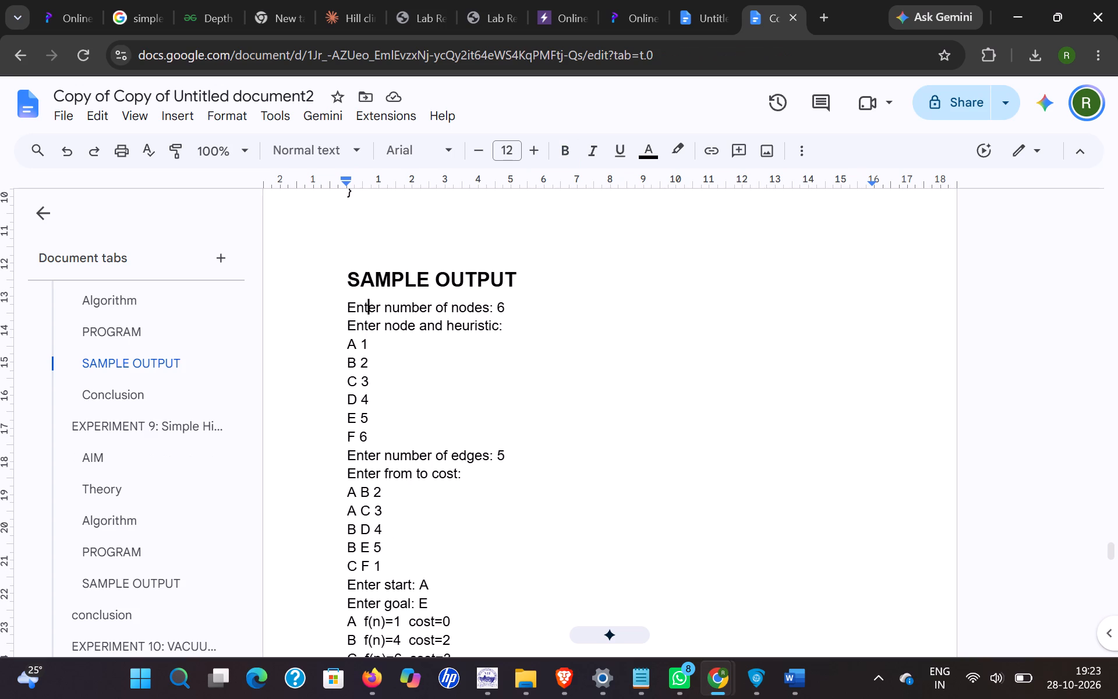
pyautogui.press('Down')
pyautogui.press('Left')
pyautogui.press('Left')
pyautogui.press('Left')
pyautogui.press('Up')
pyautogui.press('Return')
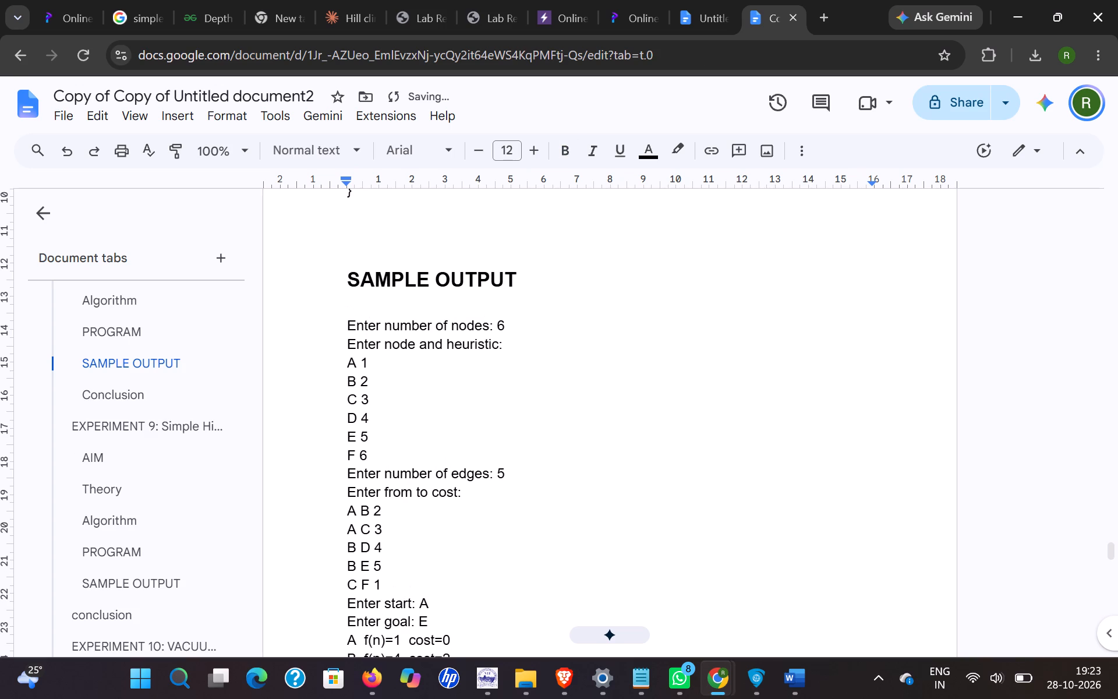
# Insert a blank line after "Enter number of nodes: 6" in the A* Search experiment's sample output.
pyautogui.scroll(-5, 763, 401)
pyautogui.scroll(3, 763, 401)
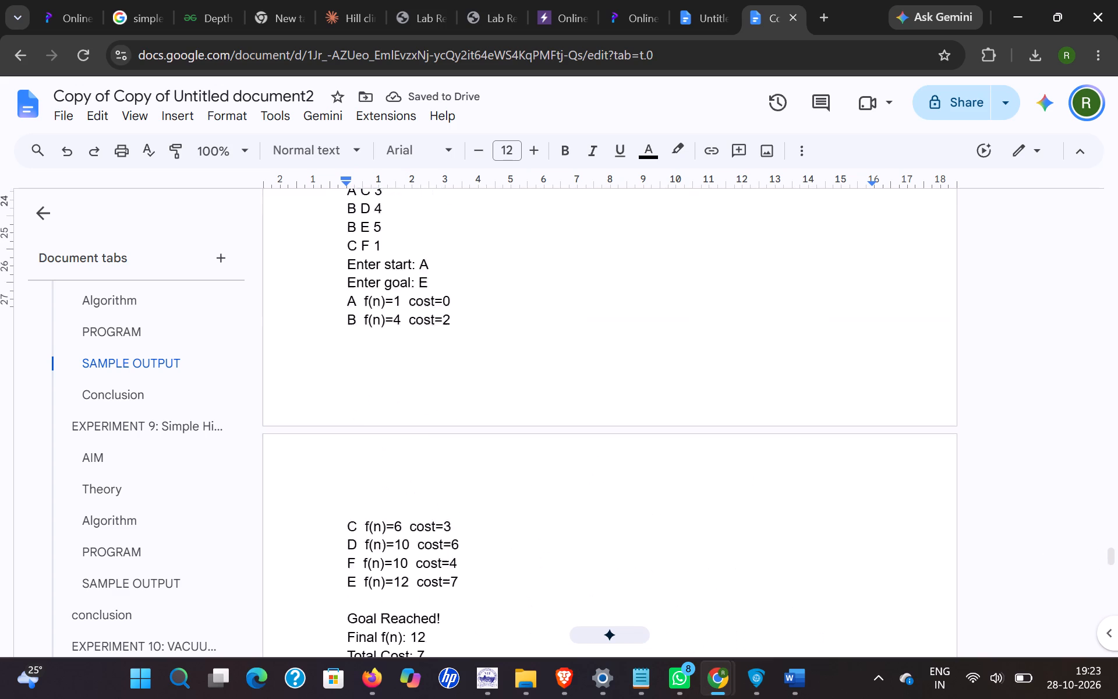
pyautogui.scroll(4, 763, 401)
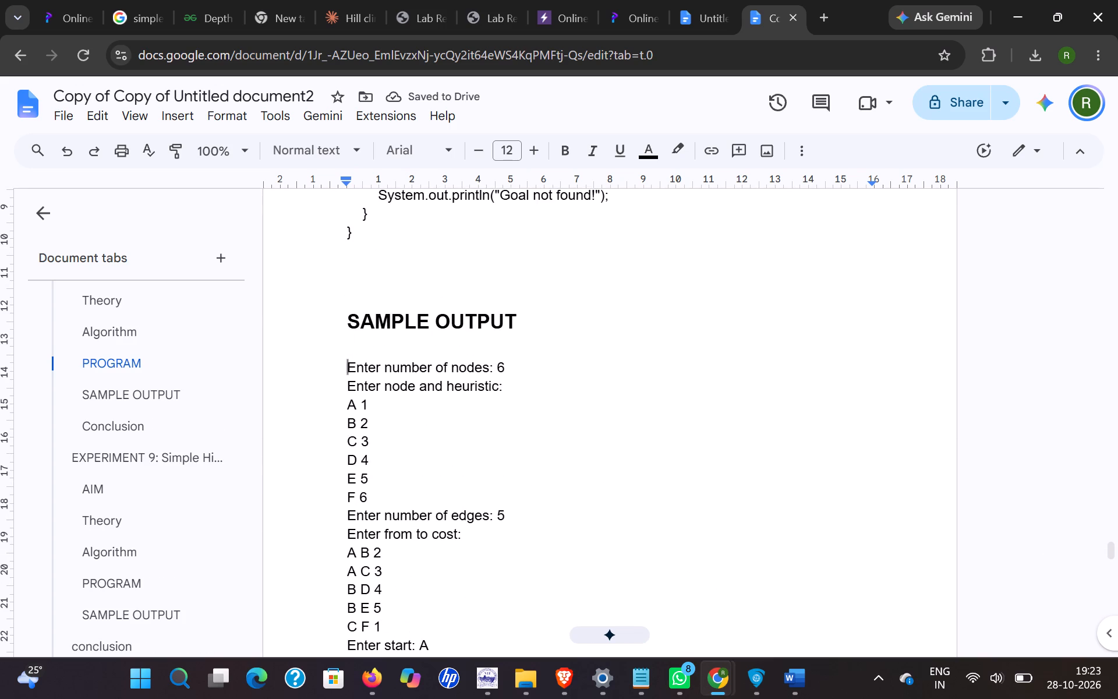
pyautogui.click(600, 386)
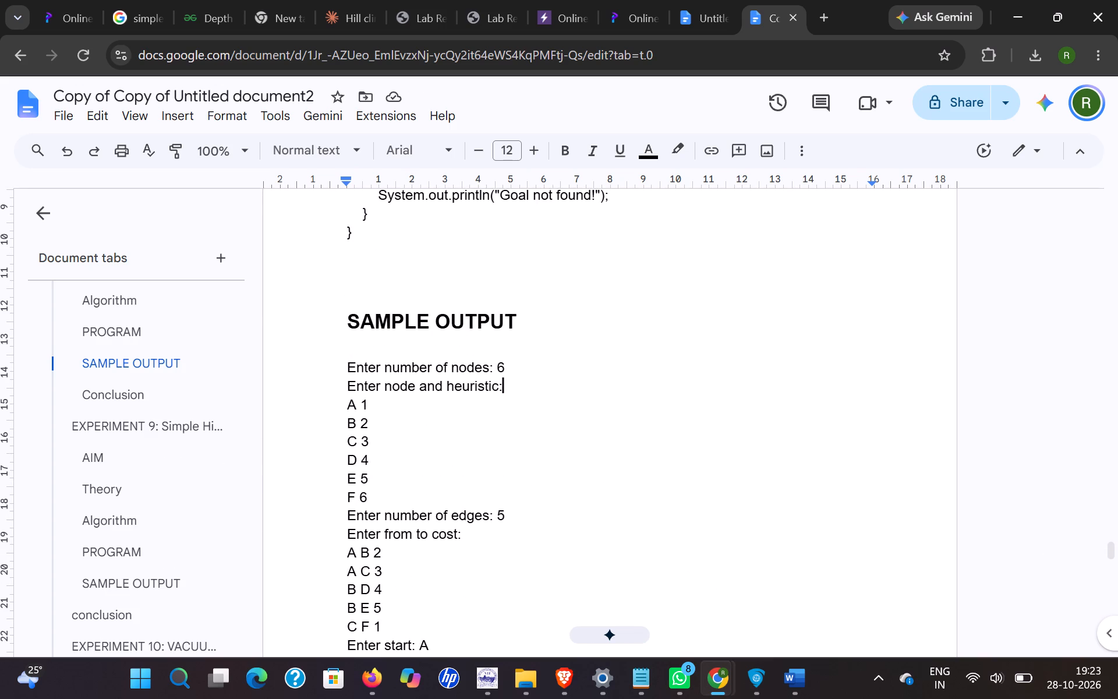
pyautogui.press('Up')
pyautogui.press('Return')
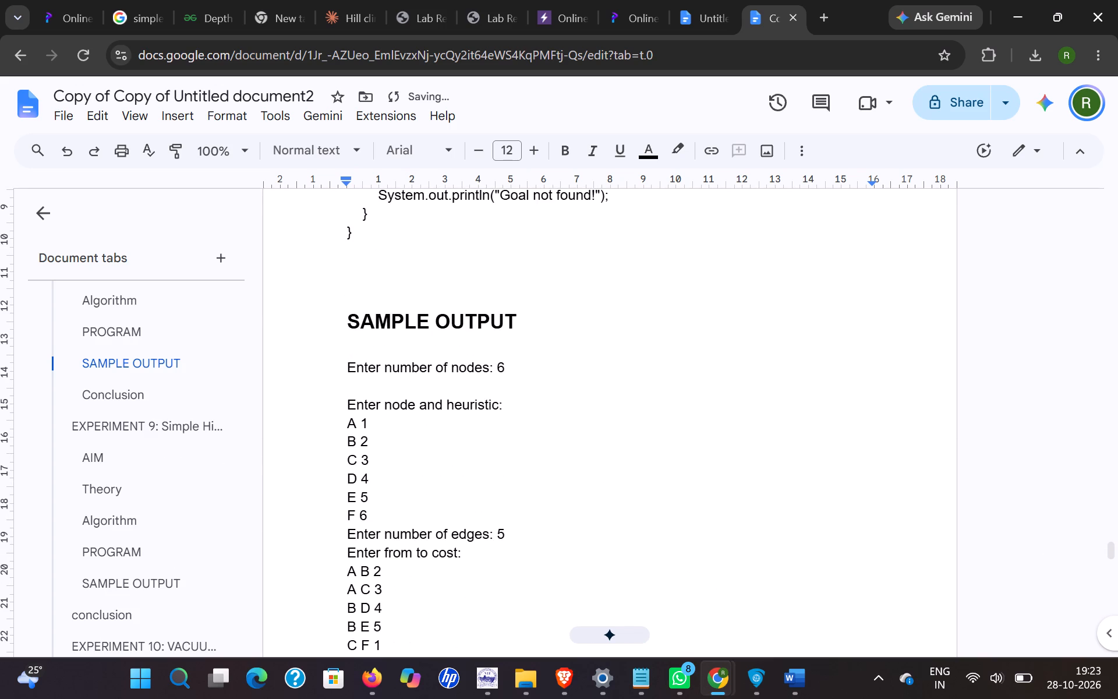
pyautogui.click(858, 403)
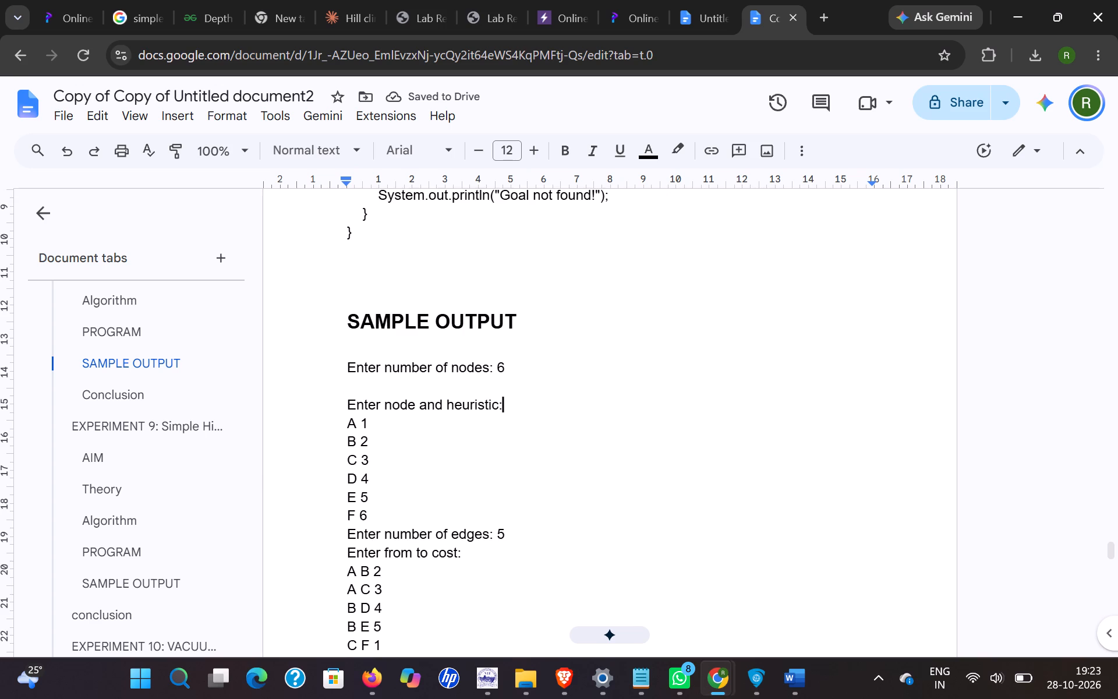
# Insert a blank line between "C F 1" and "Enter start: A" in the A* Search experiment's sample output.
pyautogui.scroll(-4, 858, 403)
pyautogui.scroll(1, 858, 403)
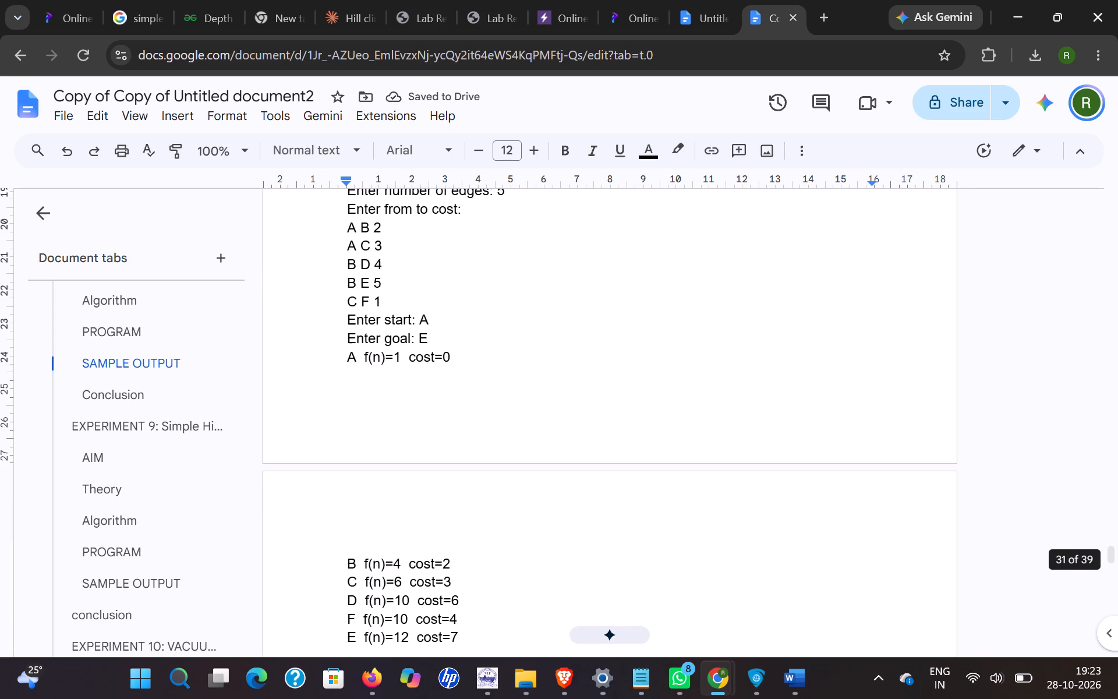
pyautogui.scroll(2, 858, 403)
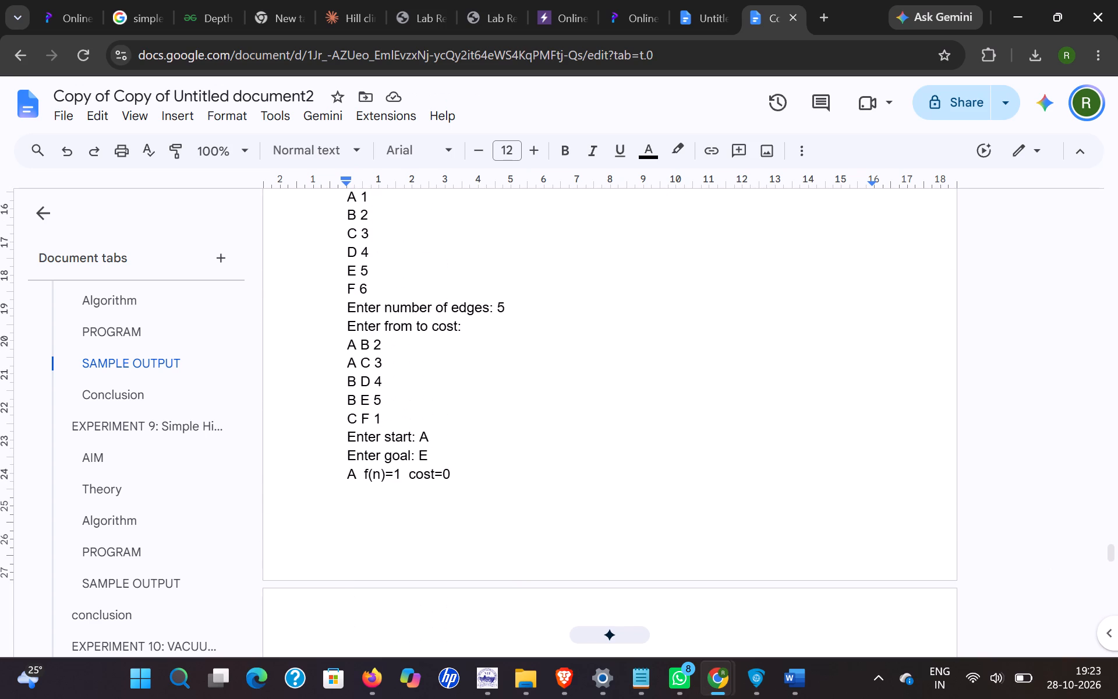
pyautogui.click(394, 424)
pyautogui.press('Return')
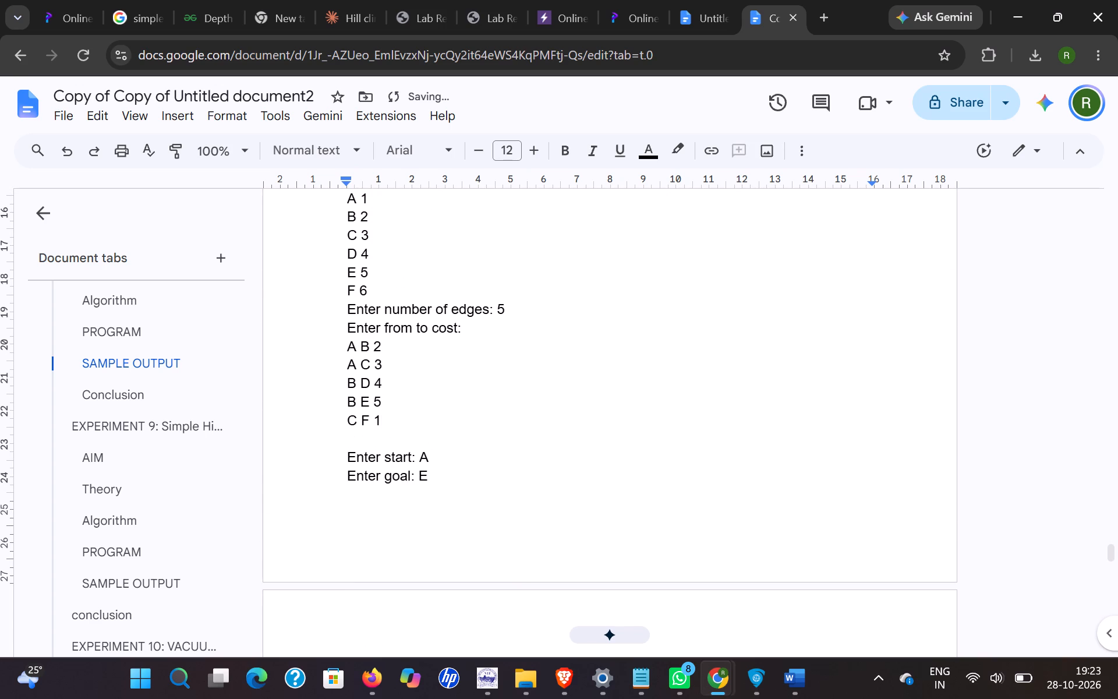
# Check the A* Search experiment's sample output spacing, its page break and the pages leading up to EXPERIMENT 9.
pyautogui.scroll(-1, 483, 423)
pyautogui.scroll(3, 483, 423)
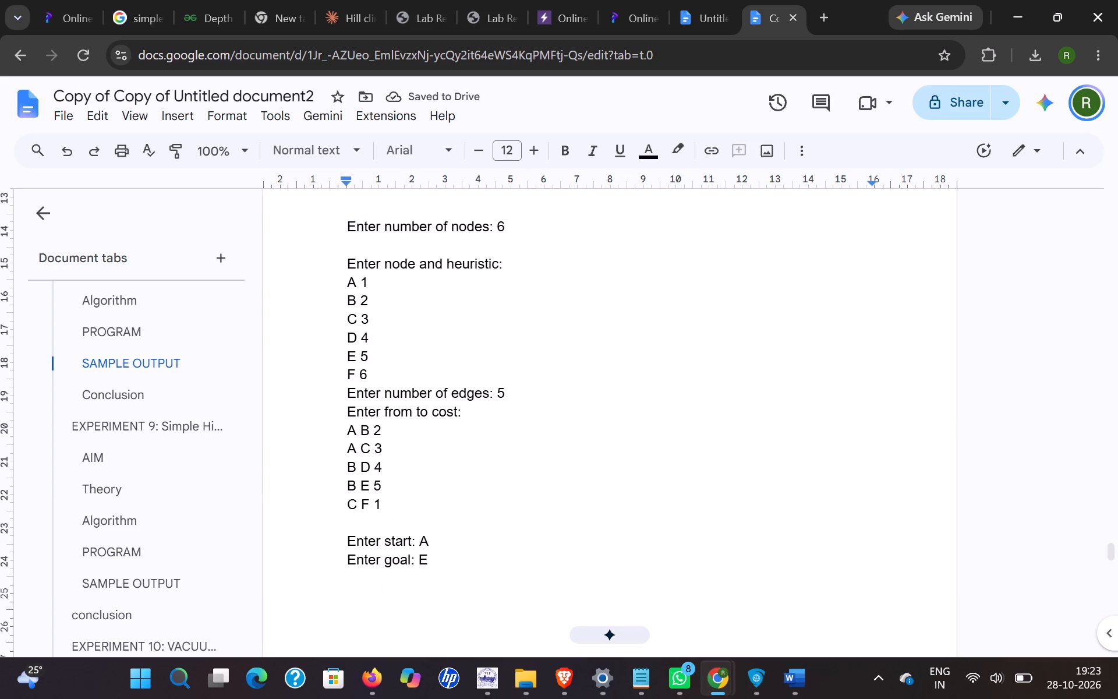
pyautogui.click(613, 479)
pyautogui.scroll(1, 613, 479)
pyautogui.scroll(-1, 613, 479)
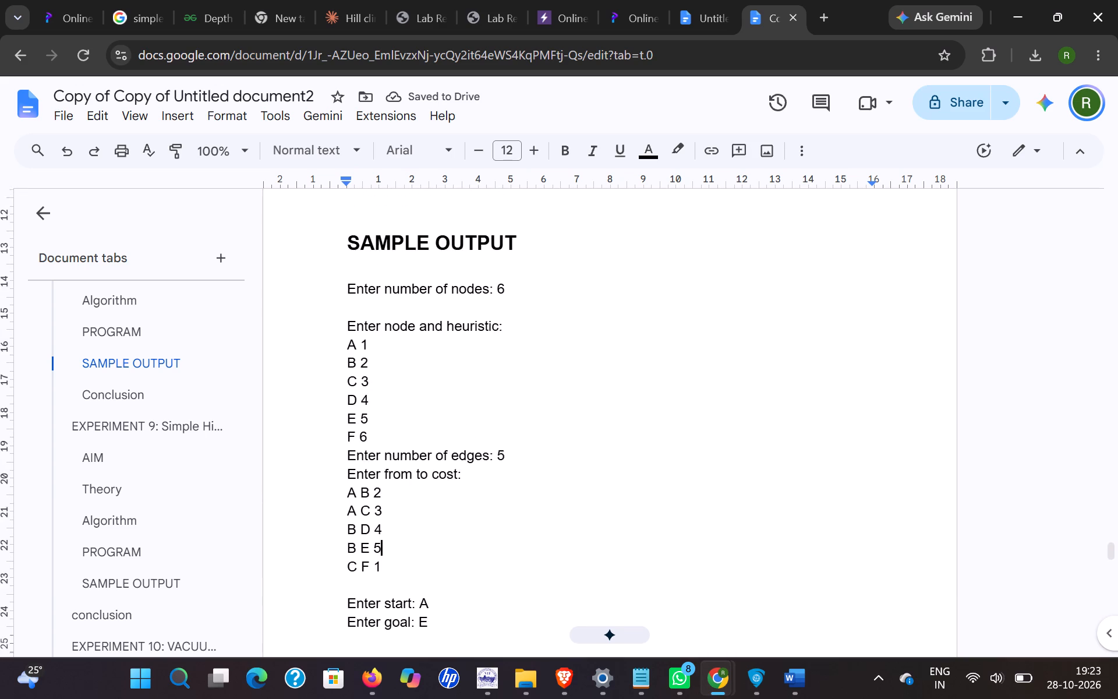
pyautogui.scroll(-6, 613, 479)
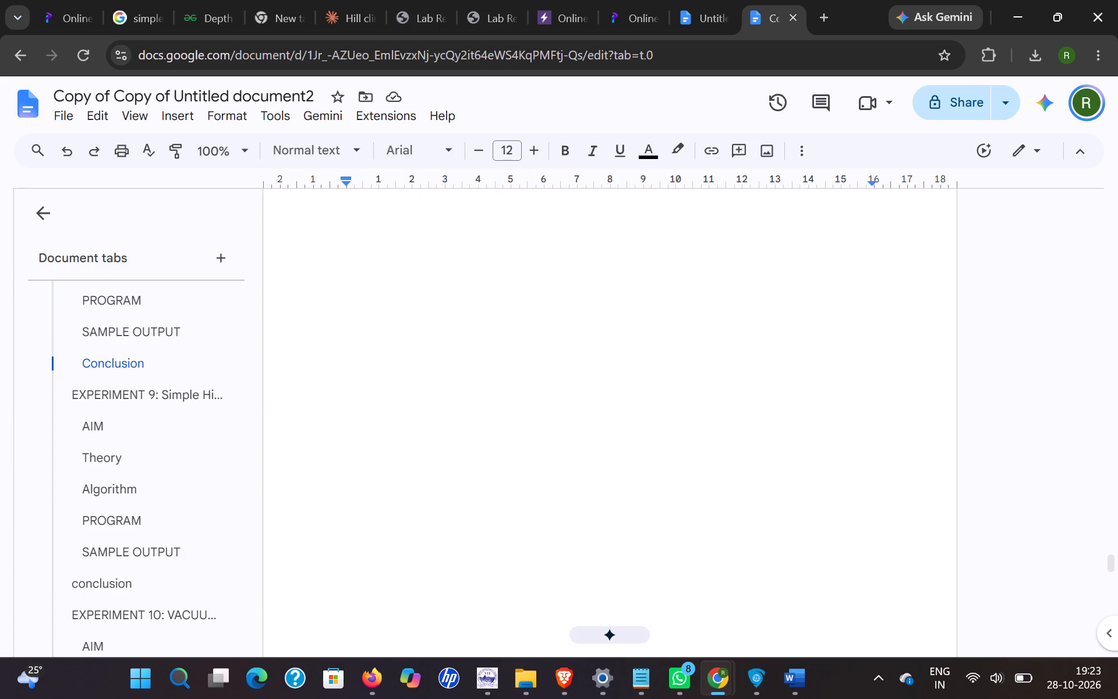
pyautogui.scroll(-1, 613, 479)
pyautogui.scroll(3, 613, 479)
pyautogui.scroll(-3, 613, 479)
pyautogui.scroll(1, 613, 479)
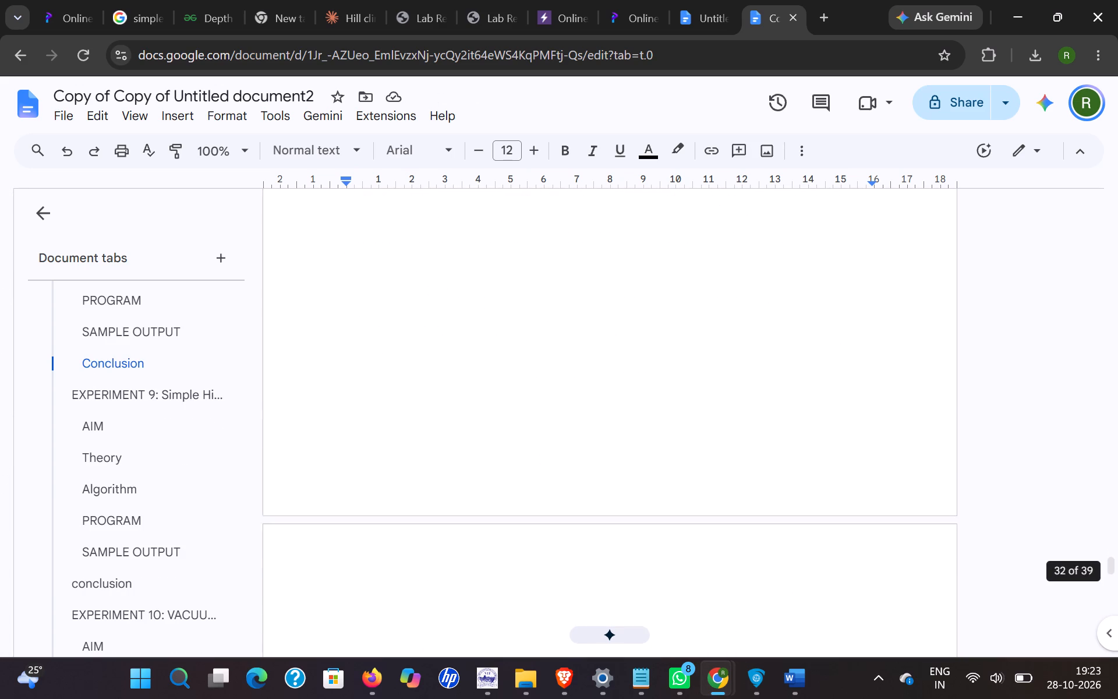
pyautogui.scroll(4, 613, 479)
pyautogui.scroll(-4, 613, 479)
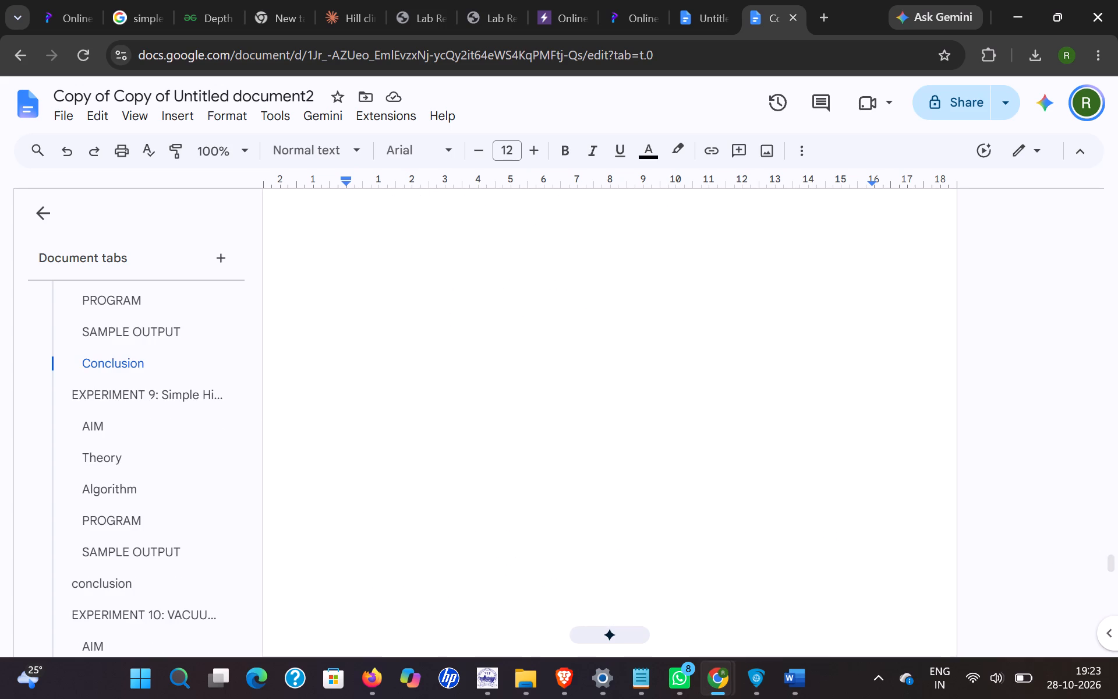
# Remove the extra blank lines above the EXPERIMENT 9: Simple Hill Climbing heading, keeping the heading at the top of its page.
pyautogui.scroll(-2, 613, 479)
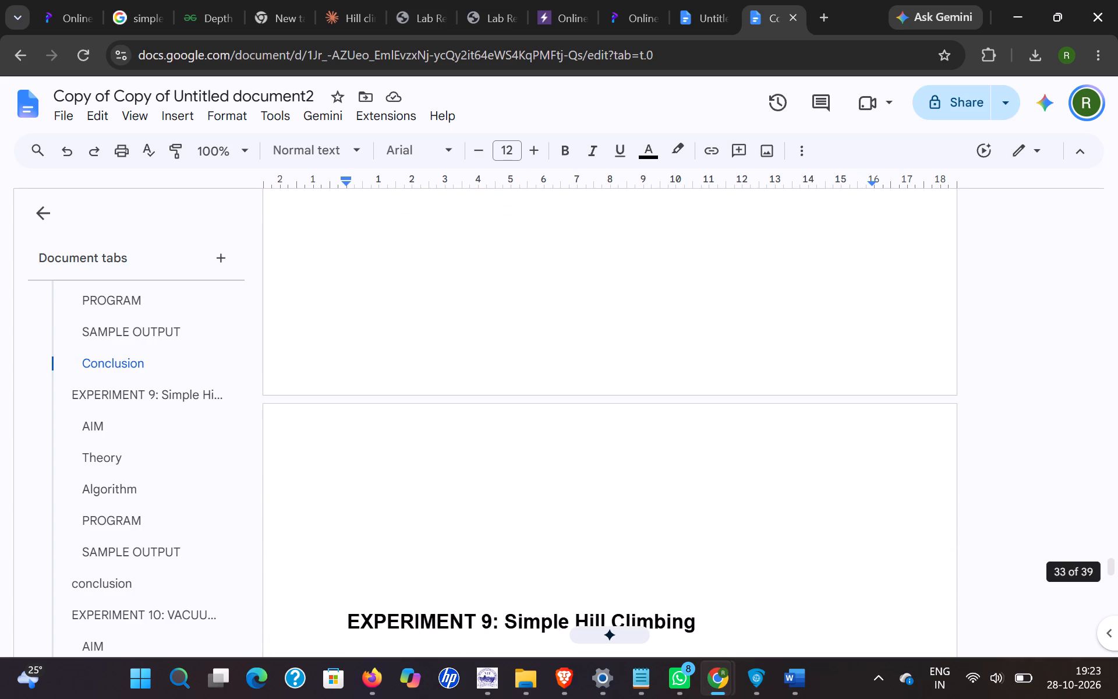
pyautogui.scroll(-1, 613, 479)
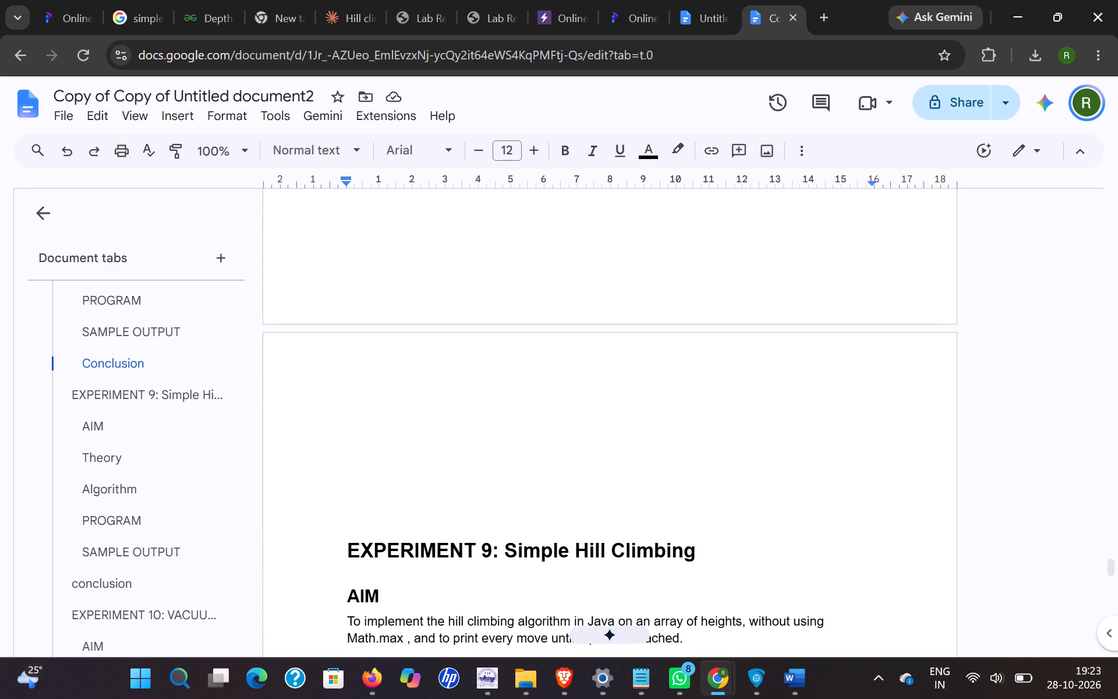
pyautogui.click(307, 354)
pyautogui.press('Down')
pyautogui.press('Down')
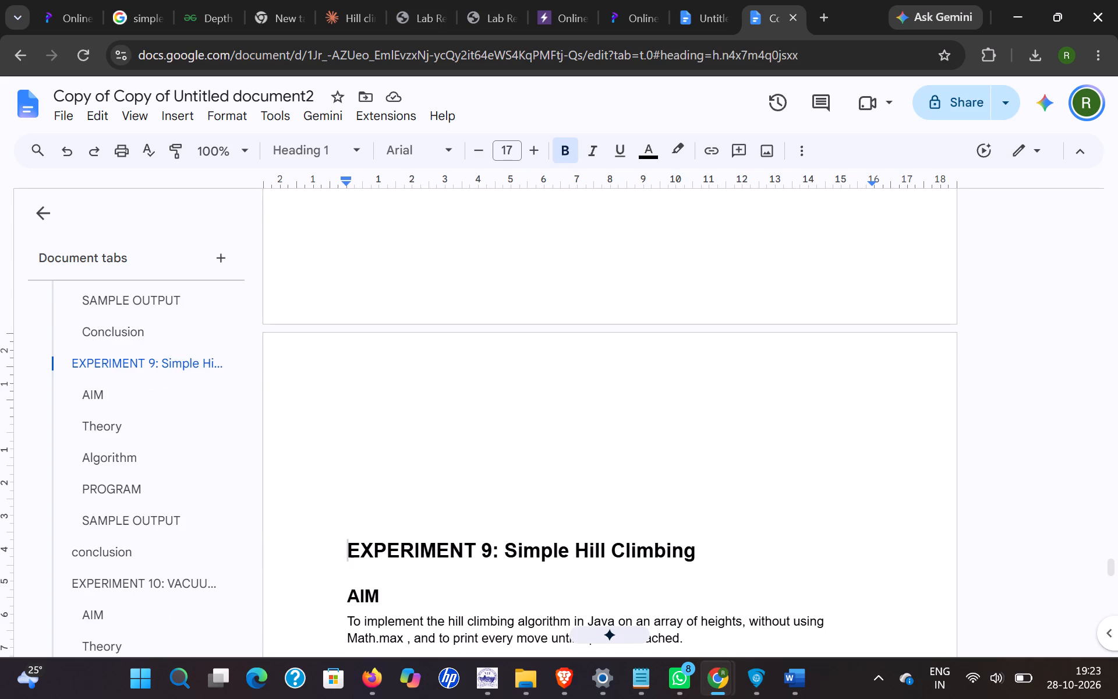
pyautogui.press('BackSpace')
pyautogui.press('BackSpace')
pyautogui.press('BackSpace')
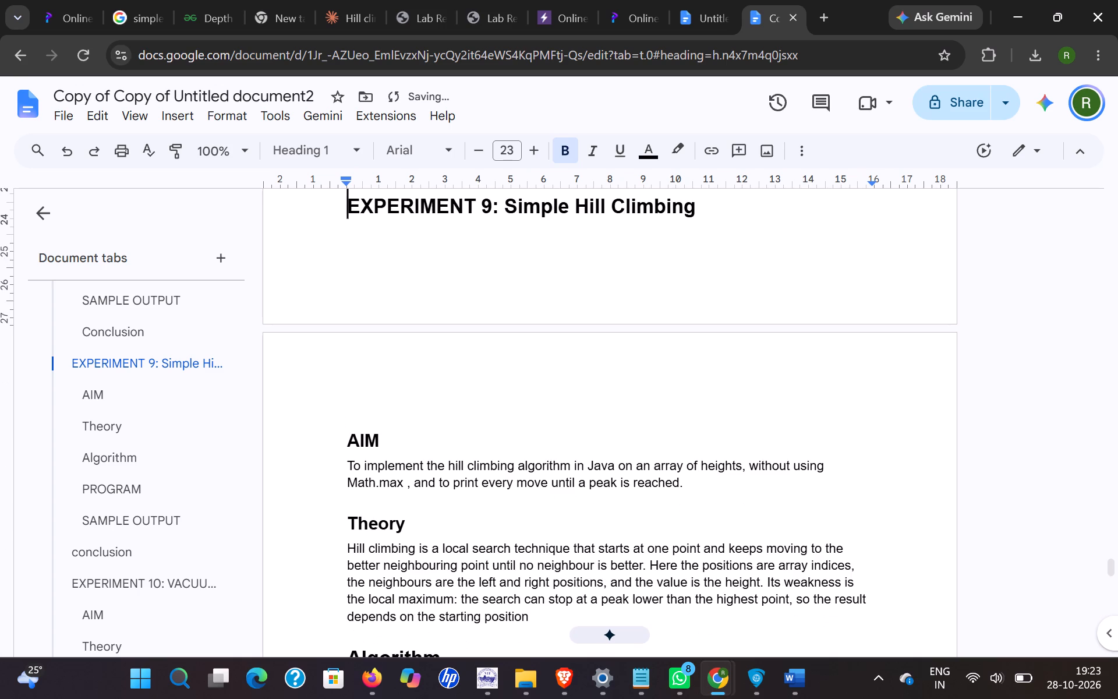
pyautogui.press('Return')
pyautogui.click(600, 343)
# Review the page layout of EXPERIMENT 9: Simple Hill Climbing, from its AIM through the program and sample output to the conclusion.
pyautogui.scroll(-2, 600, 343)
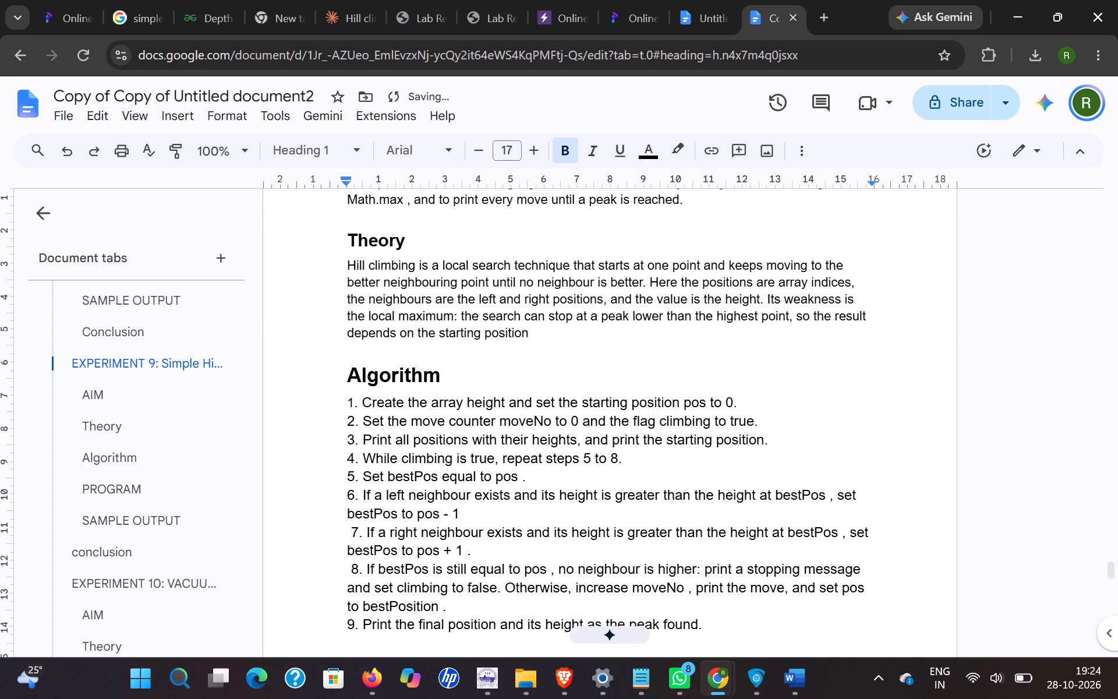
pyautogui.scroll(-5, 600, 343)
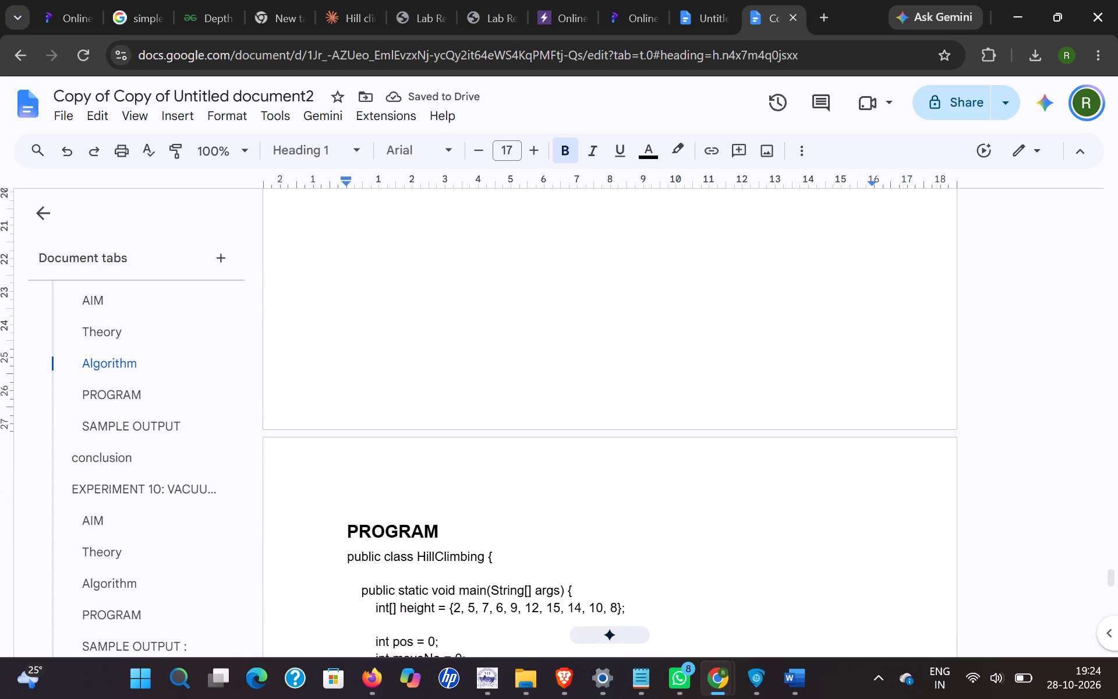
pyautogui.scroll(-3, 431, 487)
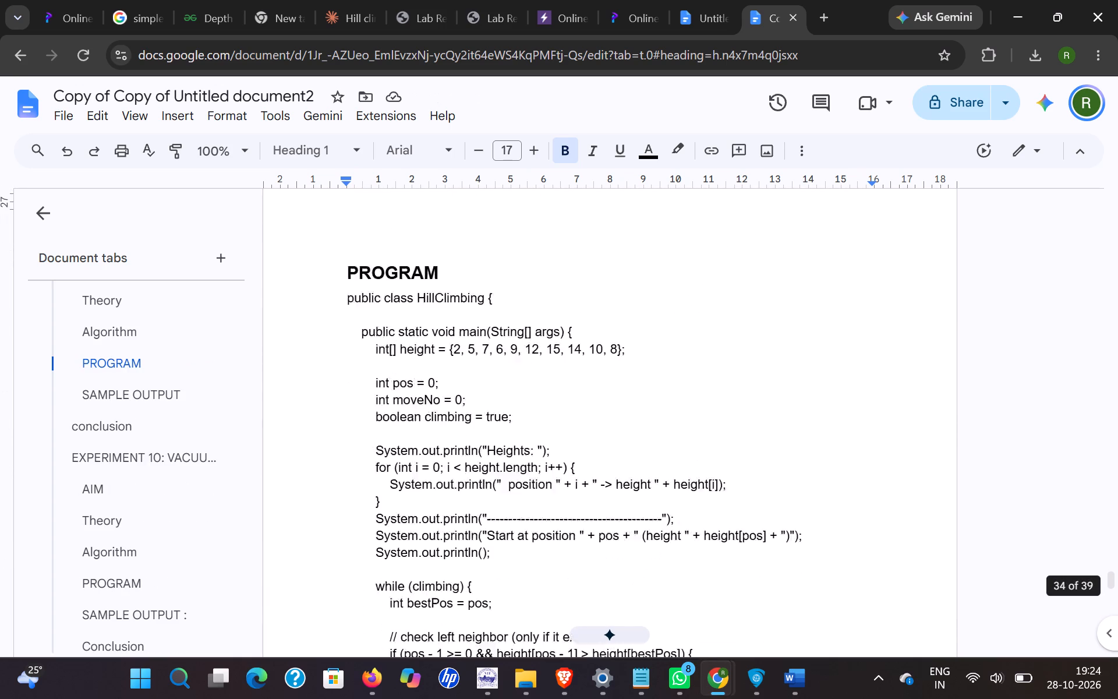
pyautogui.scroll(-1, 431, 487)
pyautogui.scroll(7, 431, 487)
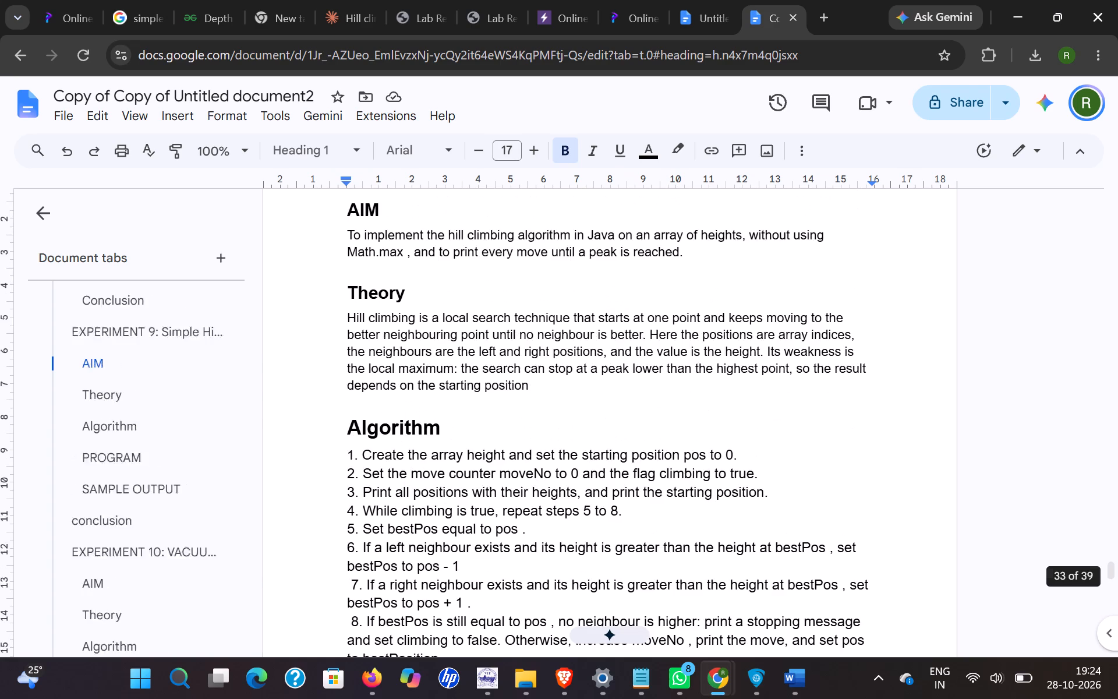
pyautogui.scroll(2, 431, 487)
pyautogui.scroll(-7, 431, 487)
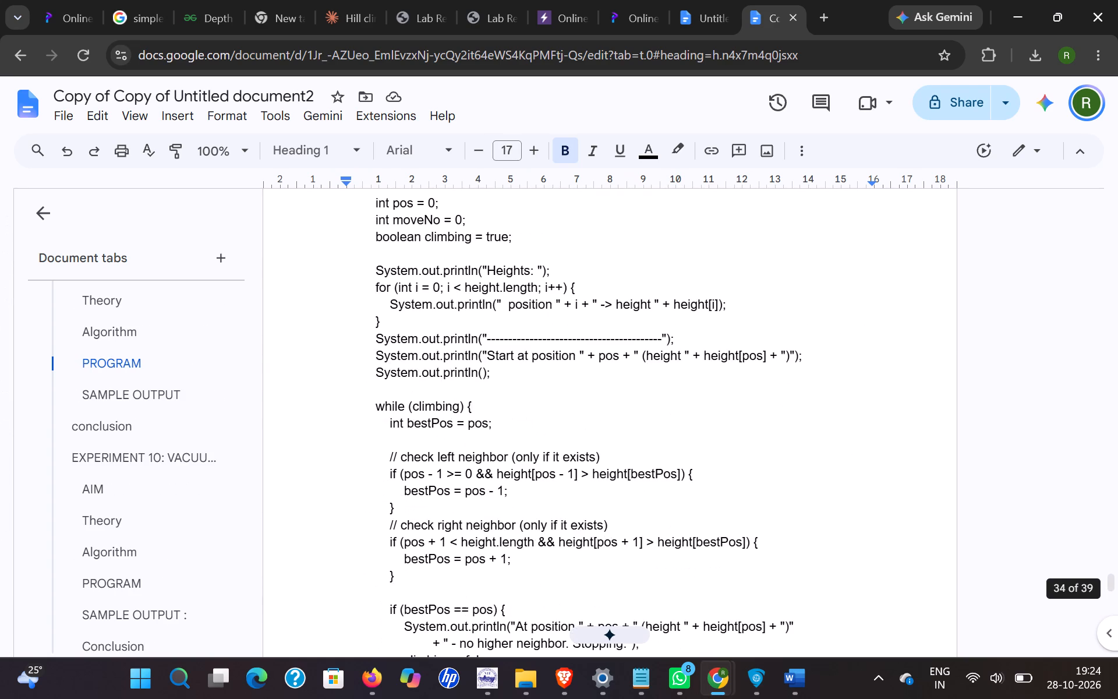
pyautogui.scroll(-9, 431, 487)
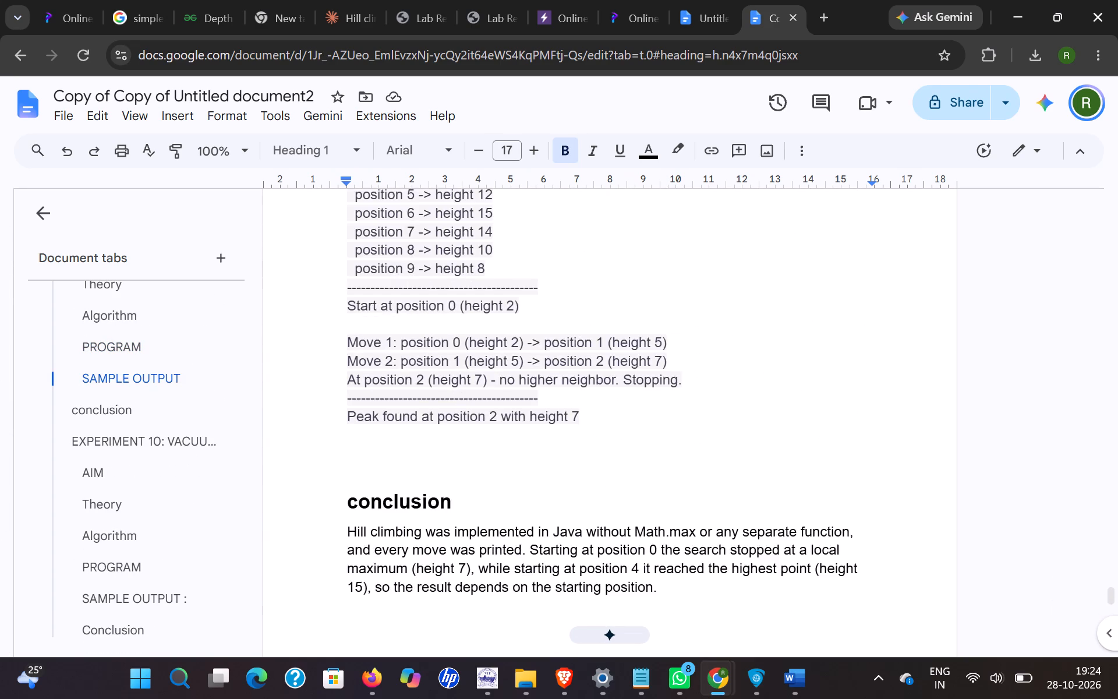
# Insert a blank line before the EXPERIMENT 10: VACUUM CLEANER AGENT heading to move it onto the same page as its AIM.
pyautogui.scroll(-3, 431, 487)
pyautogui.click(356, 370)
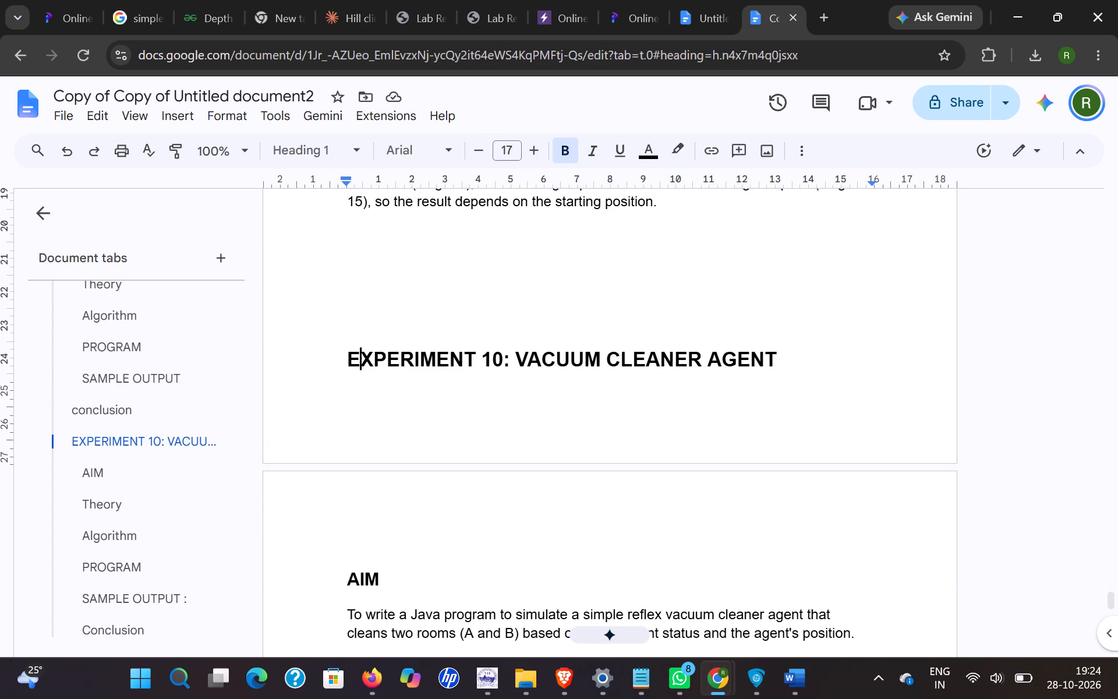
pyautogui.press('Left')
pyautogui.press('Return')
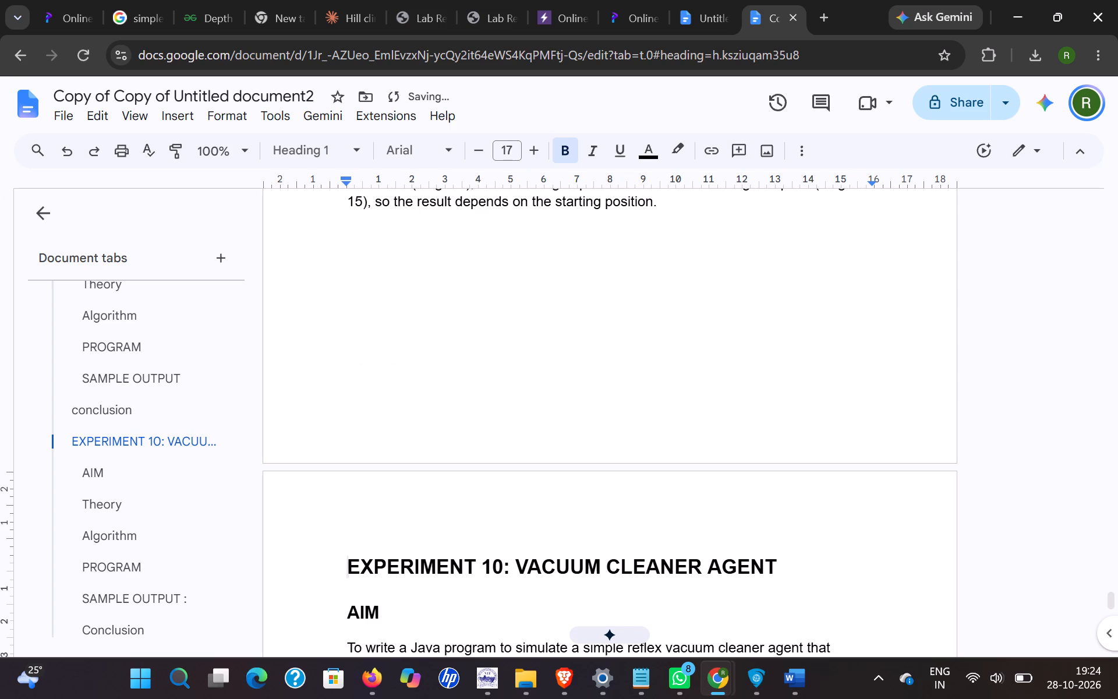
# Review the page layout of EXPERIMENT 10 from its Algorithm and PROGRAM to the end of the document.
pyautogui.scroll(-7, 462, 349)
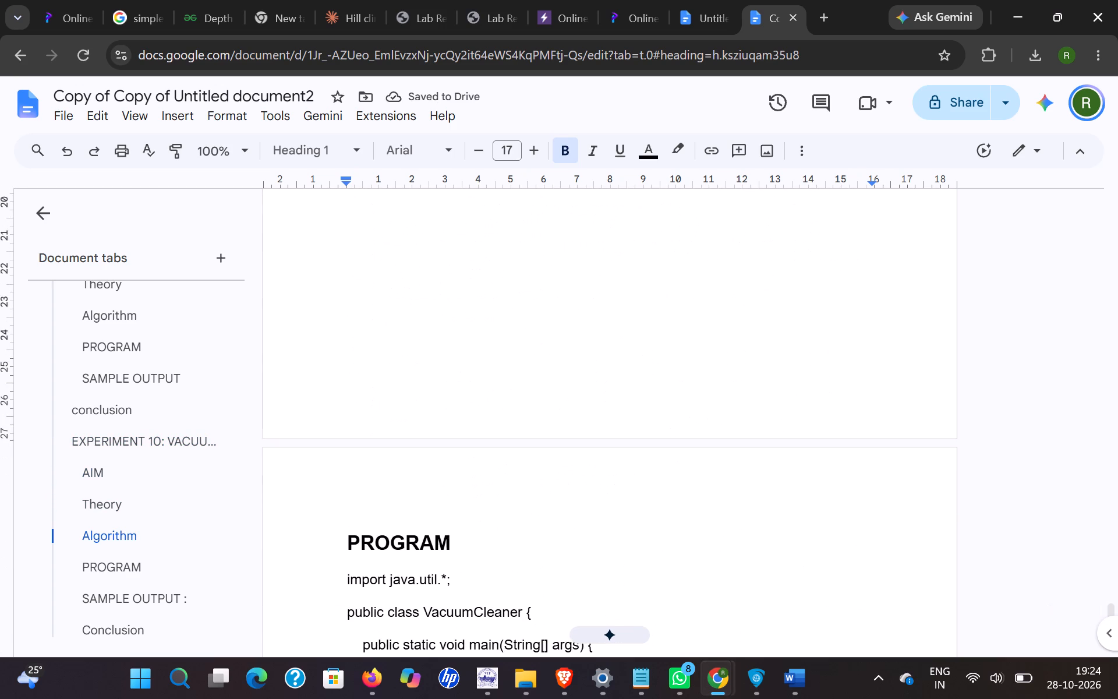
pyautogui.scroll(-6, 462, 349)
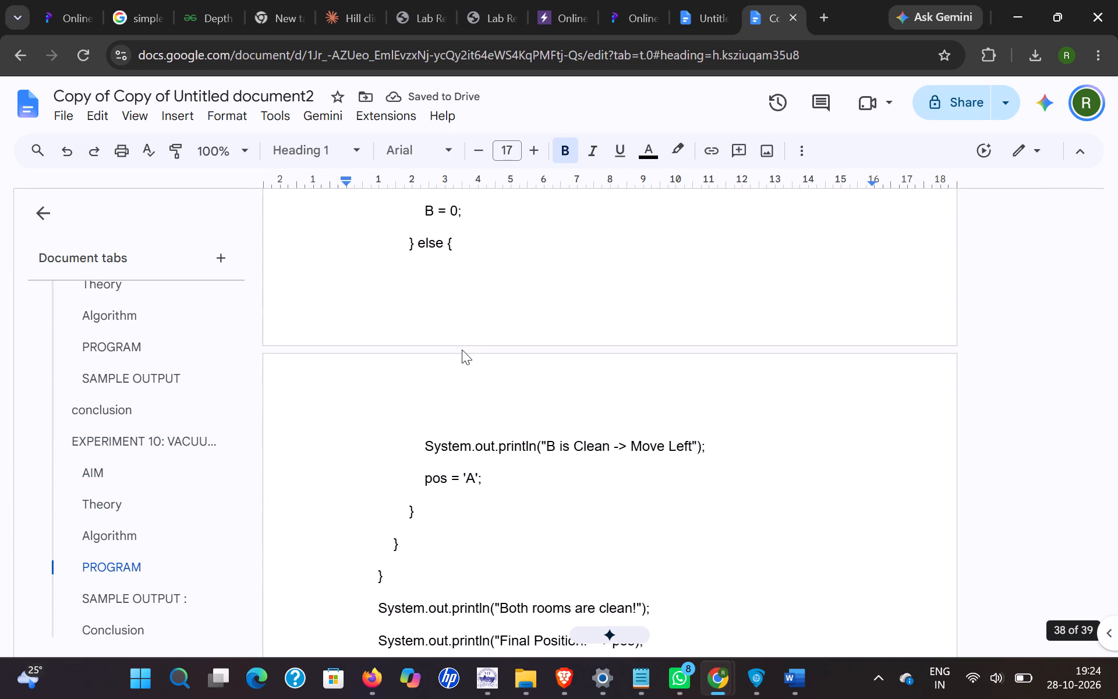
pyautogui.scroll(-7, 462, 349)
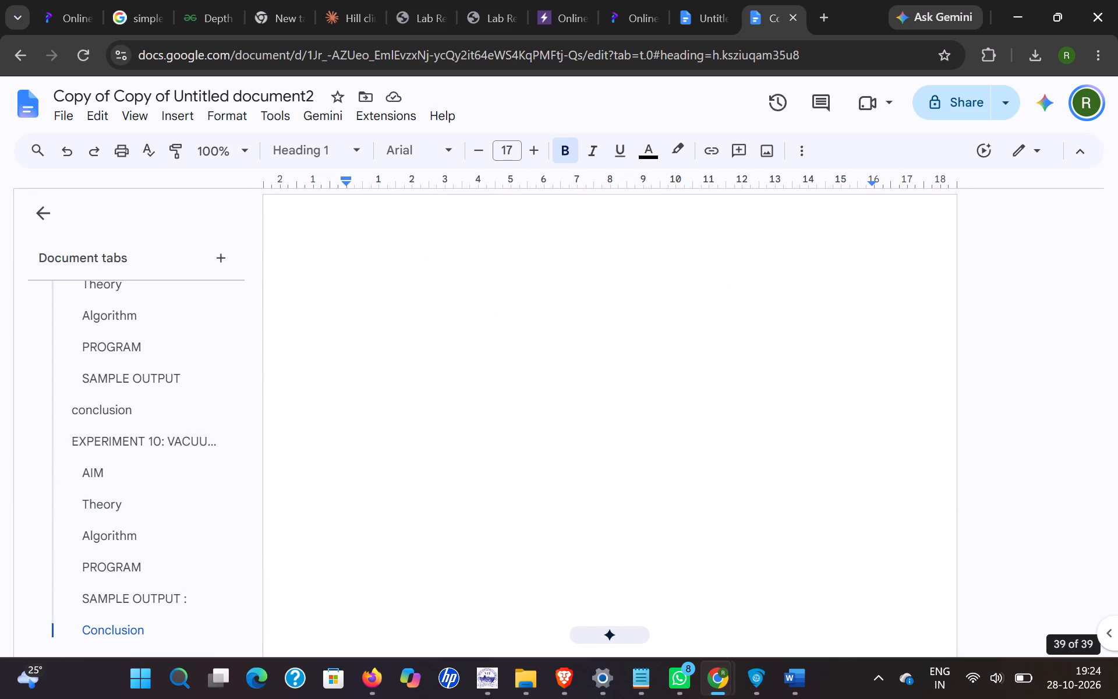
# Return to the report's cover page and check the page layout of Experiments 1 and 2 up to the EXPERIMENT 3 heading.
pyautogui.scroll(-3, 462, 349)
pyautogui.scroll(10, 462, 349)
pyautogui.scroll(12, 462, 349)
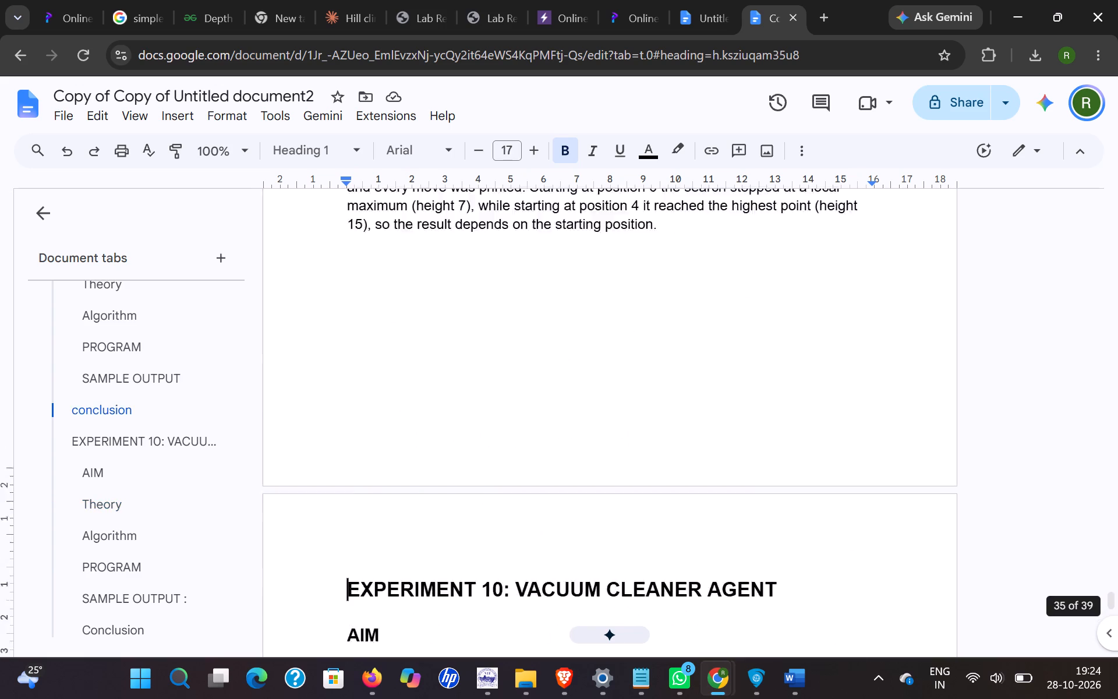
pyautogui.scroll(13, 462, 349)
pyautogui.scroll(18, 462, 349)
pyautogui.scroll(11, 462, 349)
pyautogui.scroll(11, 462, 349)
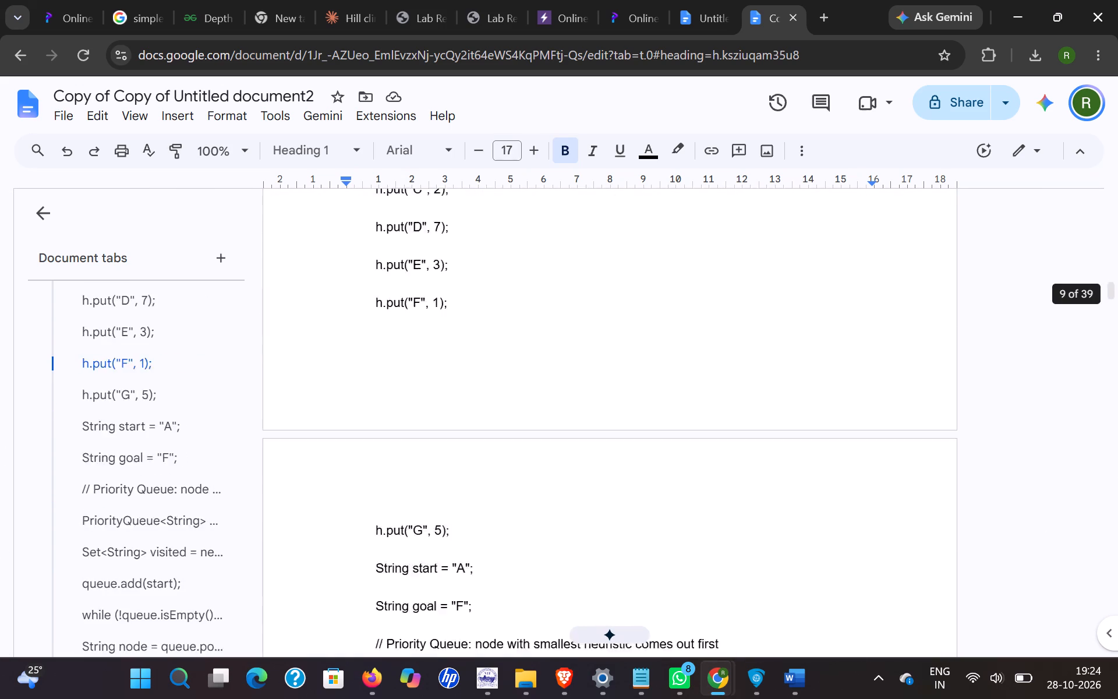
pyautogui.scroll(20, 462, 349)
pyautogui.scroll(7, 462, 349)
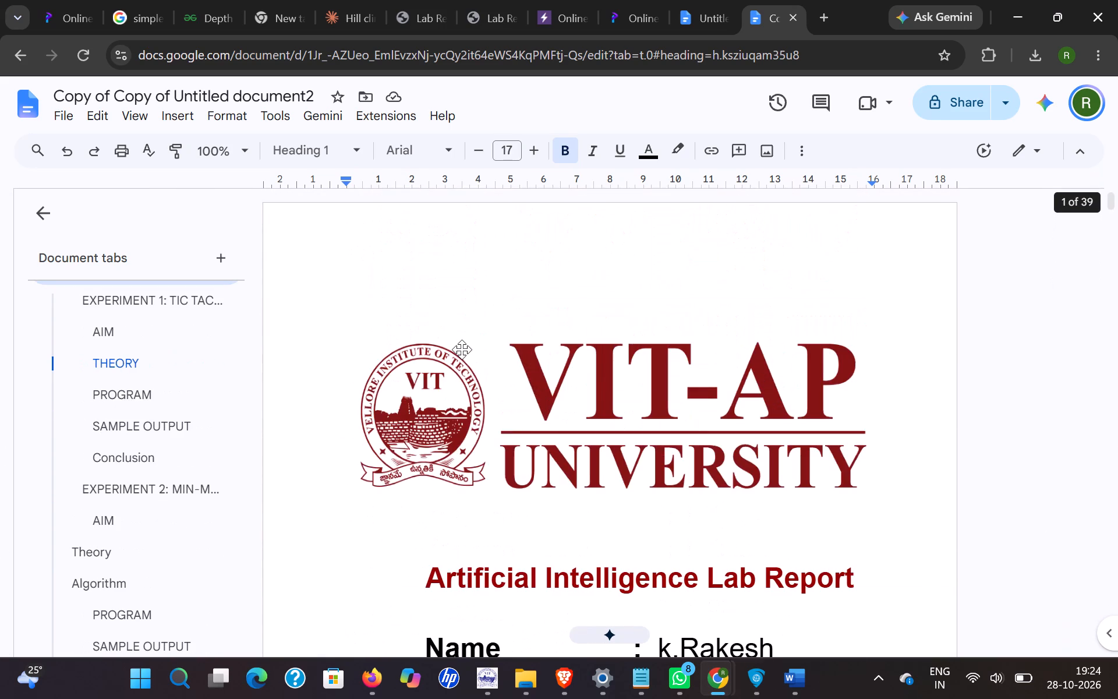
pyautogui.scroll(-7, 605, 288)
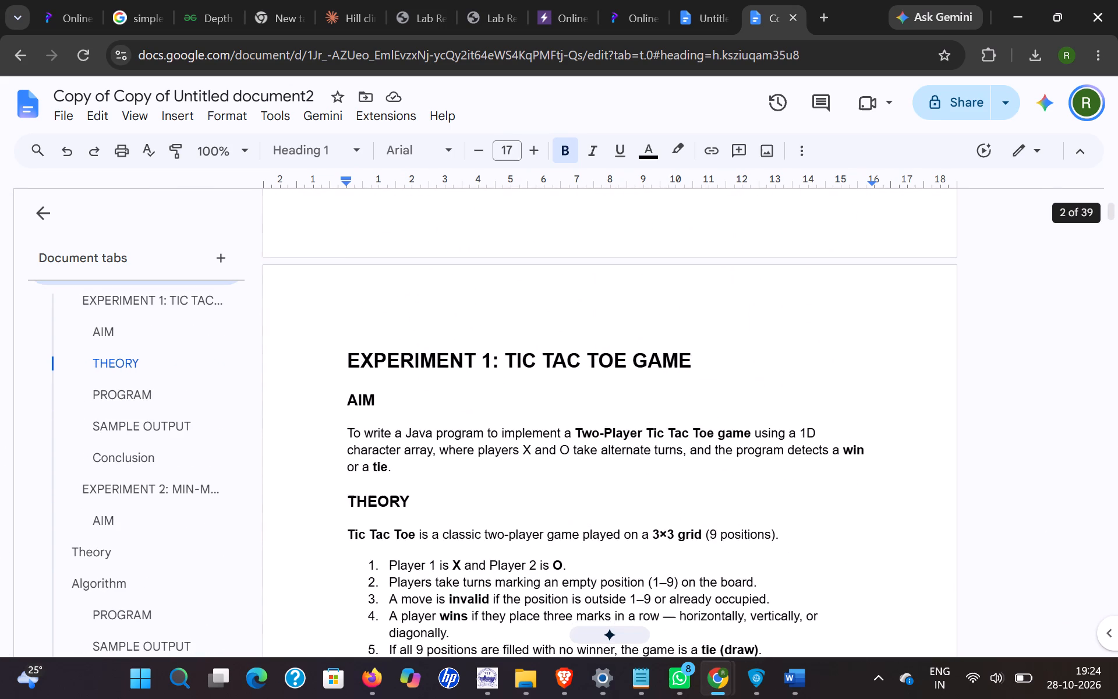
pyautogui.scroll(-6, 605, 288)
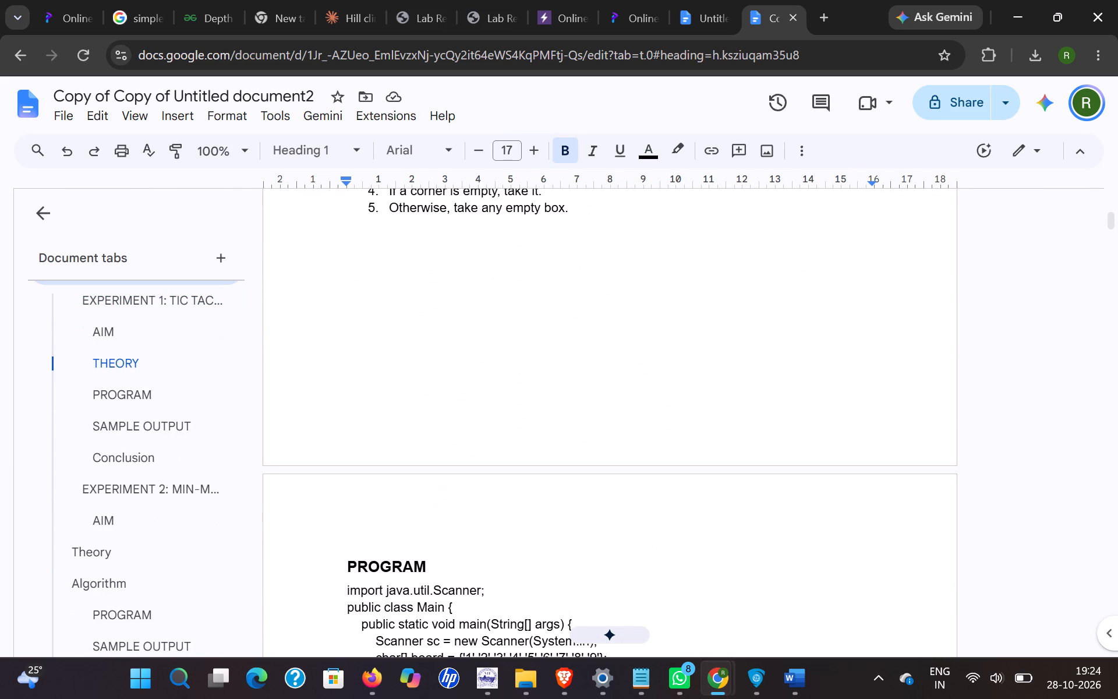
pyautogui.scroll(-3, 605, 288)
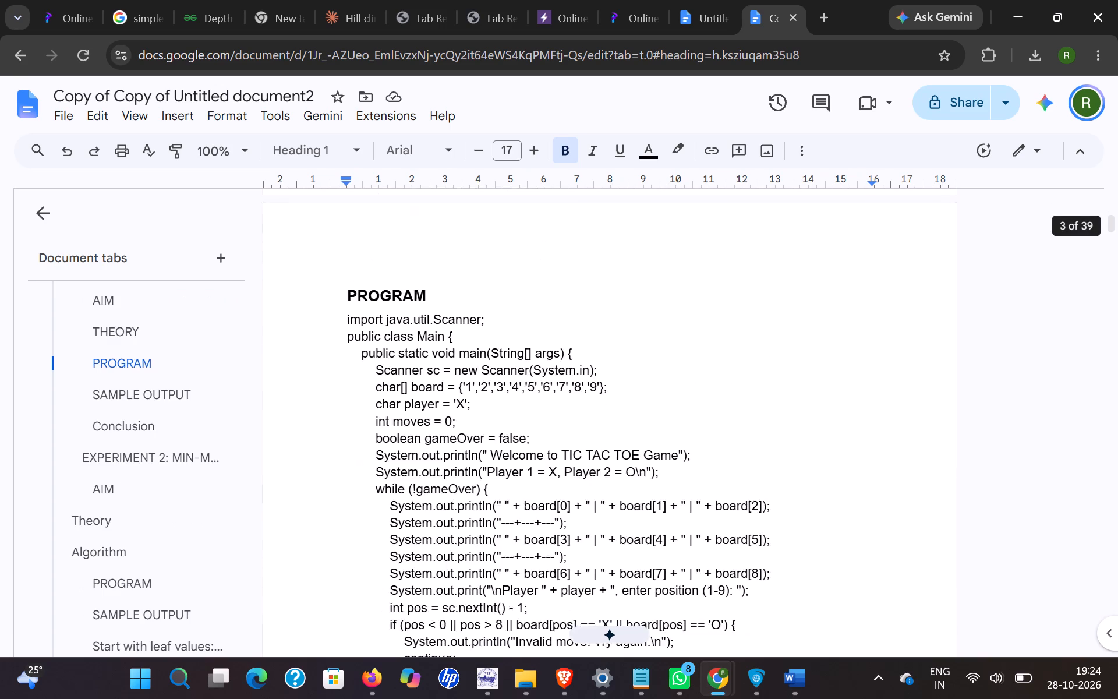
pyautogui.scroll(-7, 605, 288)
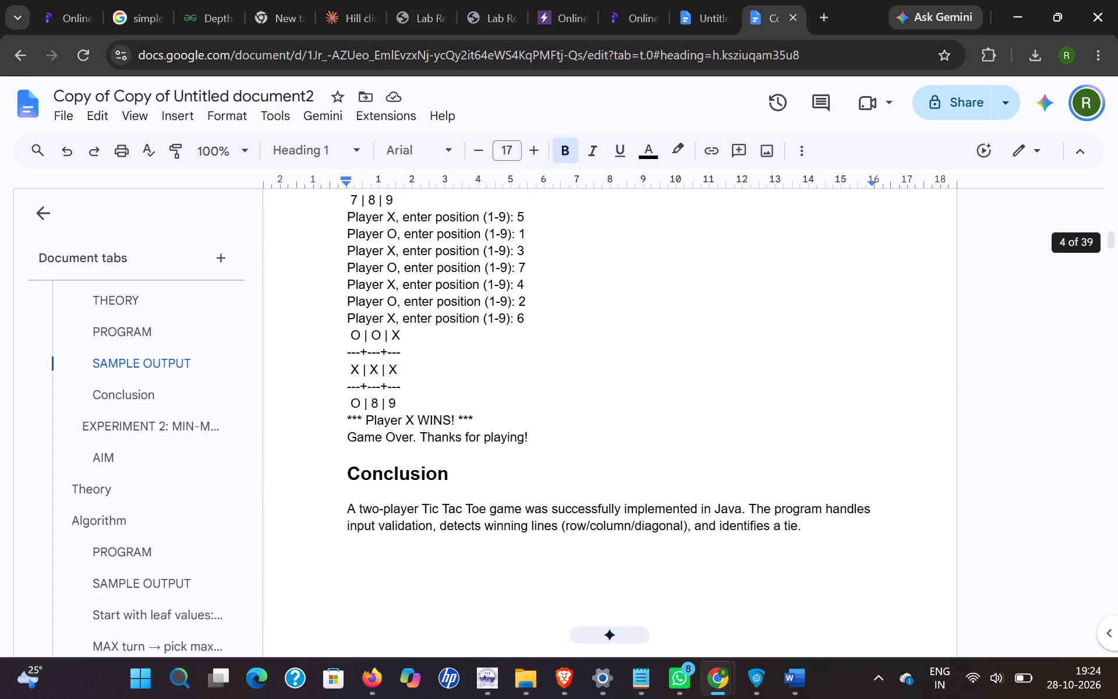
pyautogui.scroll(-6, 605, 288)
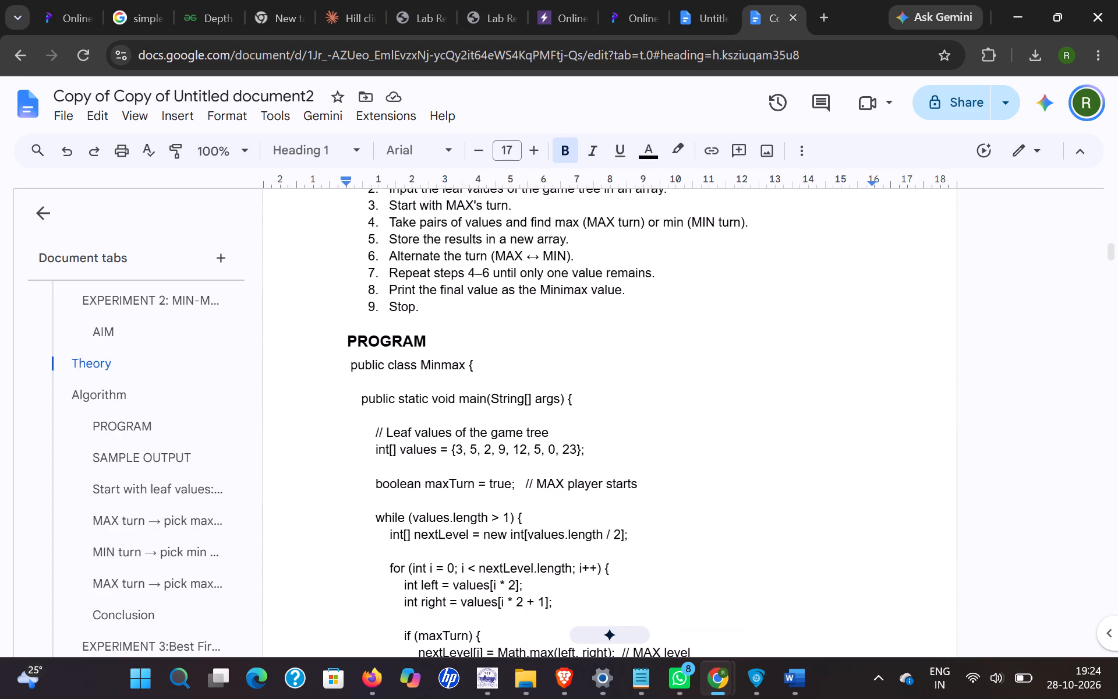
pyautogui.scroll(-6, 605, 288)
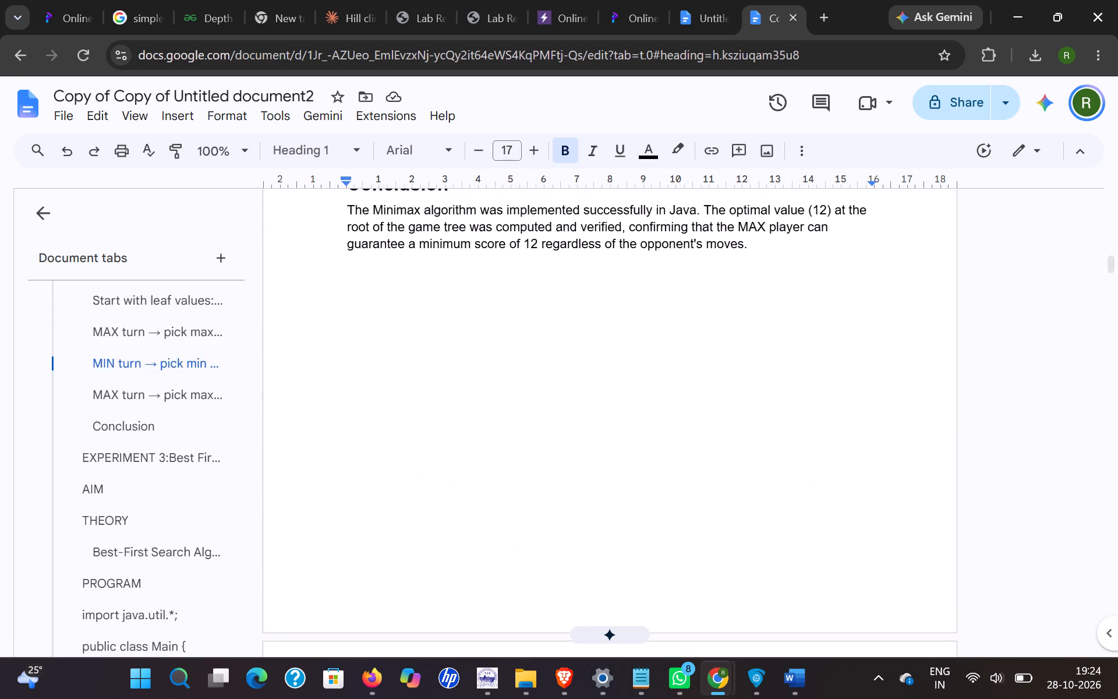
pyautogui.scroll(-2, 605, 288)
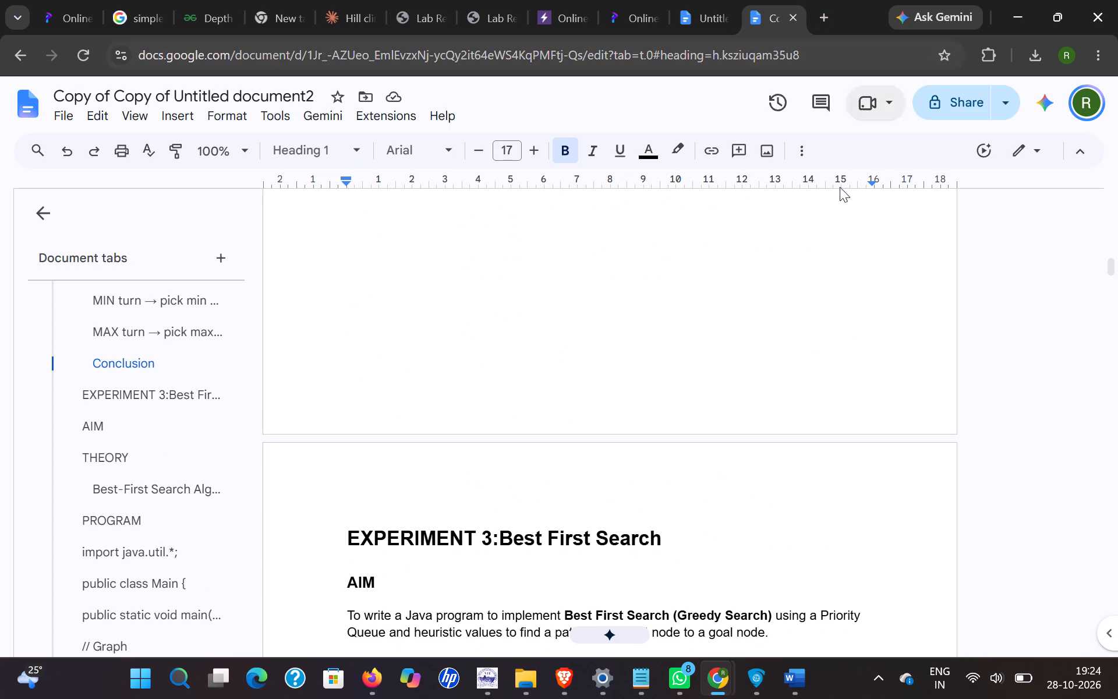
pyautogui.scroll(8, 808, 303)
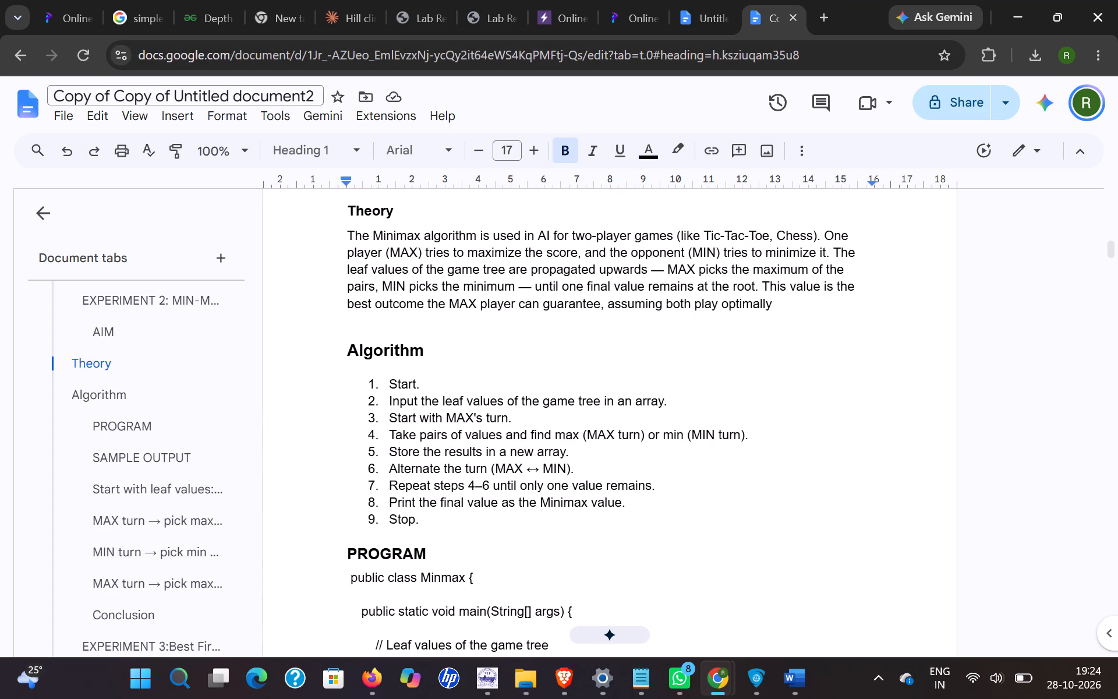
# Download the lab report as a PDF document and open the downloaded file.
pyautogui.click(56, 111)
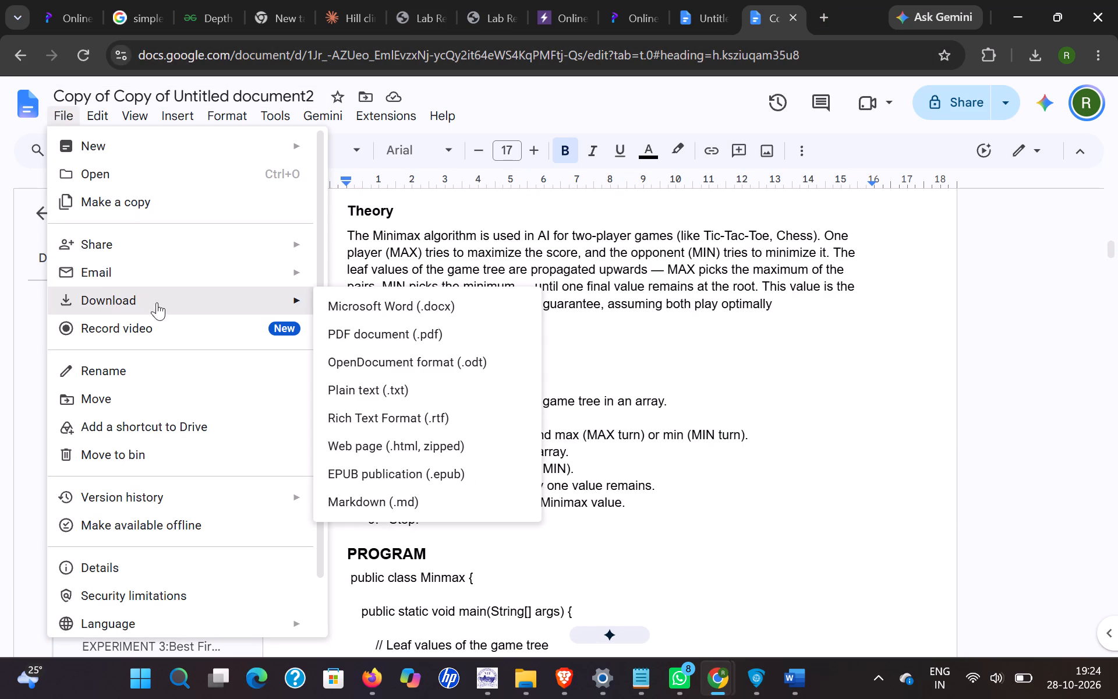
pyautogui.click(371, 336)
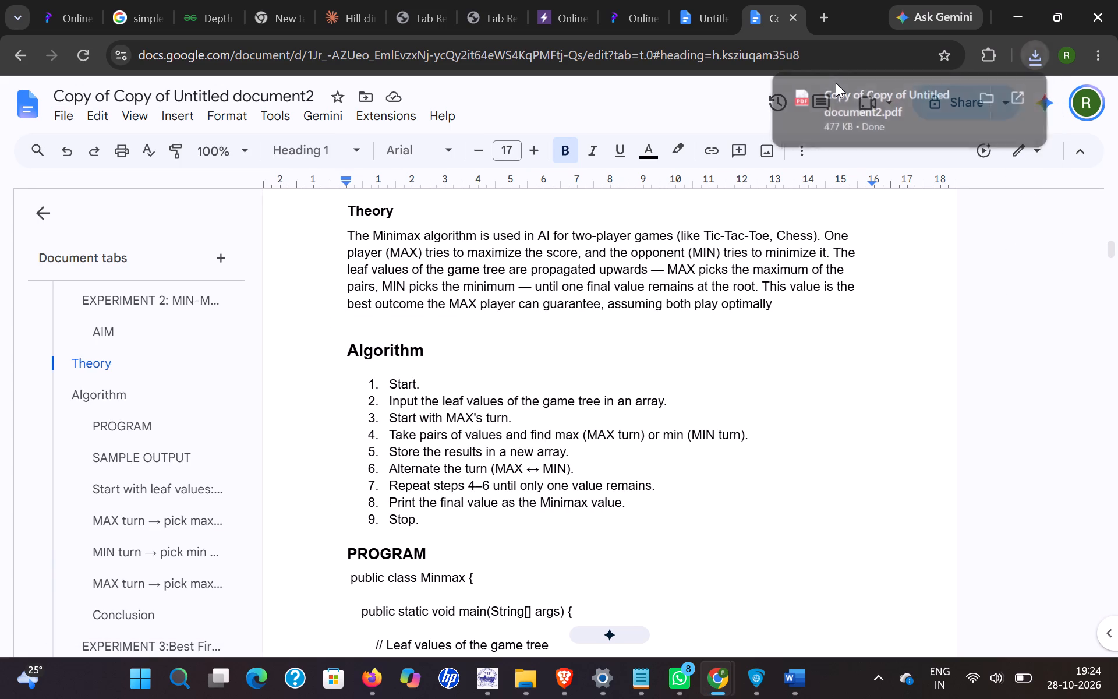
pyautogui.click(916, 108)
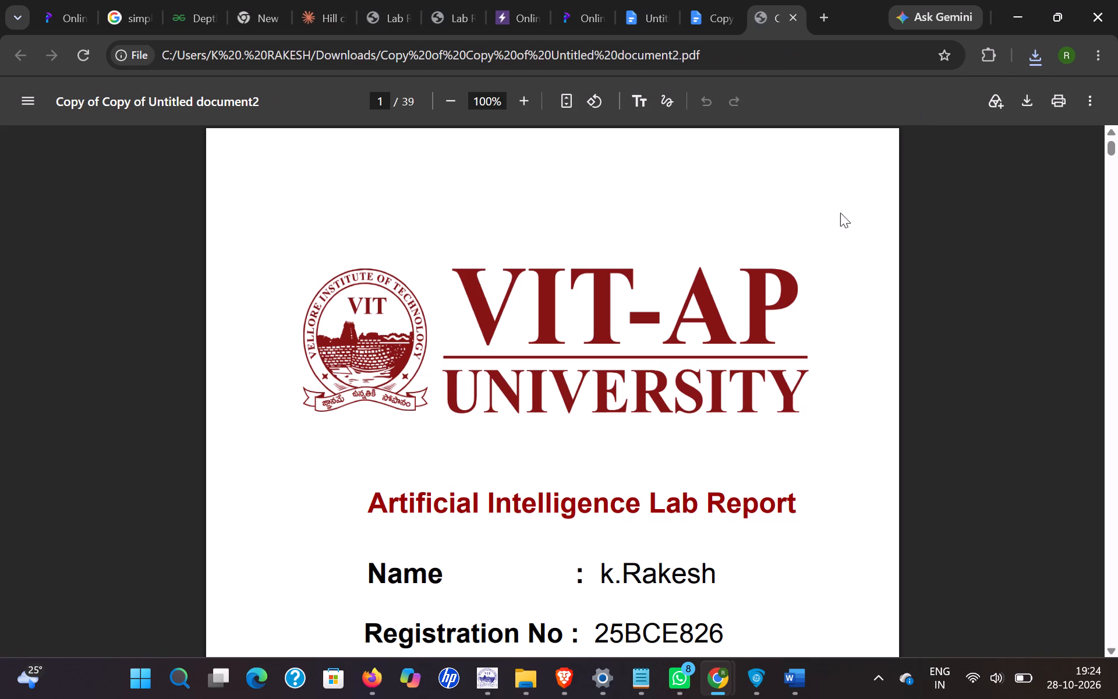
# Review the PDF's cover page and EXPERIMENT 1: TIC TAC TOE GAME through its Conclusion, checking headings and page breaks.
pyautogui.scroll(-6, 798, 326)
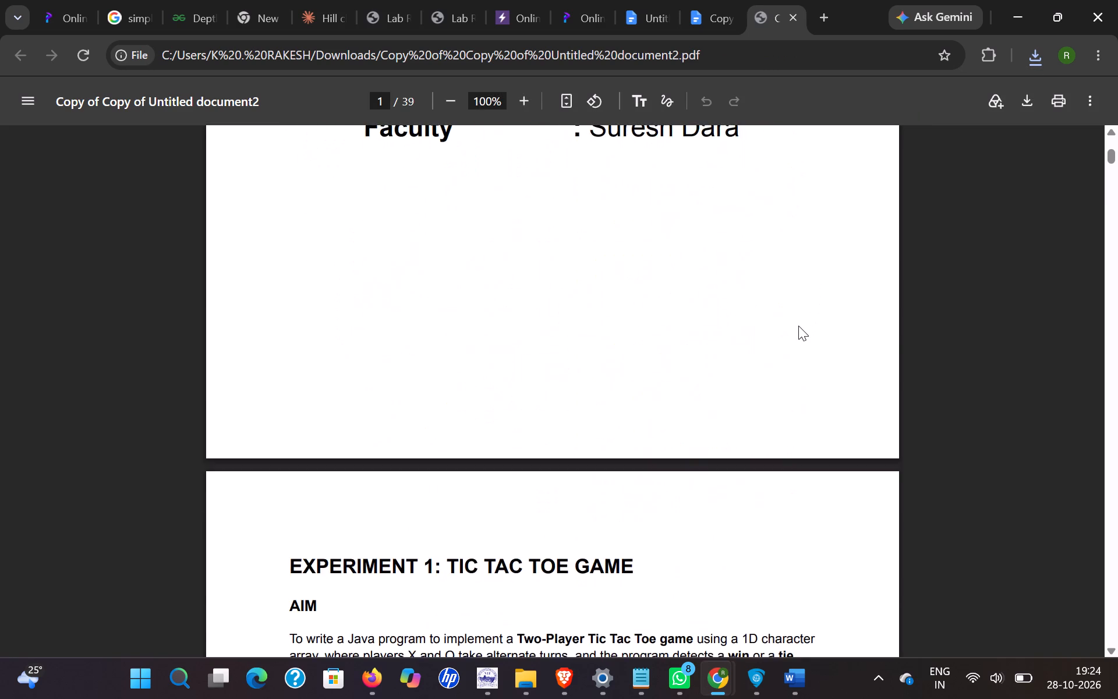
pyautogui.scroll(-7, 798, 326)
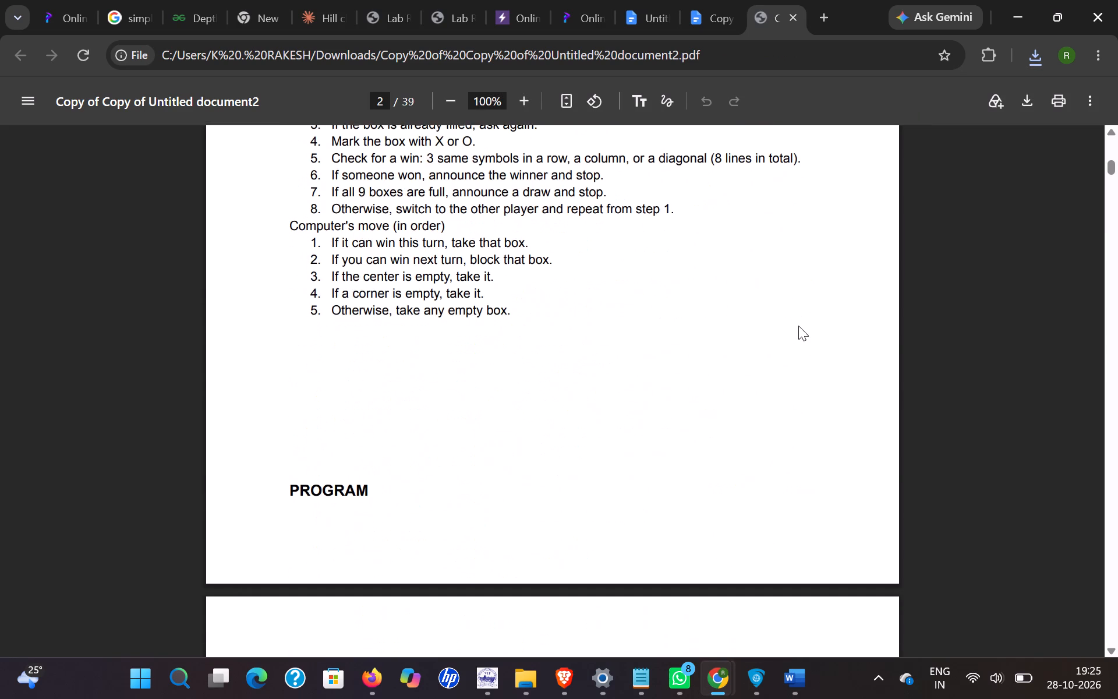
pyautogui.scroll(-2, 798, 326)
pyautogui.scroll(2, 798, 326)
pyautogui.scroll(-1, 798, 326)
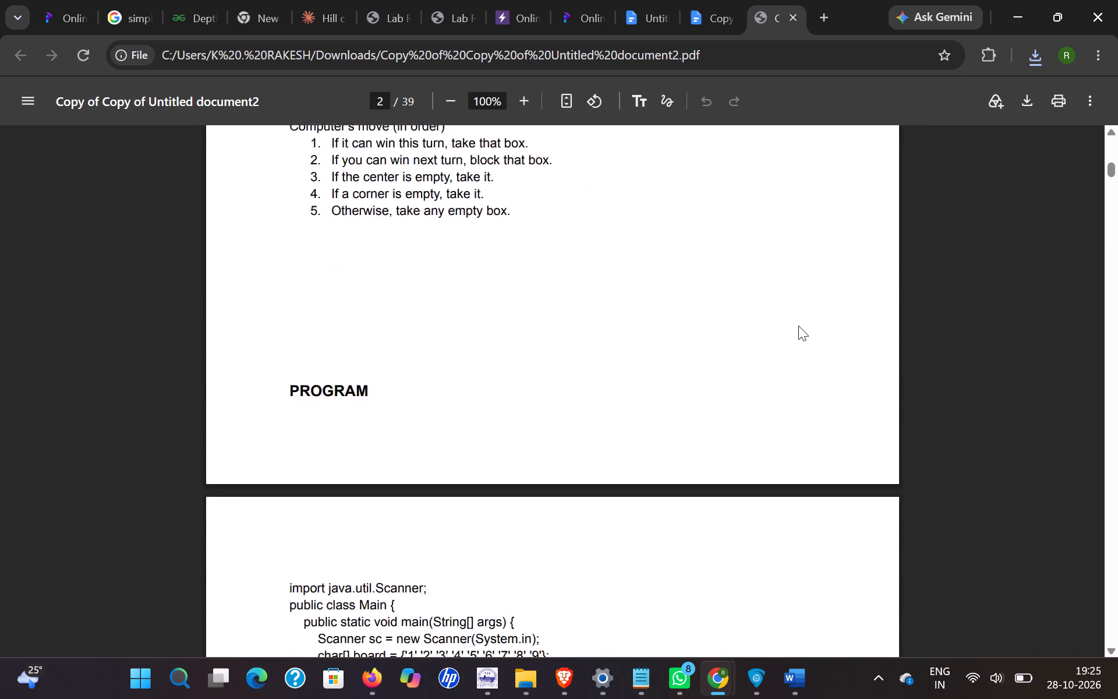
pyautogui.scroll(-8, 798, 326)
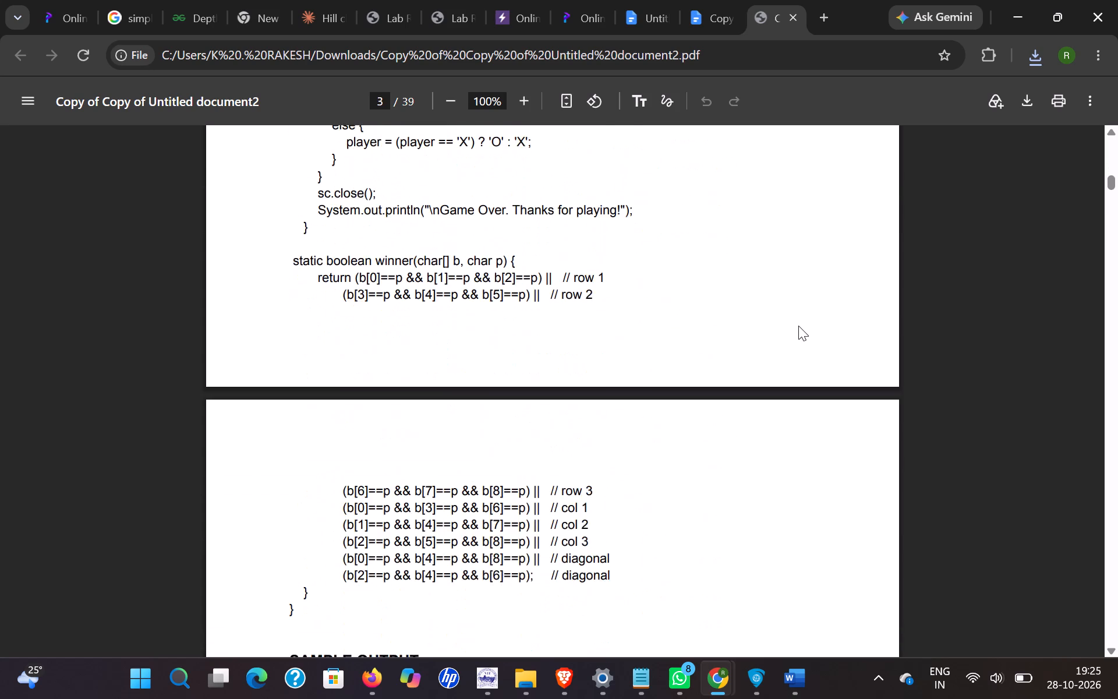
pyautogui.scroll(-6, 798, 326)
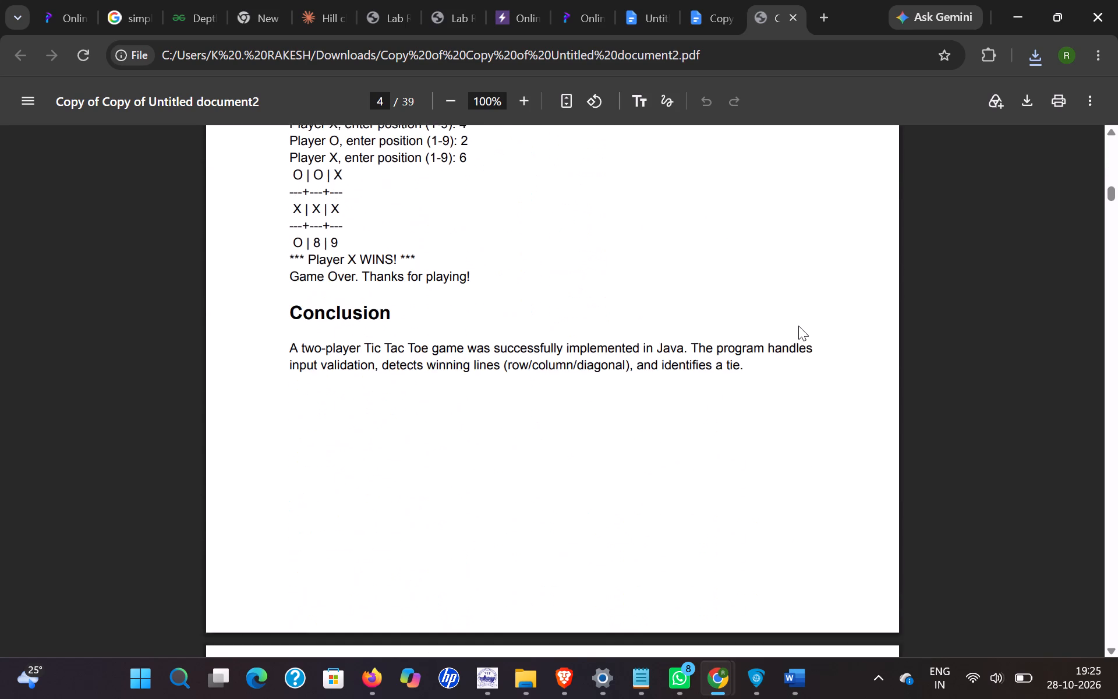
# Review the PDF page layout of Experiment 2 on the Minimax algorithm, from its Theory to its Conclusion.
pyautogui.scroll(-5, 798, 326)
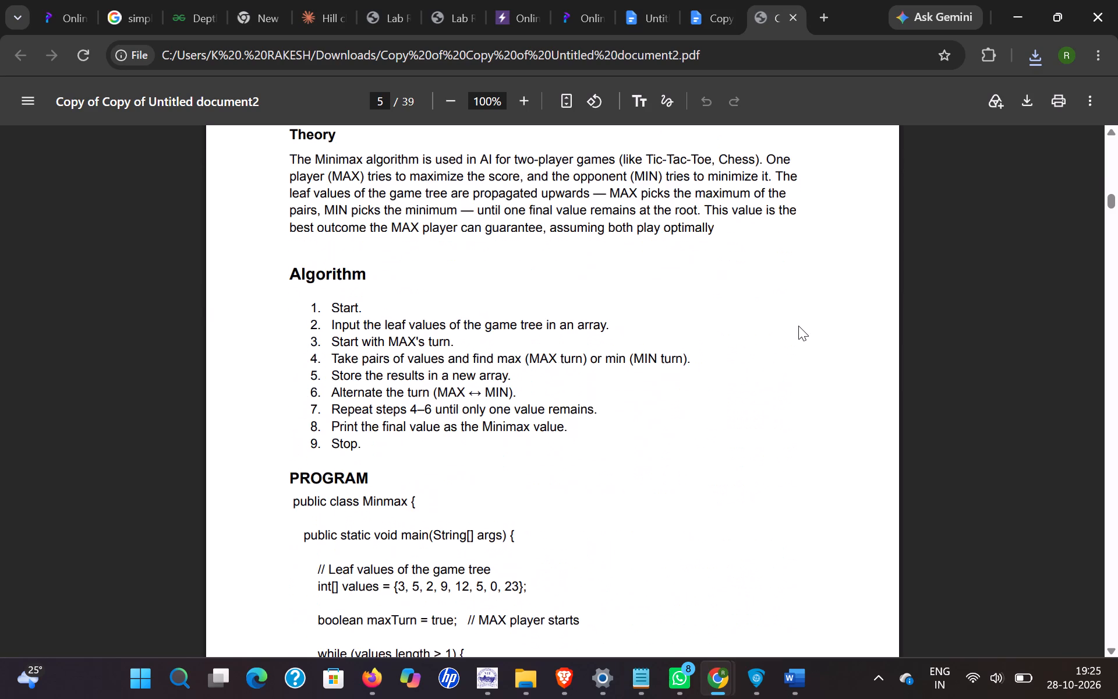
pyautogui.scroll(-5, 798, 326)
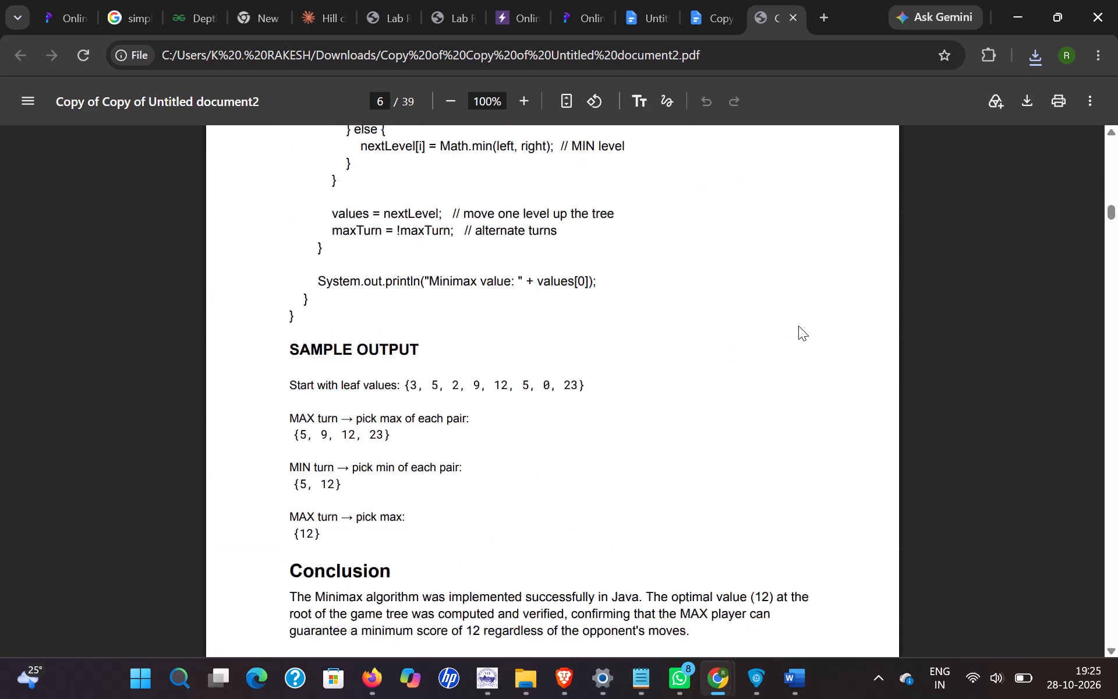
pyautogui.scroll(-4, 798, 326)
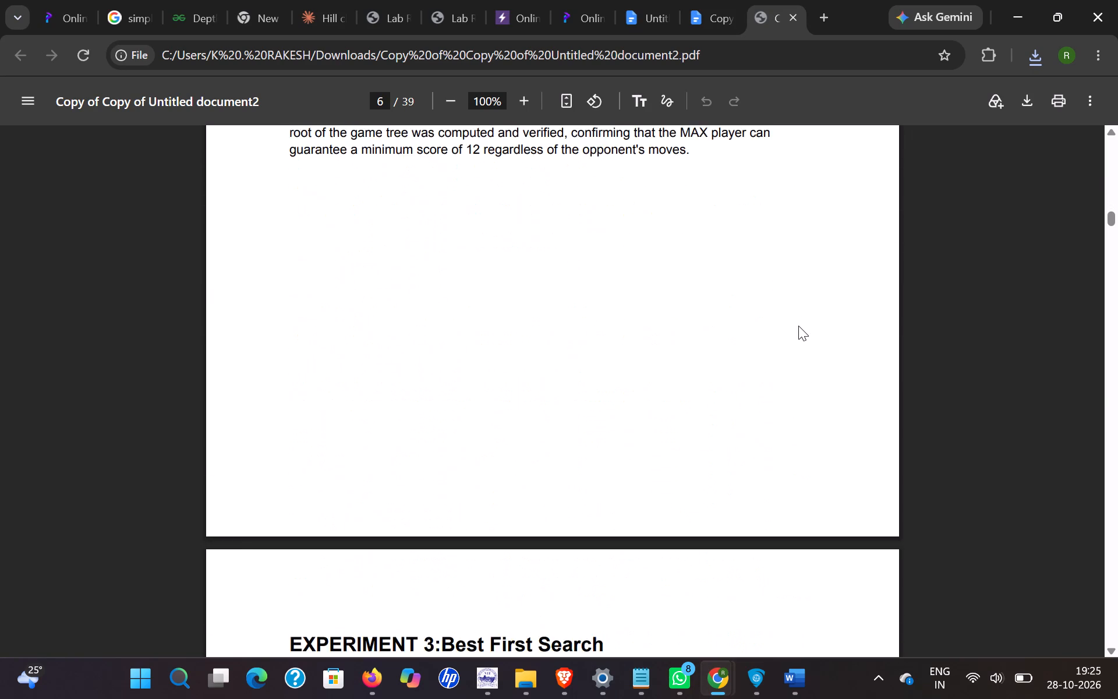
# Review the PDF page layout of EXPERIMENT 3: Best First Search, from its algorithm and program to its Conclusion.
pyautogui.scroll(-8, 798, 326)
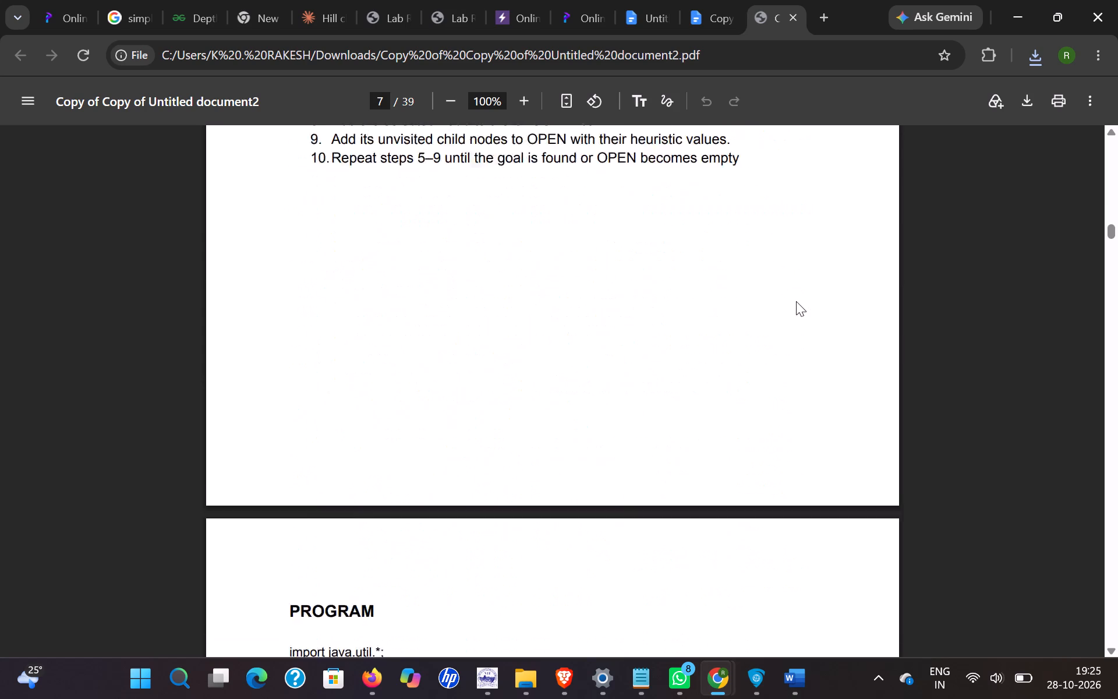
pyautogui.scroll(-7, 796, 301)
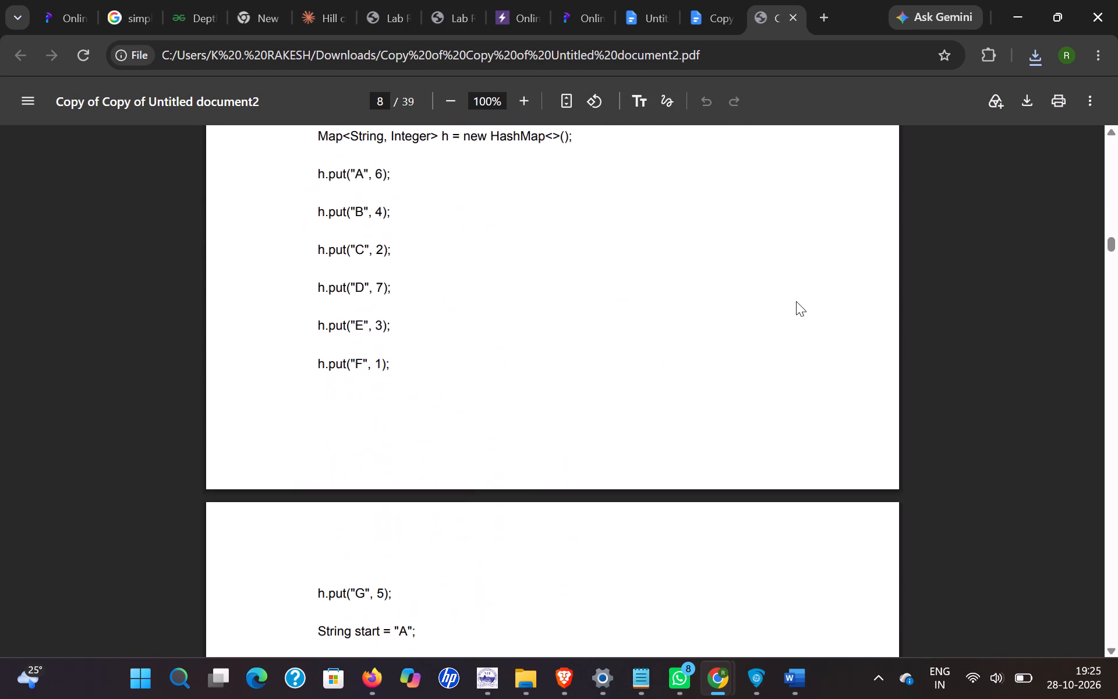
pyautogui.scroll(-9, 796, 301)
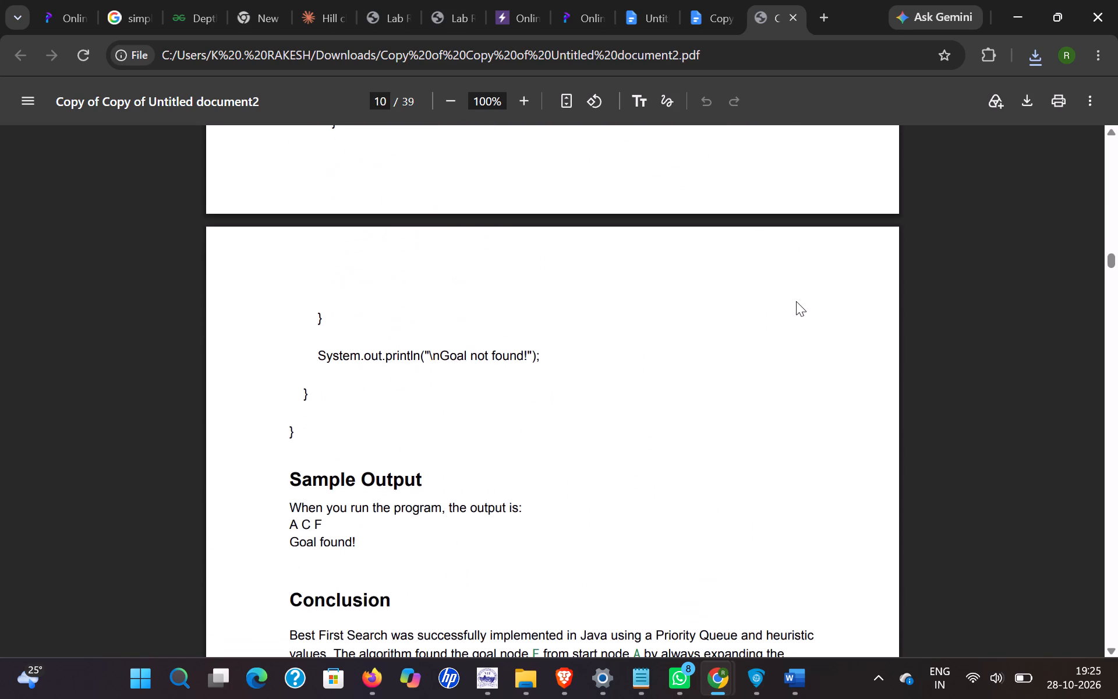
pyautogui.scroll(-6, 796, 301)
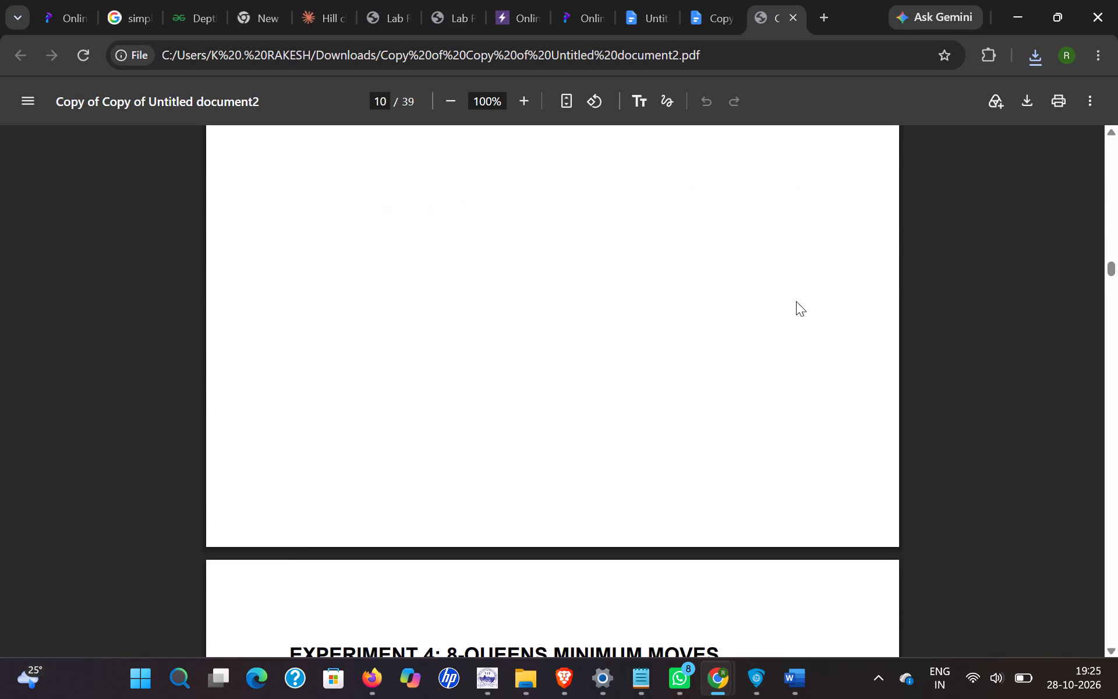
# Review the PDF page layout of EXPERIMENT 4: 8-QUEENS MINIMUM MOVES, from its Algorithm through the program and sample boards.
pyautogui.scroll(-8, 796, 301)
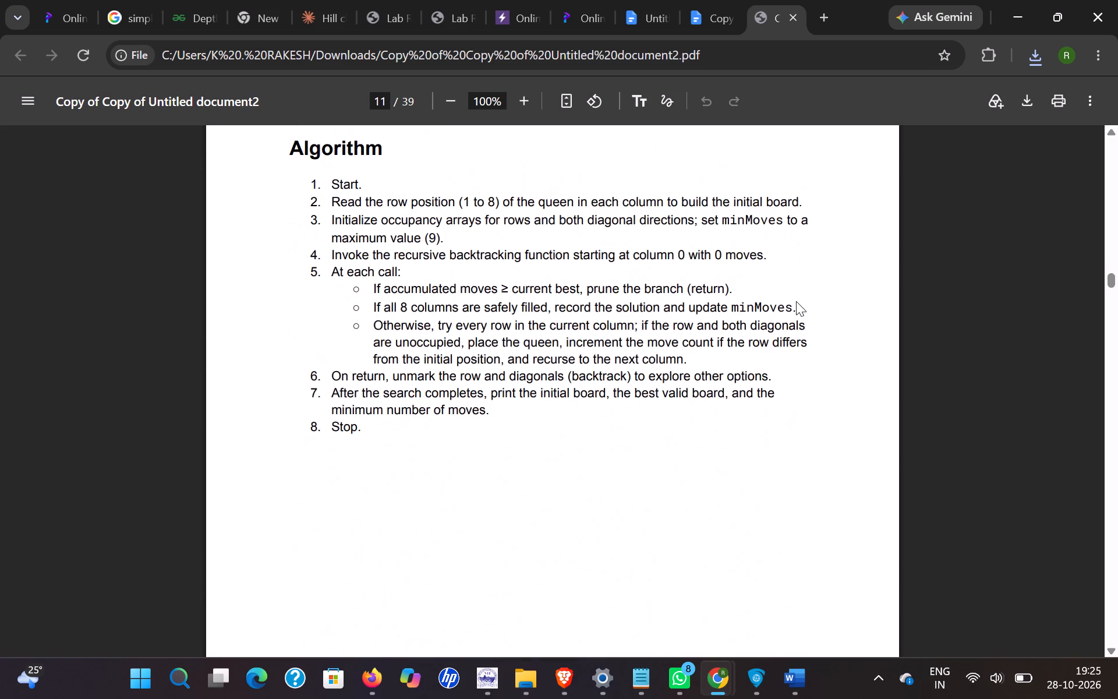
pyautogui.scroll(-10, 796, 301)
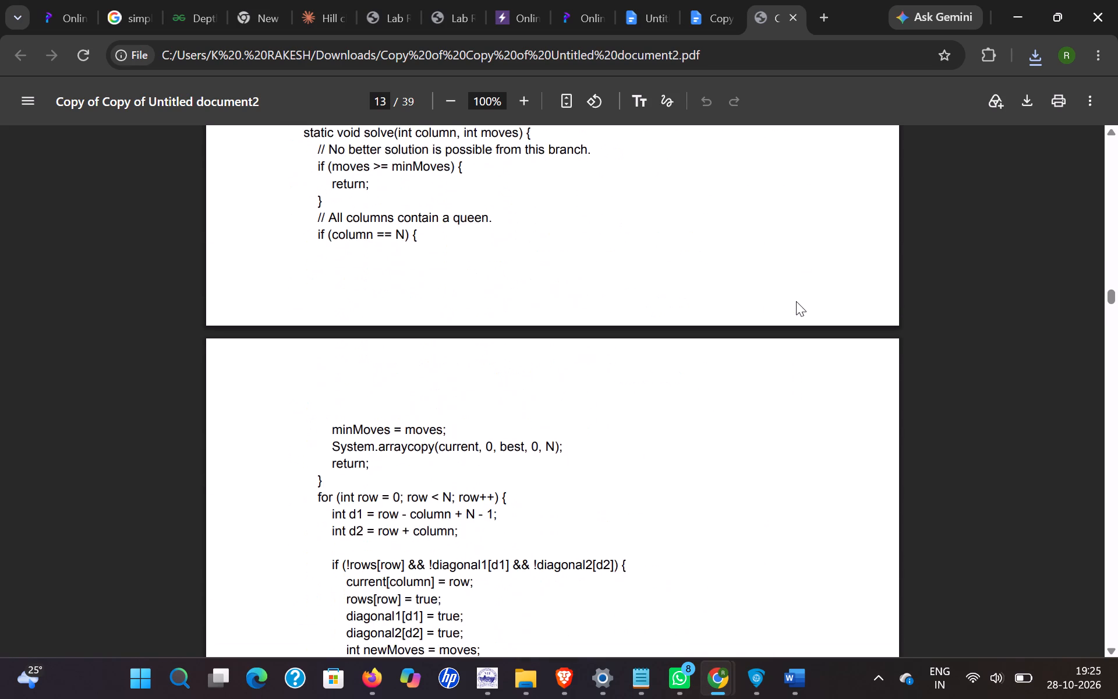
pyautogui.scroll(-7, 796, 301)
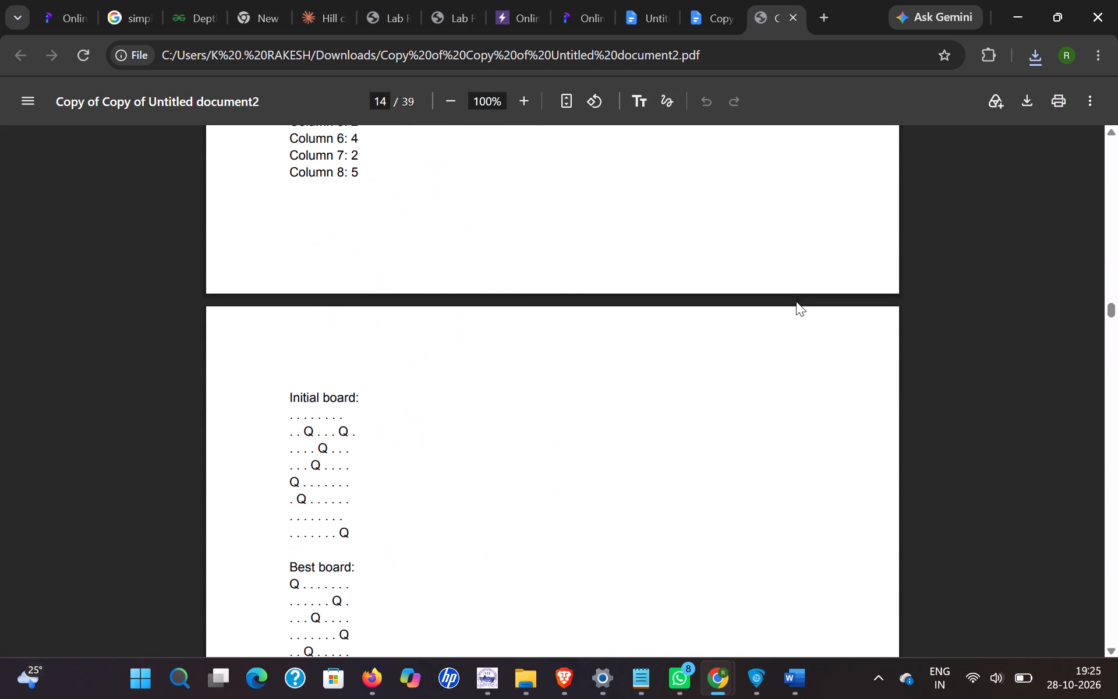
pyautogui.scroll(-7, 796, 301)
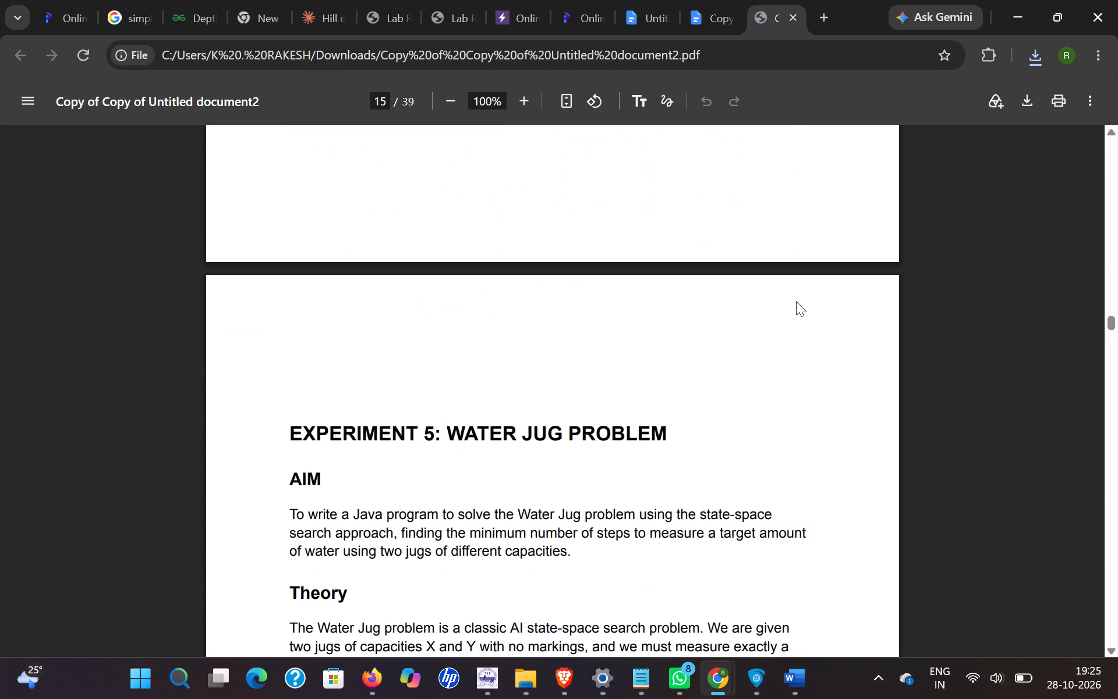
# Review the PDF page layout of EXPERIMENT 5: WATER JUG PROBLEM, from its AIM through the program to its Conclusion.
pyautogui.scroll(-2, 796, 301)
pyautogui.scroll(2, 796, 301)
pyautogui.scroll(-2, 796, 301)
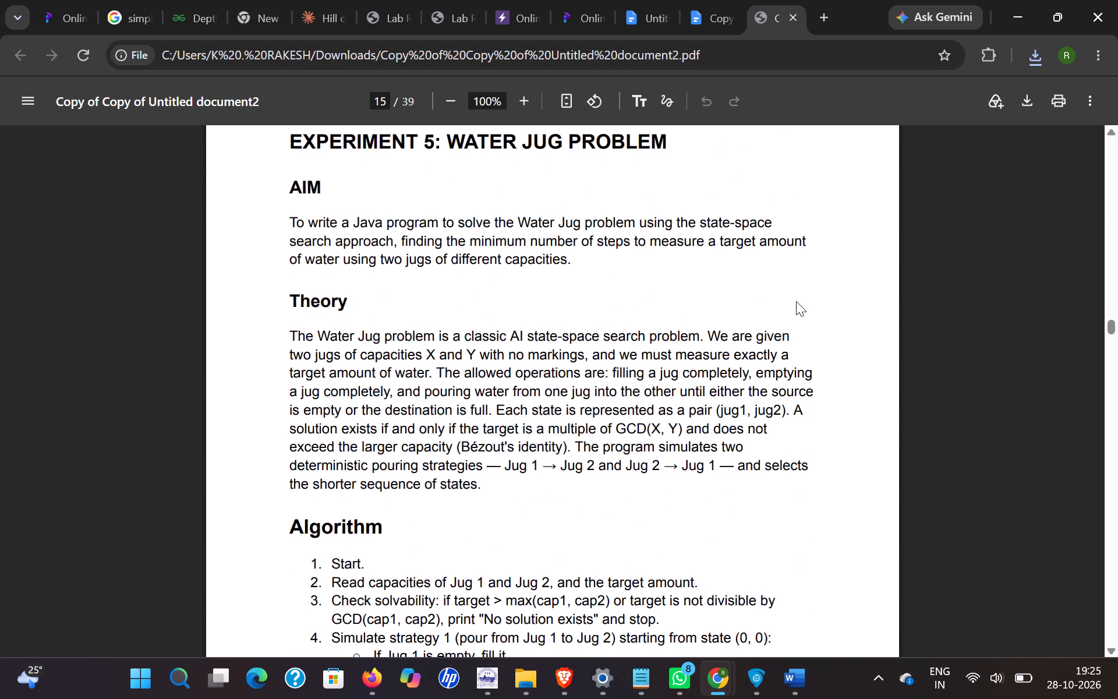
pyautogui.scroll(-9, 796, 301)
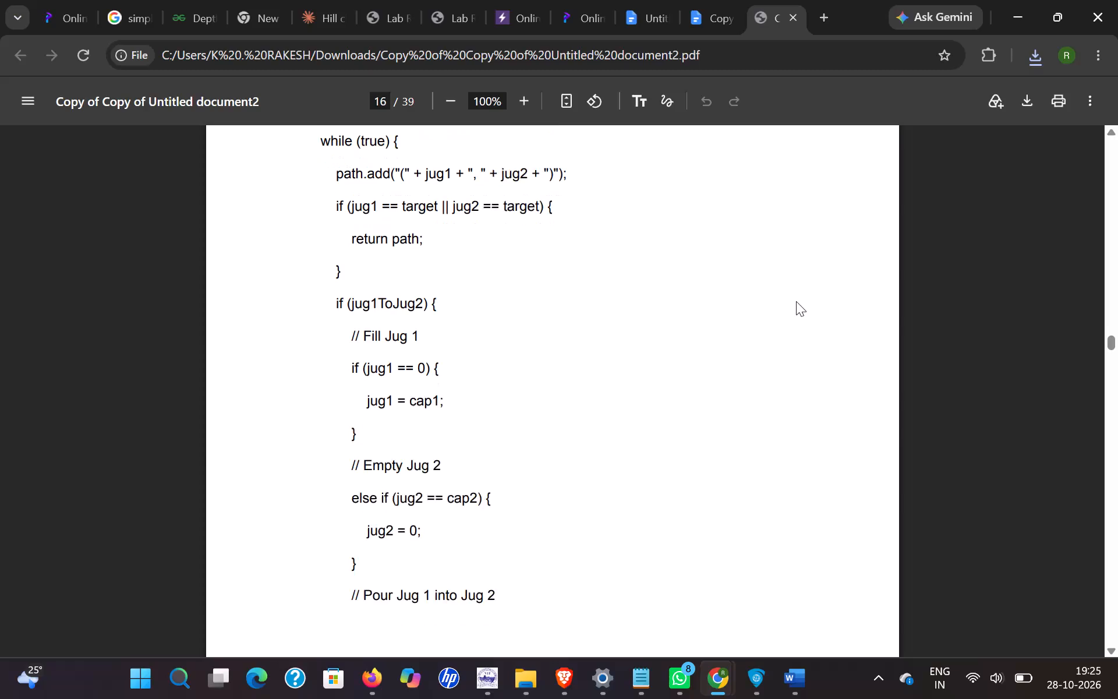
pyautogui.scroll(-11, 796, 301)
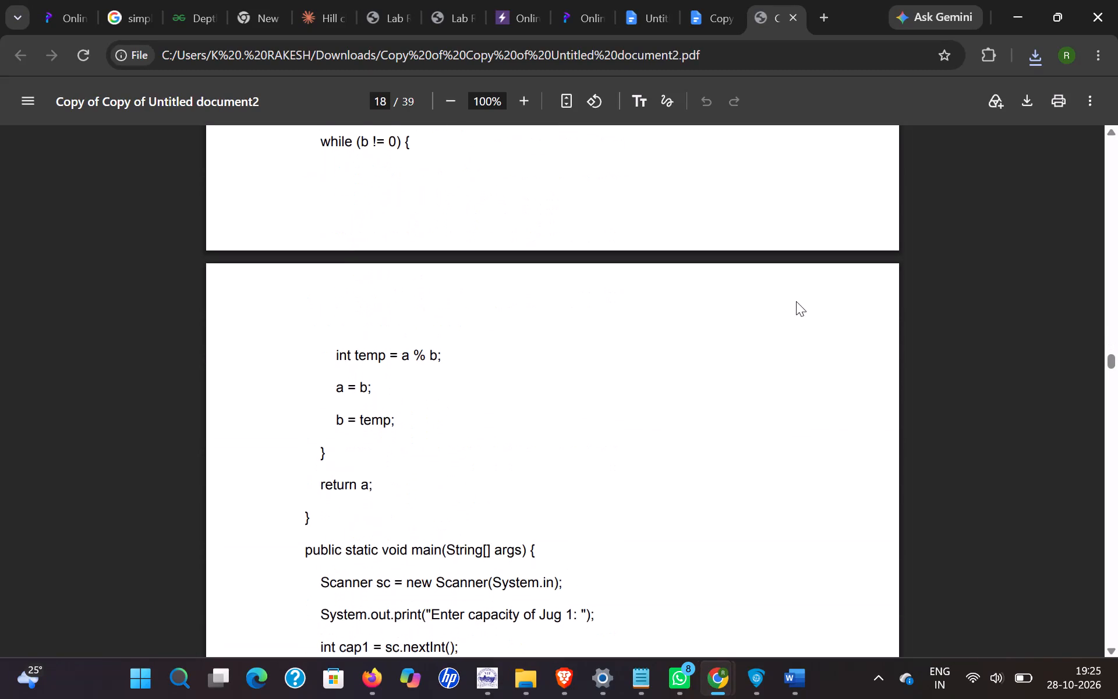
pyautogui.scroll(-9, 796, 301)
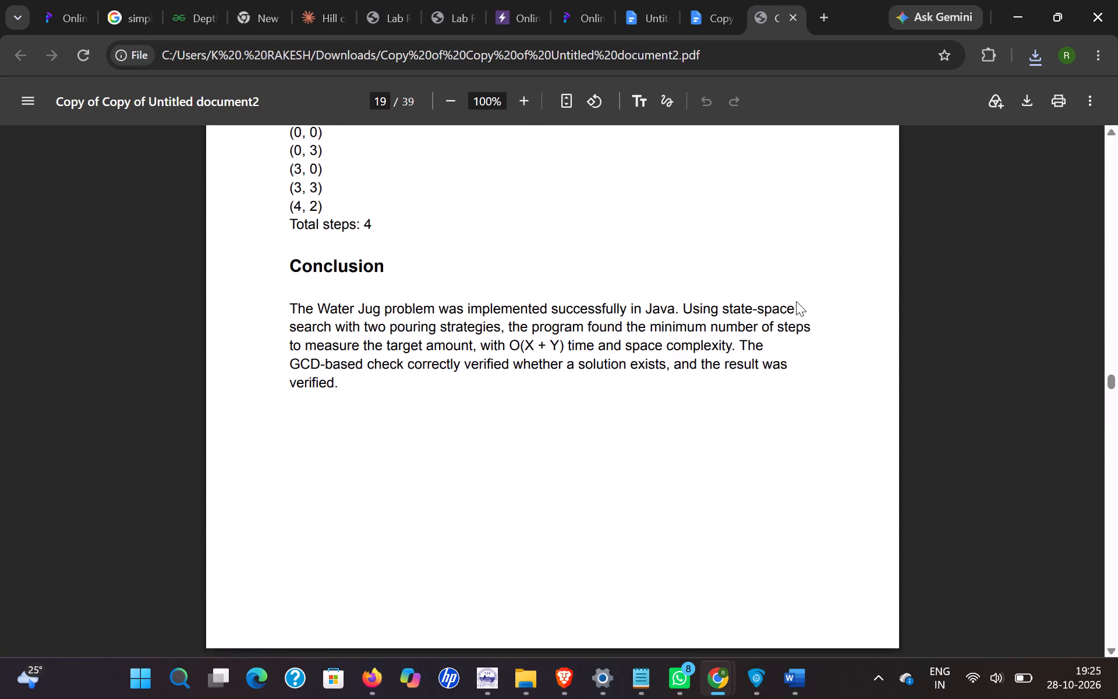
# Review the PDF page layout of EXPERIMENT 6: BREADTH-FIRST SEARCH (BFS), from its AIM through the program to its Conclusion.
pyautogui.scroll(-6, 796, 301)
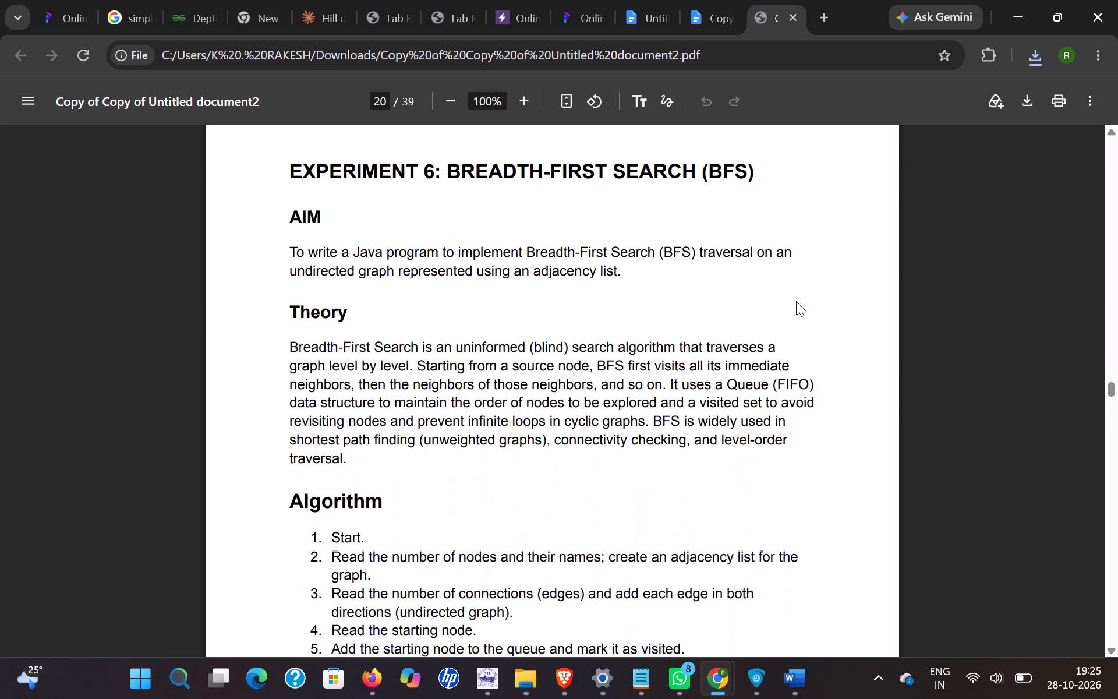
pyautogui.scroll(-8, 796, 301)
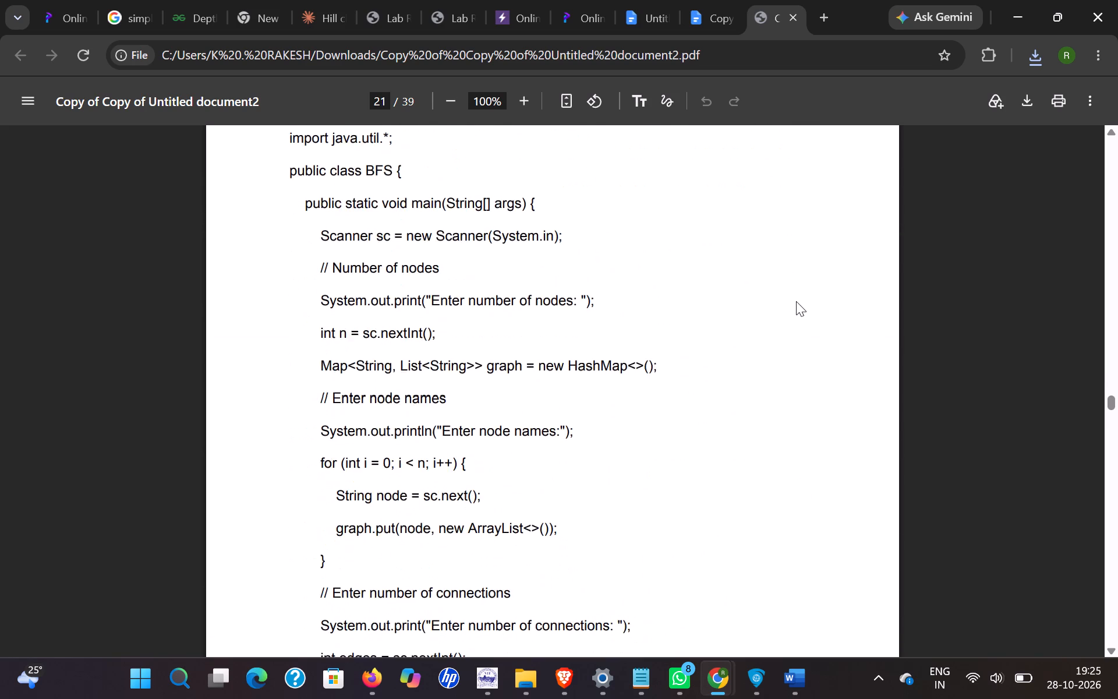
pyautogui.scroll(-15, 796, 301)
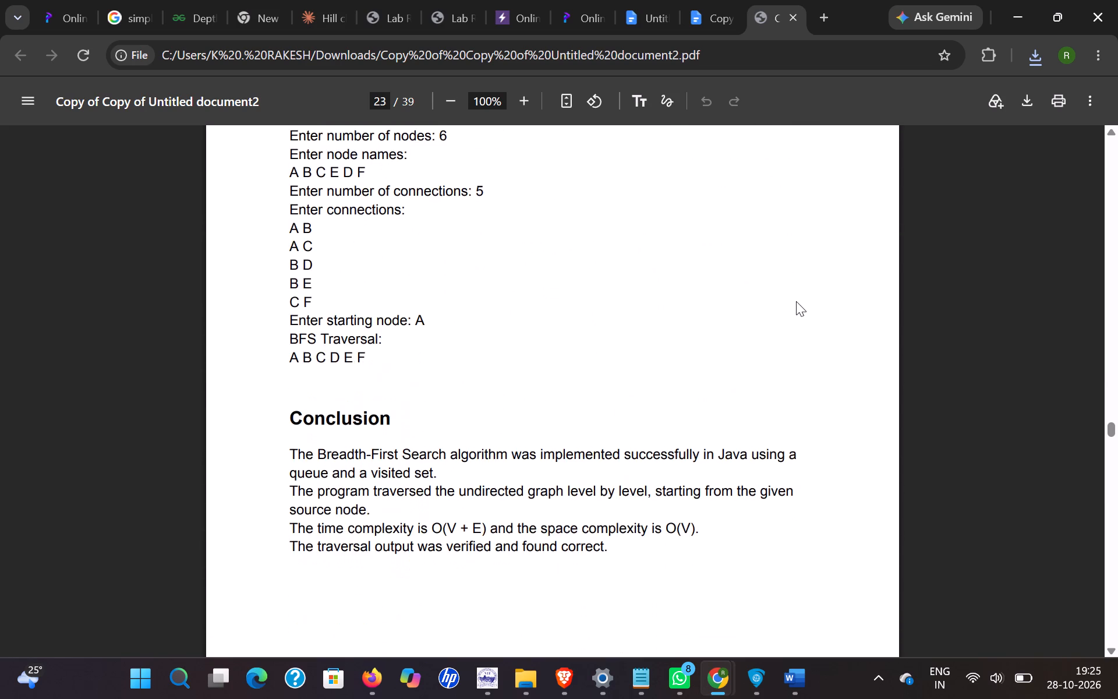
# Review the PDF page layout of Experiment 7, the stack-based graph traversal, and EXPERIMENT 8: A* SEARCH ALGORITHM.
pyautogui.scroll(-8, 796, 301)
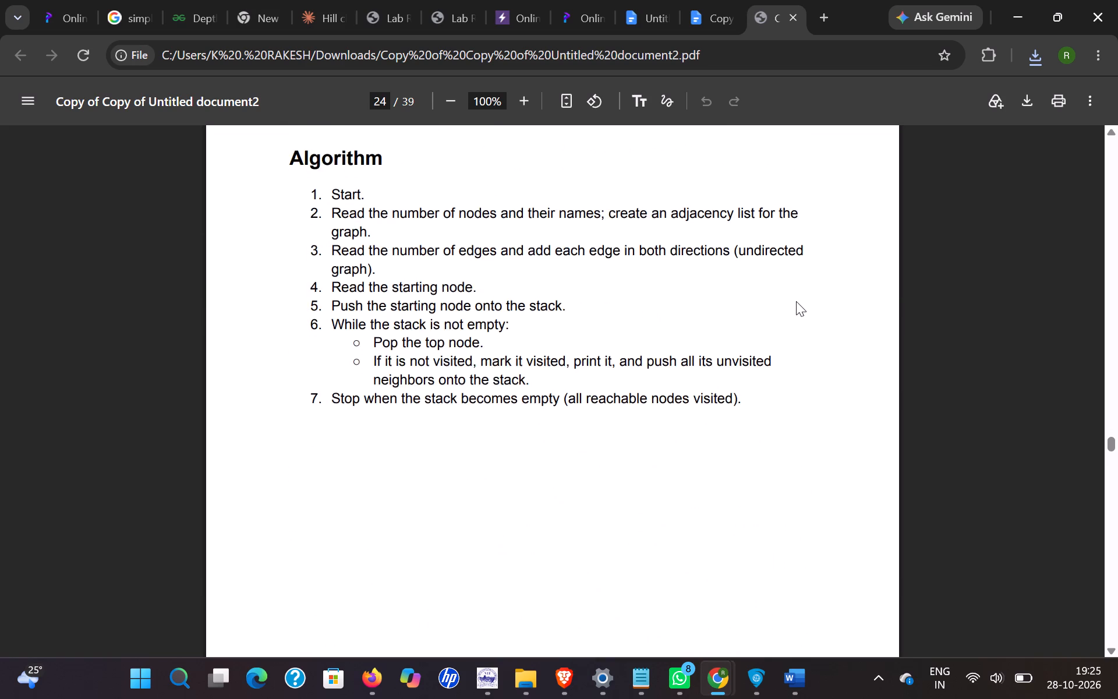
pyautogui.scroll(-9, 796, 301)
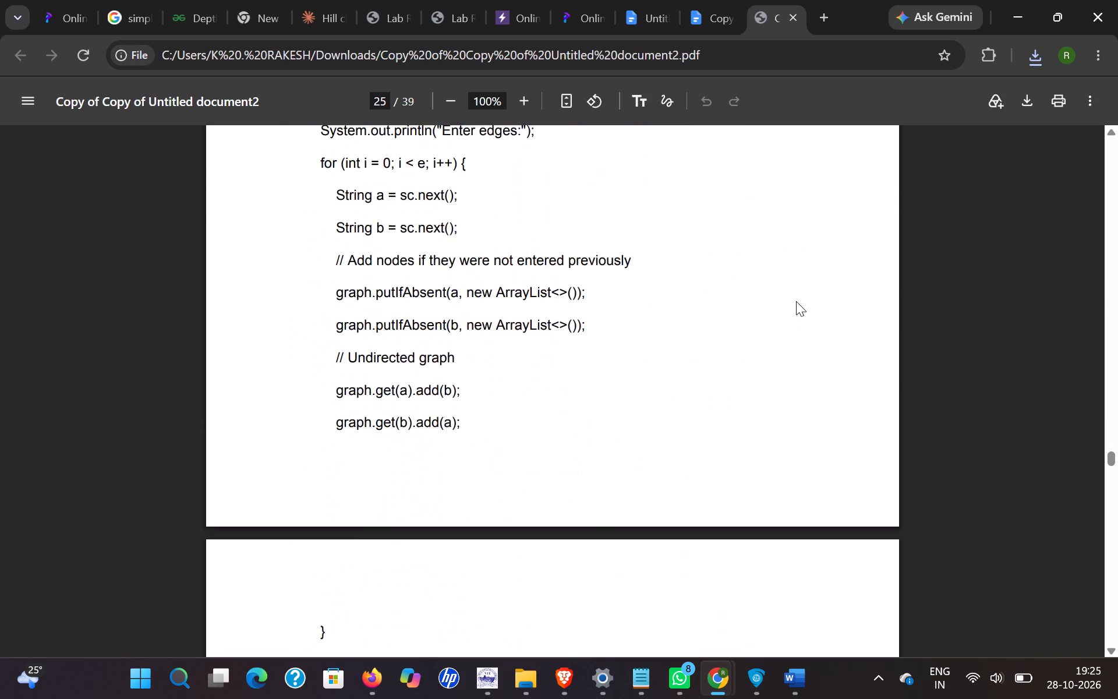
pyautogui.scroll(-9, 796, 301)
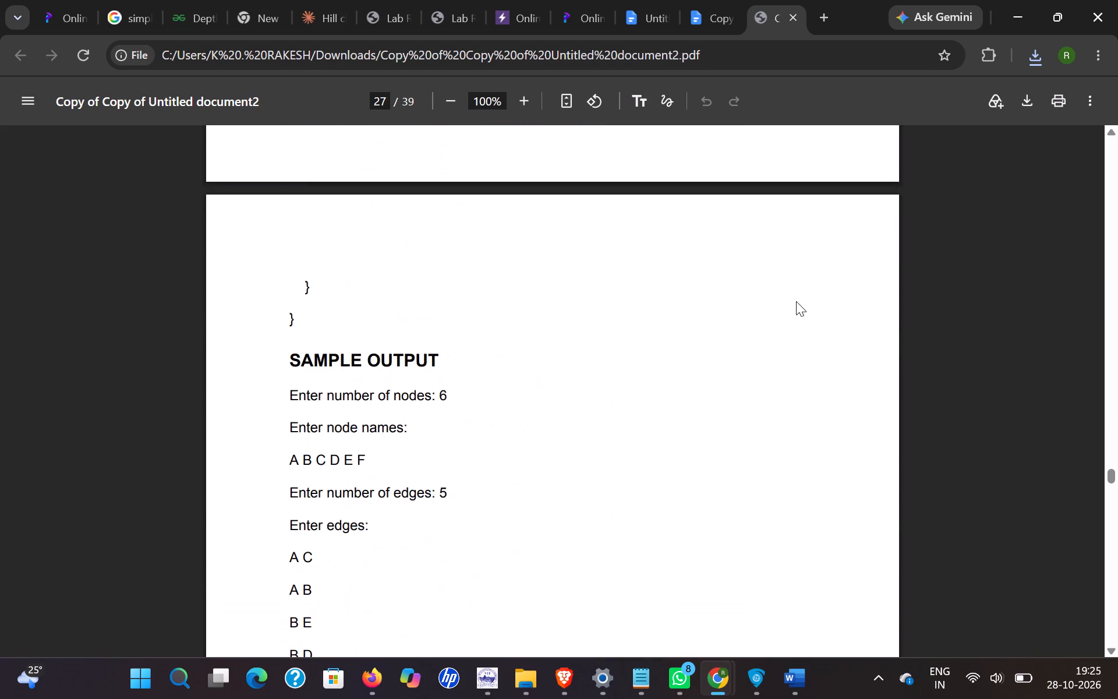
pyautogui.scroll(-8, 796, 301)
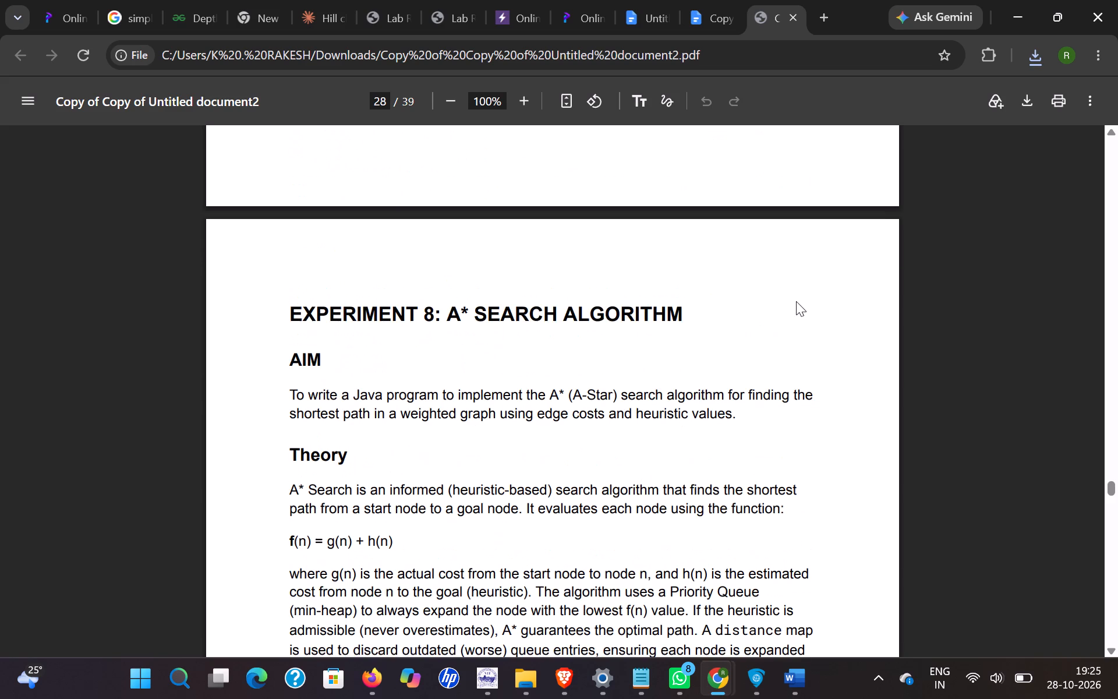
pyautogui.scroll(-9, 796, 301)
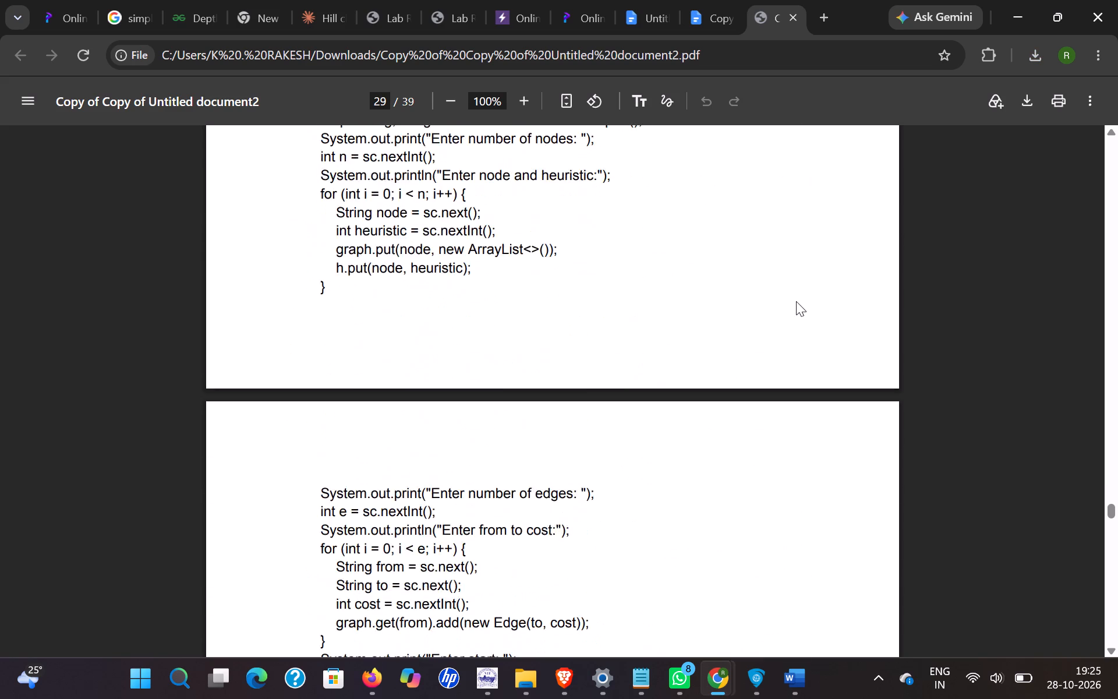
pyautogui.scroll(-9, 796, 301)
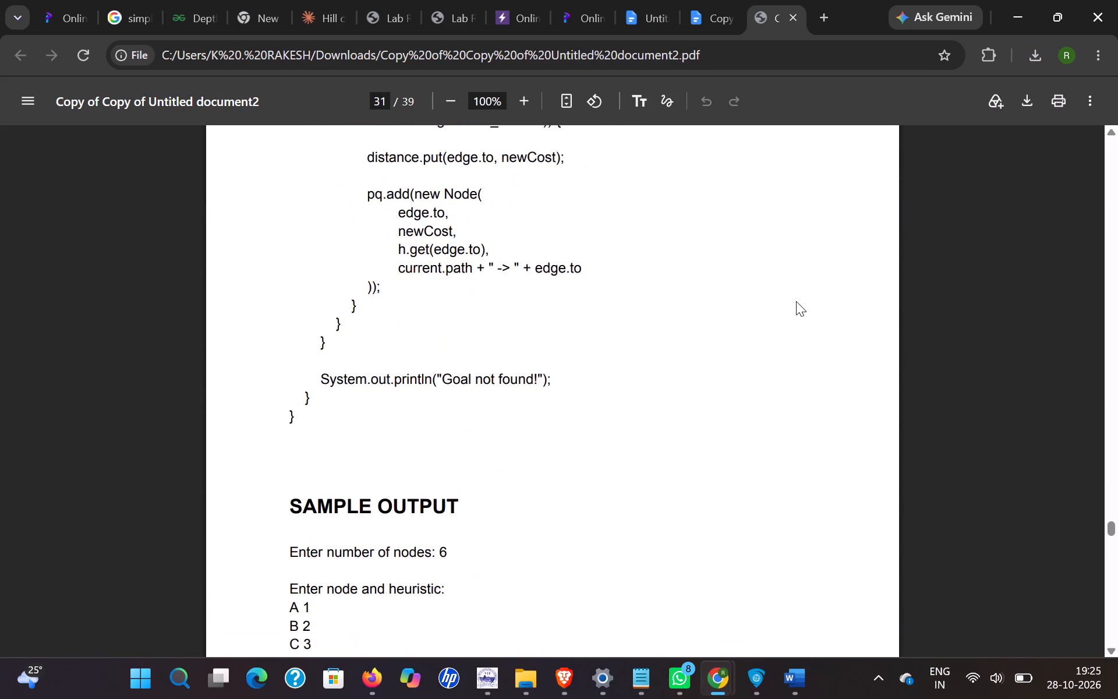
pyautogui.scroll(-9, 796, 301)
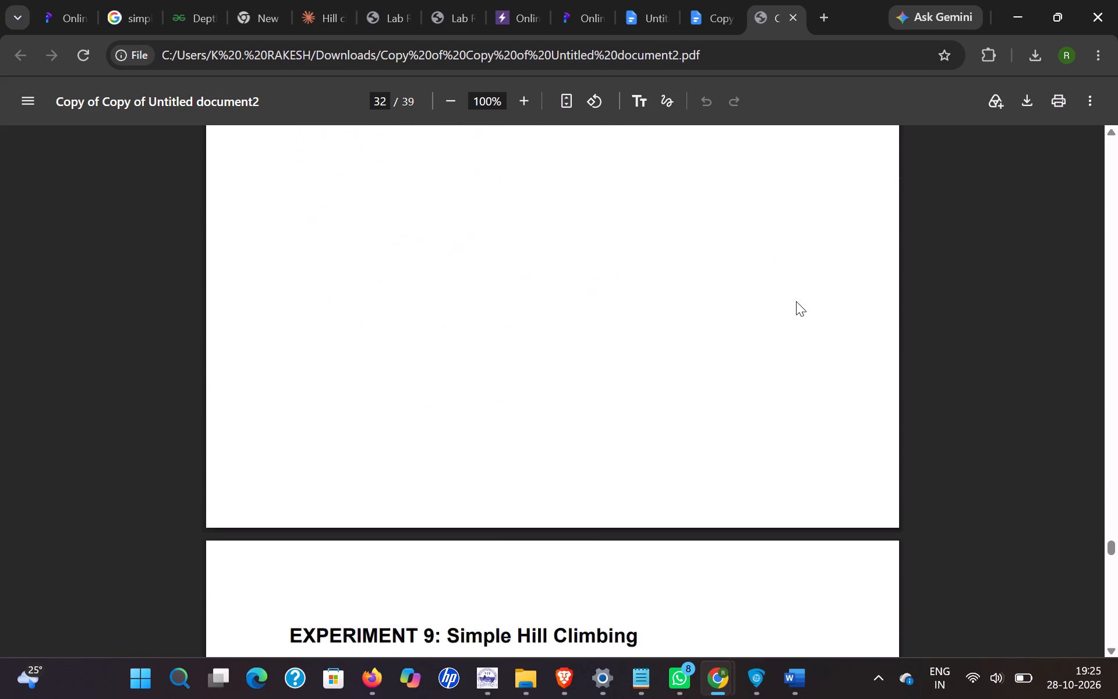
# Review the PDF page layout of EXPERIMENT 9: Simple Hill Climbing, from its heading through the program to its conclusion.
pyautogui.scroll(-8, 796, 301)
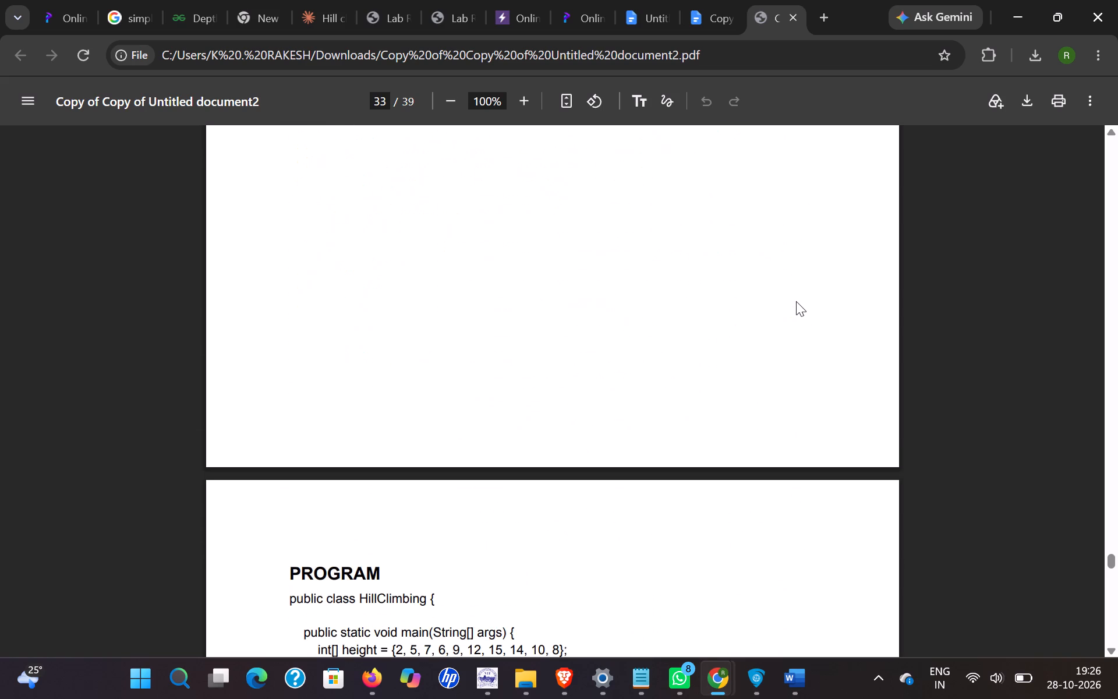
pyautogui.scroll(-7, 796, 301)
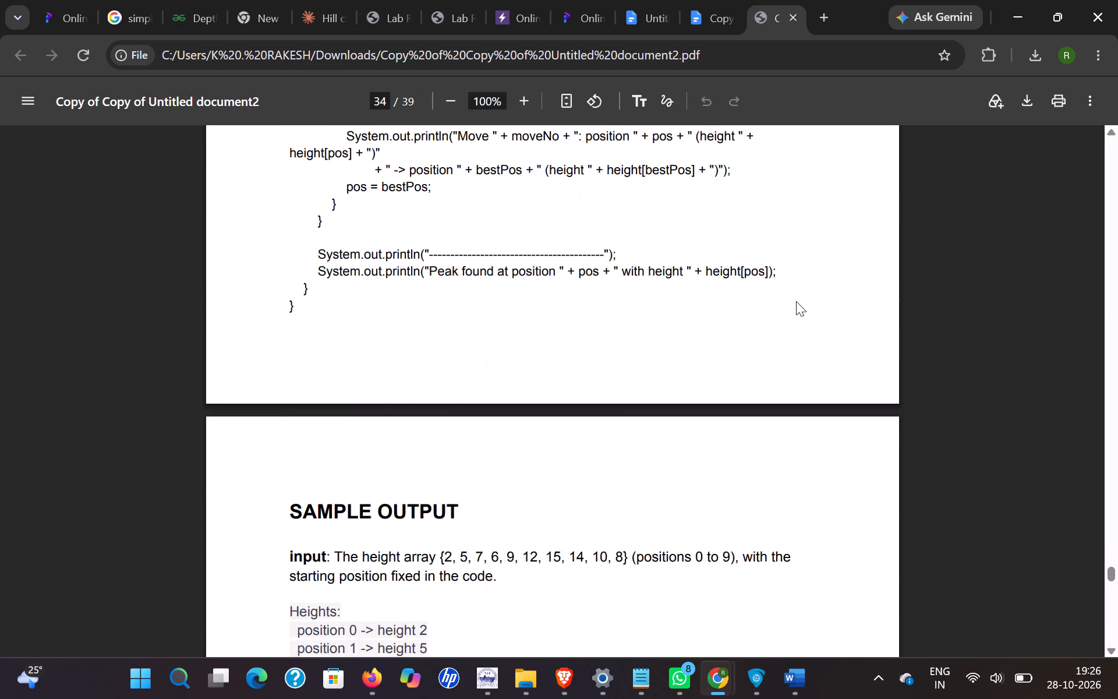
pyautogui.scroll(-8, 796, 301)
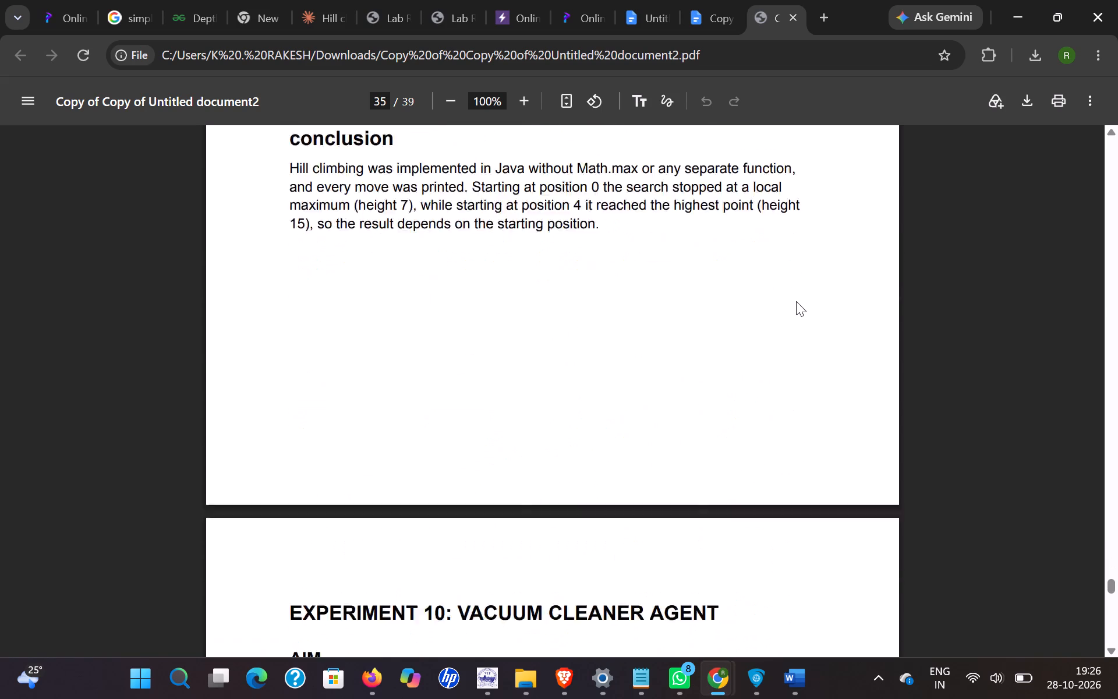
# Review the PDF page layout of EXPERIMENT 10: VACUUM CLEANER AGENT, from its Algorithm through the program to its Conclusion.
pyautogui.scroll(-8, 796, 301)
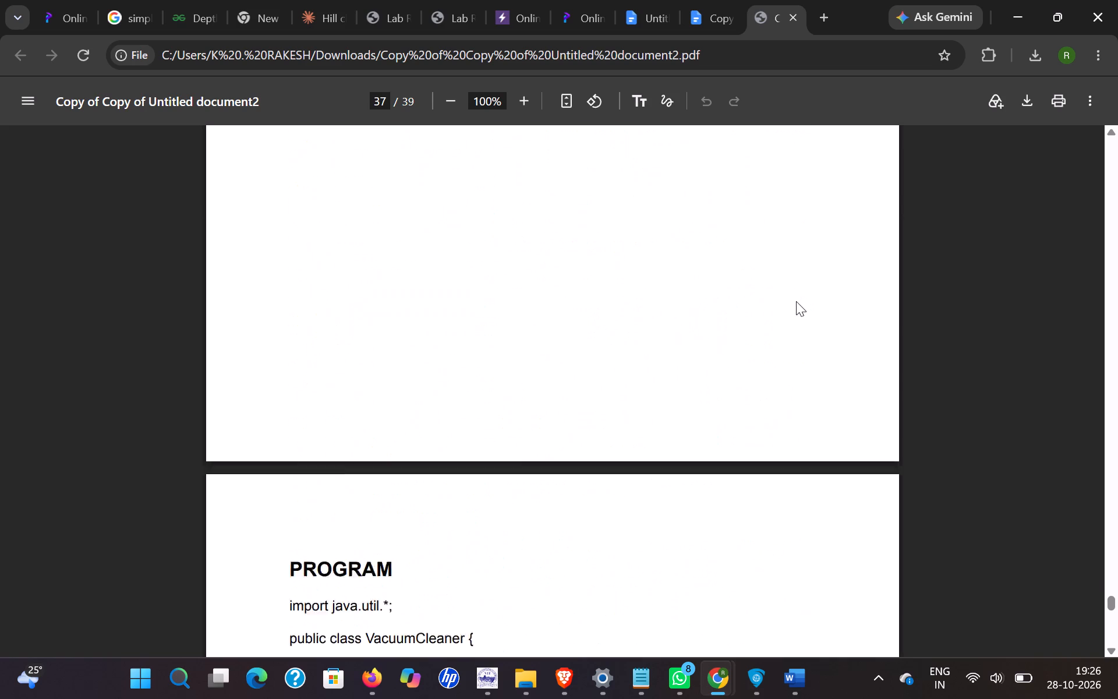
pyautogui.scroll(-1, 796, 301)
pyautogui.scroll(6, 796, 301)
pyautogui.scroll(-1, 796, 301)
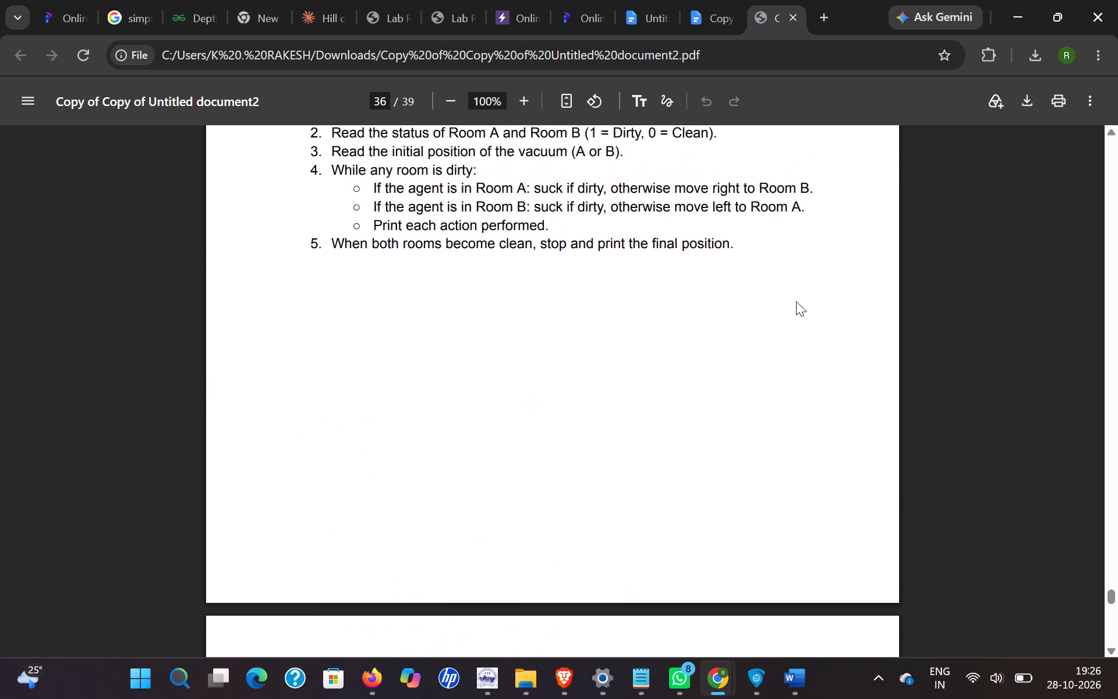
pyautogui.scroll(-8, 796, 301)
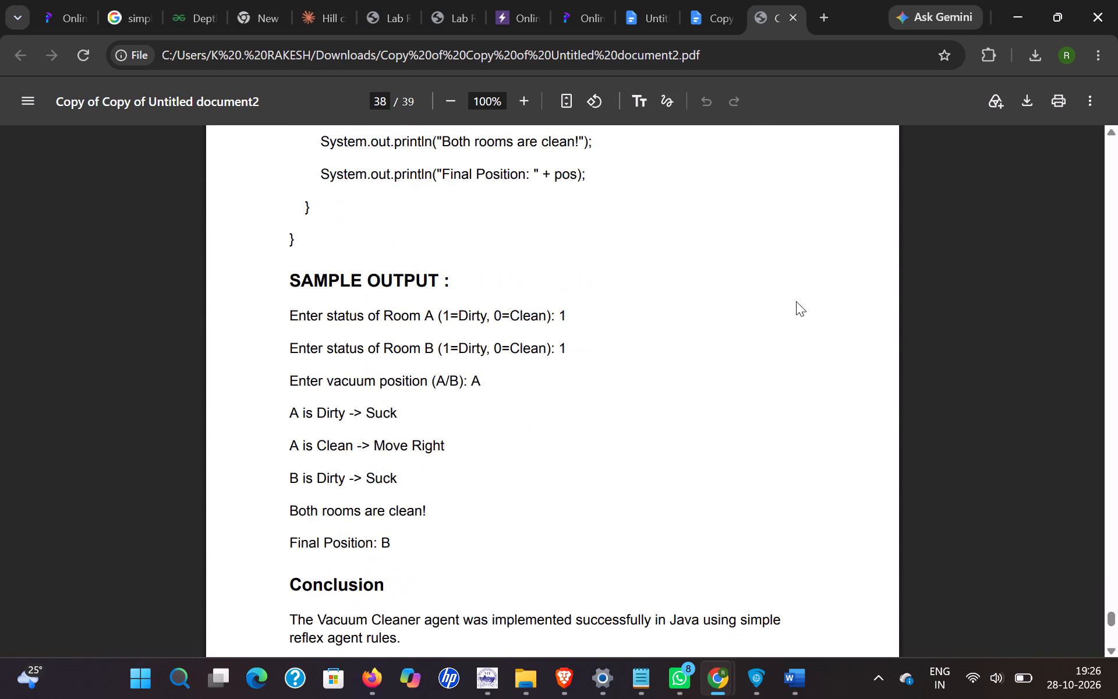
pyautogui.scroll(-7, 796, 301)
pyautogui.scroll(7, 796, 301)
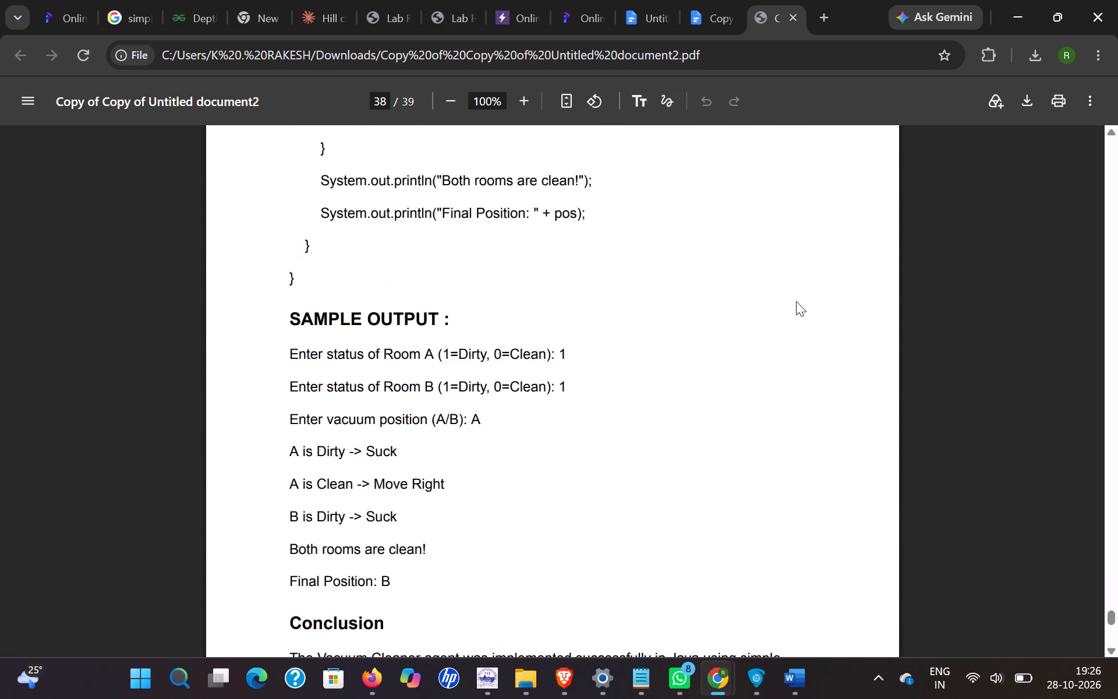
# Look back through the PDF pages from Experiment 10 towards the earlier experiments, rechecking page breaks and blank areas.
pyautogui.scroll(13, 796, 301)
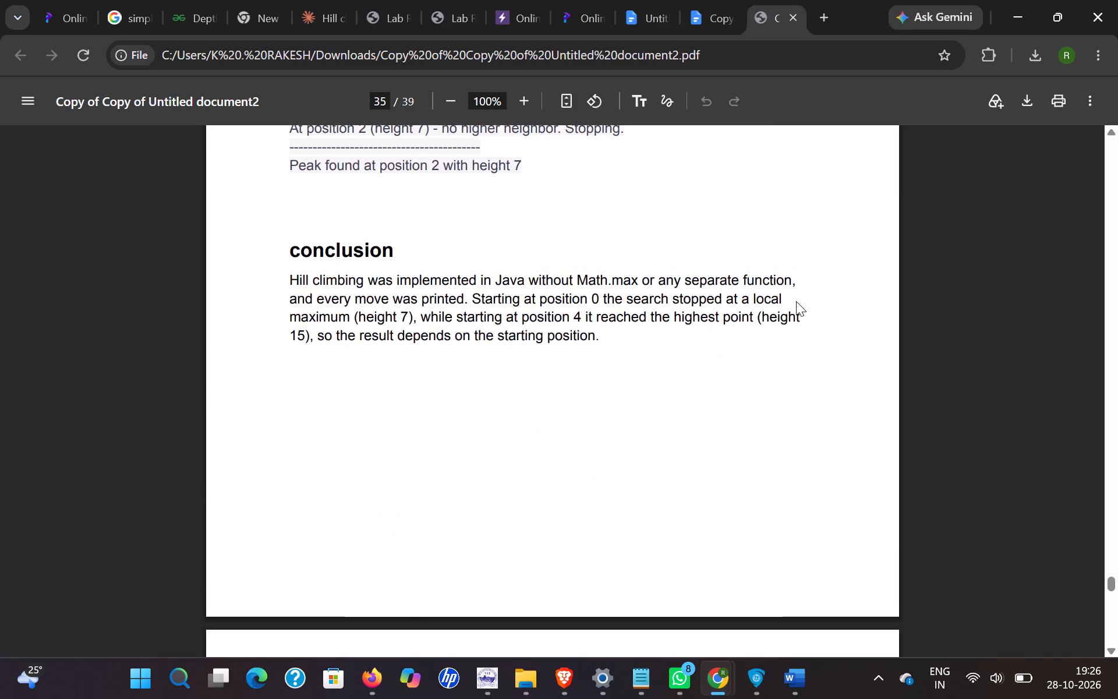
pyautogui.scroll(15, 796, 301)
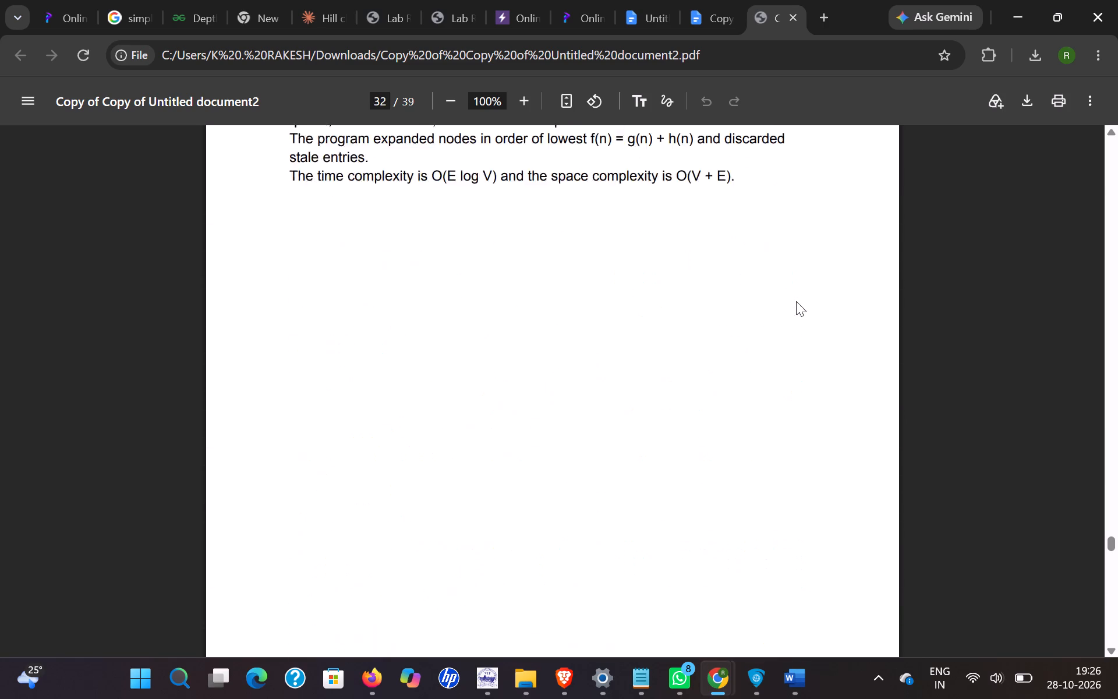
pyautogui.scroll(18, 796, 301)
pyautogui.scroll(17, 796, 301)
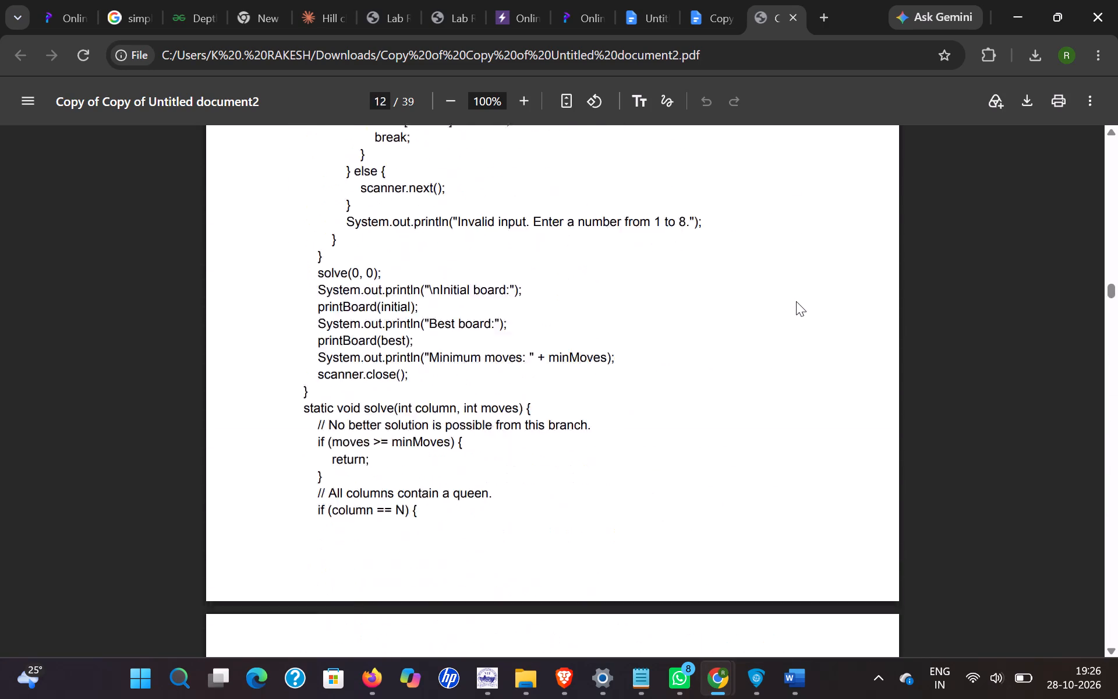
pyautogui.scroll(9, 796, 301)
# Switch to the lab report in Google Docs and check its cover page and Experiment 1's layout up to the PROGRAM heading.
pyautogui.click(708, 7)
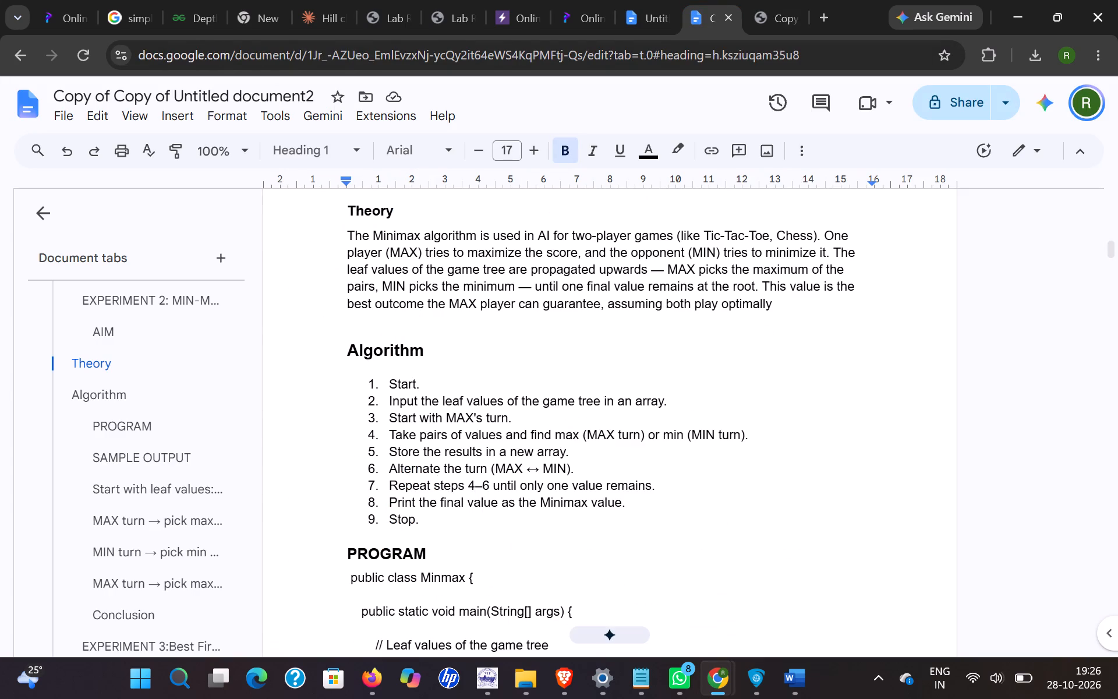
pyautogui.click(659, 517)
pyautogui.scroll(16, 659, 520)
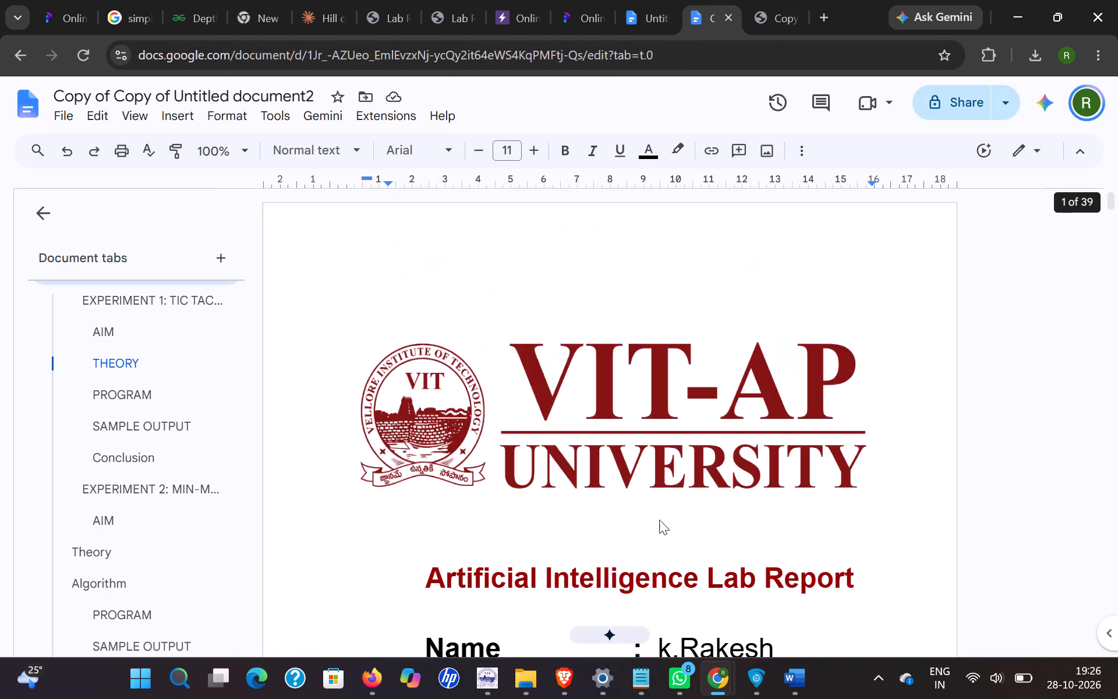
pyautogui.scroll(-6, 659, 520)
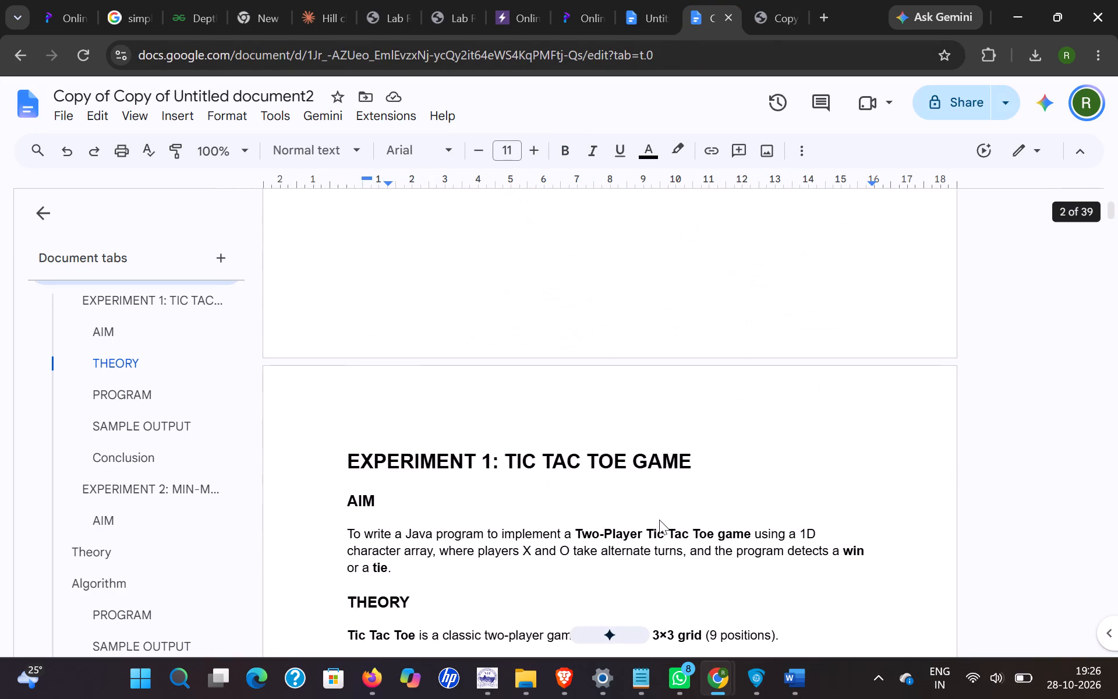
pyautogui.scroll(-6, 659, 520)
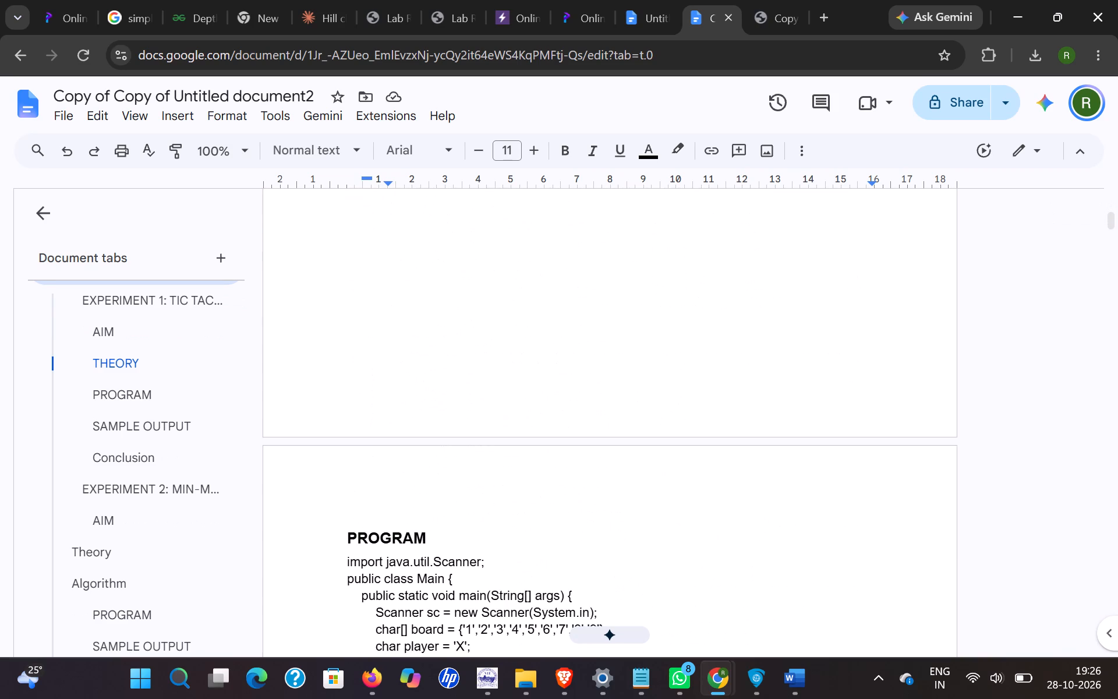
pyautogui.scroll(-1, 659, 520)
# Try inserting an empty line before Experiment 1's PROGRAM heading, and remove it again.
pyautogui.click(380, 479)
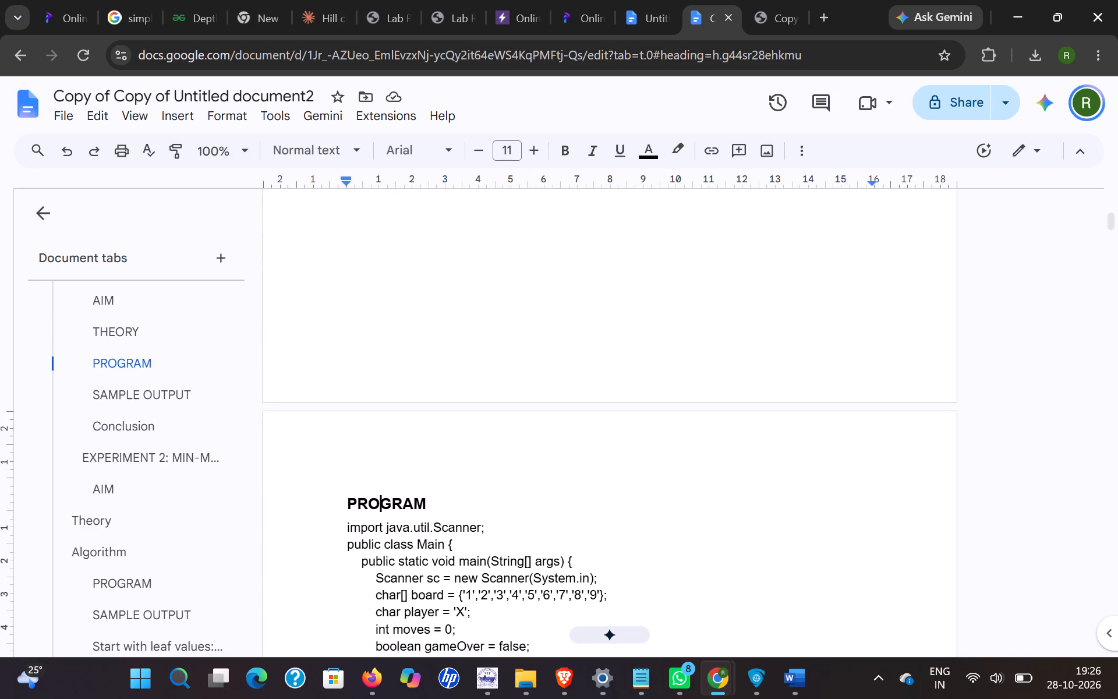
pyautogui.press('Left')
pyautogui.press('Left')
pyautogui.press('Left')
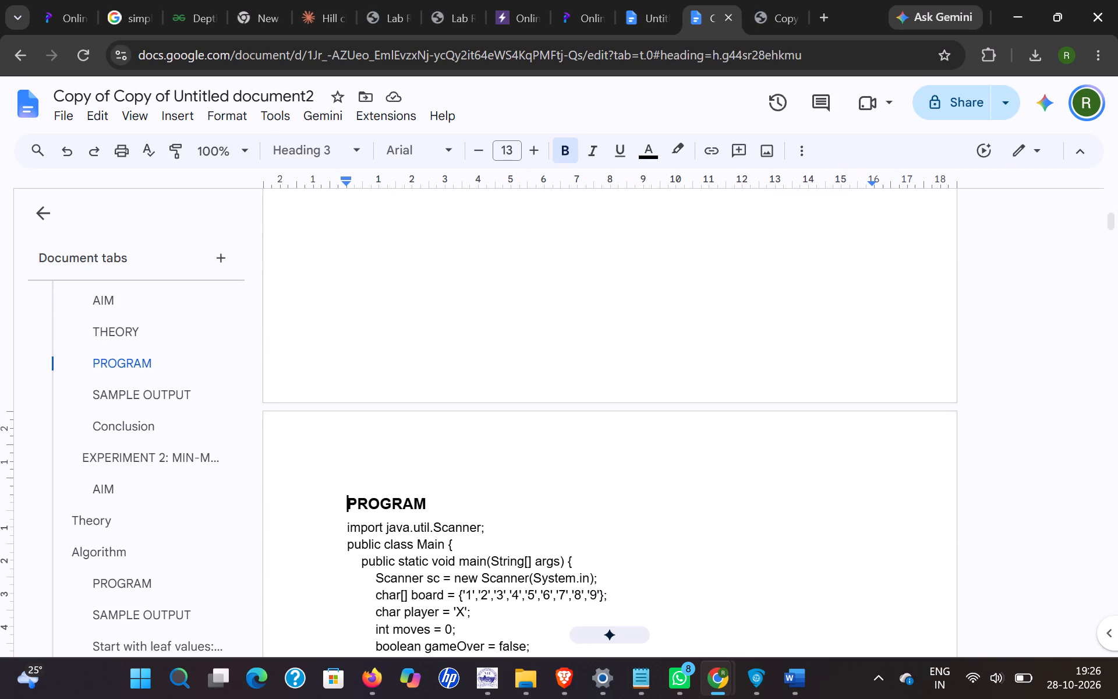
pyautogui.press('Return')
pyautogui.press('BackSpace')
# Check the page layout from Experiment 1's program and sample output through EXPERIMENT 2: MIN-MAX PROBLEM to the Experiment 3 heading.
pyautogui.click(649, 525)
pyautogui.scroll(-4, 649, 525)
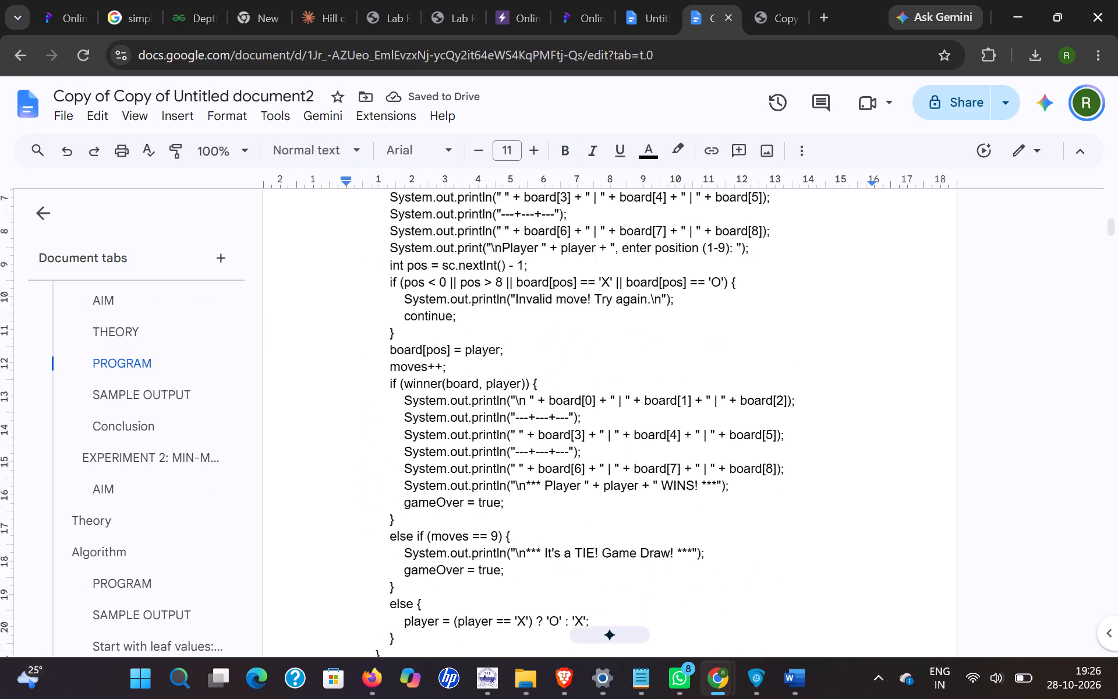
pyautogui.scroll(-6, 649, 525)
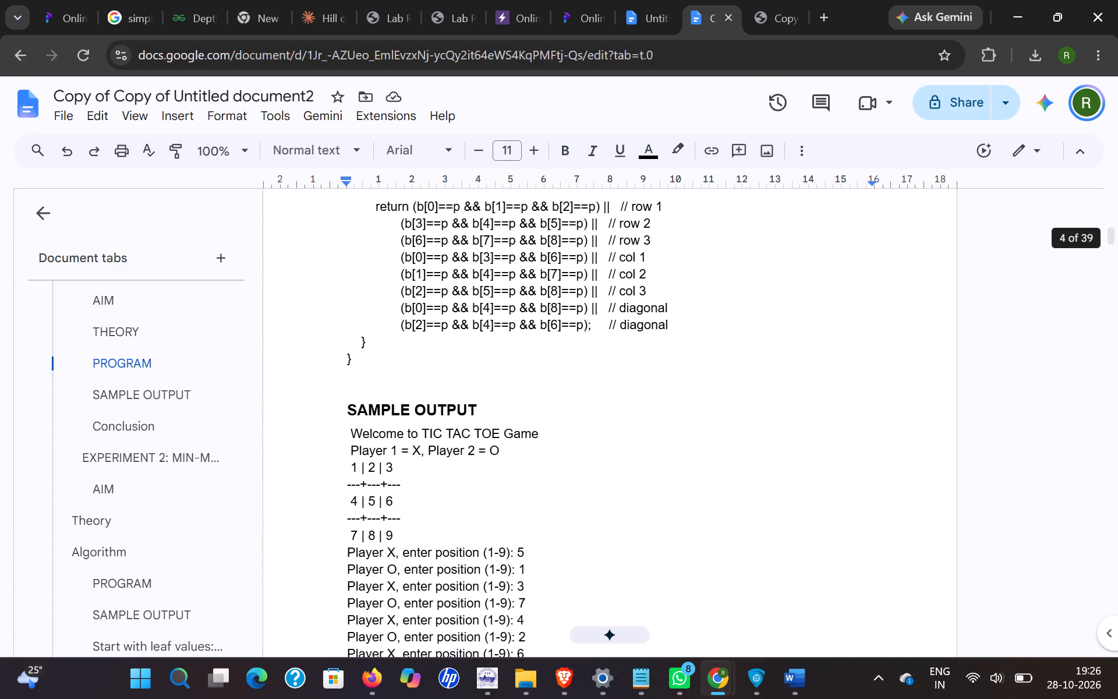
pyautogui.scroll(-6, 649, 525)
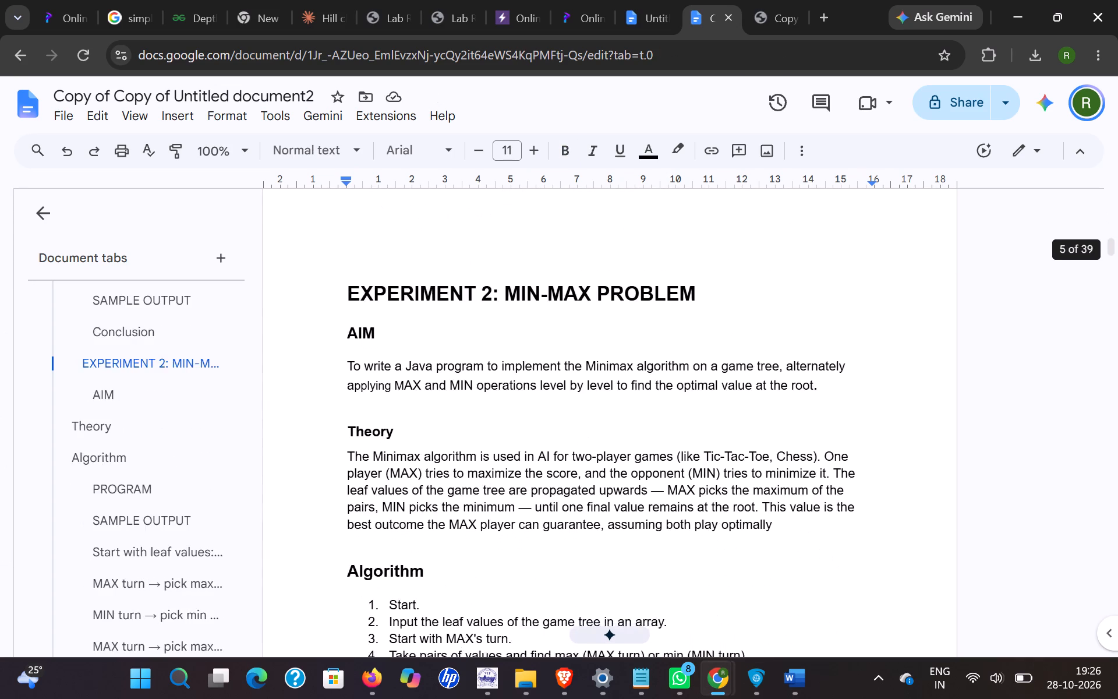
pyautogui.scroll(-7, 649, 525)
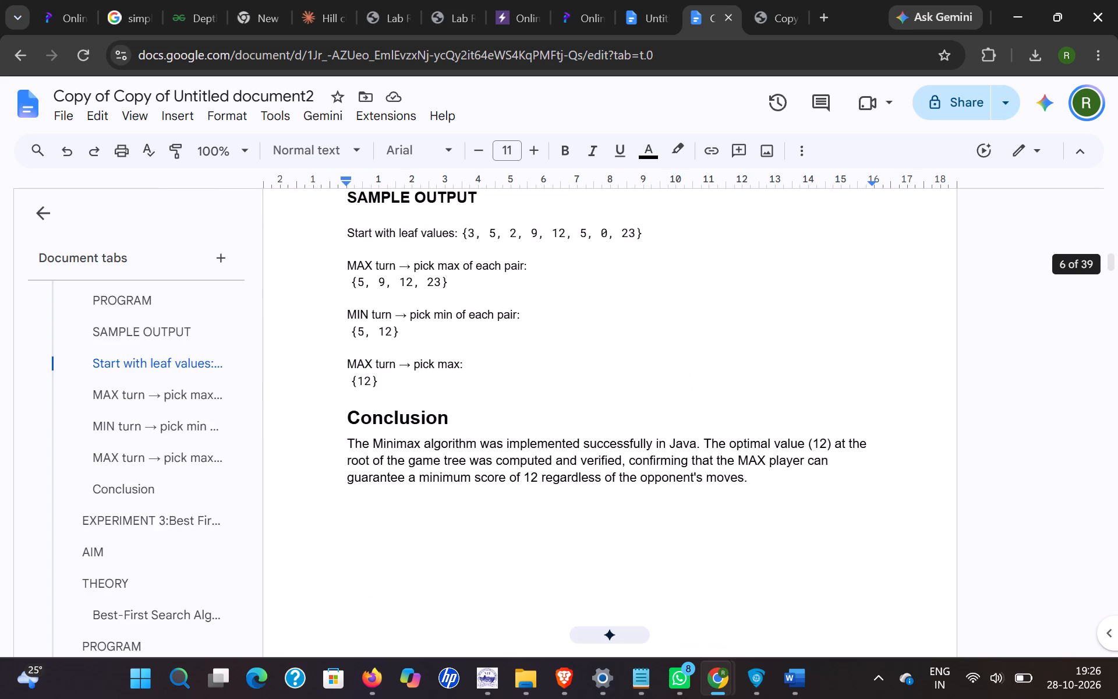
pyautogui.scroll(-4, 649, 525)
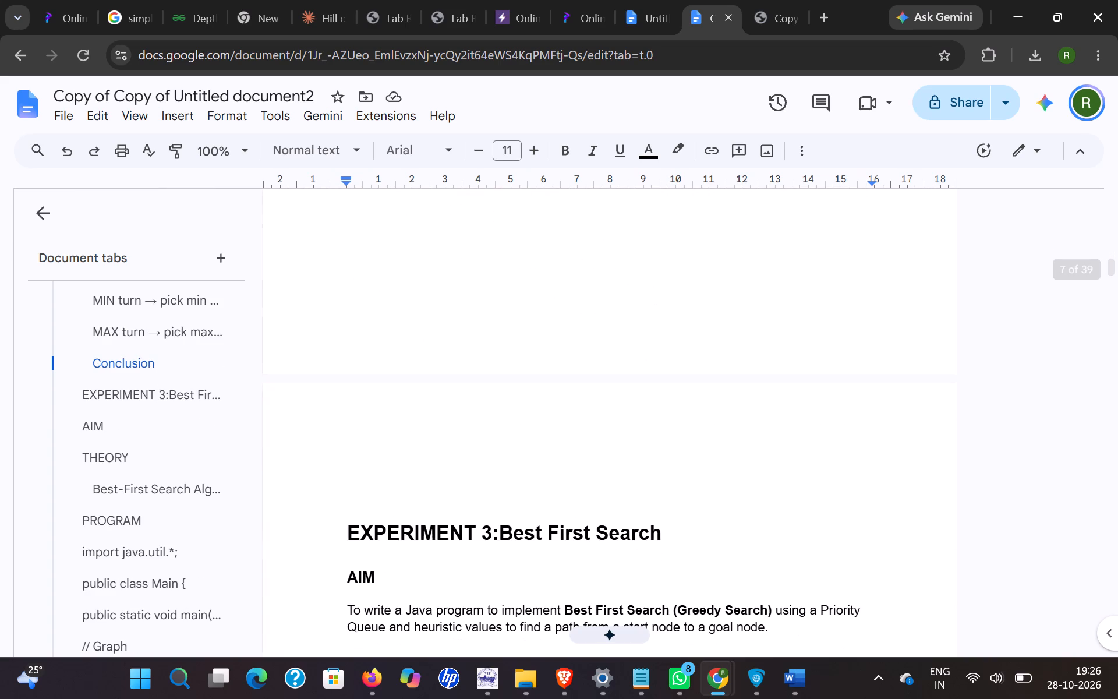
# Remove the extra blank line above the EXPERIMENT 3:Best First Search heading, keeping the heading on its new page.
pyautogui.click(260, 446)
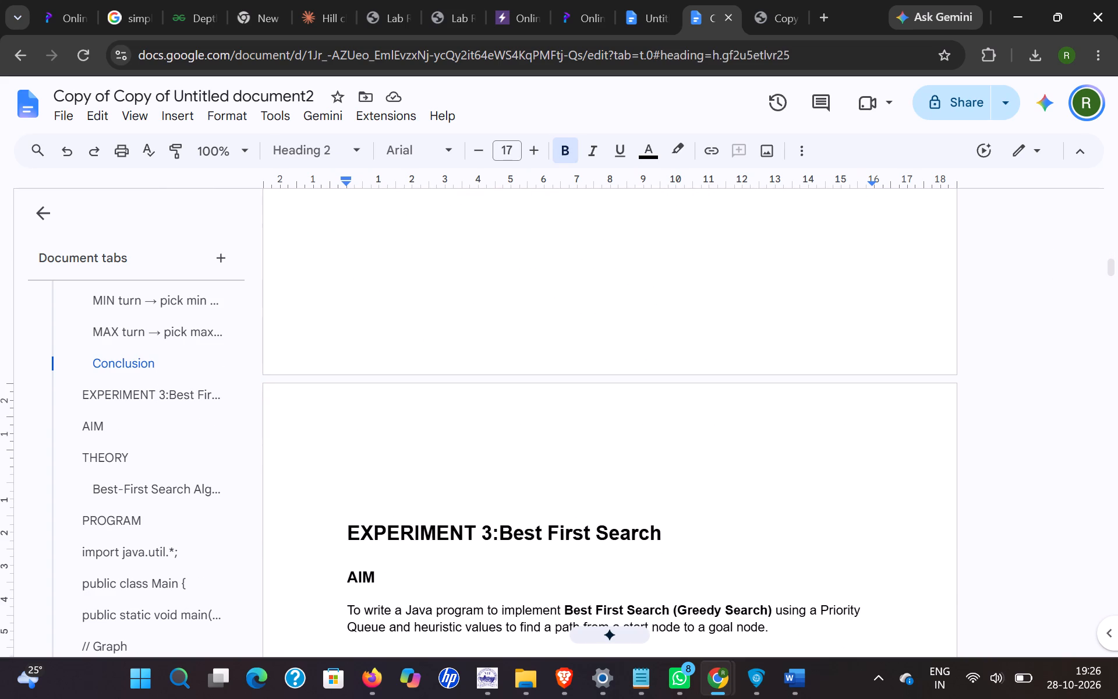
pyautogui.press('Down')
pyautogui.press('BackSpace')
pyautogui.press('BackSpace')
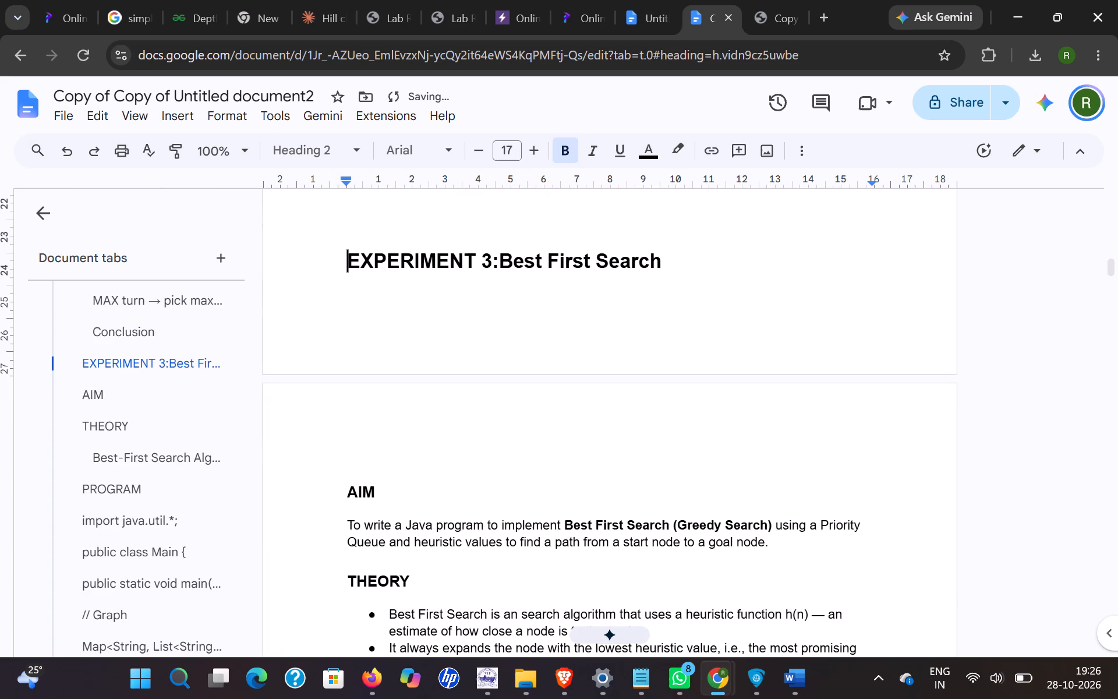
pyautogui.press('Return')
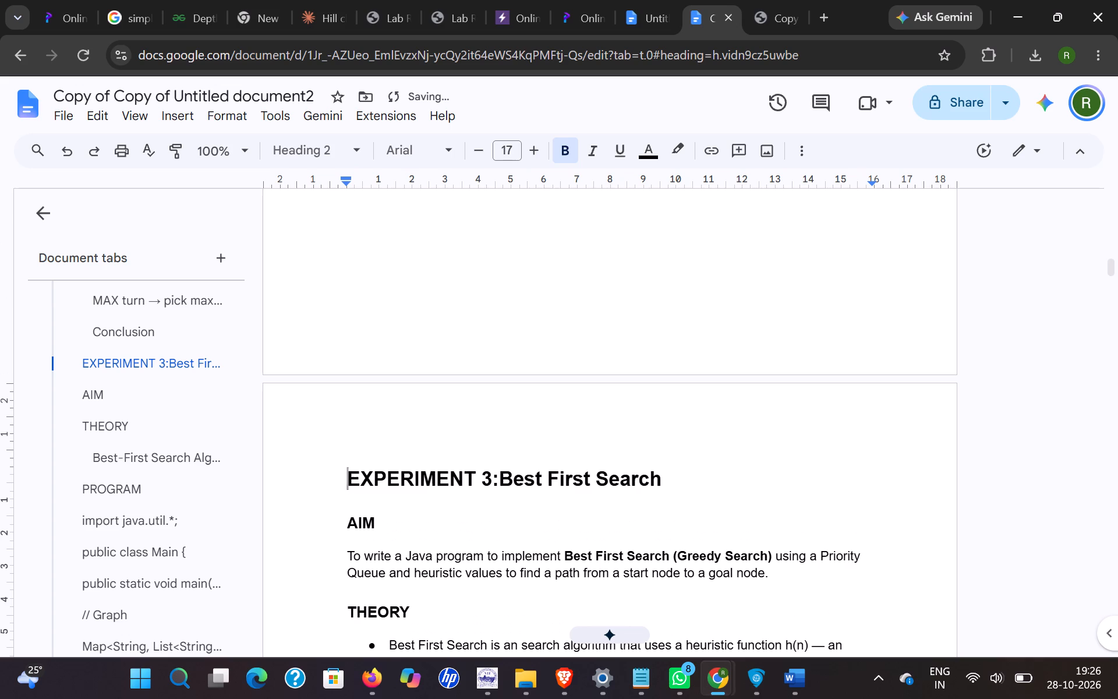
pyautogui.click(556, 448)
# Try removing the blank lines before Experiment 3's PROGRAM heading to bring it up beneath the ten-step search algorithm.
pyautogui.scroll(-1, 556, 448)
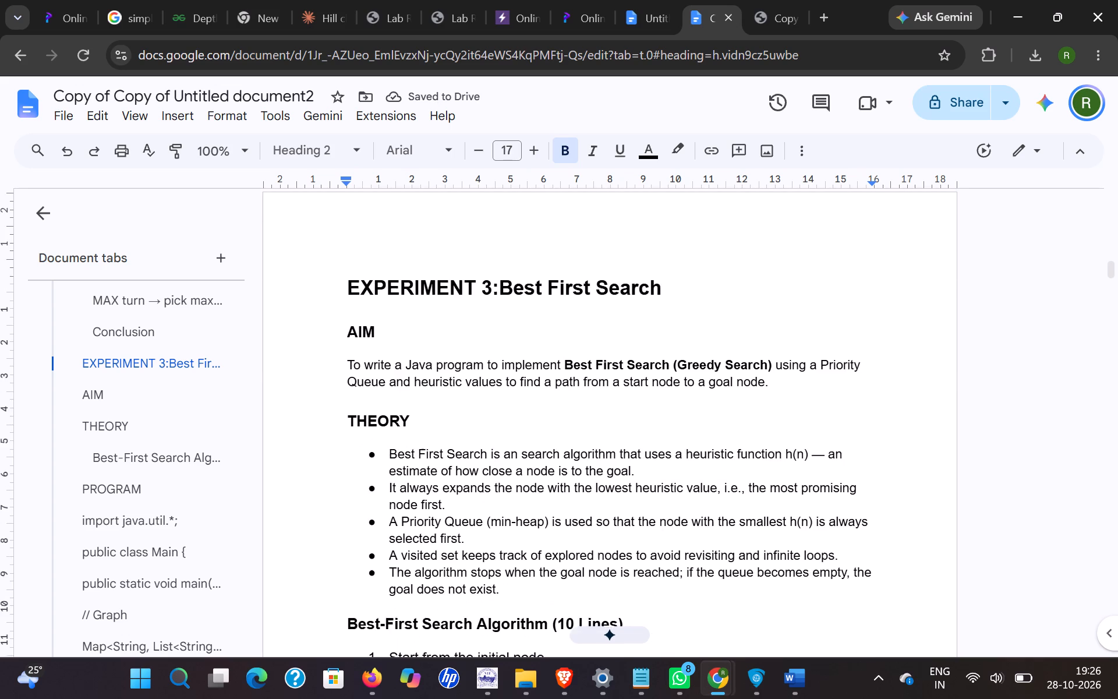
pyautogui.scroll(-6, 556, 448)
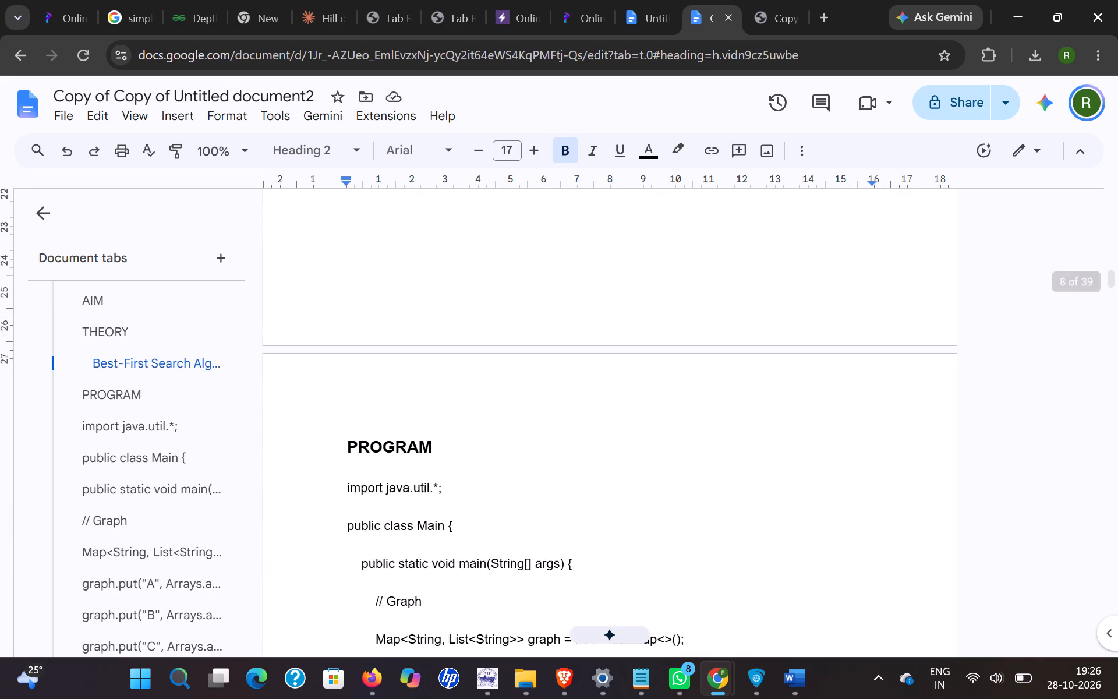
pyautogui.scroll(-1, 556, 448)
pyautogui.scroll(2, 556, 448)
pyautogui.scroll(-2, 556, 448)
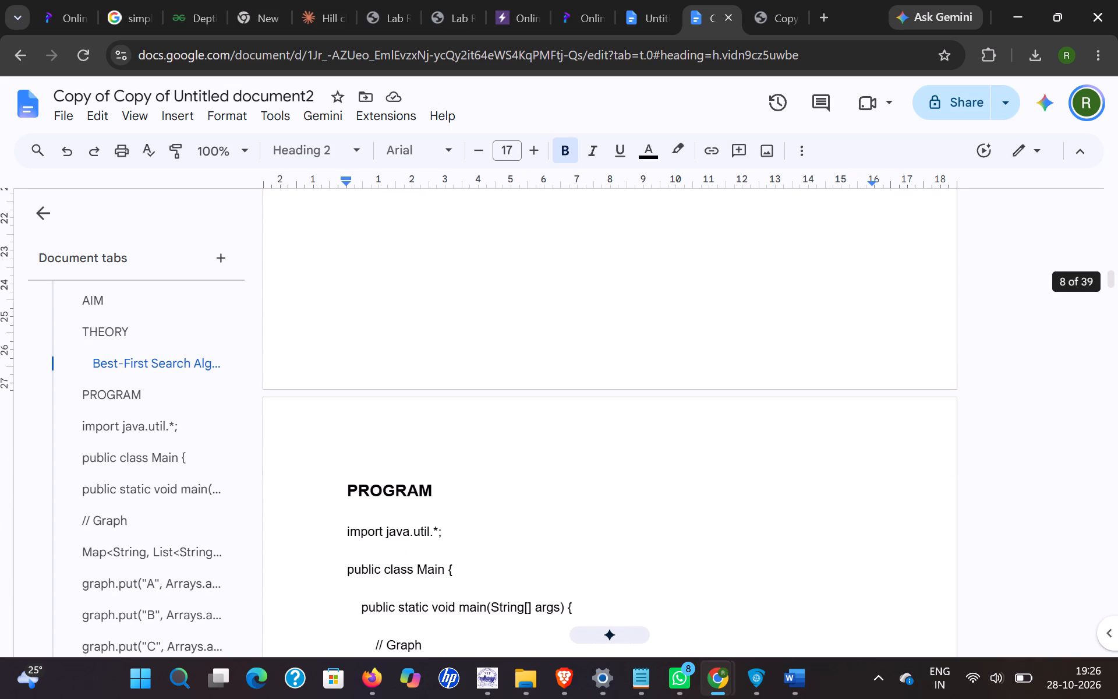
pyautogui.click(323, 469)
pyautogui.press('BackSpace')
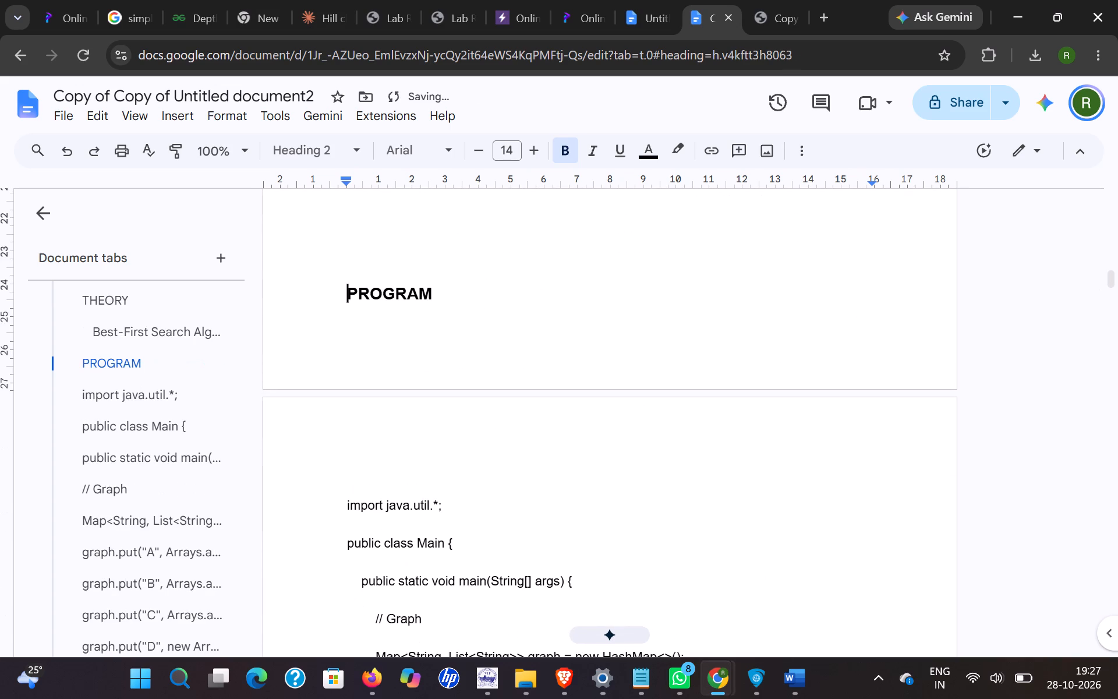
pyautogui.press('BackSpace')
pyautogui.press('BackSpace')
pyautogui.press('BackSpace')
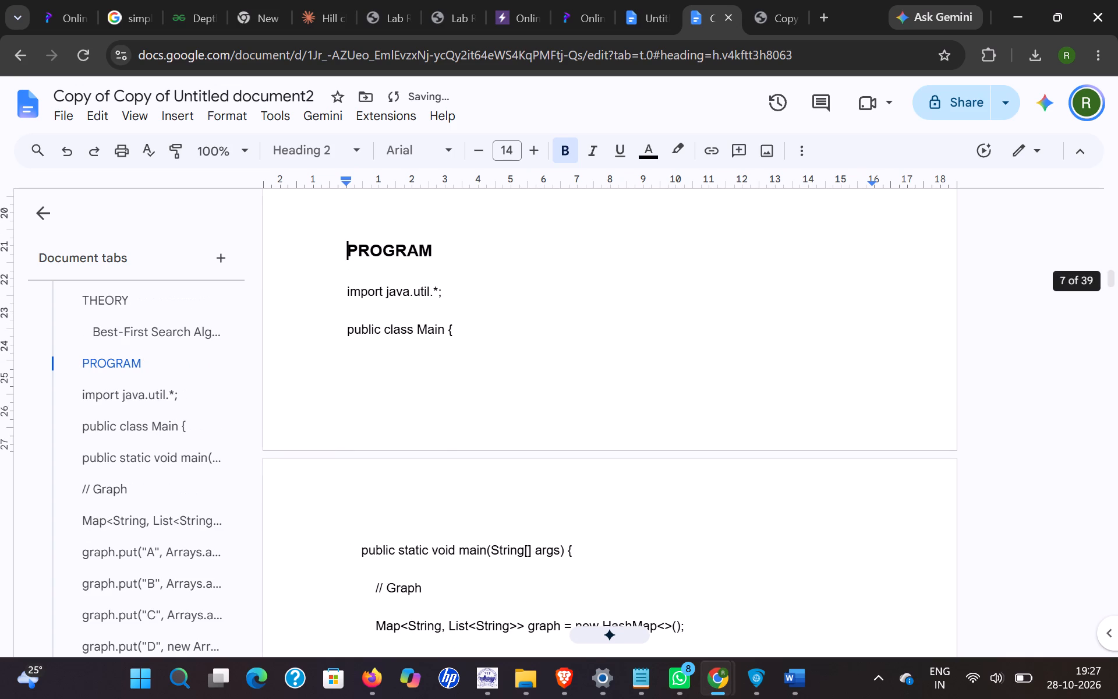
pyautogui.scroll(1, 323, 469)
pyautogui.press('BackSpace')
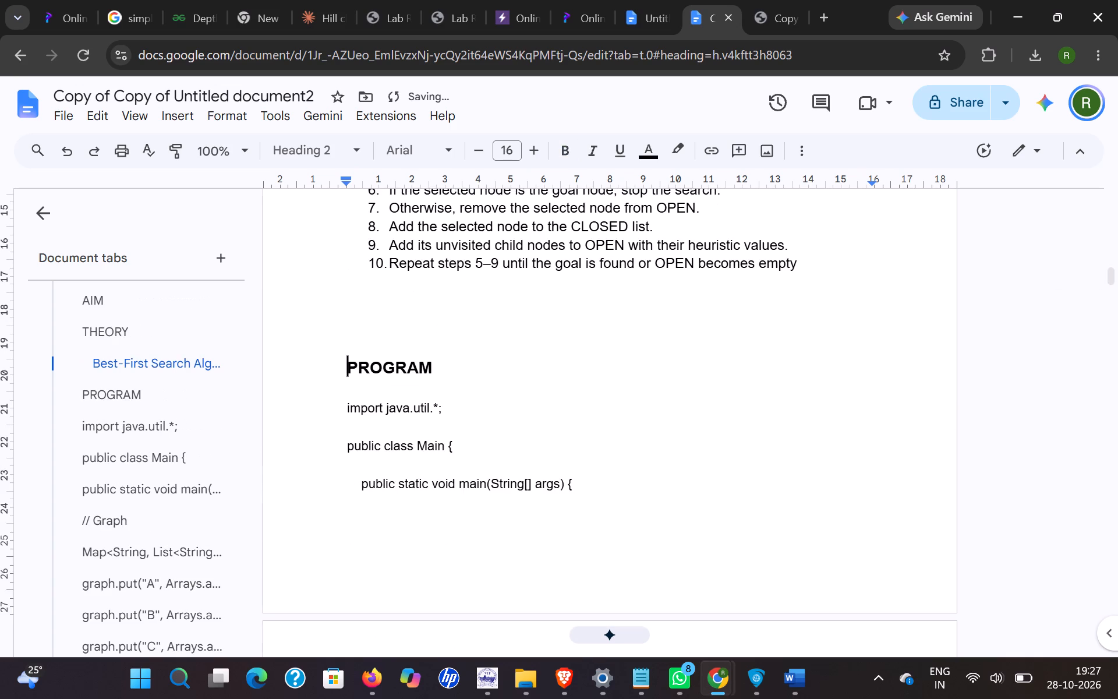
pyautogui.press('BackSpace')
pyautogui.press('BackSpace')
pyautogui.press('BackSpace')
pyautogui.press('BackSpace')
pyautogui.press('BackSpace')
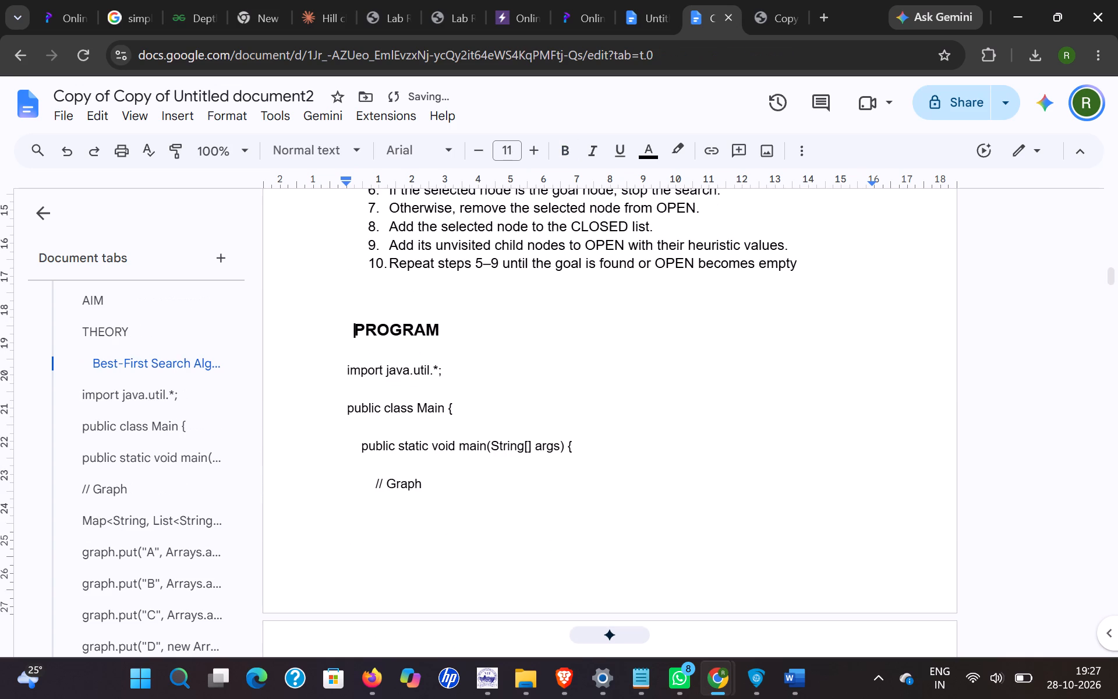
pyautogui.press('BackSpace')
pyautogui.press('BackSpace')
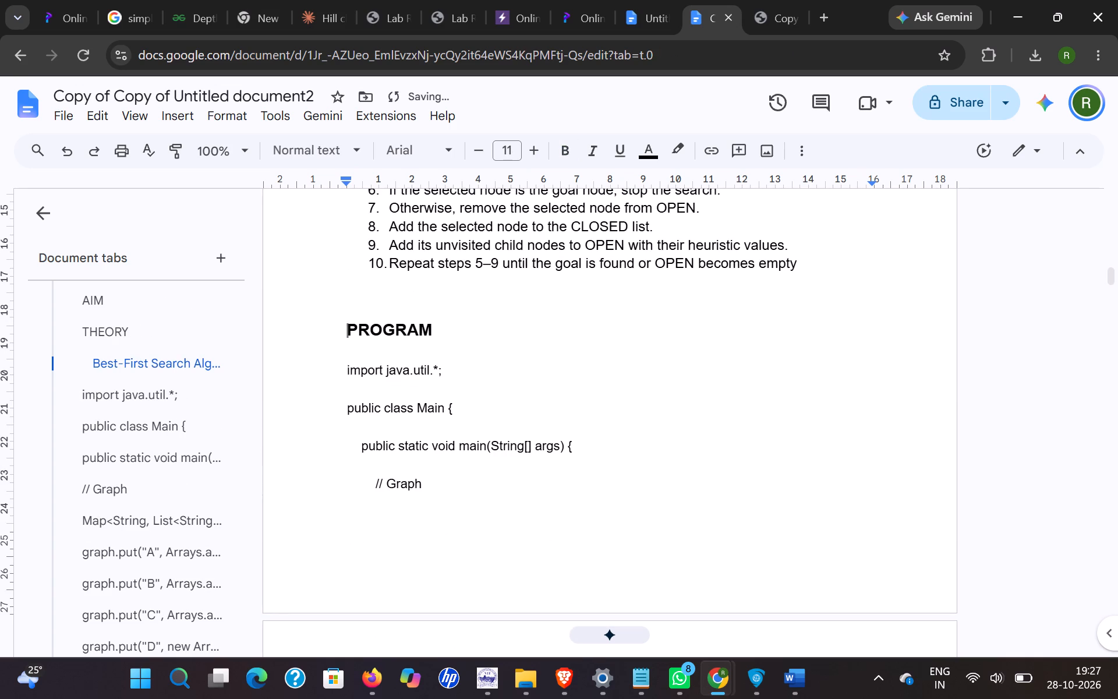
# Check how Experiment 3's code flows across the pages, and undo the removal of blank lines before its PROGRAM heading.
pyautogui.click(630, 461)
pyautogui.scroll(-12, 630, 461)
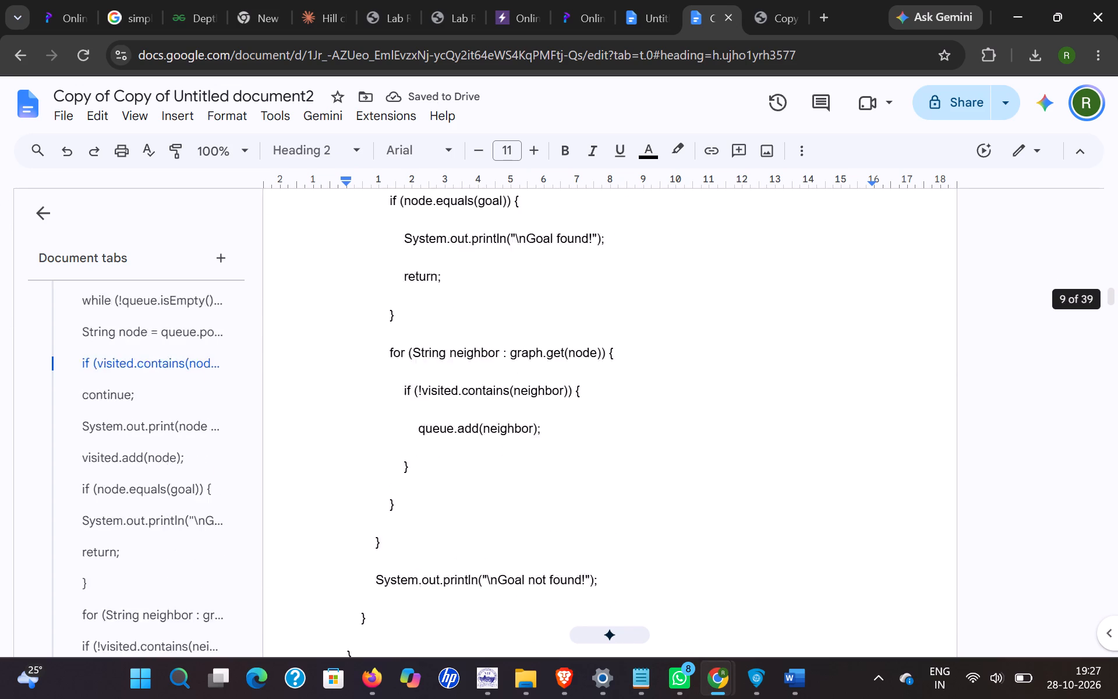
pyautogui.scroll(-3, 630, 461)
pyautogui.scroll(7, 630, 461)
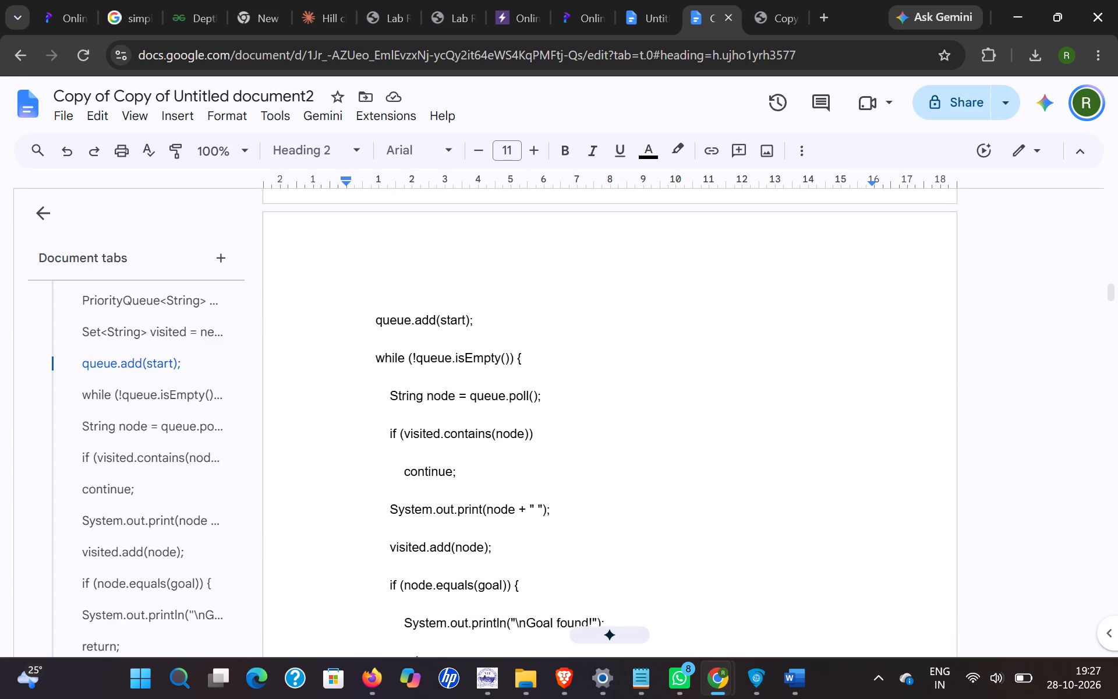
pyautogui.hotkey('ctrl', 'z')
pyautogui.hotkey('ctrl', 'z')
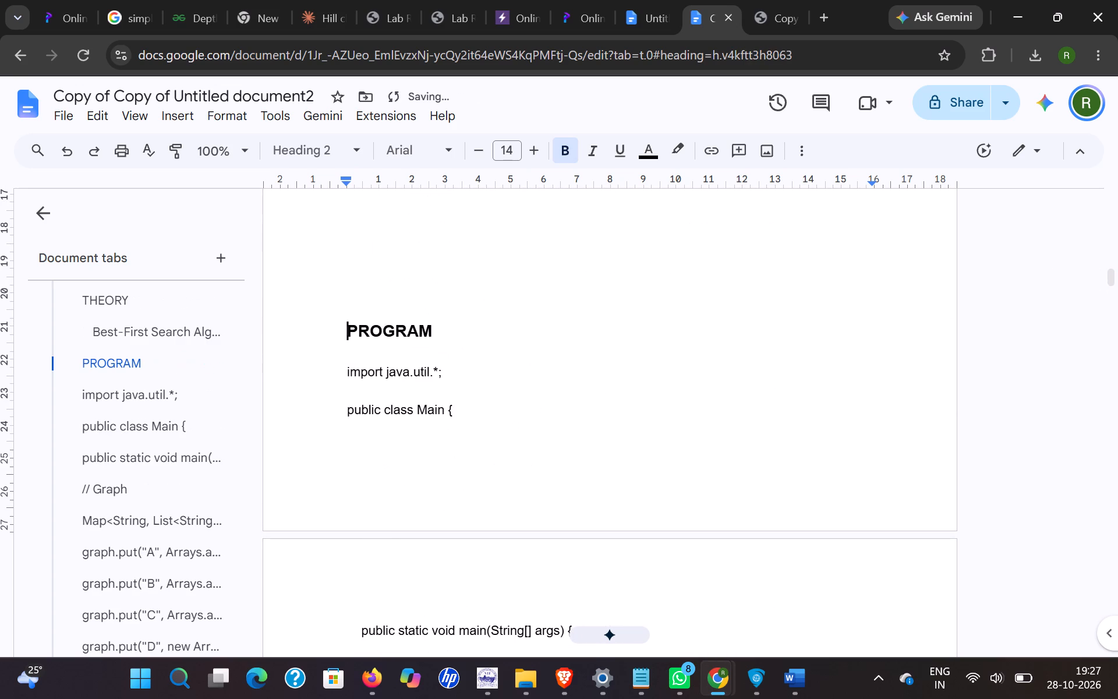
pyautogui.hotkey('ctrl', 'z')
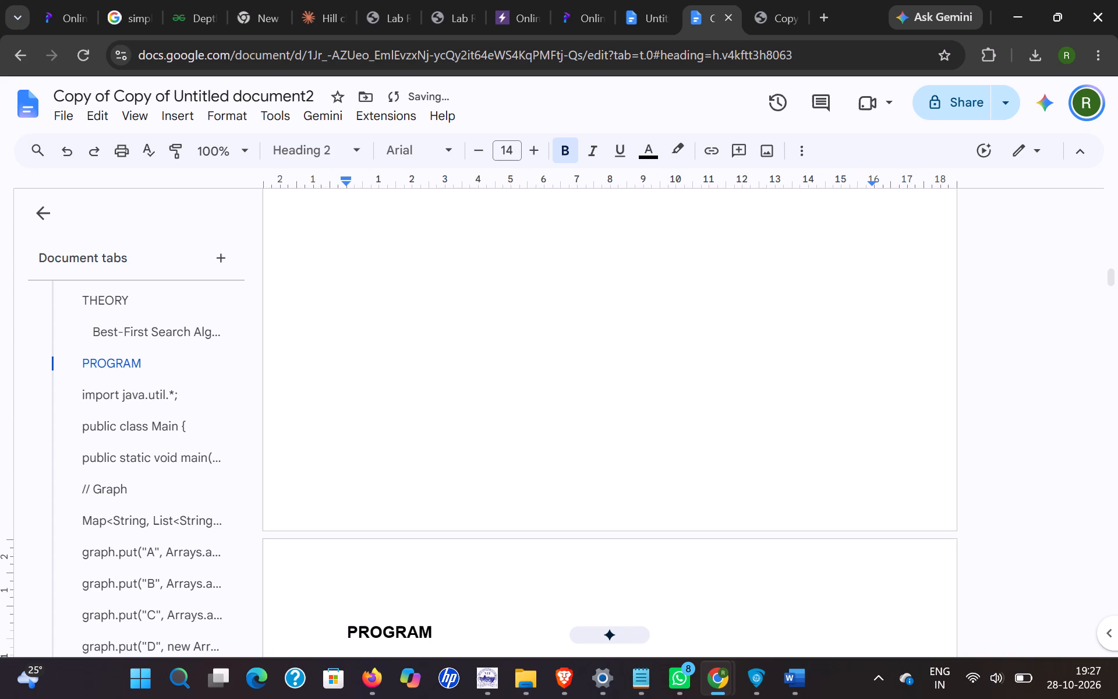
# Look back through the document from Experiment 3 to the cover page, rechecking the page layout.
pyautogui.click(608, 361)
pyautogui.scroll(10, 608, 361)
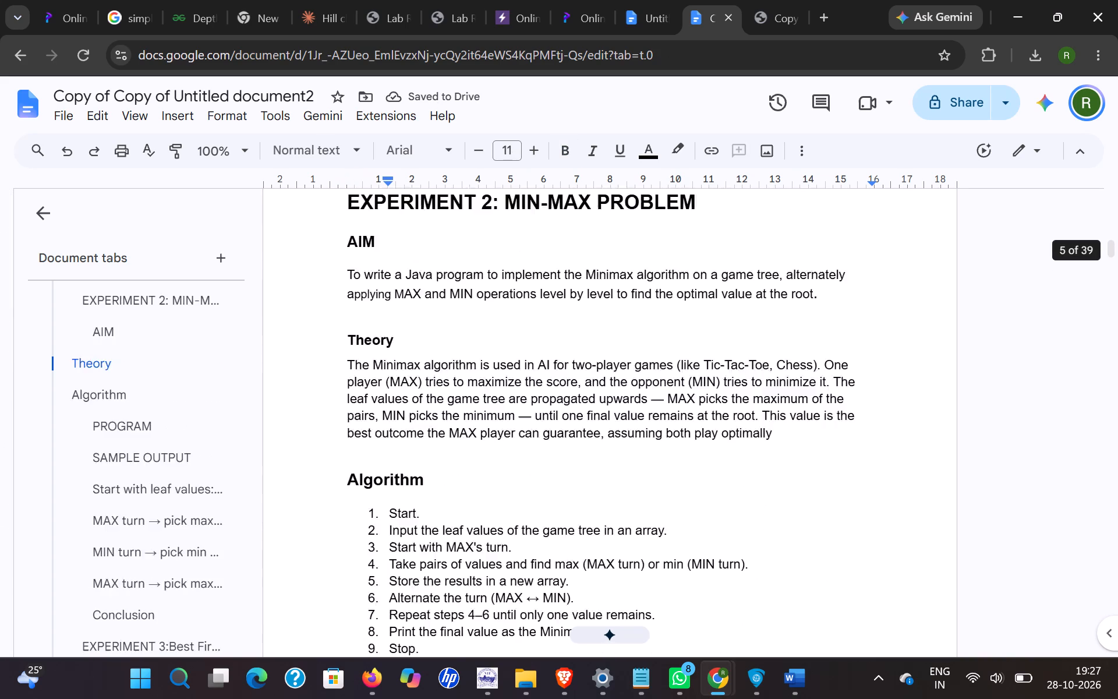
pyautogui.scroll(6, 608, 361)
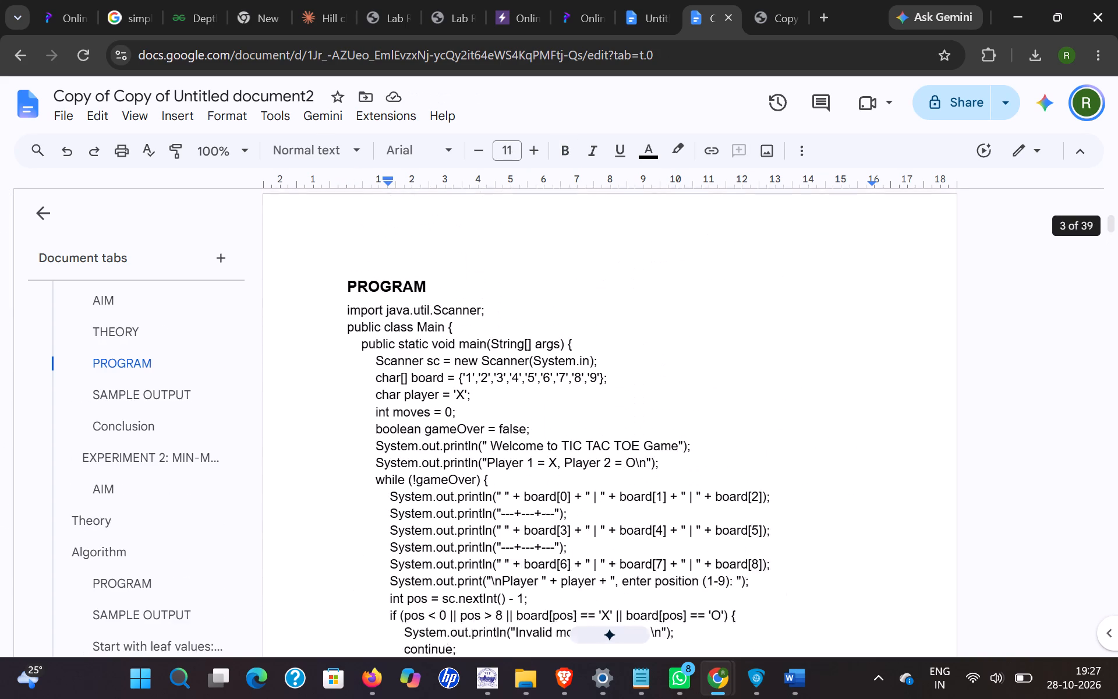
pyautogui.scroll(12, 608, 361)
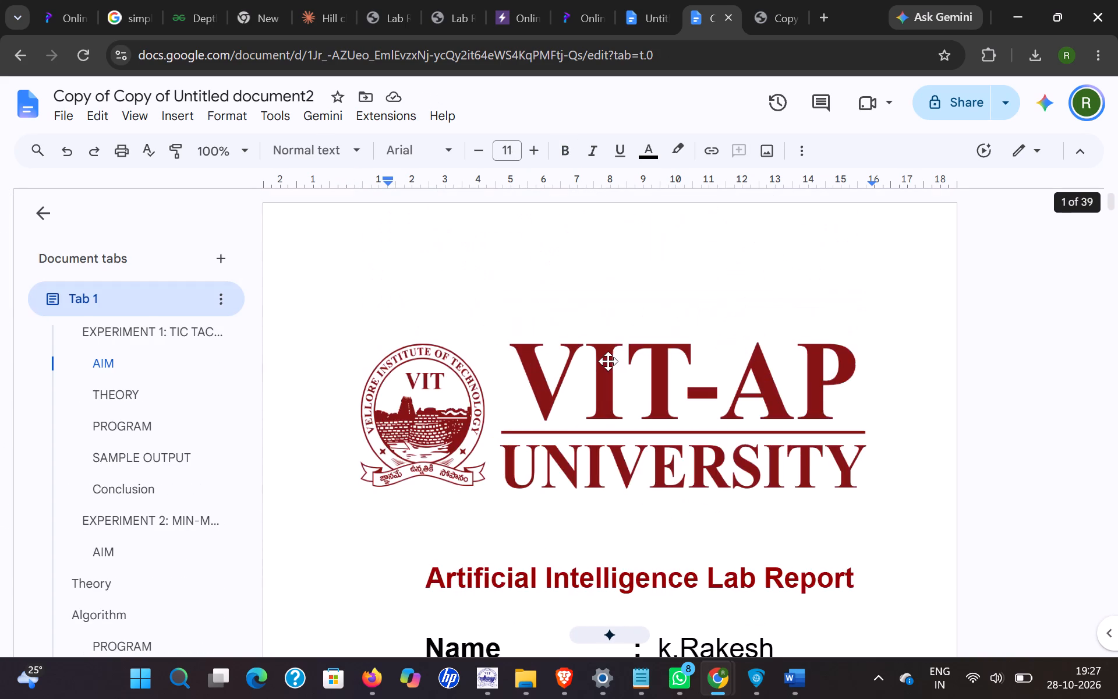
# Review page breaks and blank areas from the cover page through Experiments 1 to 4, up to the Experiment 5 heading.
pyautogui.scroll(-7, 608, 361)
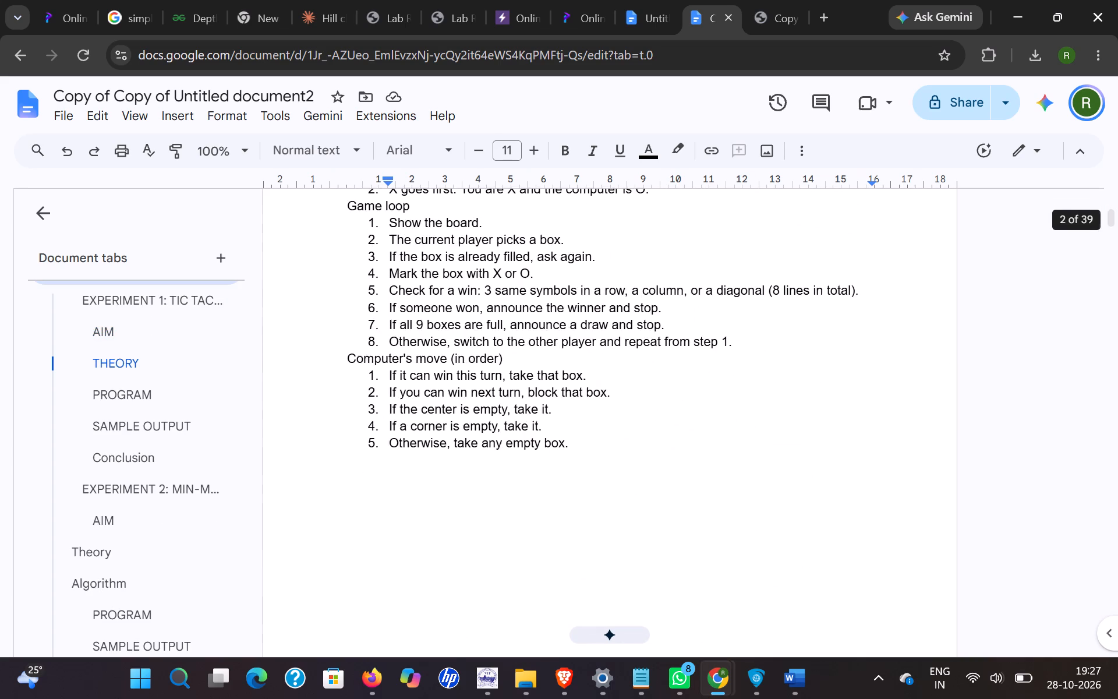
pyautogui.scroll(-9, 608, 361)
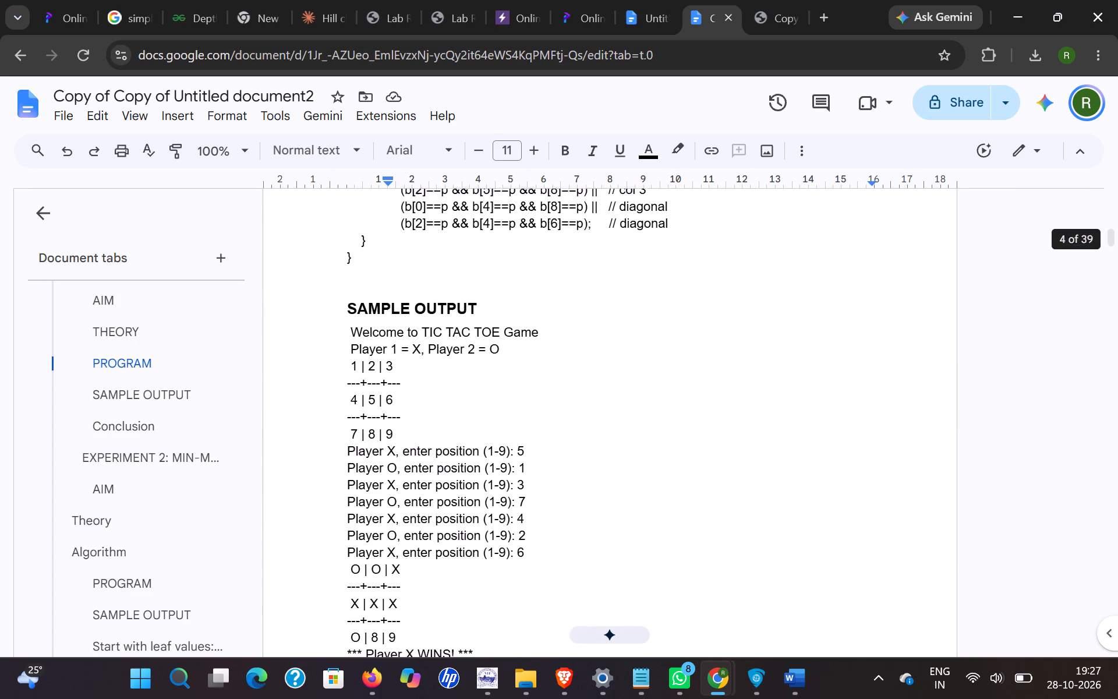
pyautogui.scroll(-9, 608, 361)
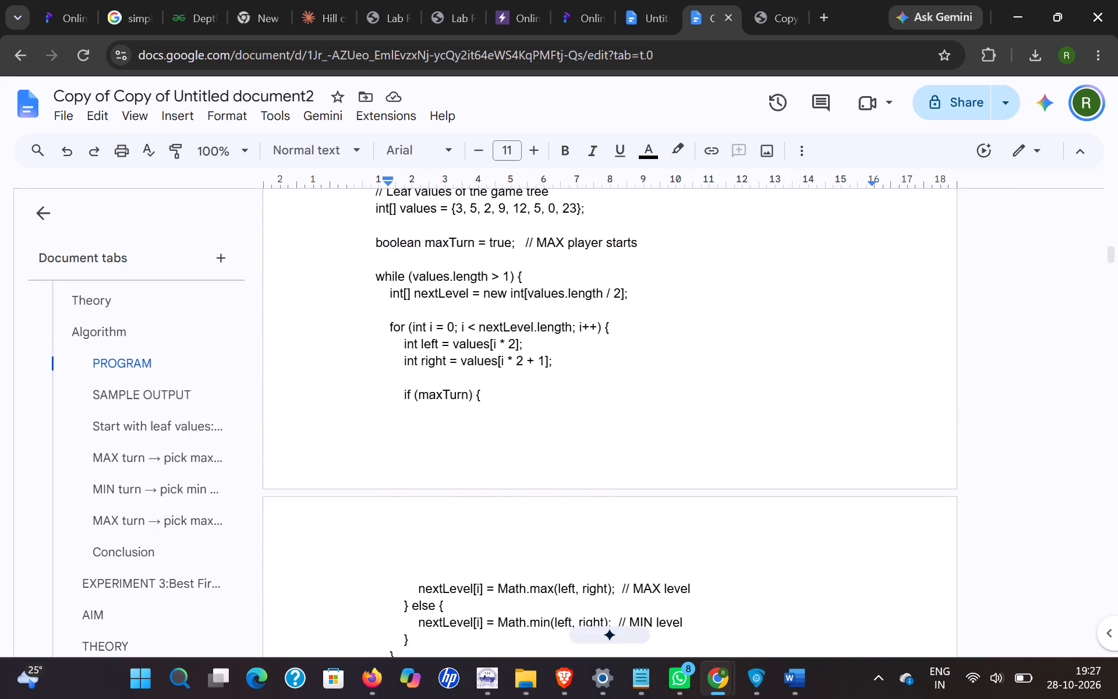
pyautogui.scroll(-9, 608, 361)
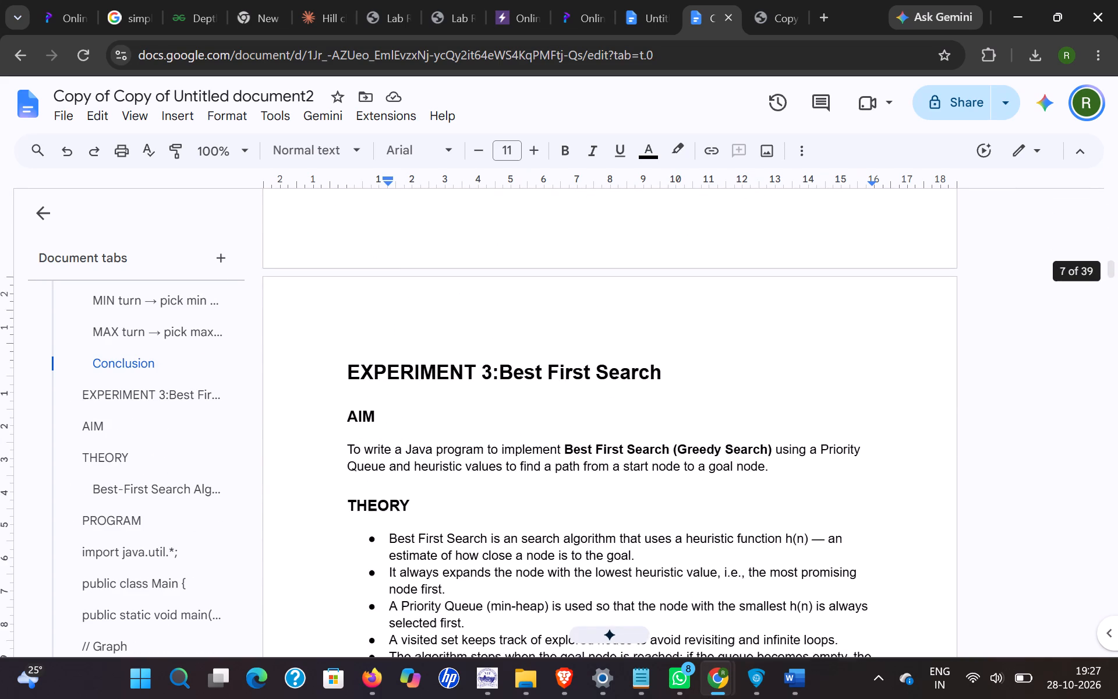
pyautogui.scroll(-9, 608, 361)
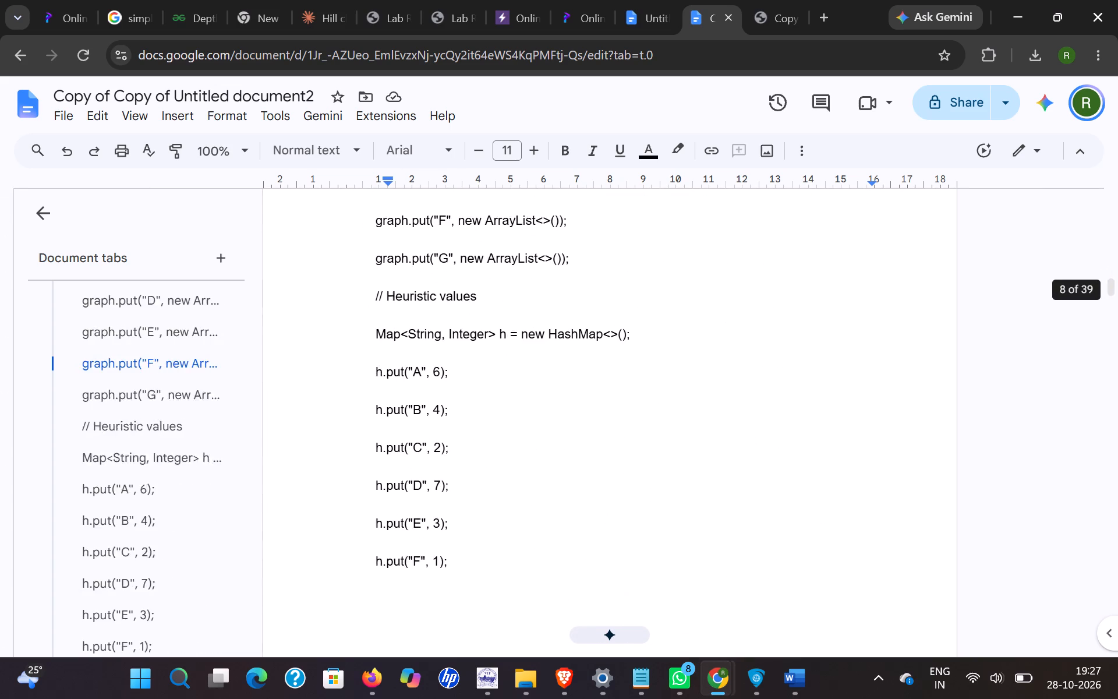
pyautogui.scroll(-9, 608, 361)
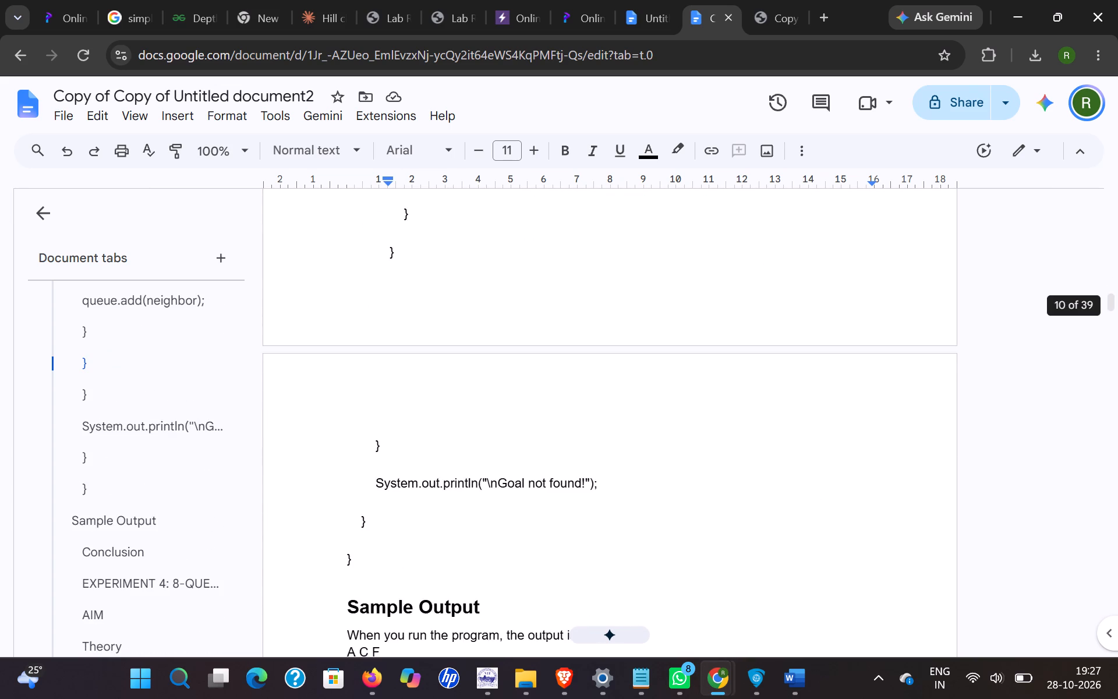
pyautogui.scroll(-9, 608, 361)
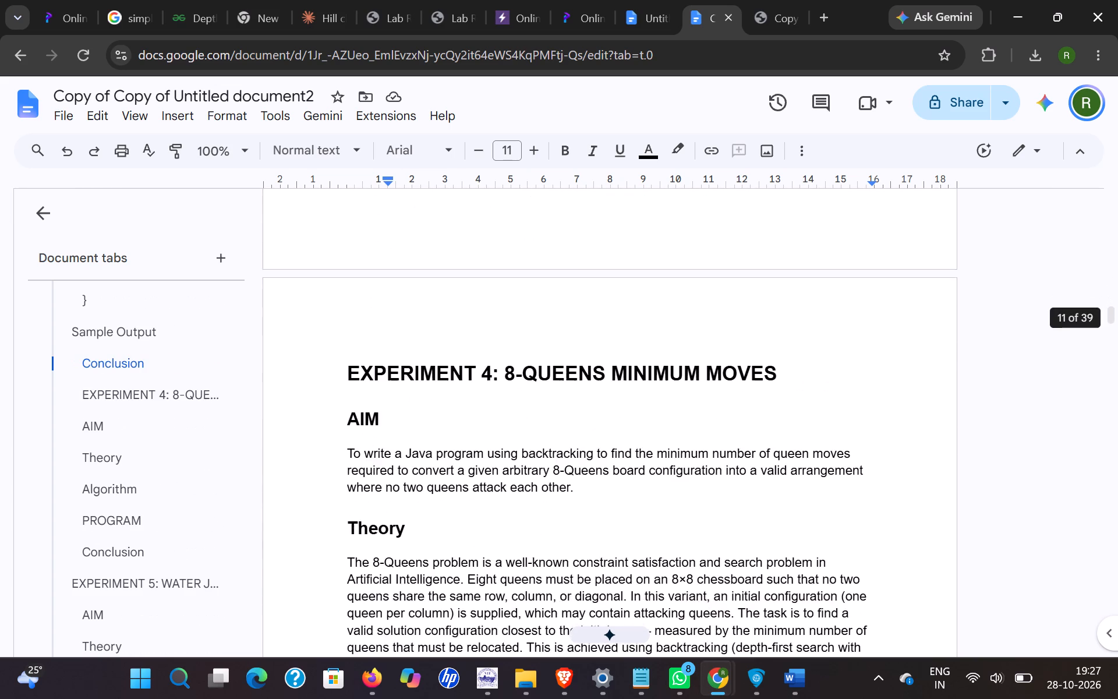
pyautogui.scroll(-9, 608, 361)
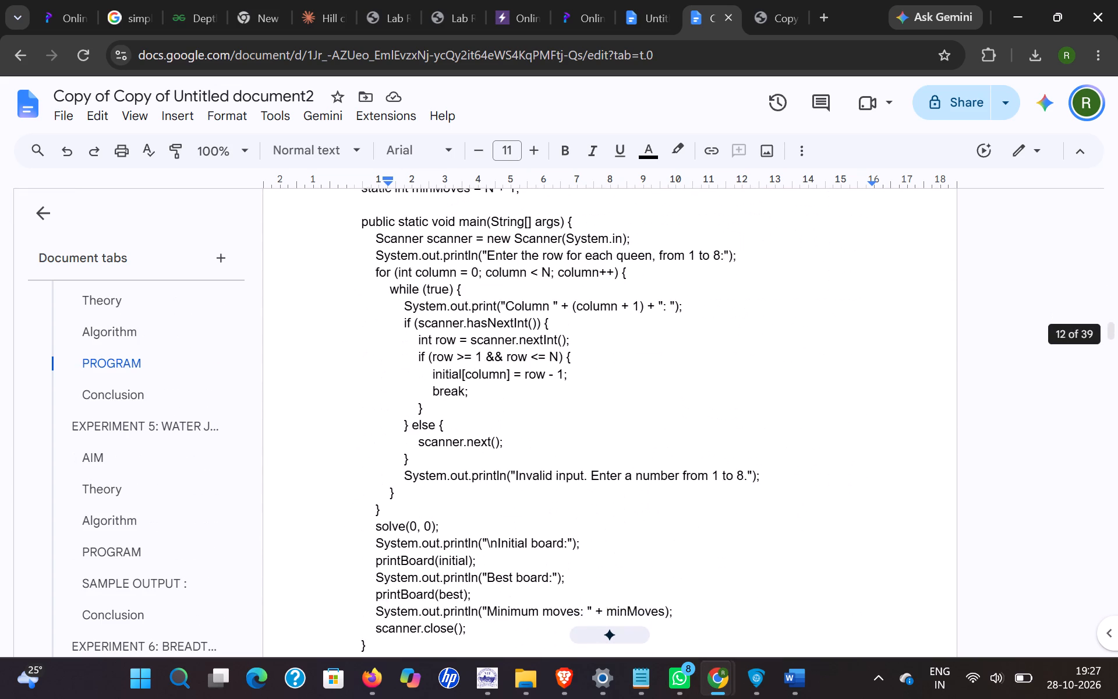
pyautogui.scroll(-8, 608, 361)
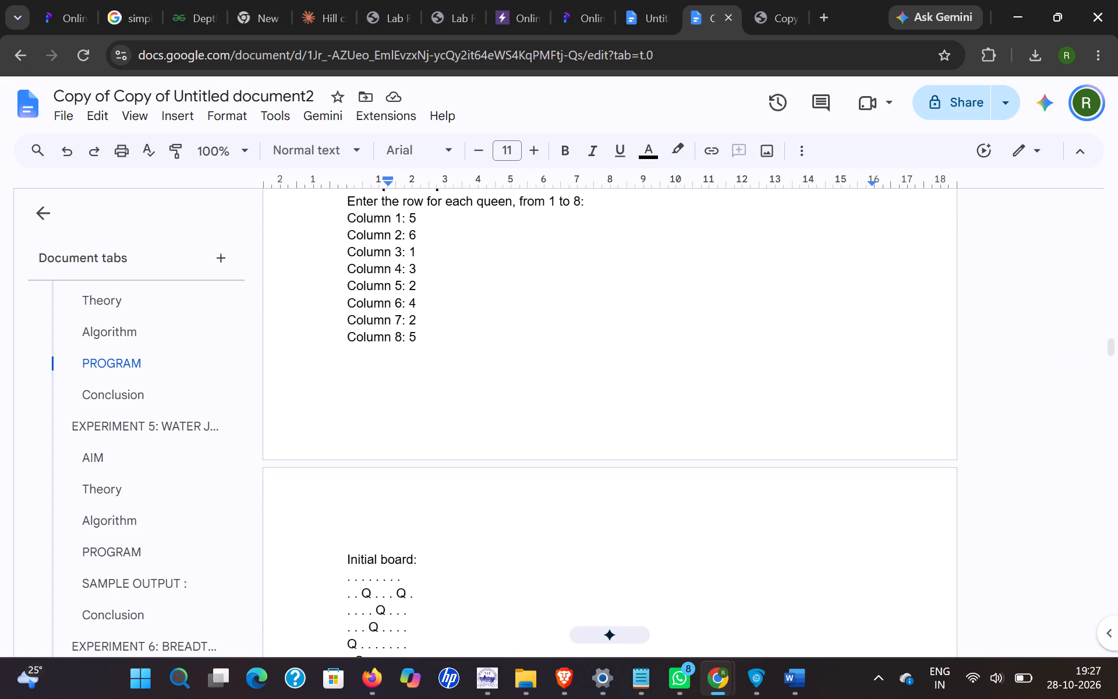
pyautogui.scroll(-7, 608, 361)
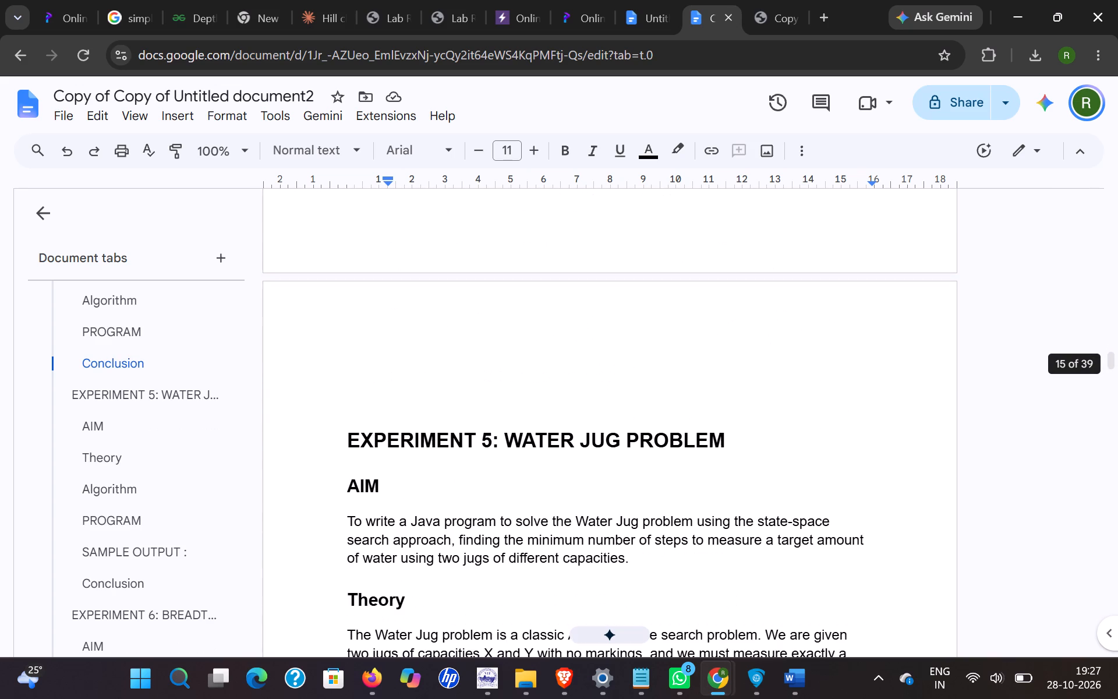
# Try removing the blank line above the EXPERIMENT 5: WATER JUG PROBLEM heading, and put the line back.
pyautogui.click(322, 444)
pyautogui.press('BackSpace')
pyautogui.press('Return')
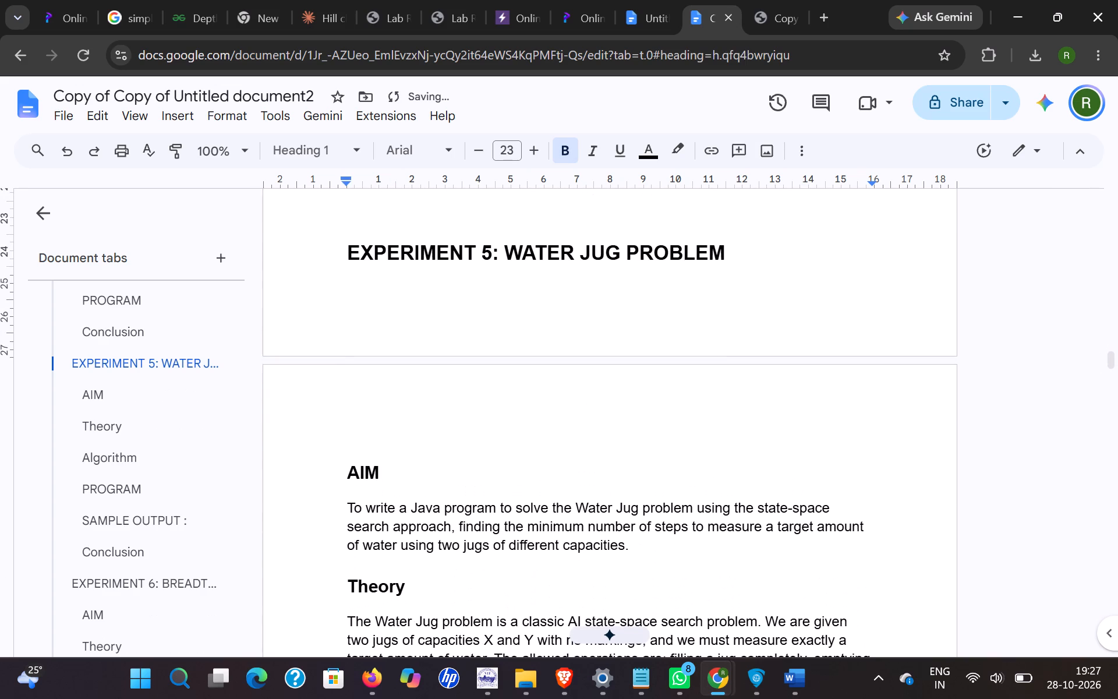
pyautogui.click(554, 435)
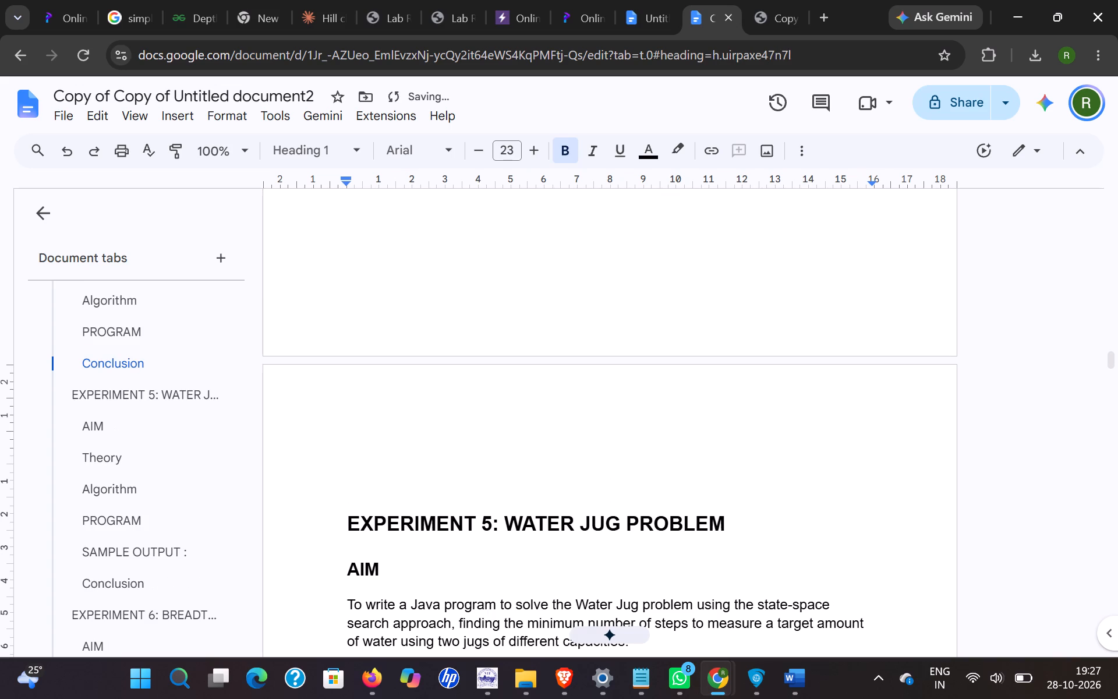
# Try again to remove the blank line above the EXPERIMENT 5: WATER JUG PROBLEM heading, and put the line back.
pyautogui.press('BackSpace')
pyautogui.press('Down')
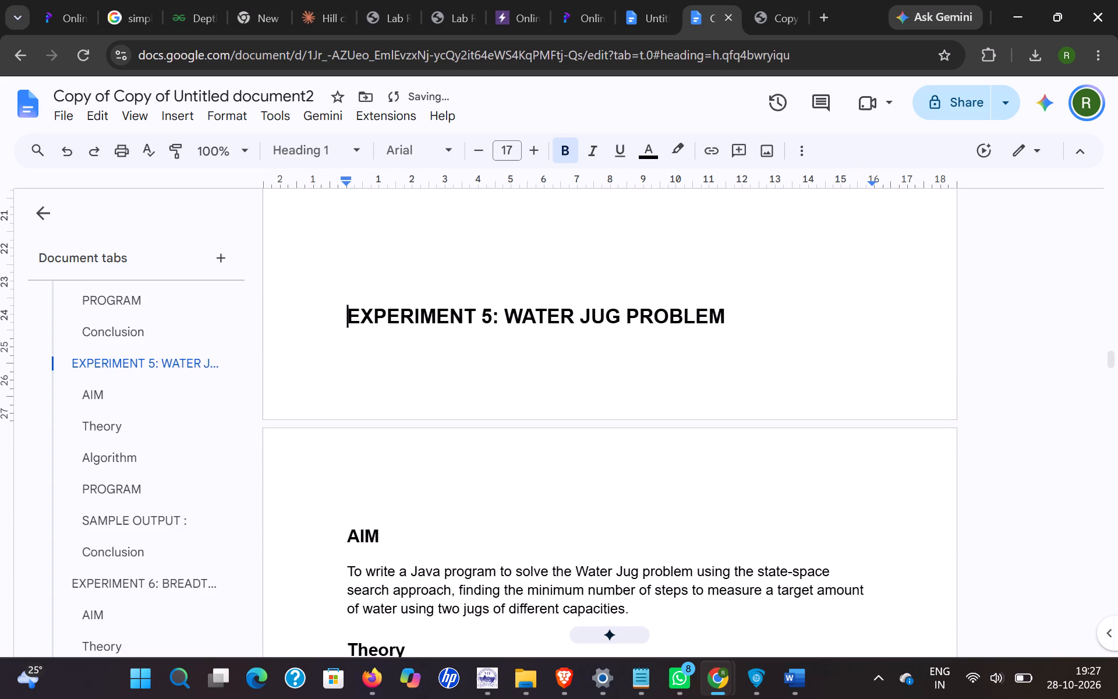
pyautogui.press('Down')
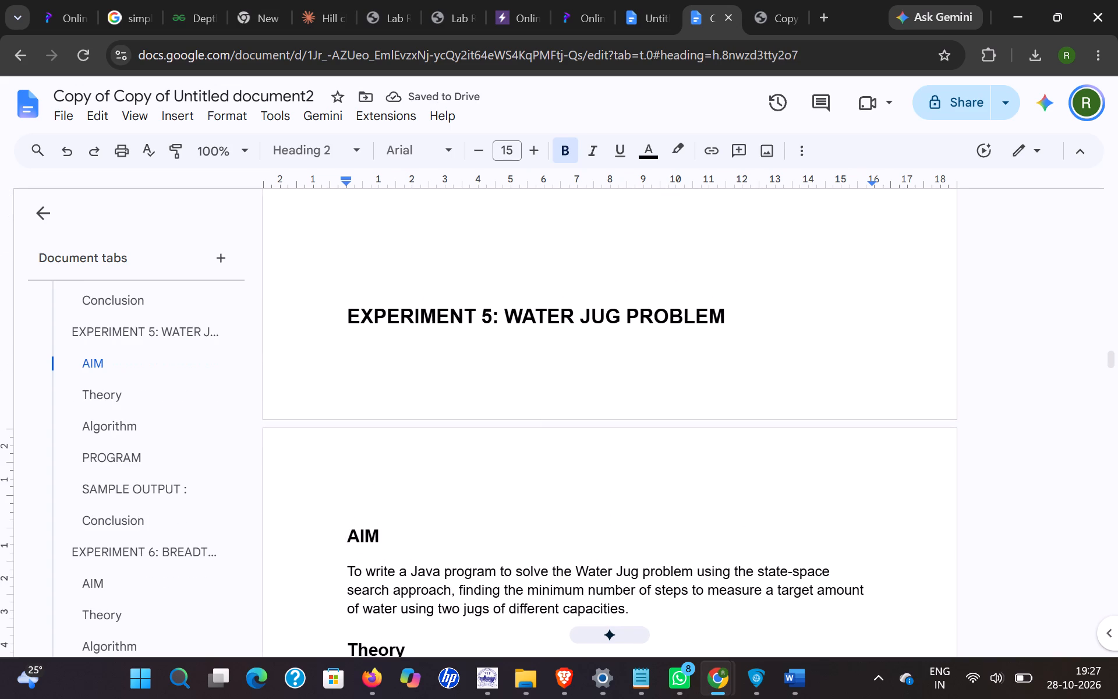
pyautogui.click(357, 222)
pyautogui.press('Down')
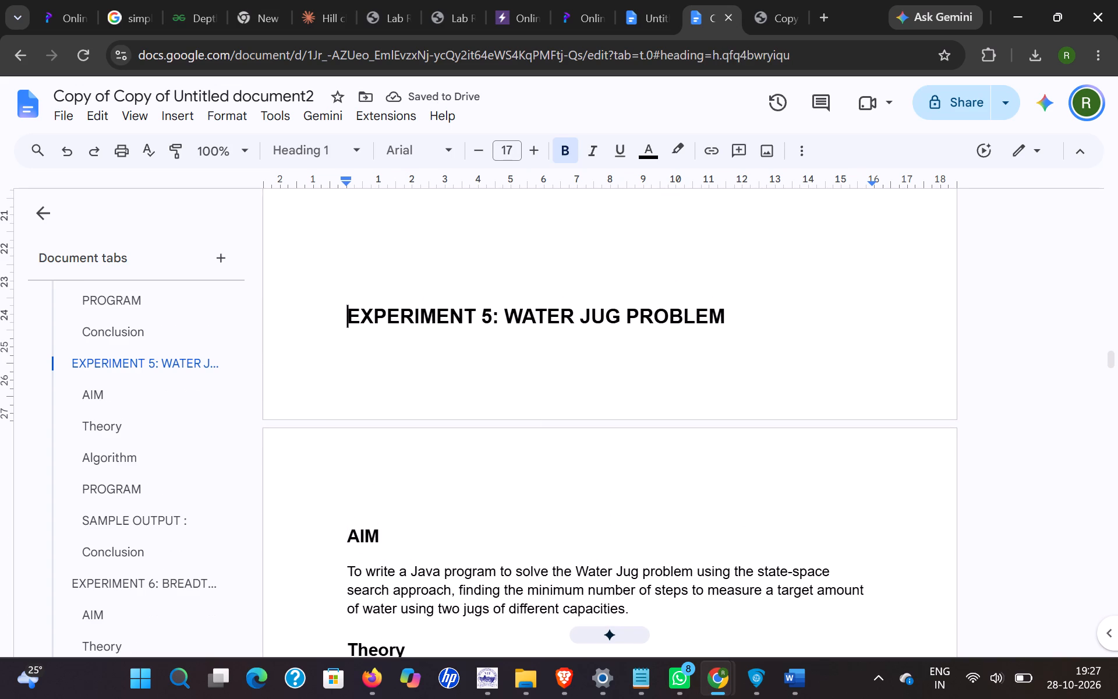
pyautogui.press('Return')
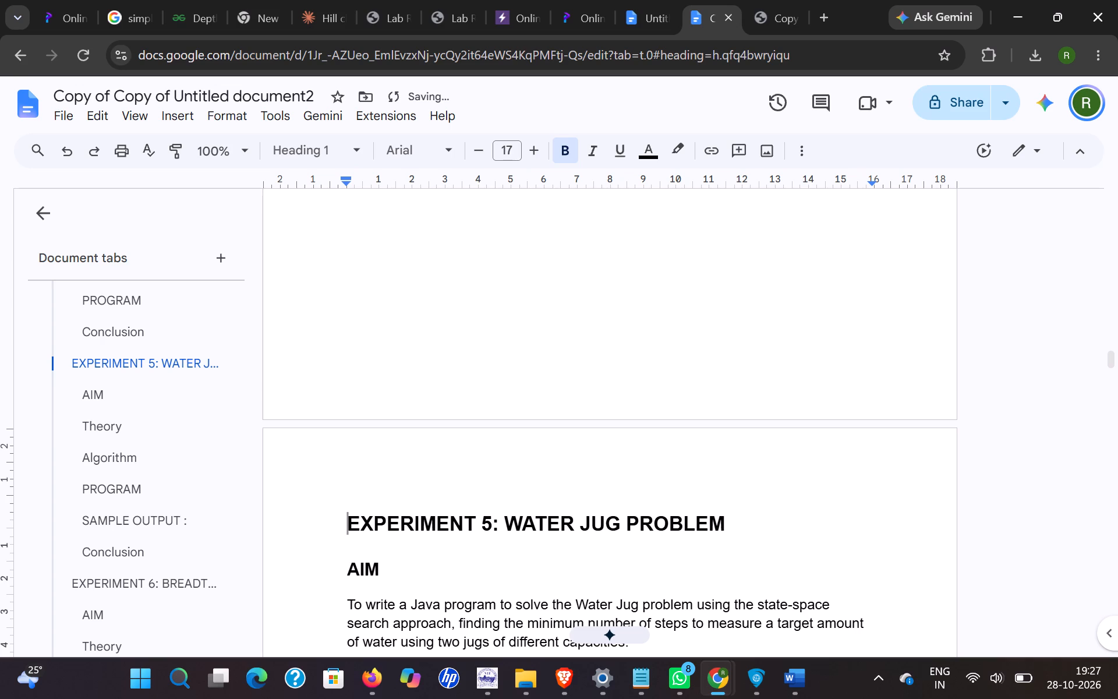
# Reduce the font size of the blank line above the EXPERIMENT 5: WATER JUG PROBLEM heading to 10.
pyautogui.click(661, 228)
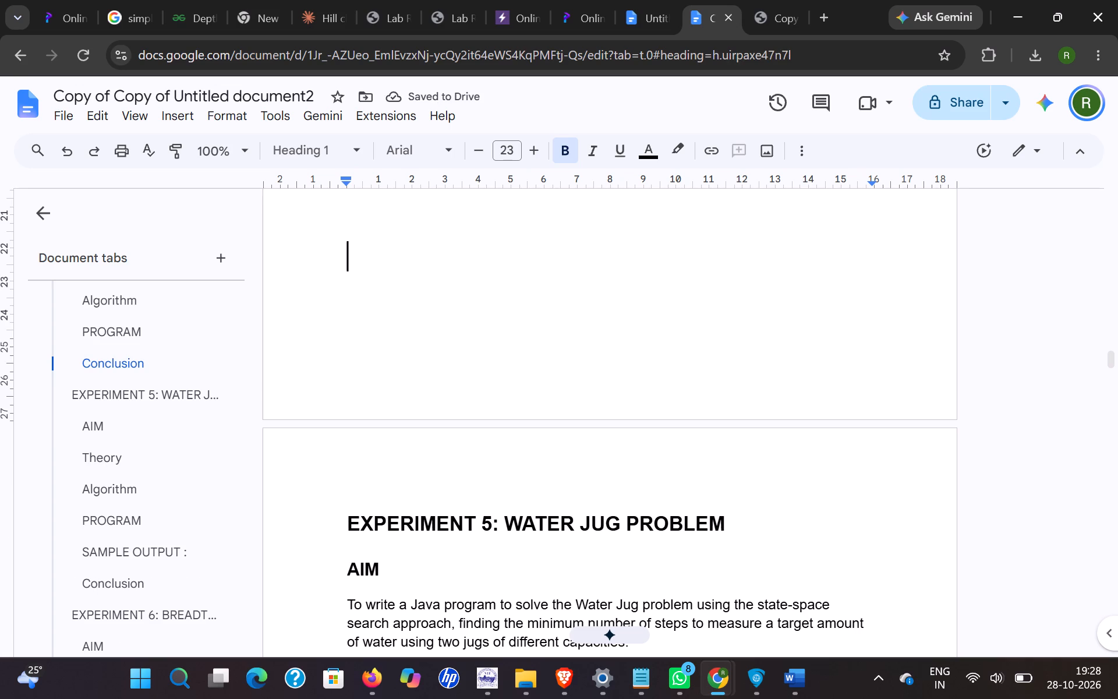
pyautogui.click(480, 143)
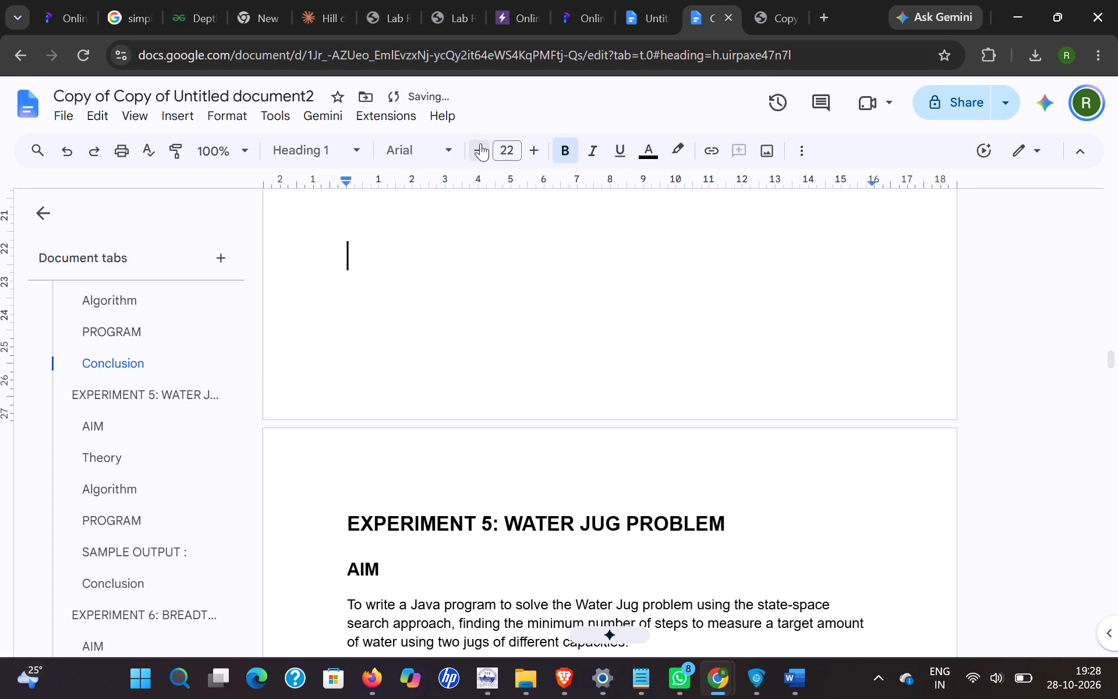
pyautogui.tripleClick(480, 143)
pyautogui.tripleClick(480, 143)
pyautogui.tripleClick(480, 143)
pyautogui.tripleClick(480, 143)
pyautogui.click(336, 531)
# Review the page layout from Experiment 5 through to the end of the document.
pyautogui.scroll(-2, 336, 531)
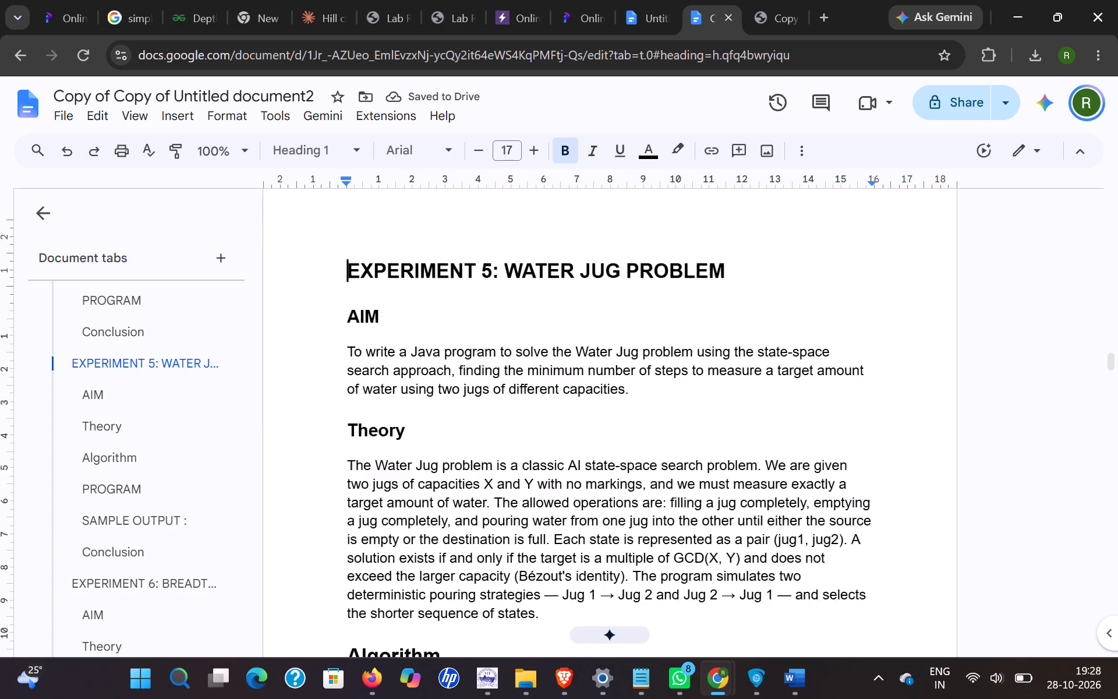
pyautogui.scroll(-8, 336, 531)
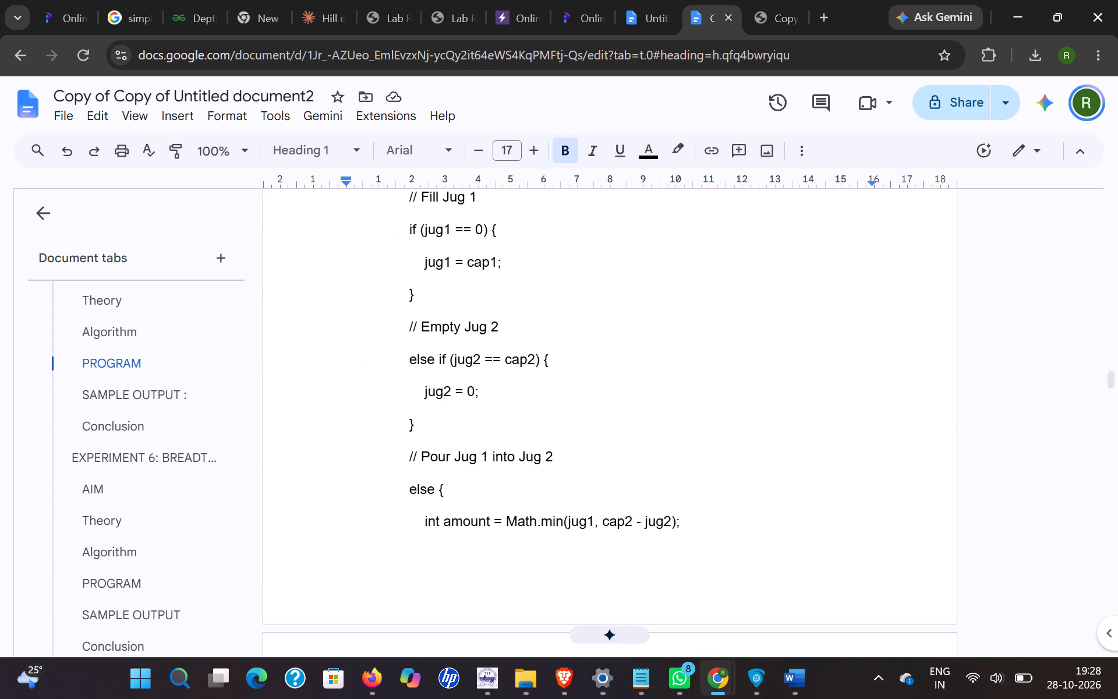
pyautogui.scroll(-8, 336, 531)
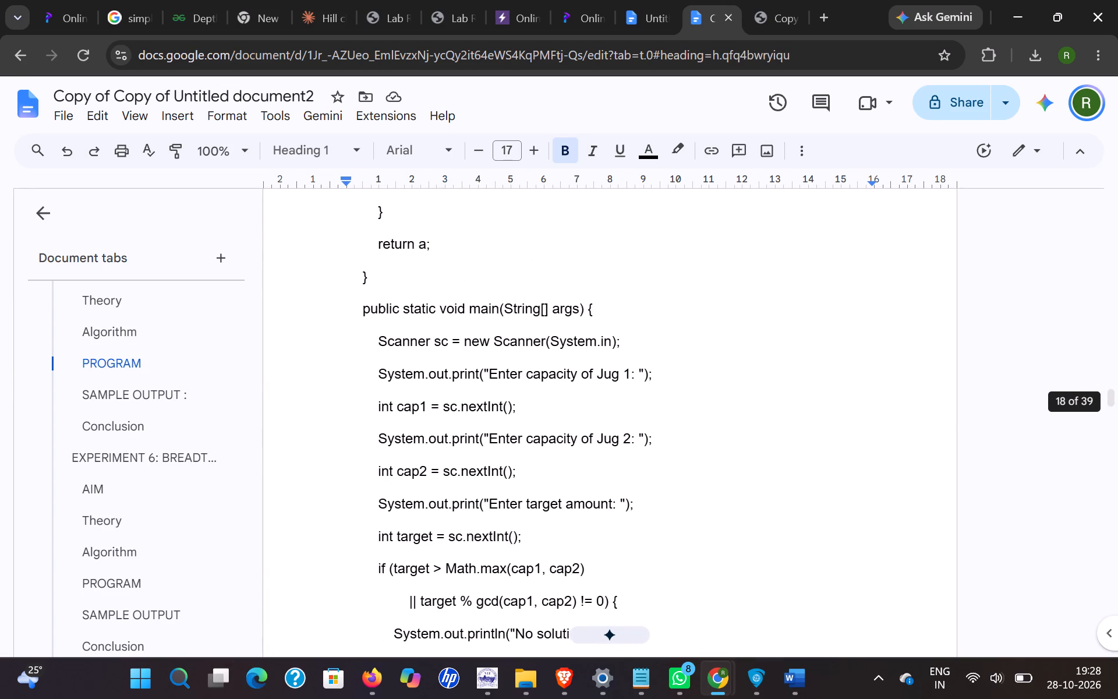
pyautogui.scroll(-8, 336, 531)
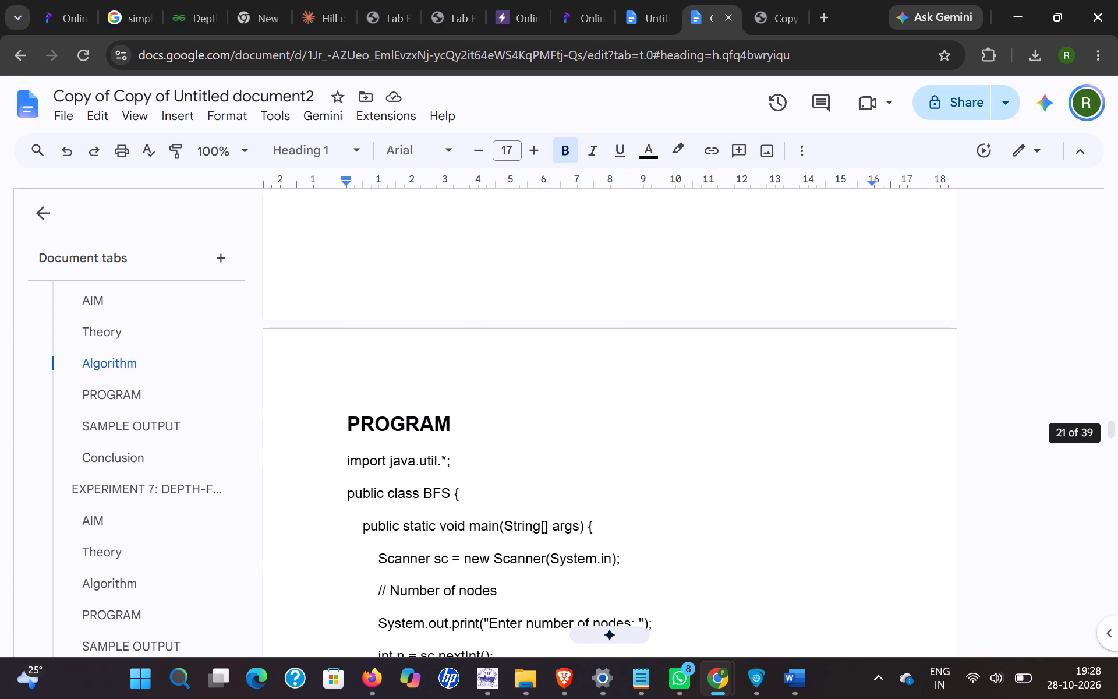
pyautogui.scroll(3, 336, 531)
pyautogui.scroll(-17, 336, 531)
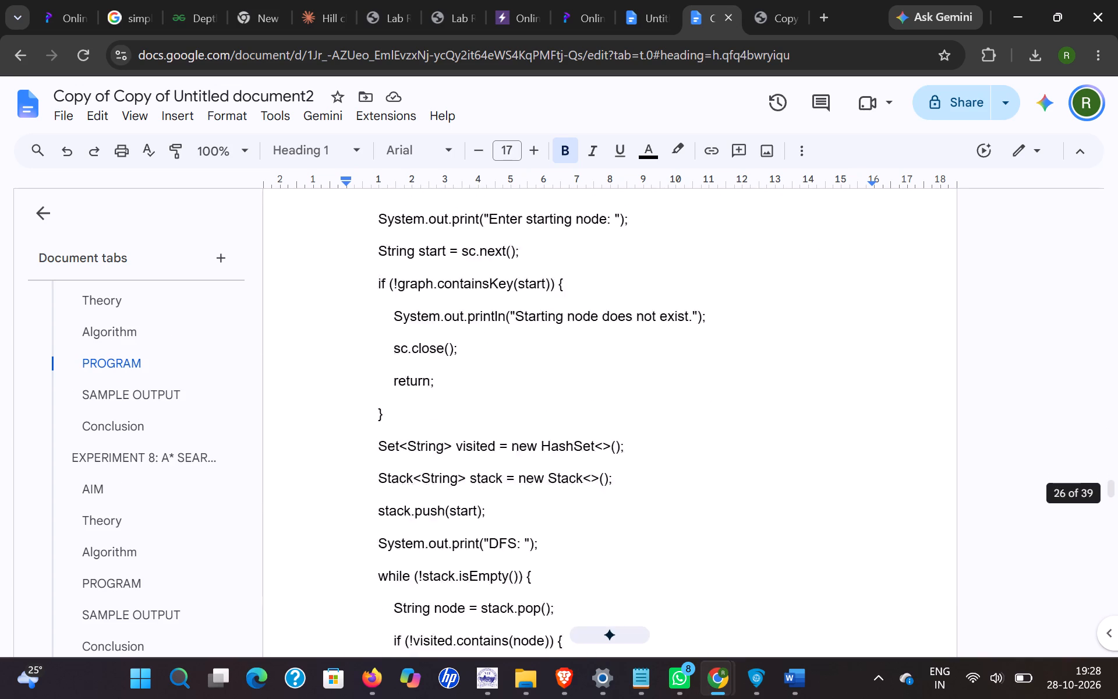
pyautogui.scroll(-13, 336, 531)
pyautogui.scroll(-10, 336, 531)
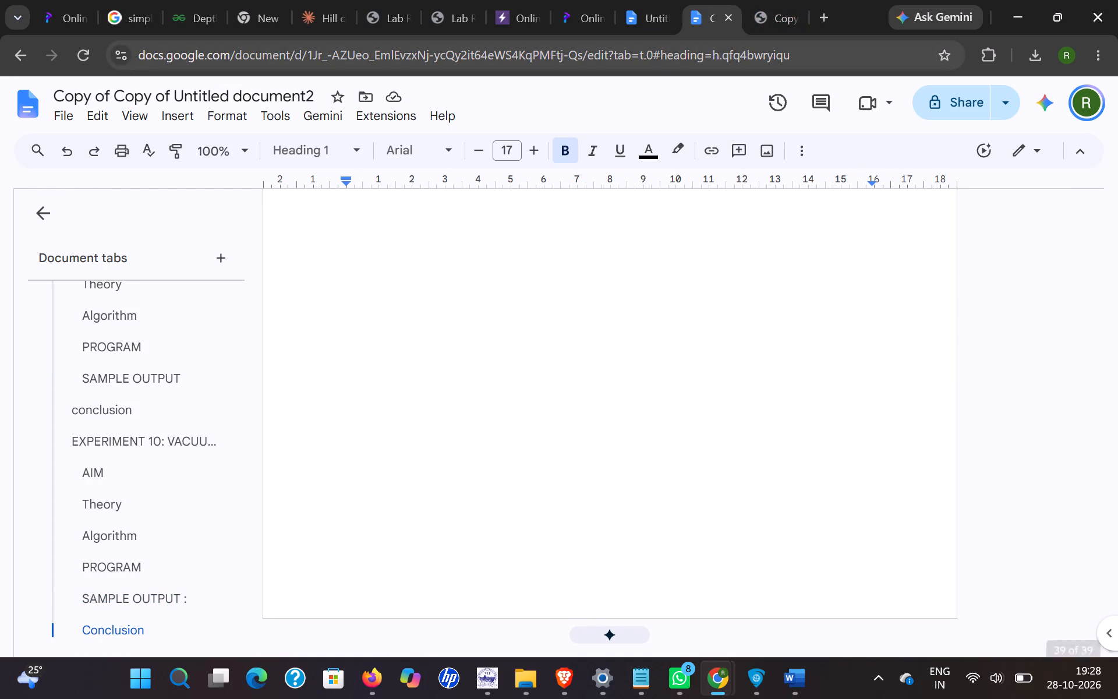
pyautogui.click(1102, 59)
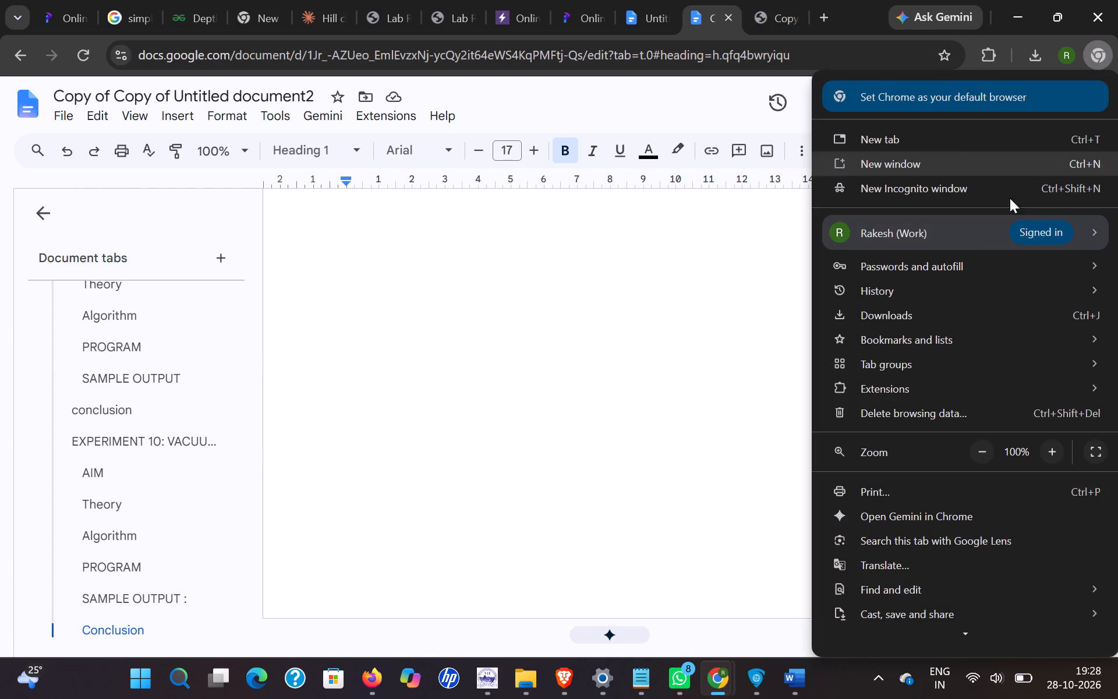
pyautogui.click(928, 310)
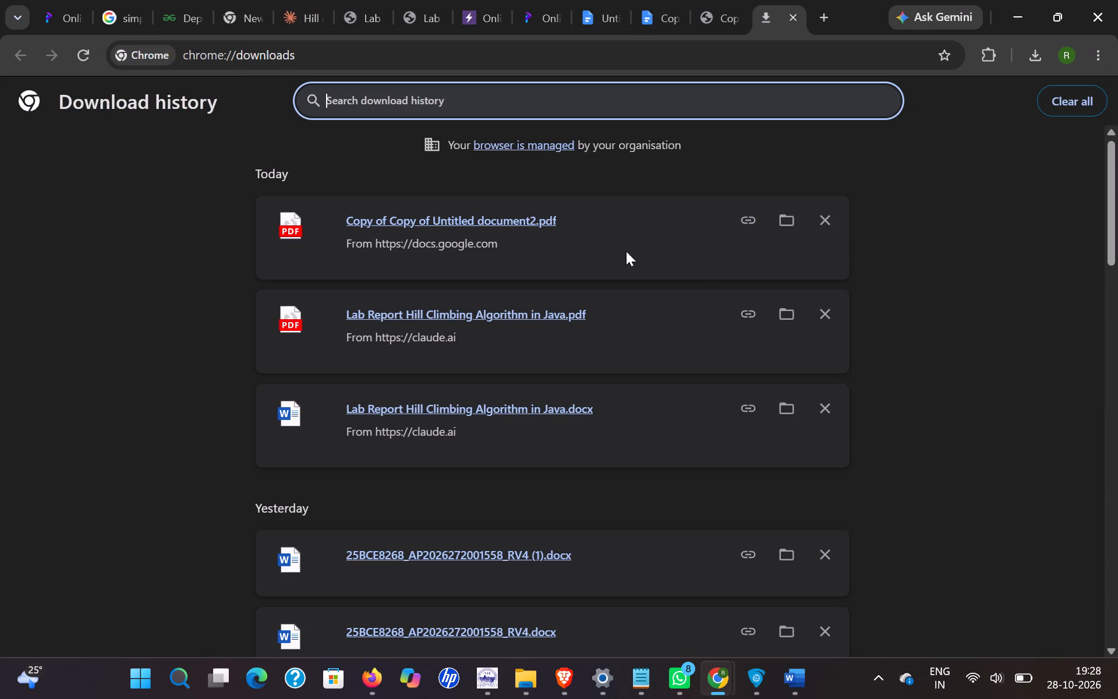
pyautogui.click(516, 212)
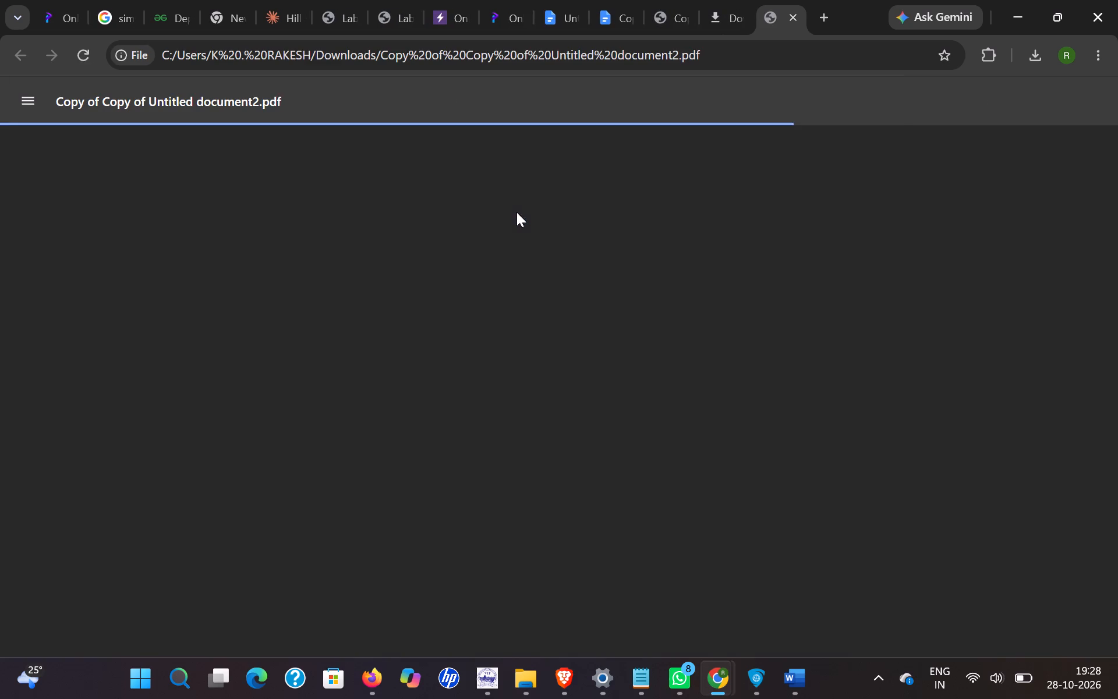
pyautogui.scroll(-4, 562, 326)
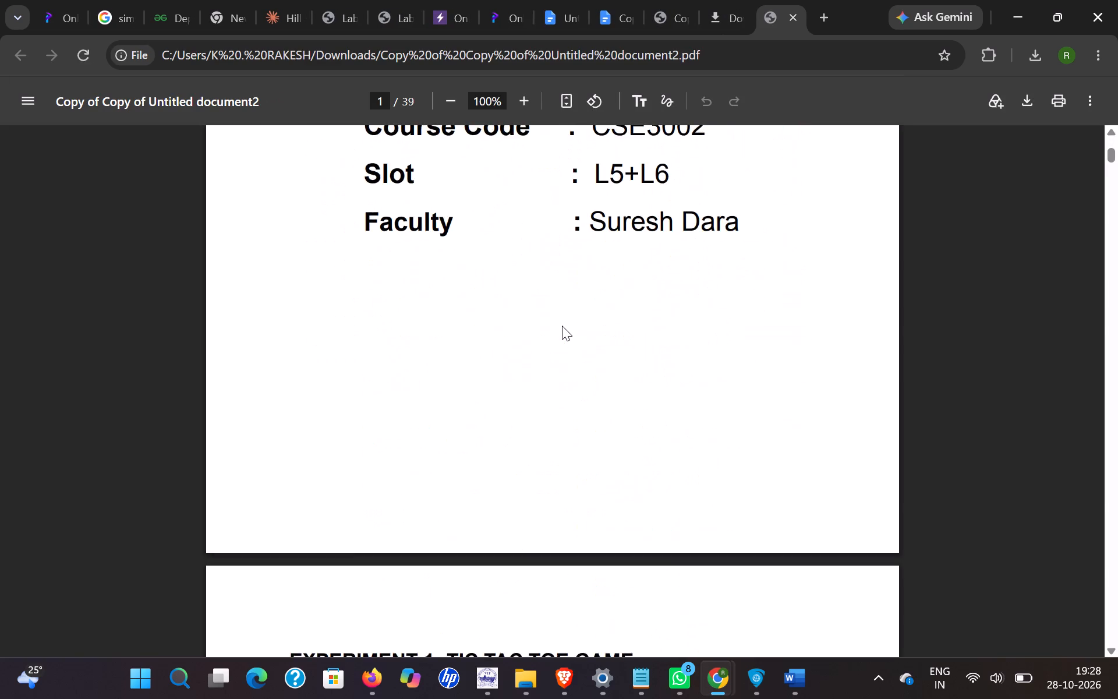
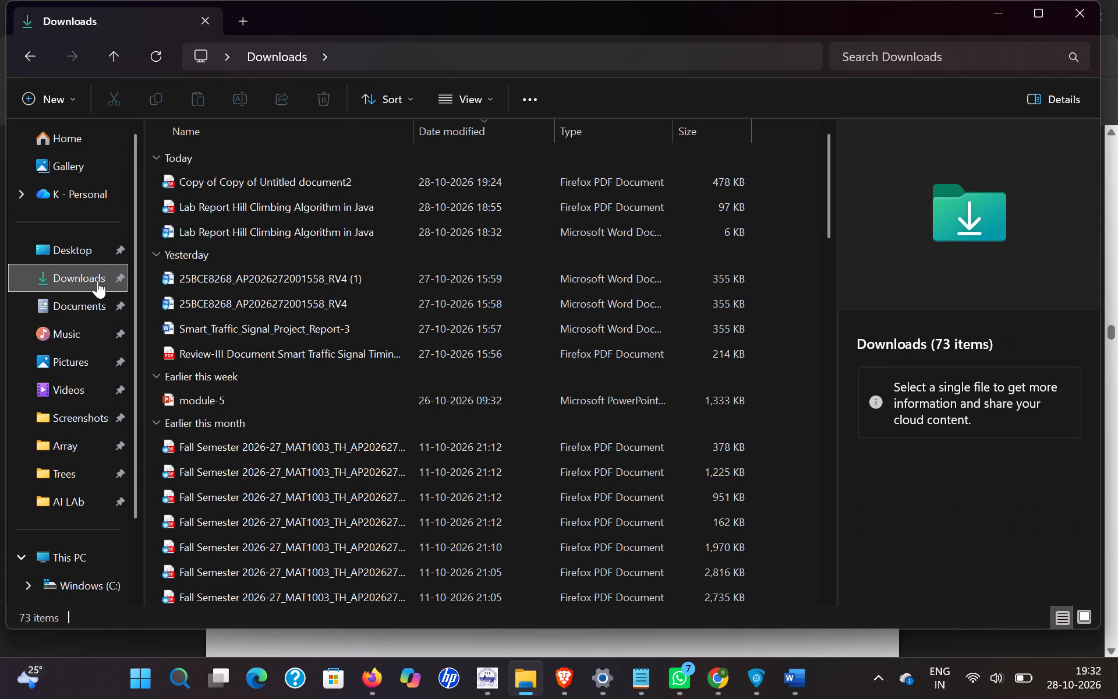
# Open the Copy of Copy of Untitled document2 PDF to check it, and return to the Downloads folder.
pyautogui.doubleClick(340, 188)
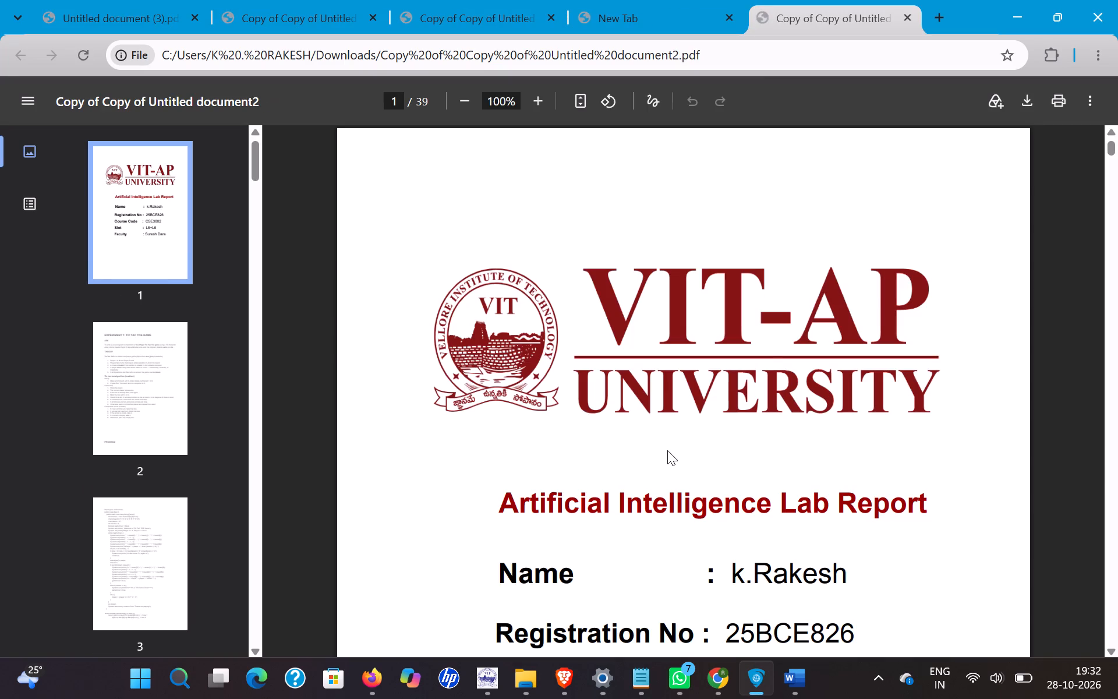
pyautogui.click(1006, 10)
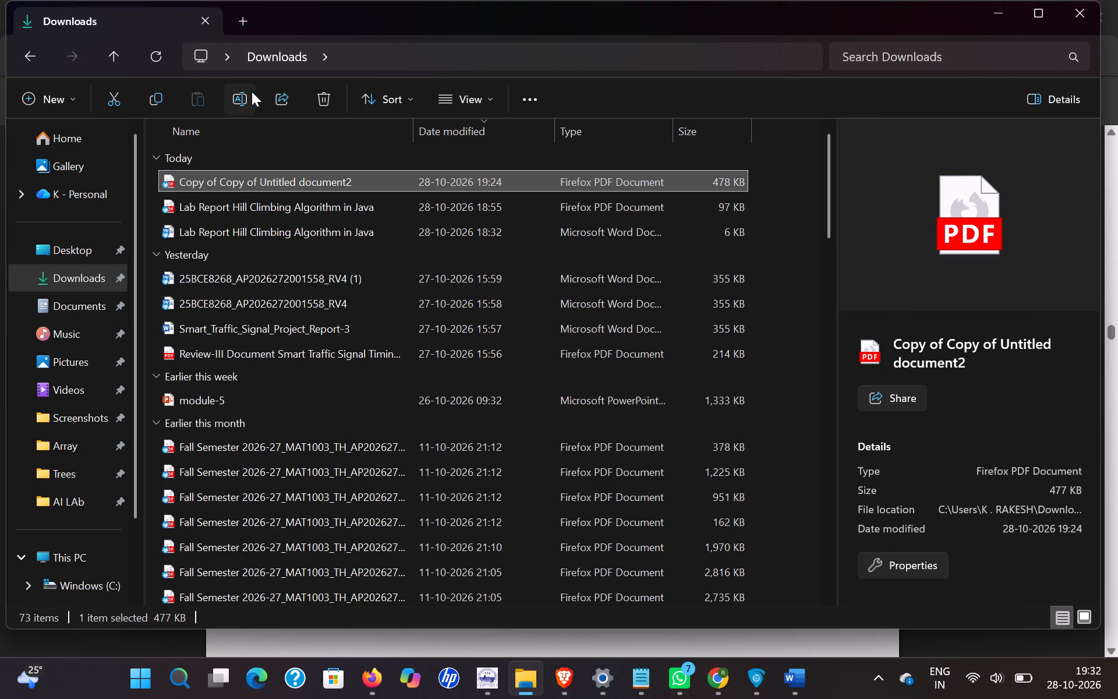
# Share the Copy of Copy of Untitled document2 PDF from the Downloads folder through WhatsApp.
pyautogui.click(280, 103)
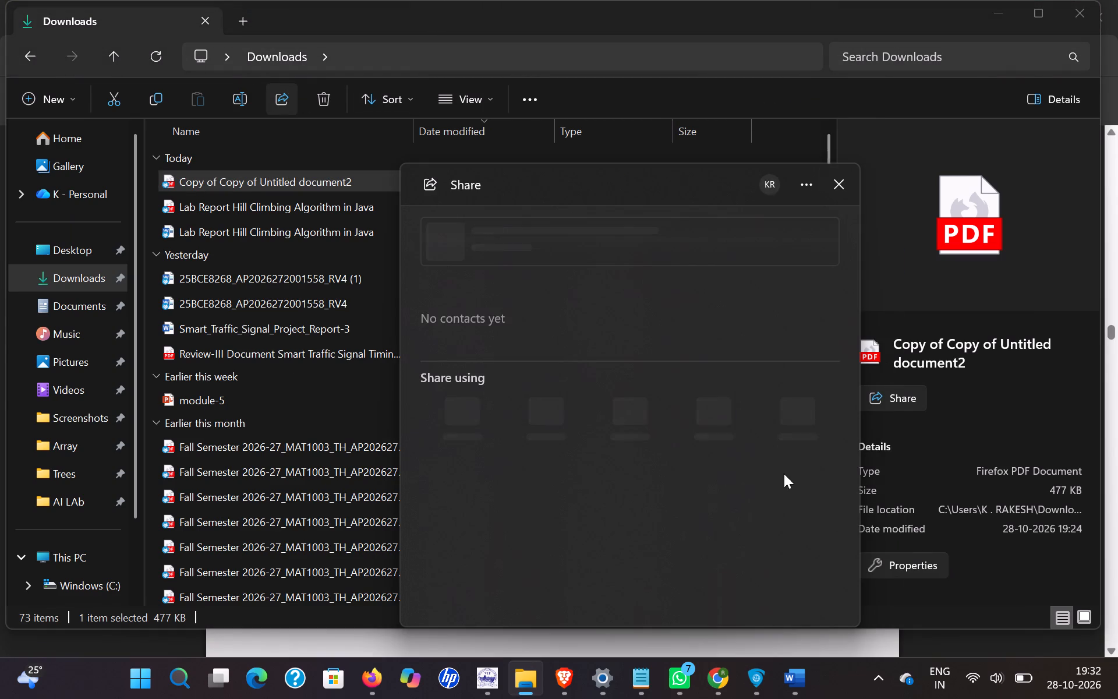
pyautogui.click(566, 454)
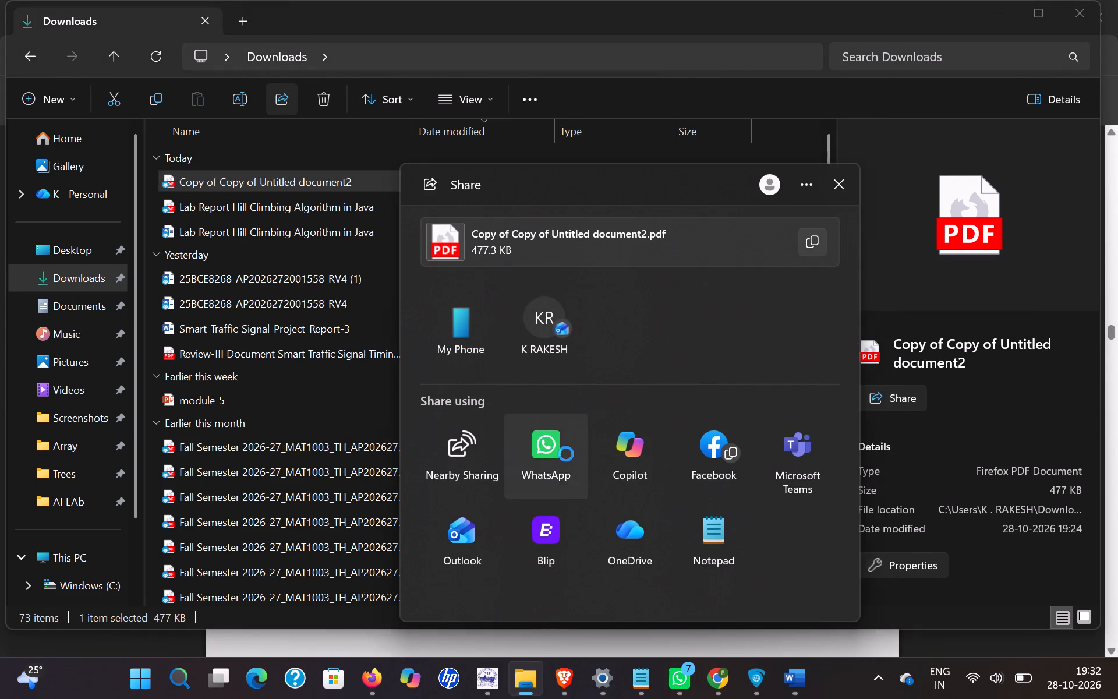
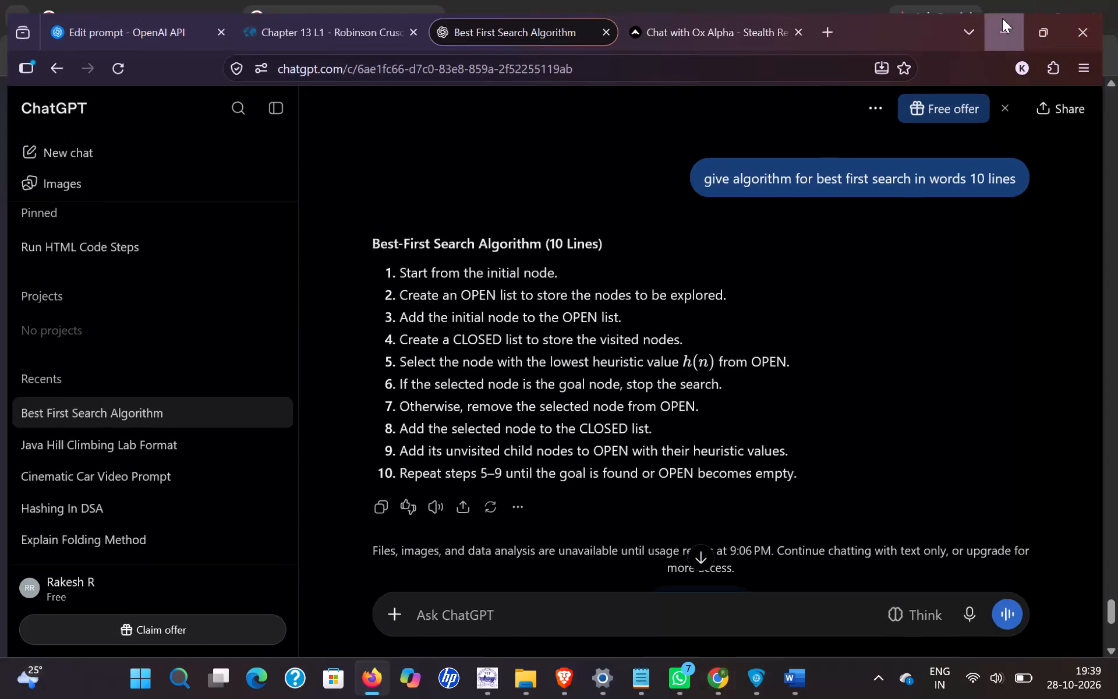
# Minimize the ChatGPT browser window and disconnect the computer from its current Wi-Fi network.
pyautogui.click(1002, 18)
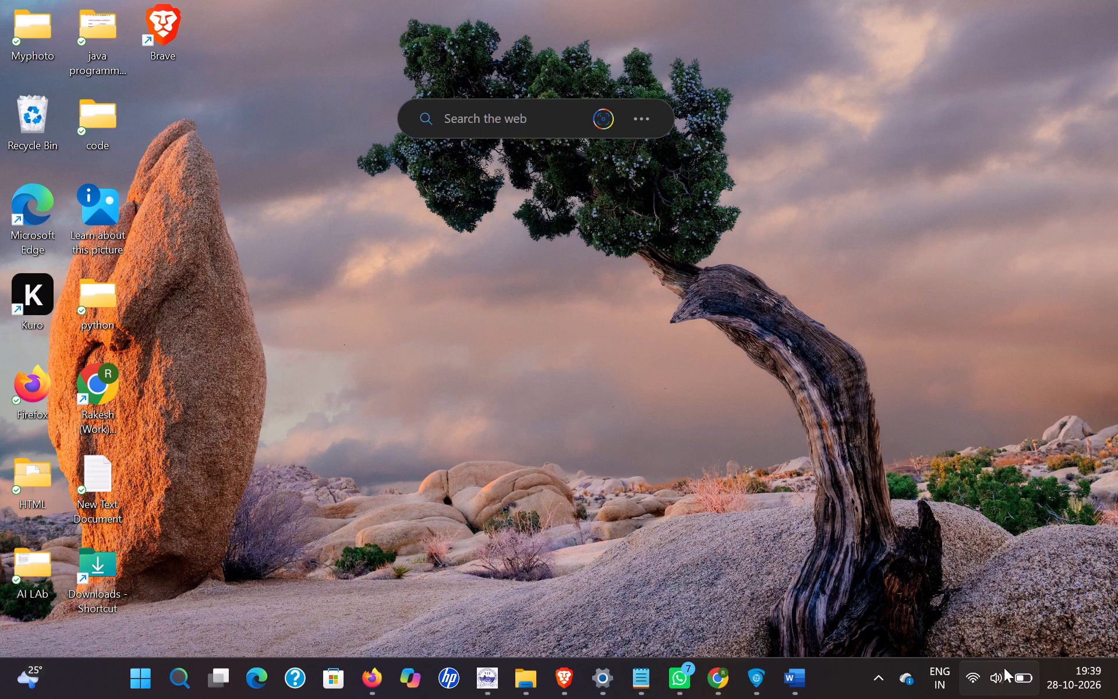
pyautogui.click(980, 684)
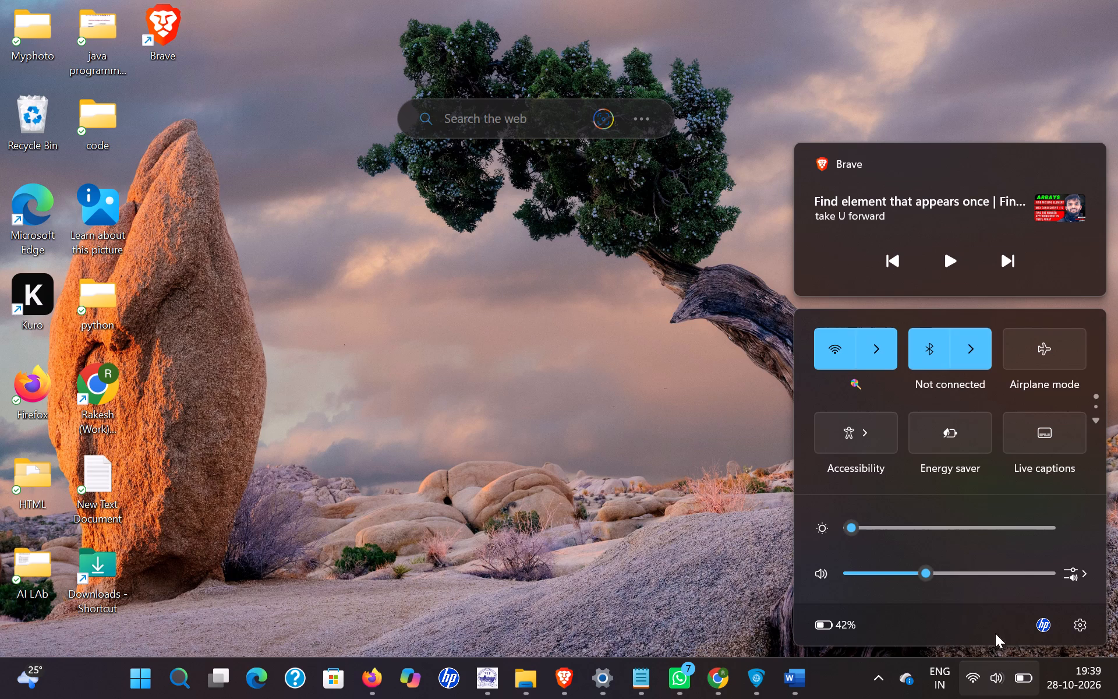
pyautogui.click(888, 348)
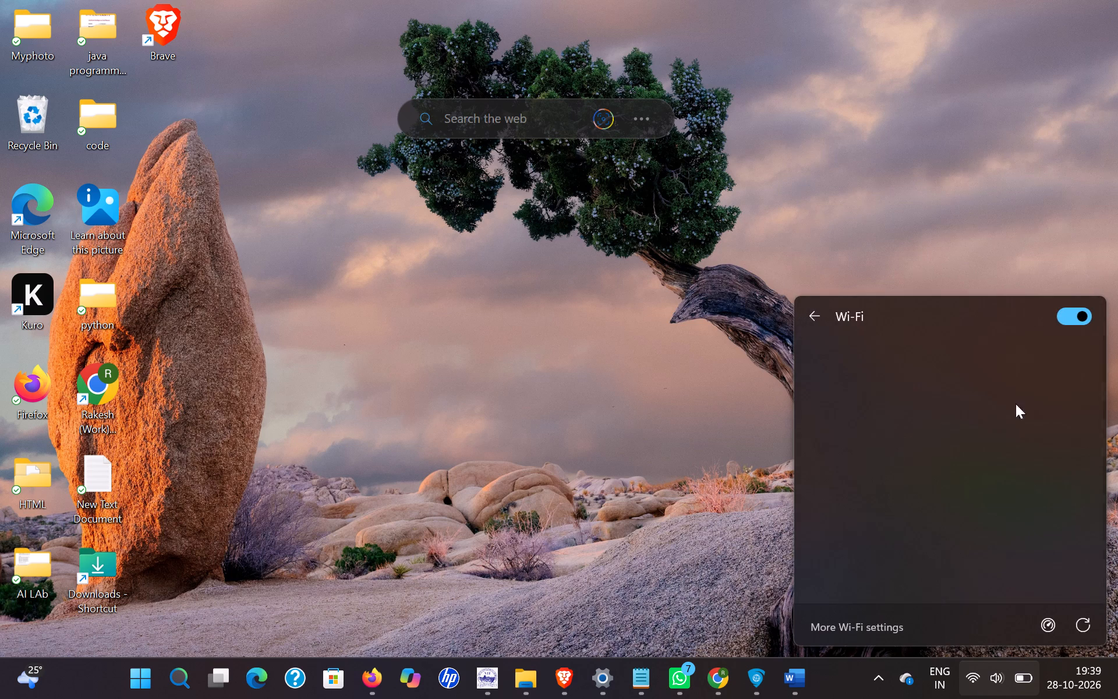
pyautogui.click(1023, 405)
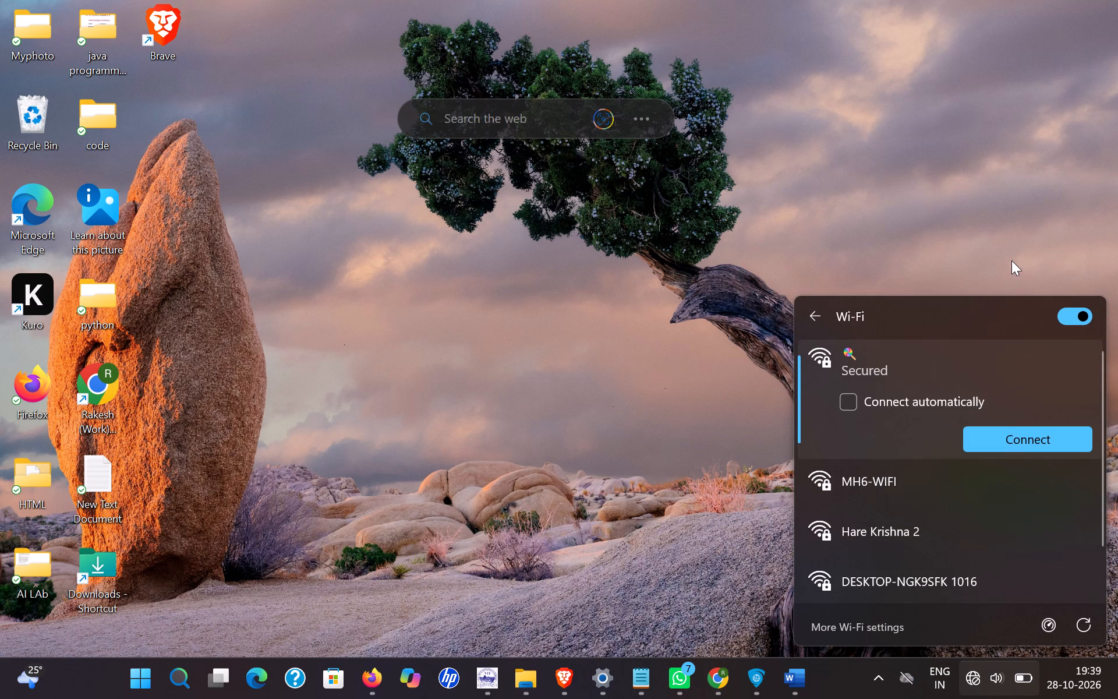
pyautogui.click(1011, 260)
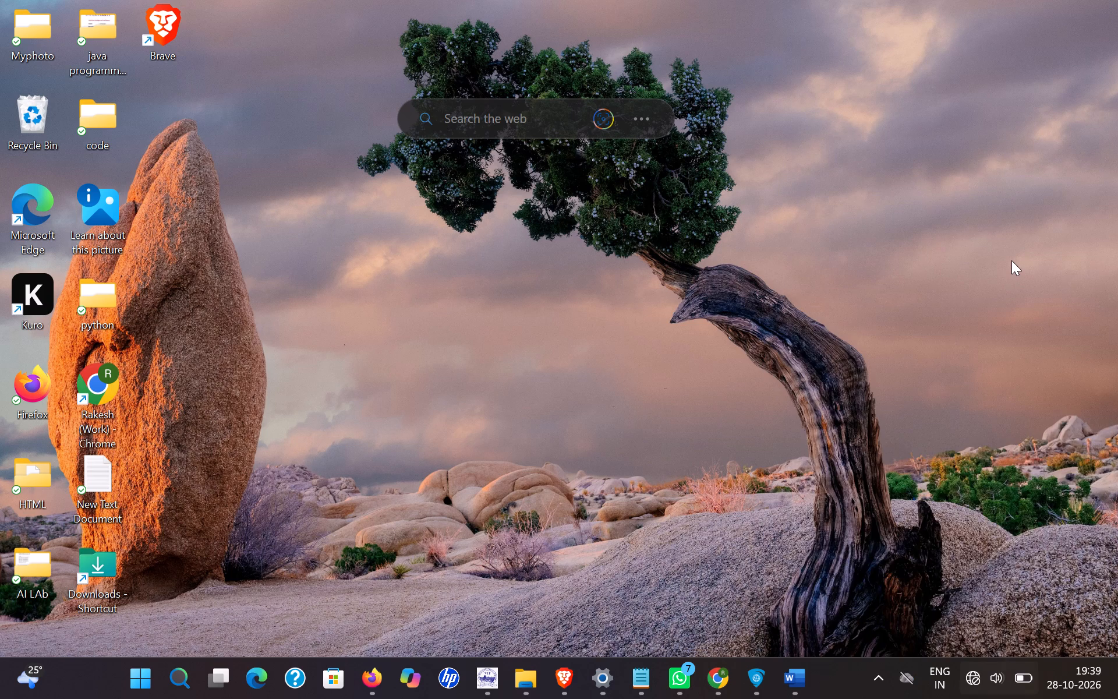